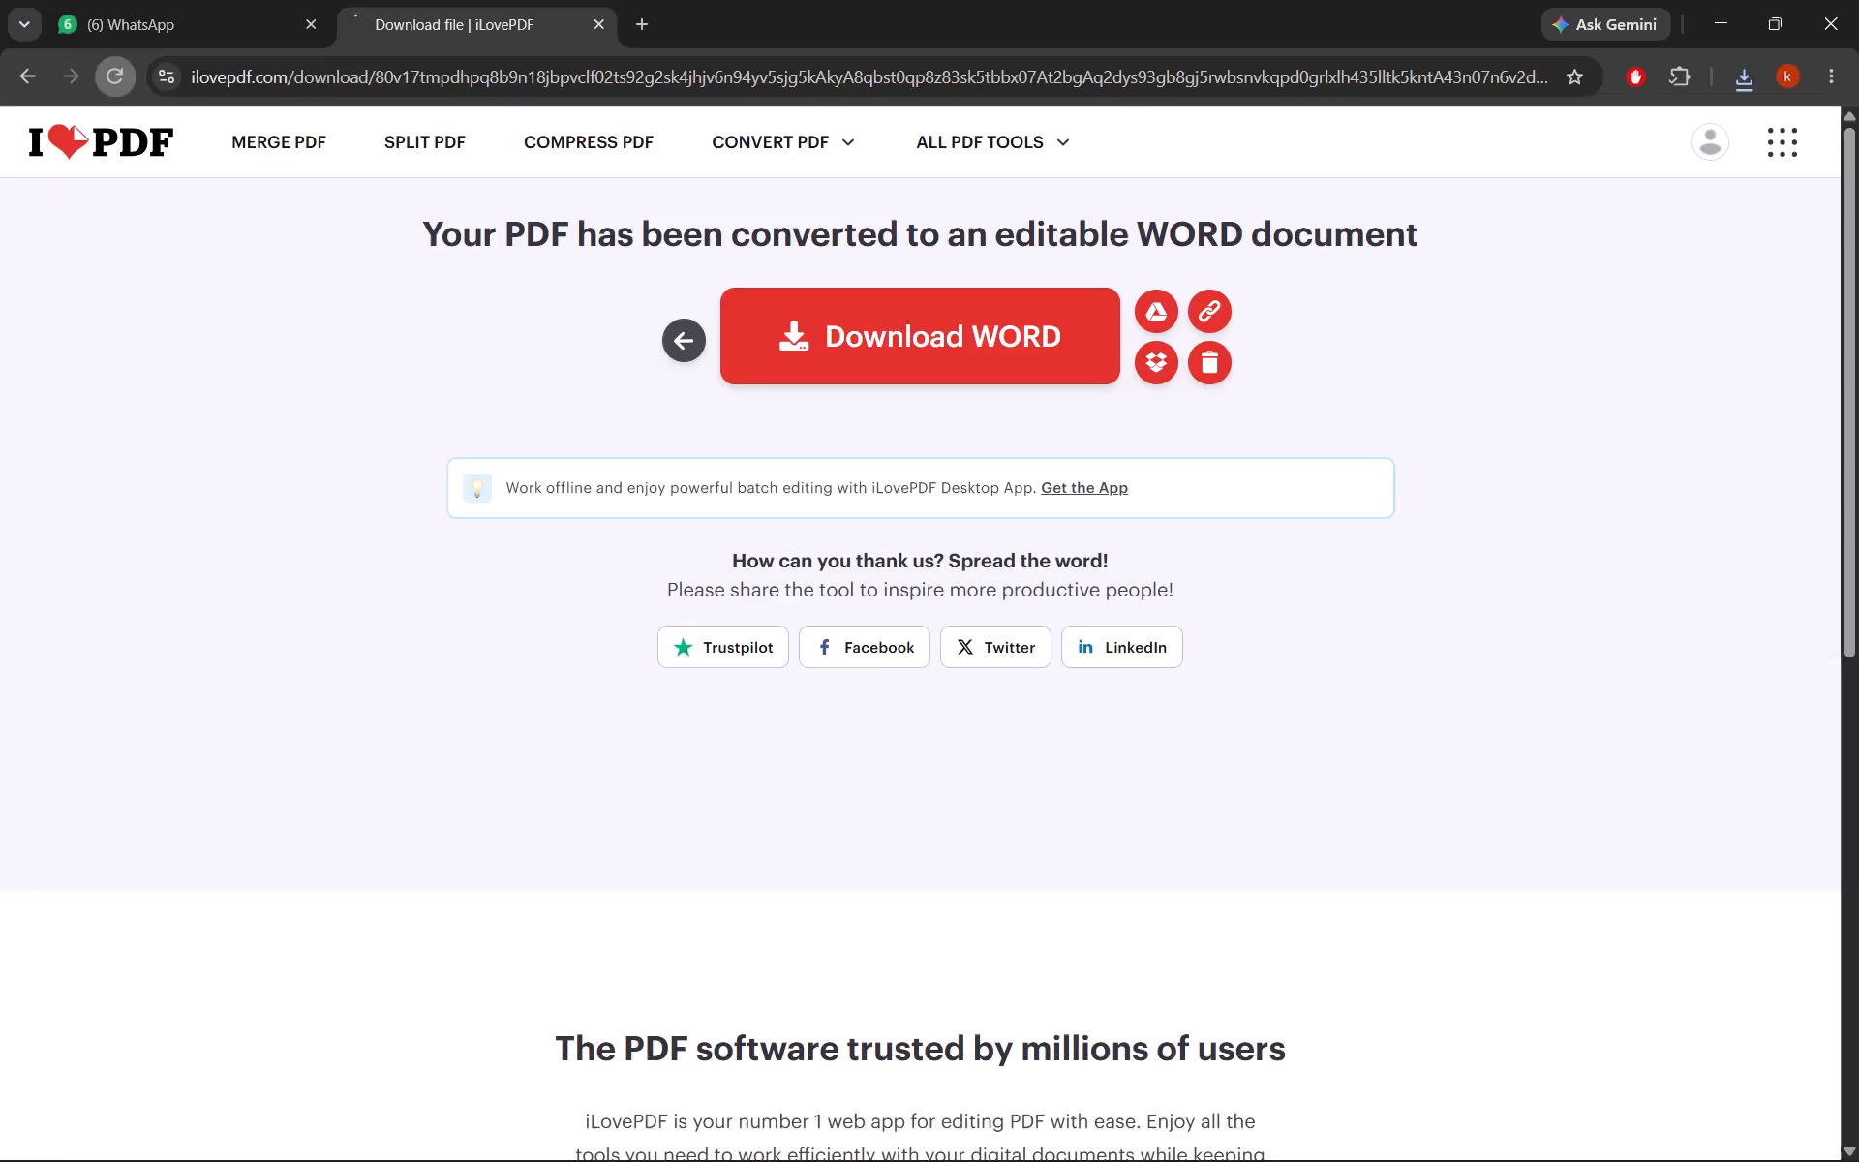
Return to the PDF to Word converter and load Backend Lab Report 1 from the Downloads folder.
click(90, 153)
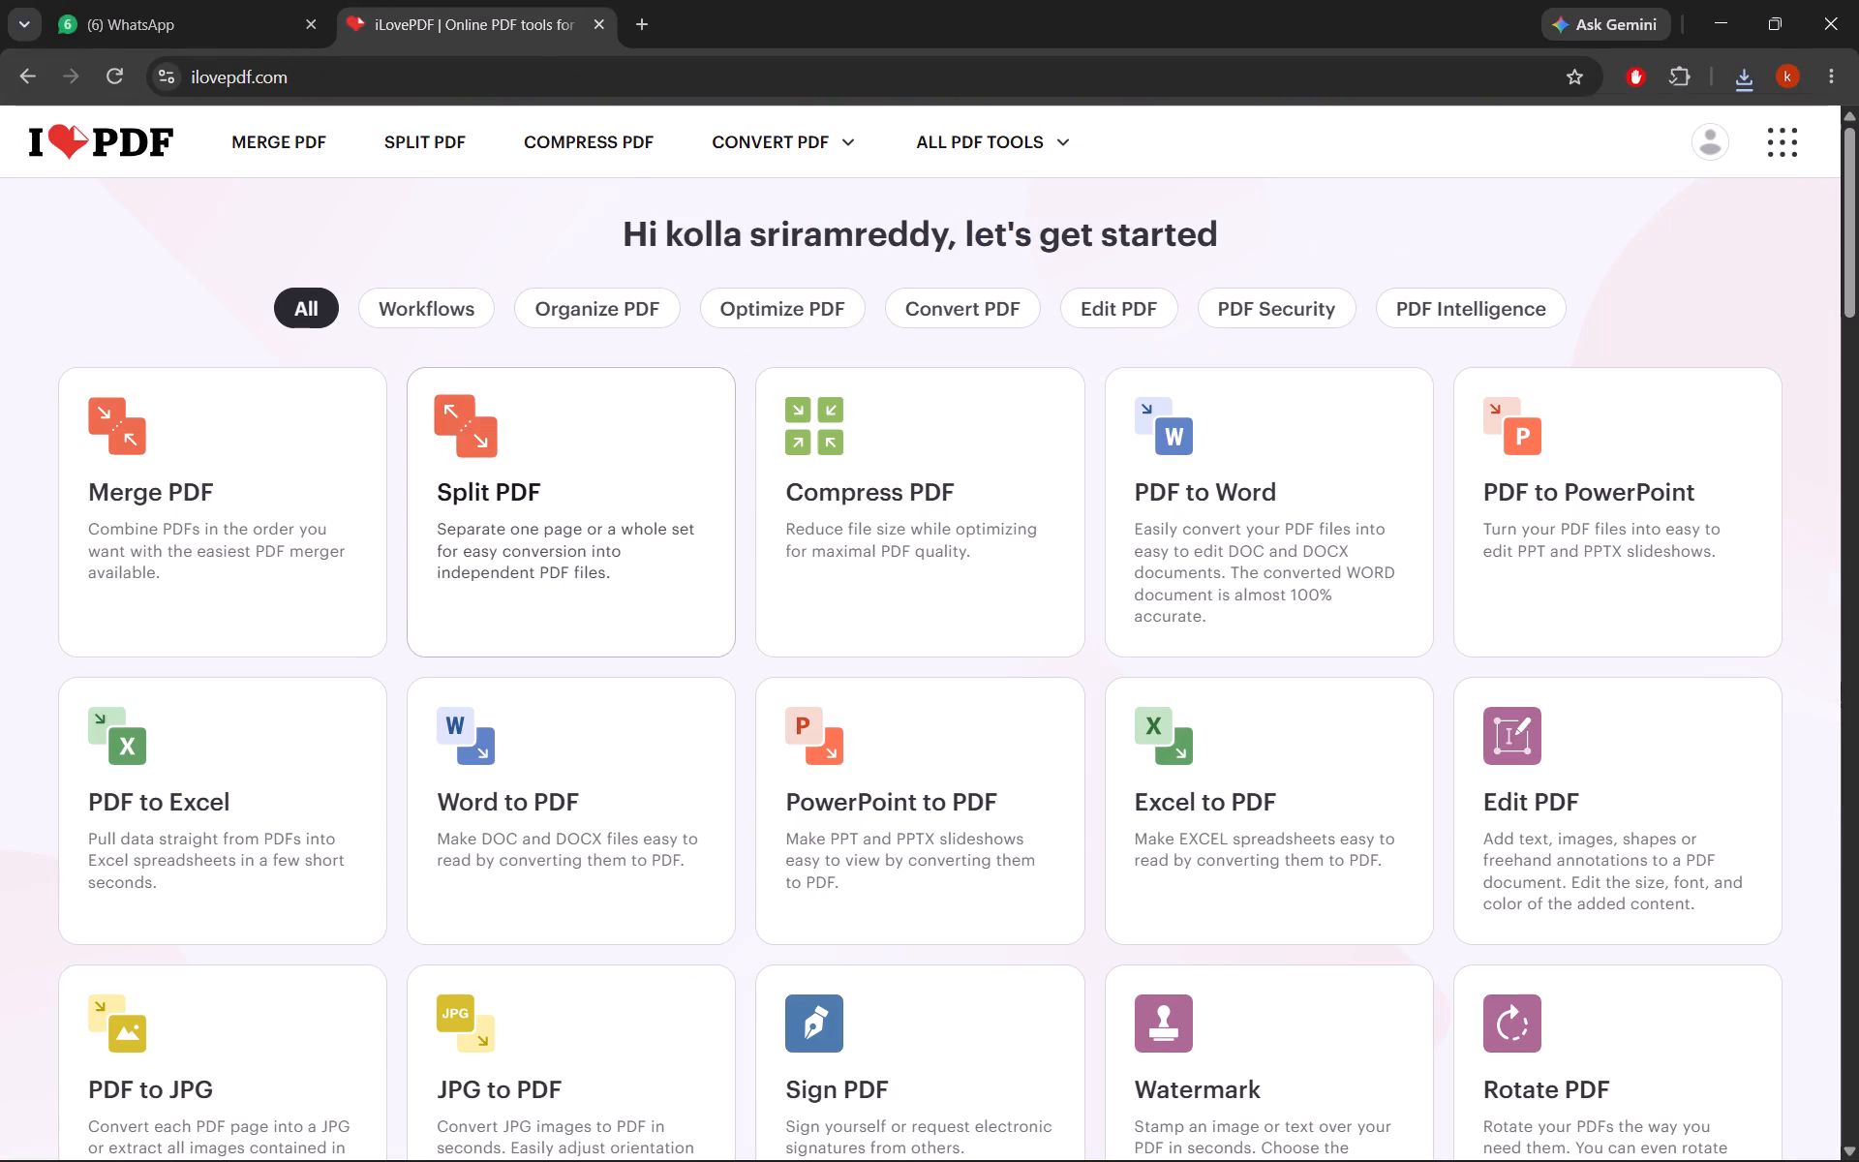
click(39, 81)
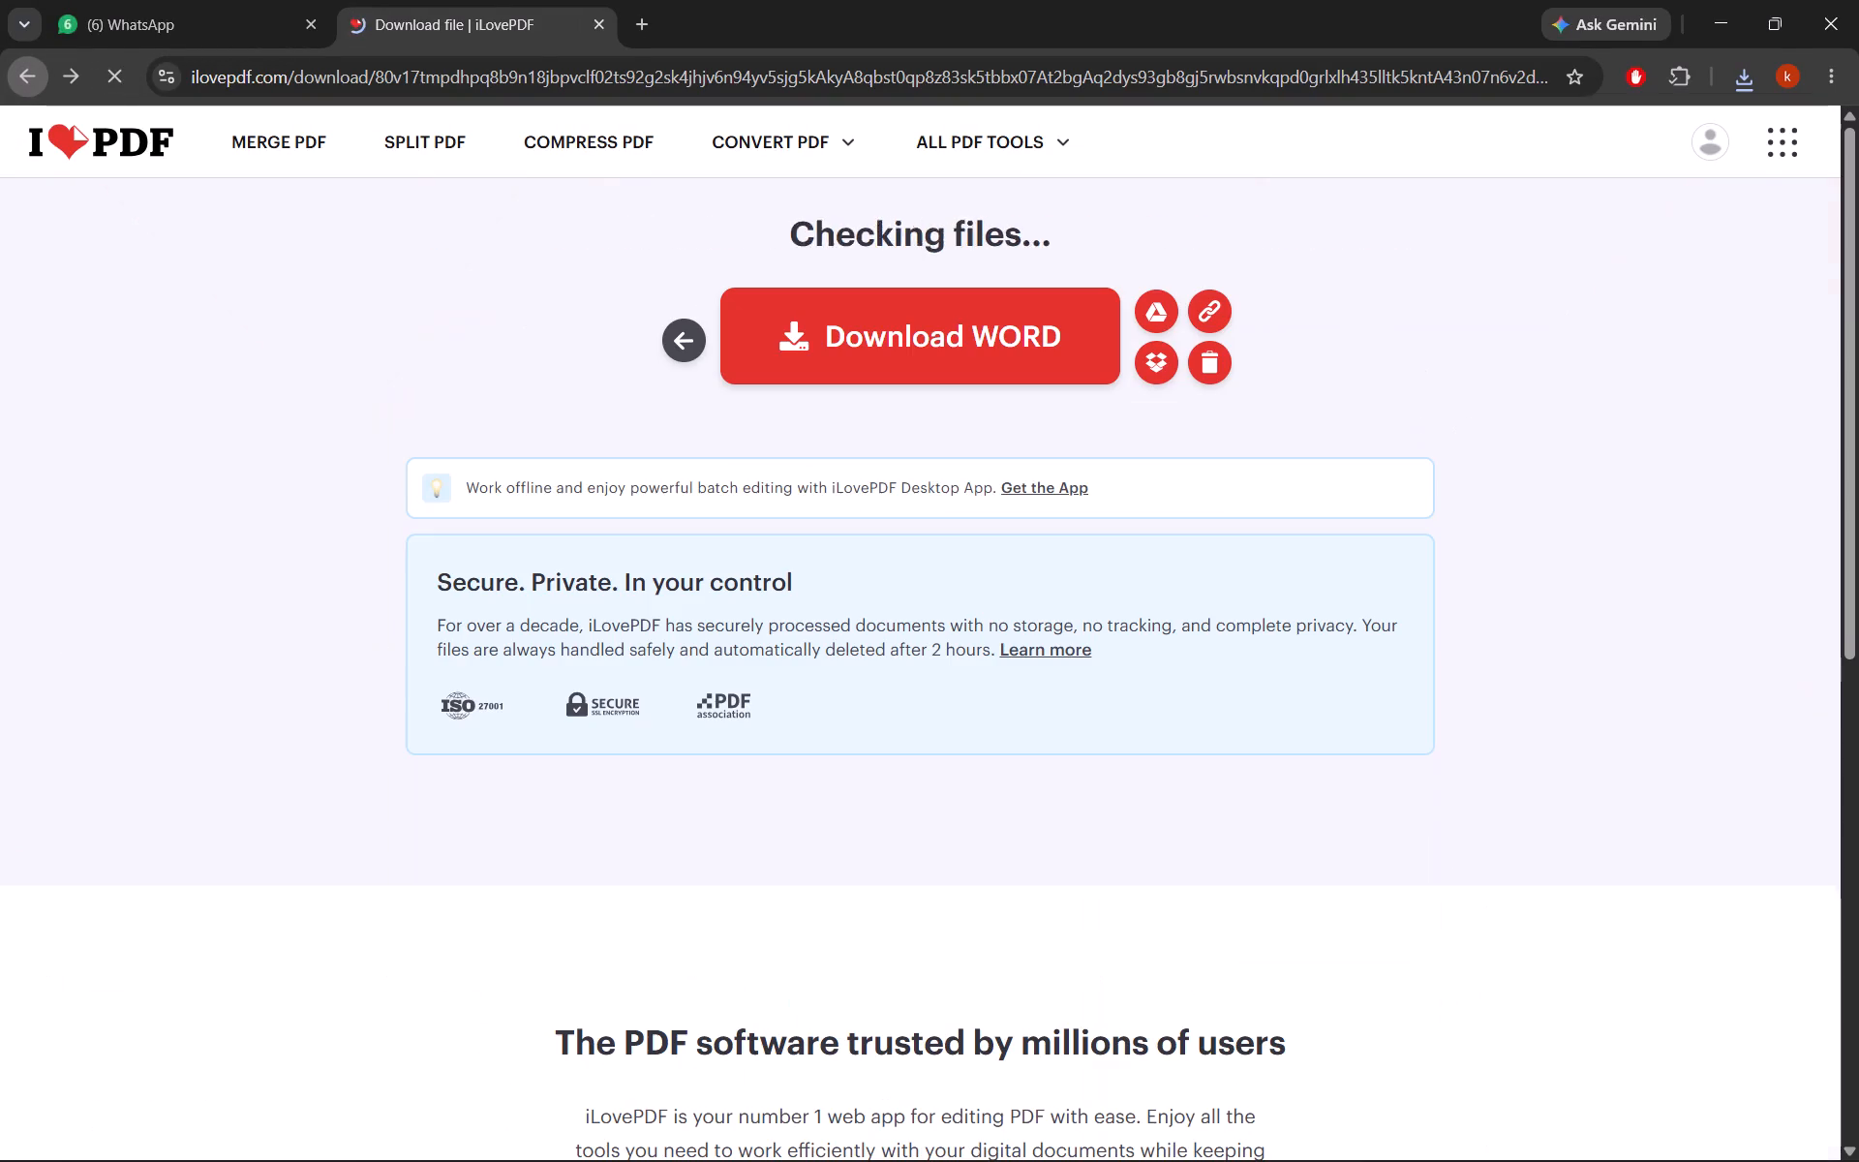
click(37, 80)
click(36, 80)
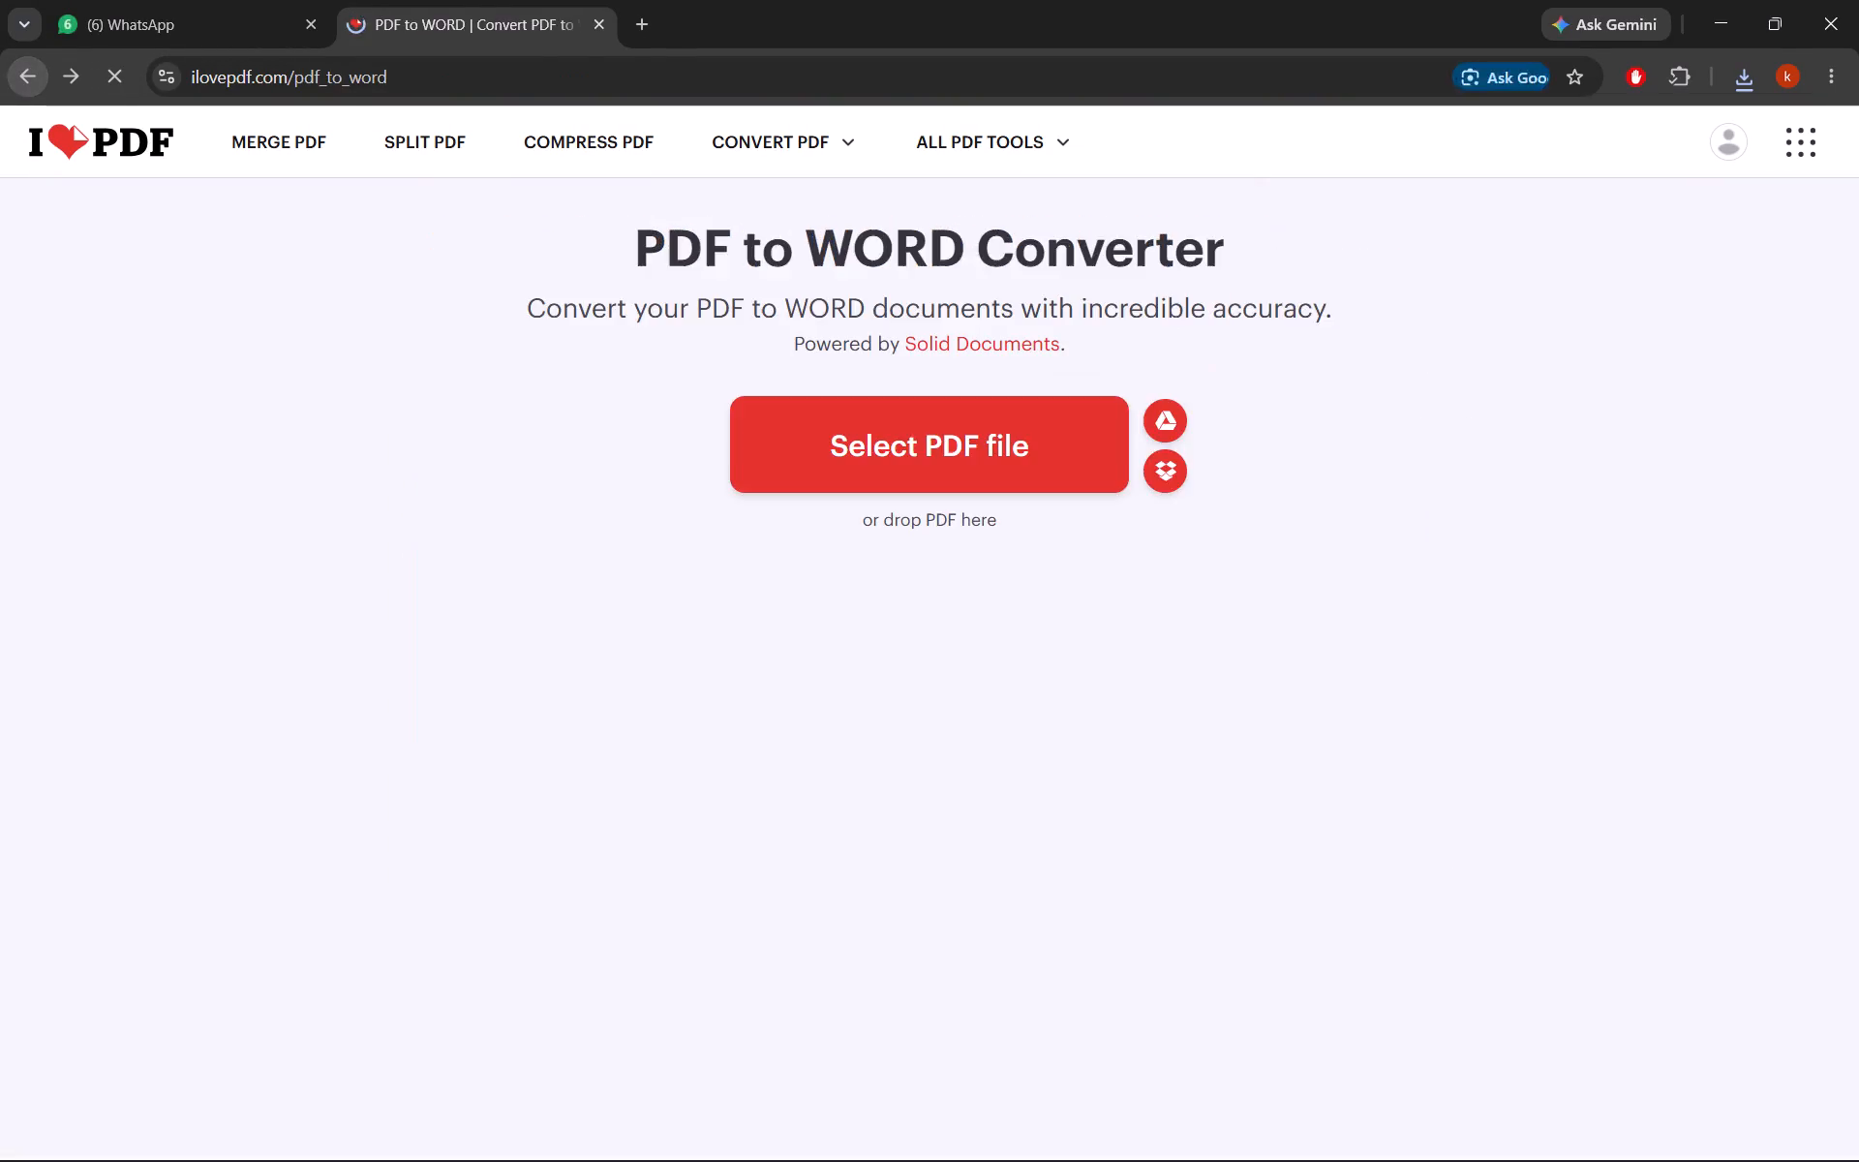
click(334, 382)
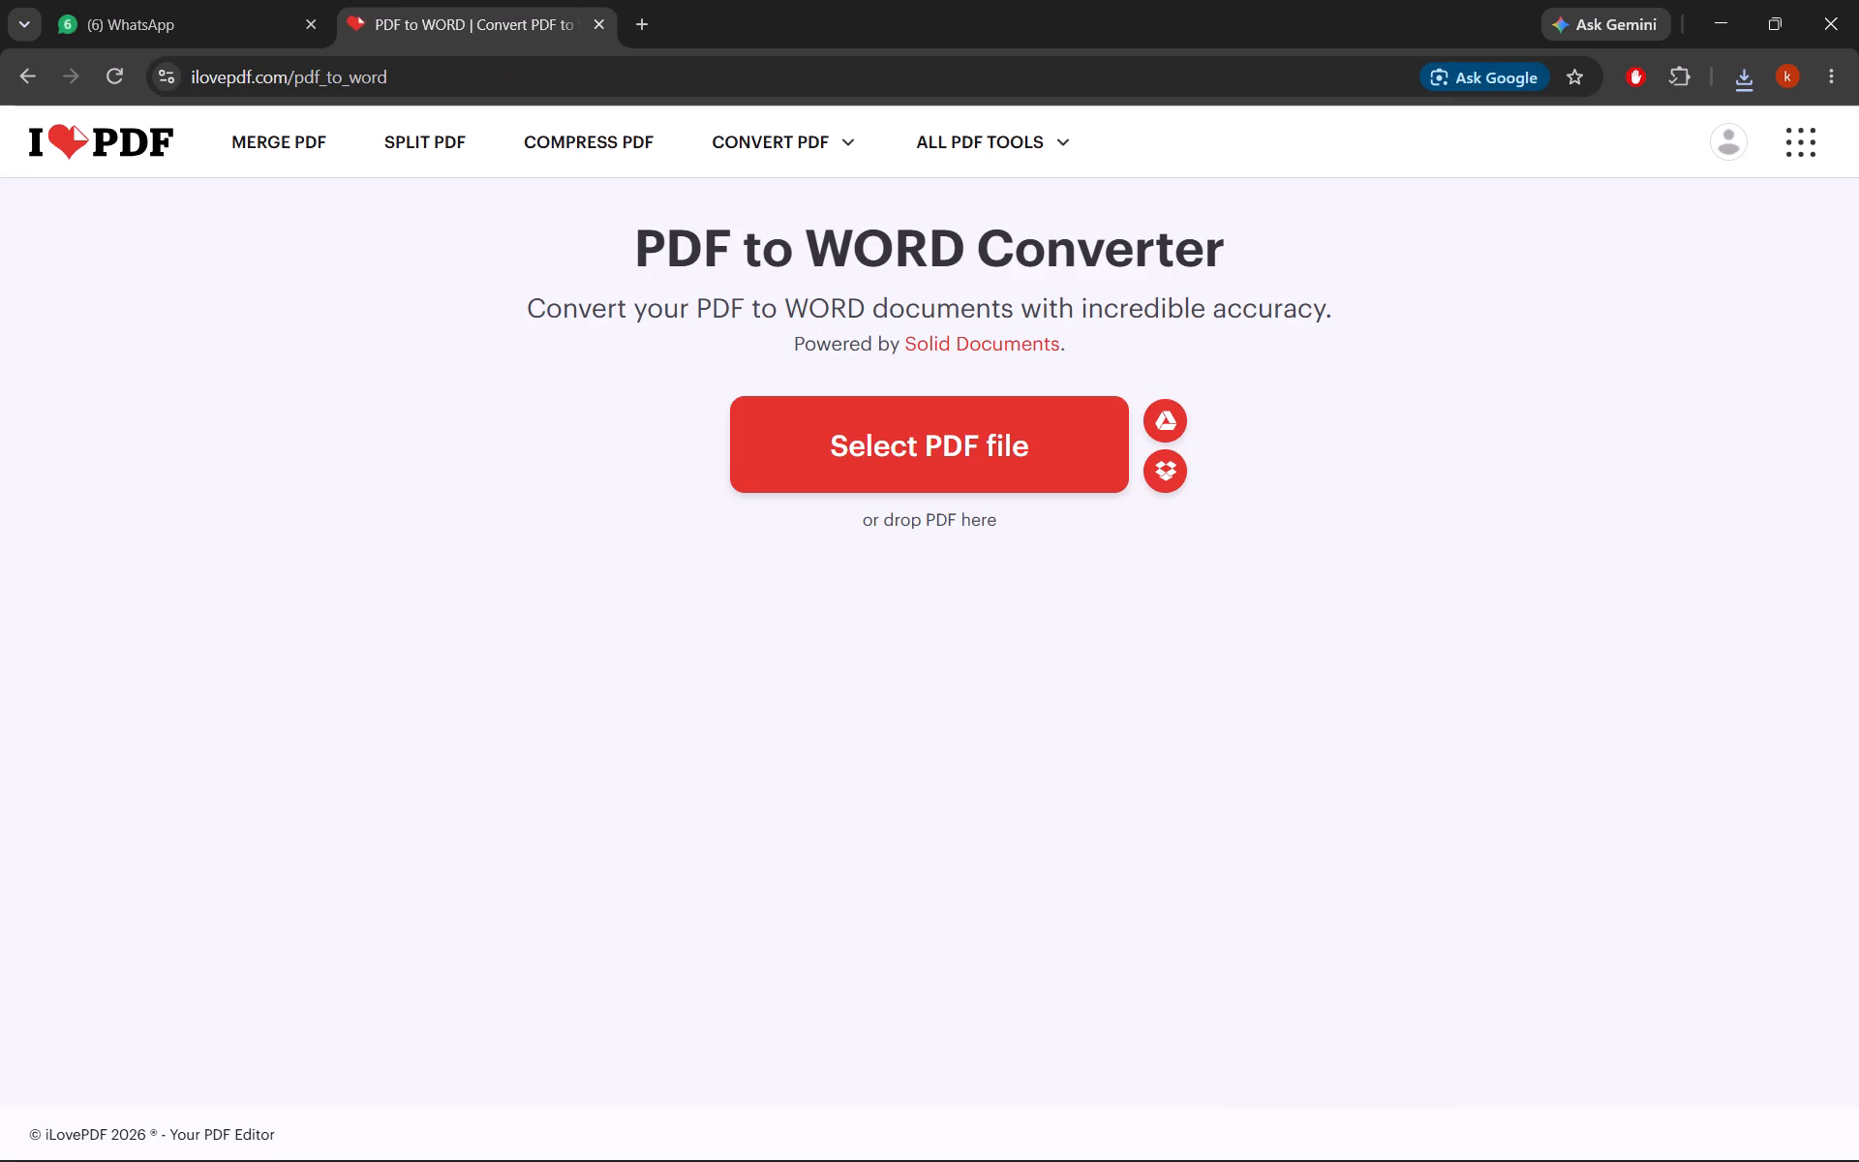
drag(28, 308, 70, 289)
click(925, 437)
click(861, 439)
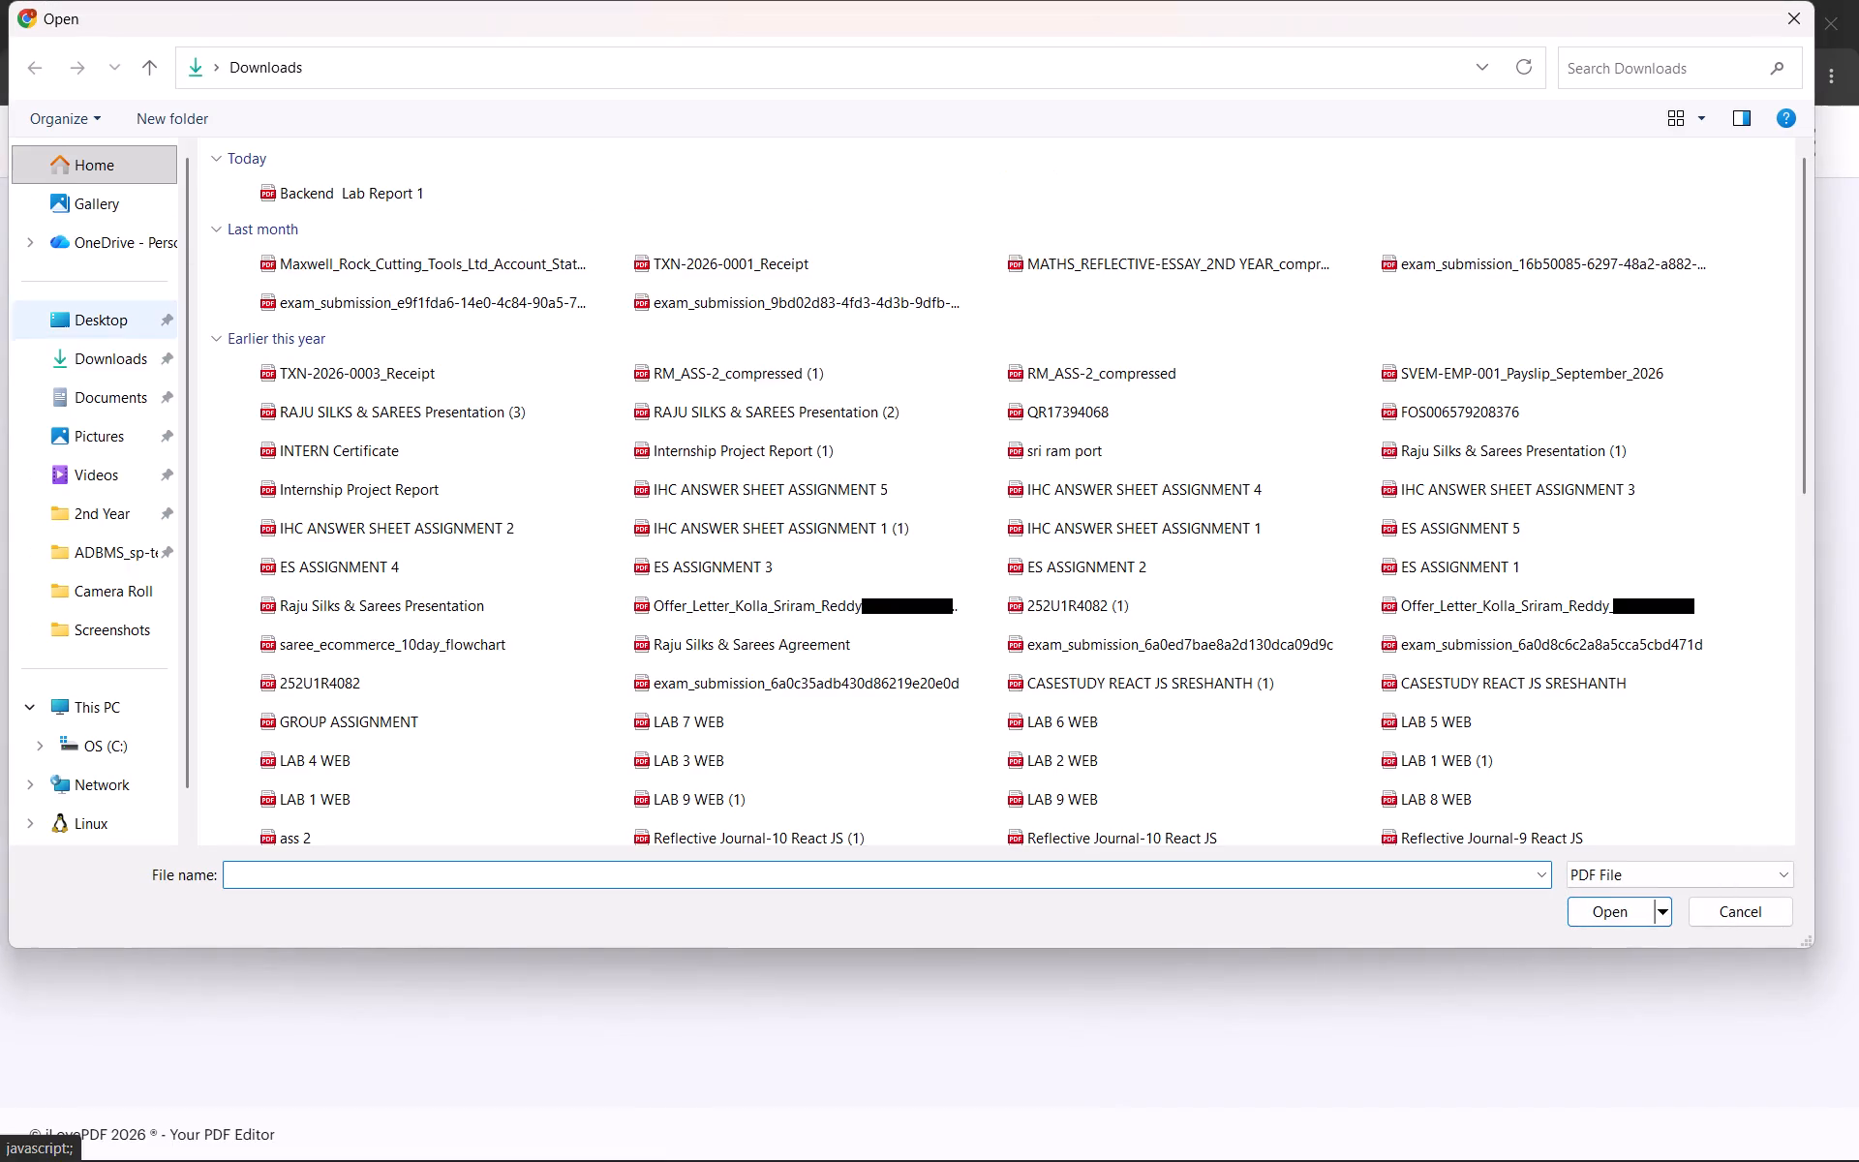
click(99, 355)
double_click(368, 188)
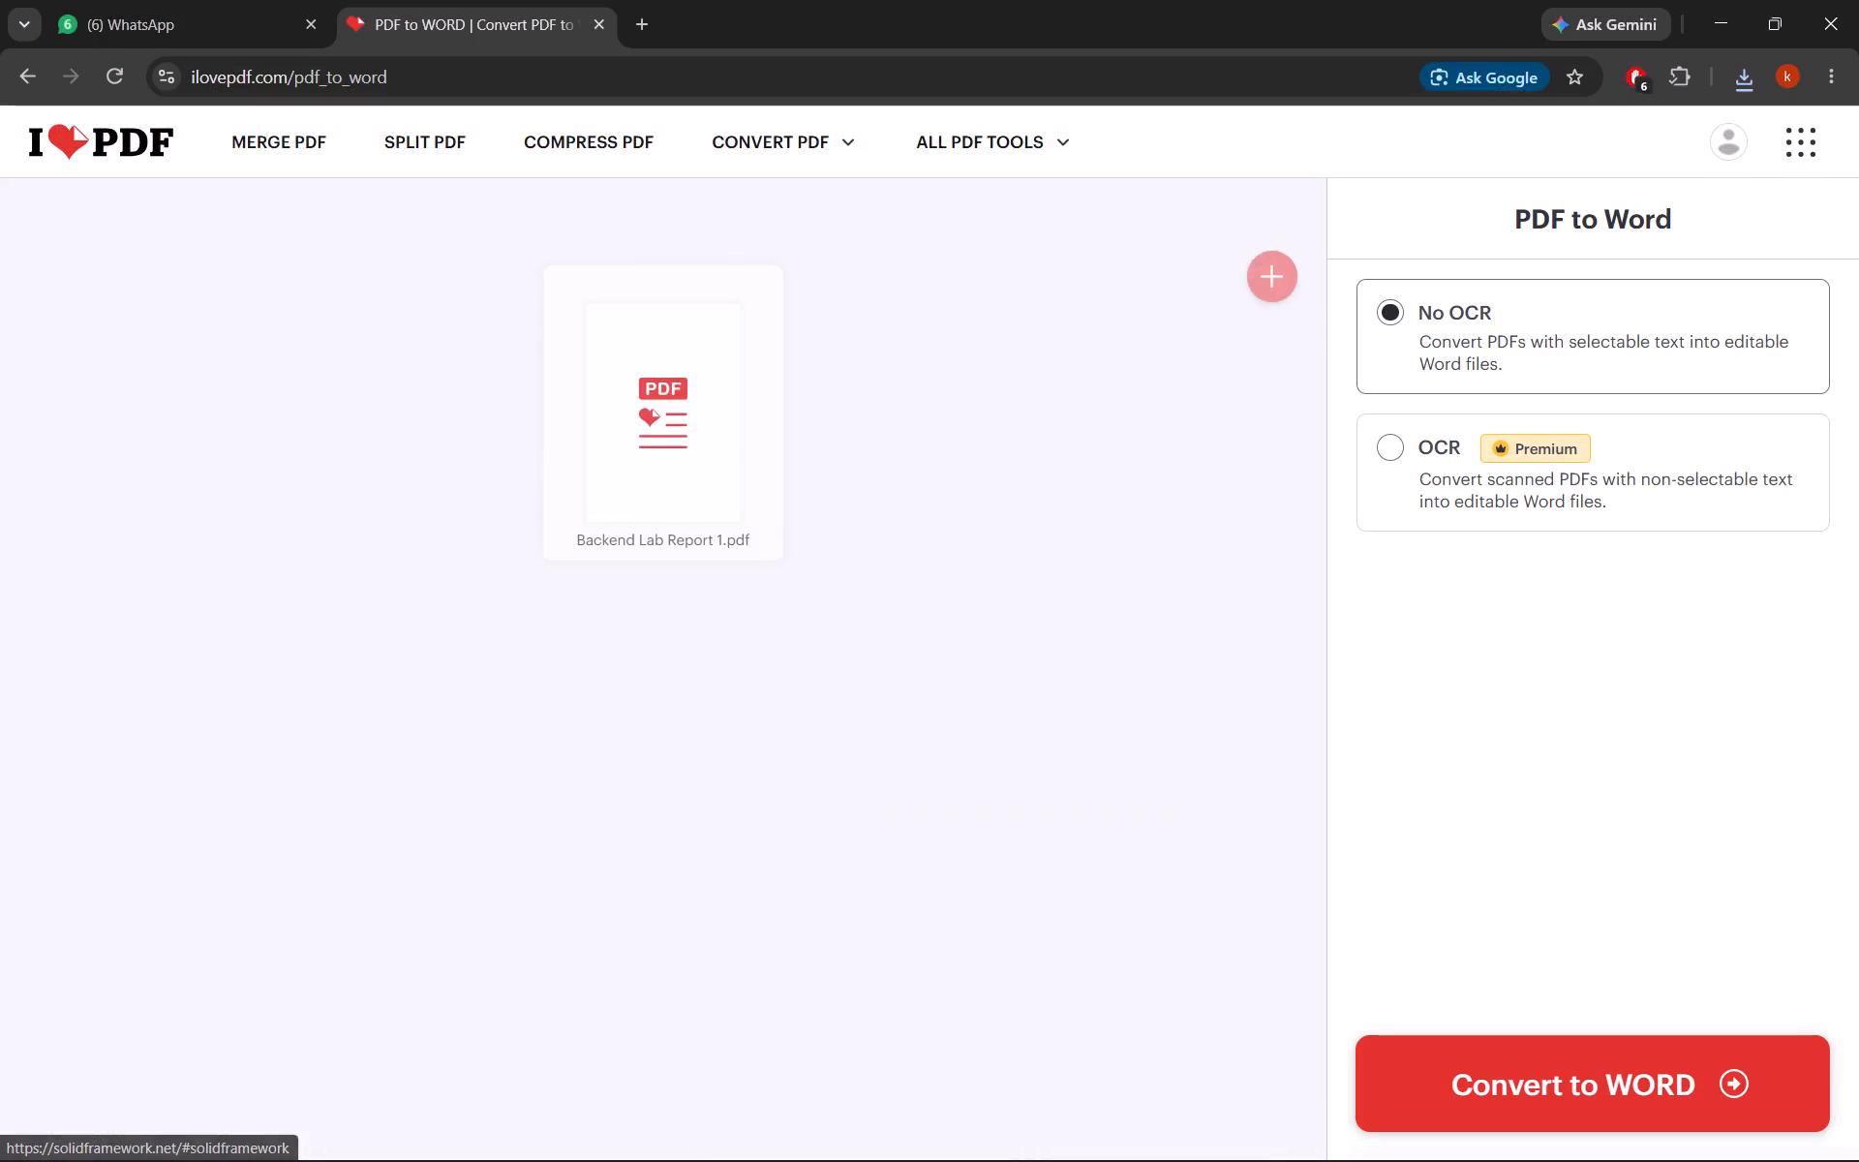
Convert the PDF to Word without OCR and download the resulting document.
click(1715, 1068)
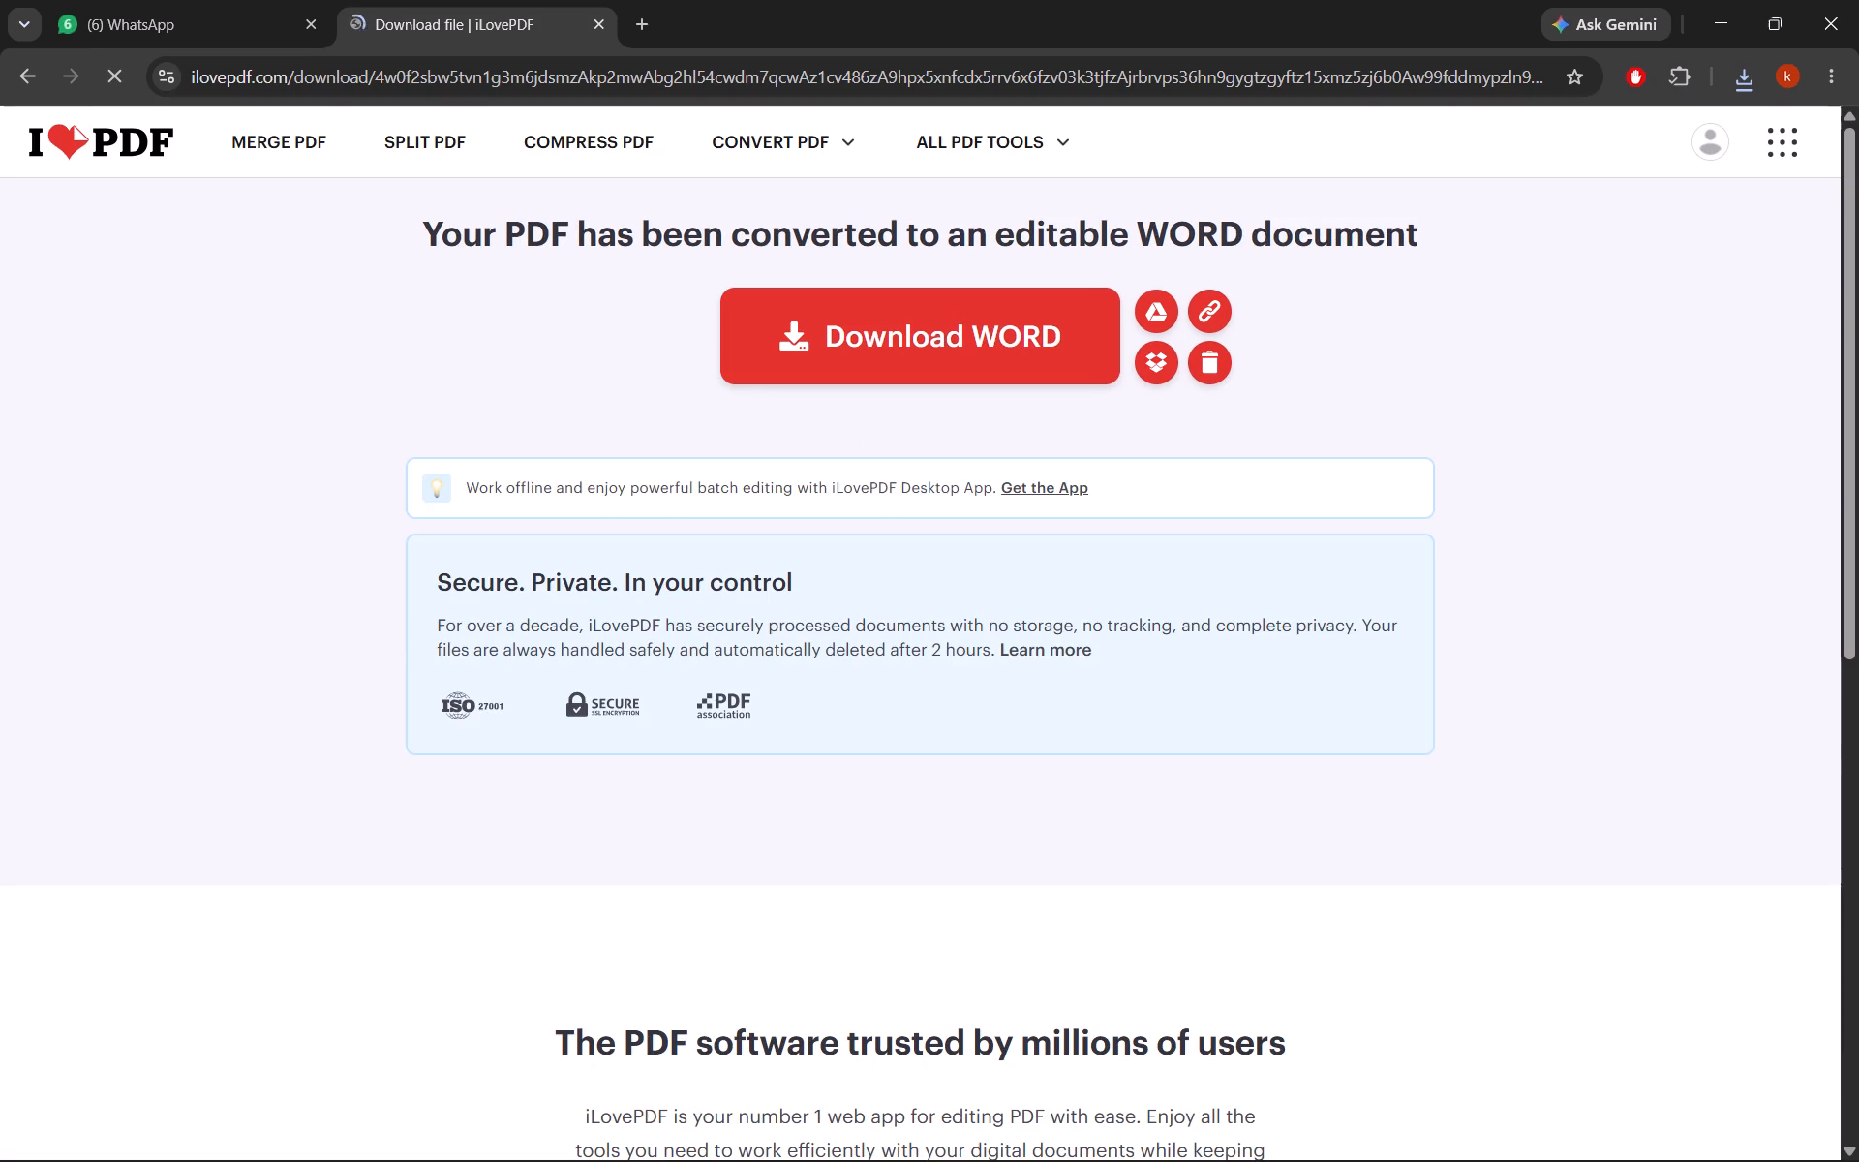
click(945, 358)
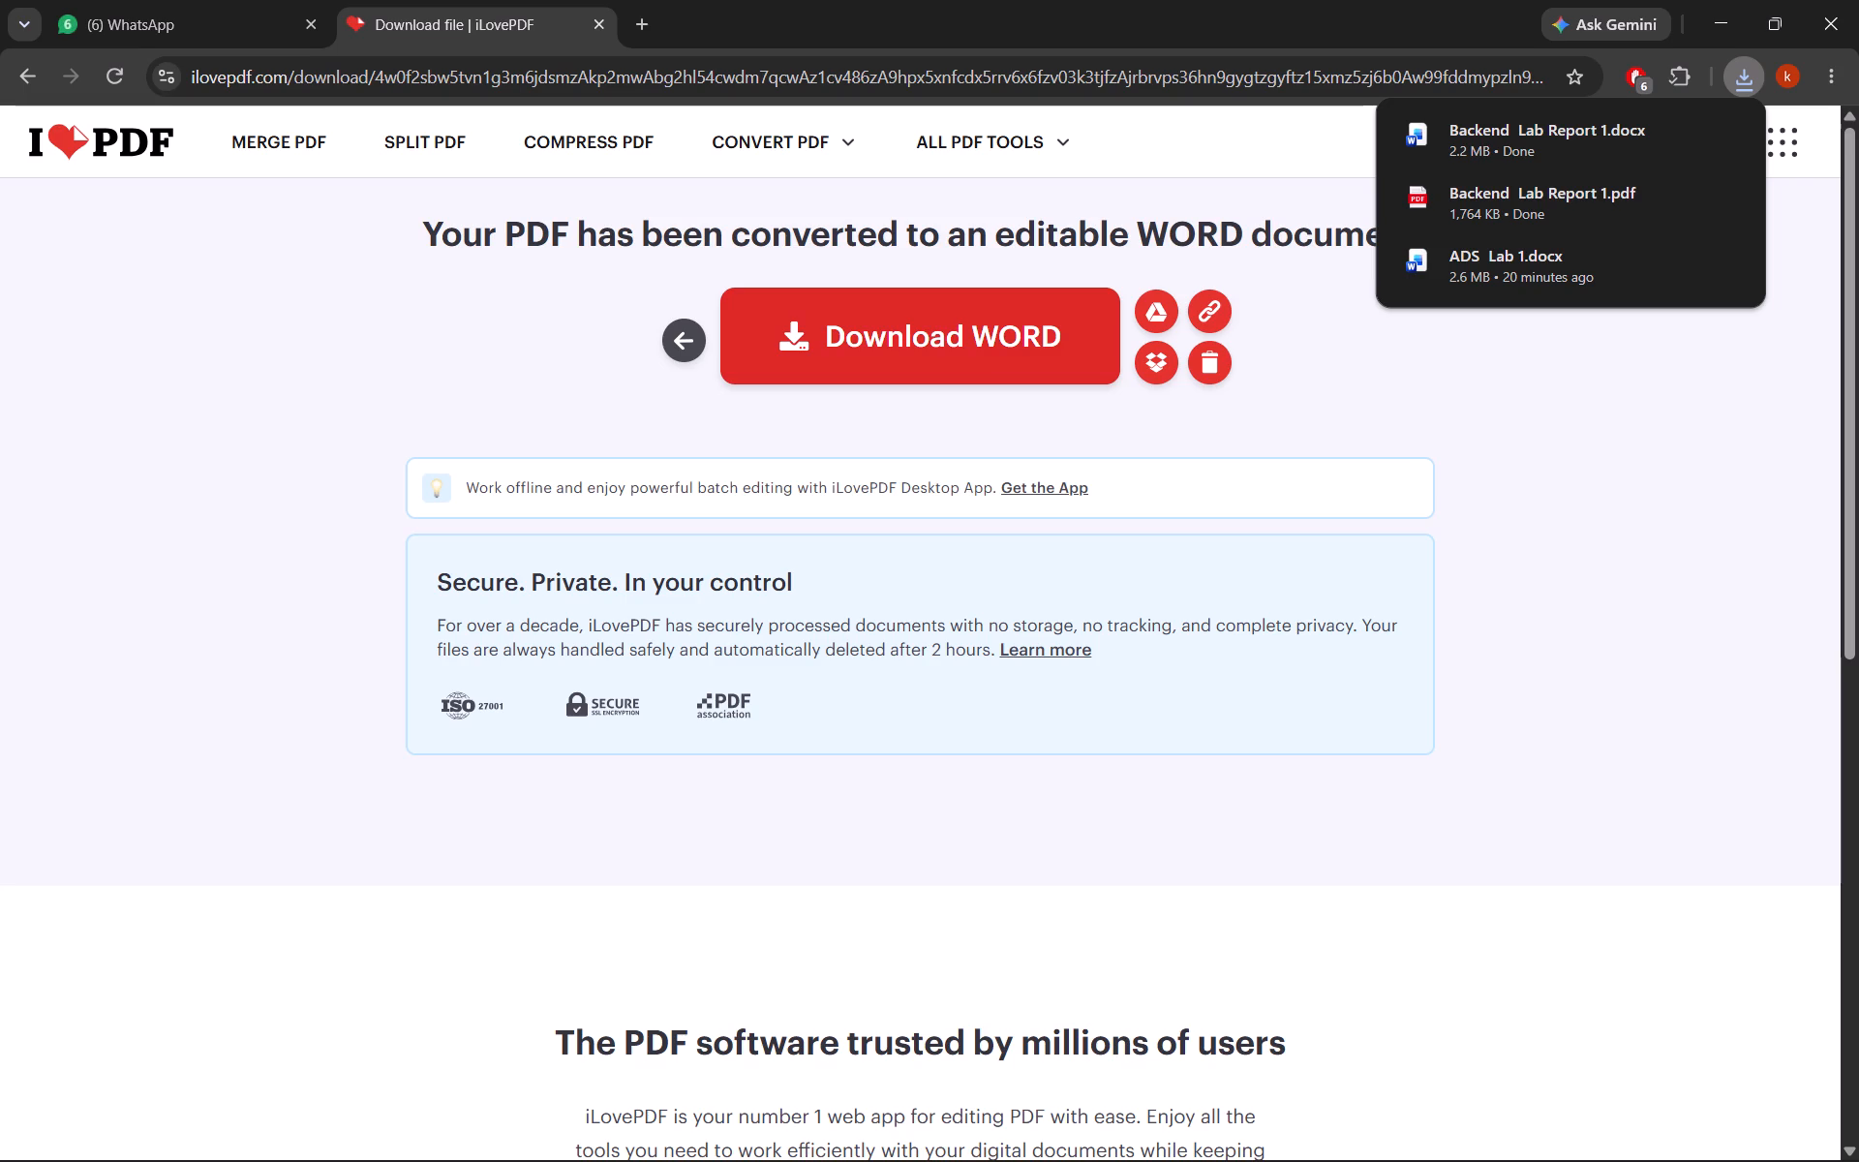
Open the downloaded Backend Lab Report 1.docx from the recent downloads in Microsoft Word.
click(24, 79)
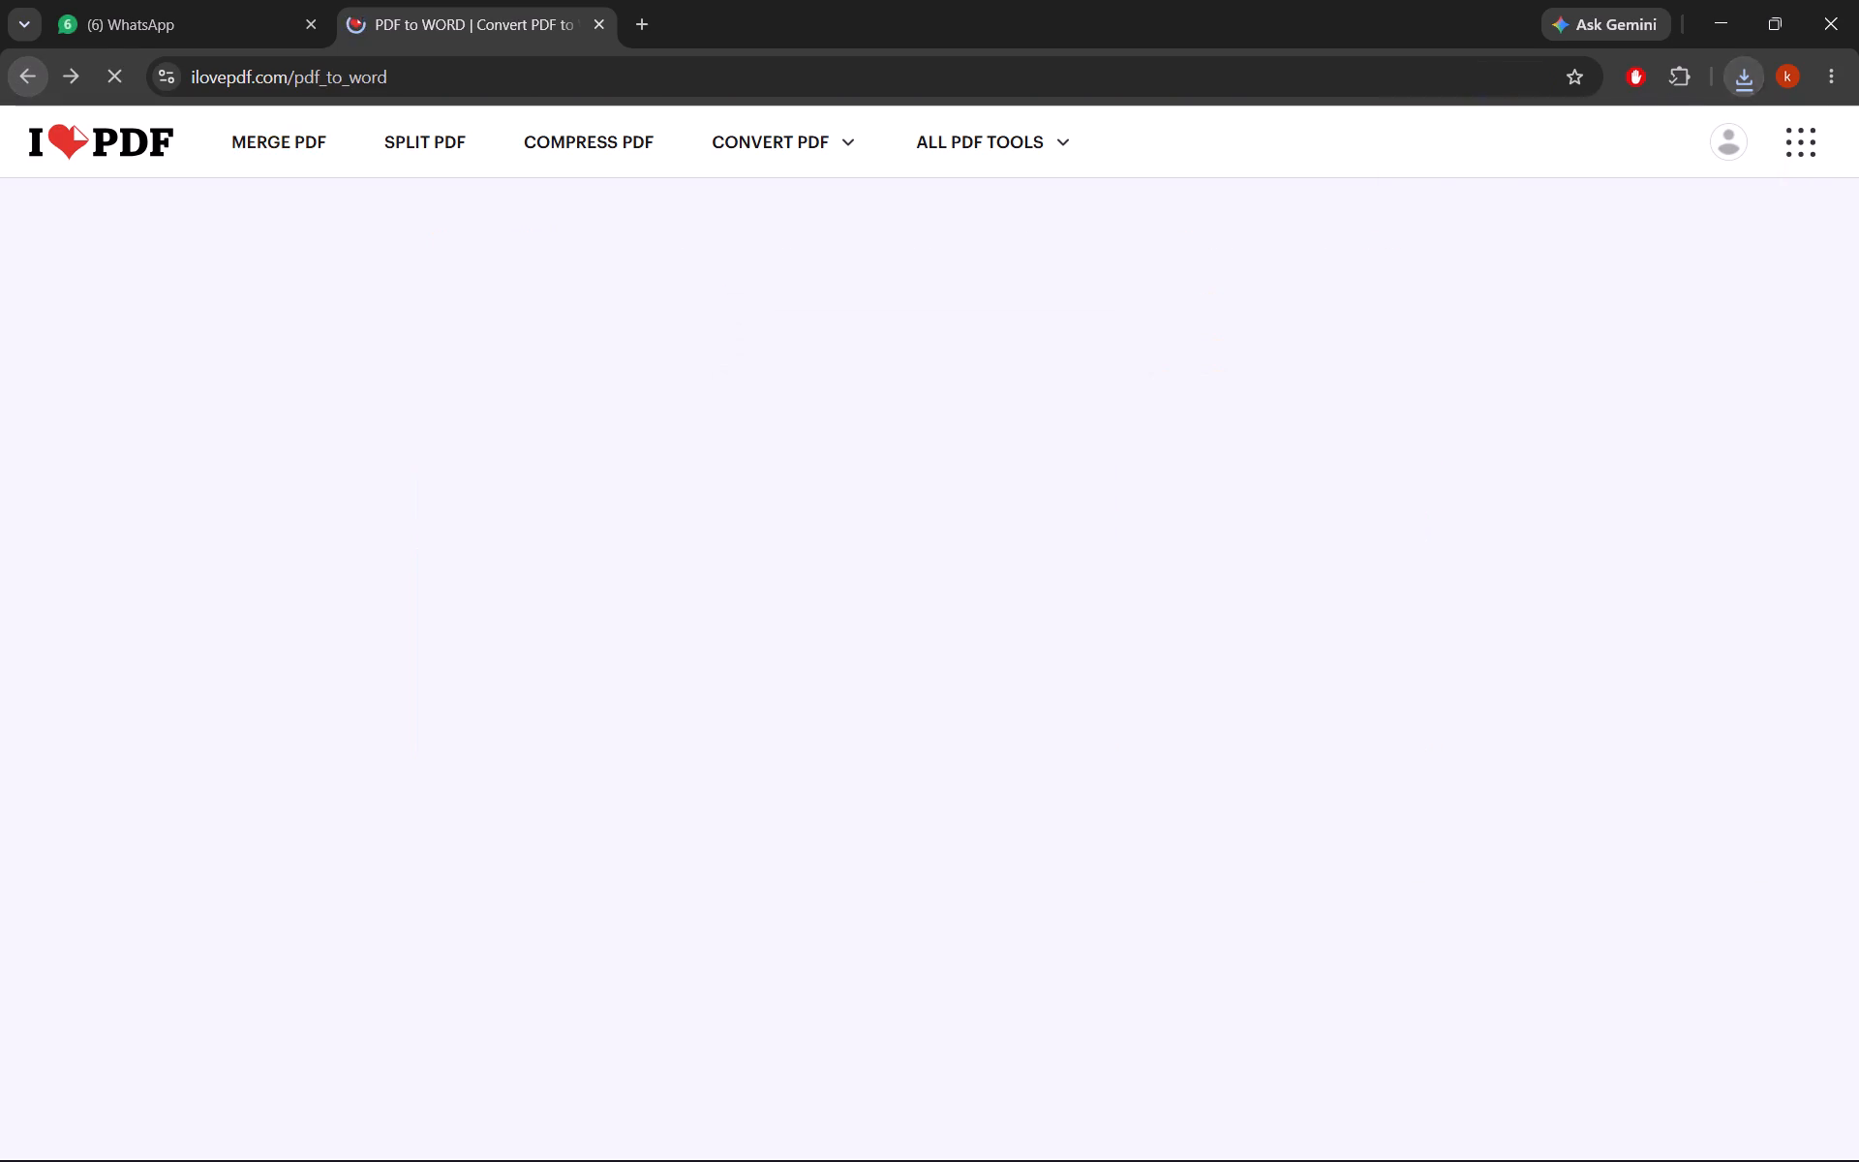
click(22, 84)
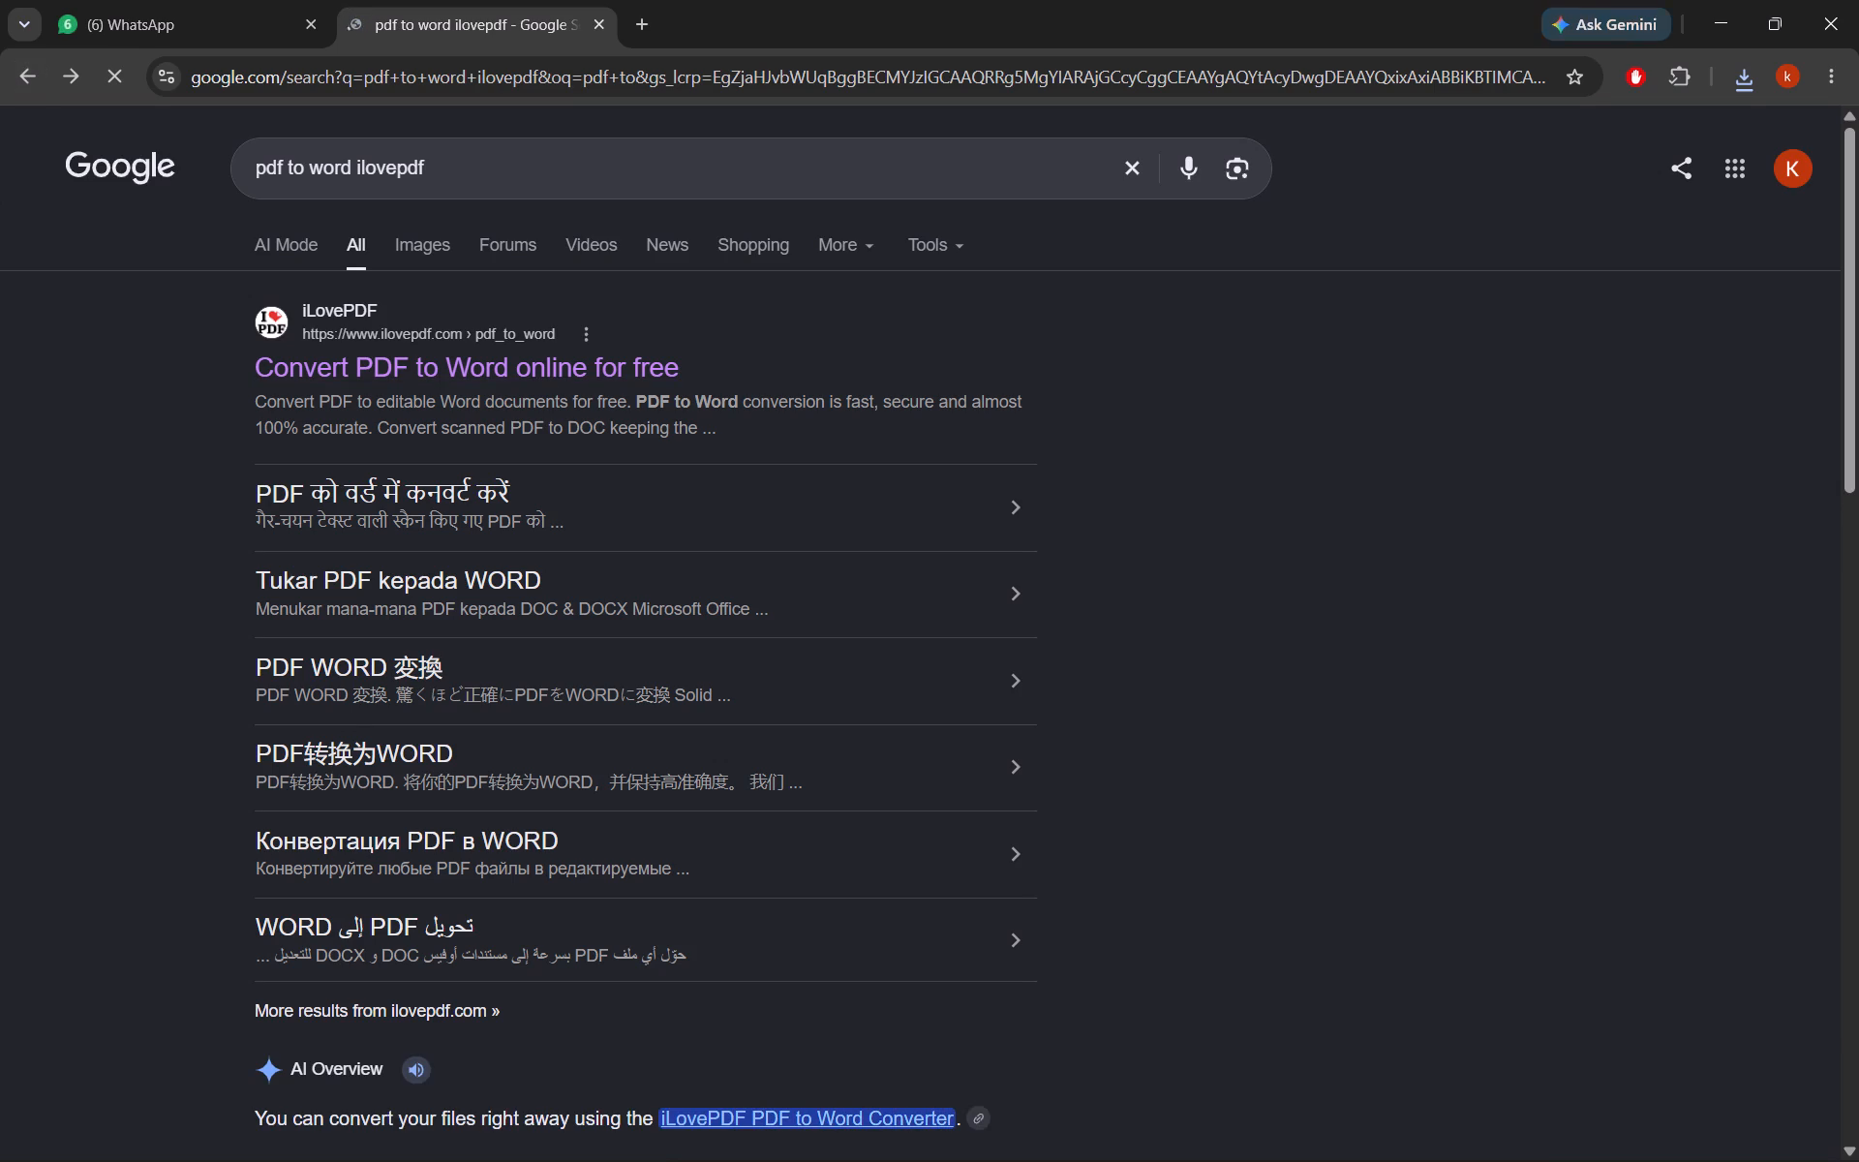
click(1734, 84)
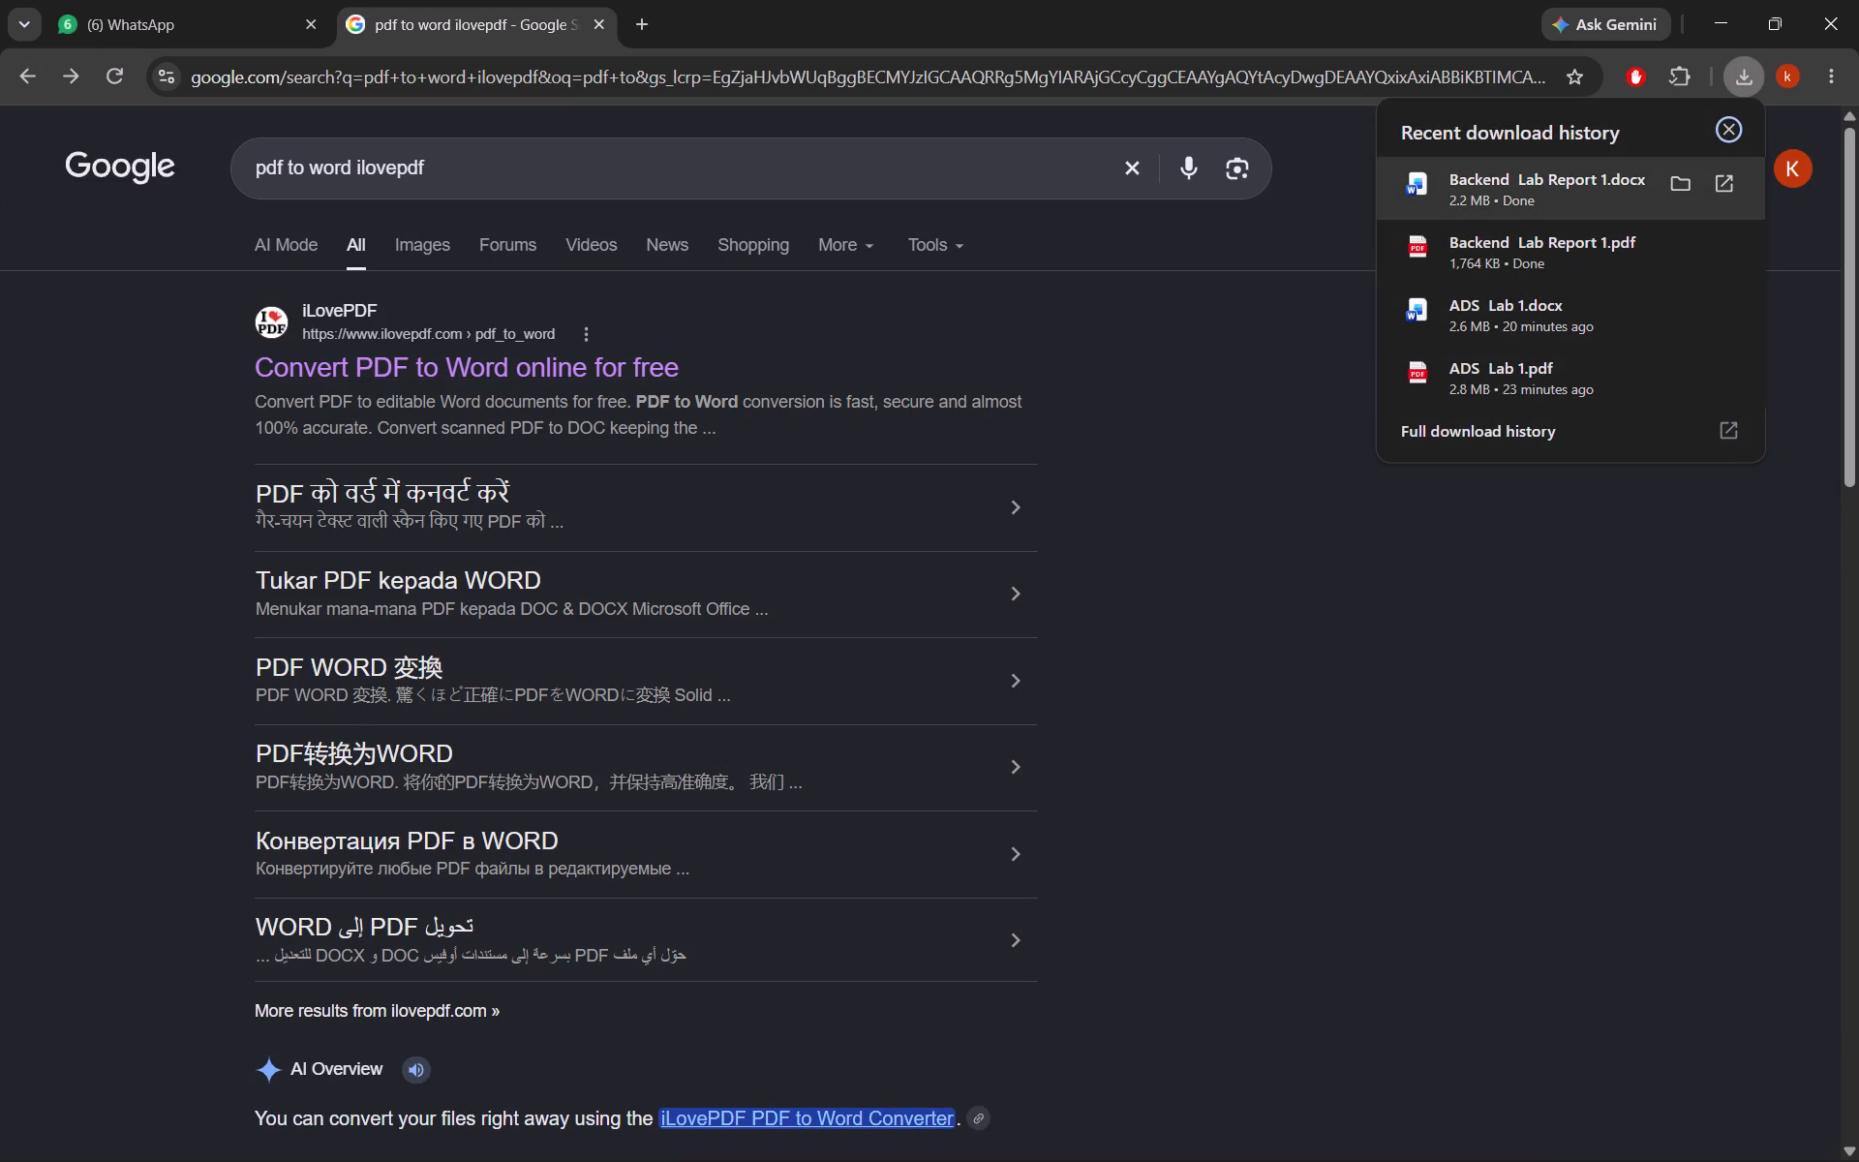
double_click(1503, 180)
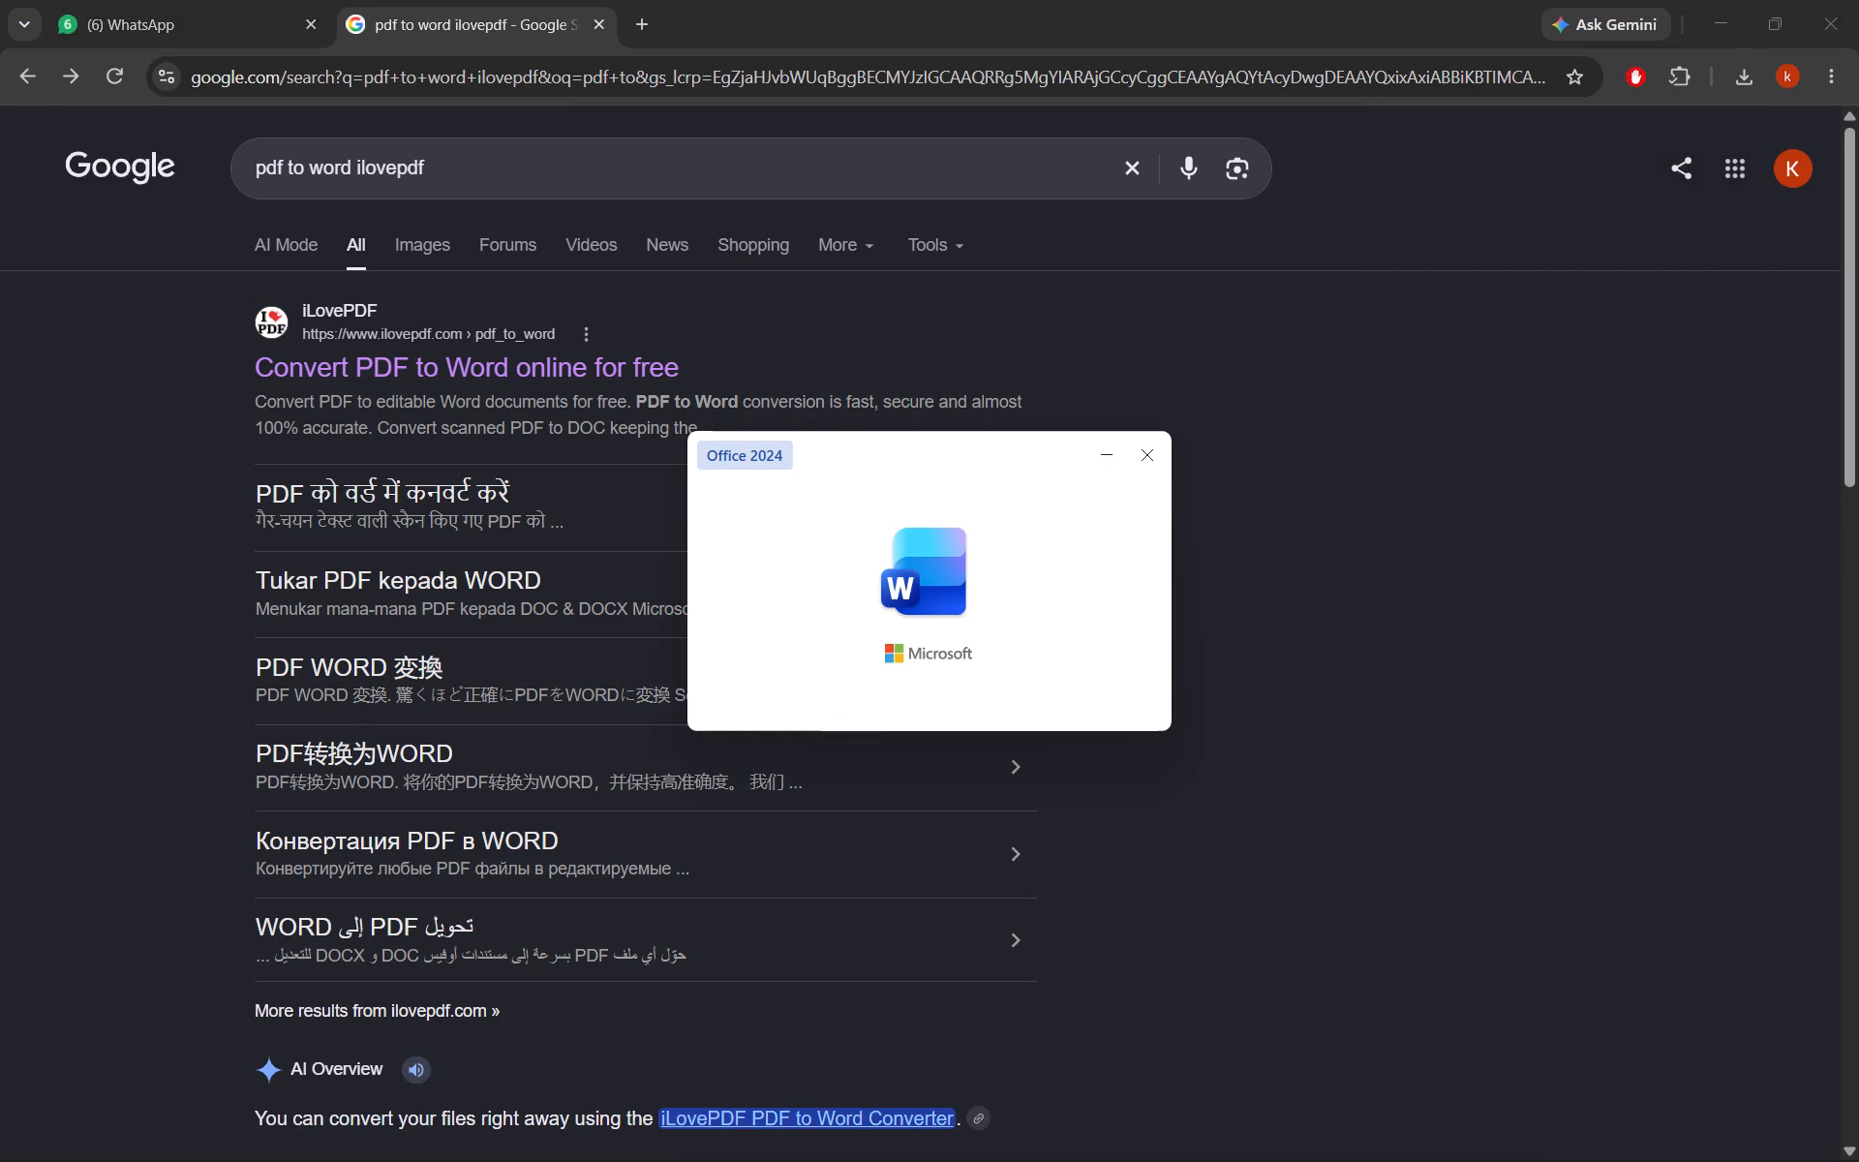
click(973, 105)
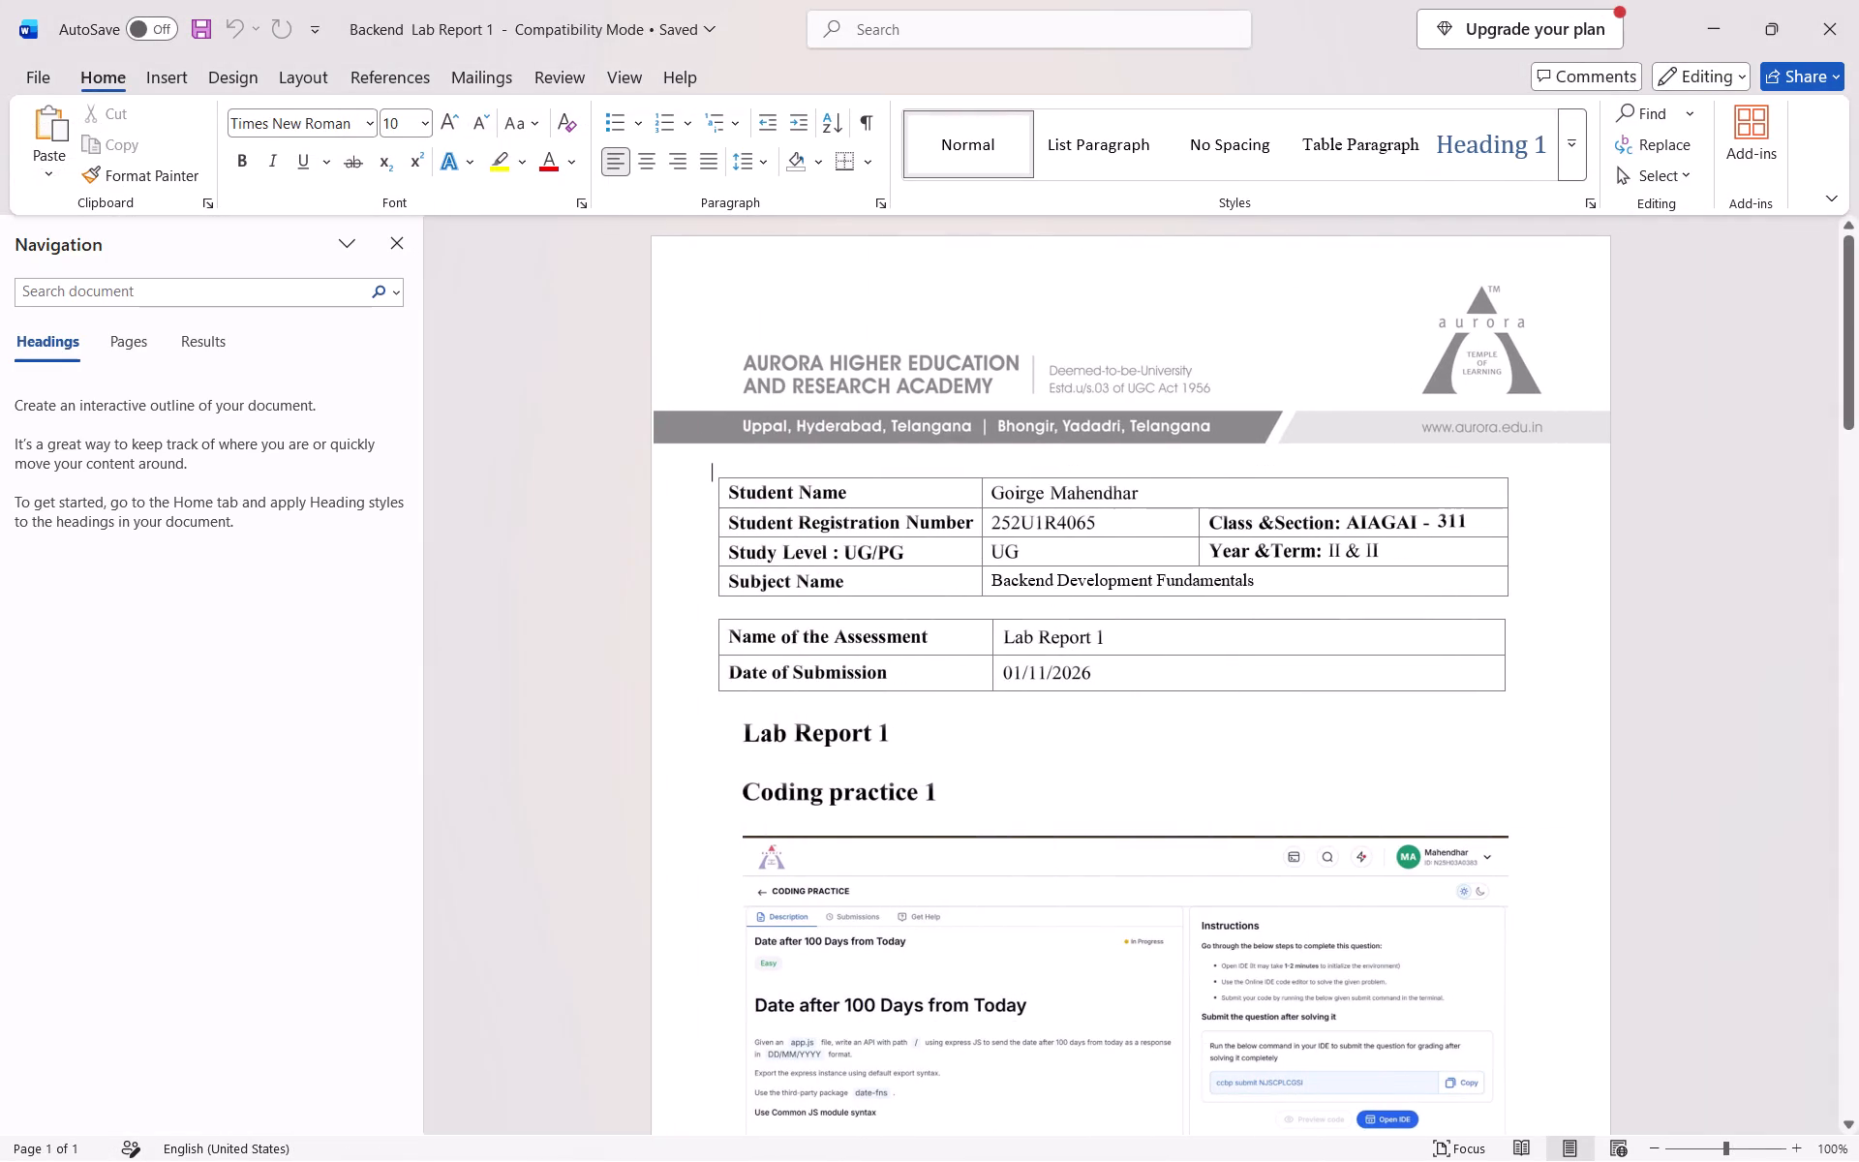
Replace the name in the Student Name row of the header table with the new student's full name.
click(1173, 494)
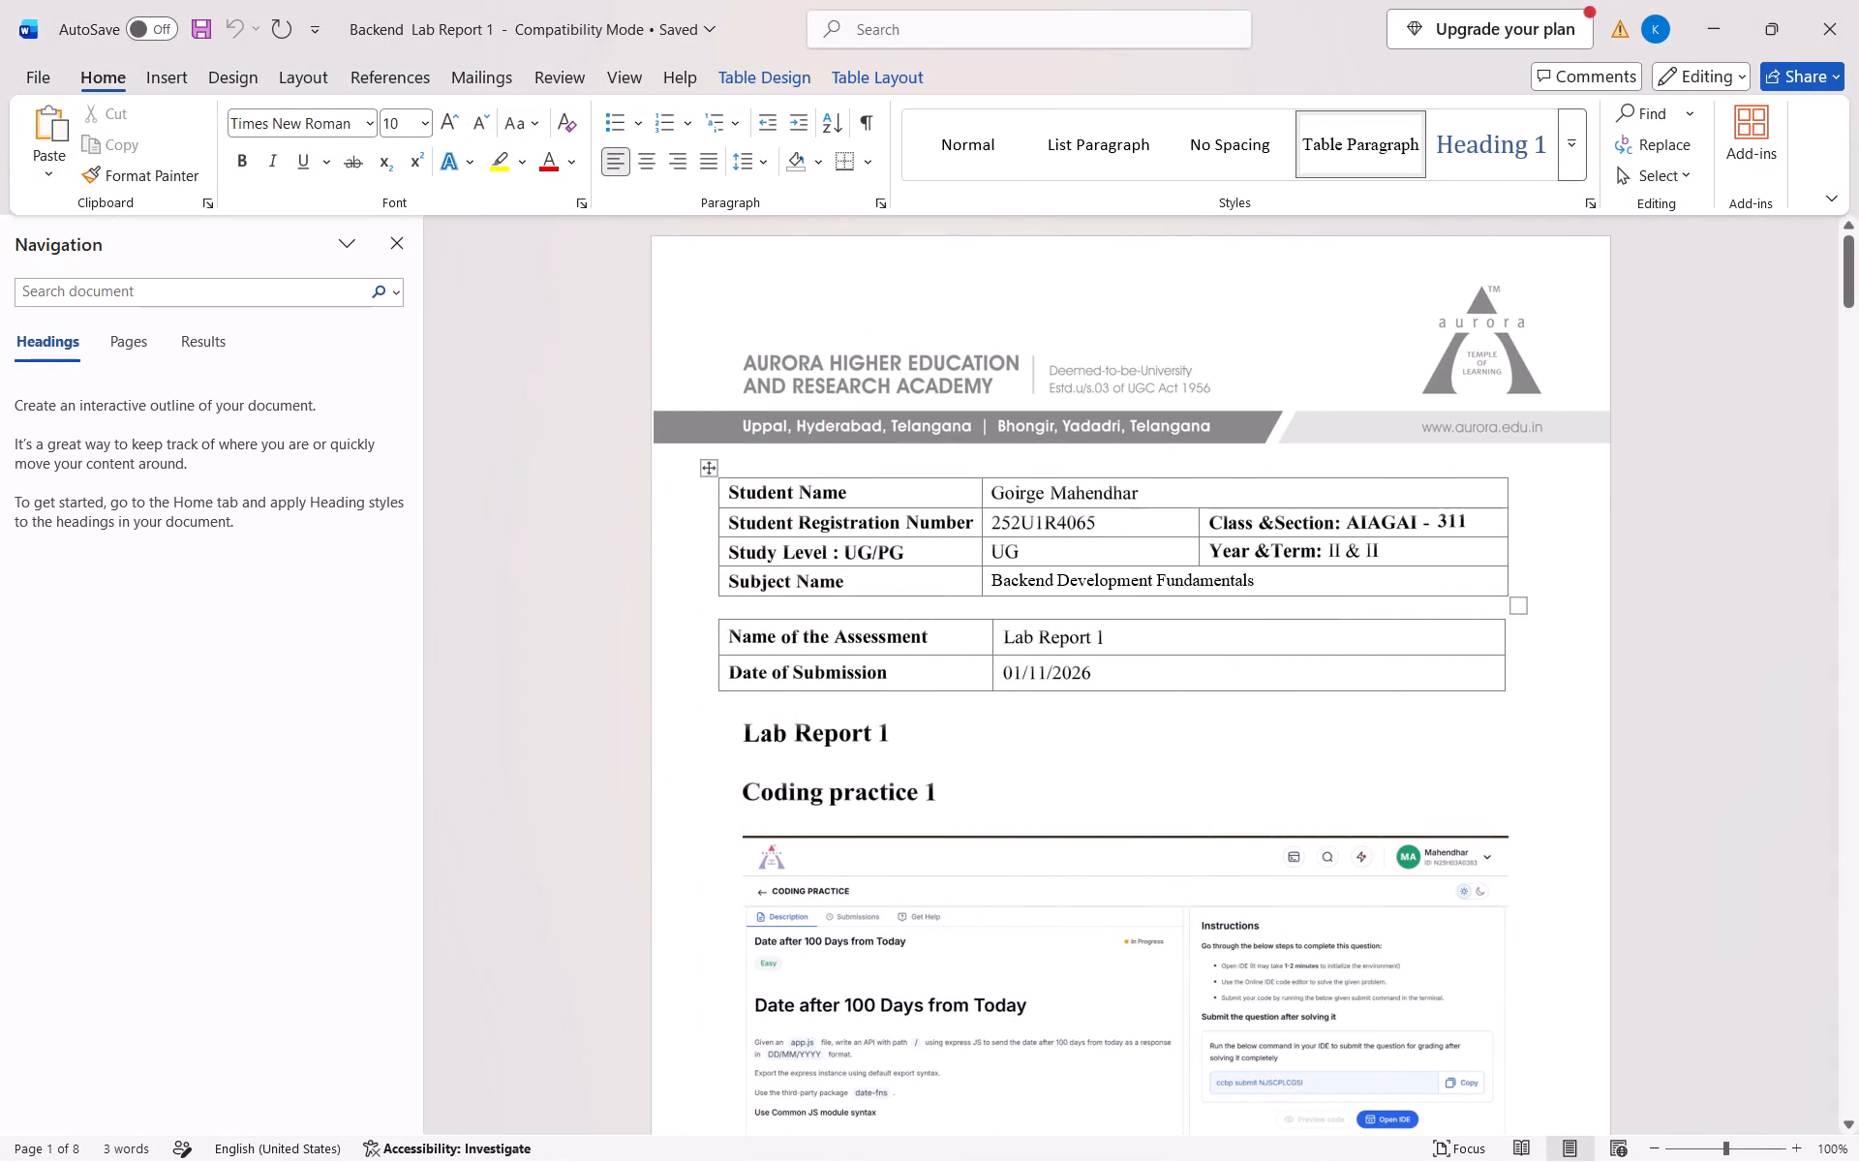
key(BackSpace)
key(BackSpace)
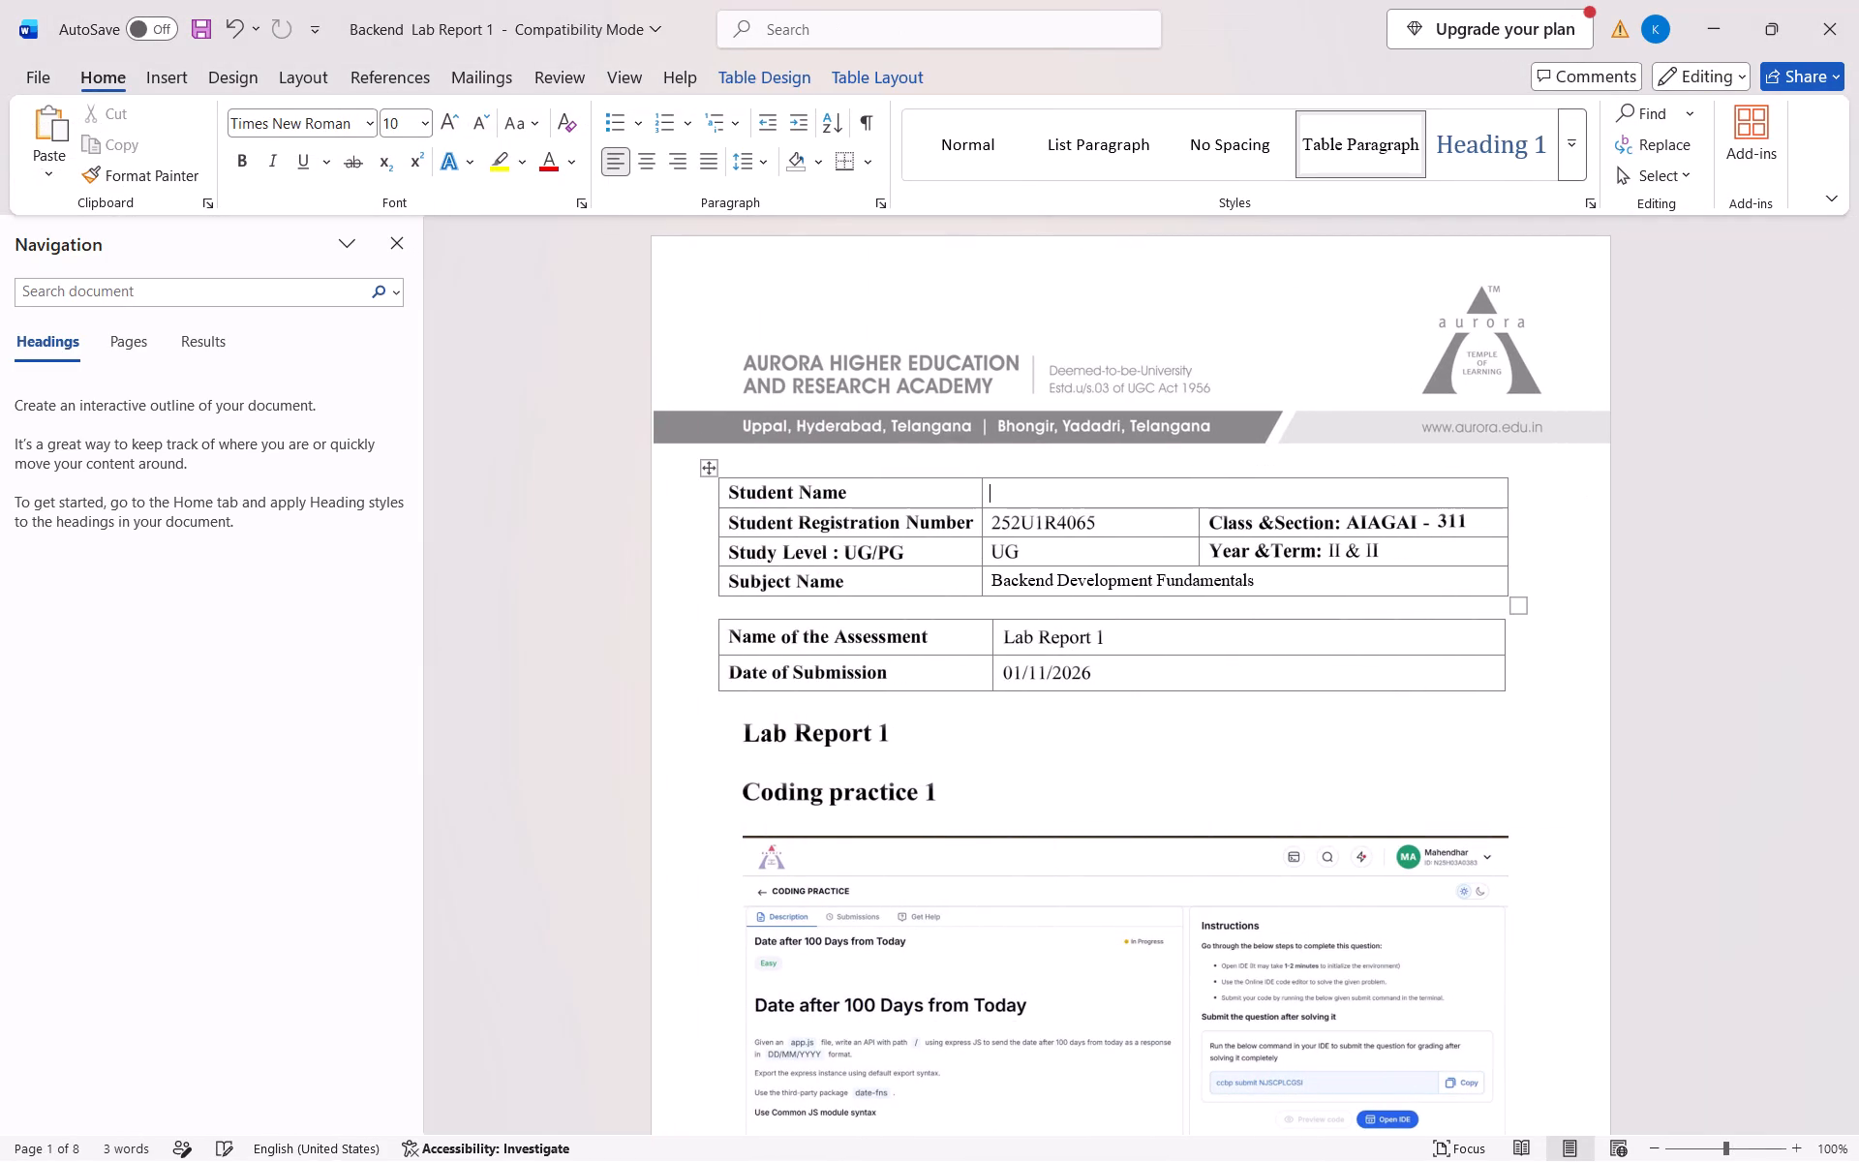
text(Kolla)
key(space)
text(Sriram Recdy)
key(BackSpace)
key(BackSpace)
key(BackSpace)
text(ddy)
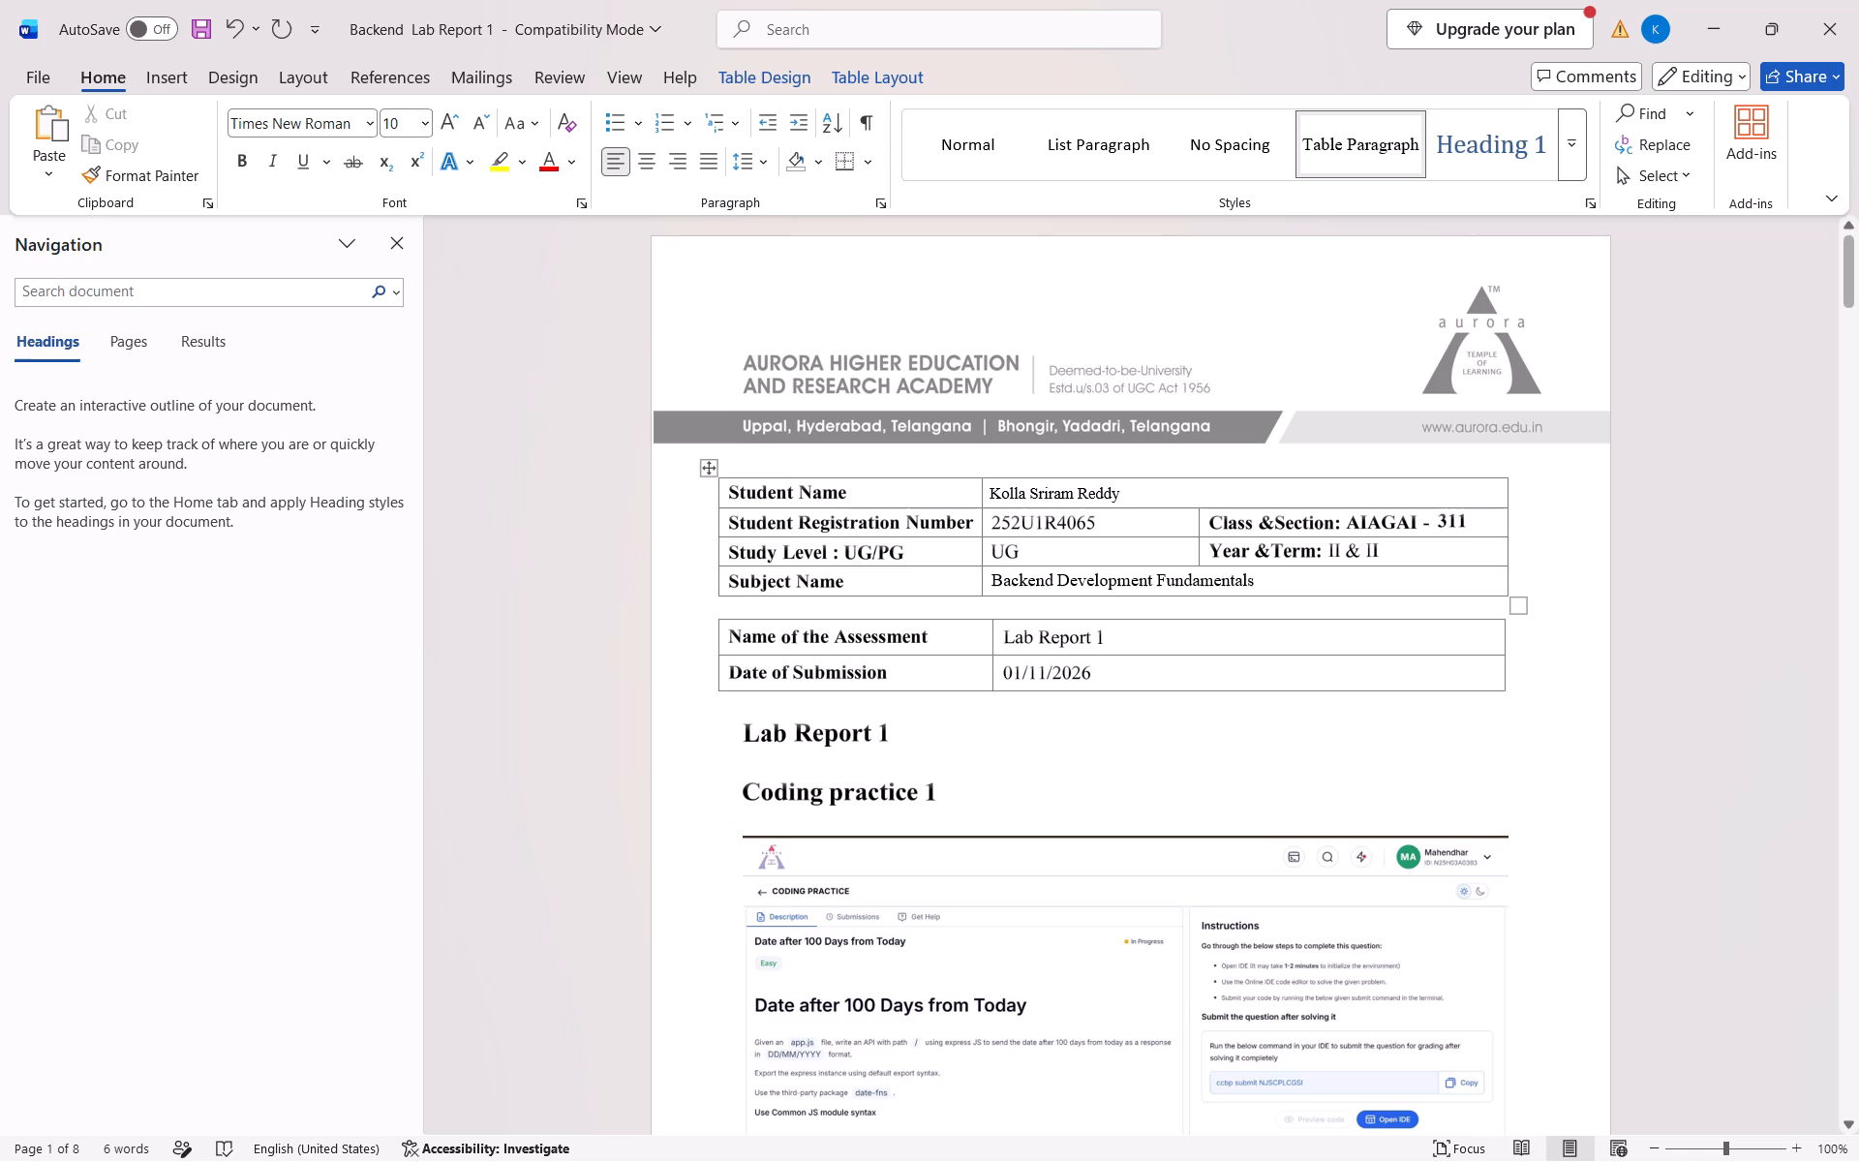
Replace the number in the Student Registration Number row with the new student's registration number.
click(1149, 524)
key(BackSpace)
key(BackSpace)
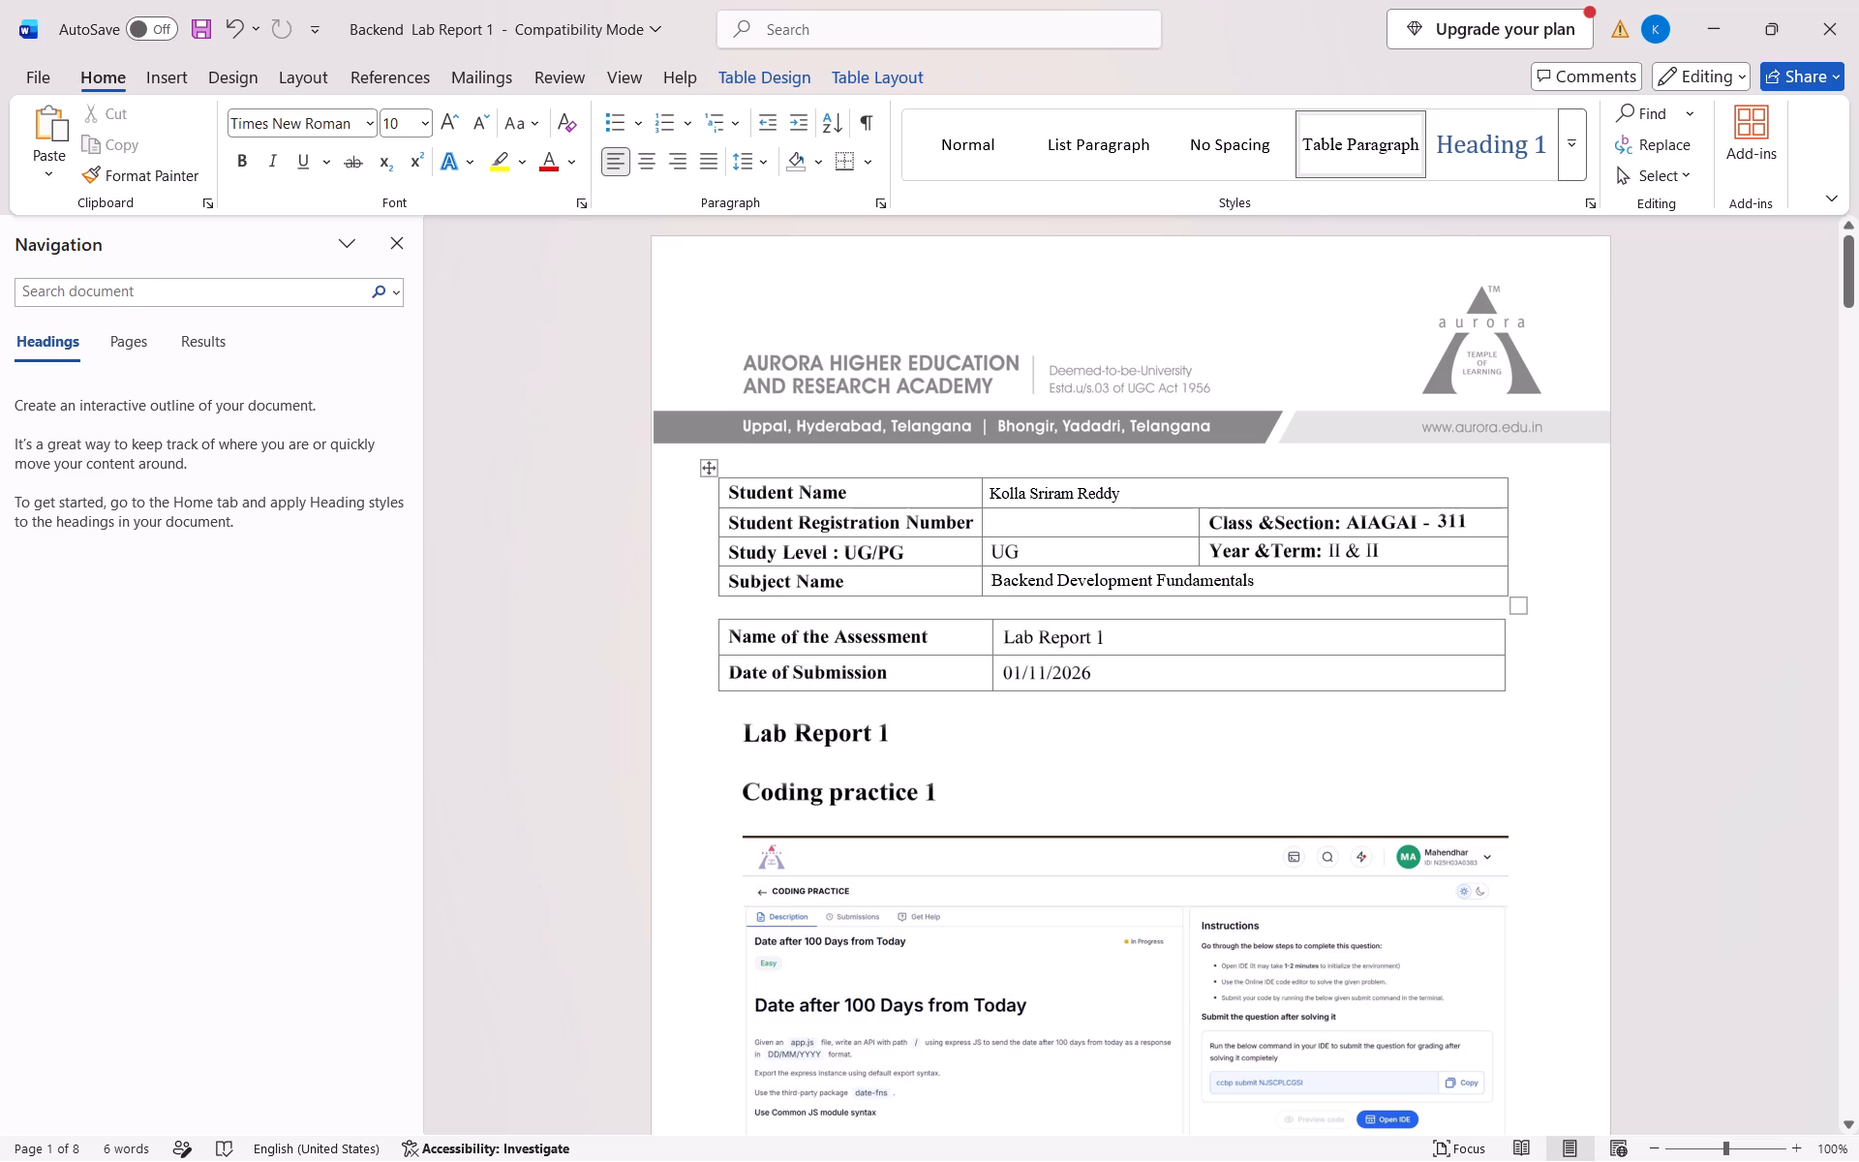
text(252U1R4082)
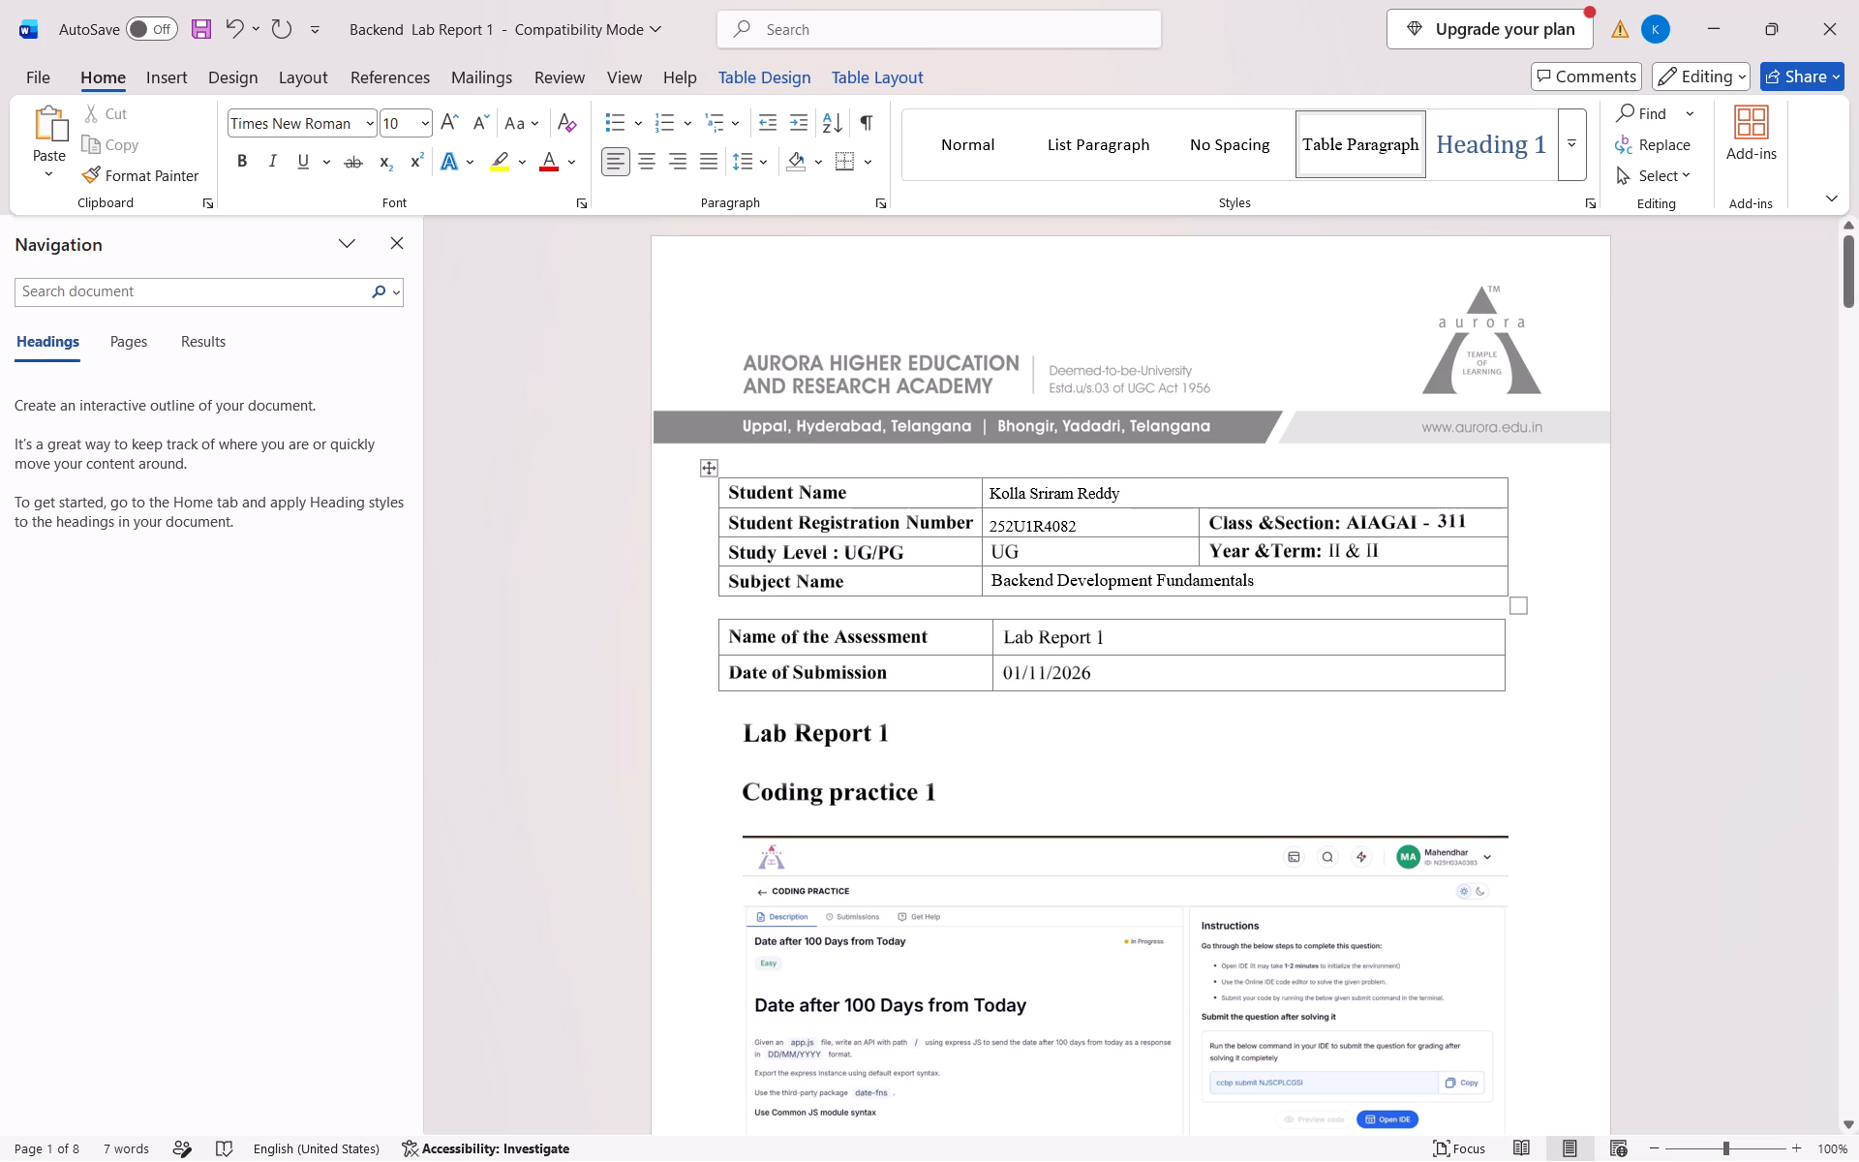
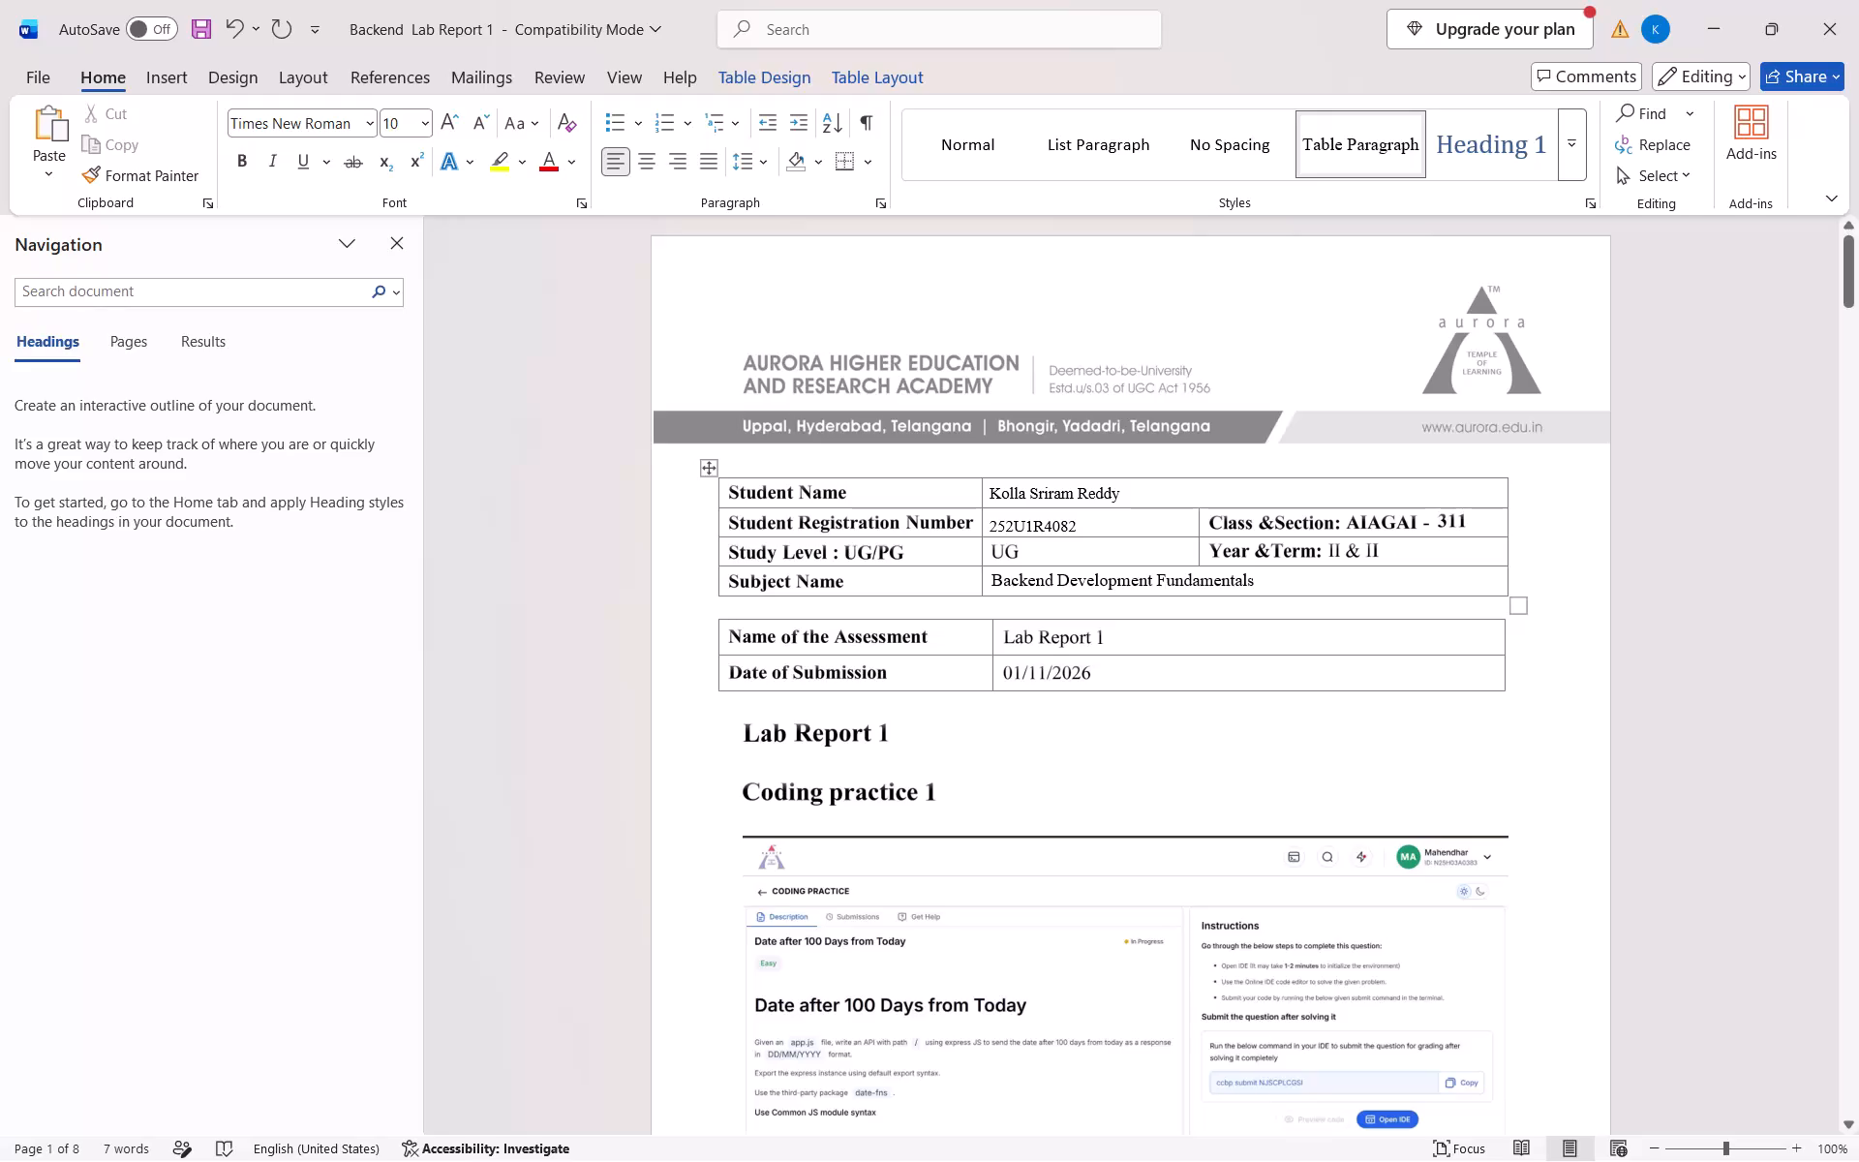
Paste the new student's profile badge picture below the Coding practice 1 screenshot on page 1 and set its wrapping to In Front of Text.
scroll(1282, 650, down, 4)
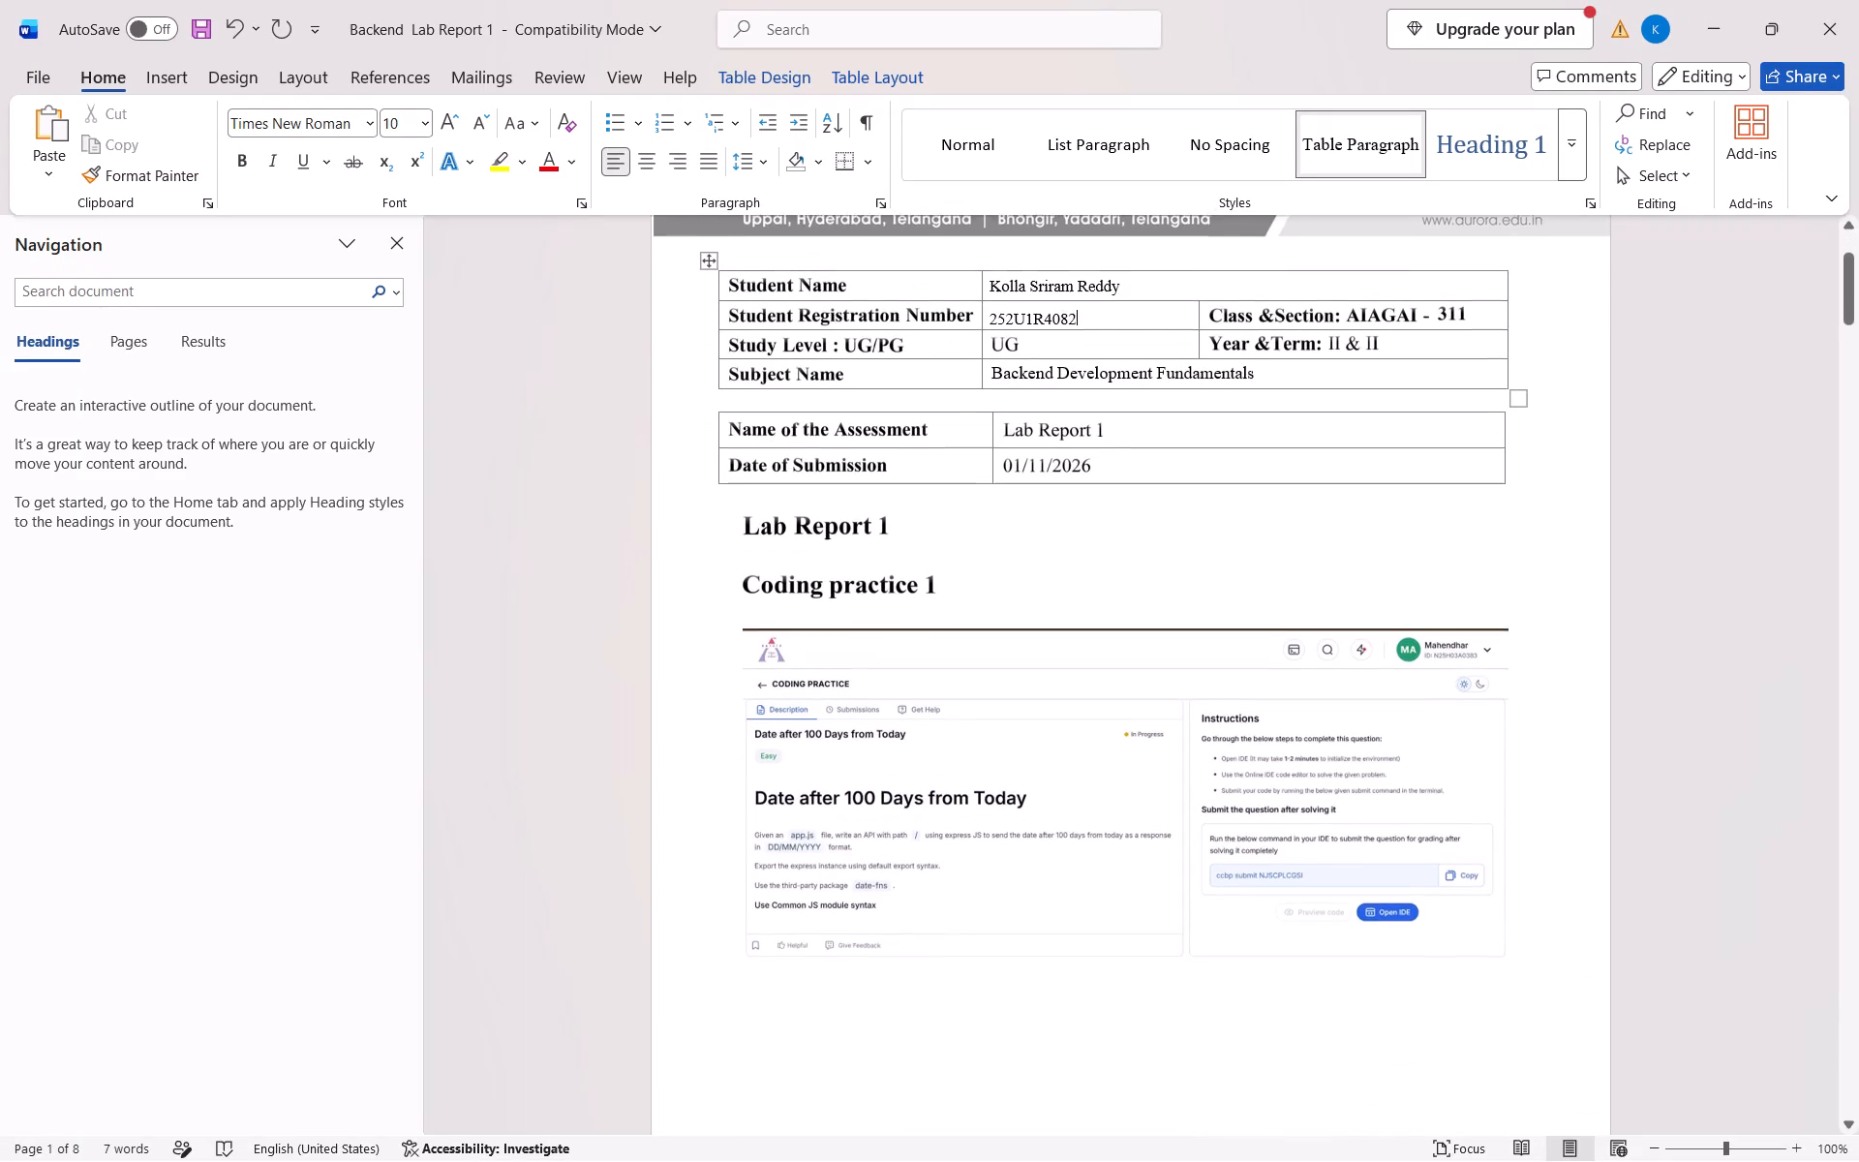
ctrl+scroll(1318, 688, down, 2)
ctrl+scroll(1319, 687, up, 3)
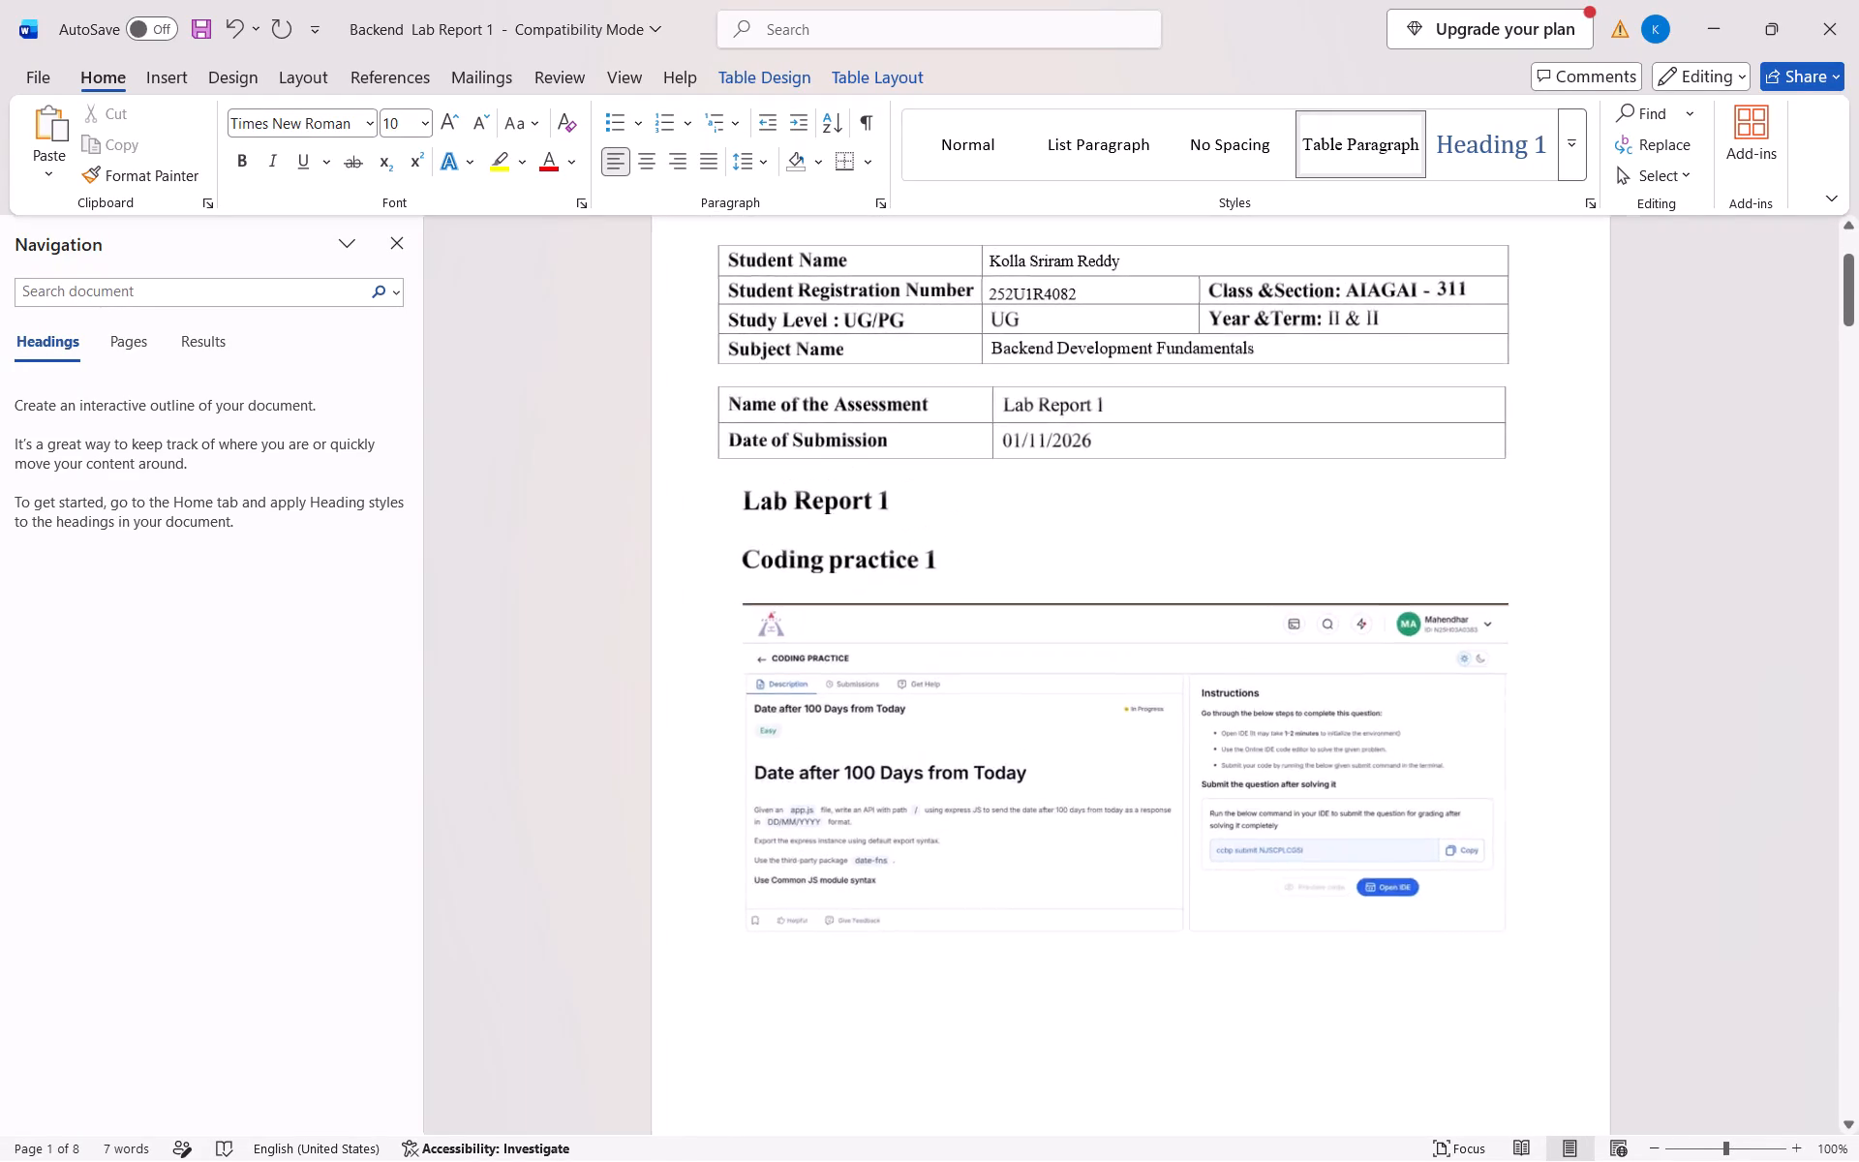
ctrl+scroll(1321, 686, up, 2)
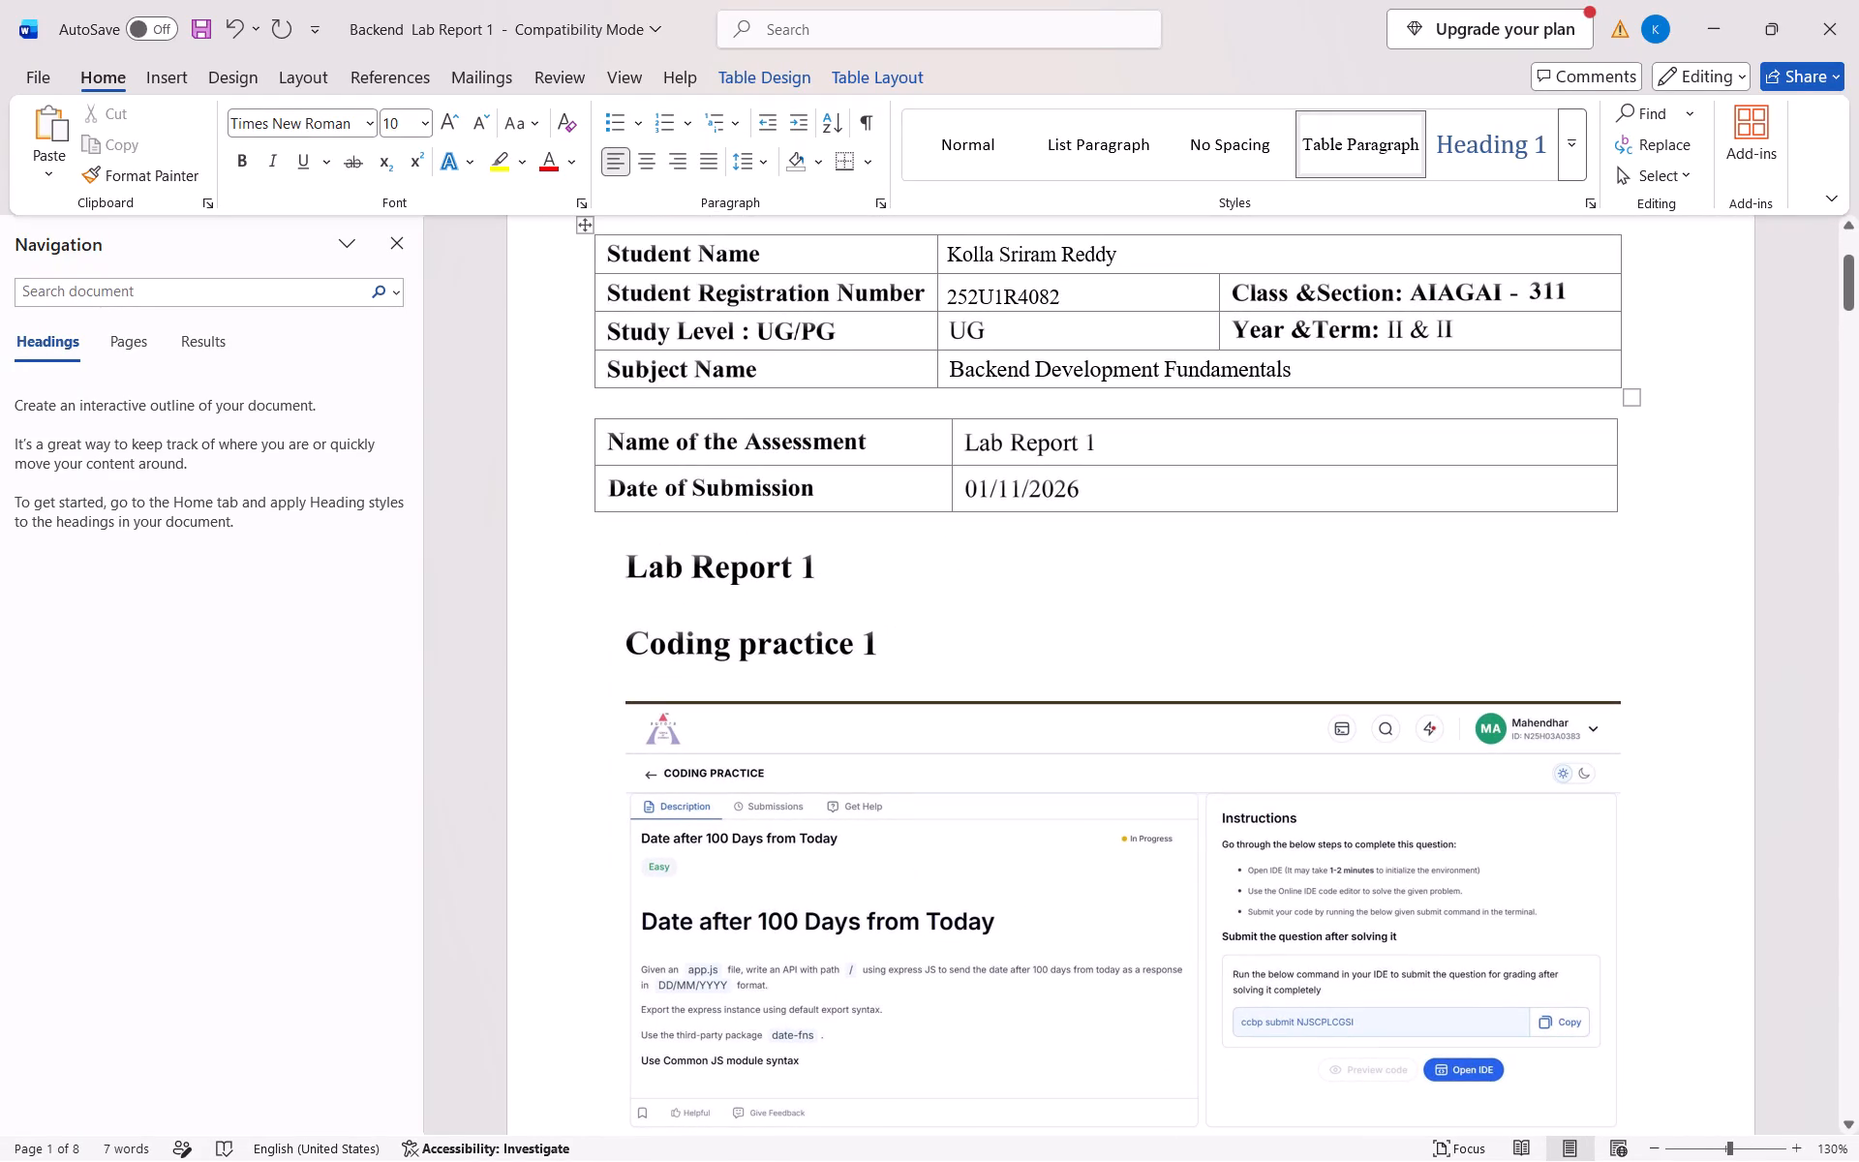
click(853, 850)
key(ctrl+v)
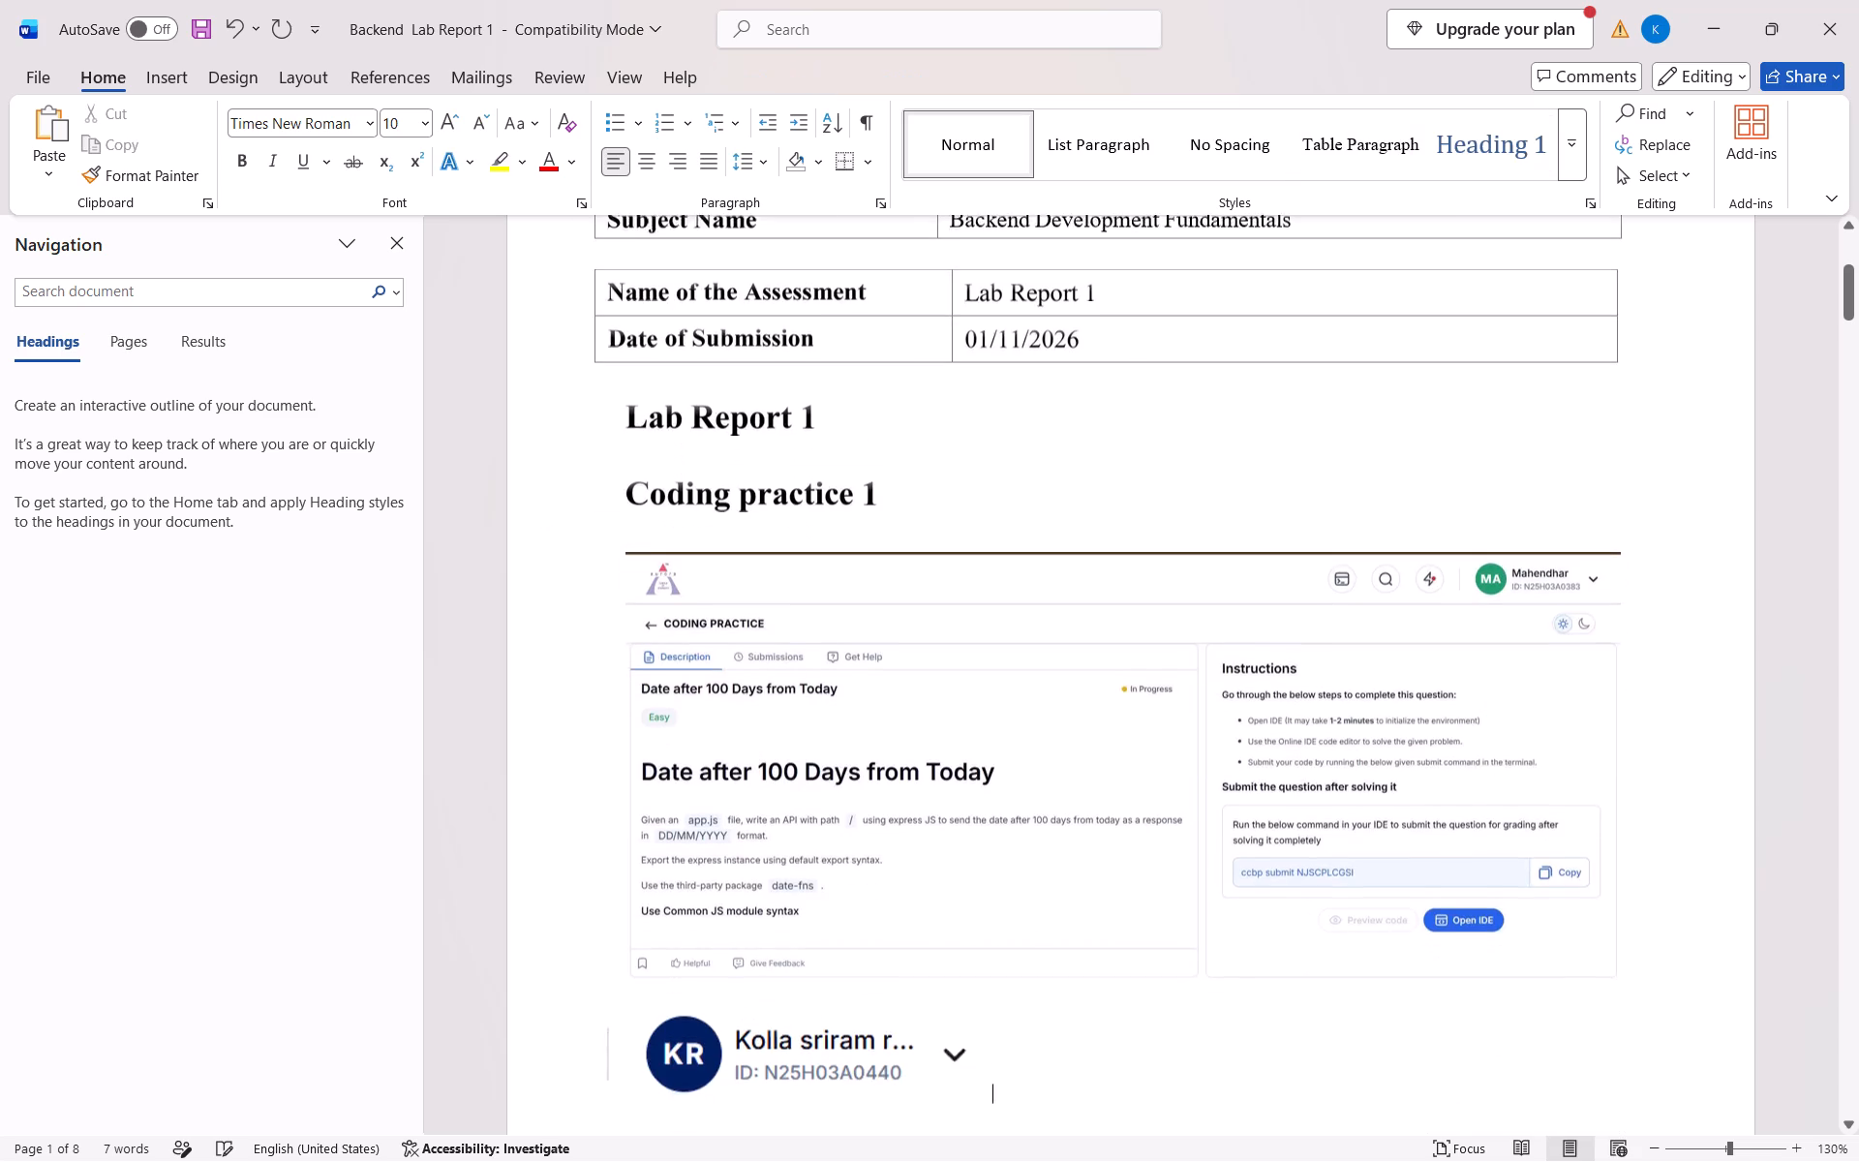
scroll(744, 913, down, 5)
click(777, 652)
click(1020, 619)
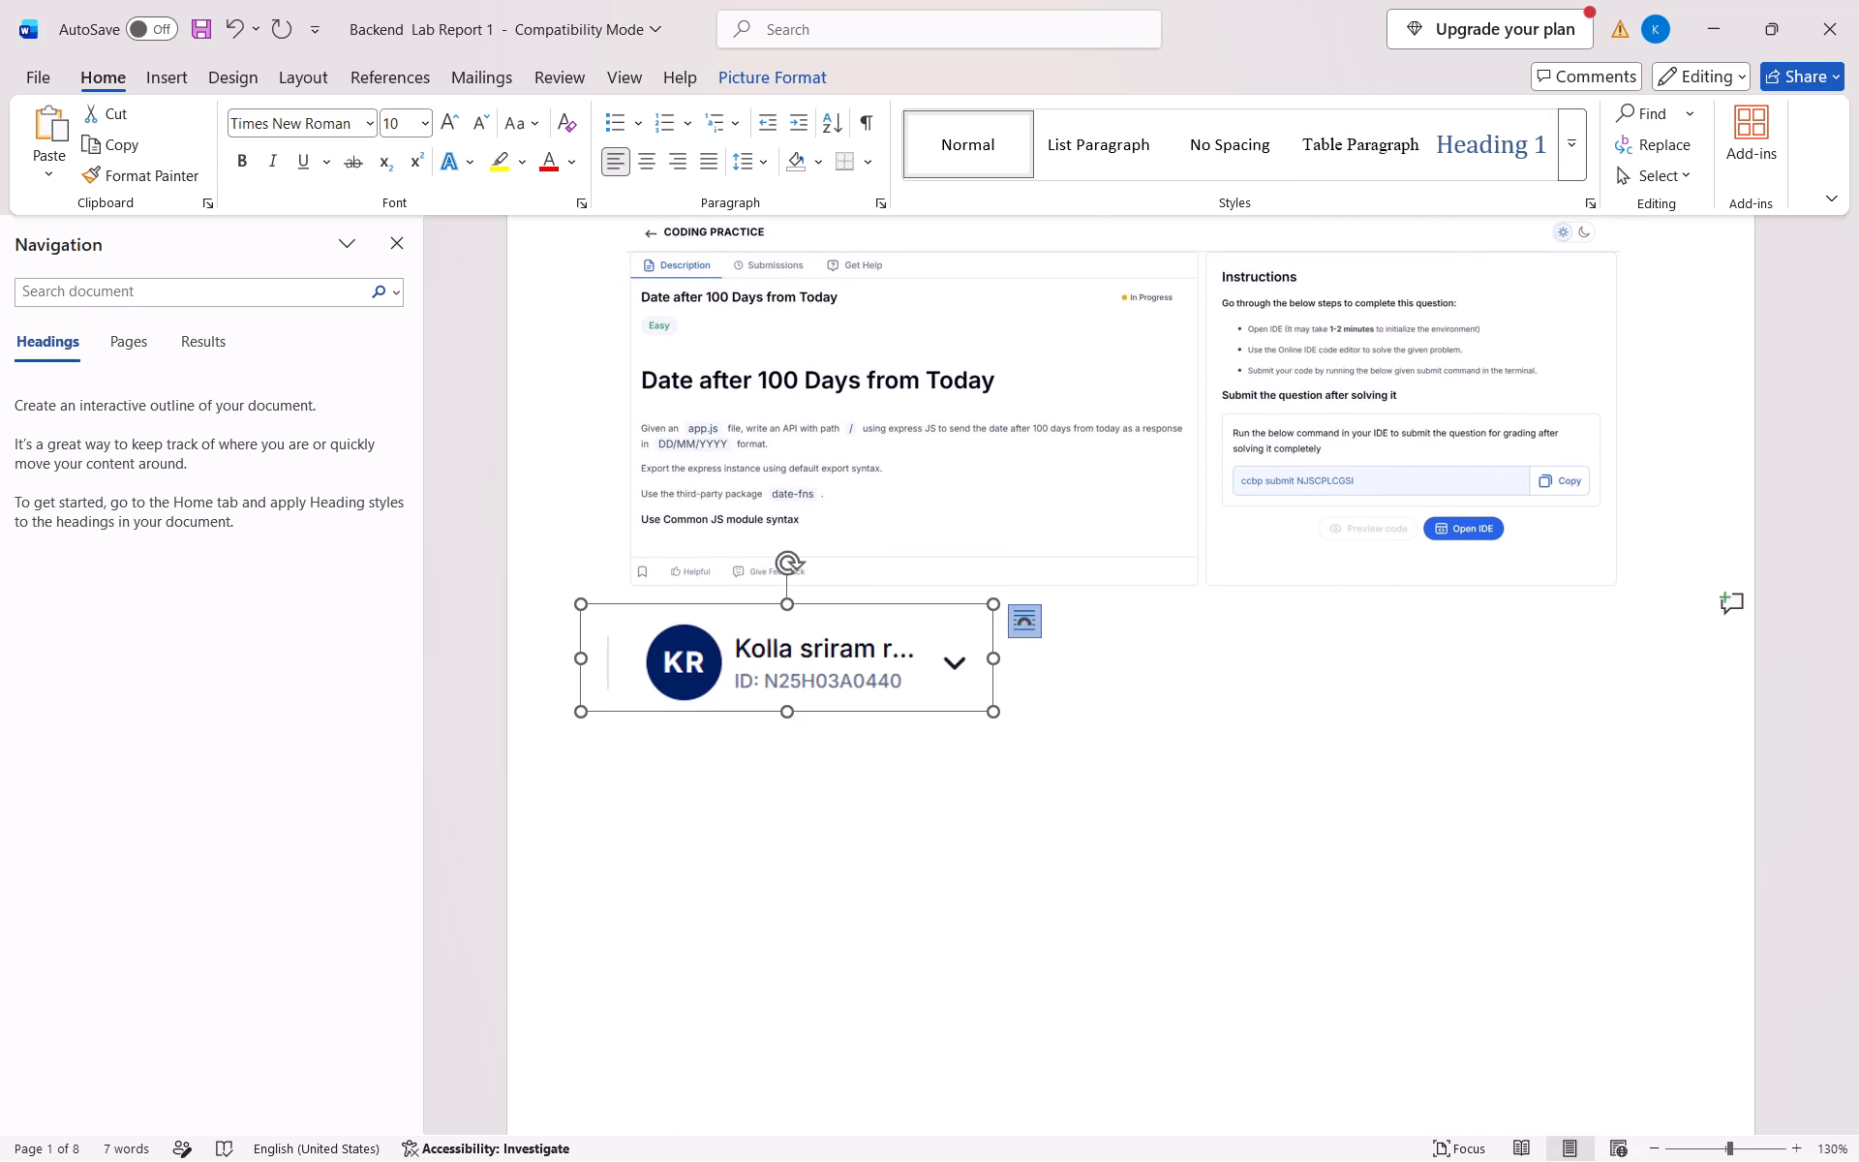
click(1199, 853)
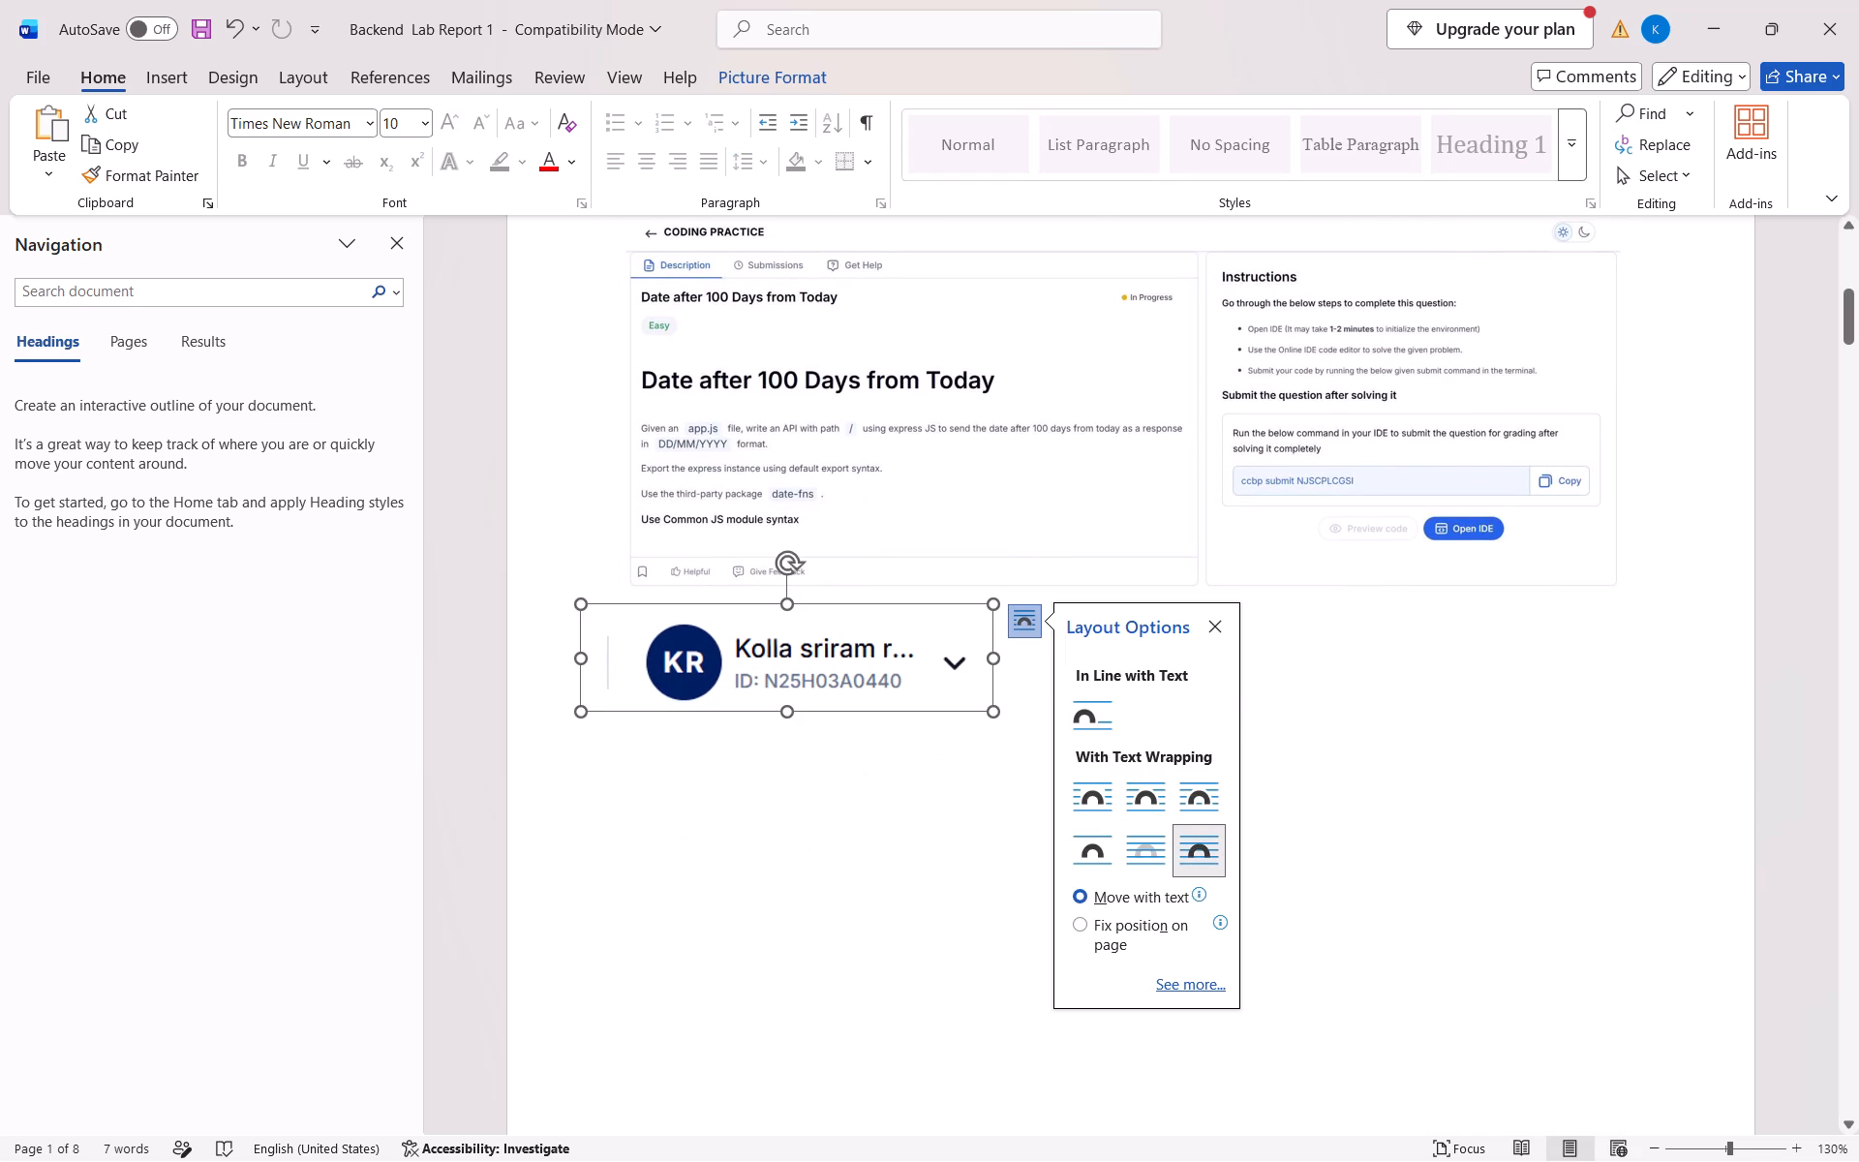
Shrink the pasted badge picture and place it over the old profile badge in the page 1 screenshot's header.
drag(995, 713, 809, 672)
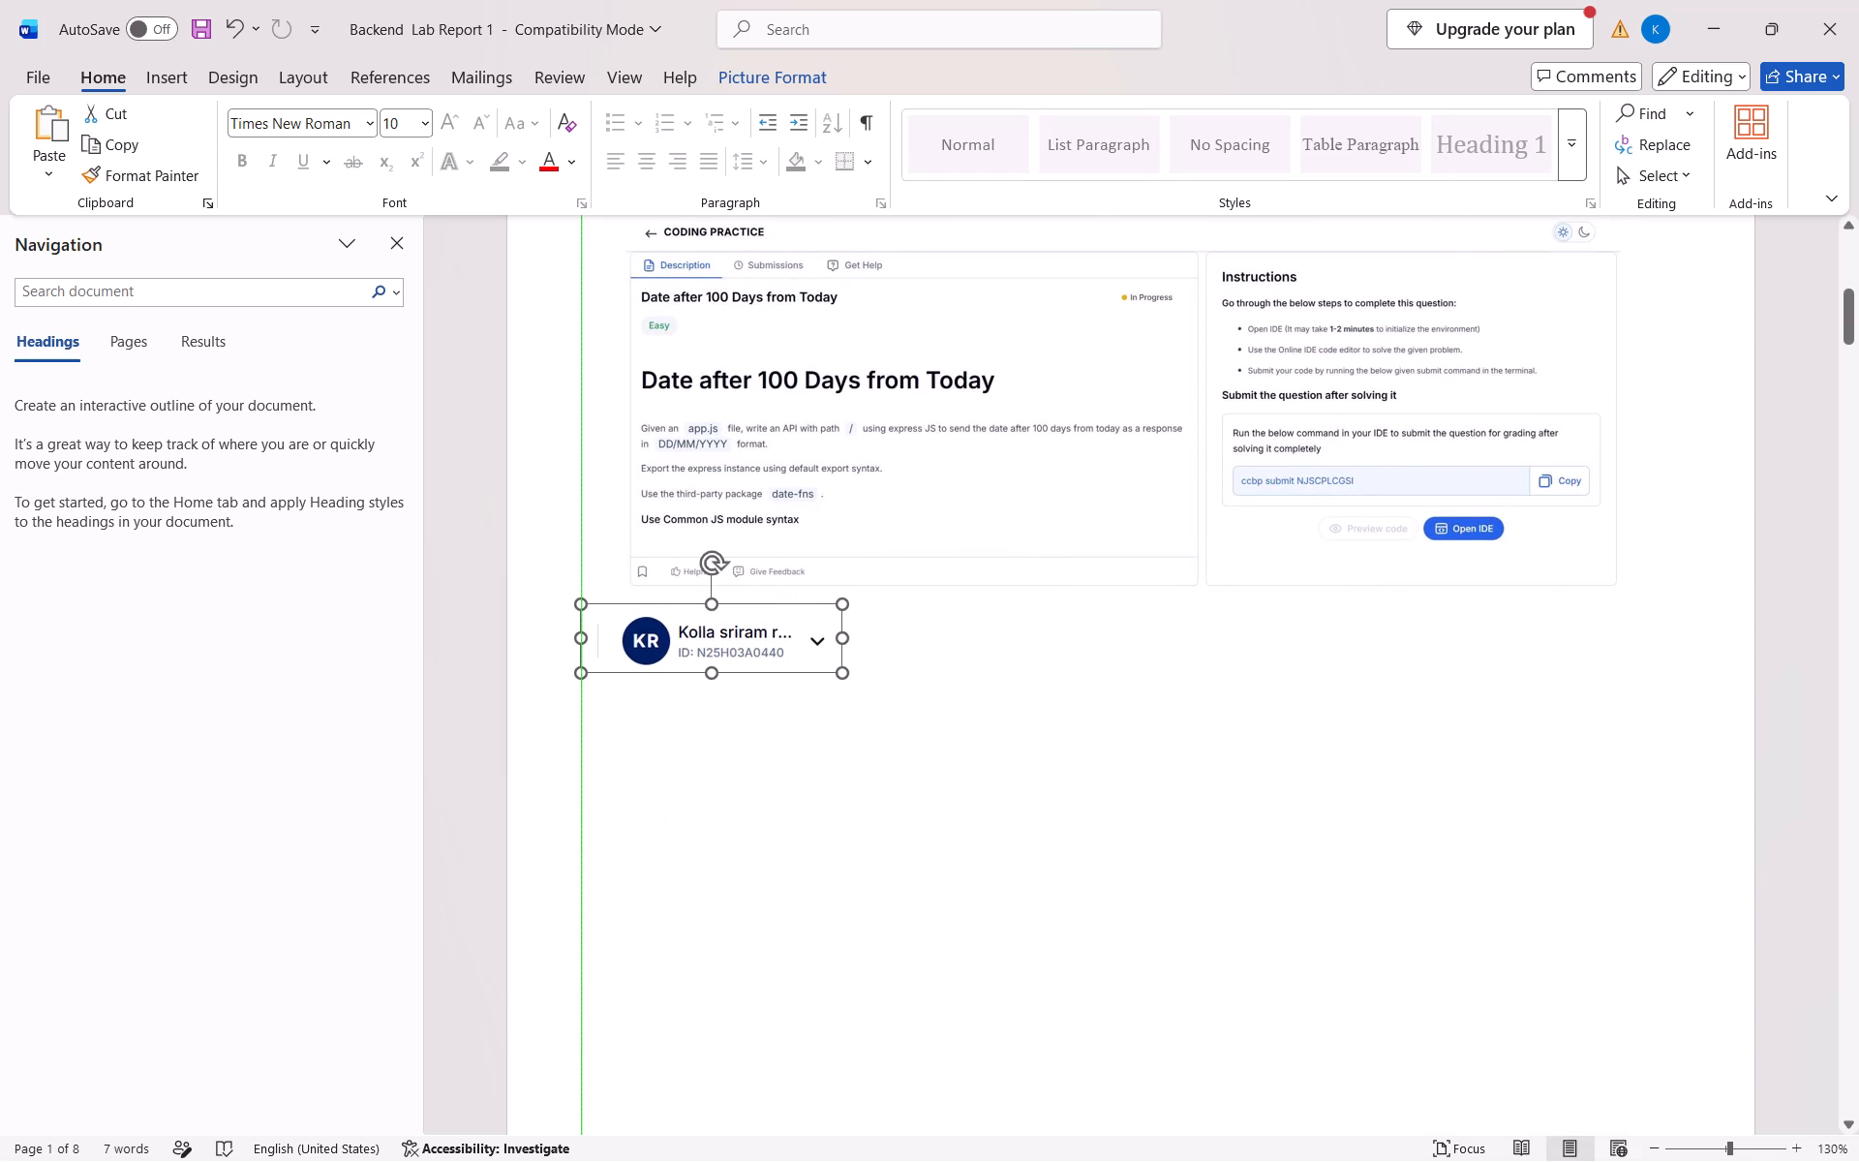
drag(809, 672, 744, 652)
drag(682, 627, 738, 620)
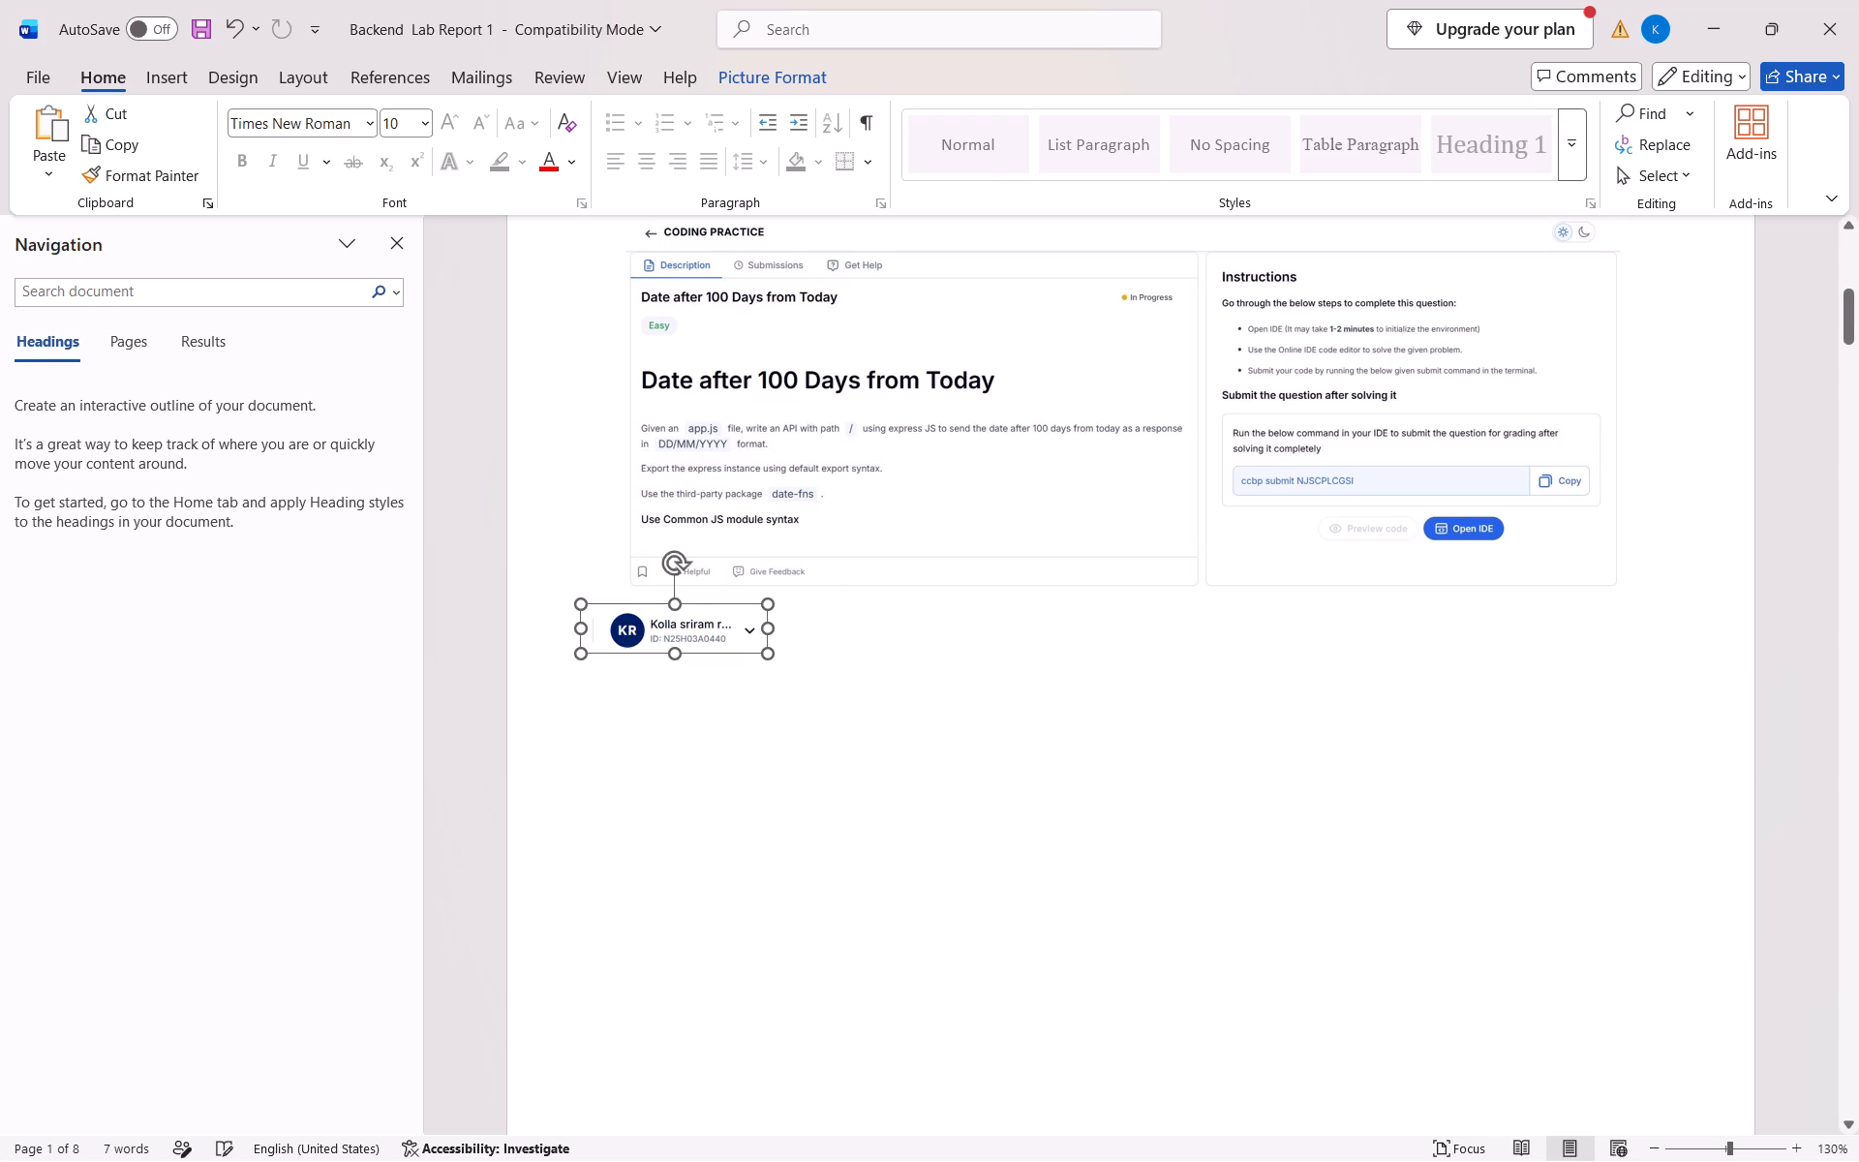
drag(738, 620, 1475, 299)
scroll(1417, 643, up, 4)
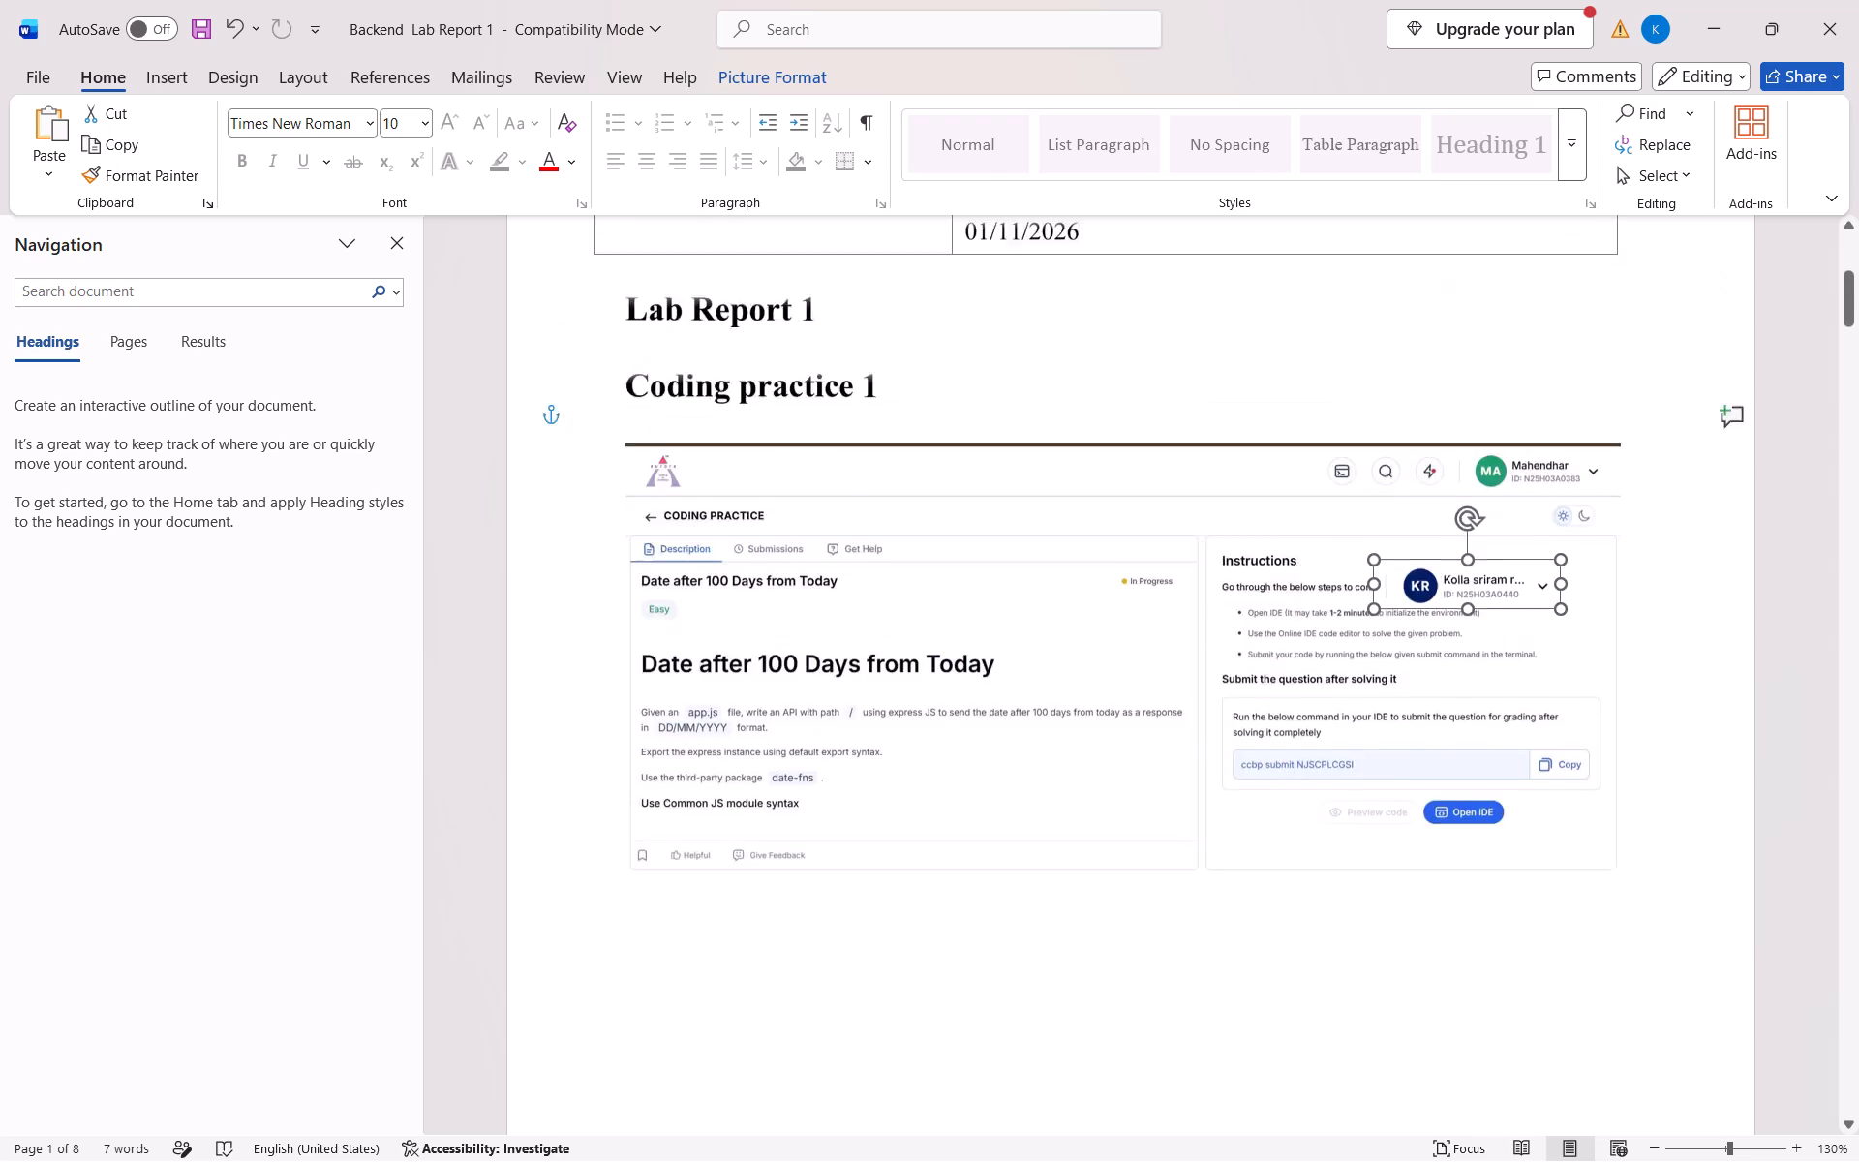
scroll(1422, 641, up, 2)
scroll(1448, 702, down, 1)
ctrl+scroll(1491, 618, up, 7)
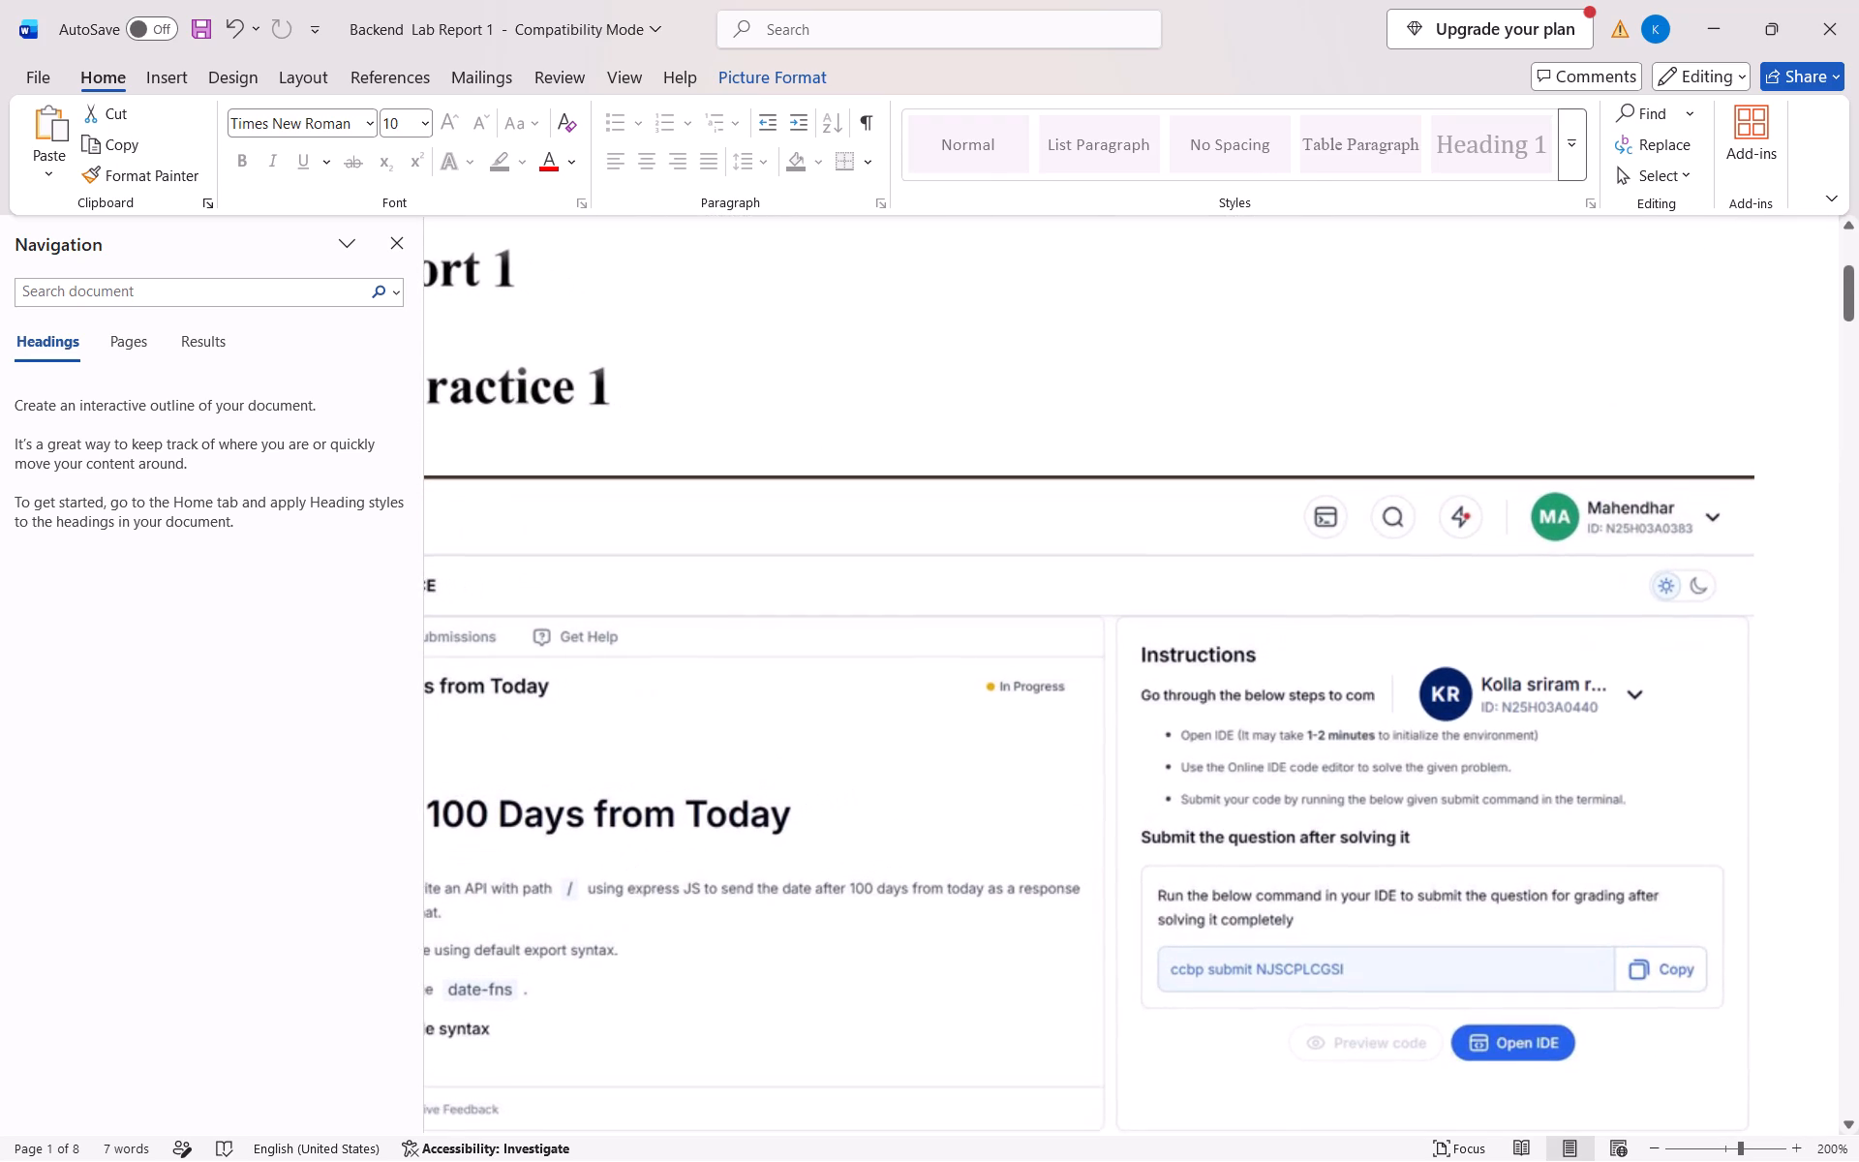
drag(1499, 697, 1614, 551)
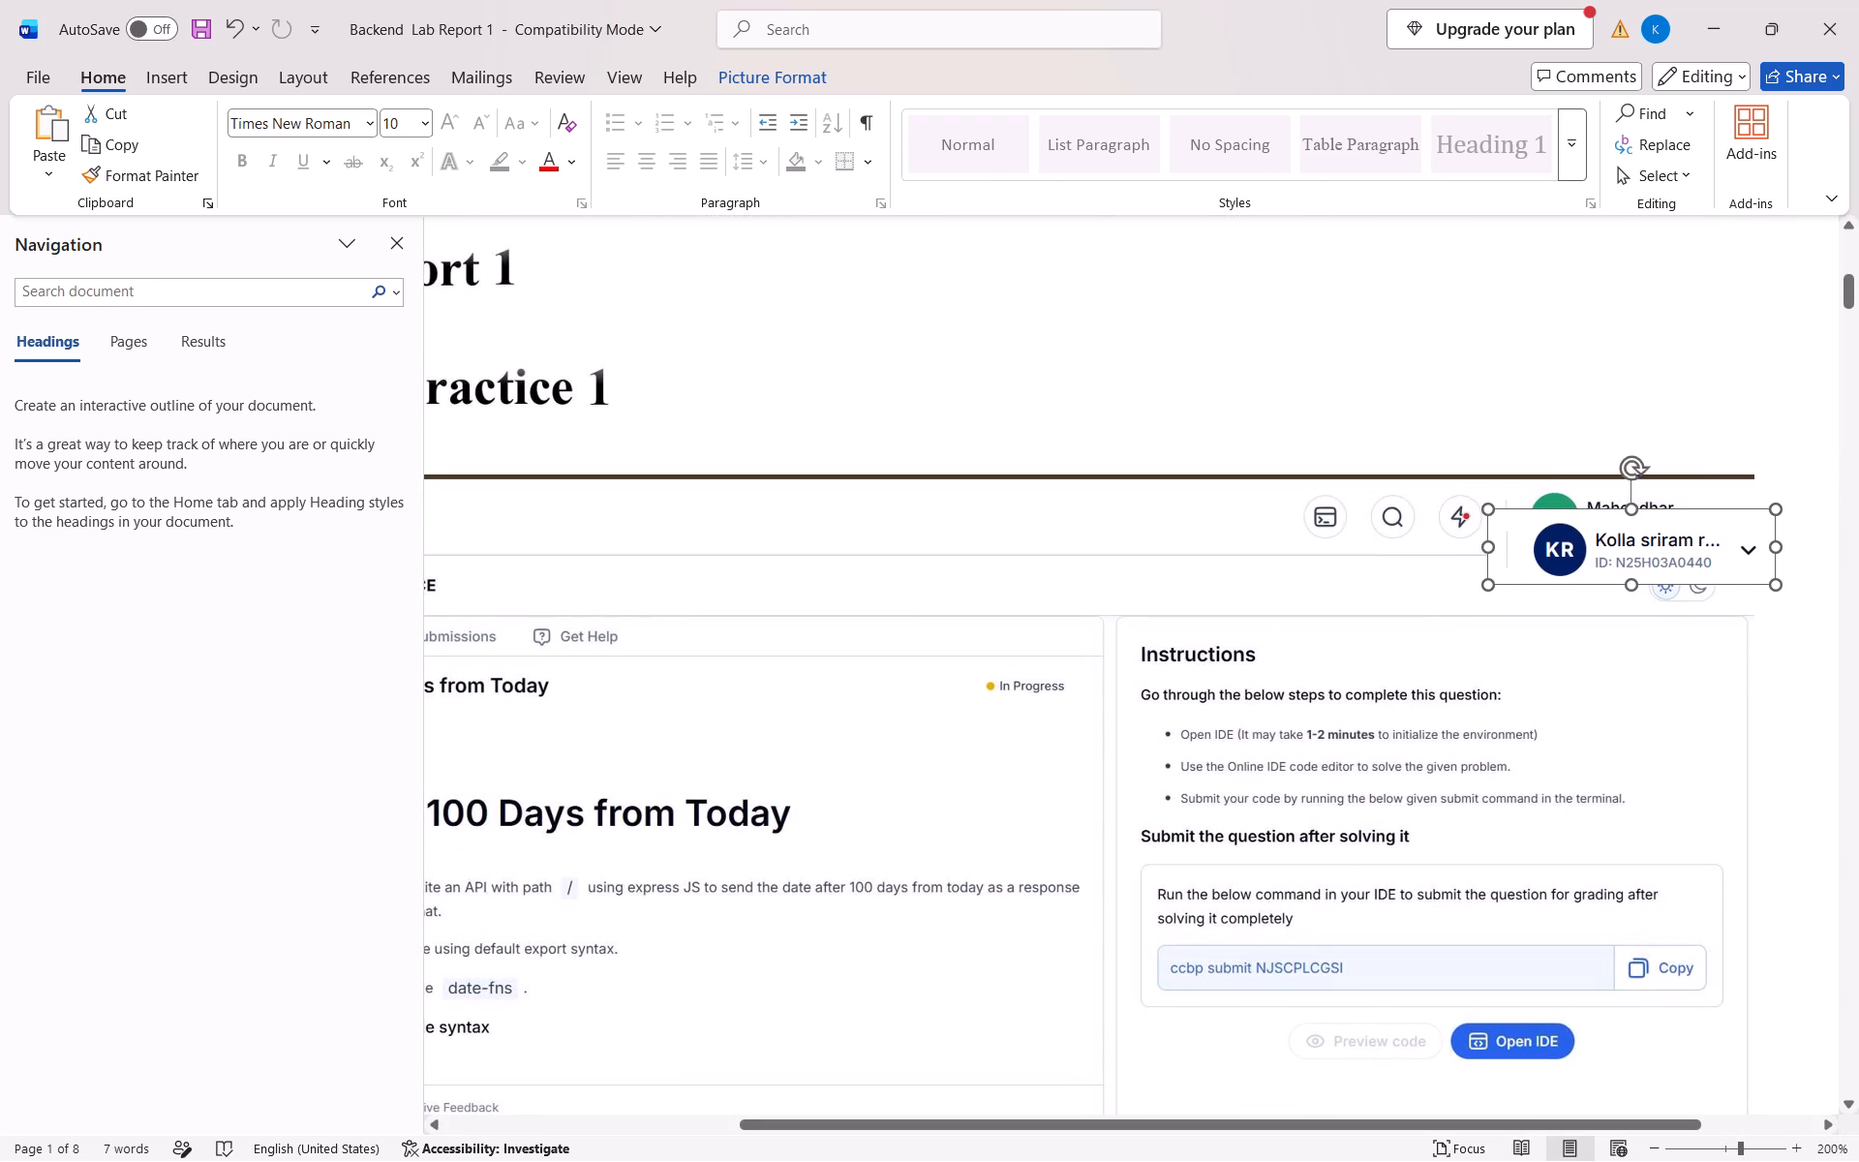
drag(1614, 551, 1615, 520)
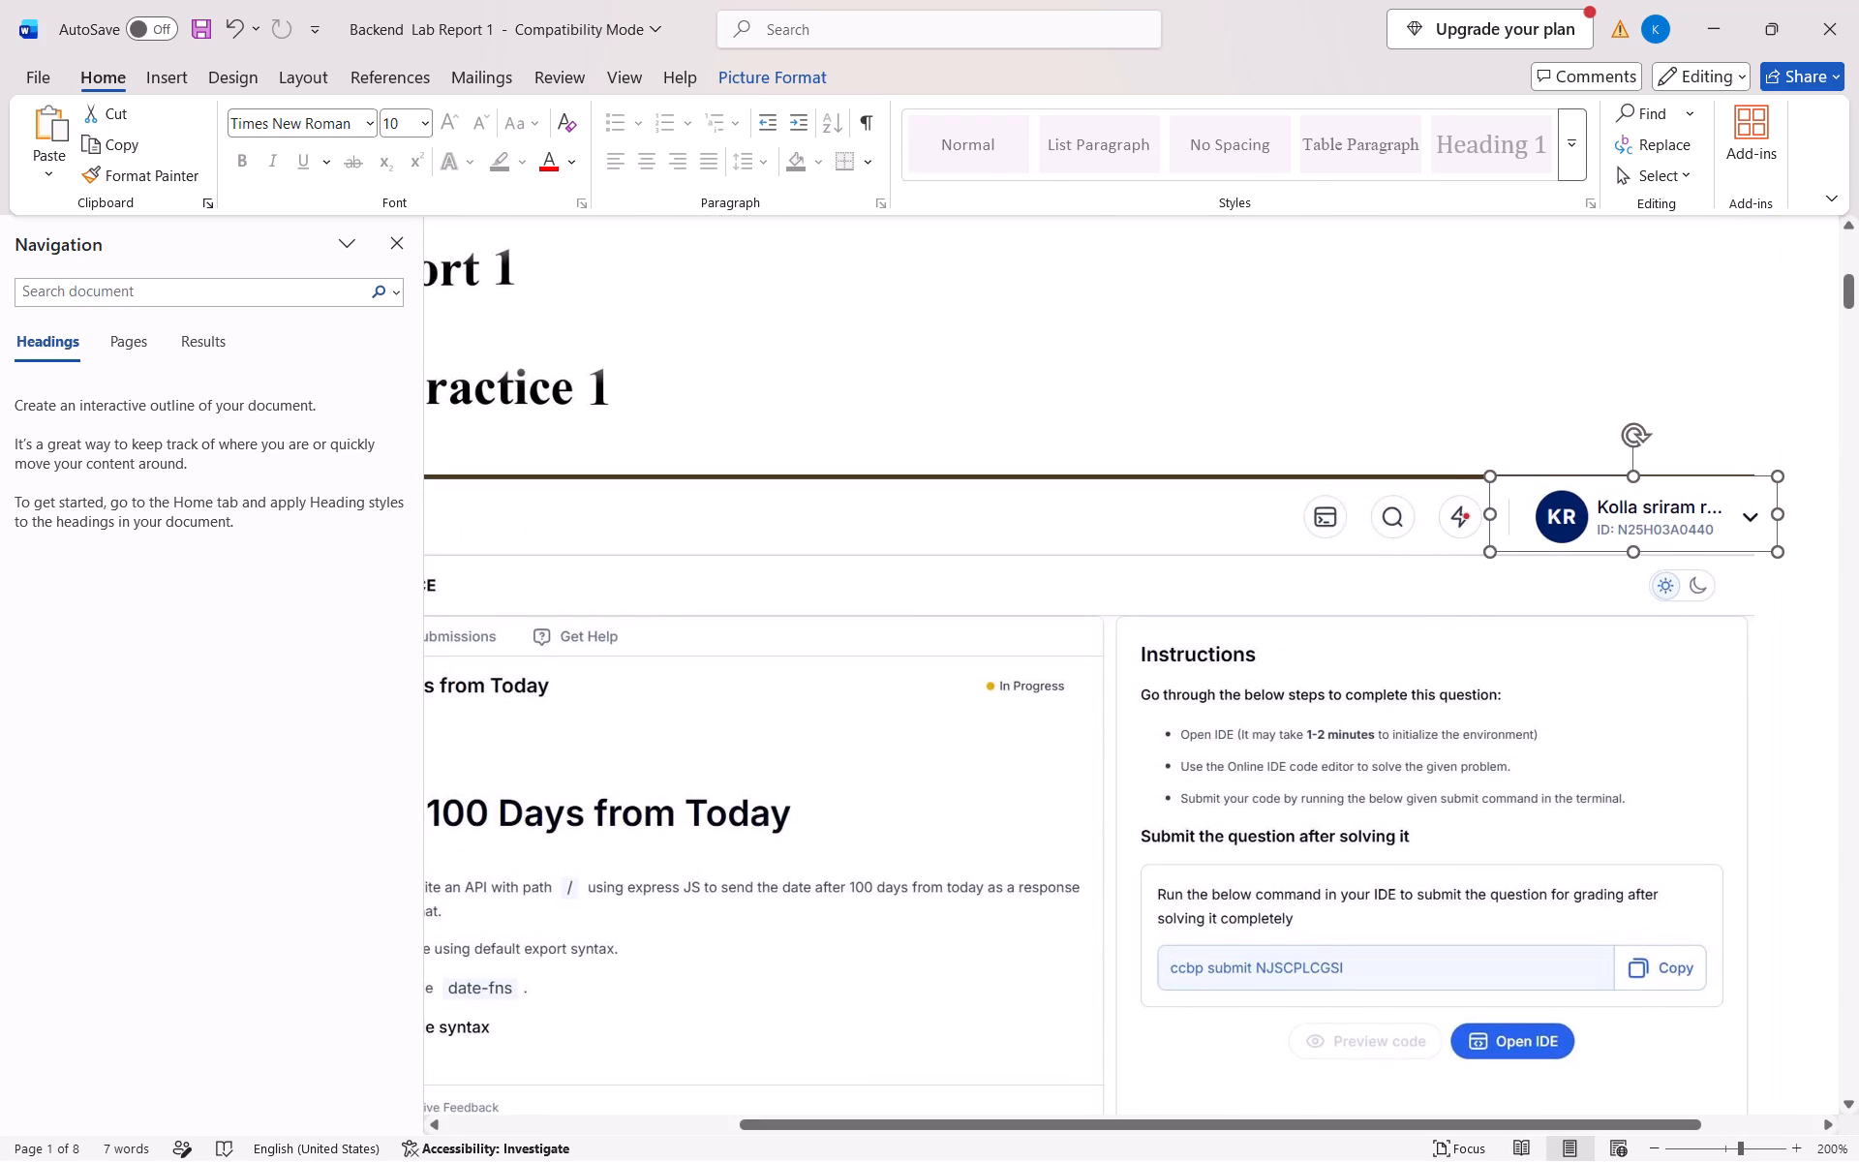
drag(1615, 520, 1613, 522)
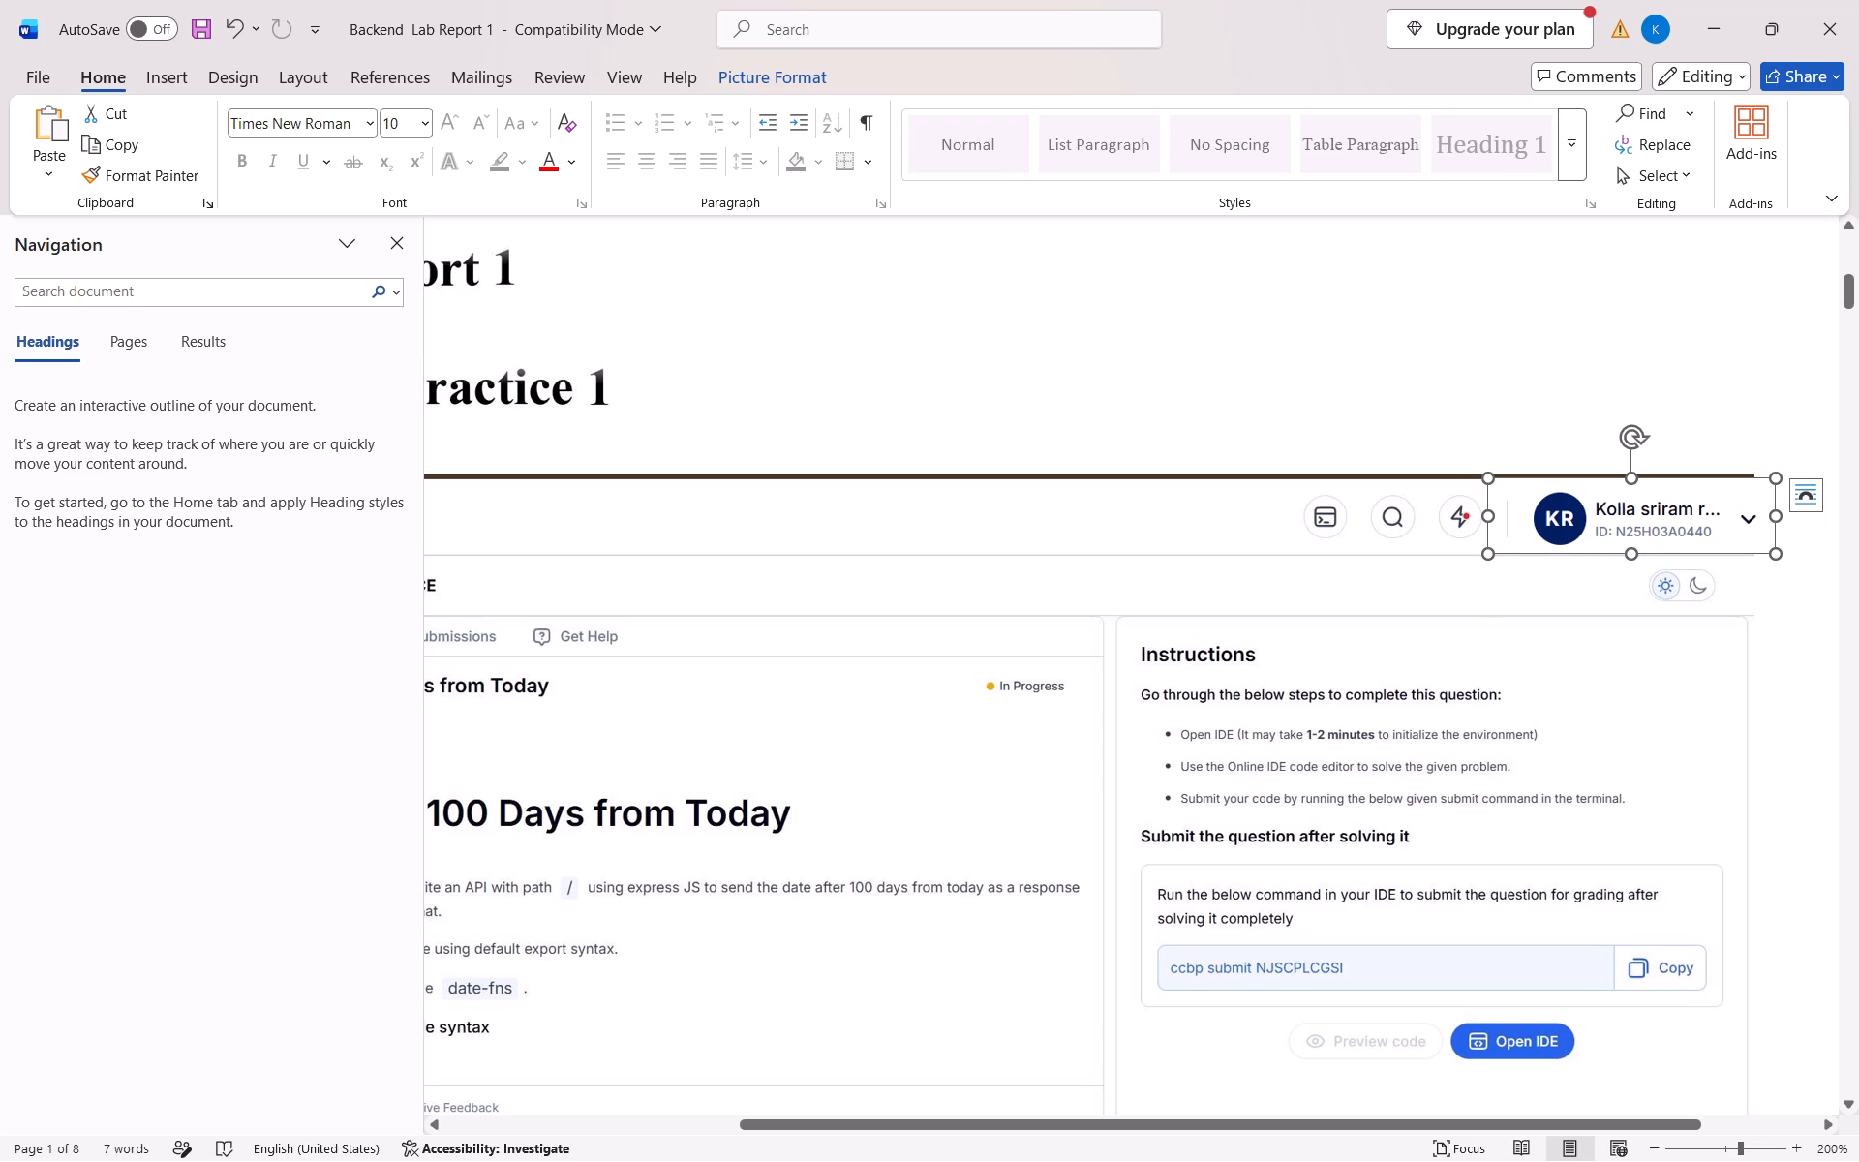
Trim the badge picture's width and height so it fits between the header lines of the Coding practice 1 screenshot.
drag(1773, 519, 1736, 529)
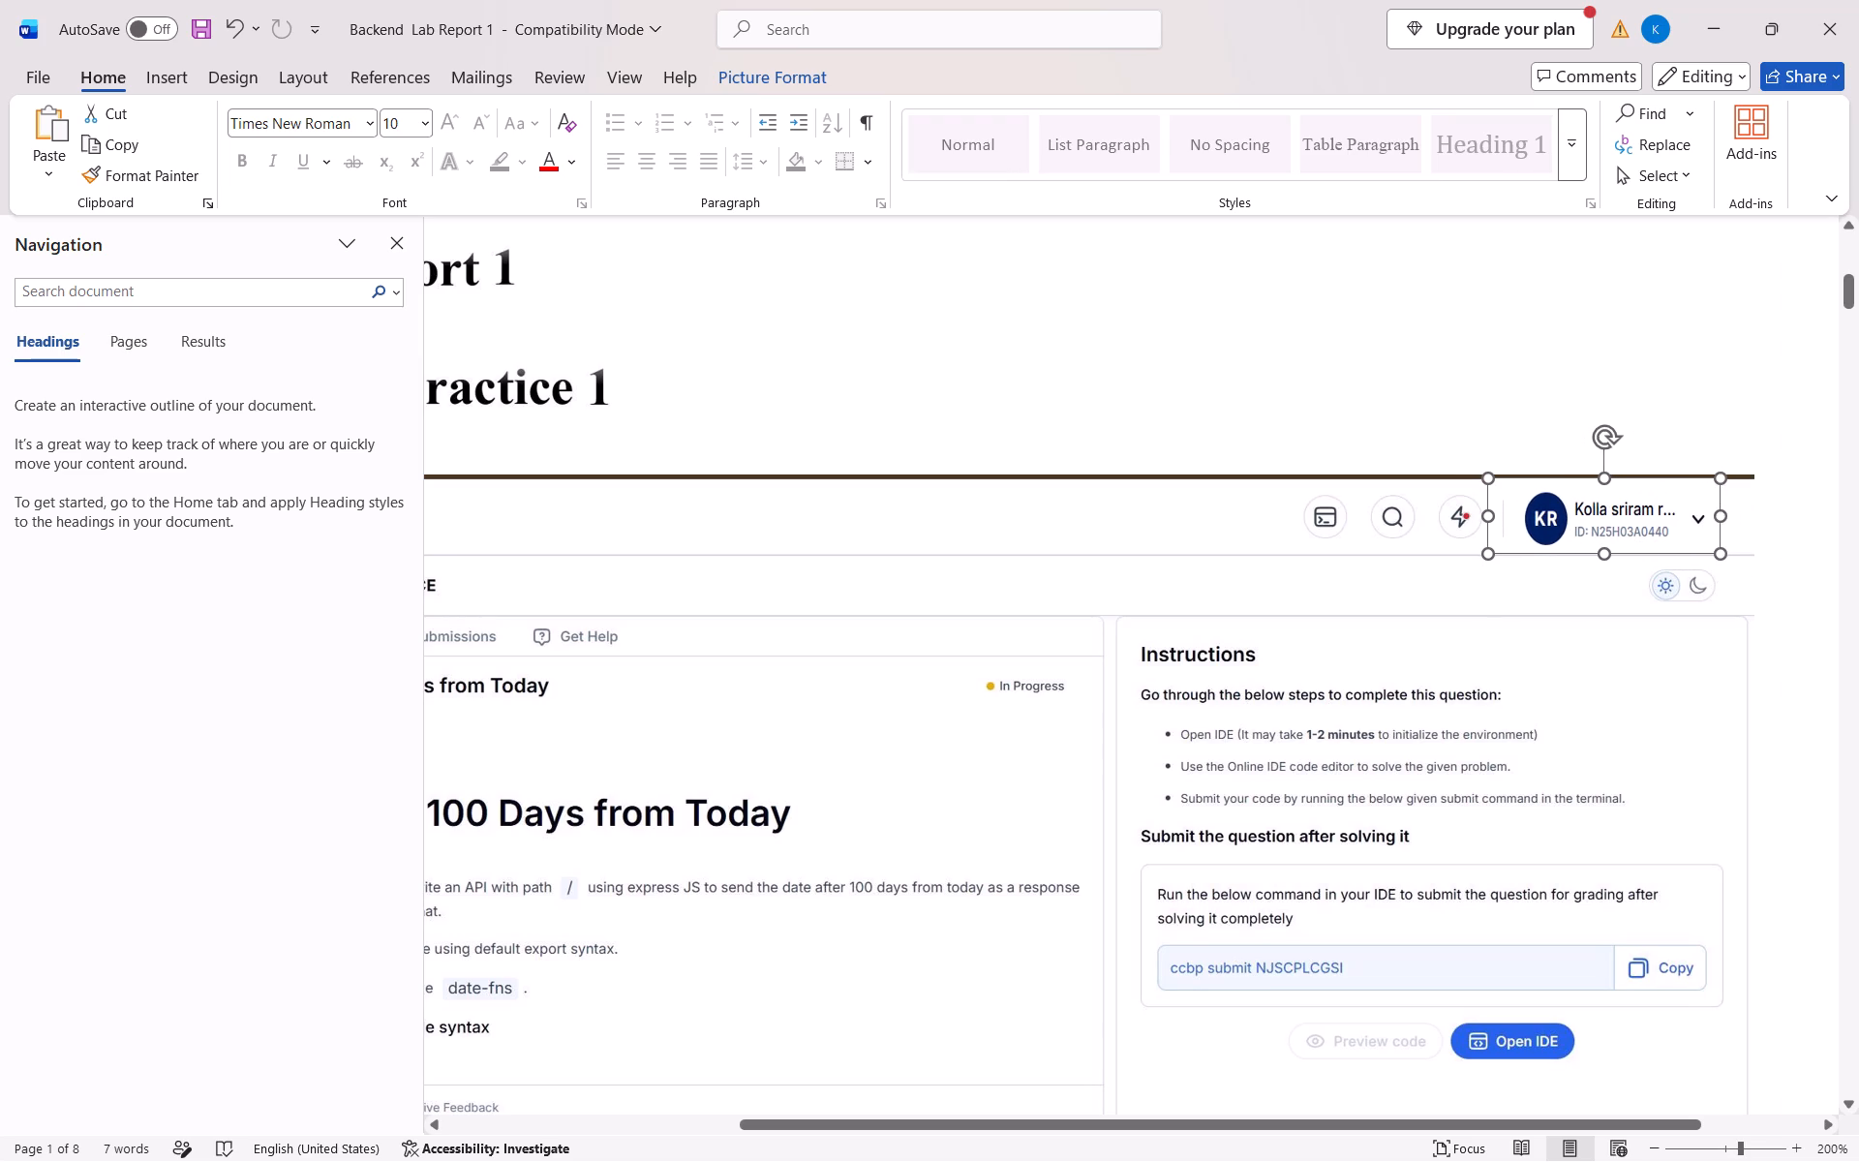
drag(1736, 529, 1742, 529)
click(1664, 368)
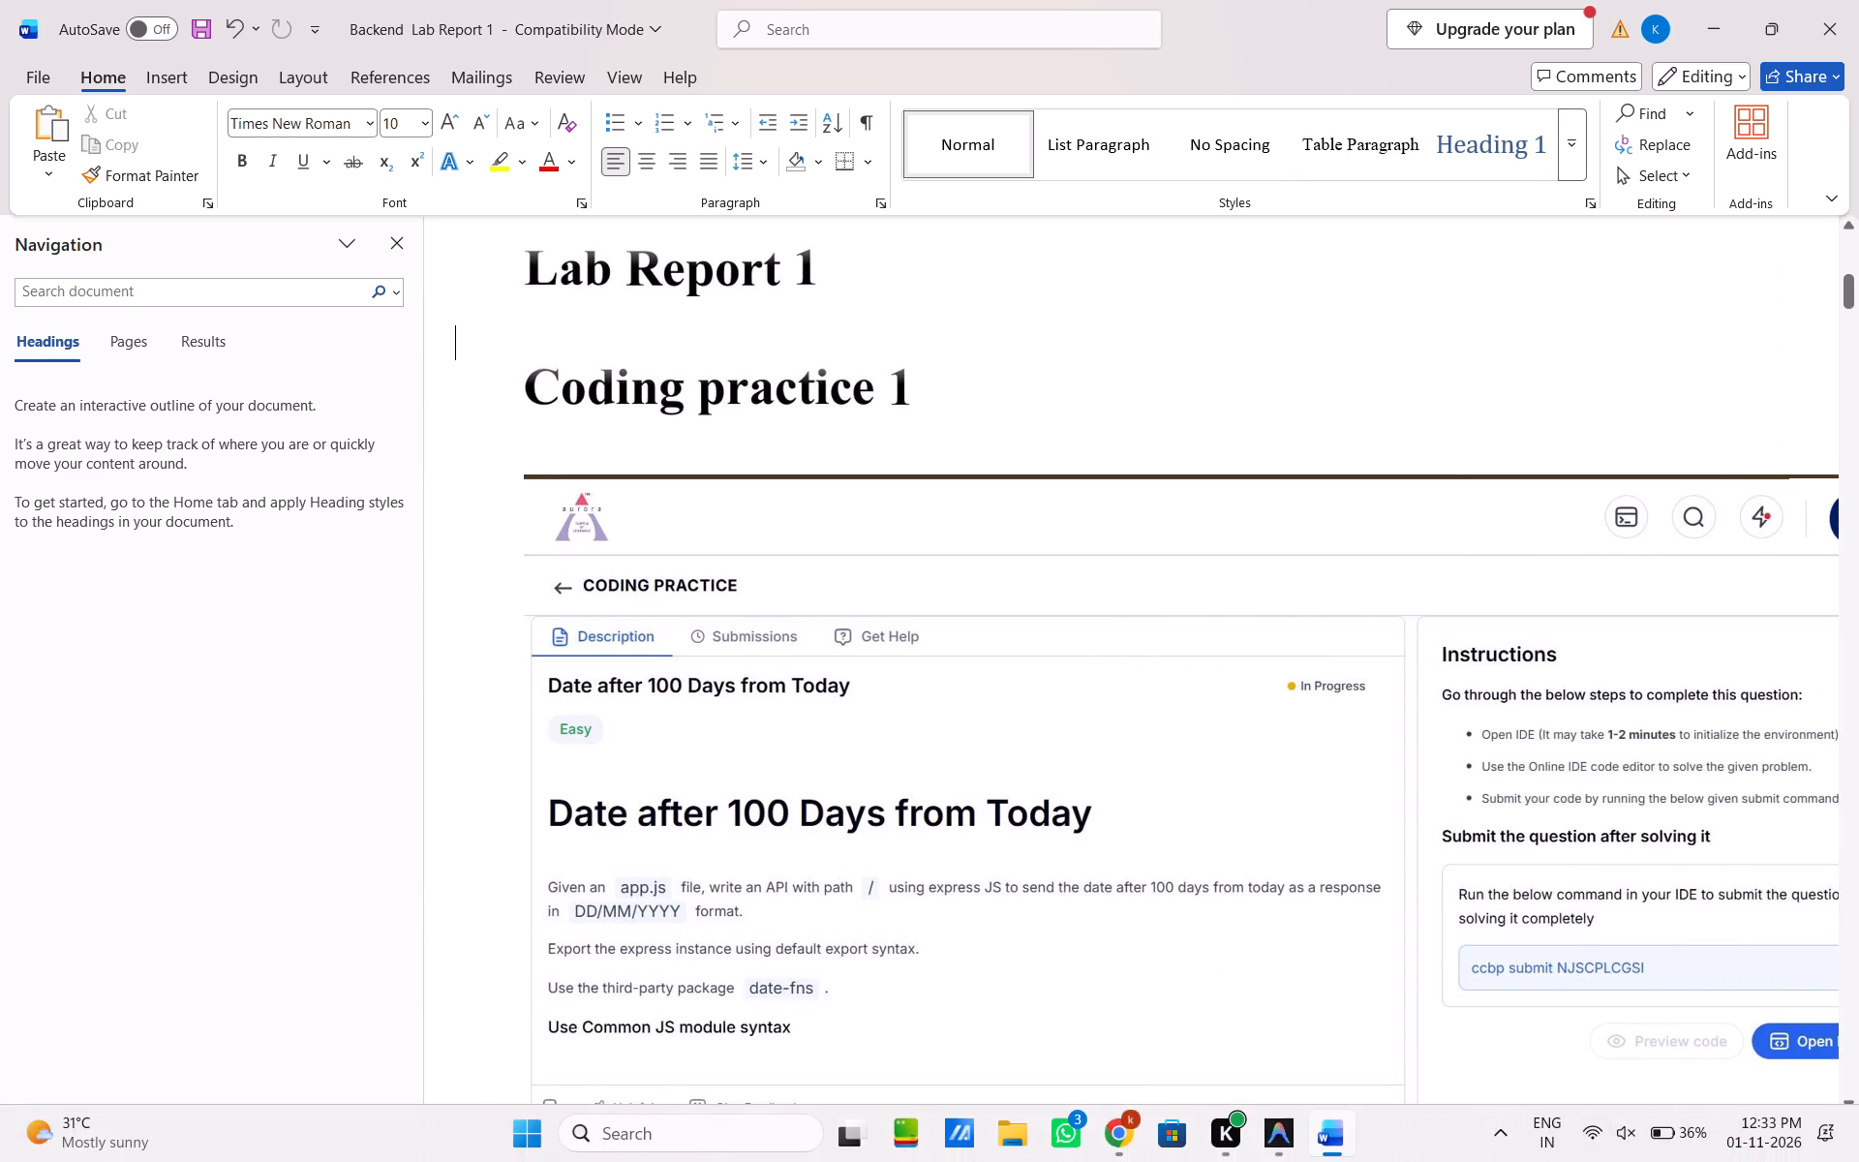
drag(1477, 1127, 1858, 1134)
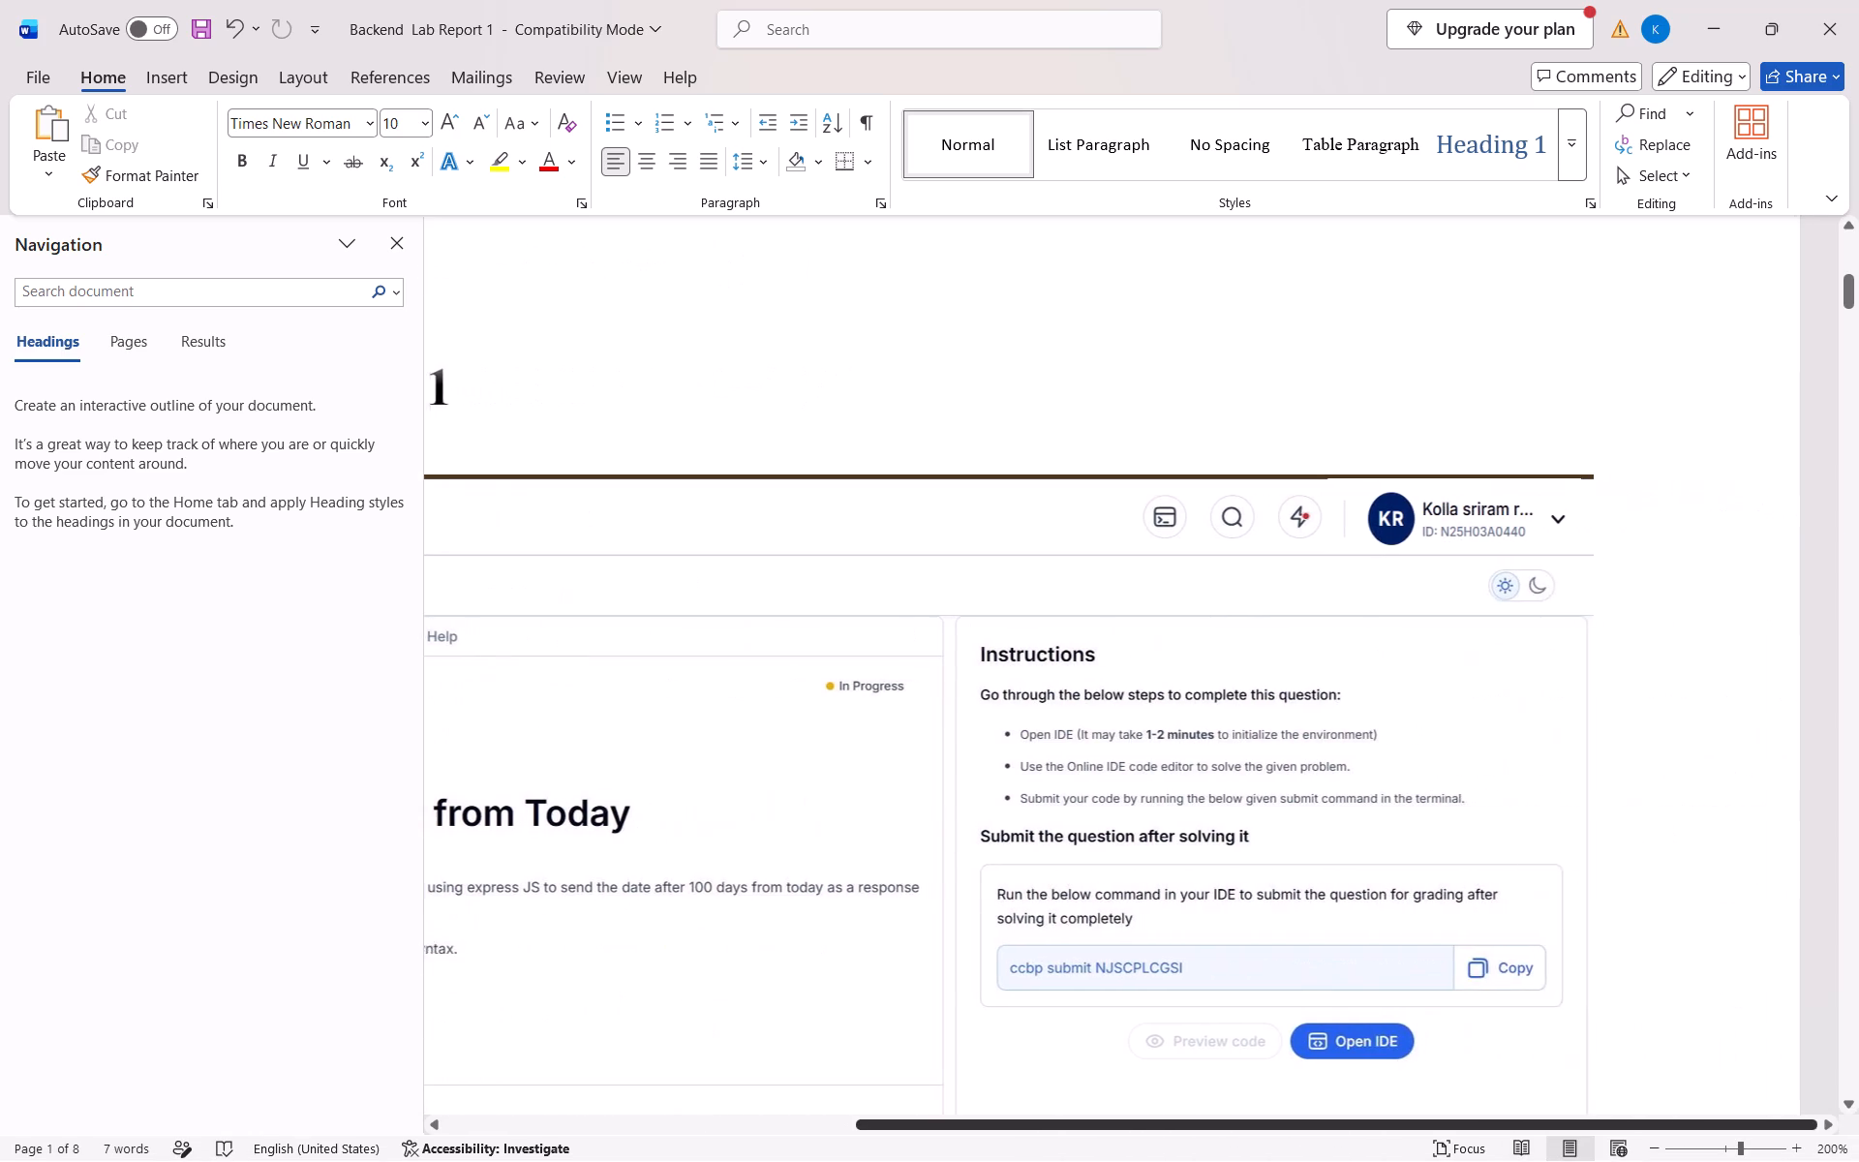
drag(1858, 1134, 1858, 1106)
click(1432, 506)
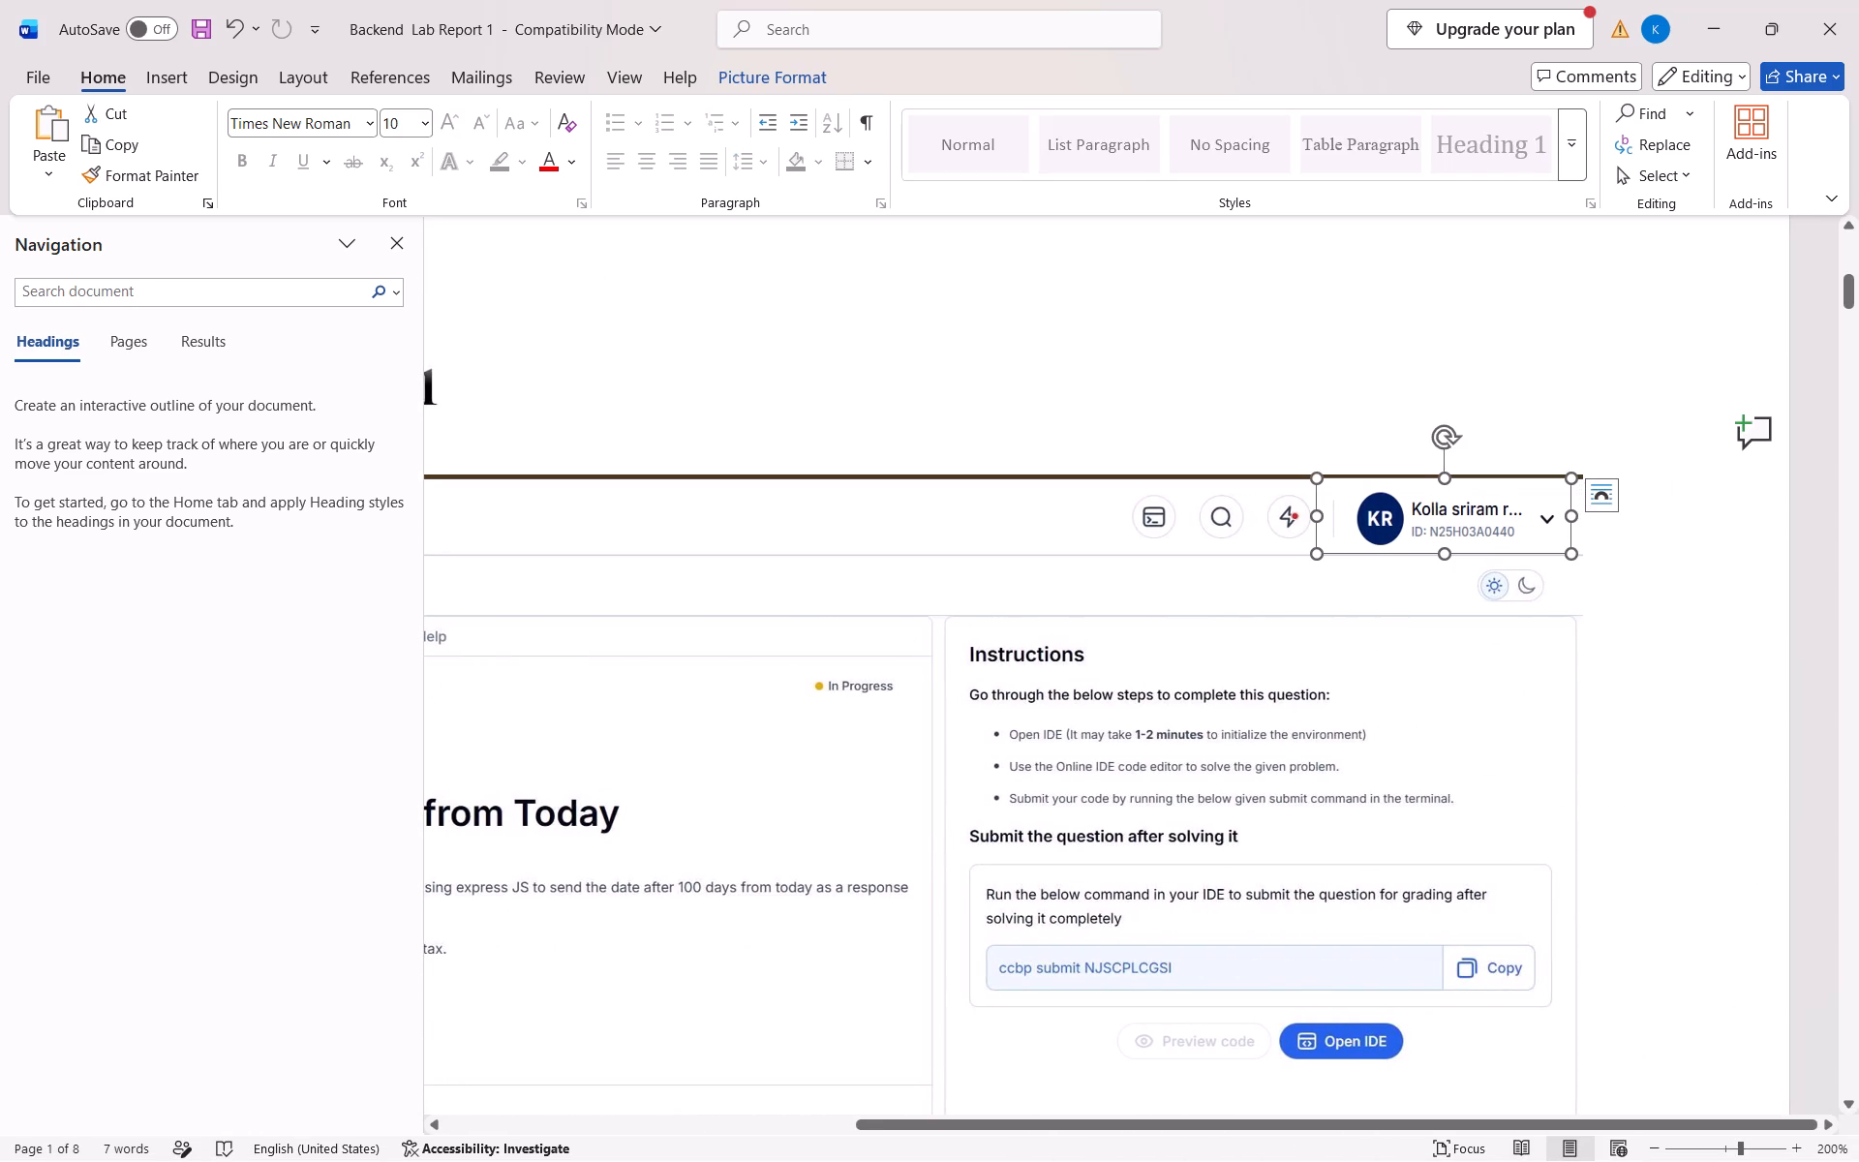
click(1443, 476)
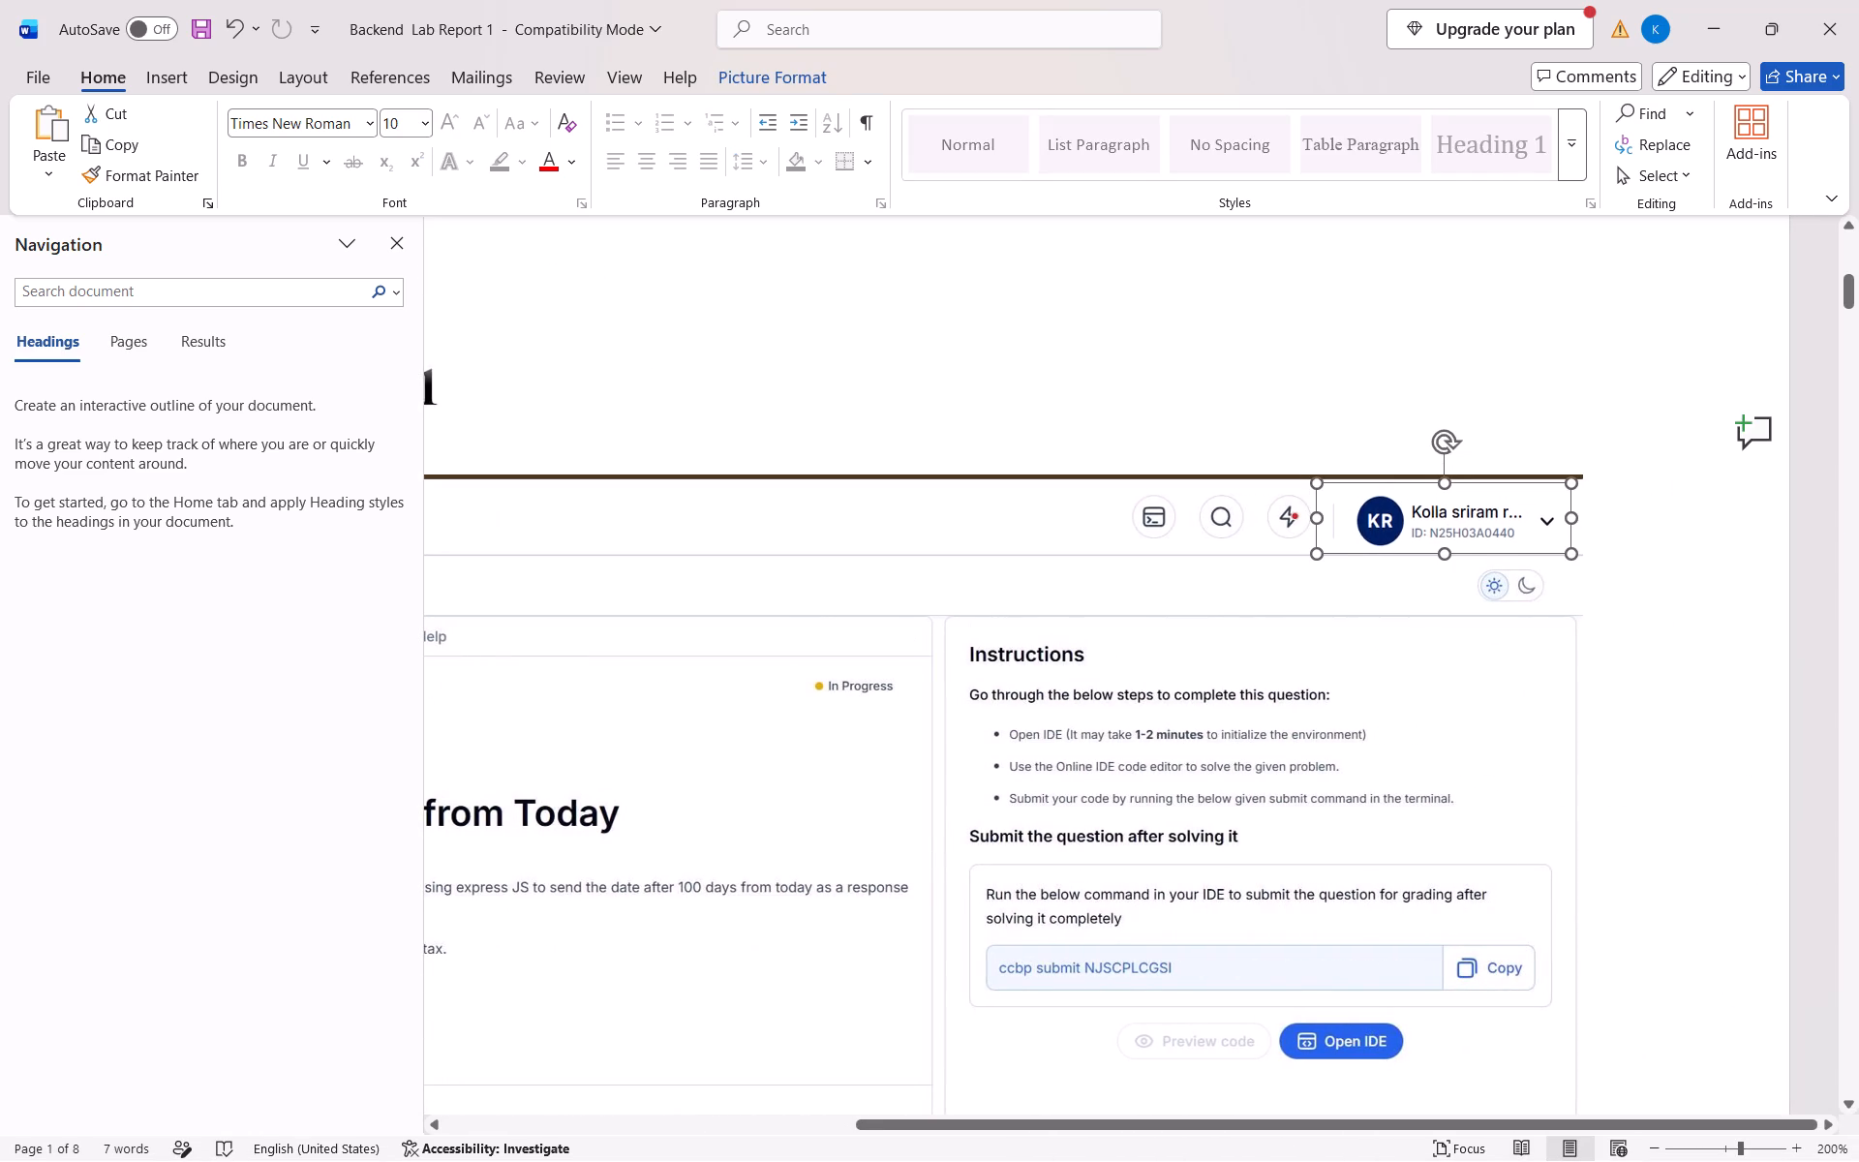
click(1552, 393)
drag(1483, 1127, 1858, 1129)
click(1413, 531)
click(1446, 552)
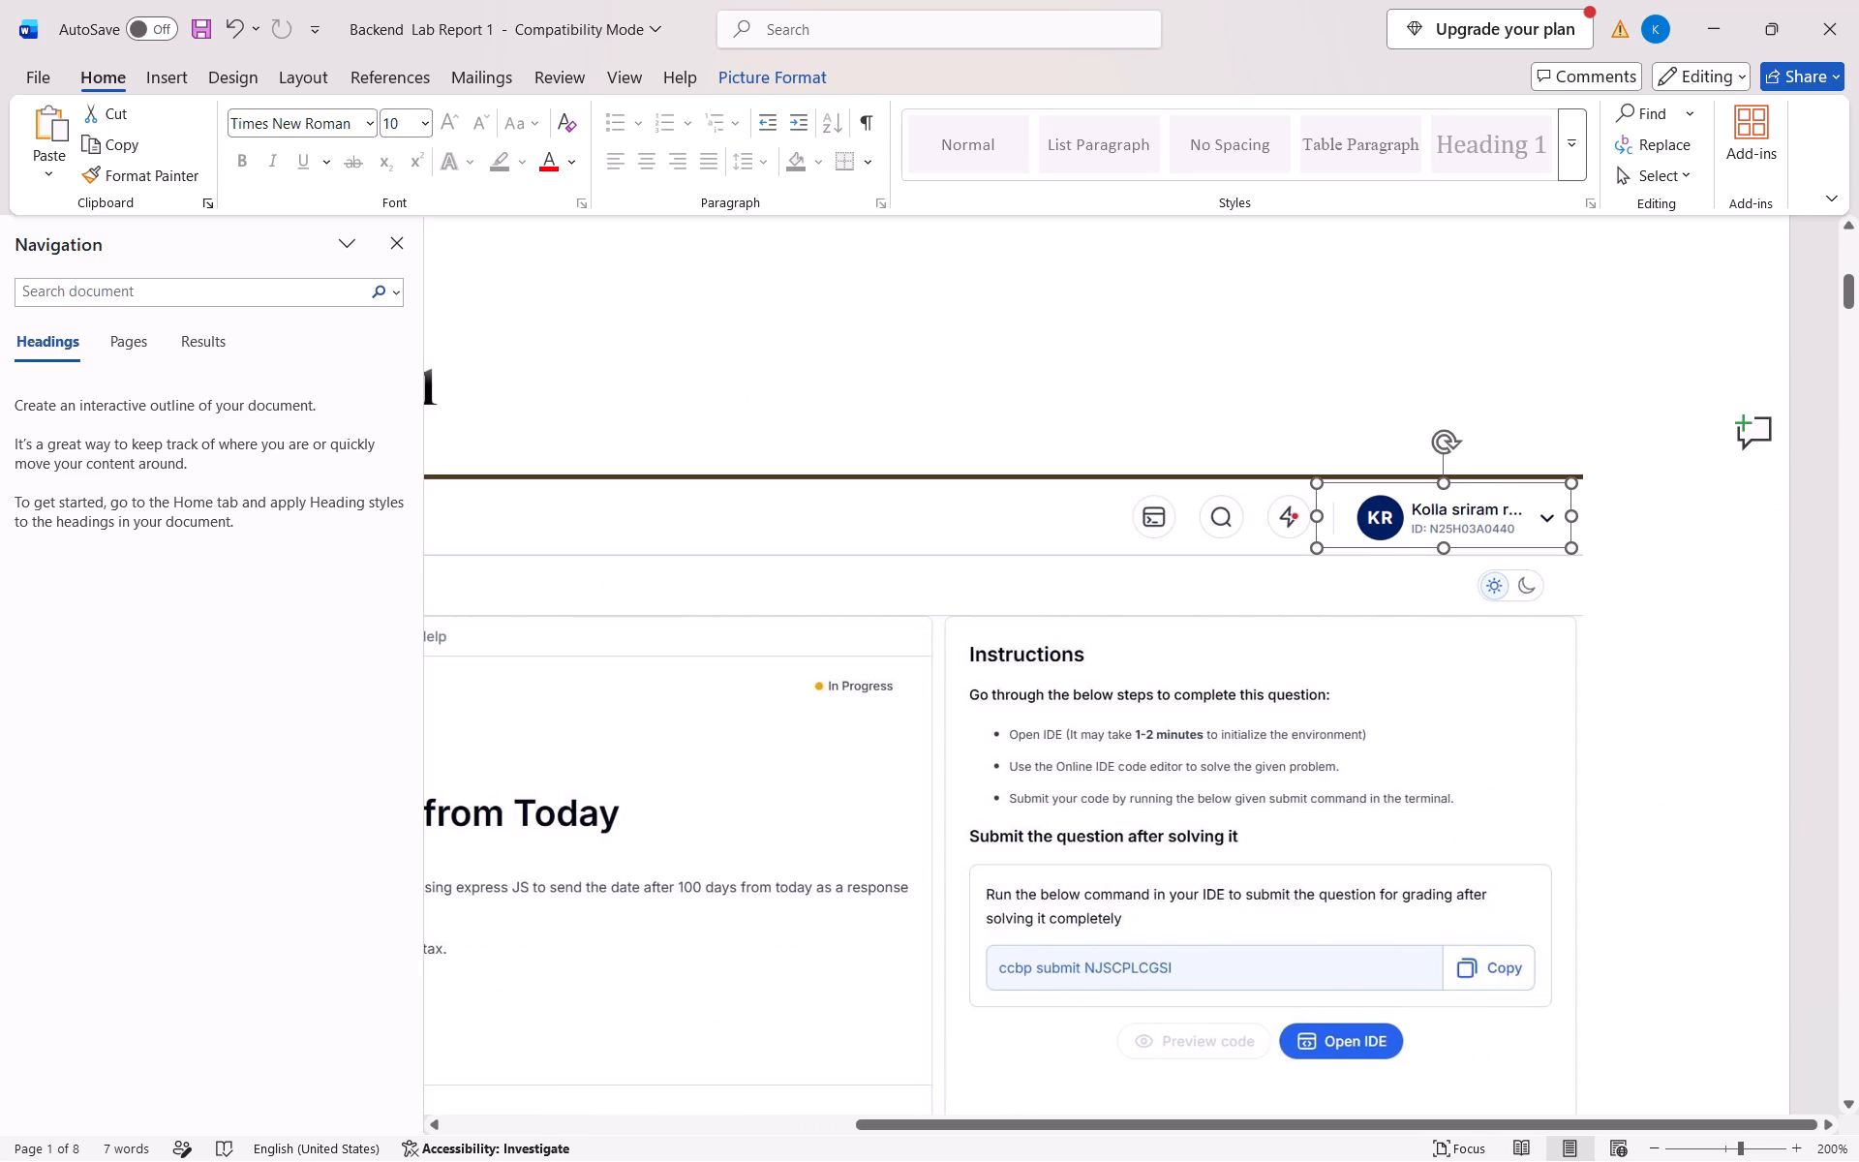
click(1509, 372)
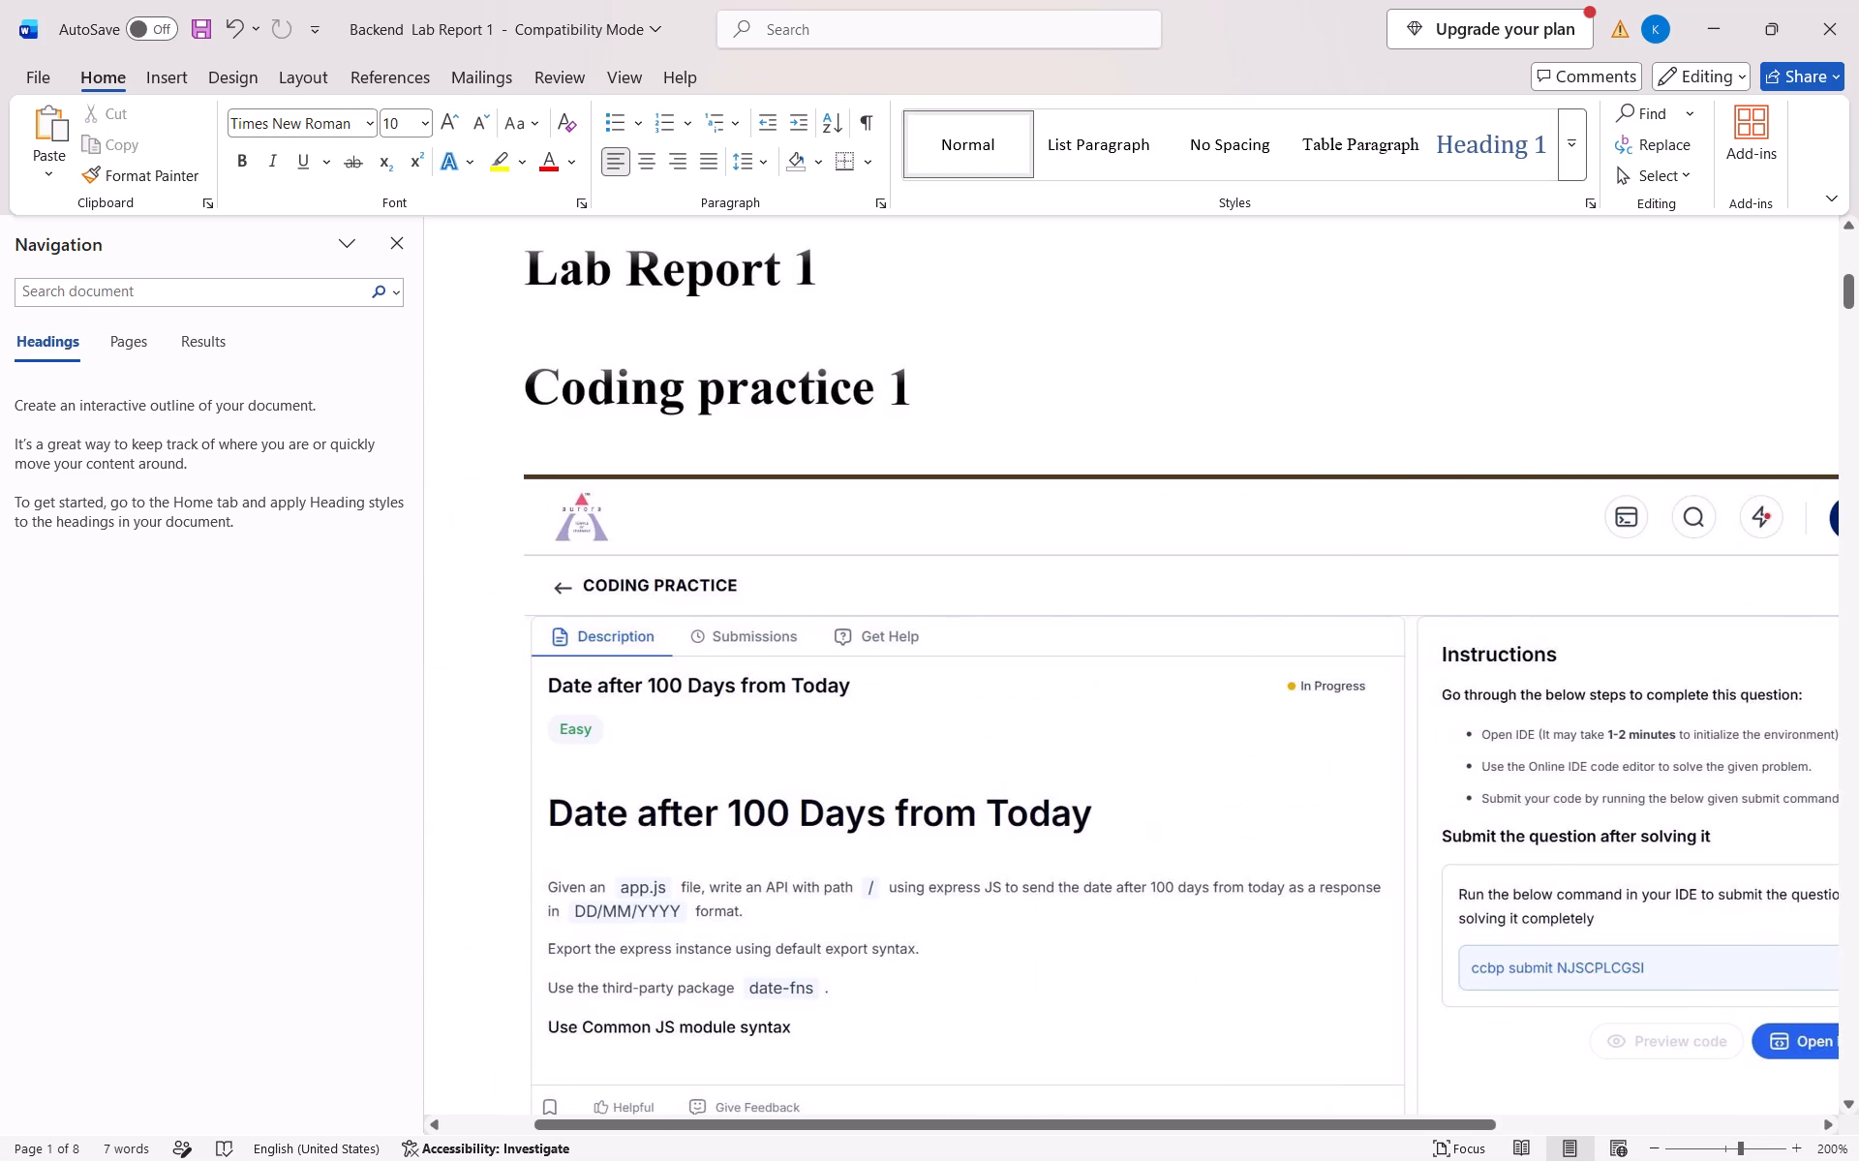
Show the document's page thumbnails for navigation.
ctrl+scroll(1140, 604, down, 6)
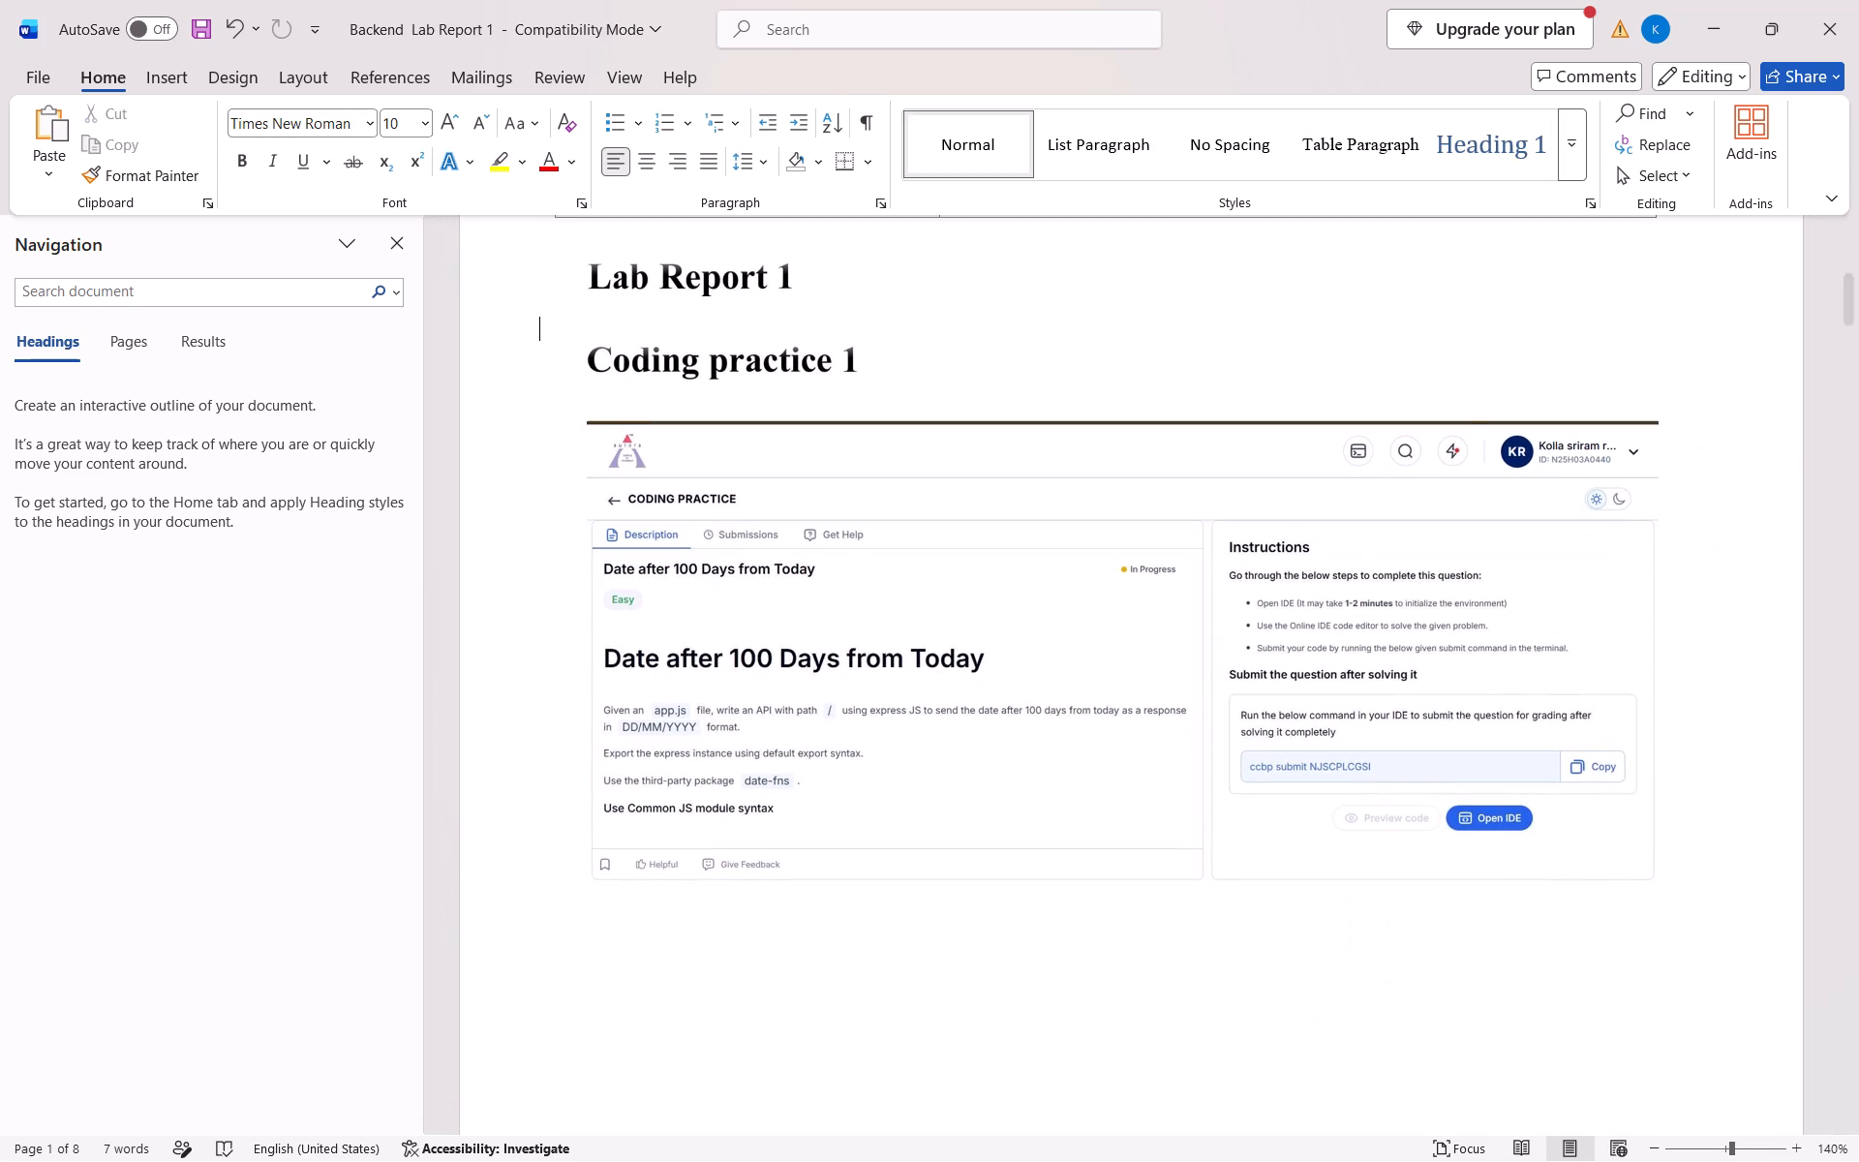
click(136, 351)
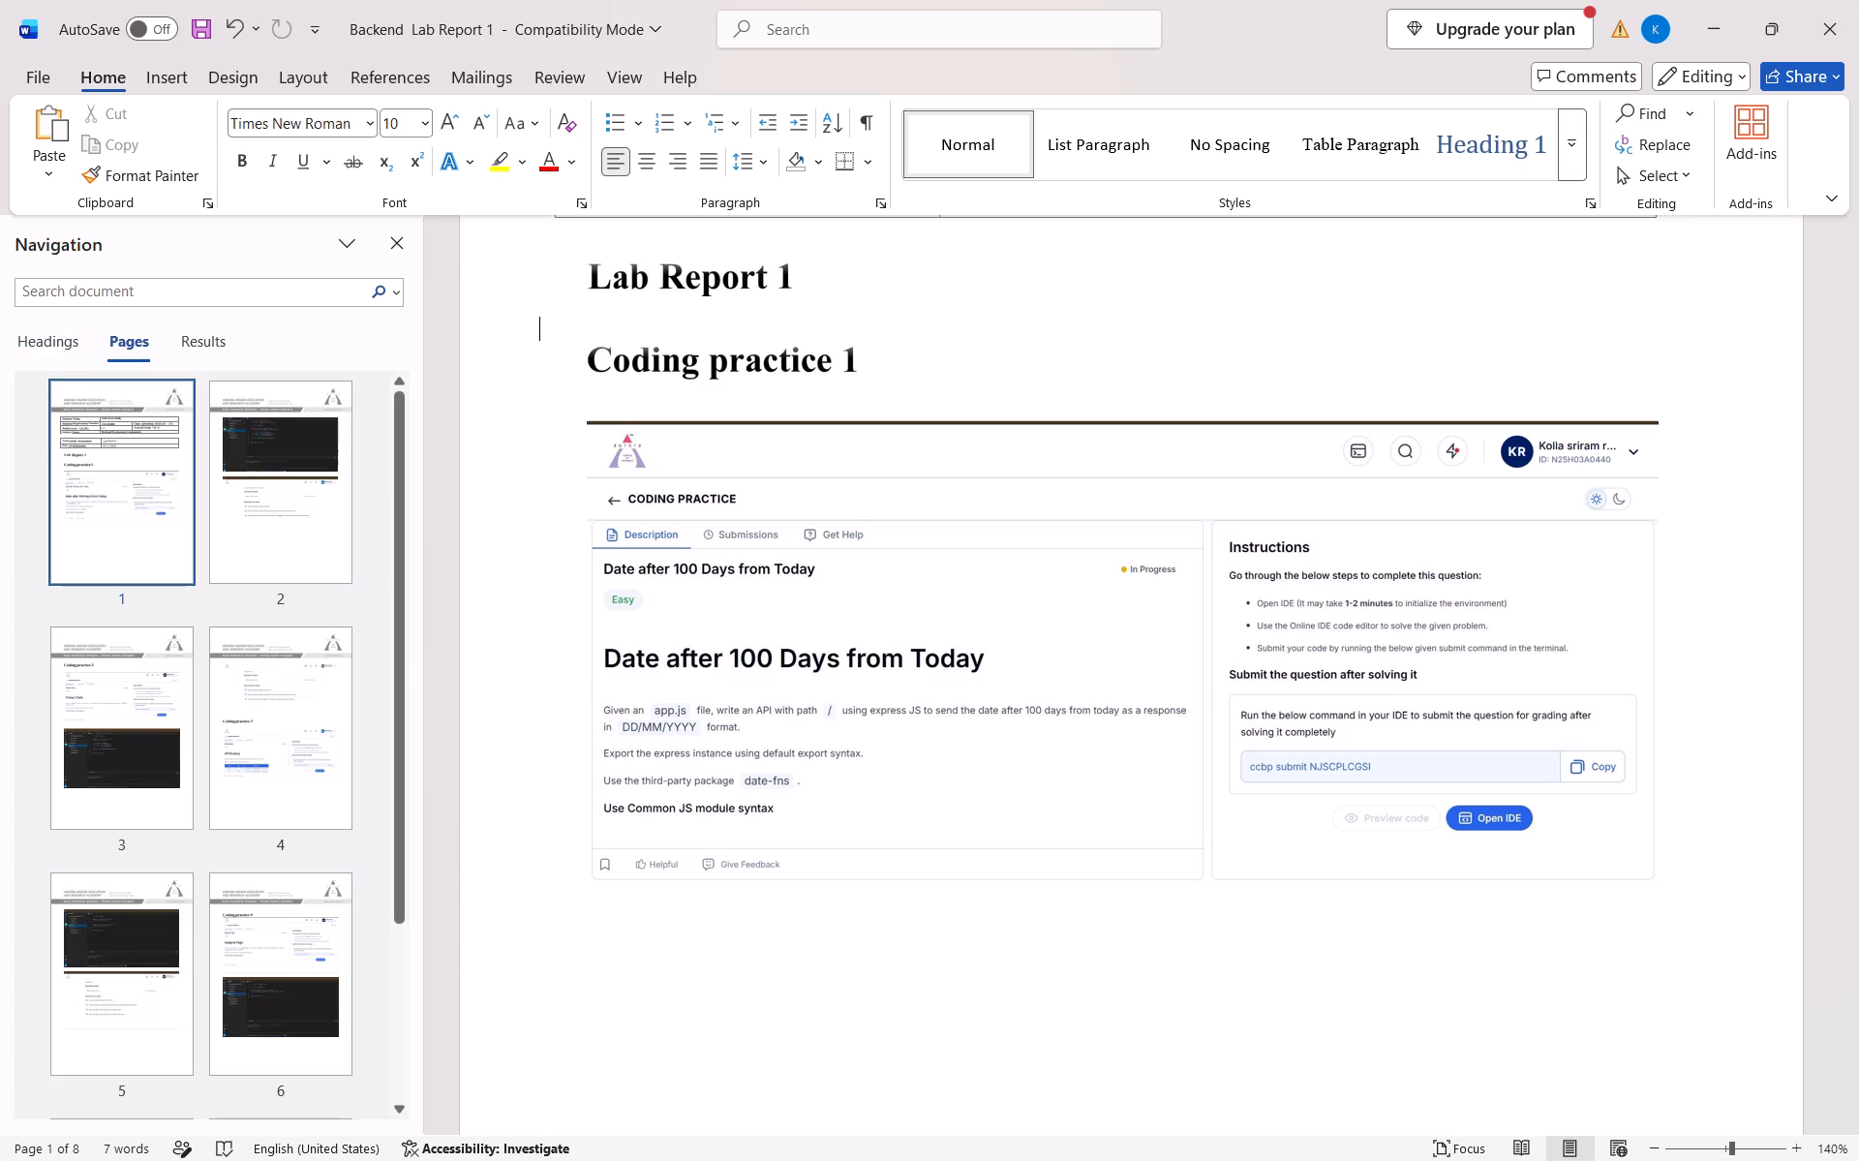
Paste the profile badge picture below the Submission Details screenshot on page 2 and set its wrapping to In Front of Text.
scroll(950, 606, up, 7)
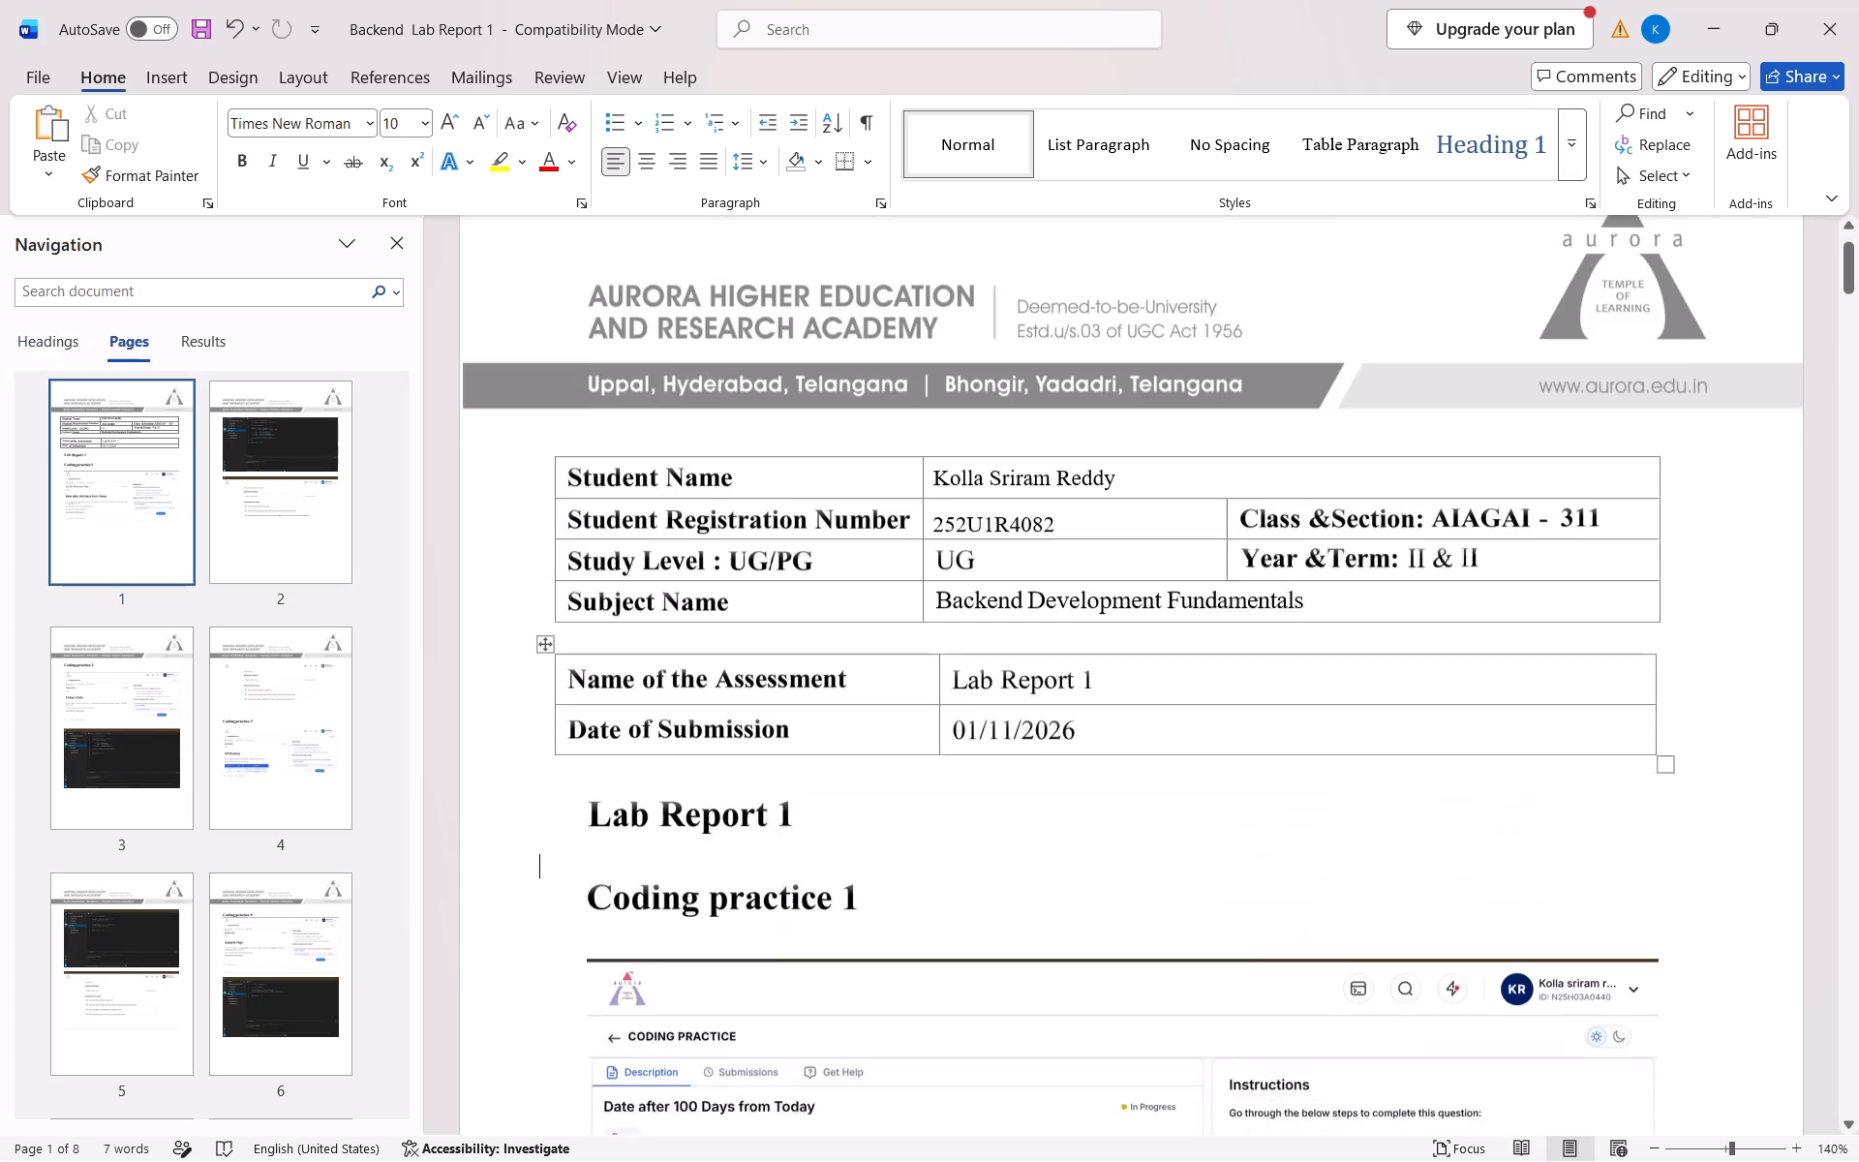
scroll(951, 607, down, 20)
scroll(960, 570, down, 6)
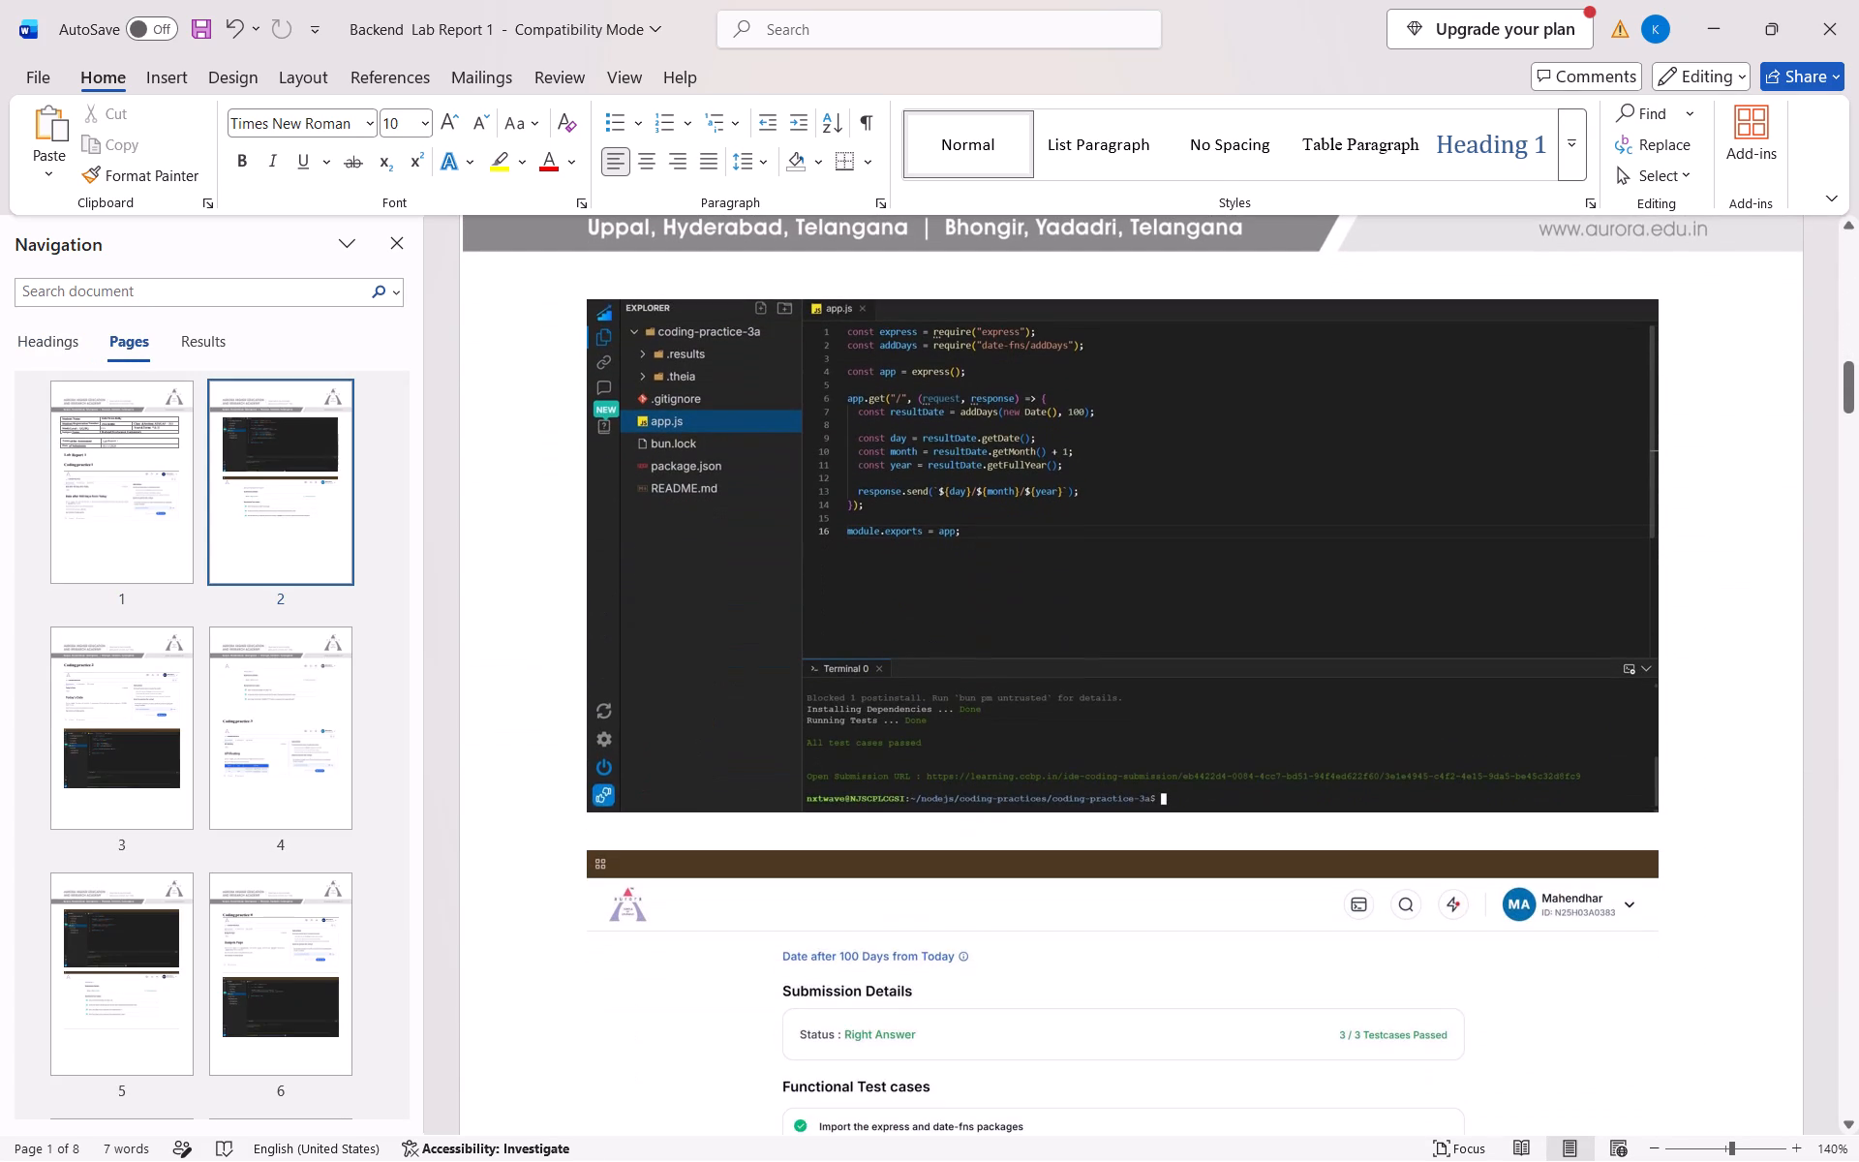
scroll(961, 566, down, 1)
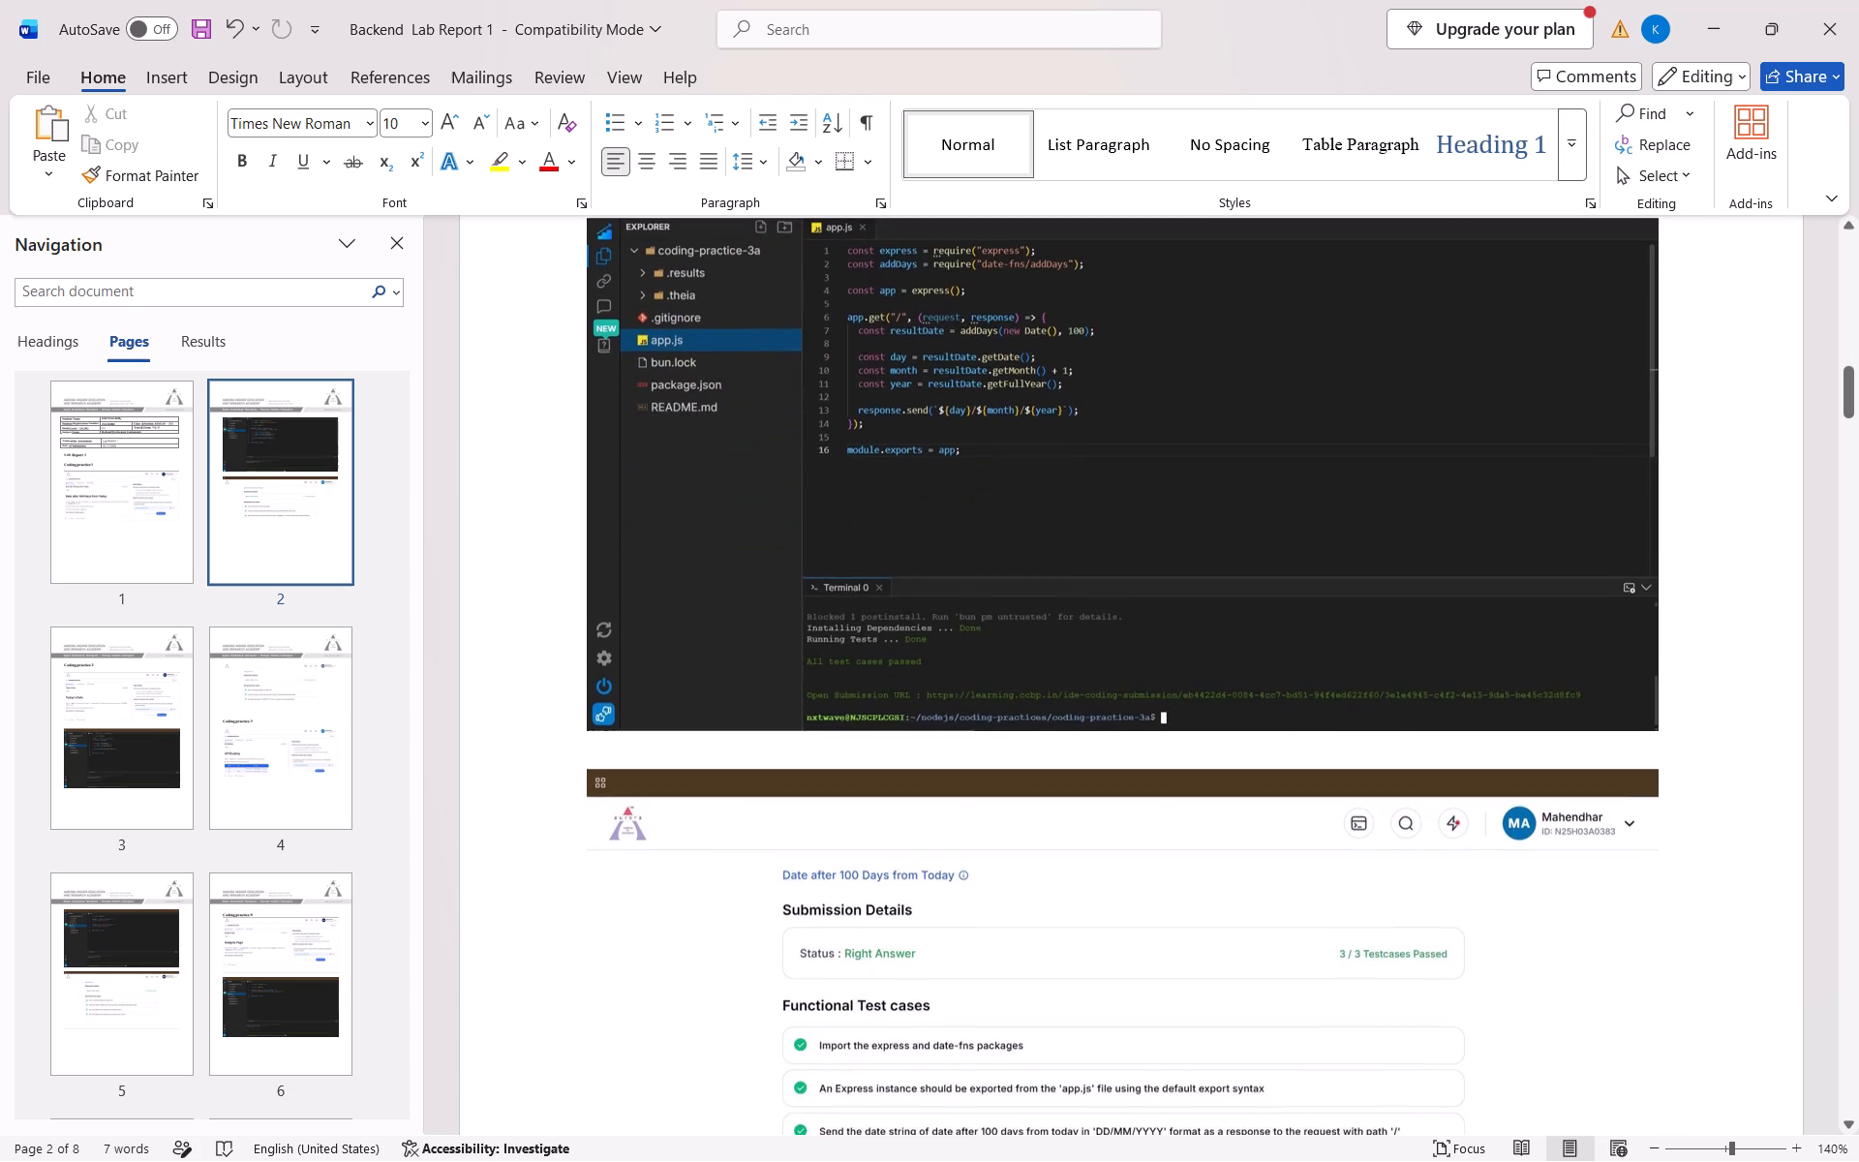
scroll(961, 566, down, 6)
ctrl+scroll(1570, 504, up, 5)
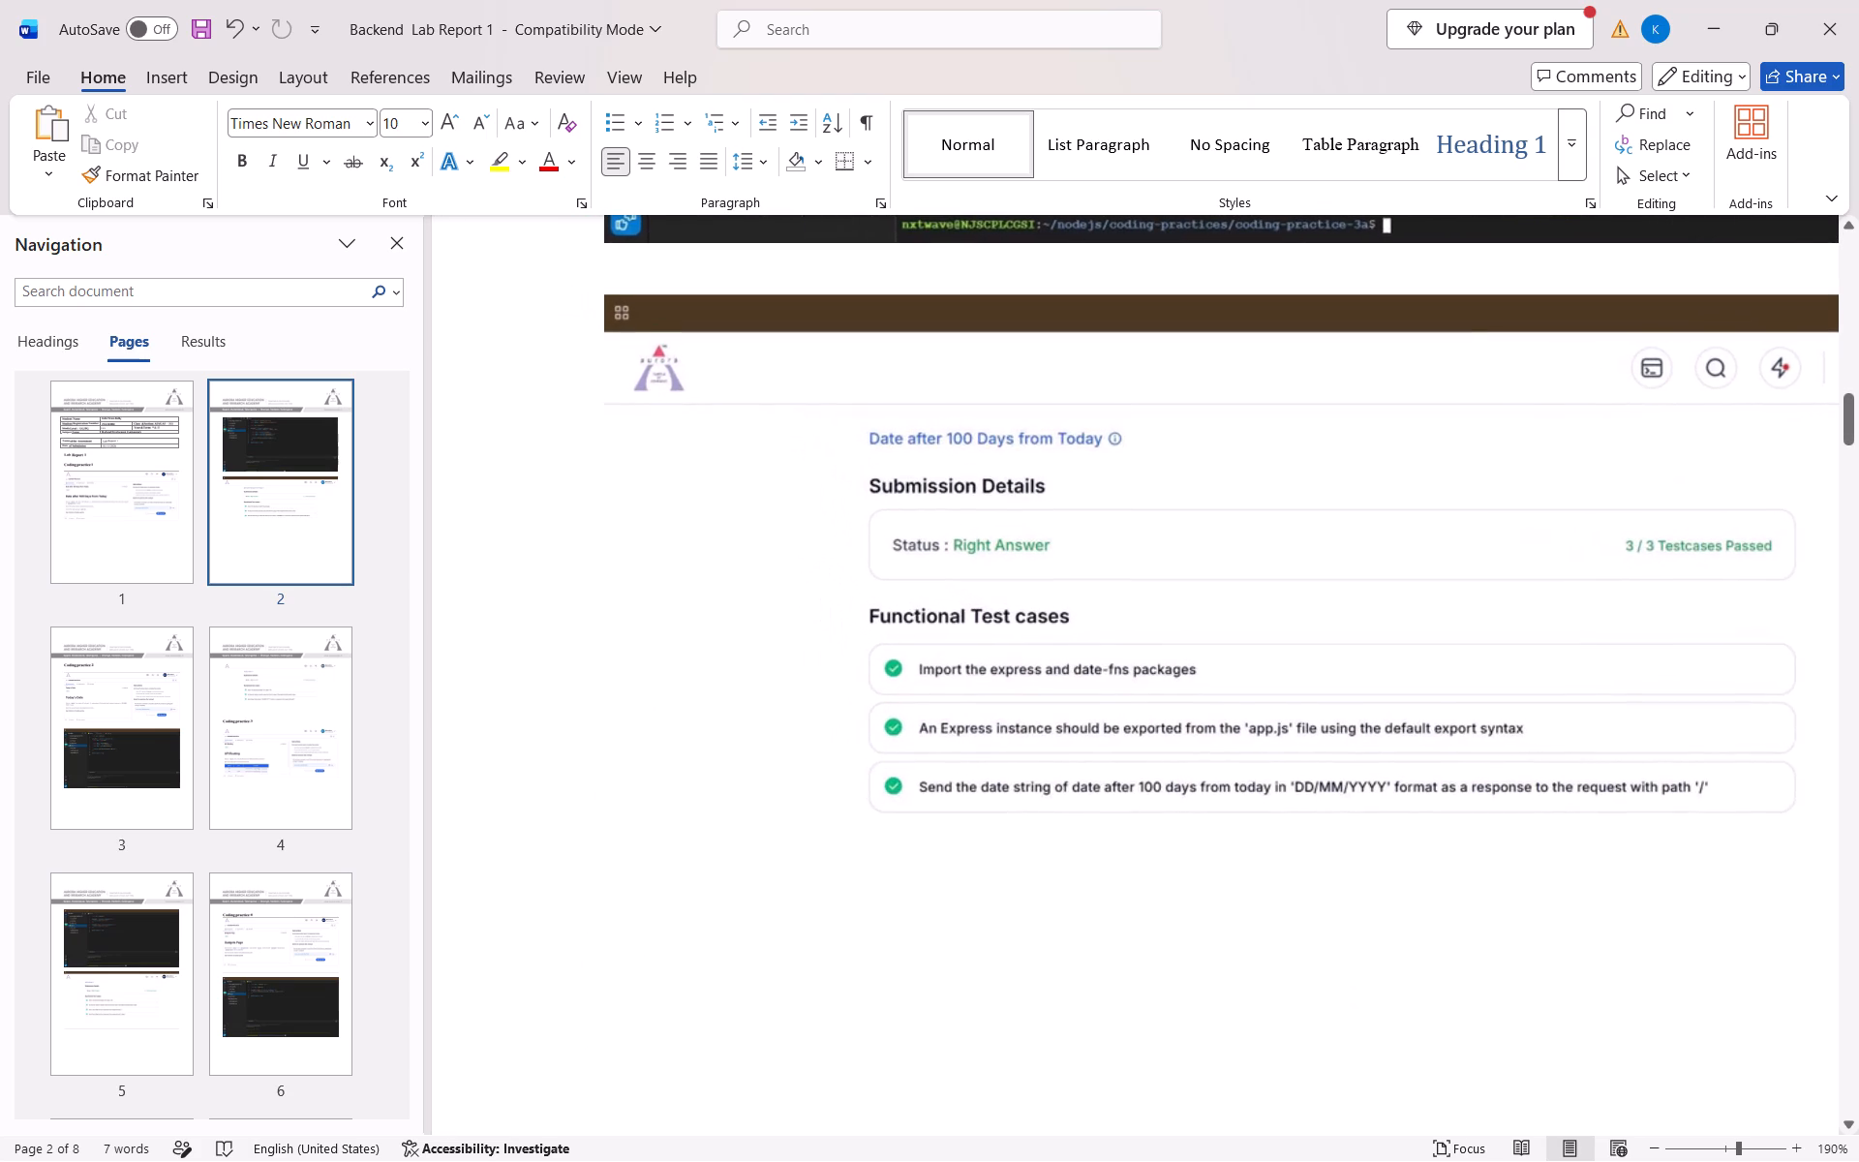
ctrl+scroll(1469, 751, down, 6)
click(885, 840)
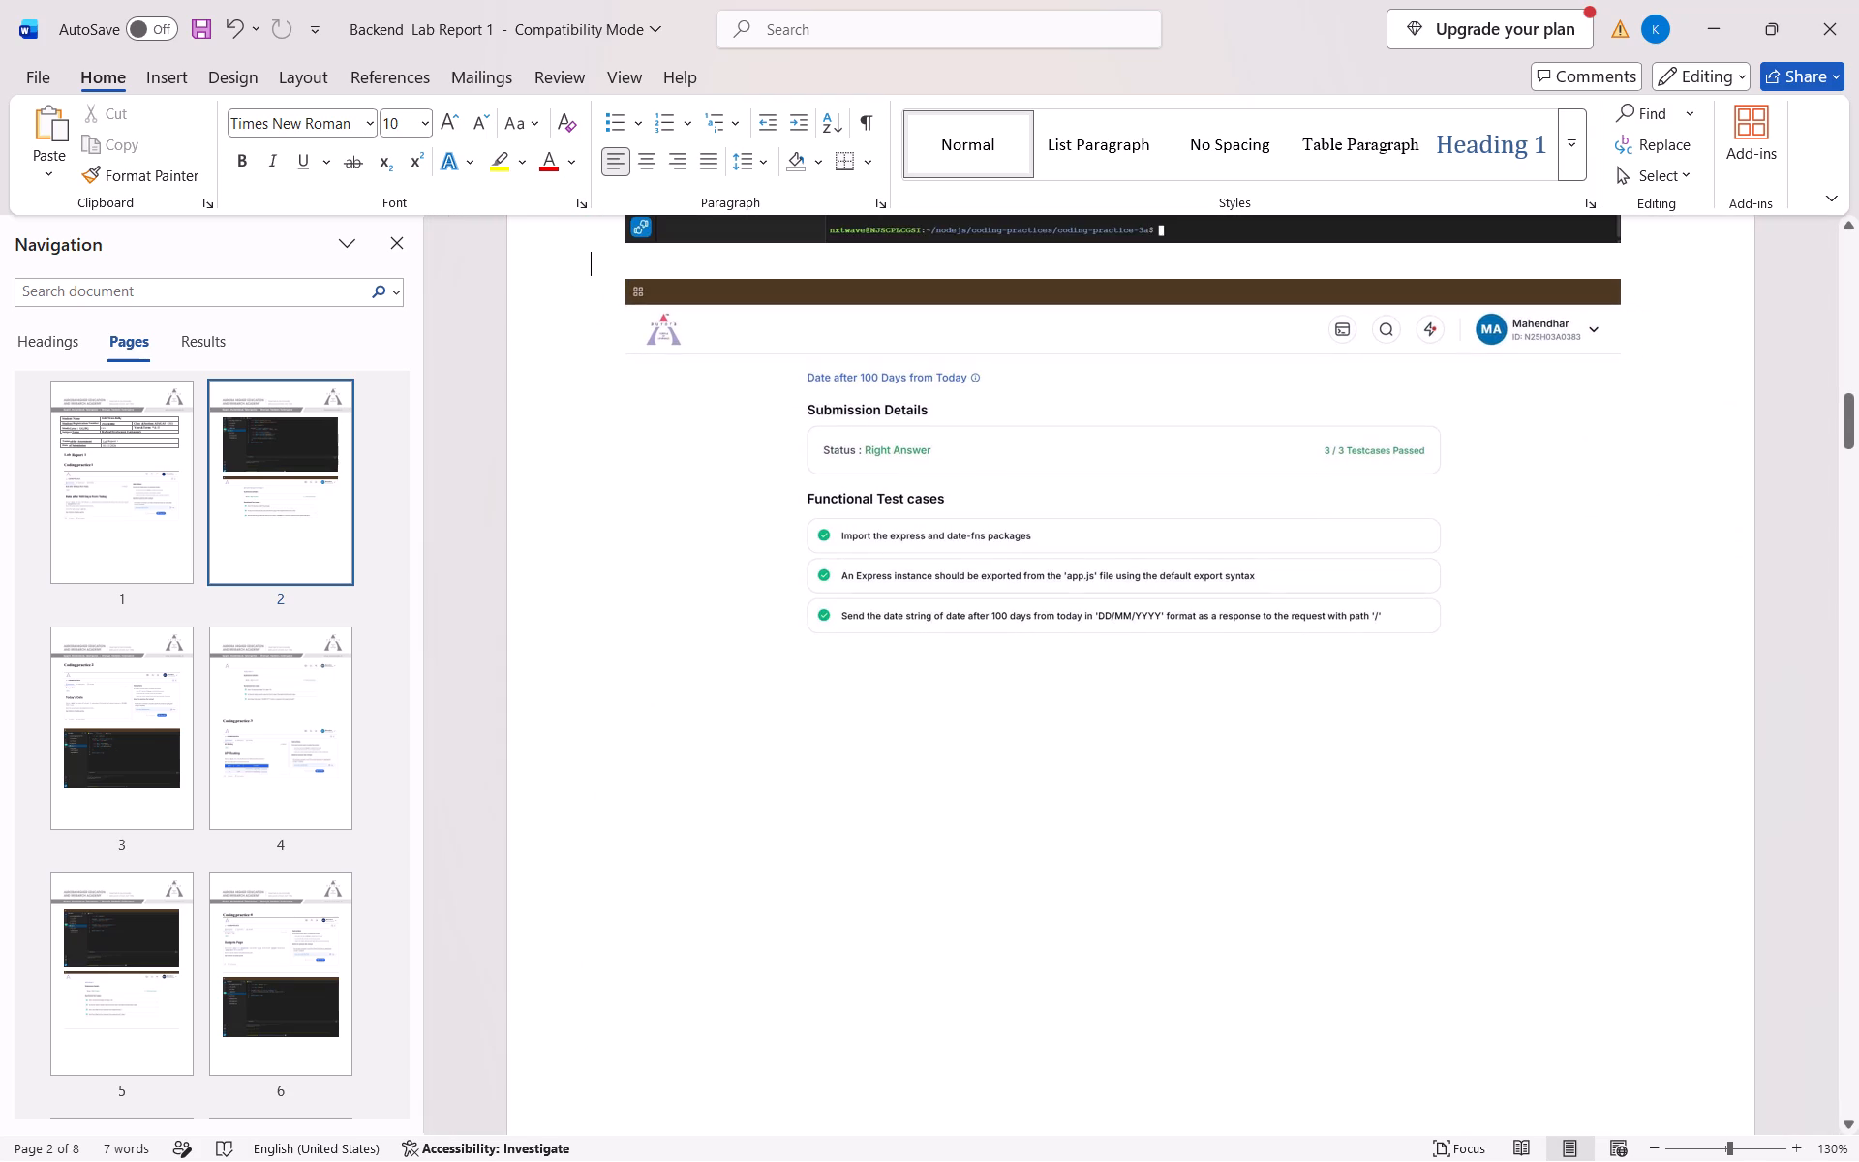
key(ctrl+v)
click(803, 735)
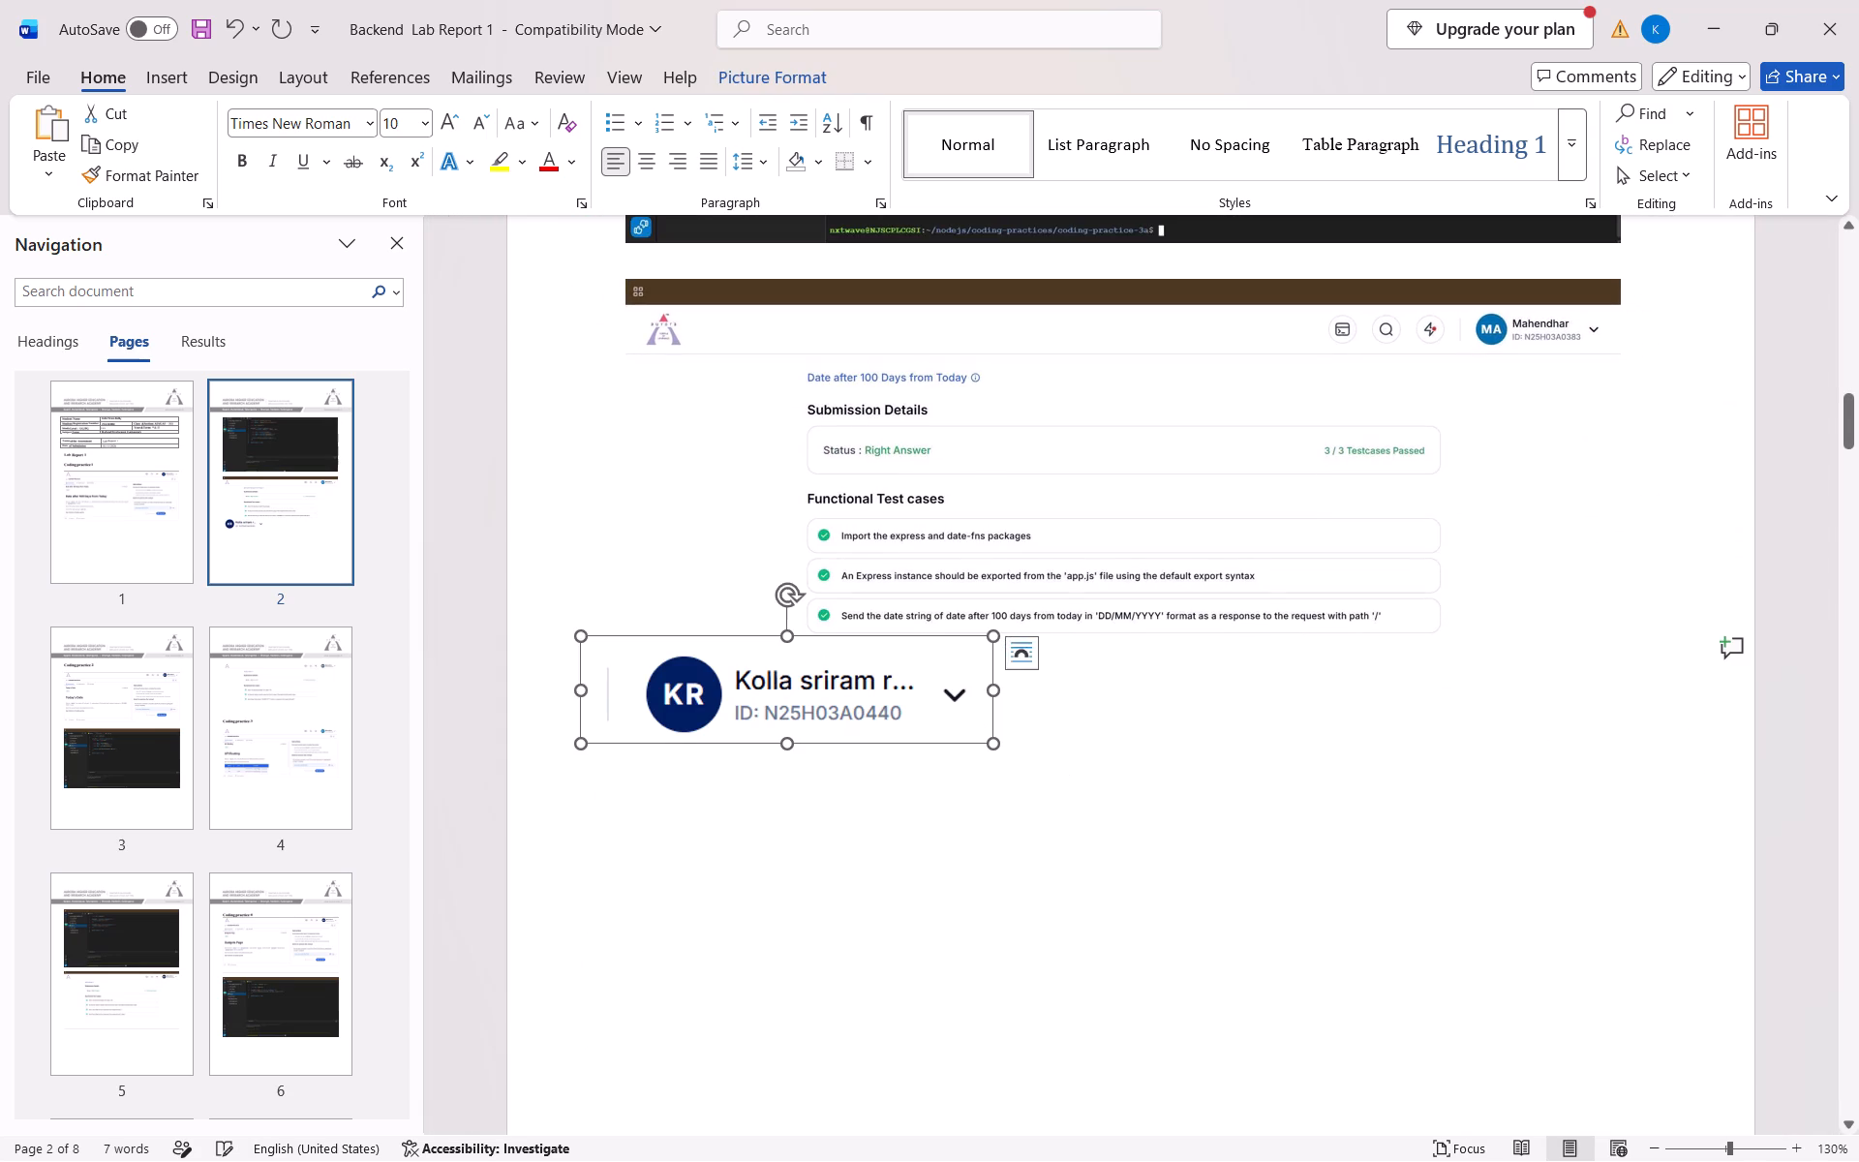
click(1010, 658)
click(1203, 896)
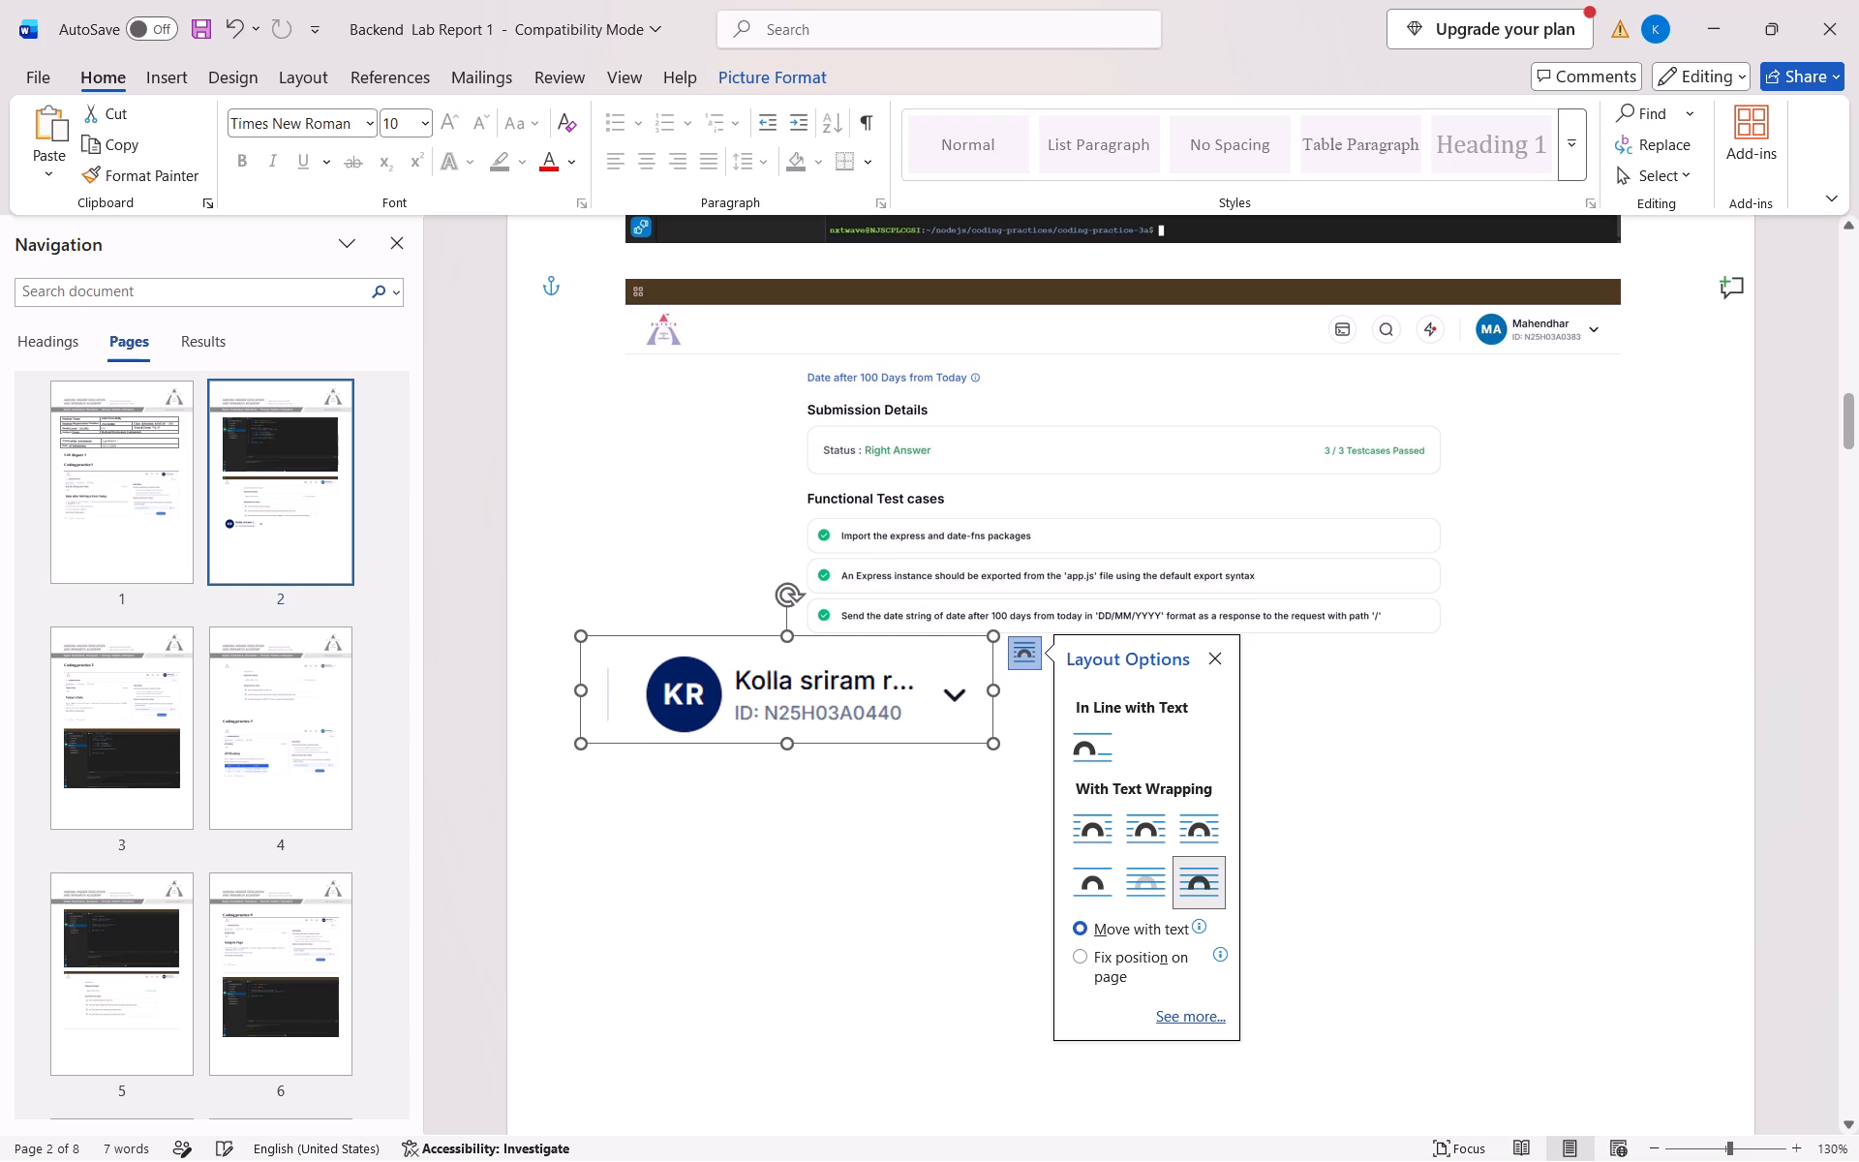
Shrink the badge picture and place it over the old profile badge in the header of page 2's Submission Details screenshot.
drag(995, 742, 797, 685)
scroll(1537, 637, up, 3)
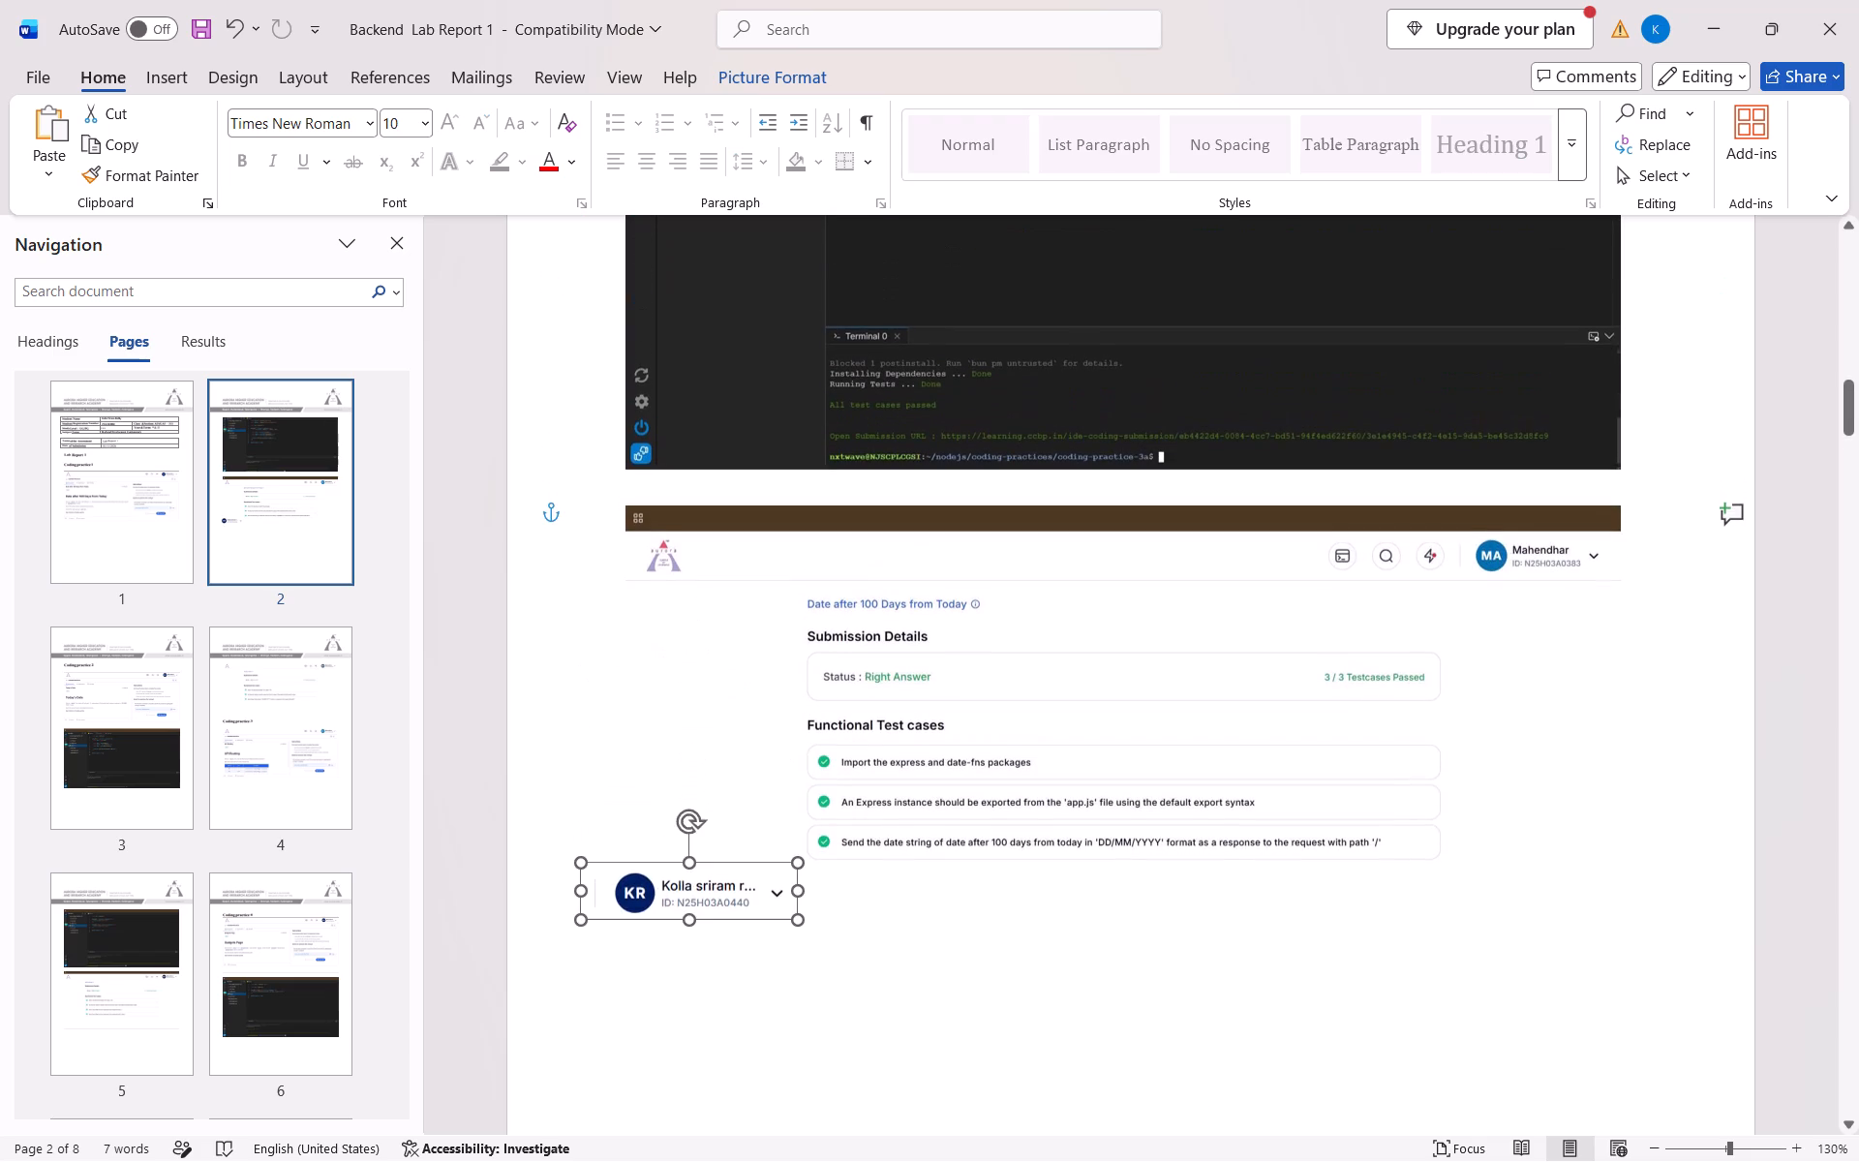
drag(676, 889, 1531, 569)
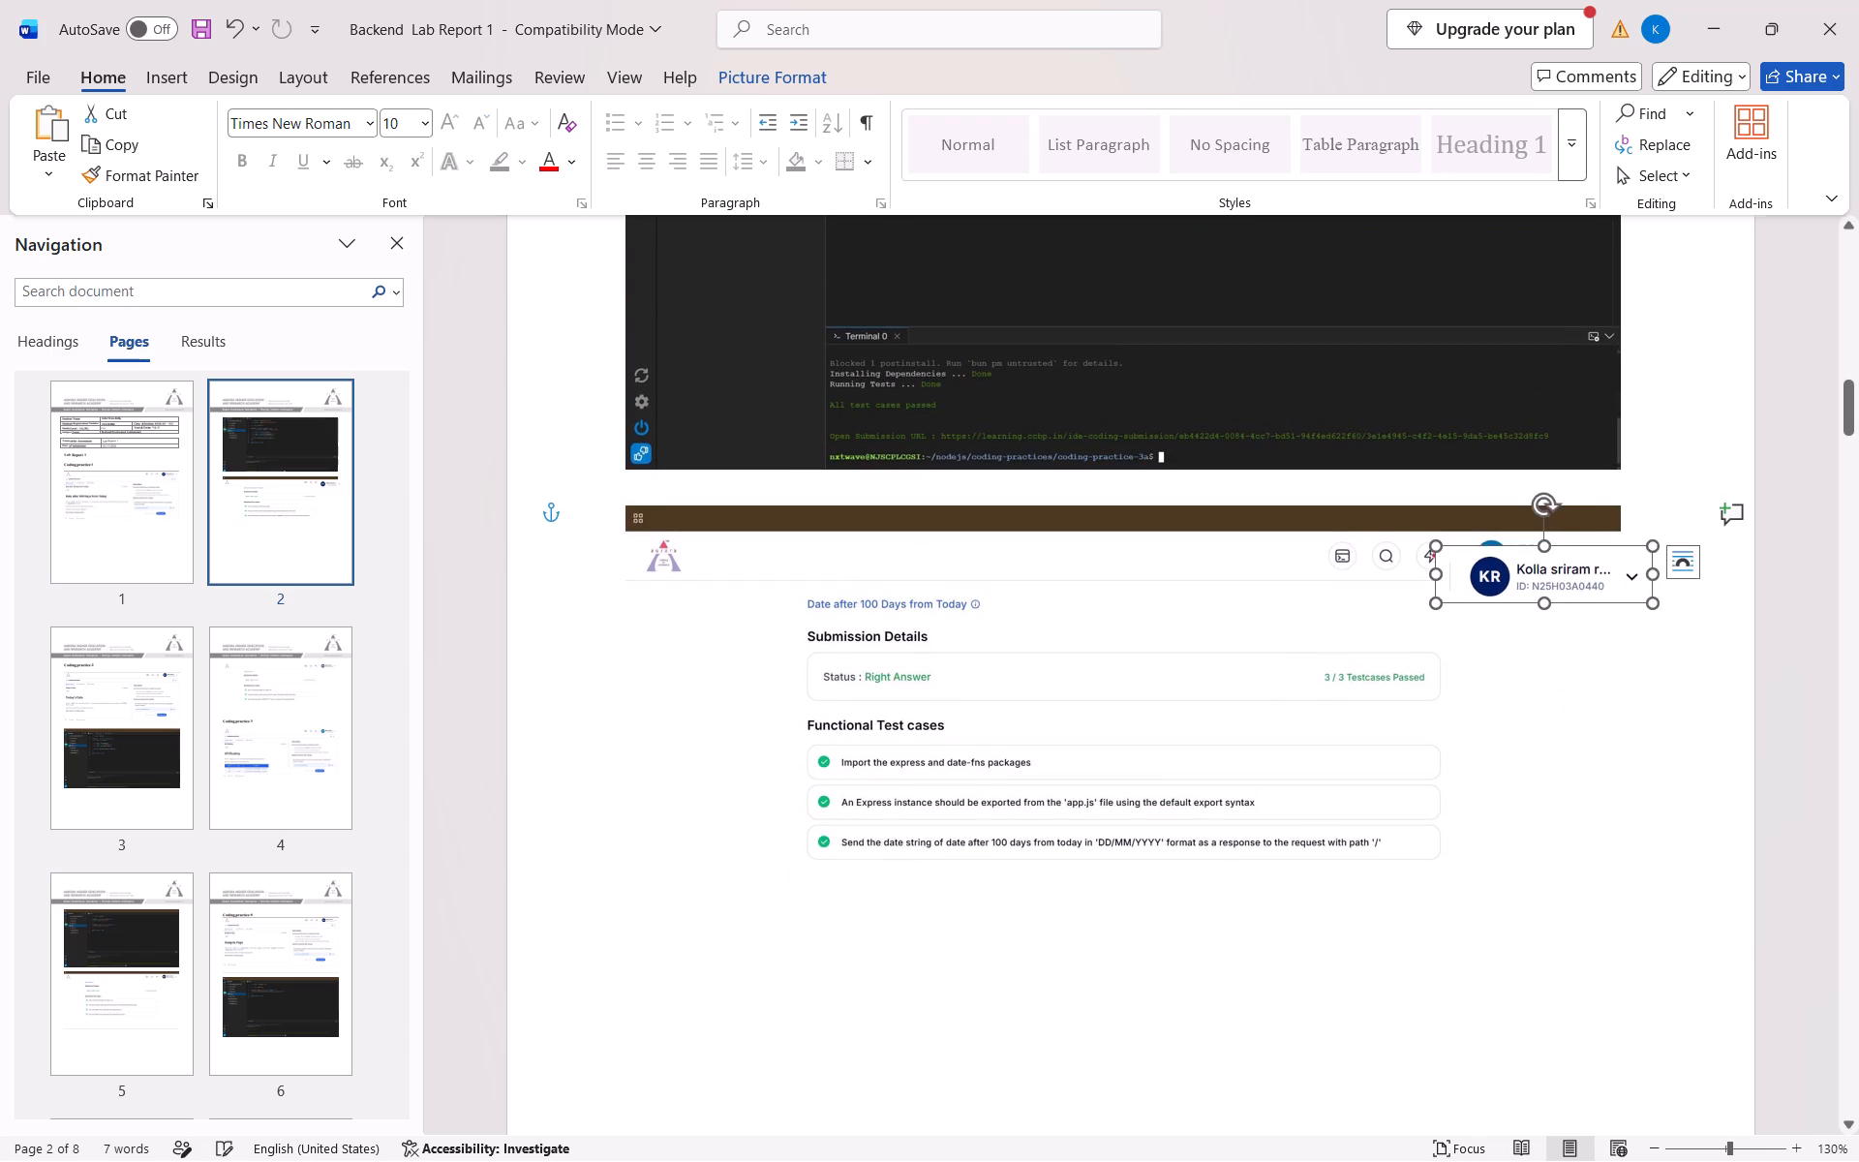
ctrl+scroll(1526, 616, up, 11)
drag(1597, 612, 1615, 626)
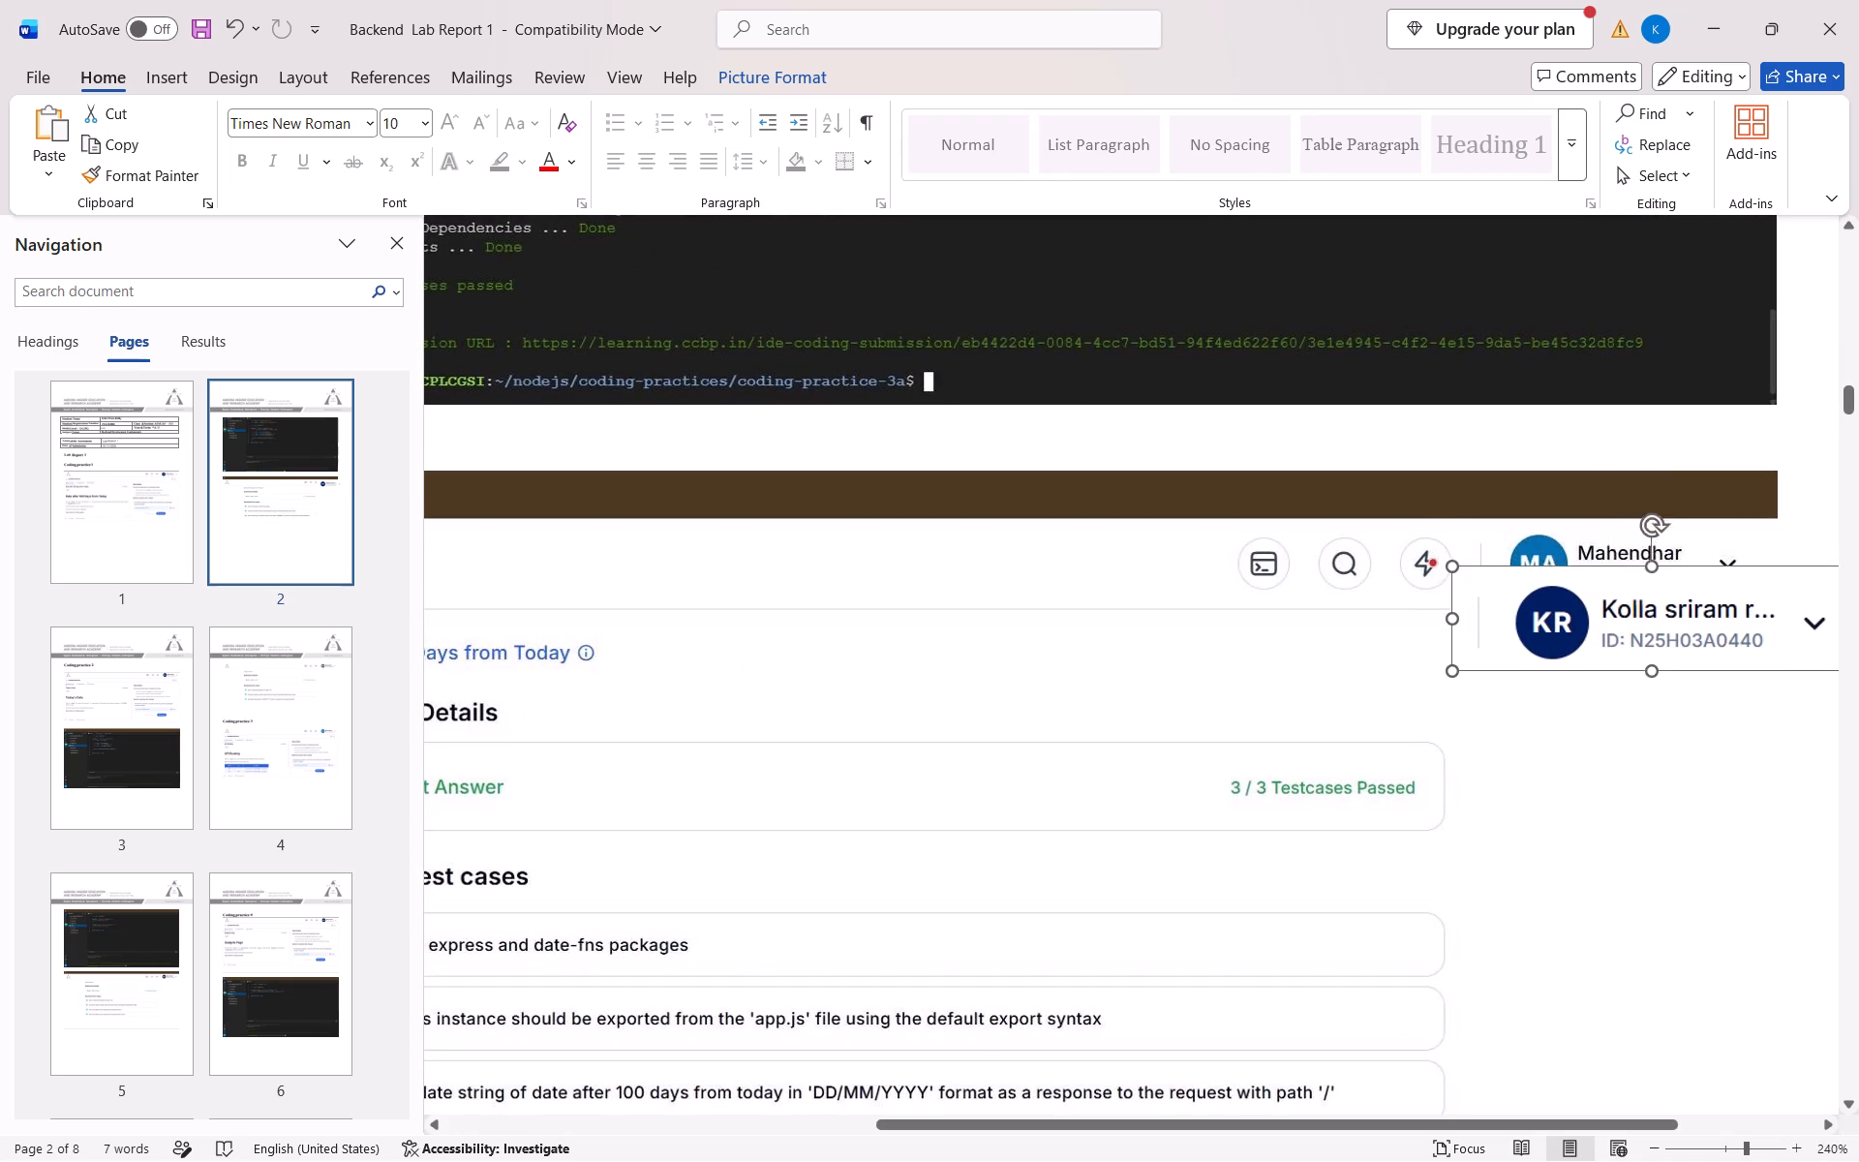
drag(1615, 626, 1617, 565)
drag(1636, 839, 1641, 825)
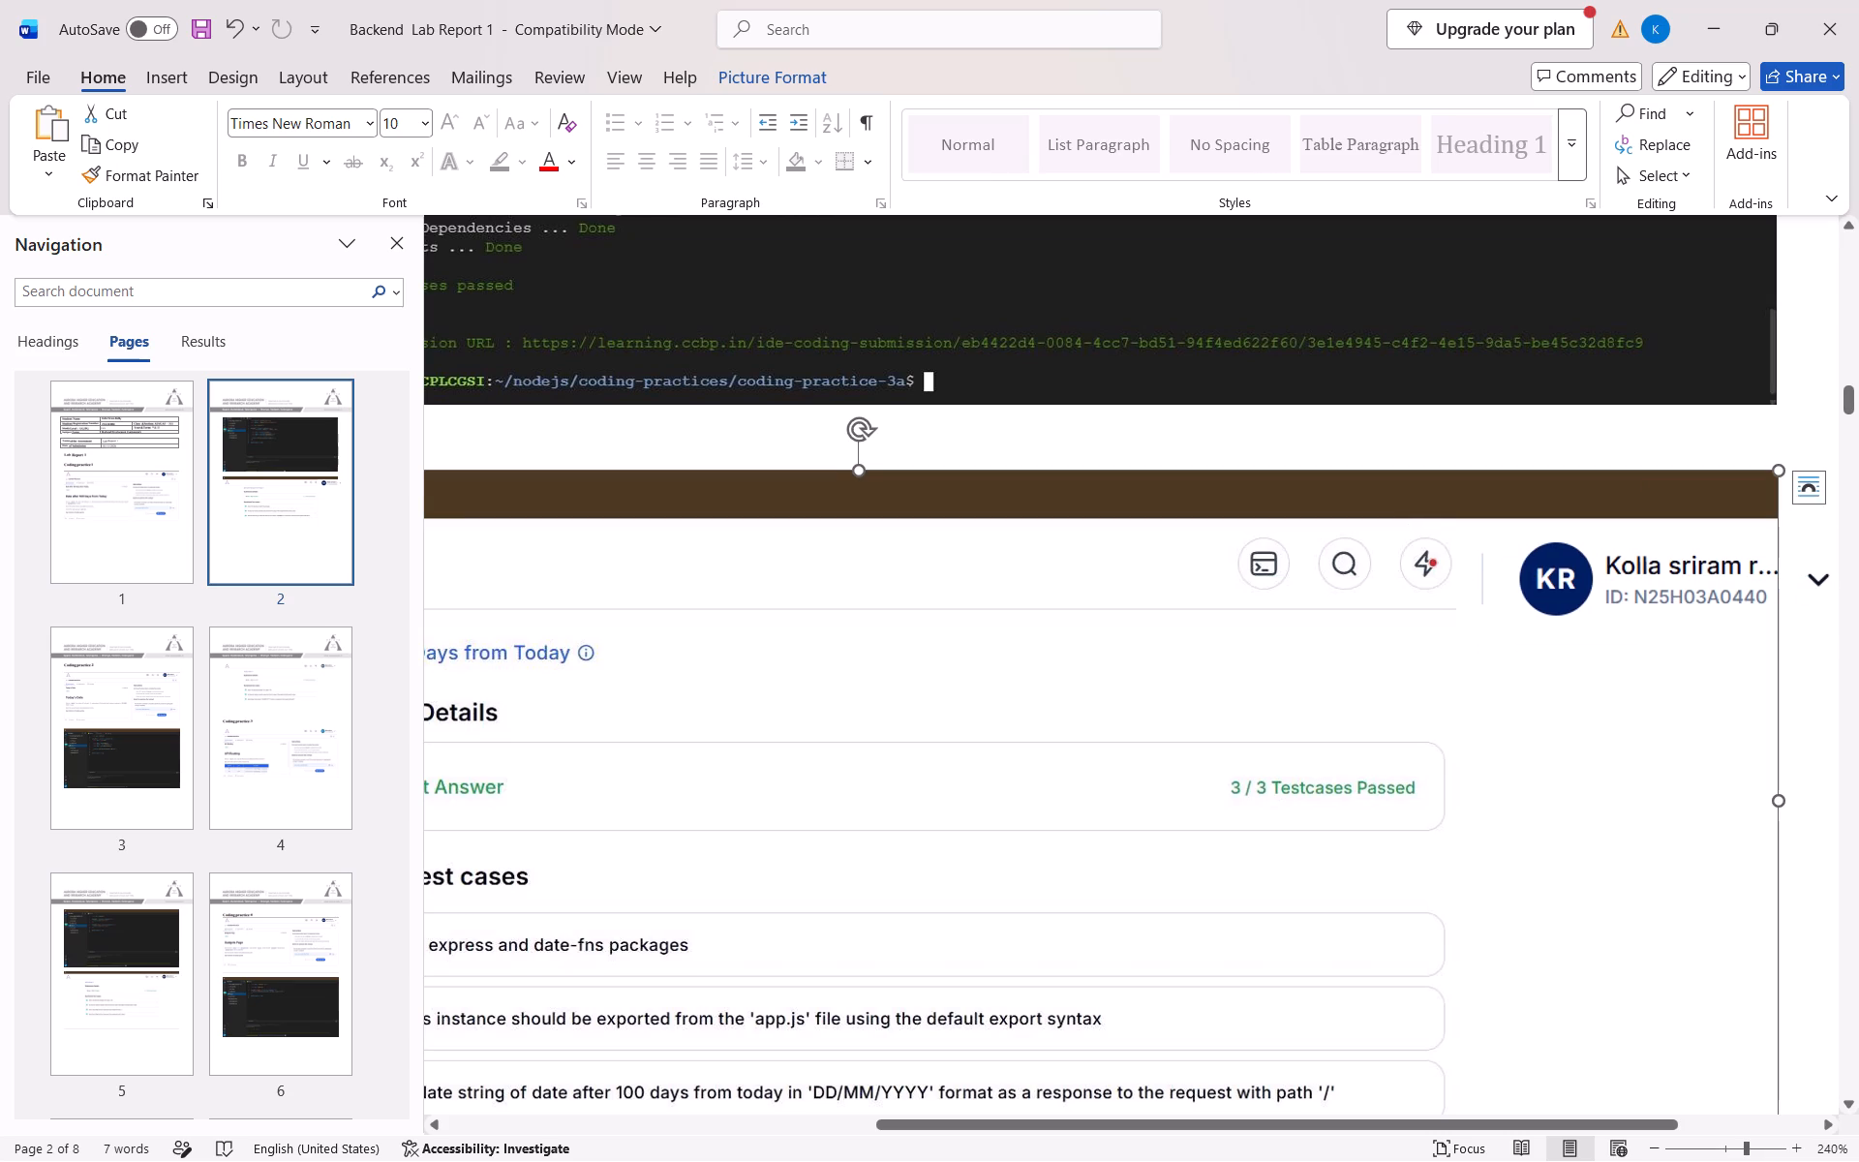
Trim the badge picture's width and height so it fits within the white header band of the Submission Details screenshot.
drag(1667, 1124, 1858, 1047)
click(1396, 577)
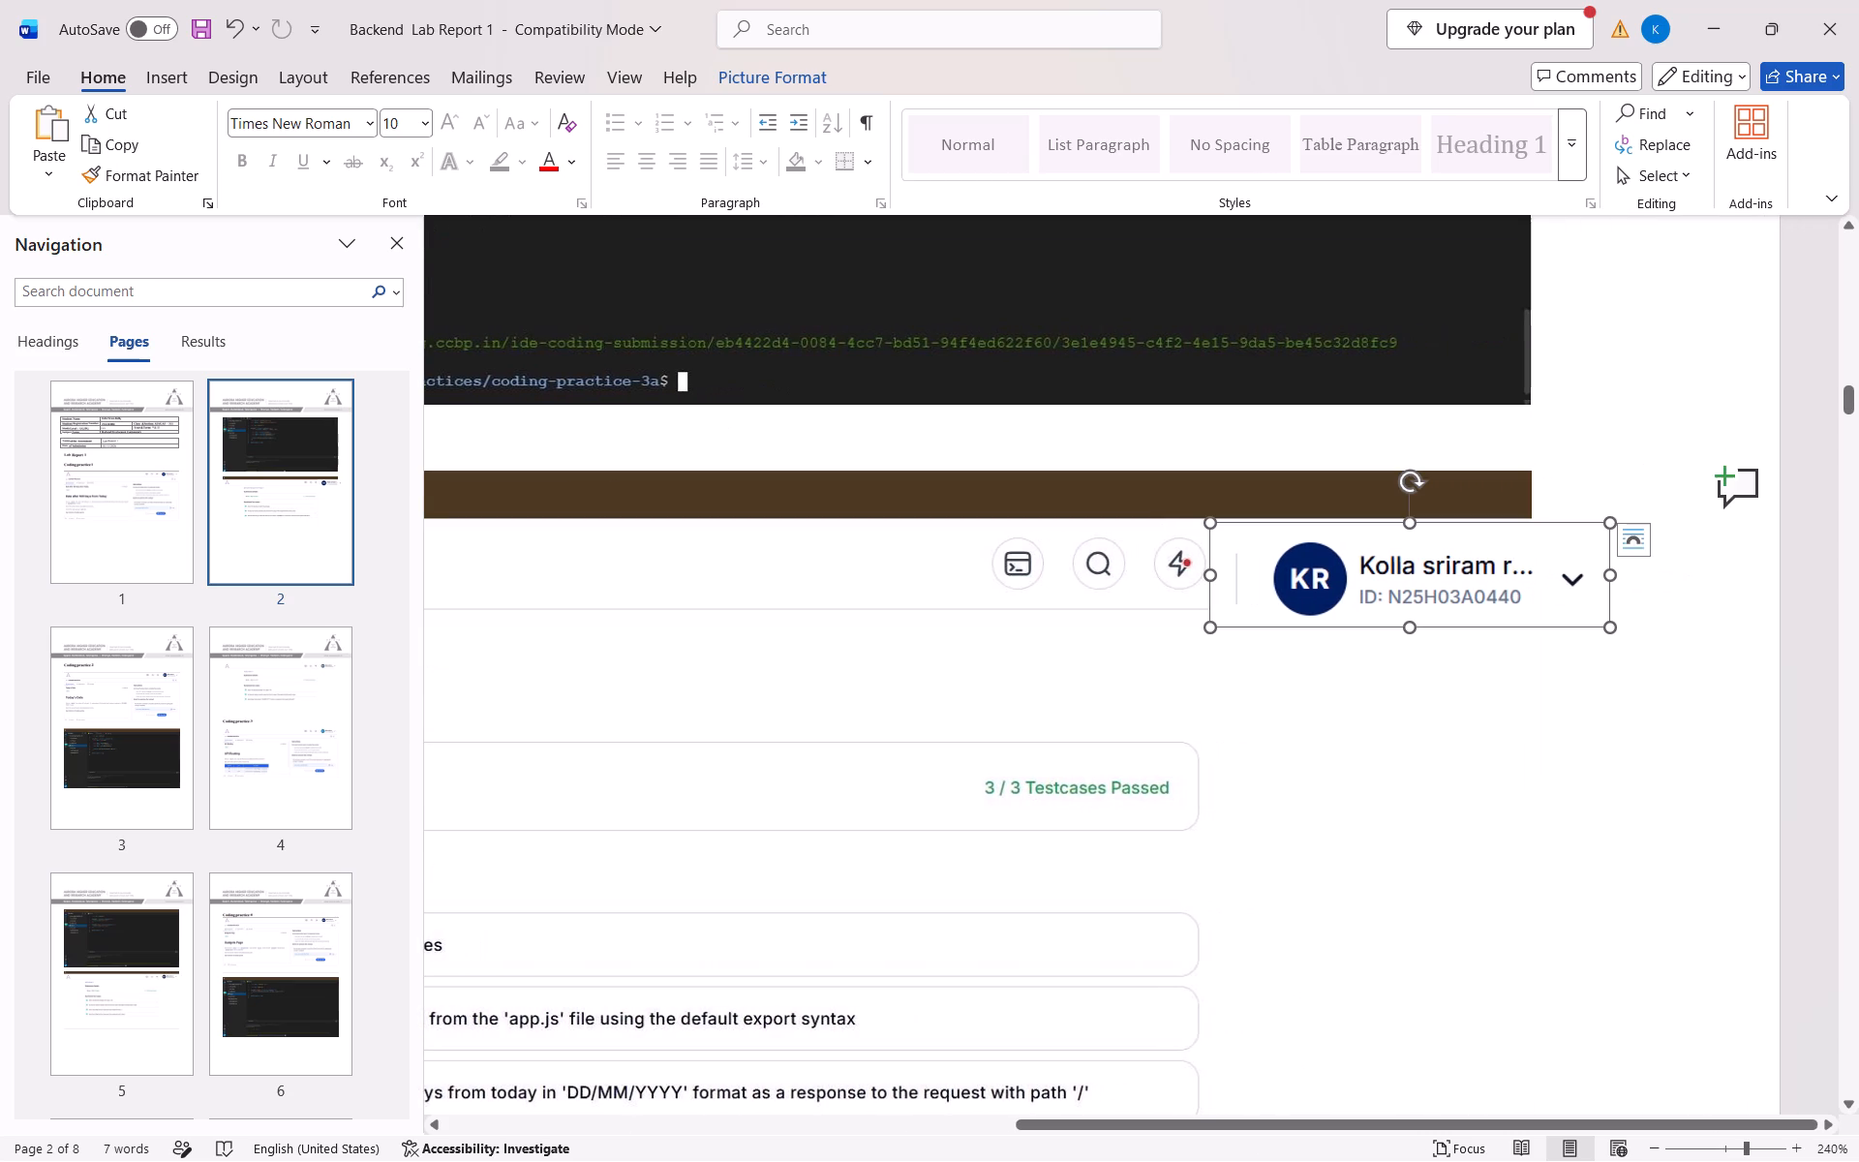
drag(1610, 578, 1375, 582)
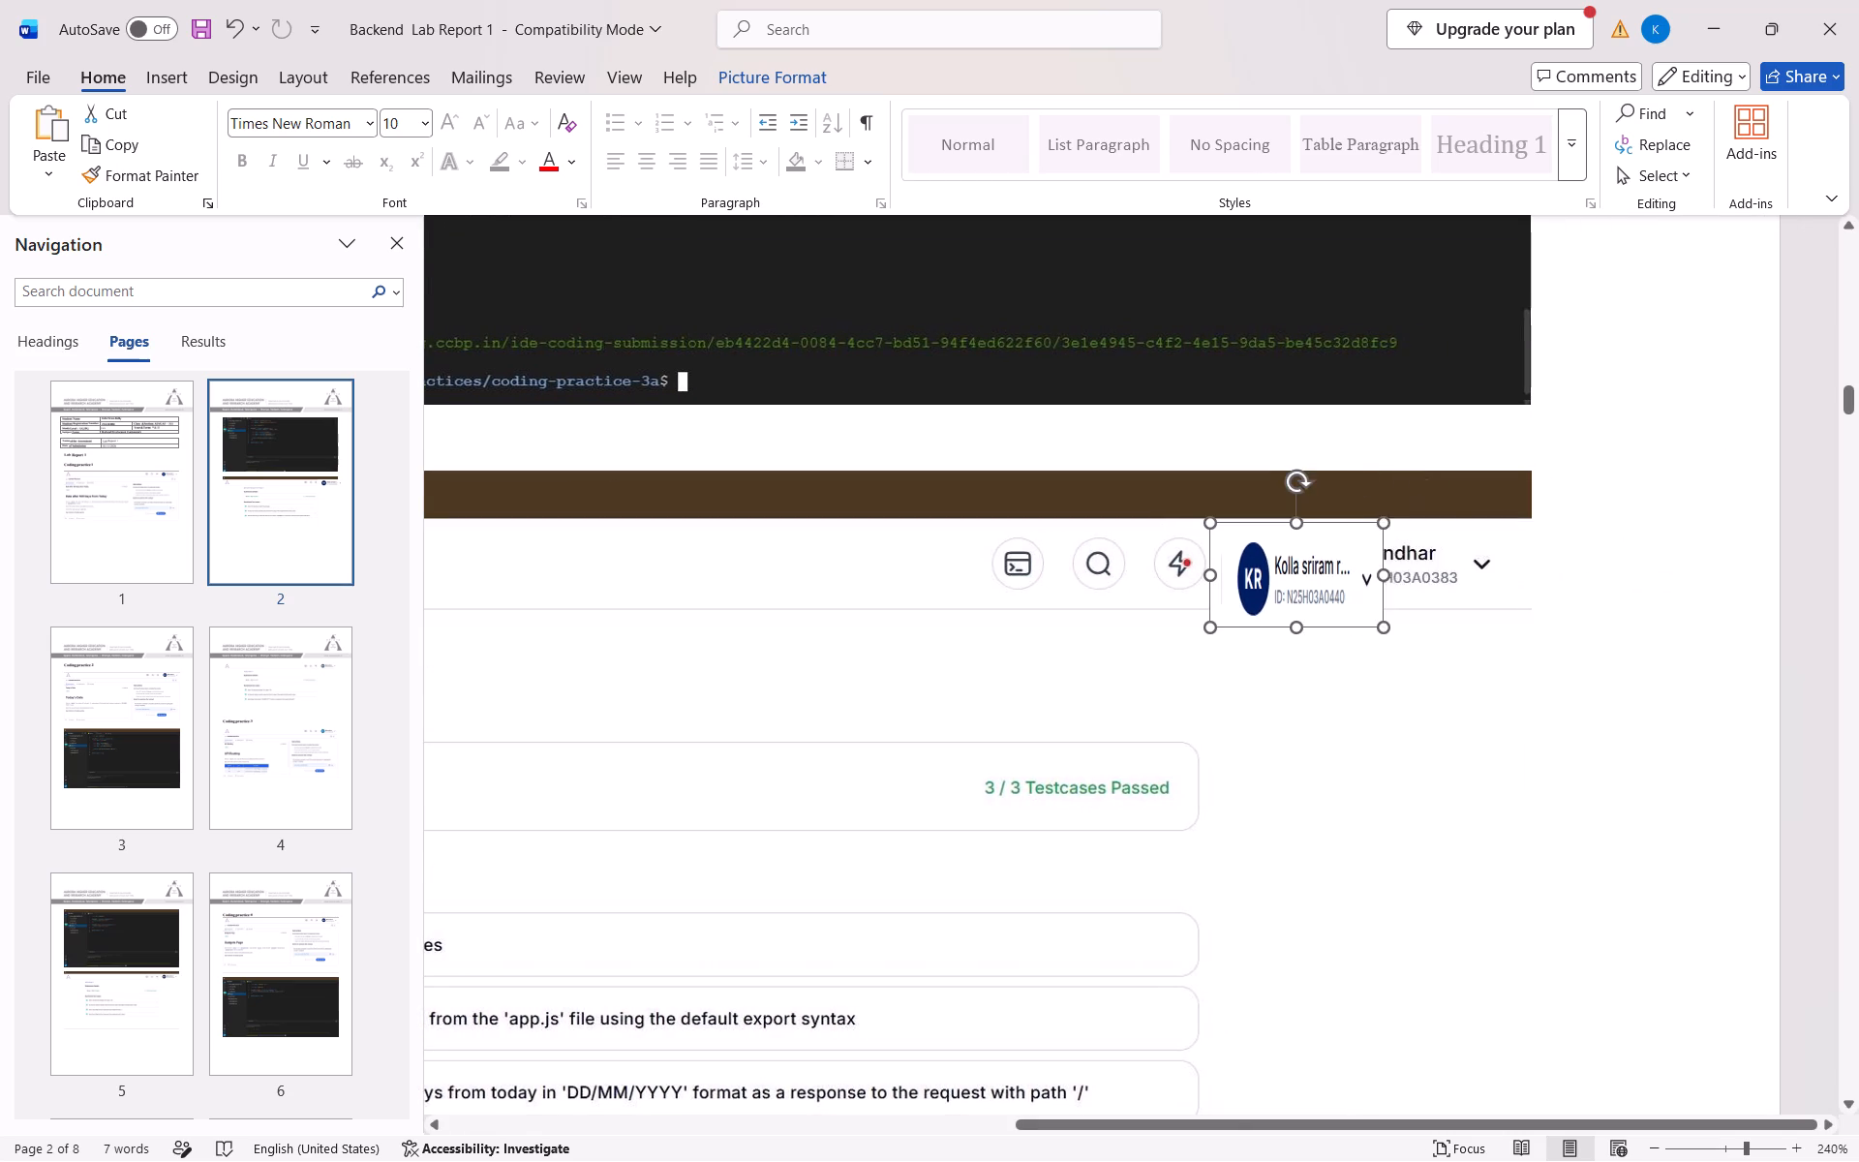
drag(1375, 582, 1523, 571)
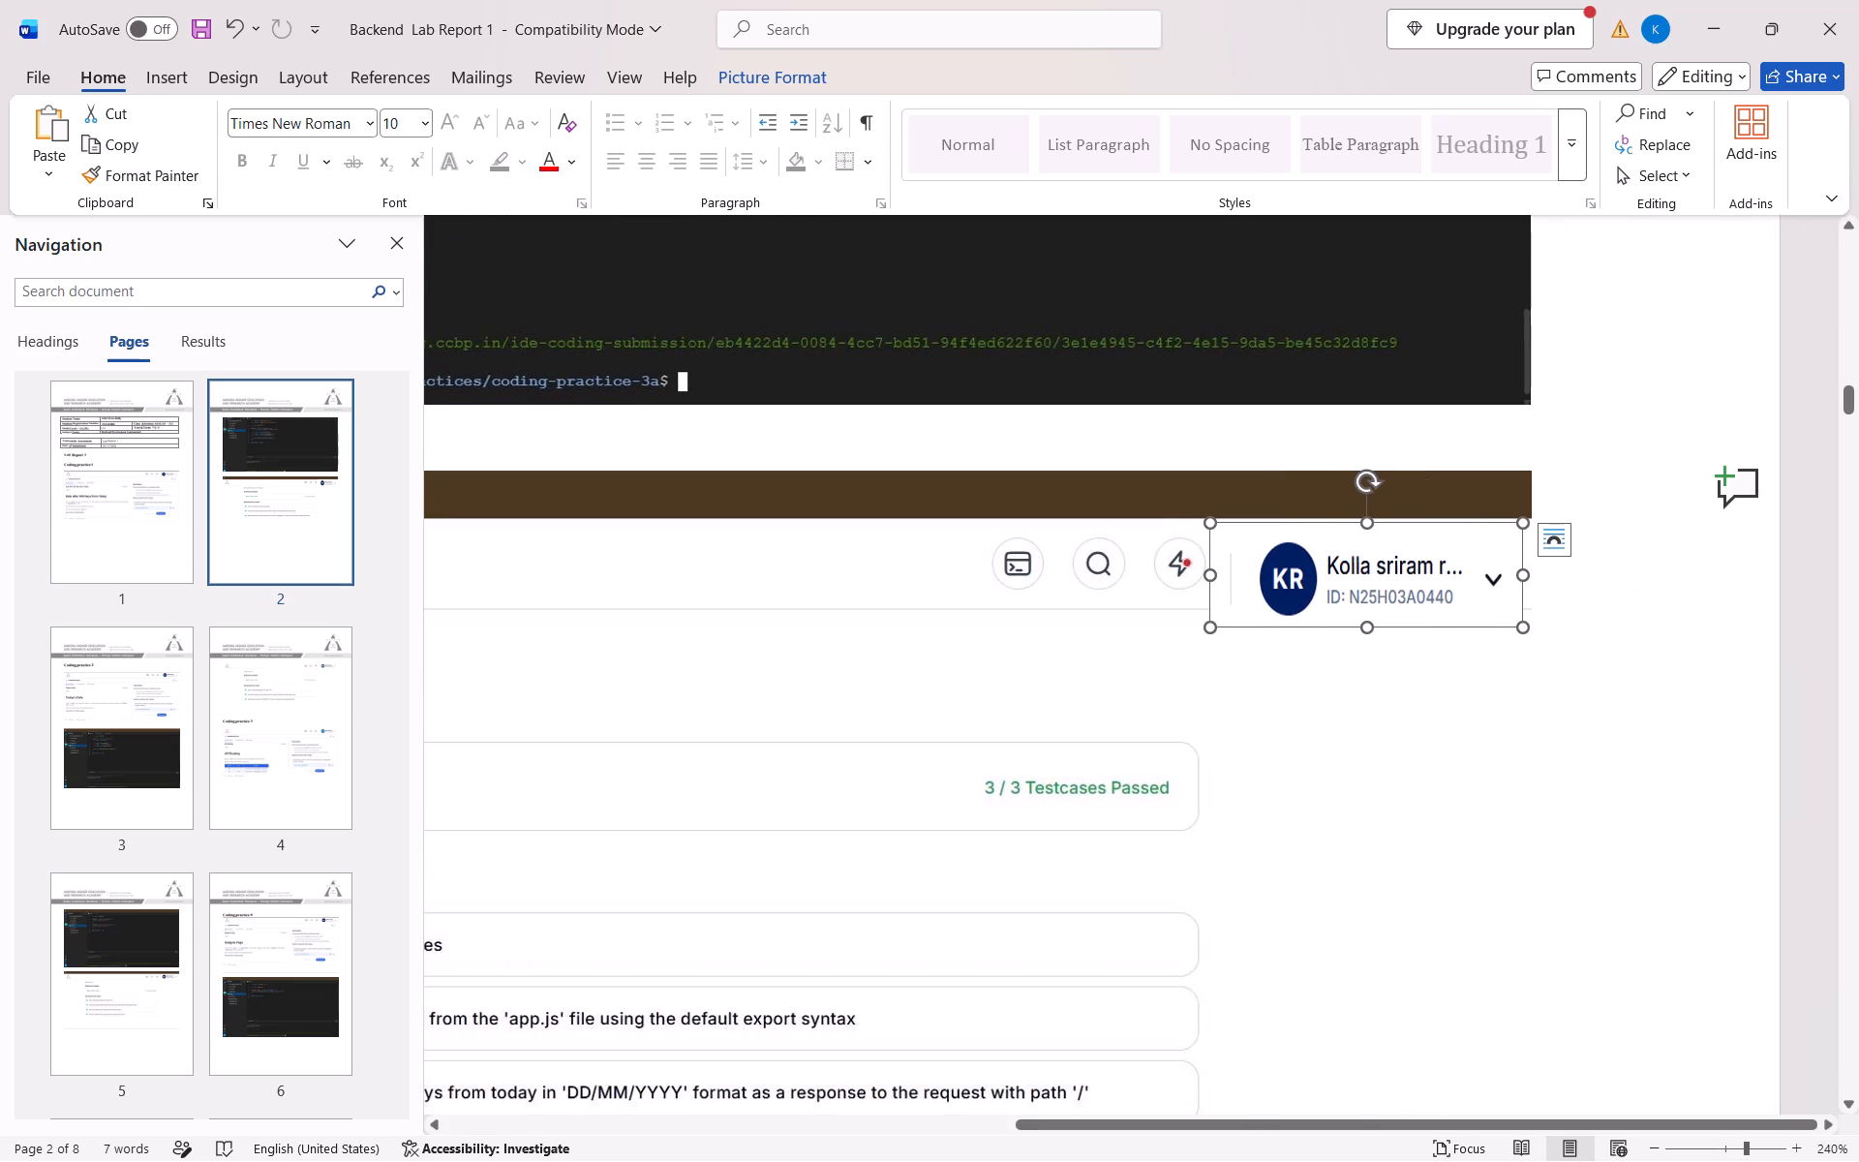
drag(1369, 623, 1359, 596)
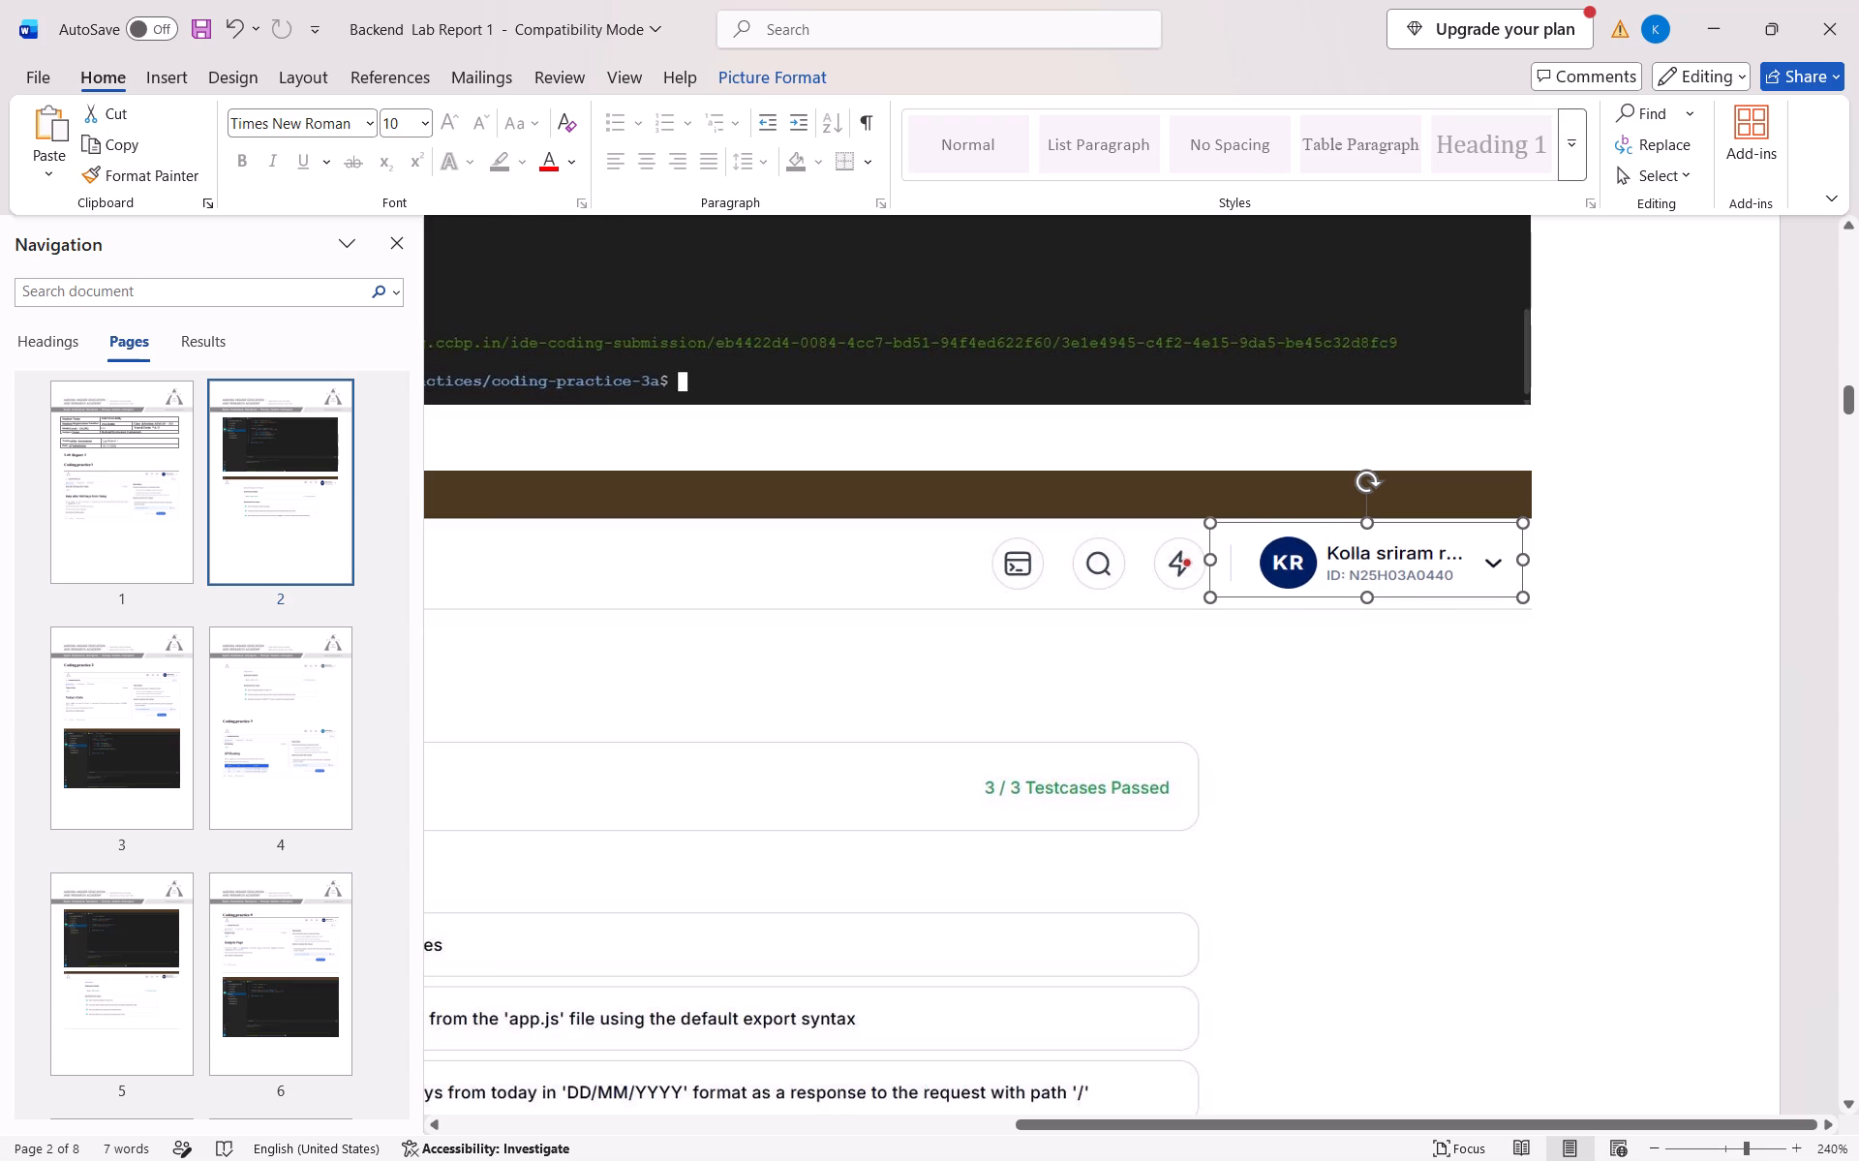
drag(1359, 596, 1361, 600)
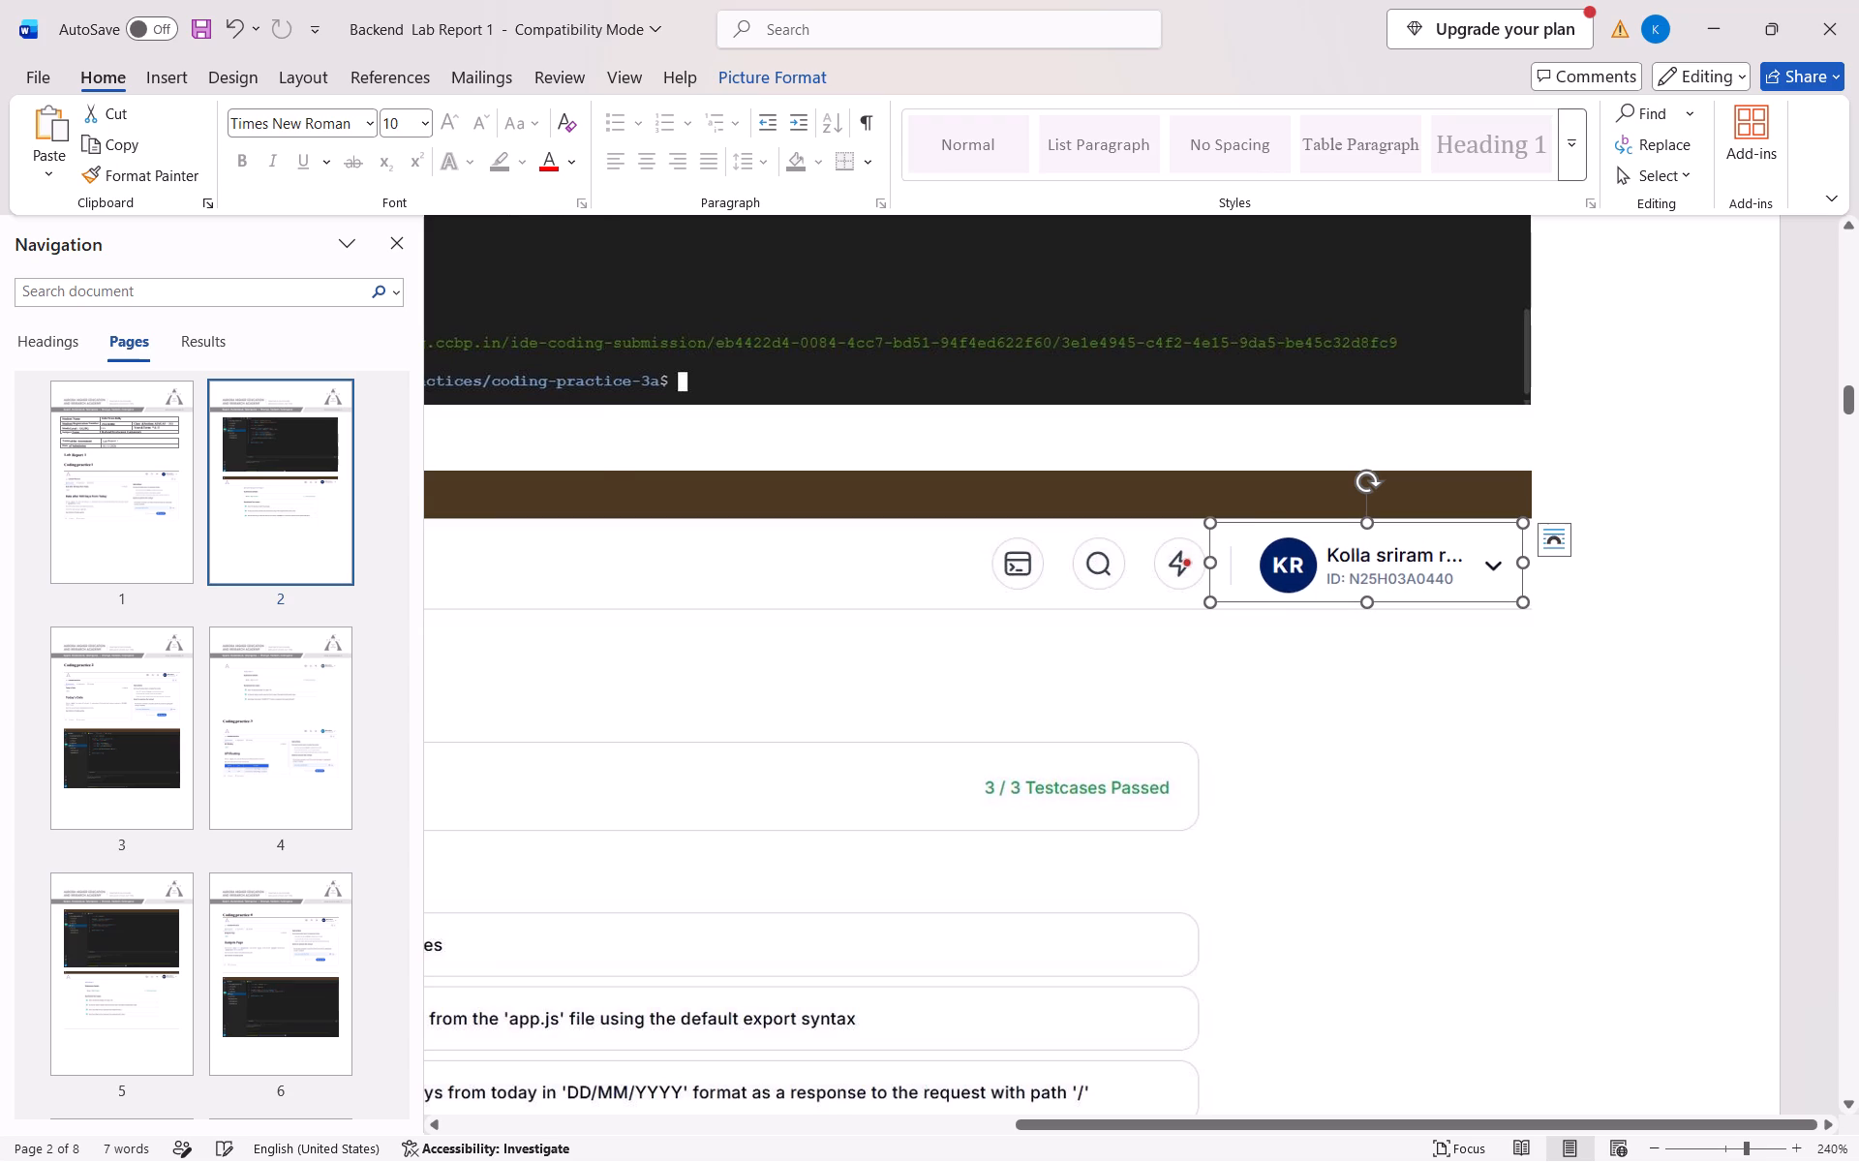
drag(1354, 698, 1354, 671)
click(1366, 548)
drag(1364, 518, 1368, 554)
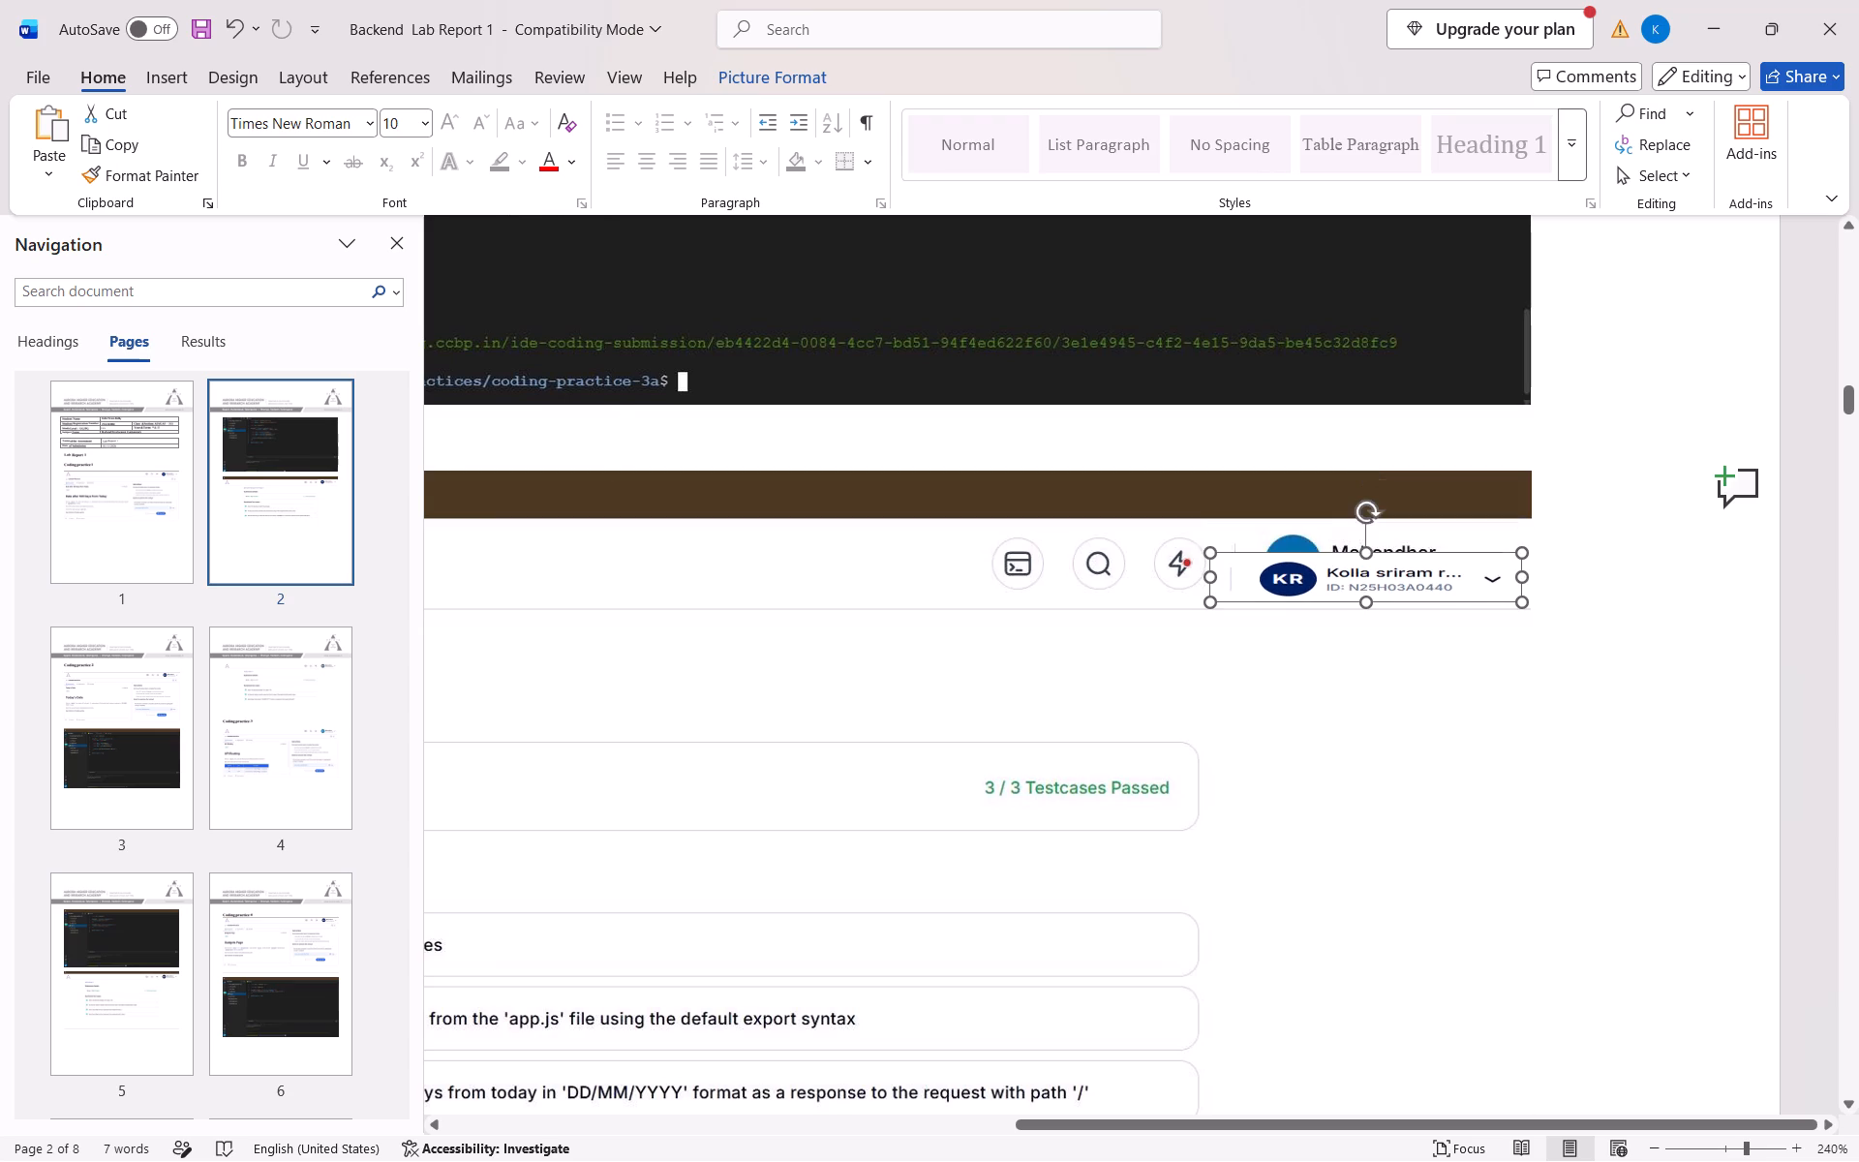
drag(1368, 554, 1374, 526)
click(1585, 577)
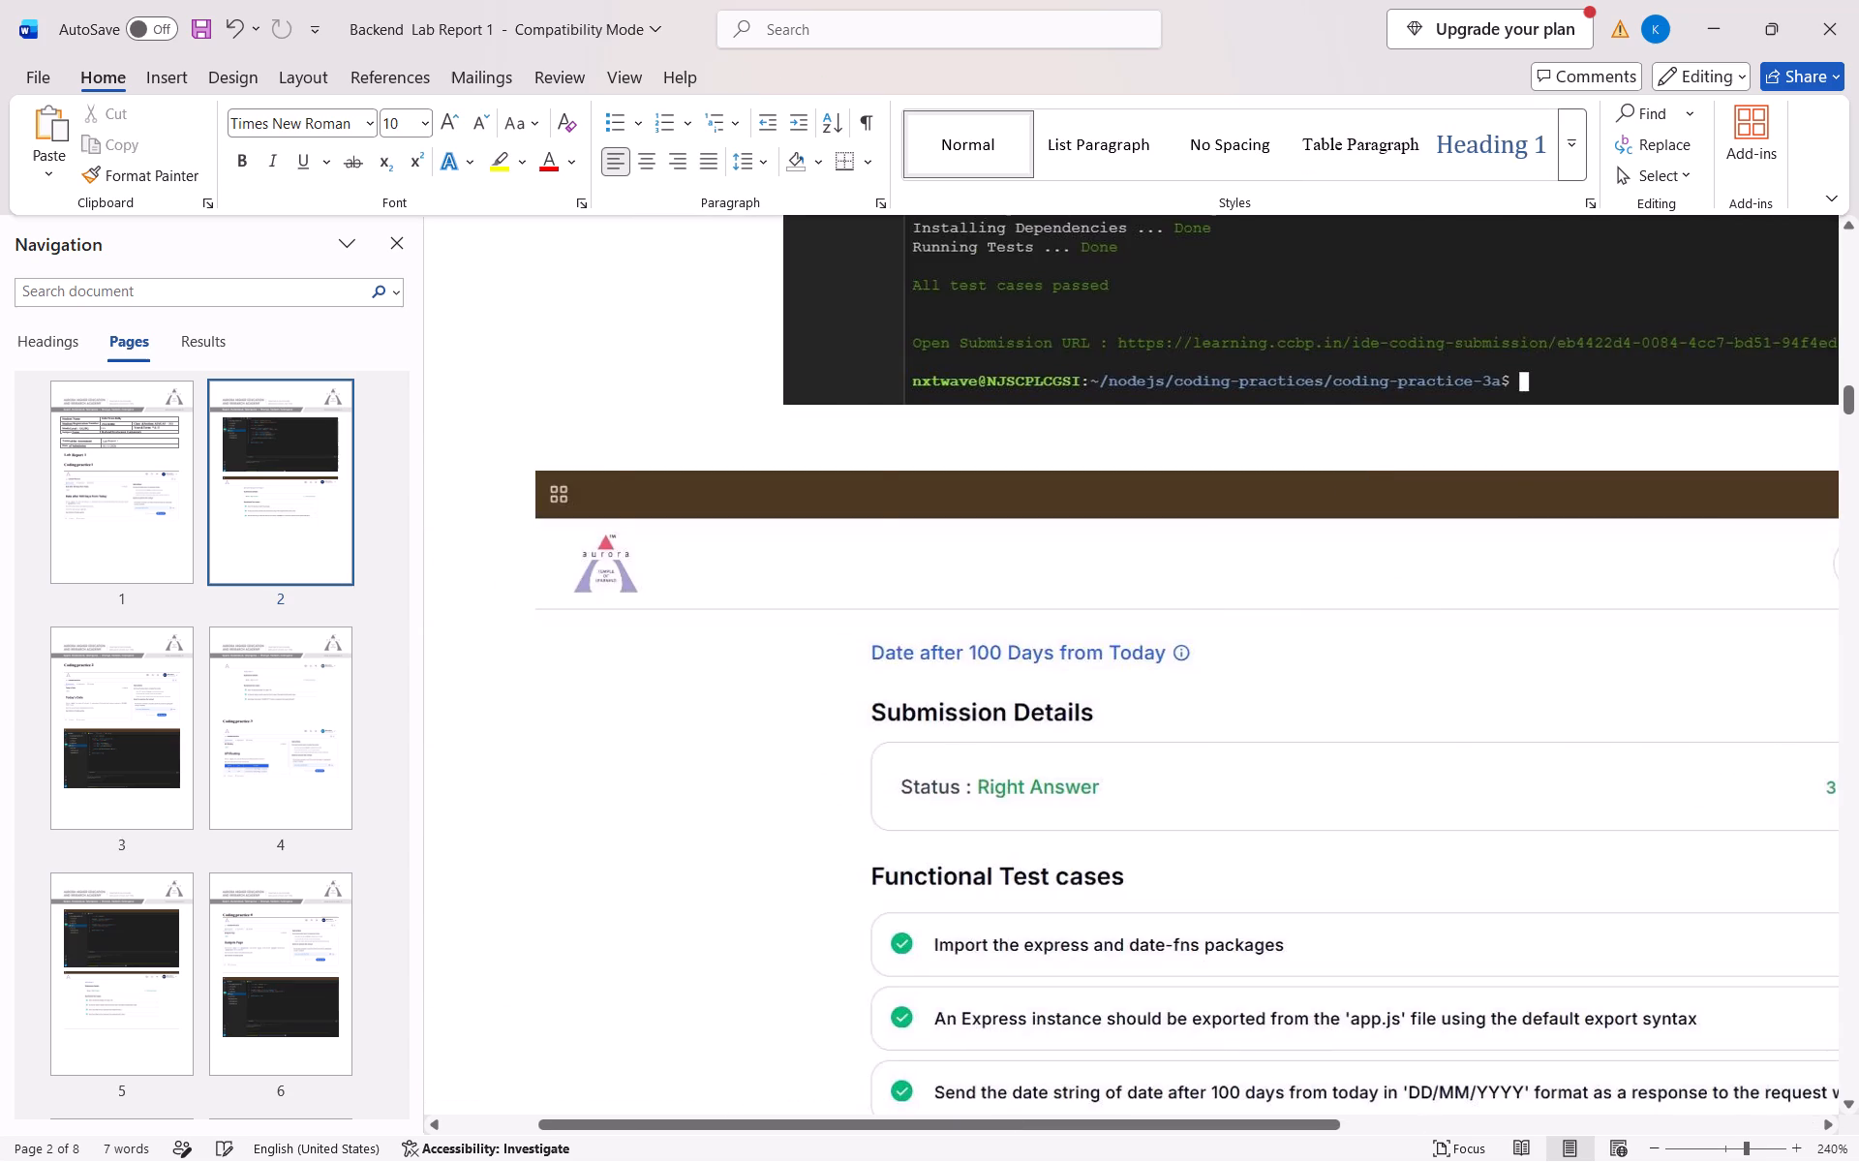
scroll(1484, 626, up, 2)
scroll(1484, 626, down, 12)
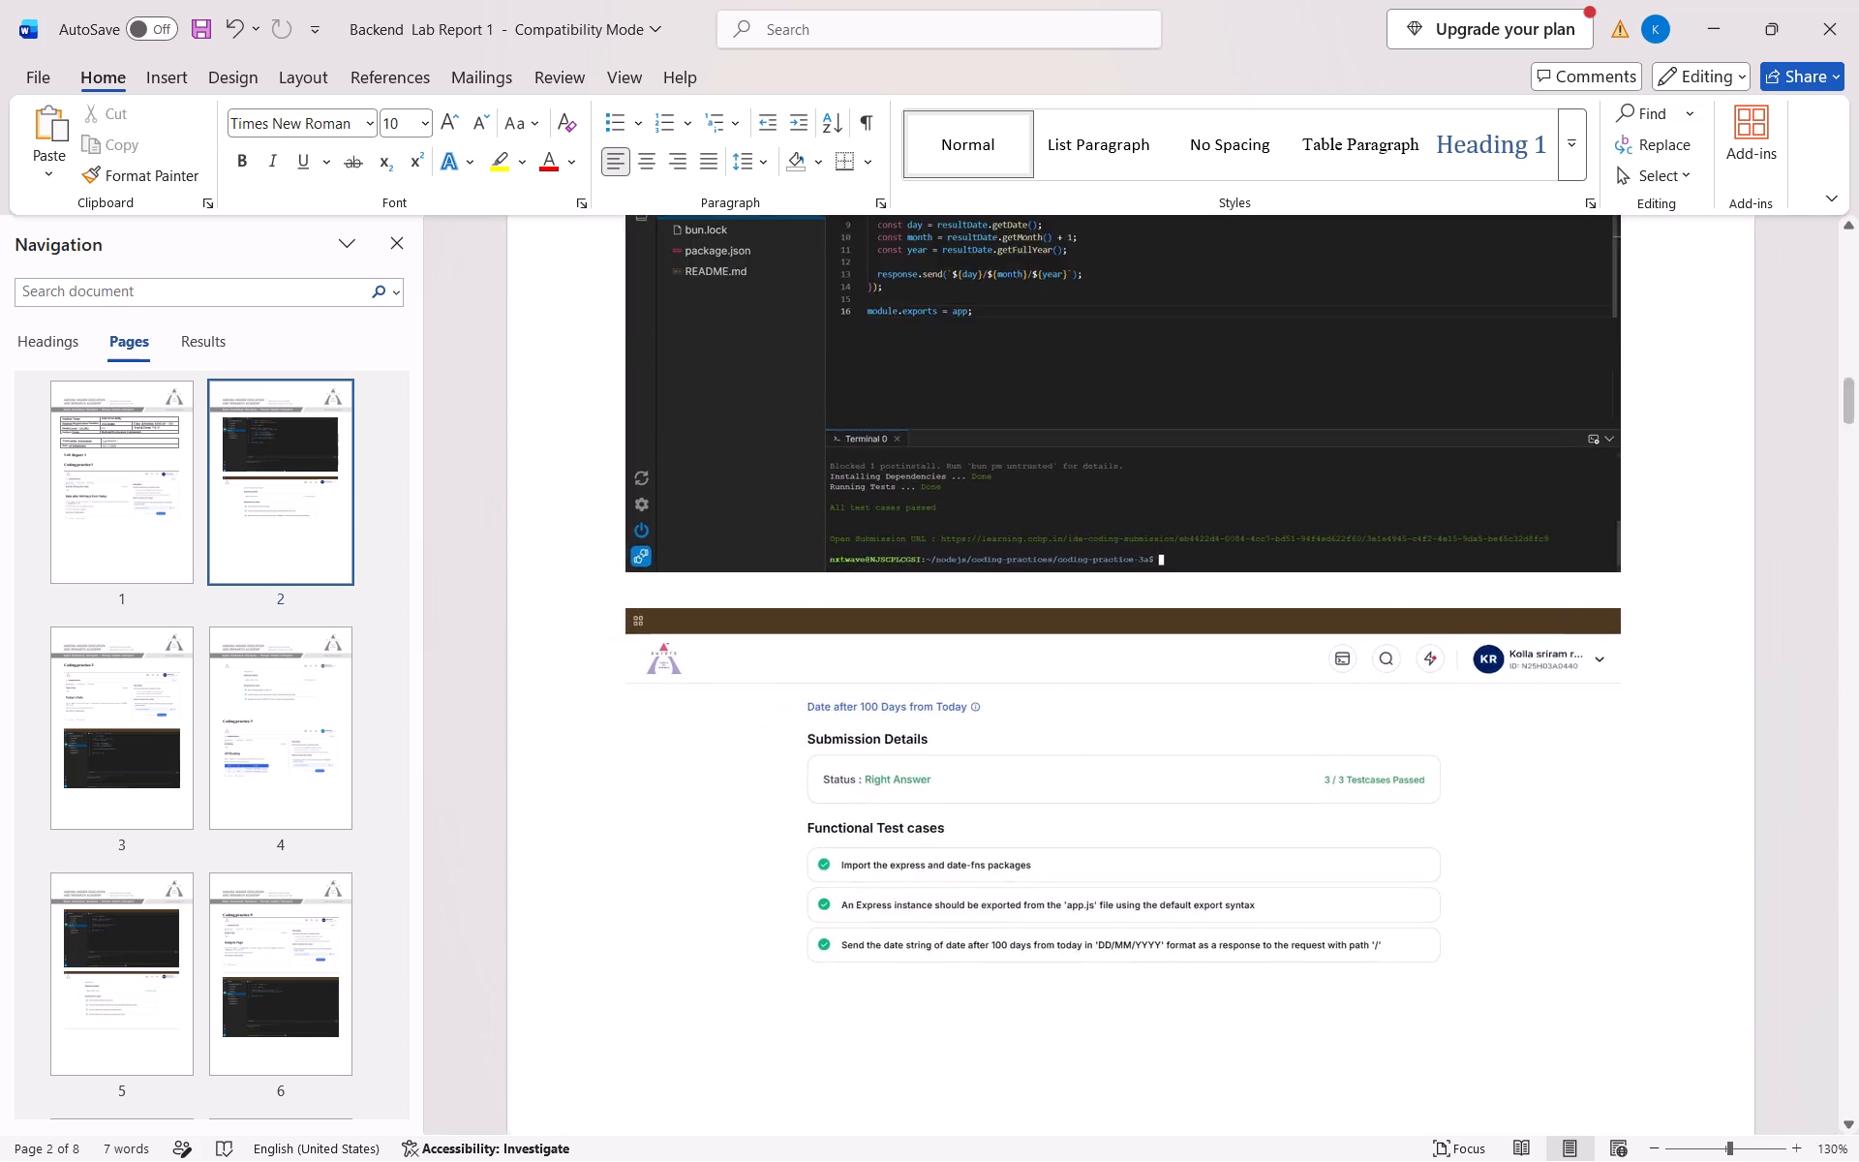
scroll(1407, 627, up, 7)
scroll(1390, 623, down, 16)
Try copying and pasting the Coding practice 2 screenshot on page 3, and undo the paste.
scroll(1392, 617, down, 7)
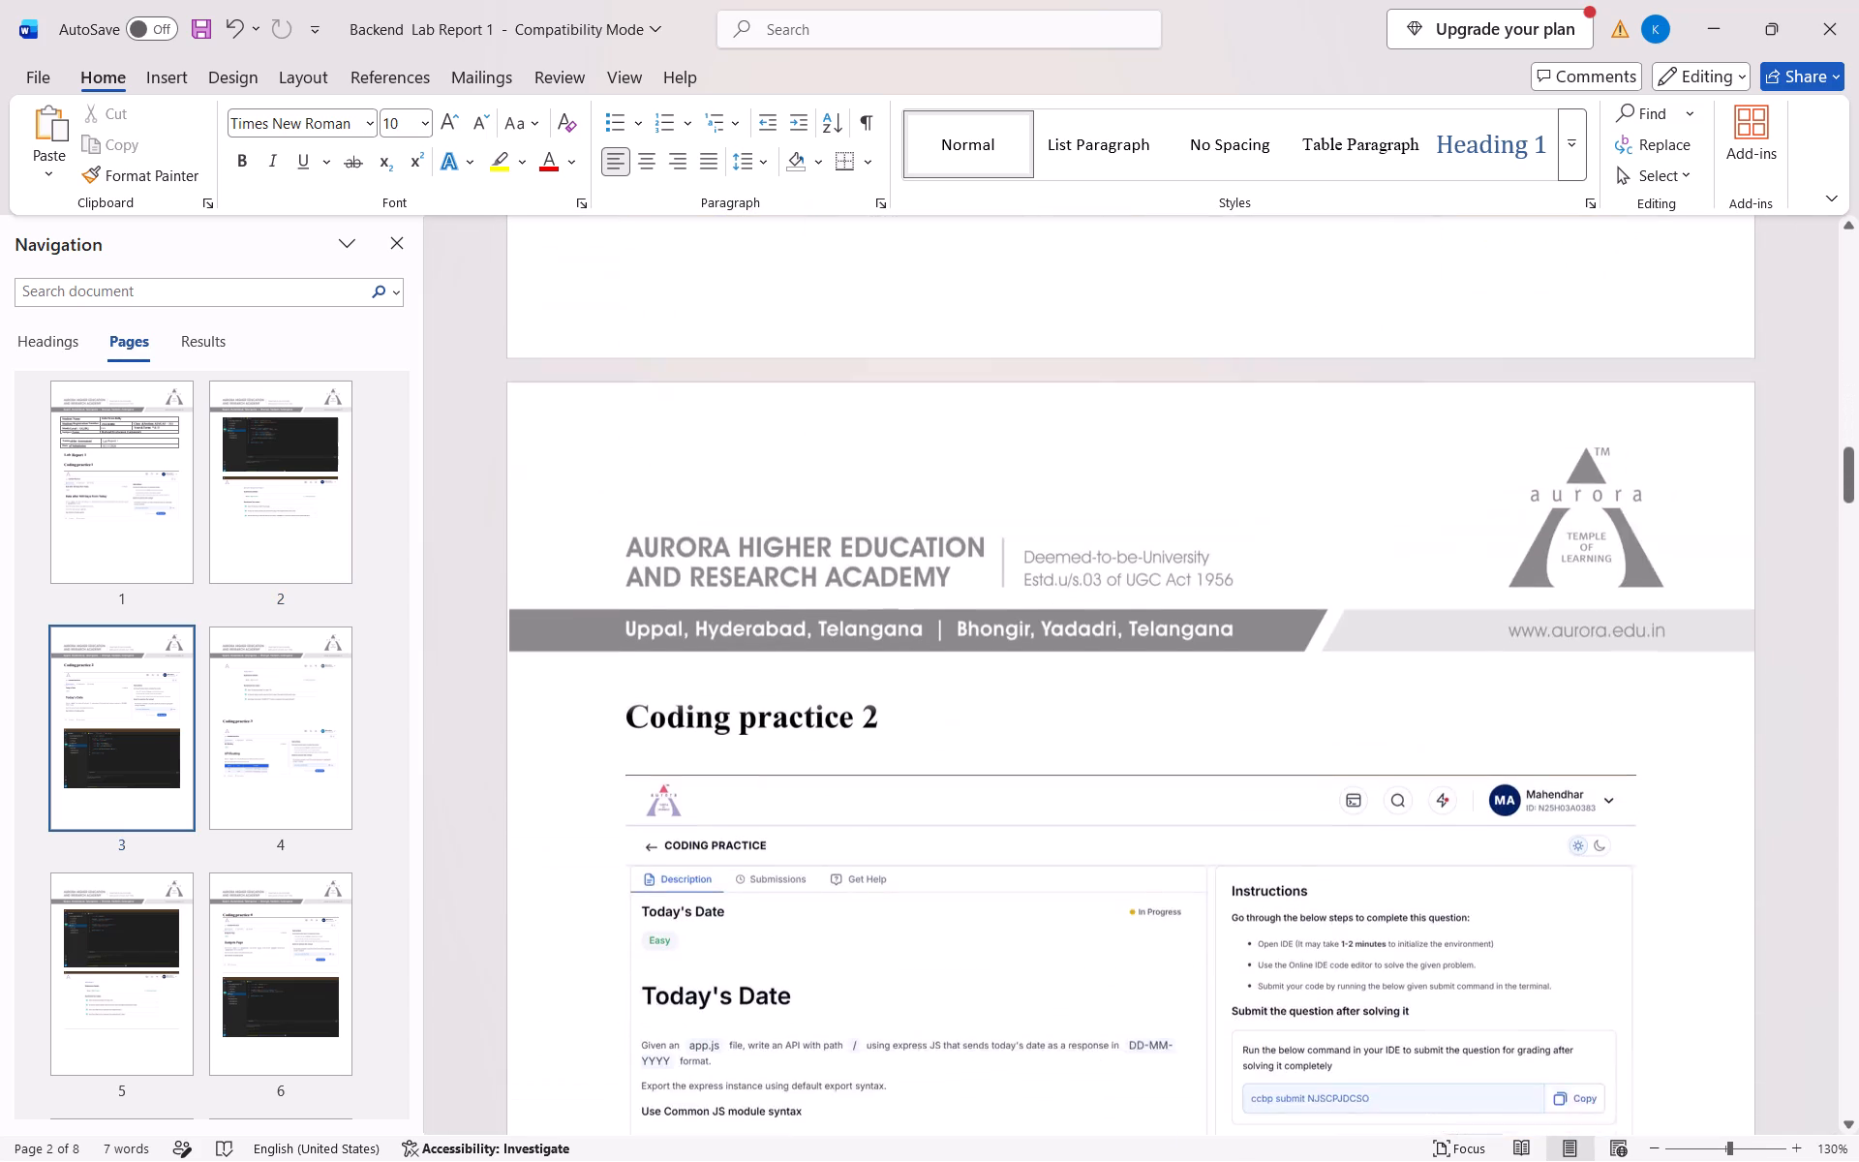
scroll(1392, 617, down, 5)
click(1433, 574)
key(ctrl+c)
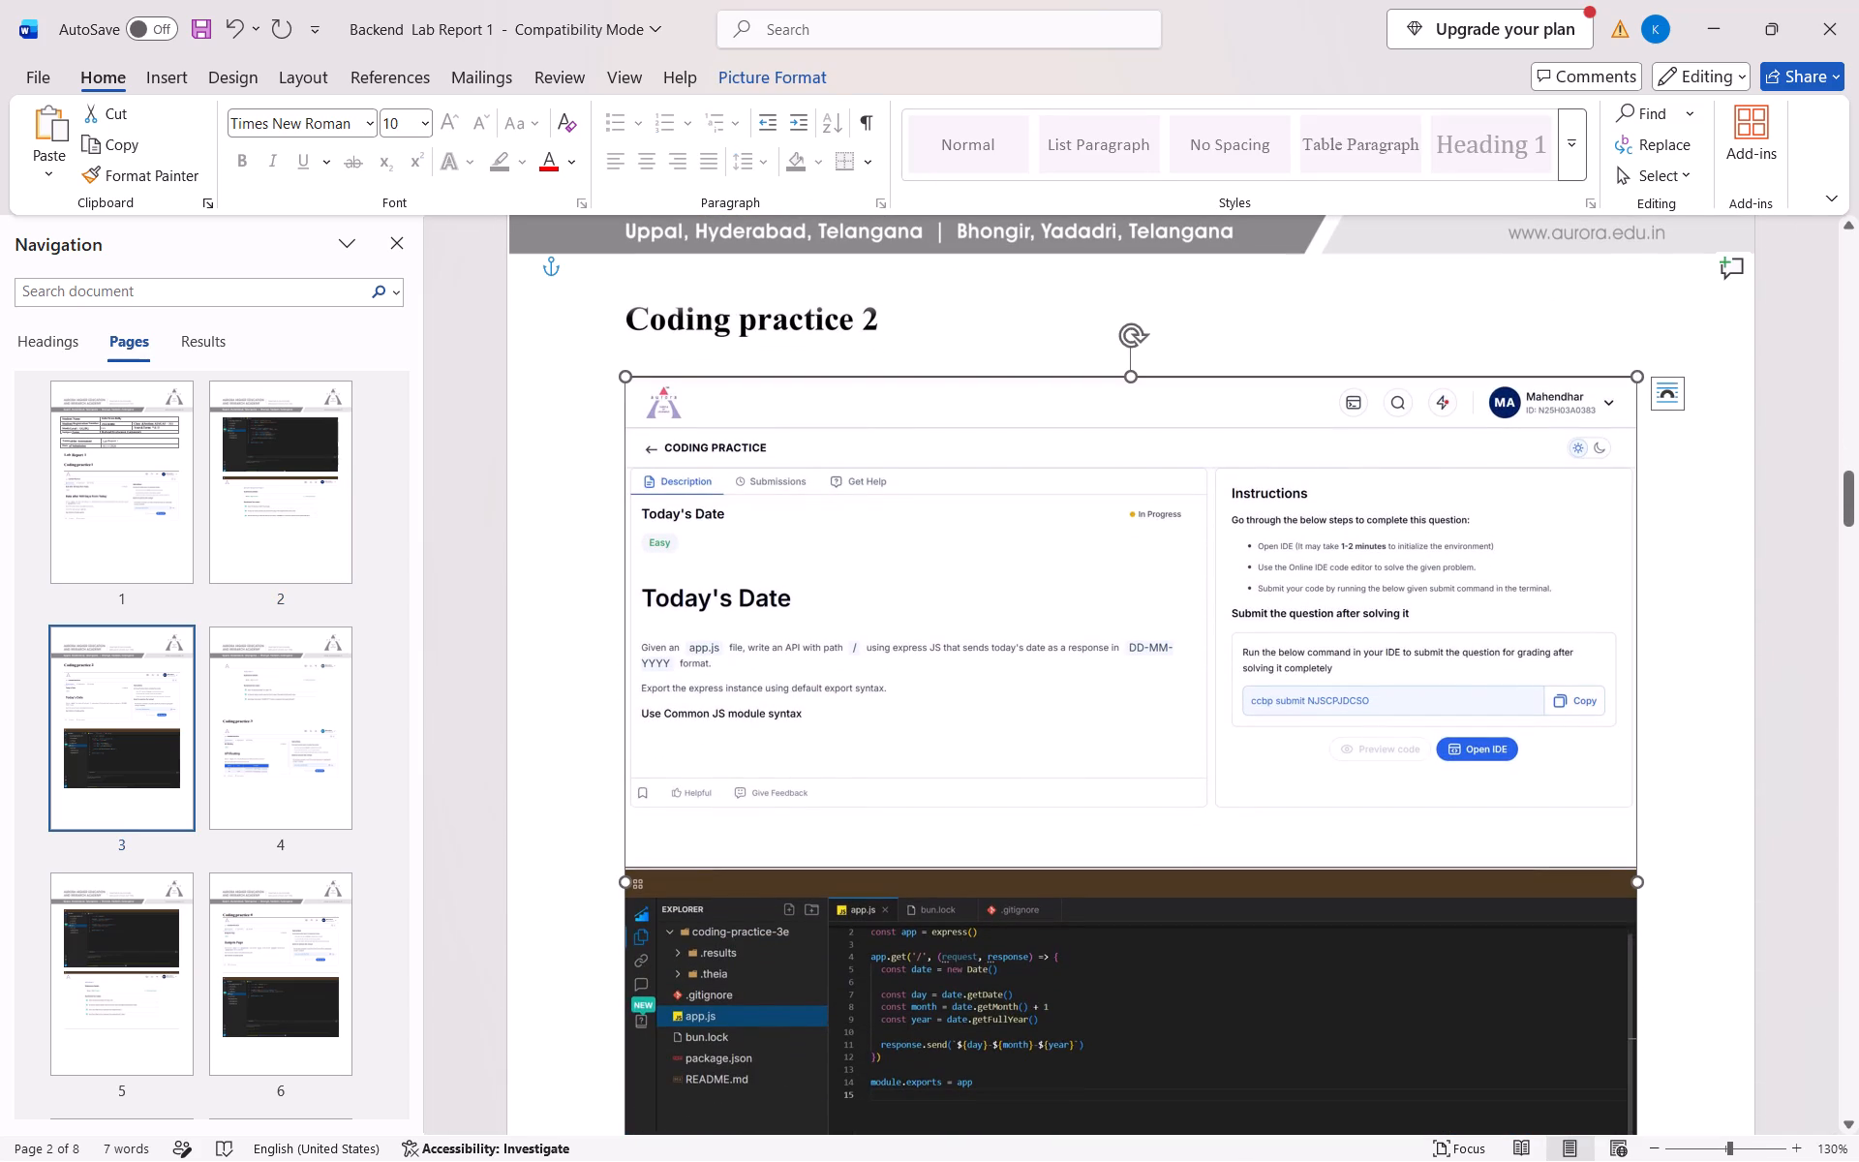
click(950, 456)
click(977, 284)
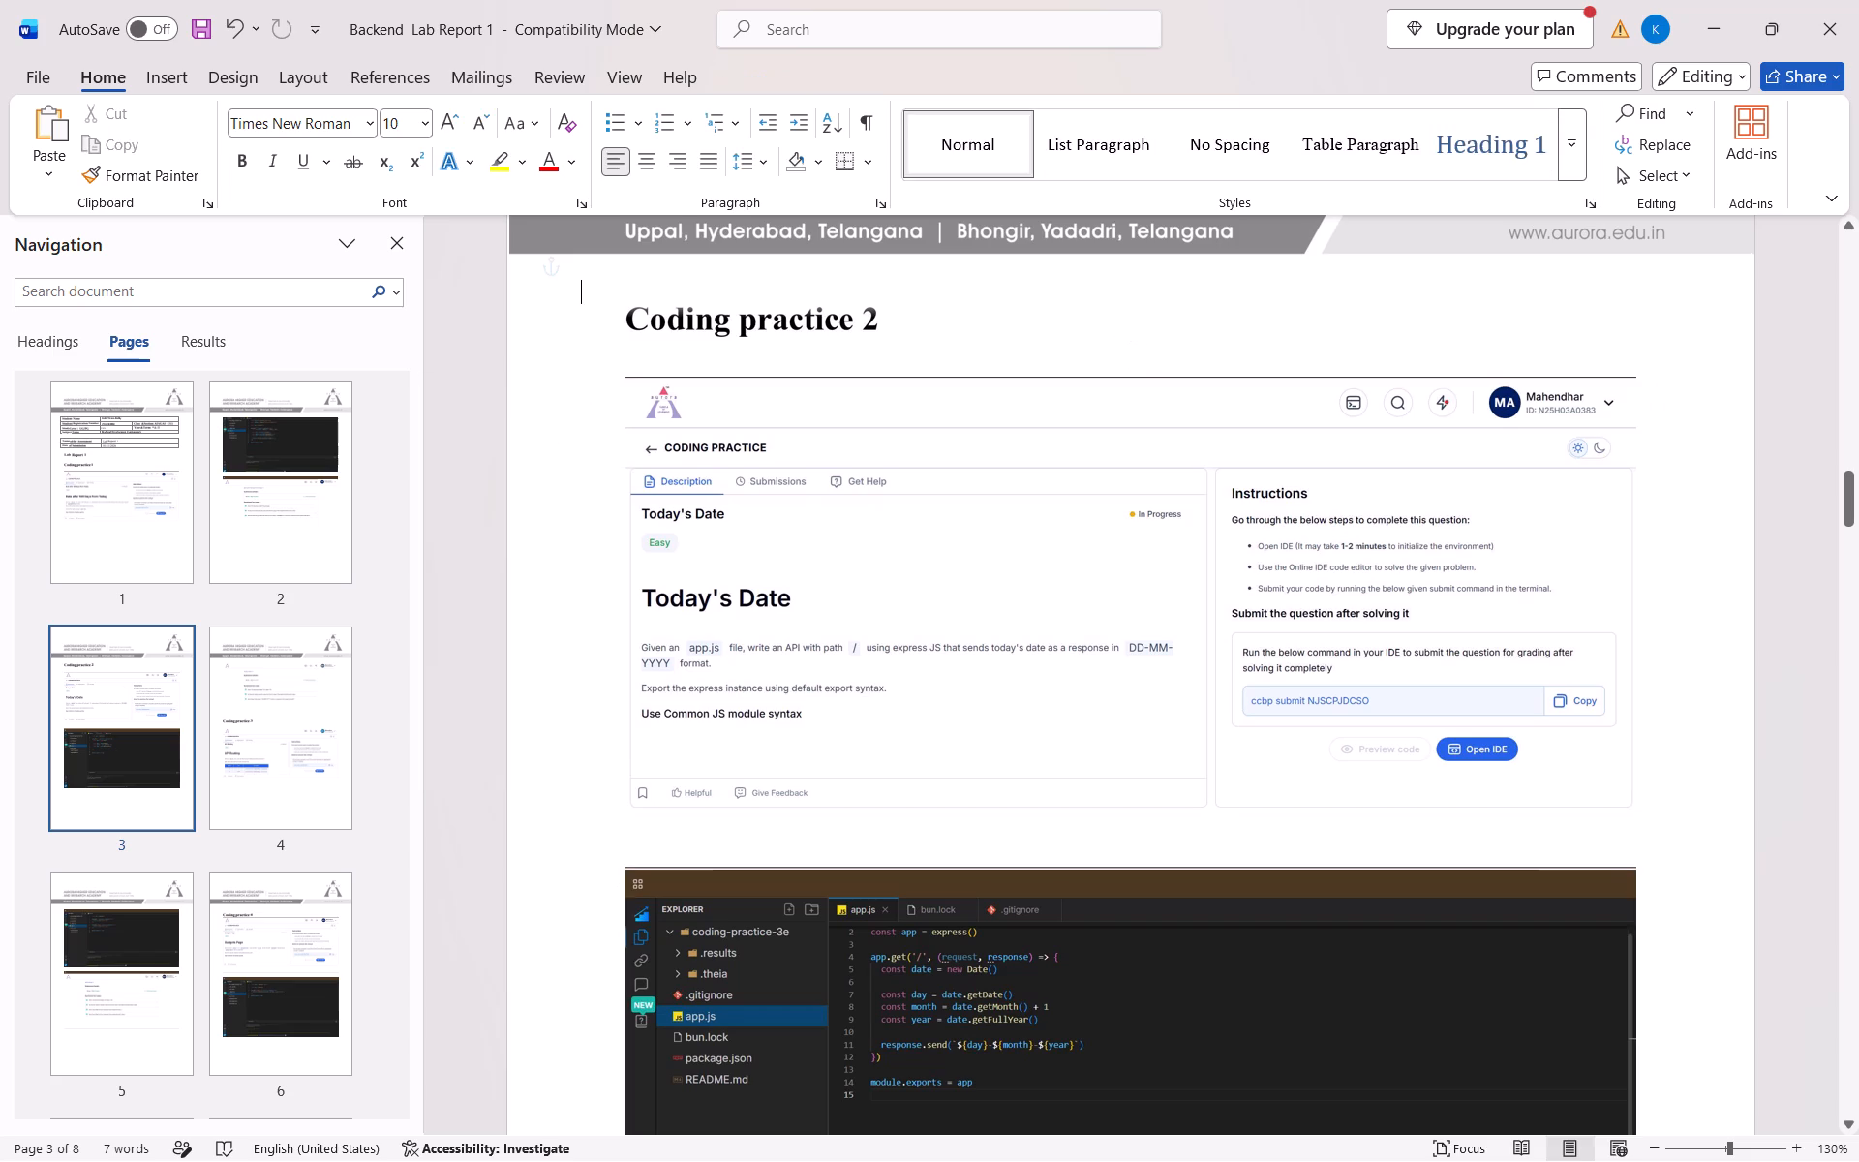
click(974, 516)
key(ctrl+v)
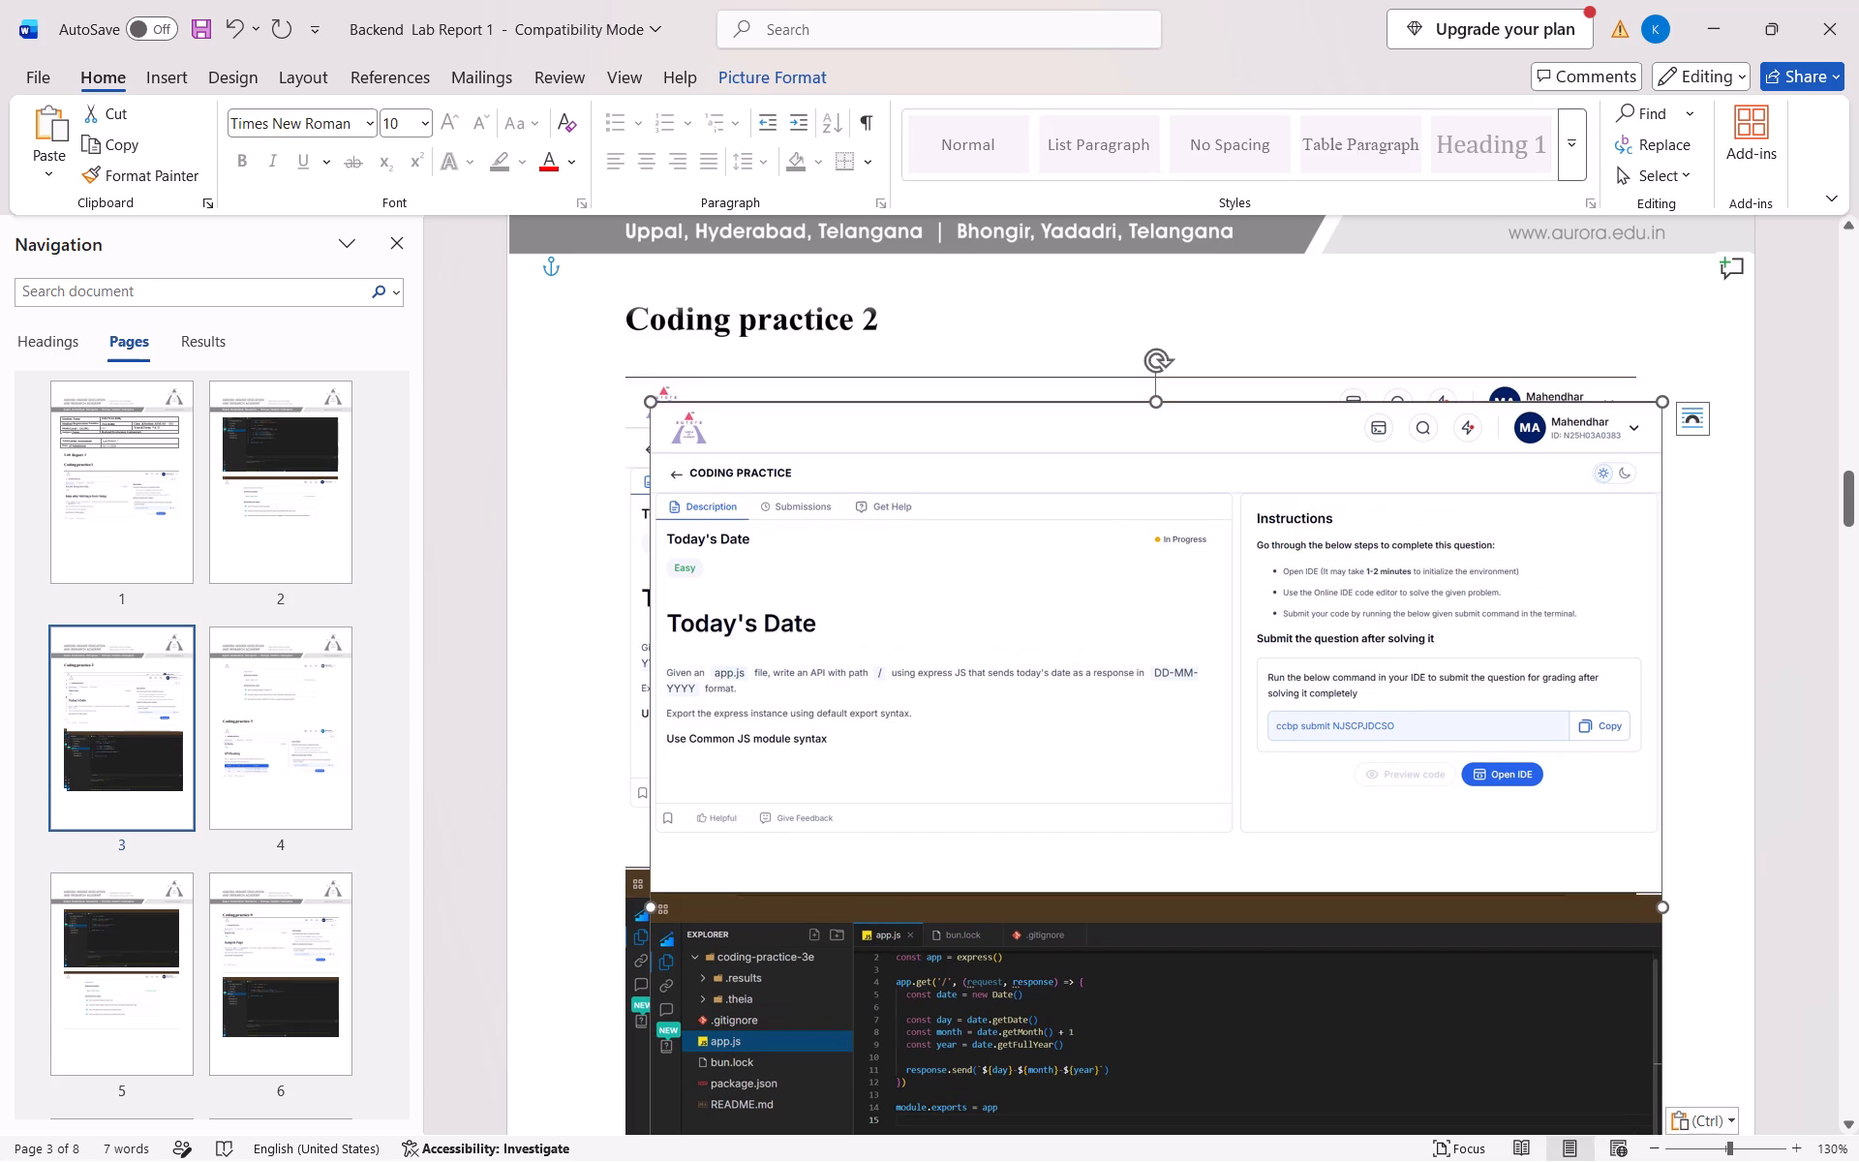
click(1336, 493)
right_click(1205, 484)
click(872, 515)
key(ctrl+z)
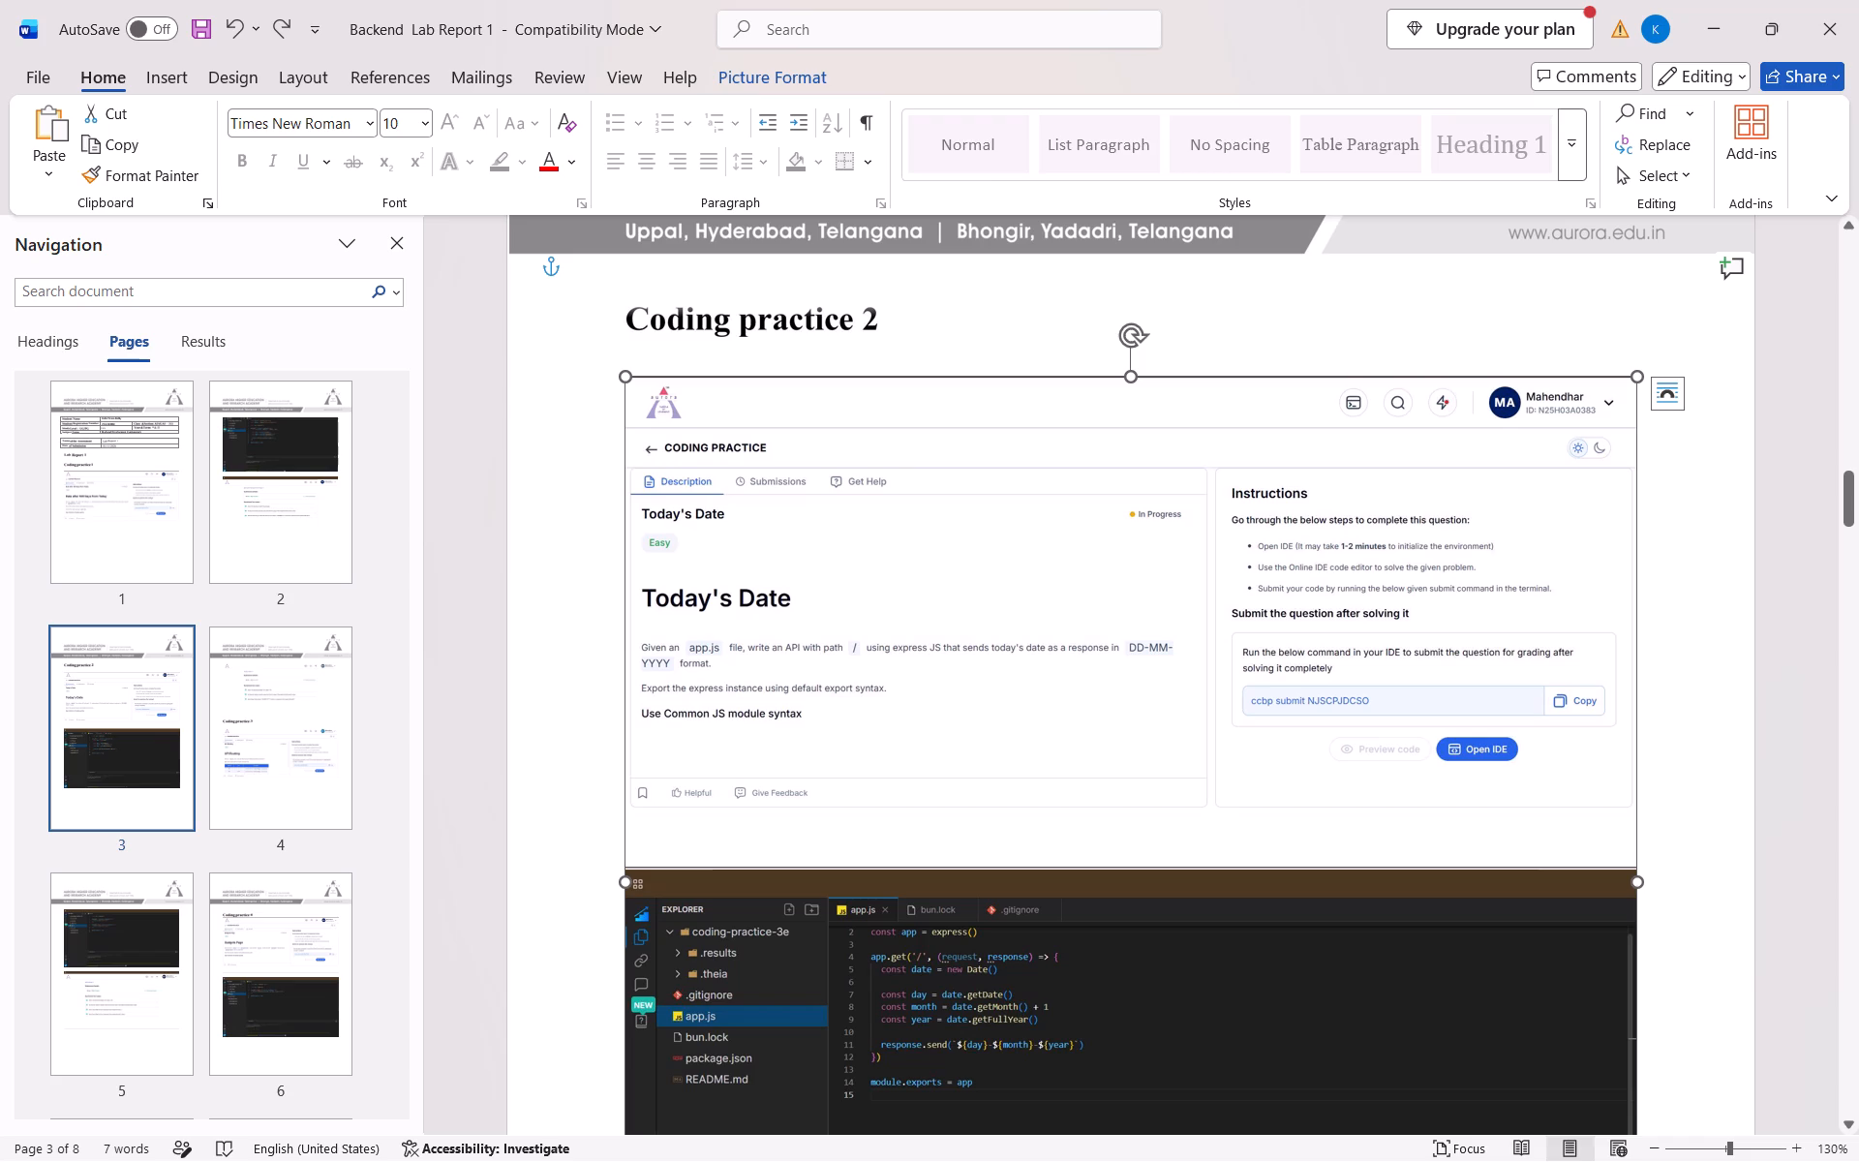
Paste the profile badge from the clipboard history onto the Coding practice 2 page and set its wrapping to In Front of Text.
key(super+v)
click(773, 611)
key(ctrl+v)
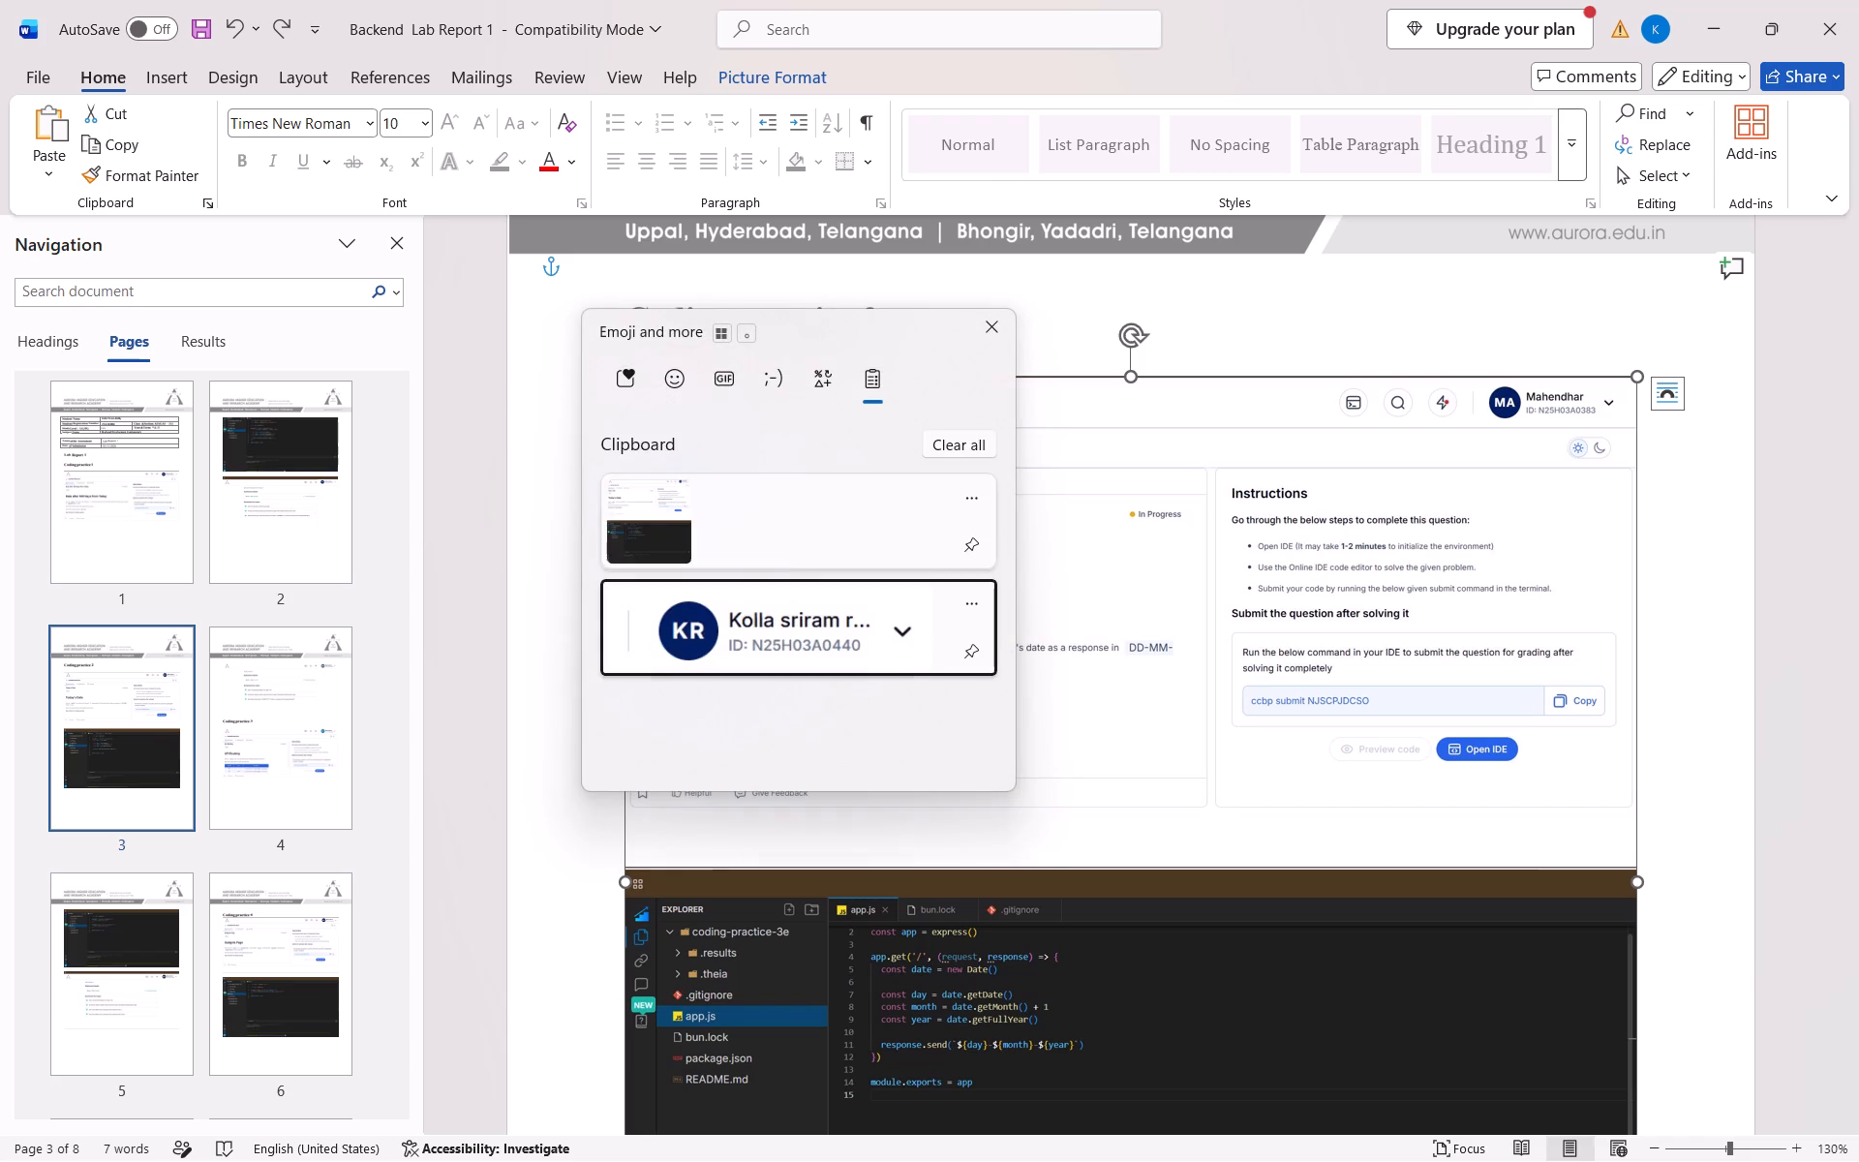
click(1126, 304)
click(916, 339)
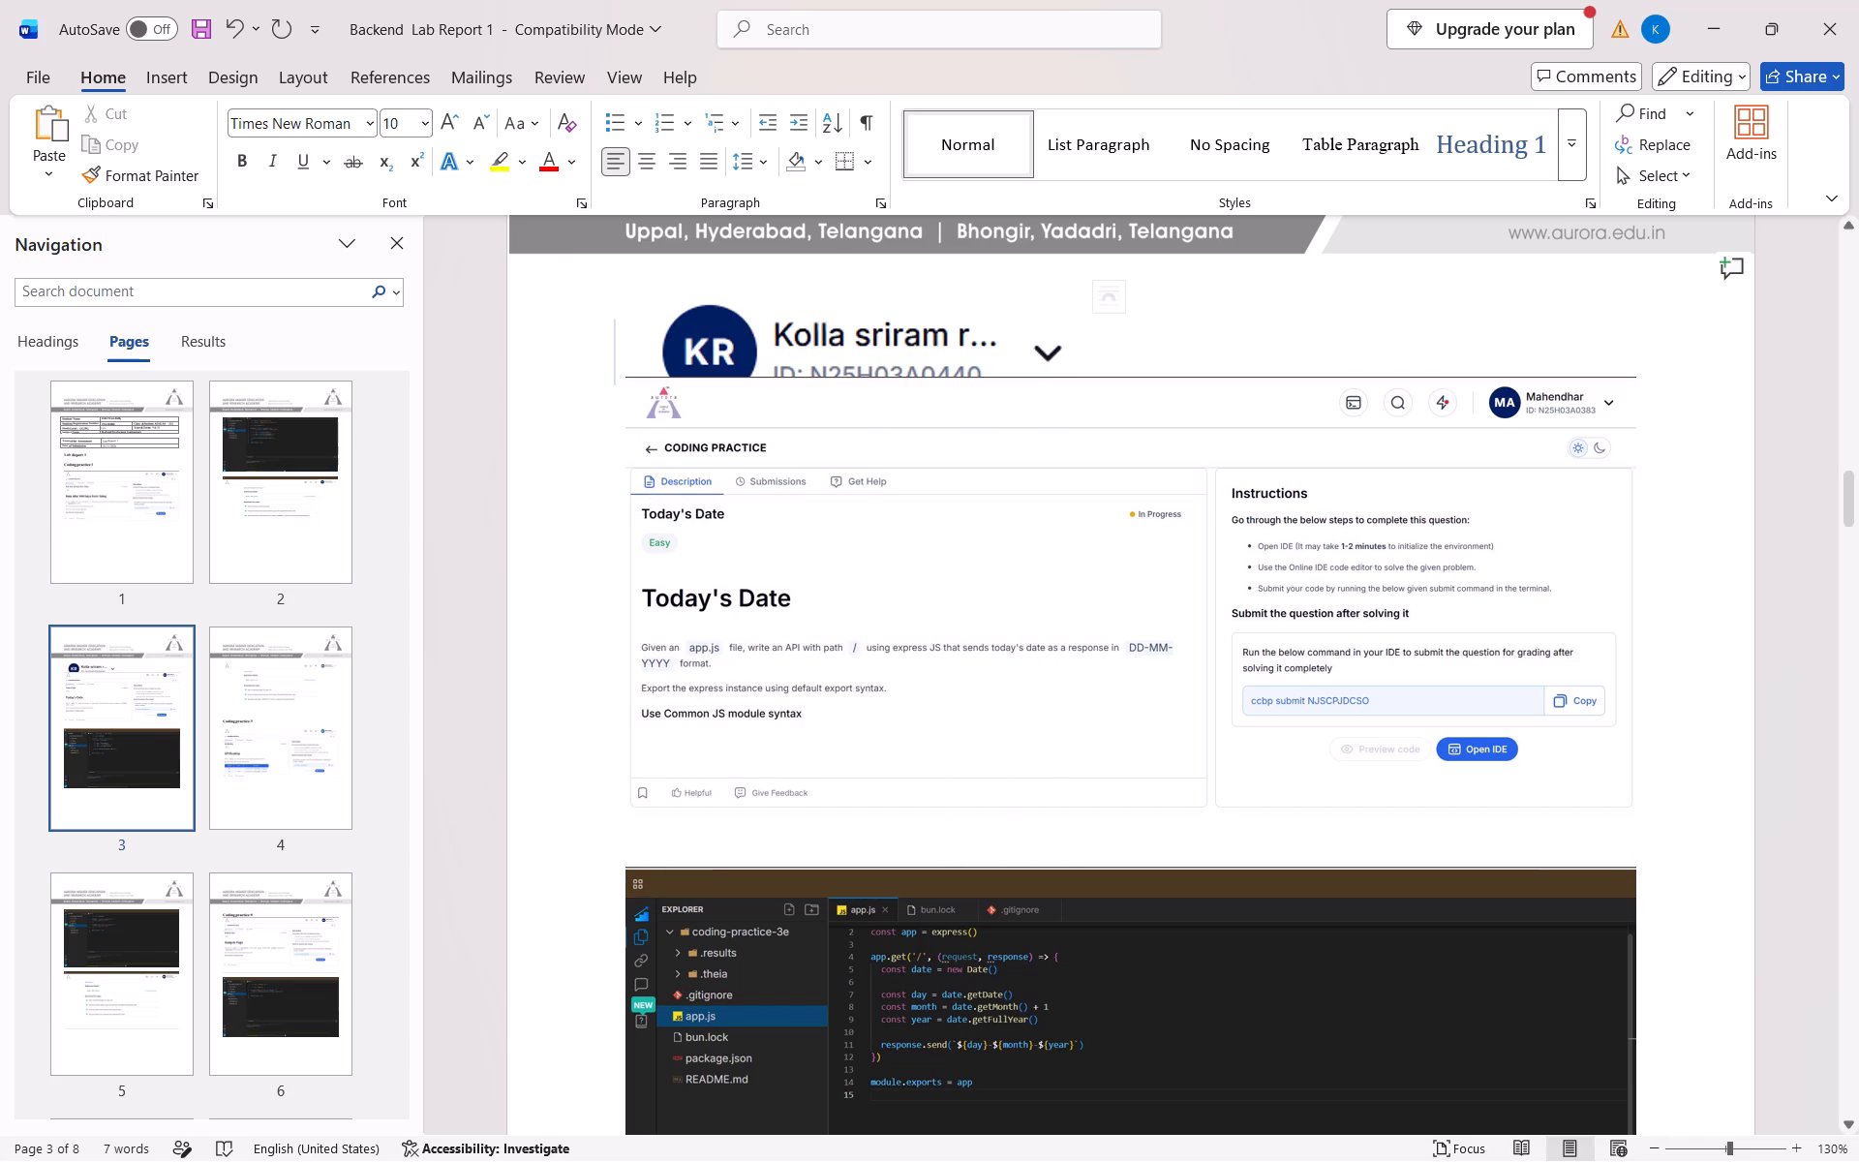
click(1132, 297)
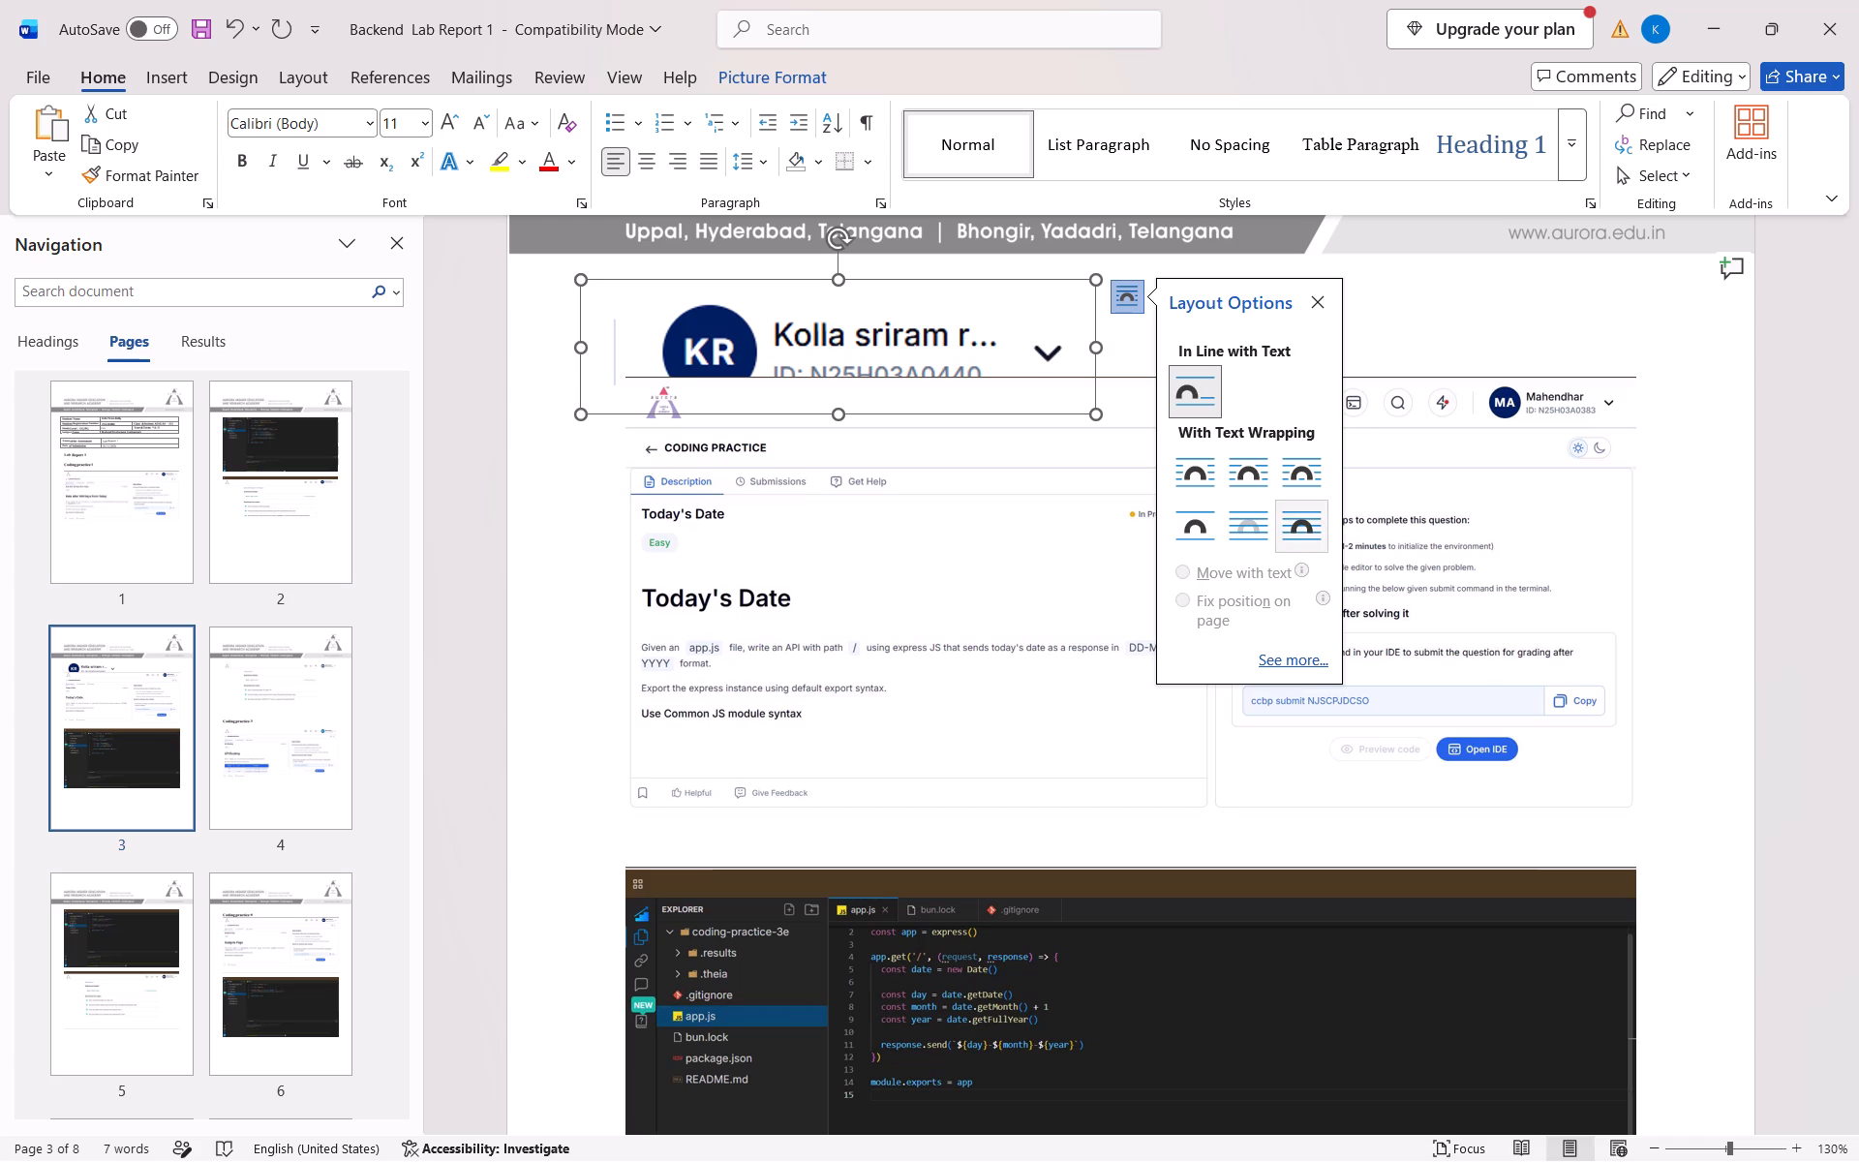
click(1315, 519)
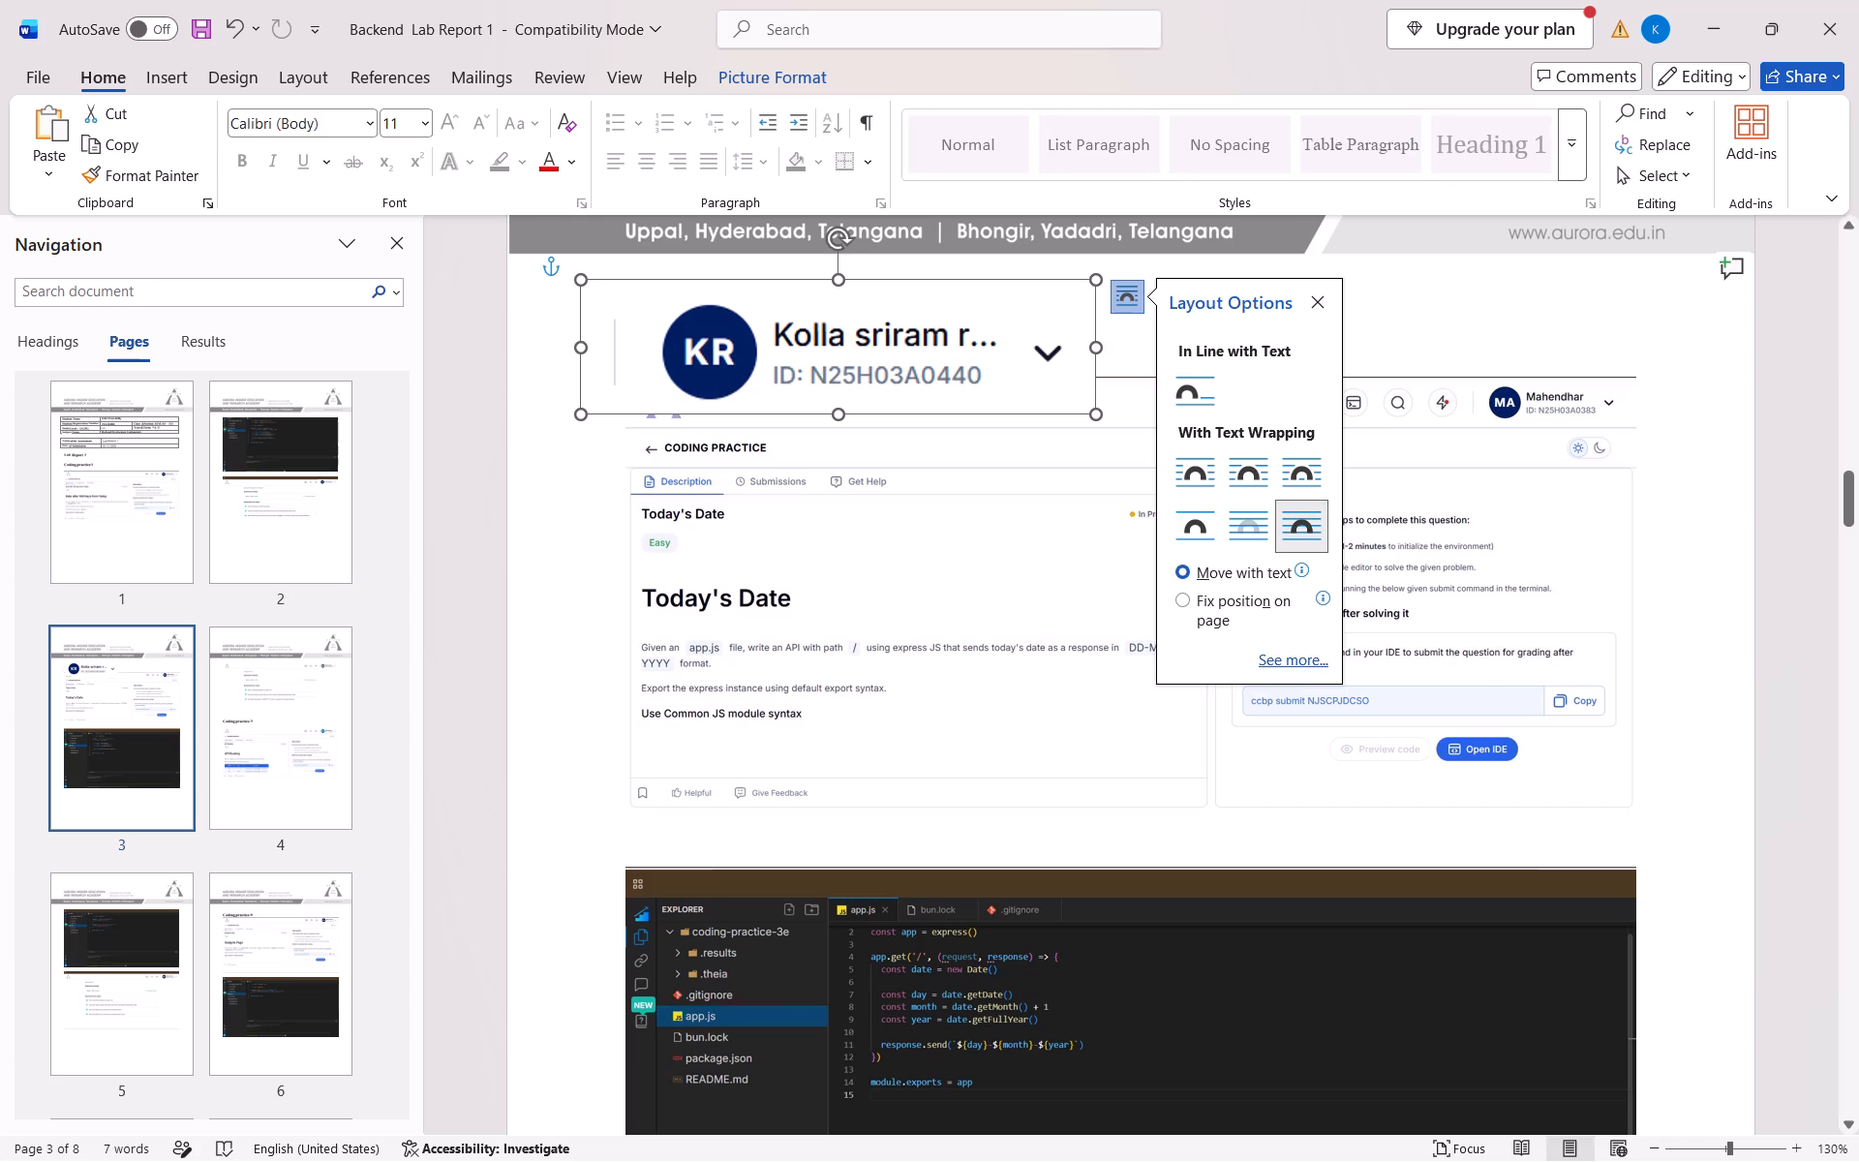
Shrink the badge picture and place it over the old profile badge in the Coding practice 2 screenshot's header.
drag(1093, 411, 782, 337)
drag(678, 315, 1548, 402)
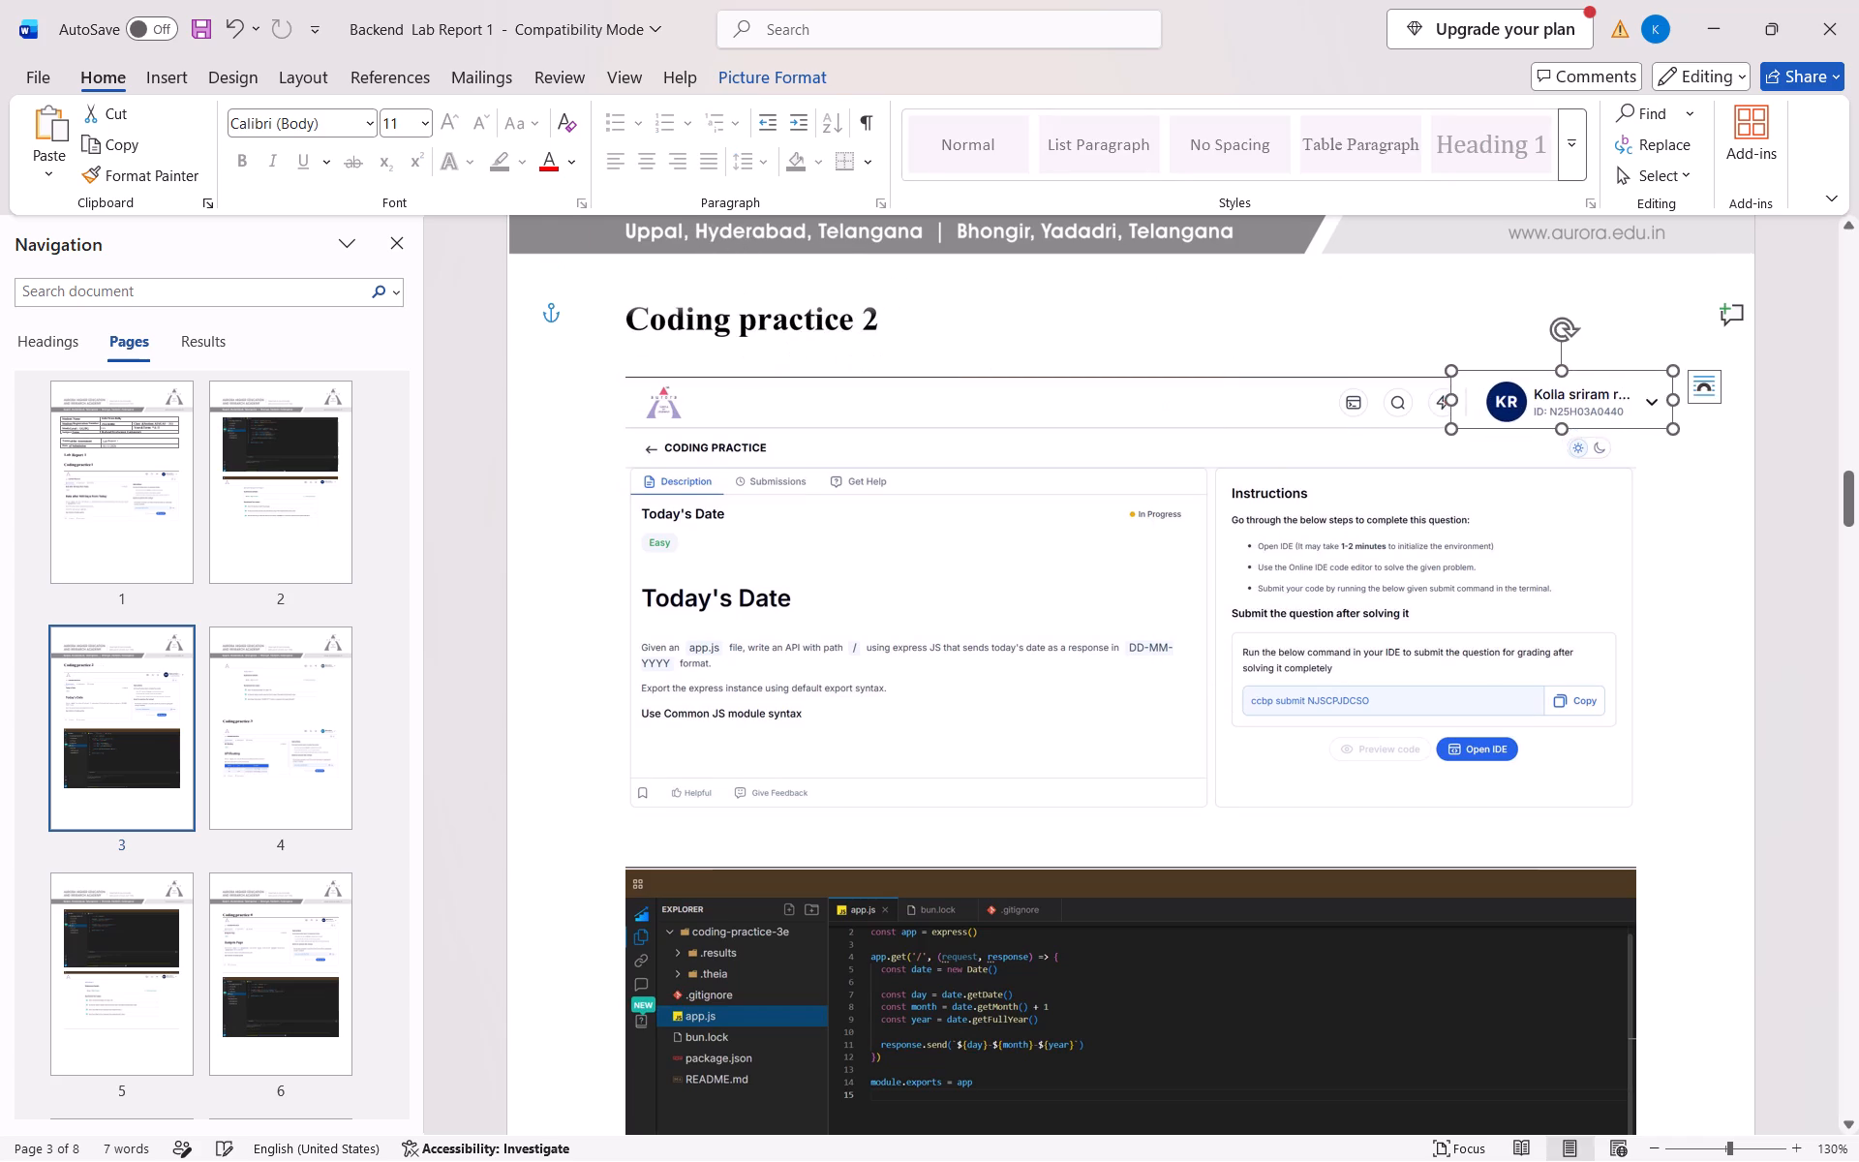
ctrl+scroll(1539, 430, up, 12)
drag(1614, 438, 1614, 504)
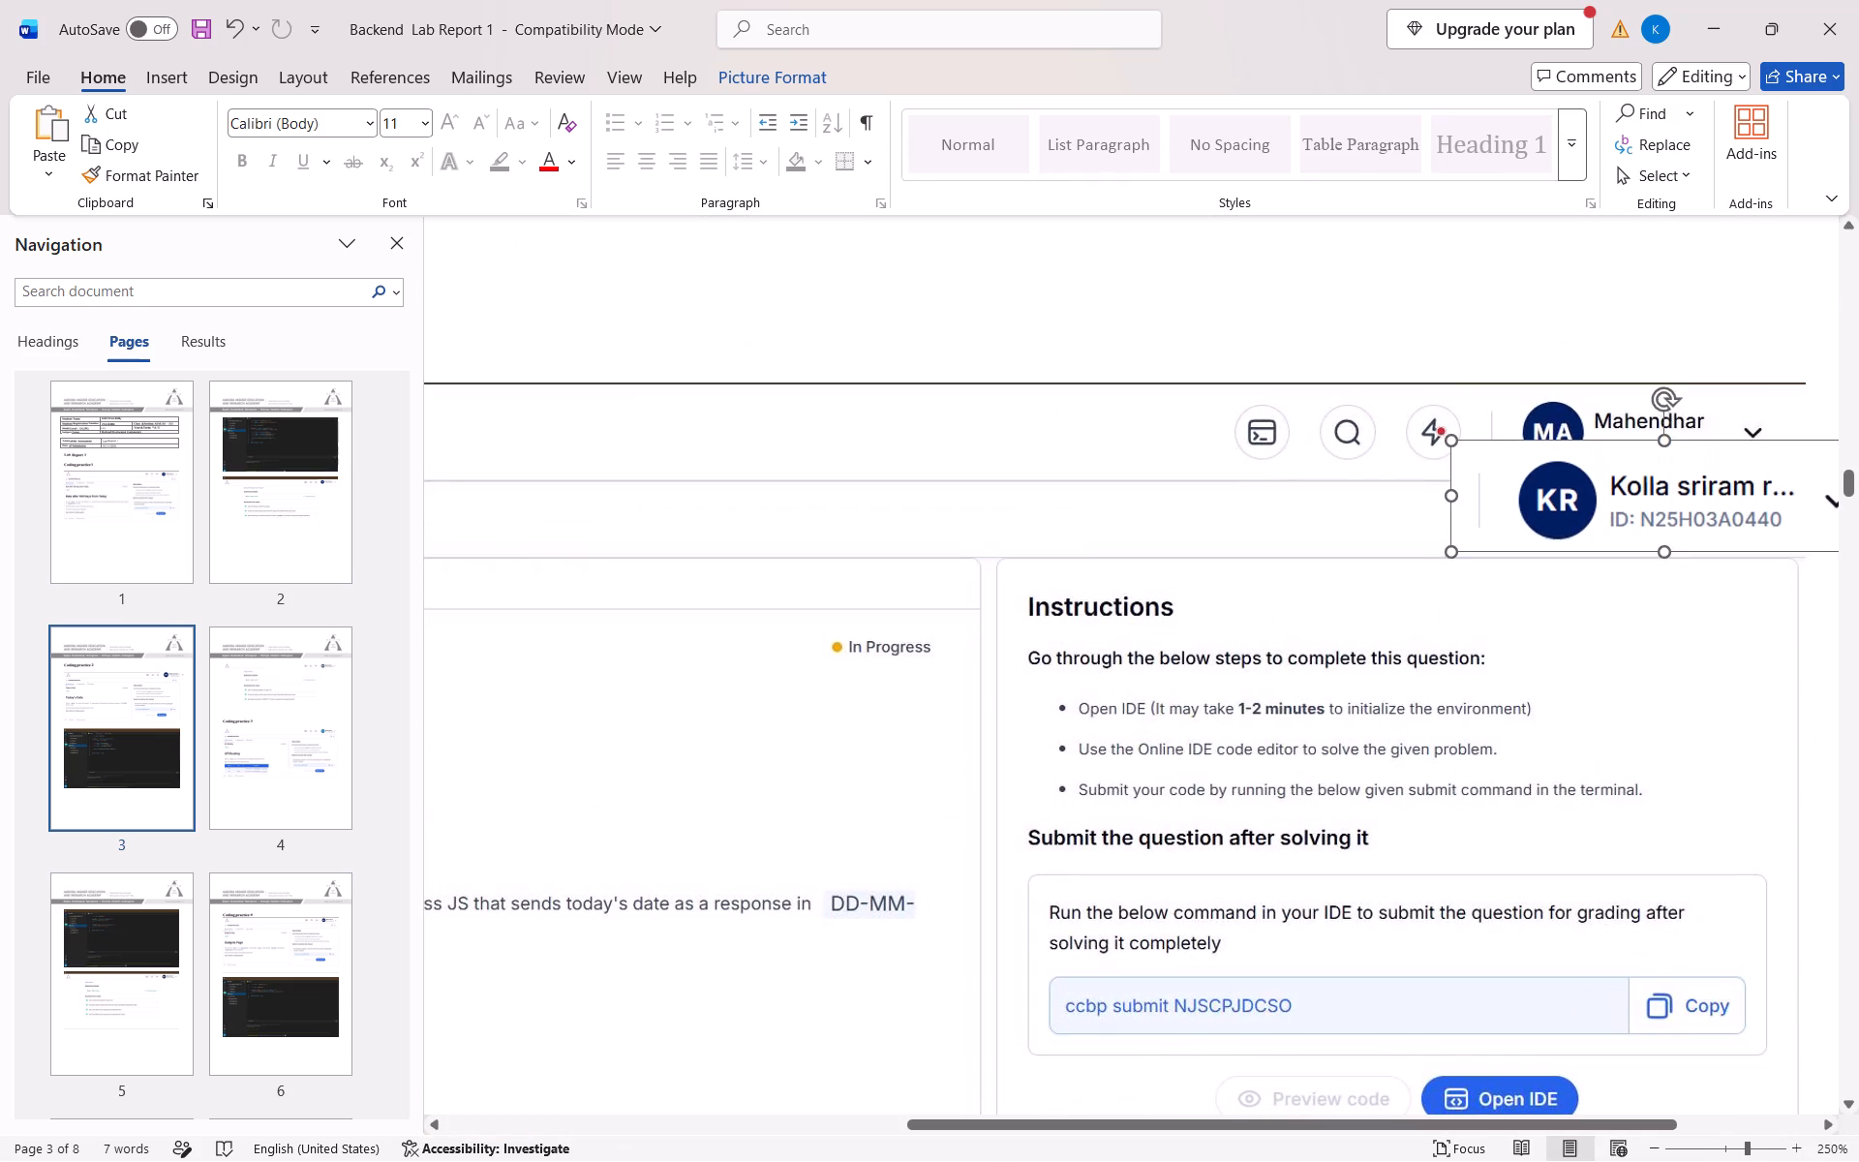
drag(1614, 504, 1630, 442)
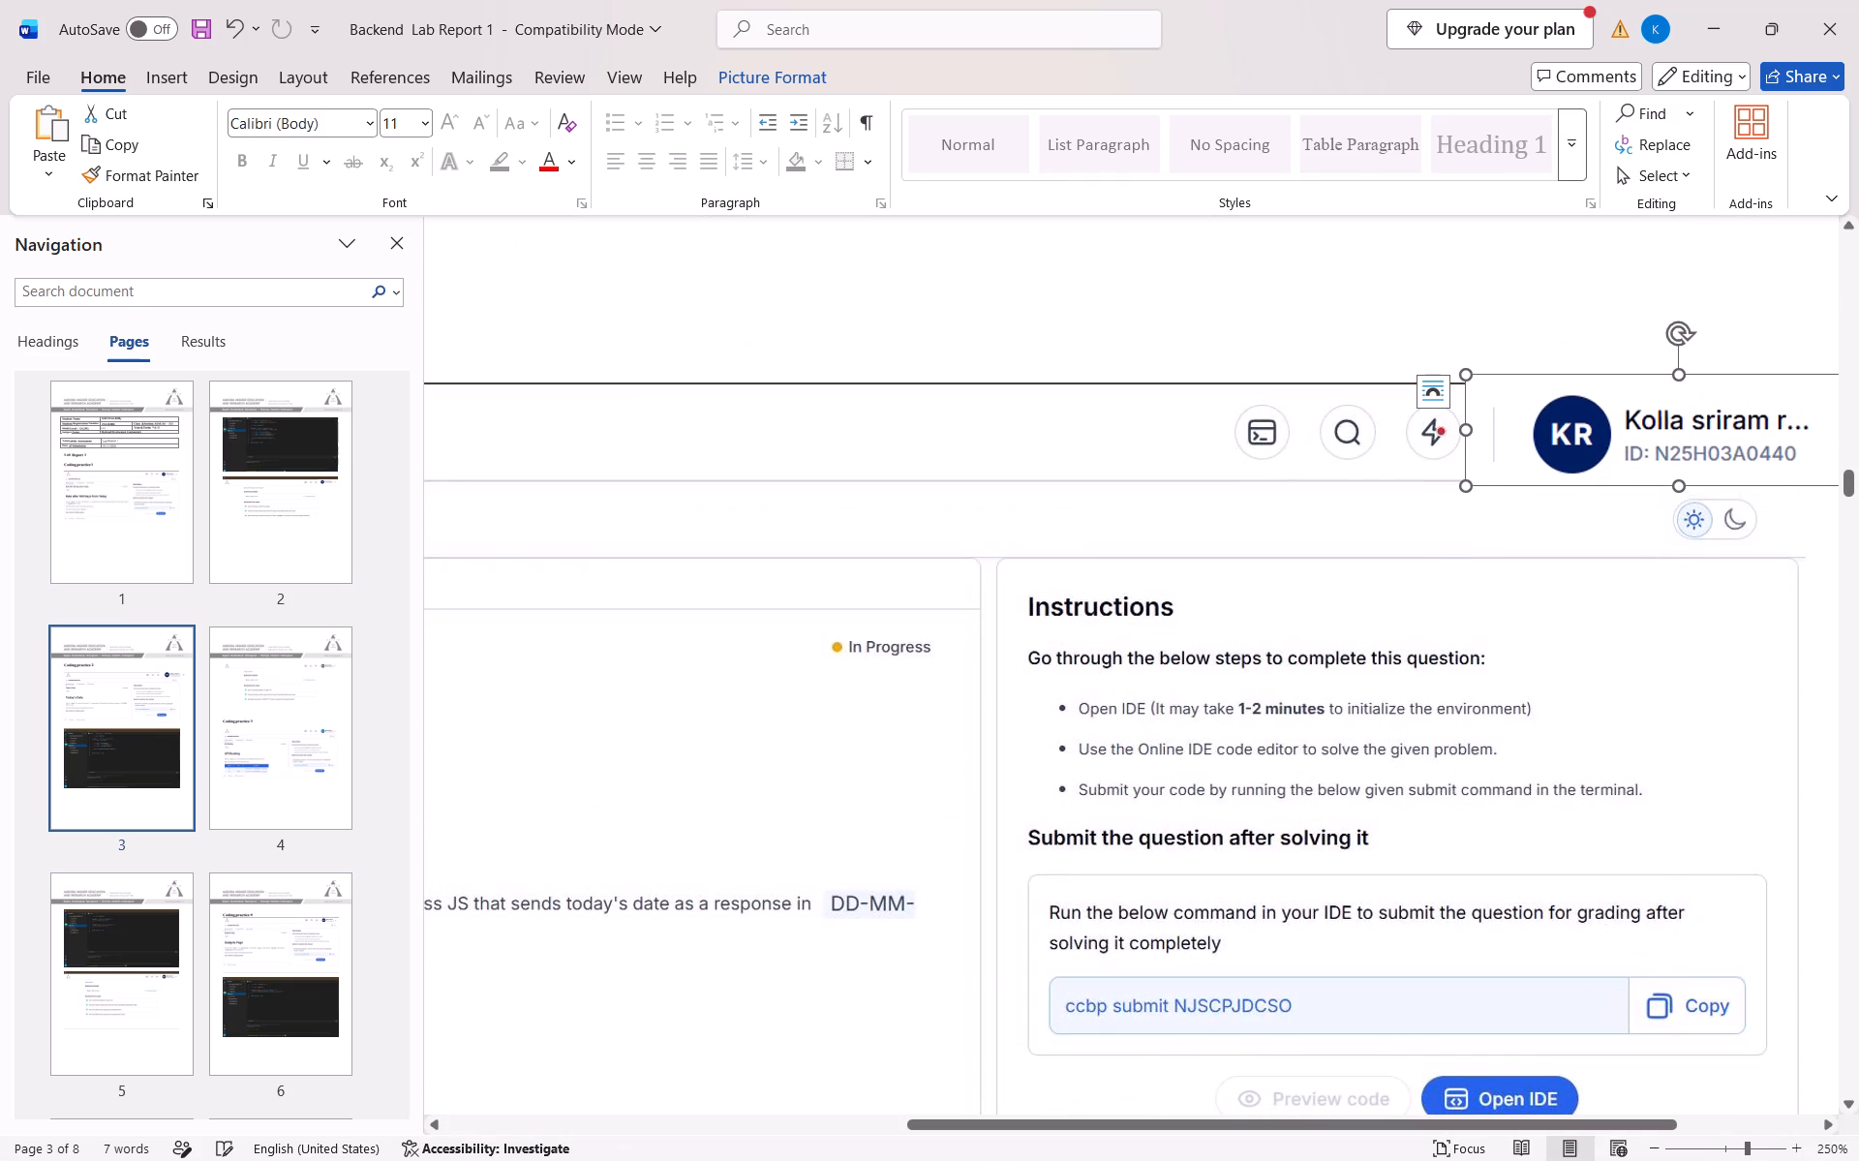
Trim the badge picture's width and height so it fits between the header lines of the Coding practice 2 screenshot.
drag(1663, 1119, 1664, 1121)
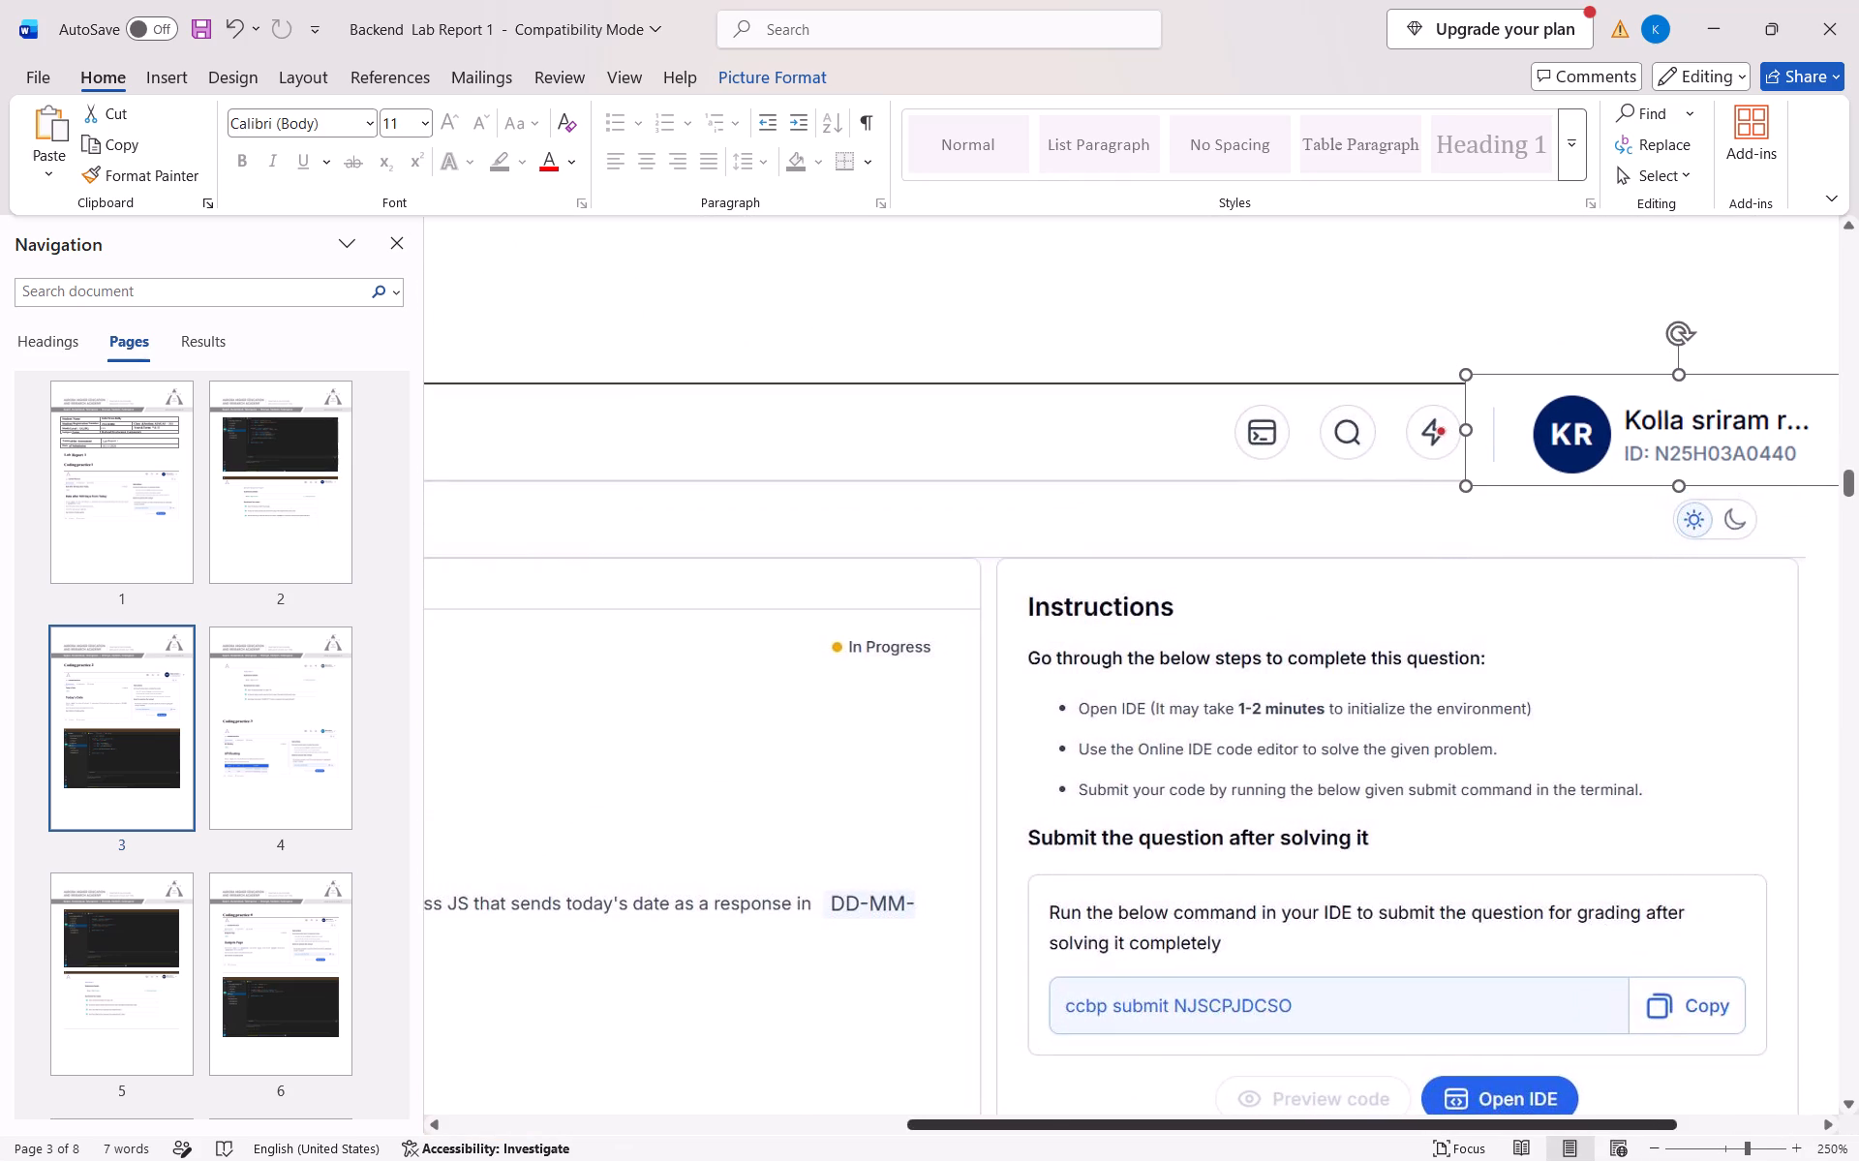
drag(1664, 1121, 1858, 1076)
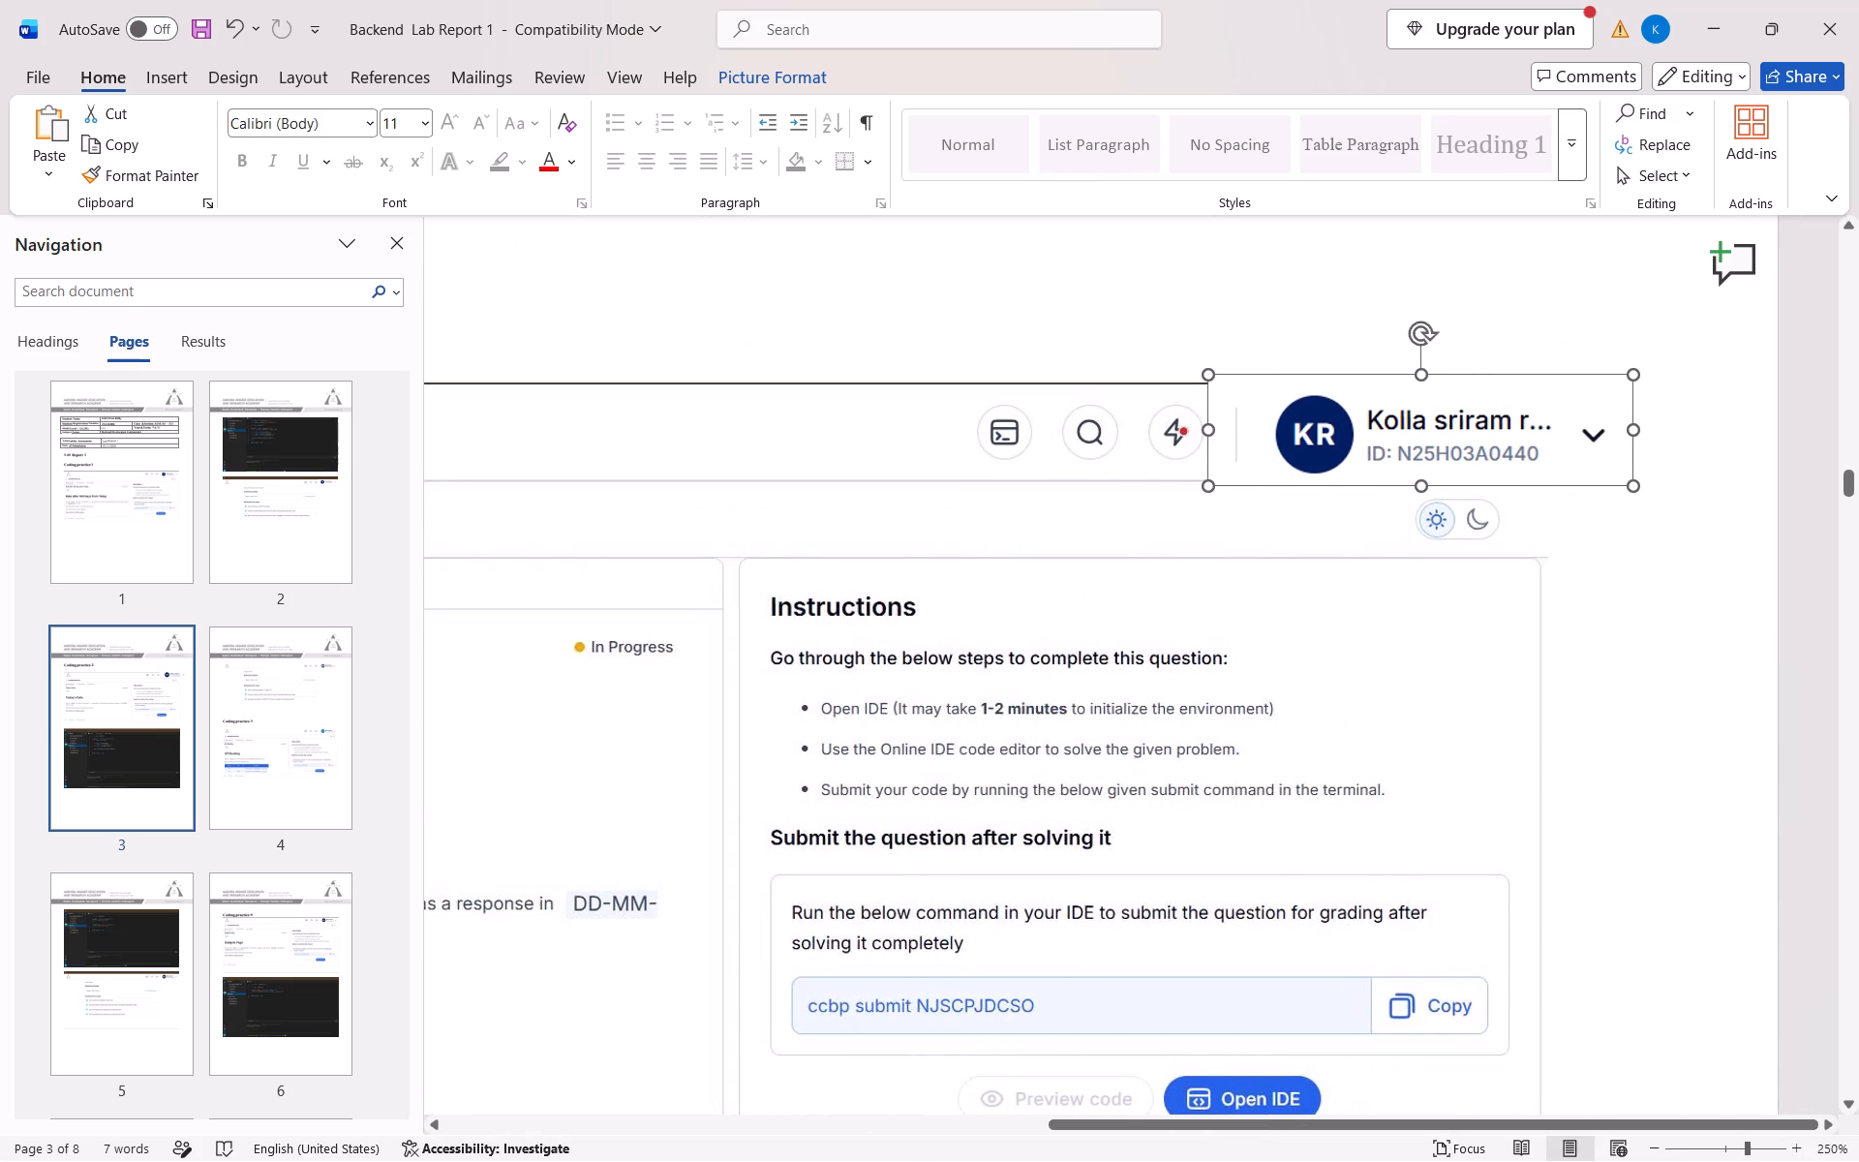
drag(1634, 433, 1529, 479)
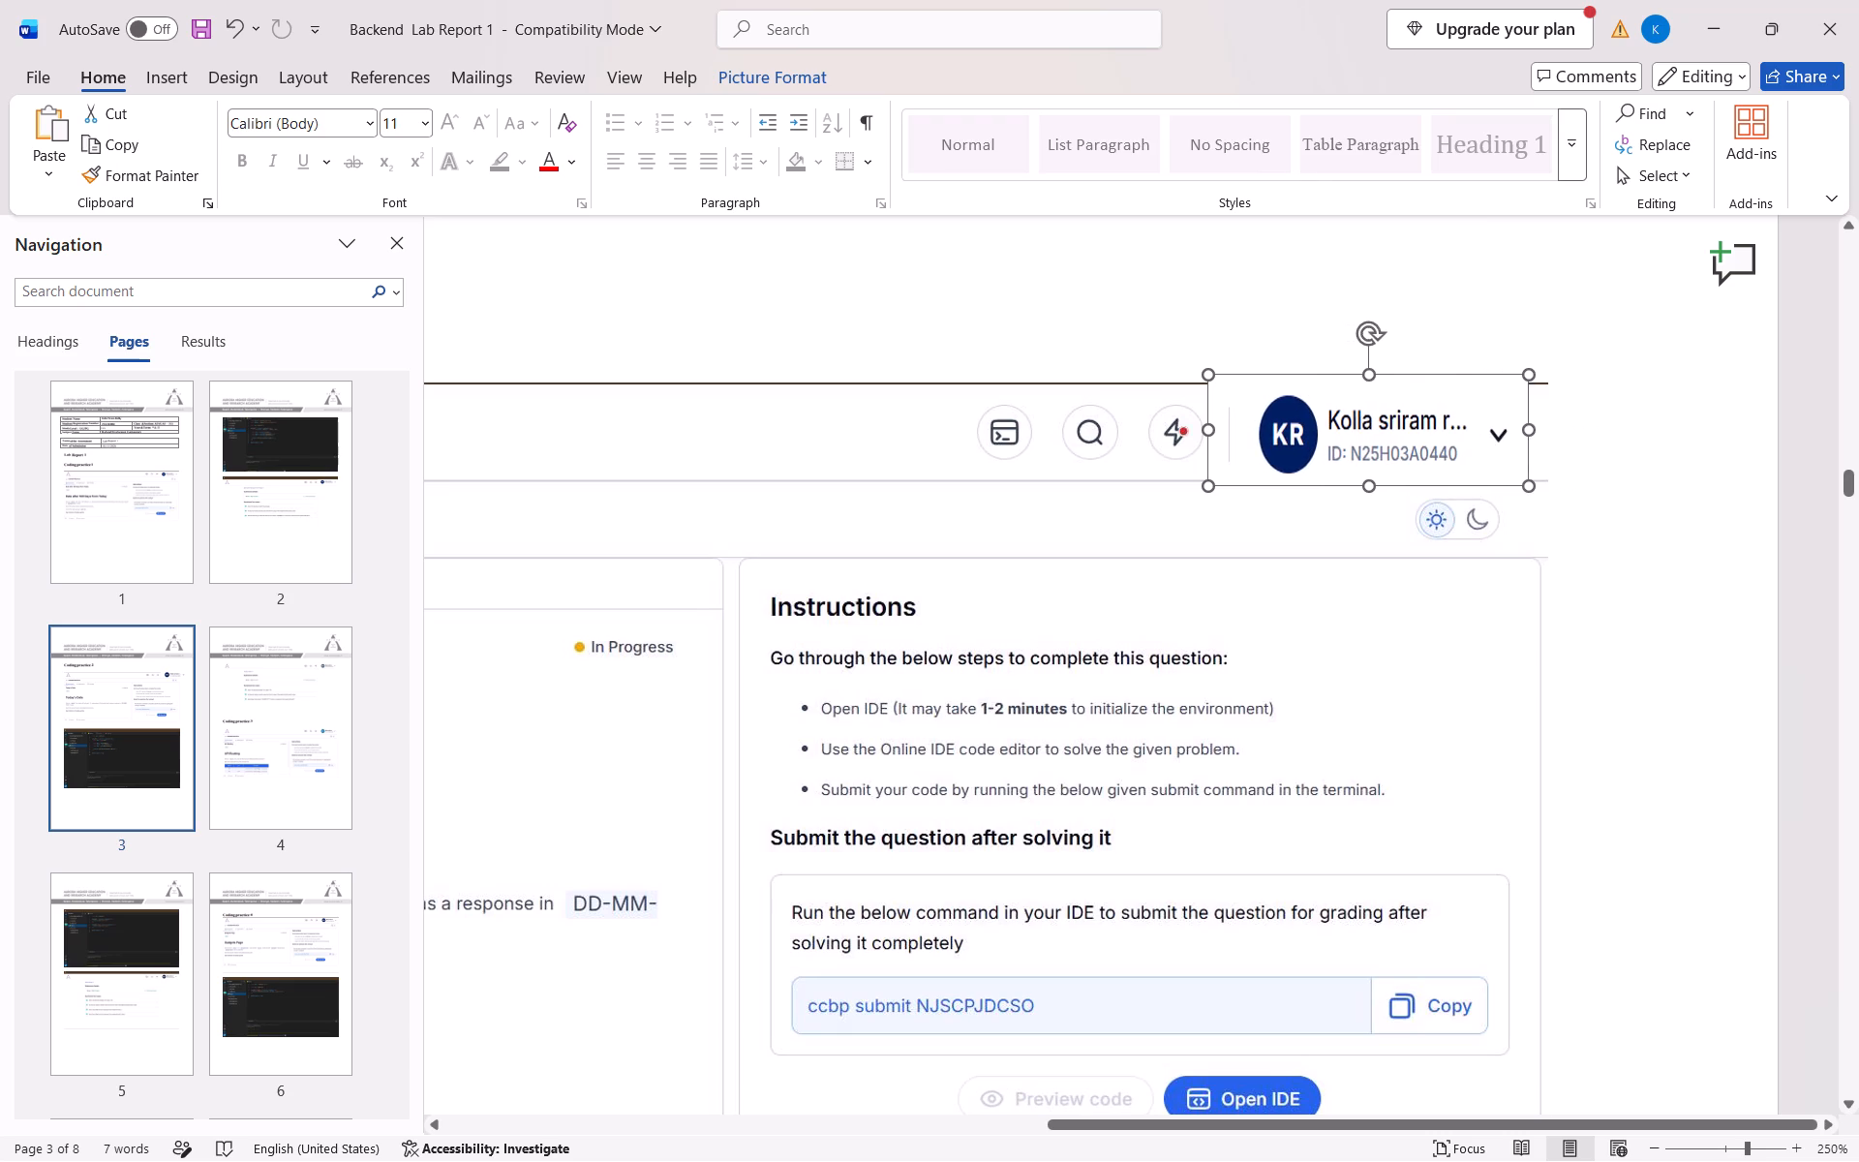
drag(1529, 479, 1484, 492)
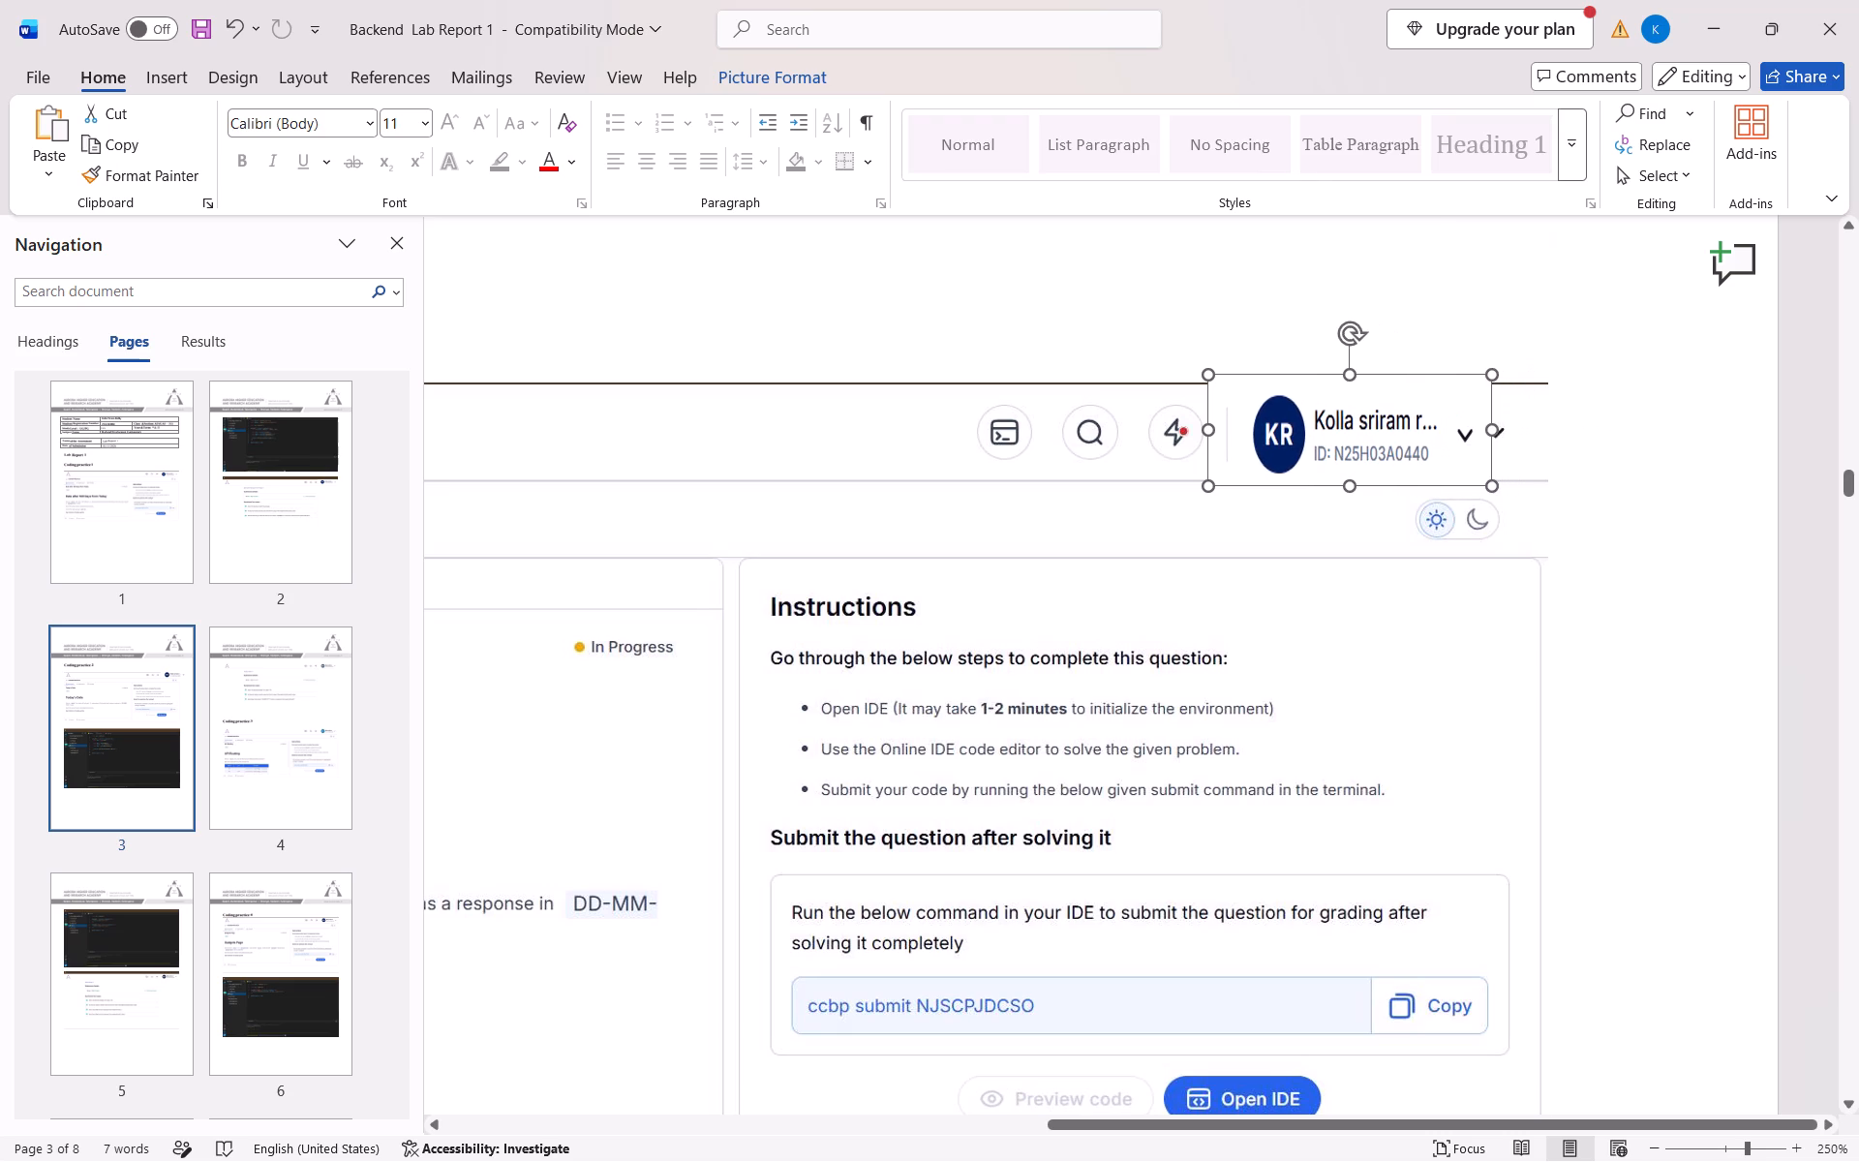
drag(1484, 492, 1531, 483)
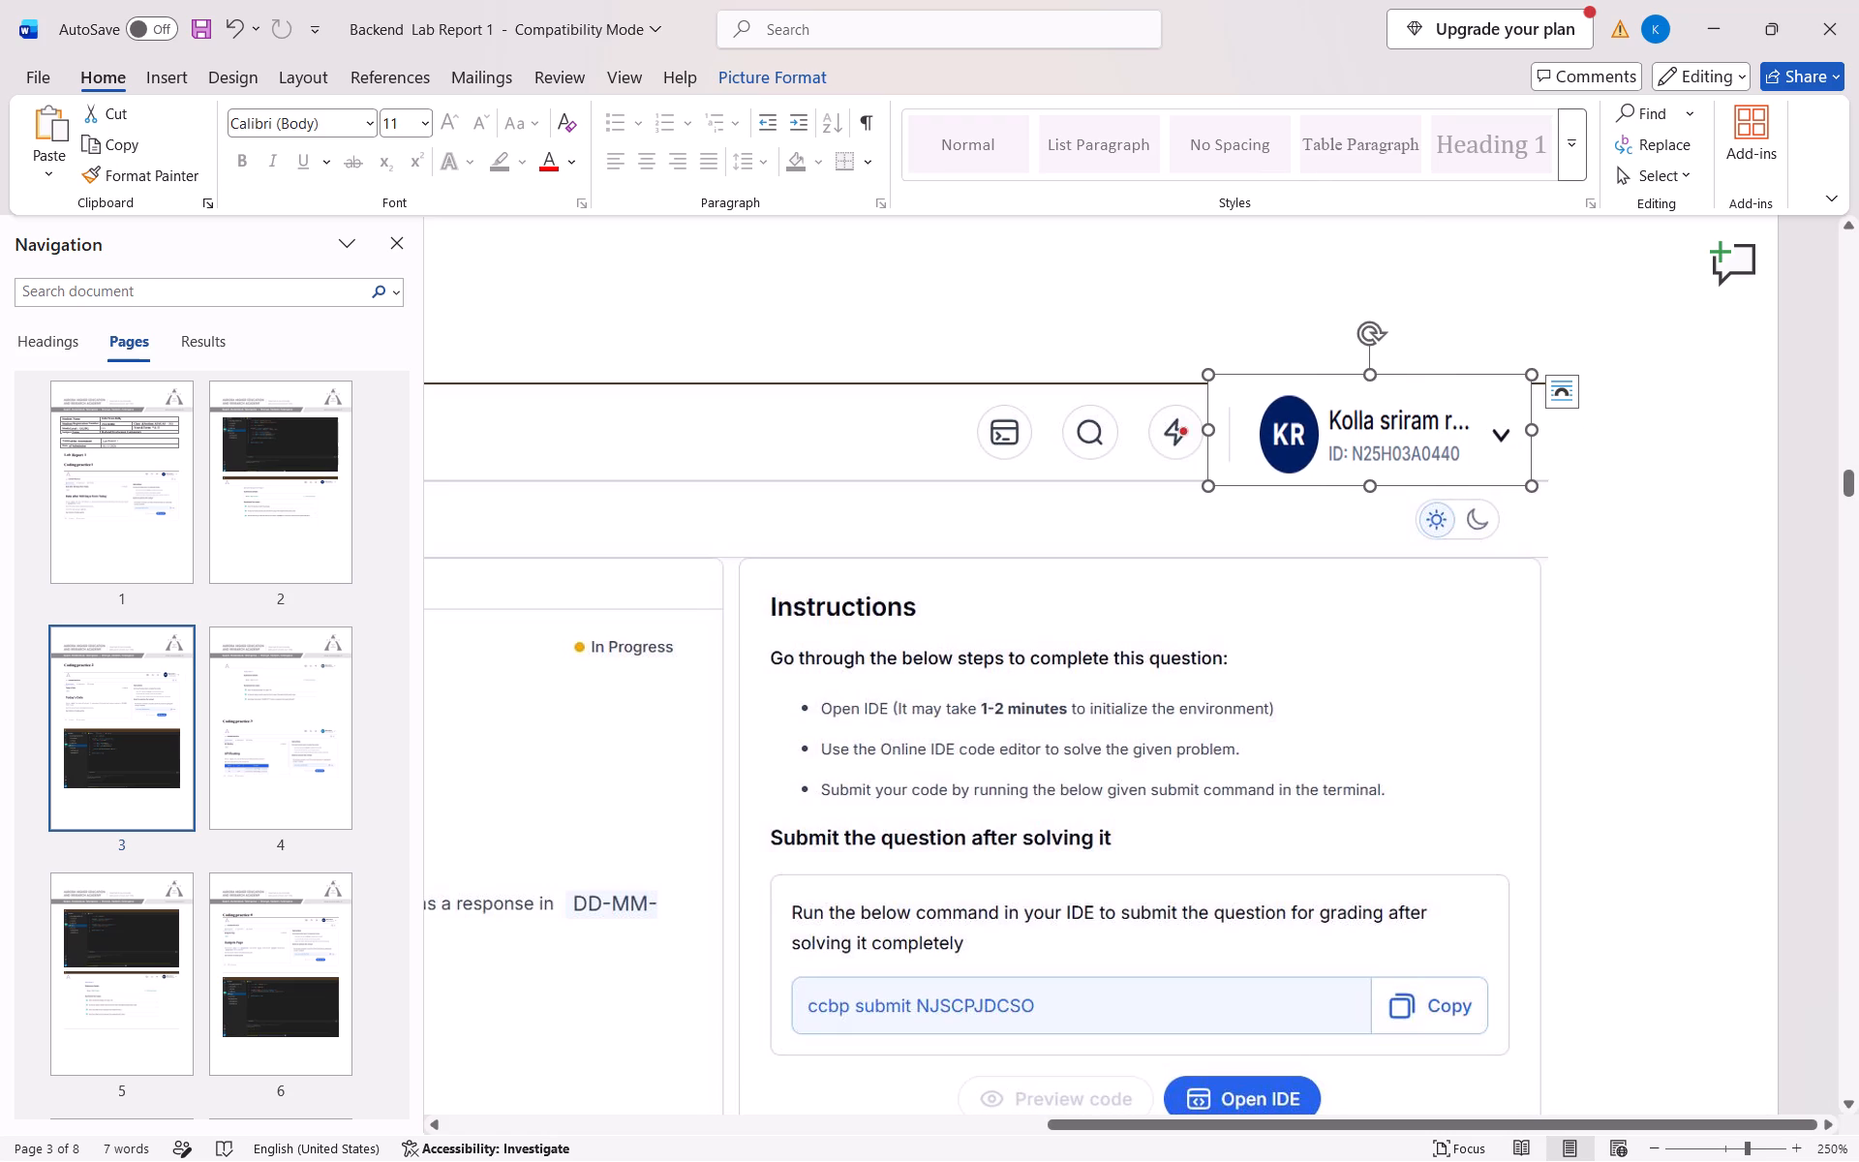
drag(1371, 487, 1370, 475)
drag(1372, 377, 1372, 412)
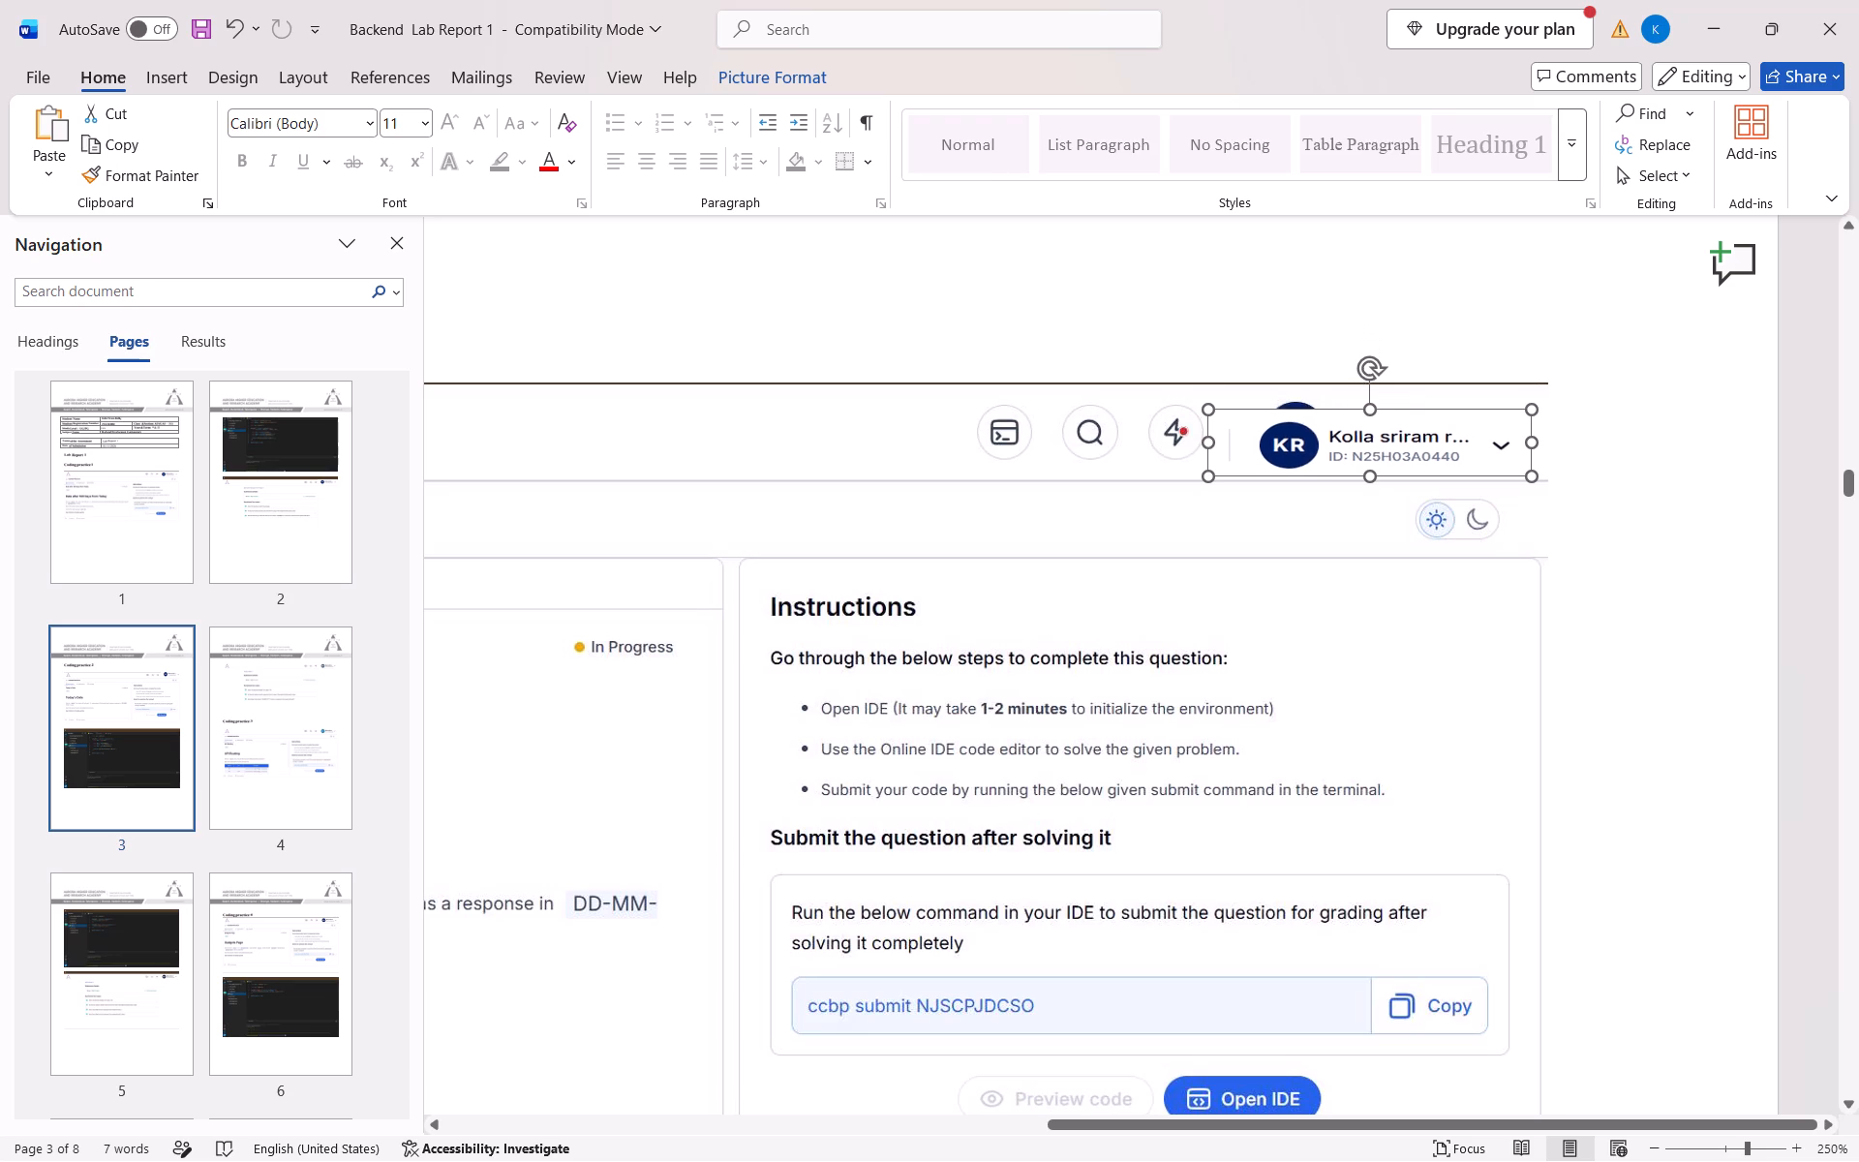
drag(1372, 412, 1378, 388)
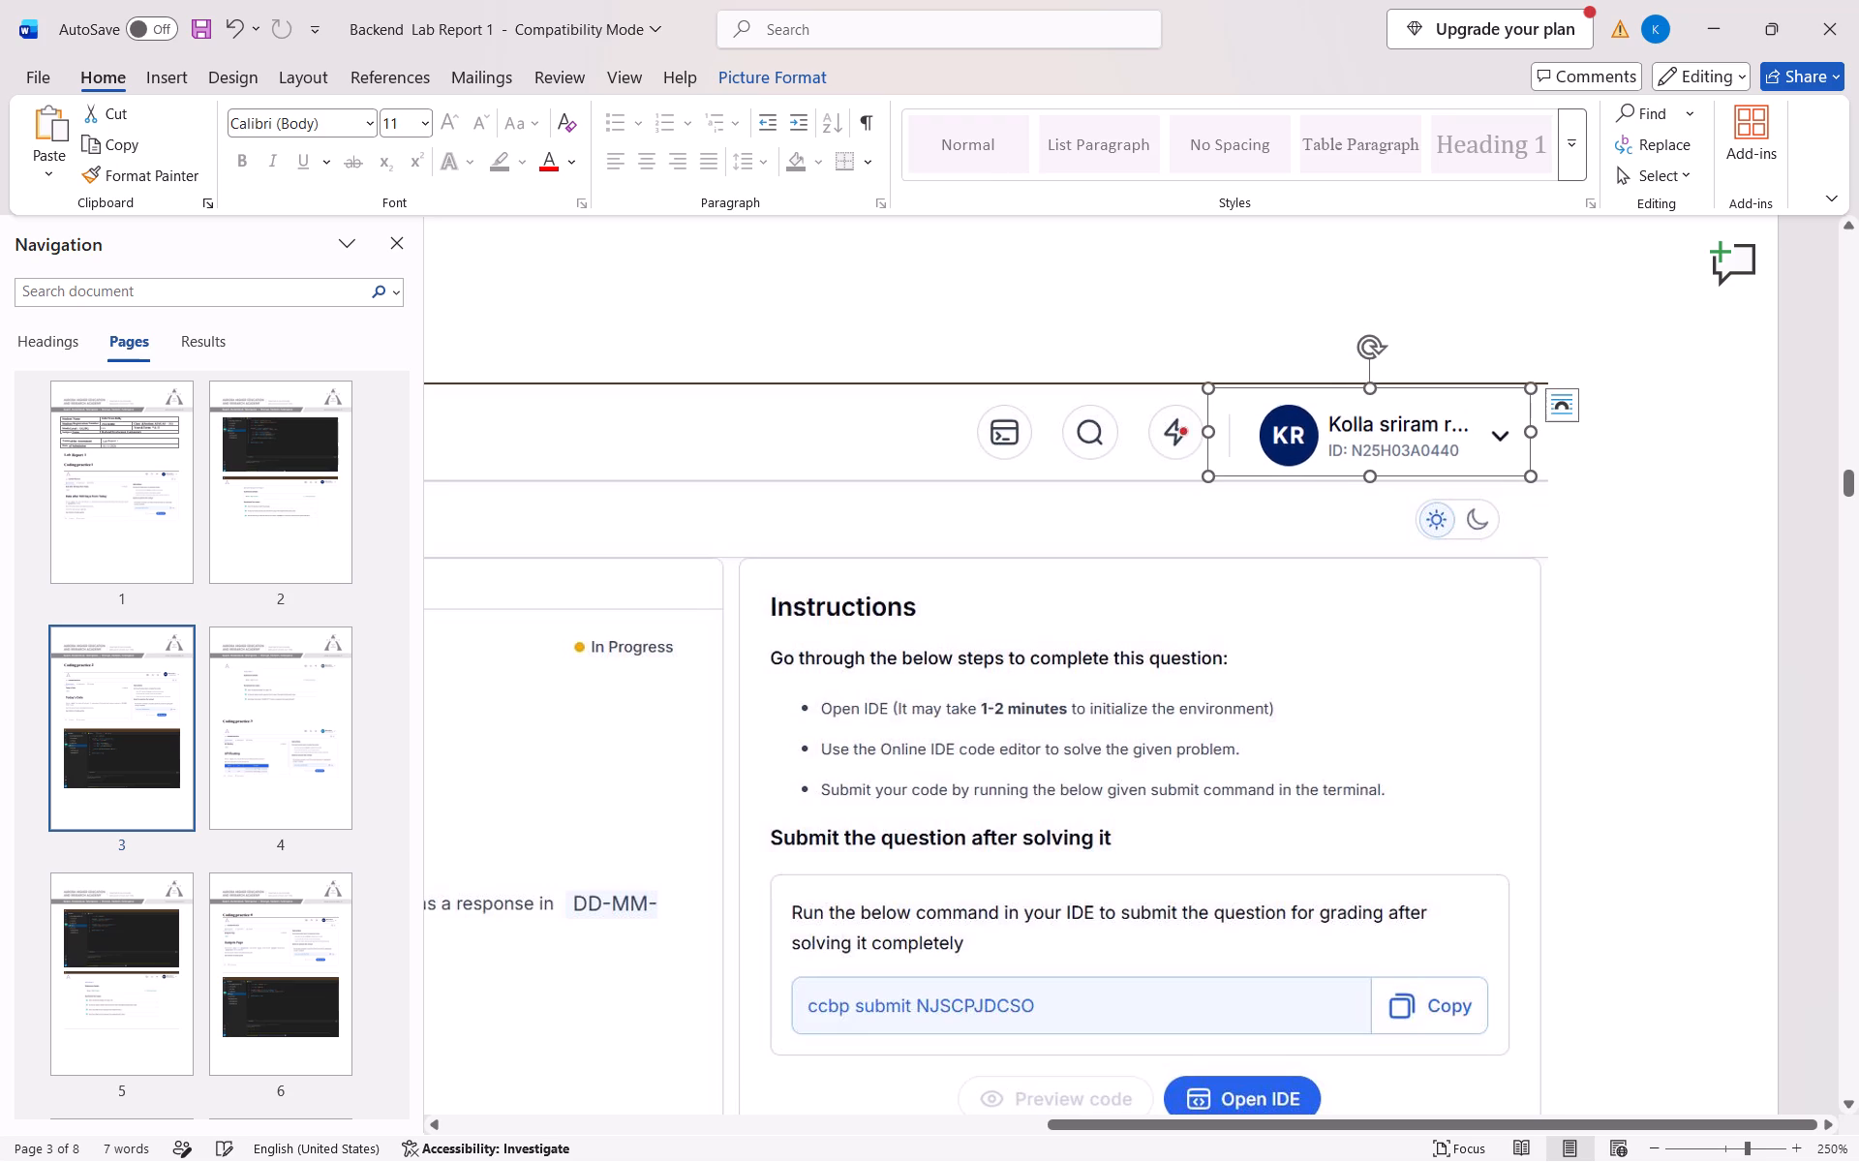
click(1452, 345)
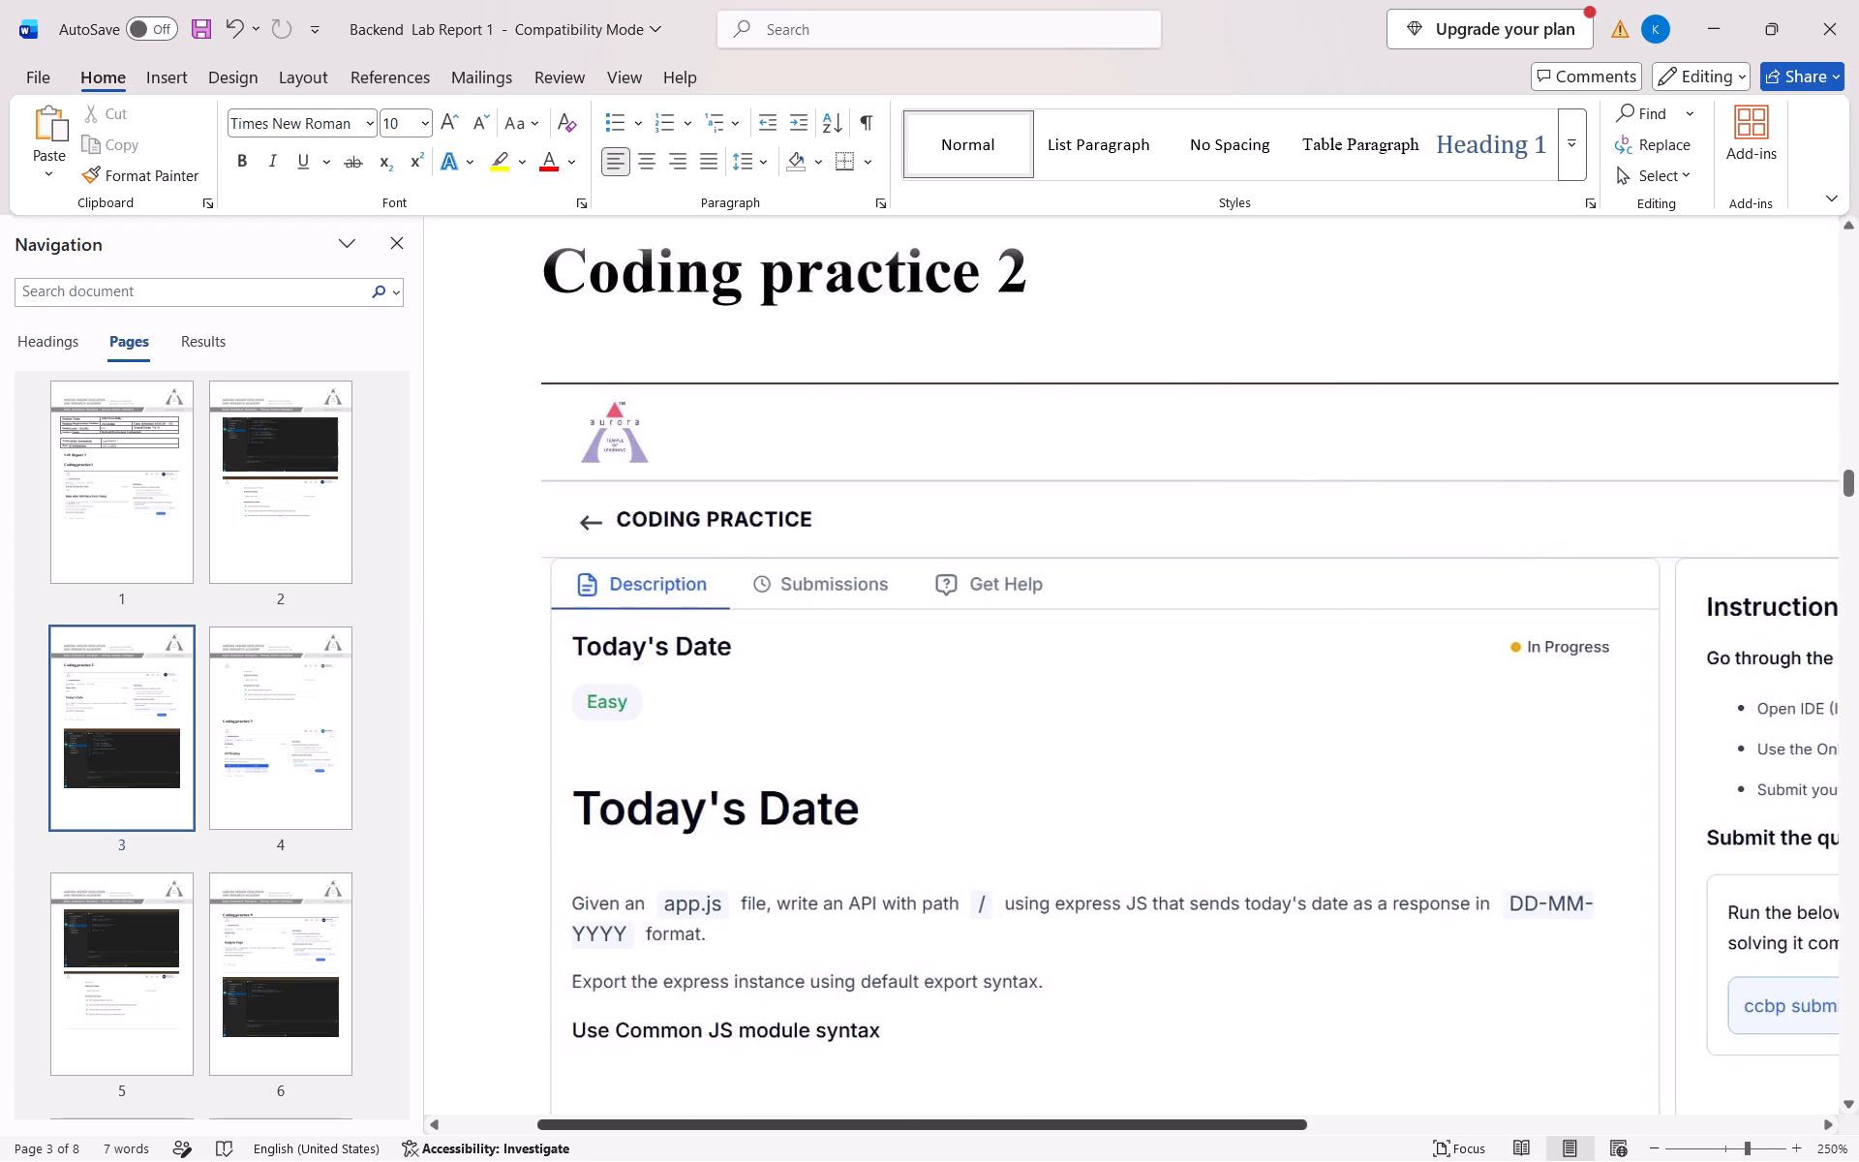
drag(1288, 1119, 1858, 1136)
ctrl+scroll(1135, 683, up, 6)
ctrl+scroll(1135, 683, down, 4)
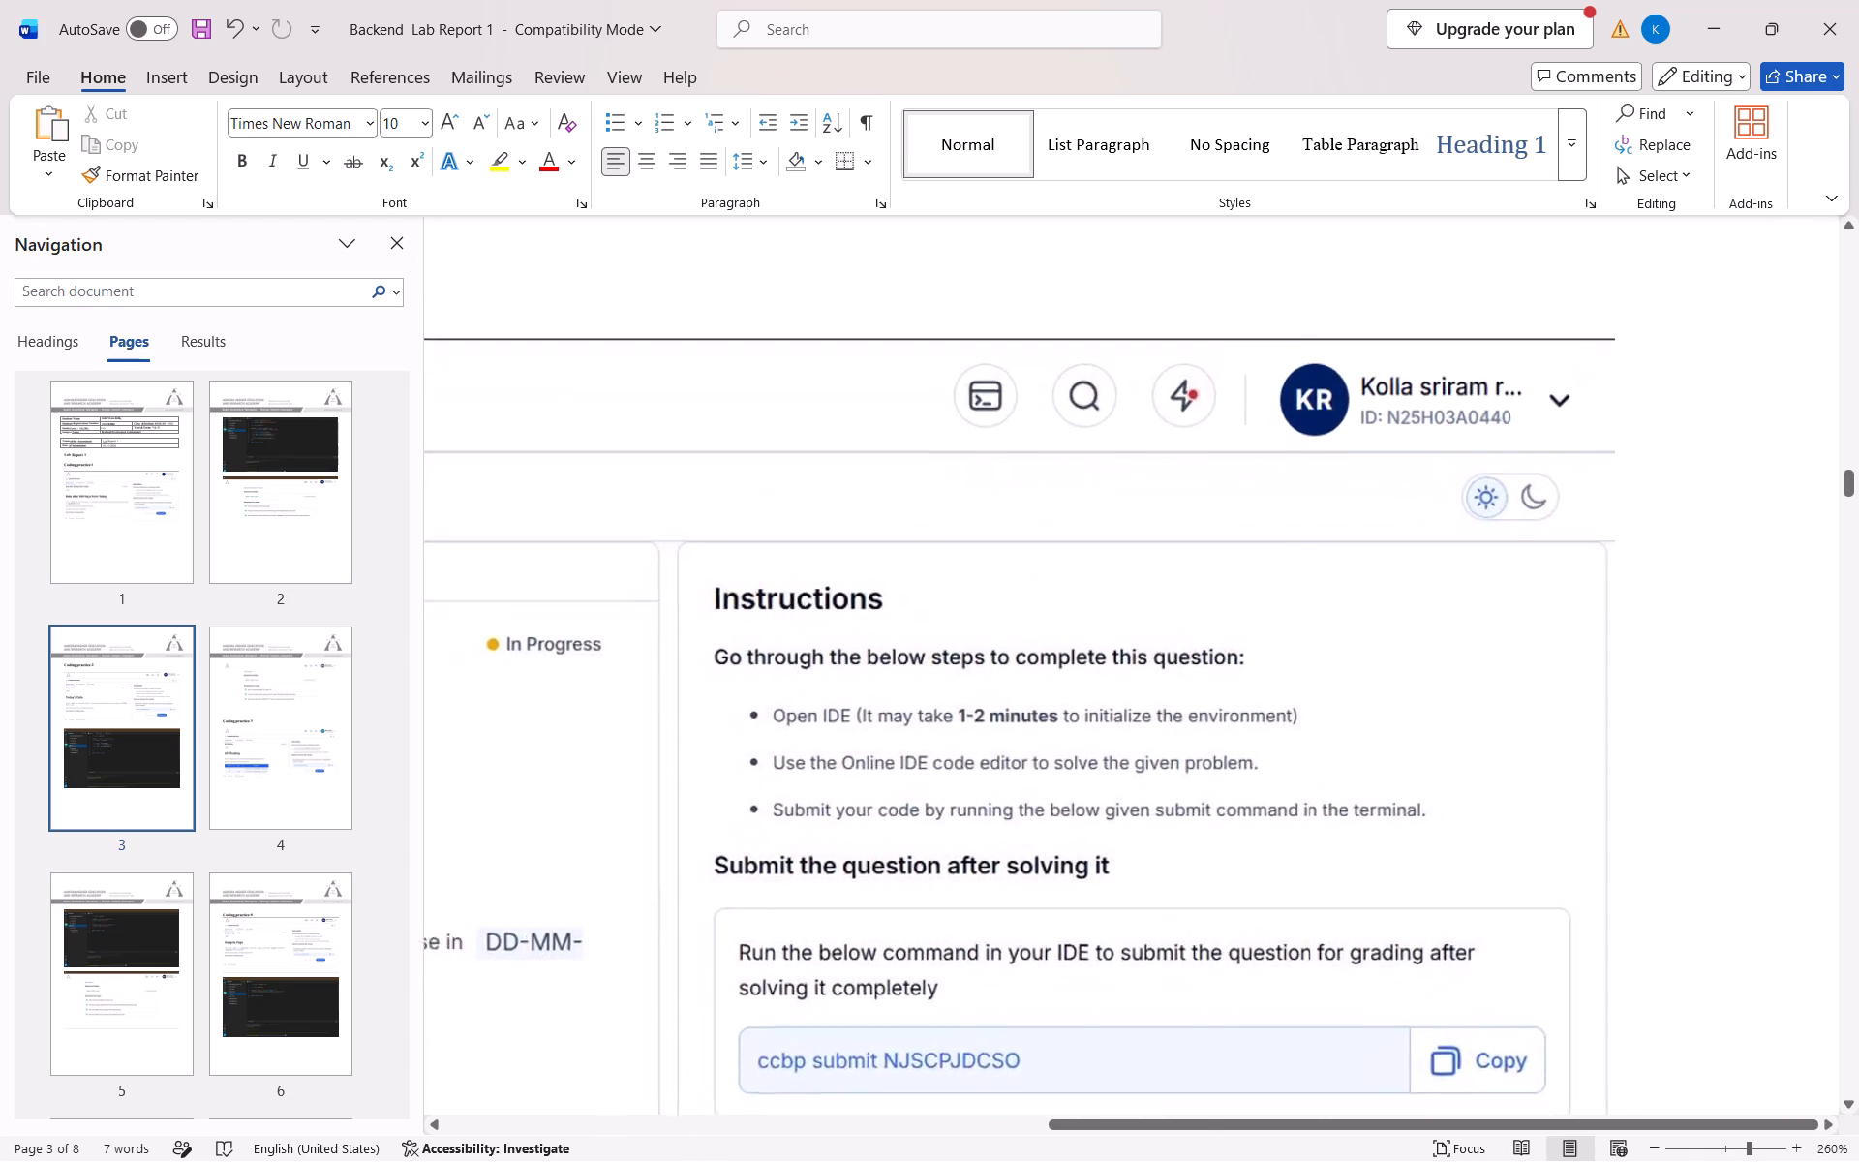
ctrl+scroll(1136, 684, down, 13)
scroll(1058, 710, up, 1)
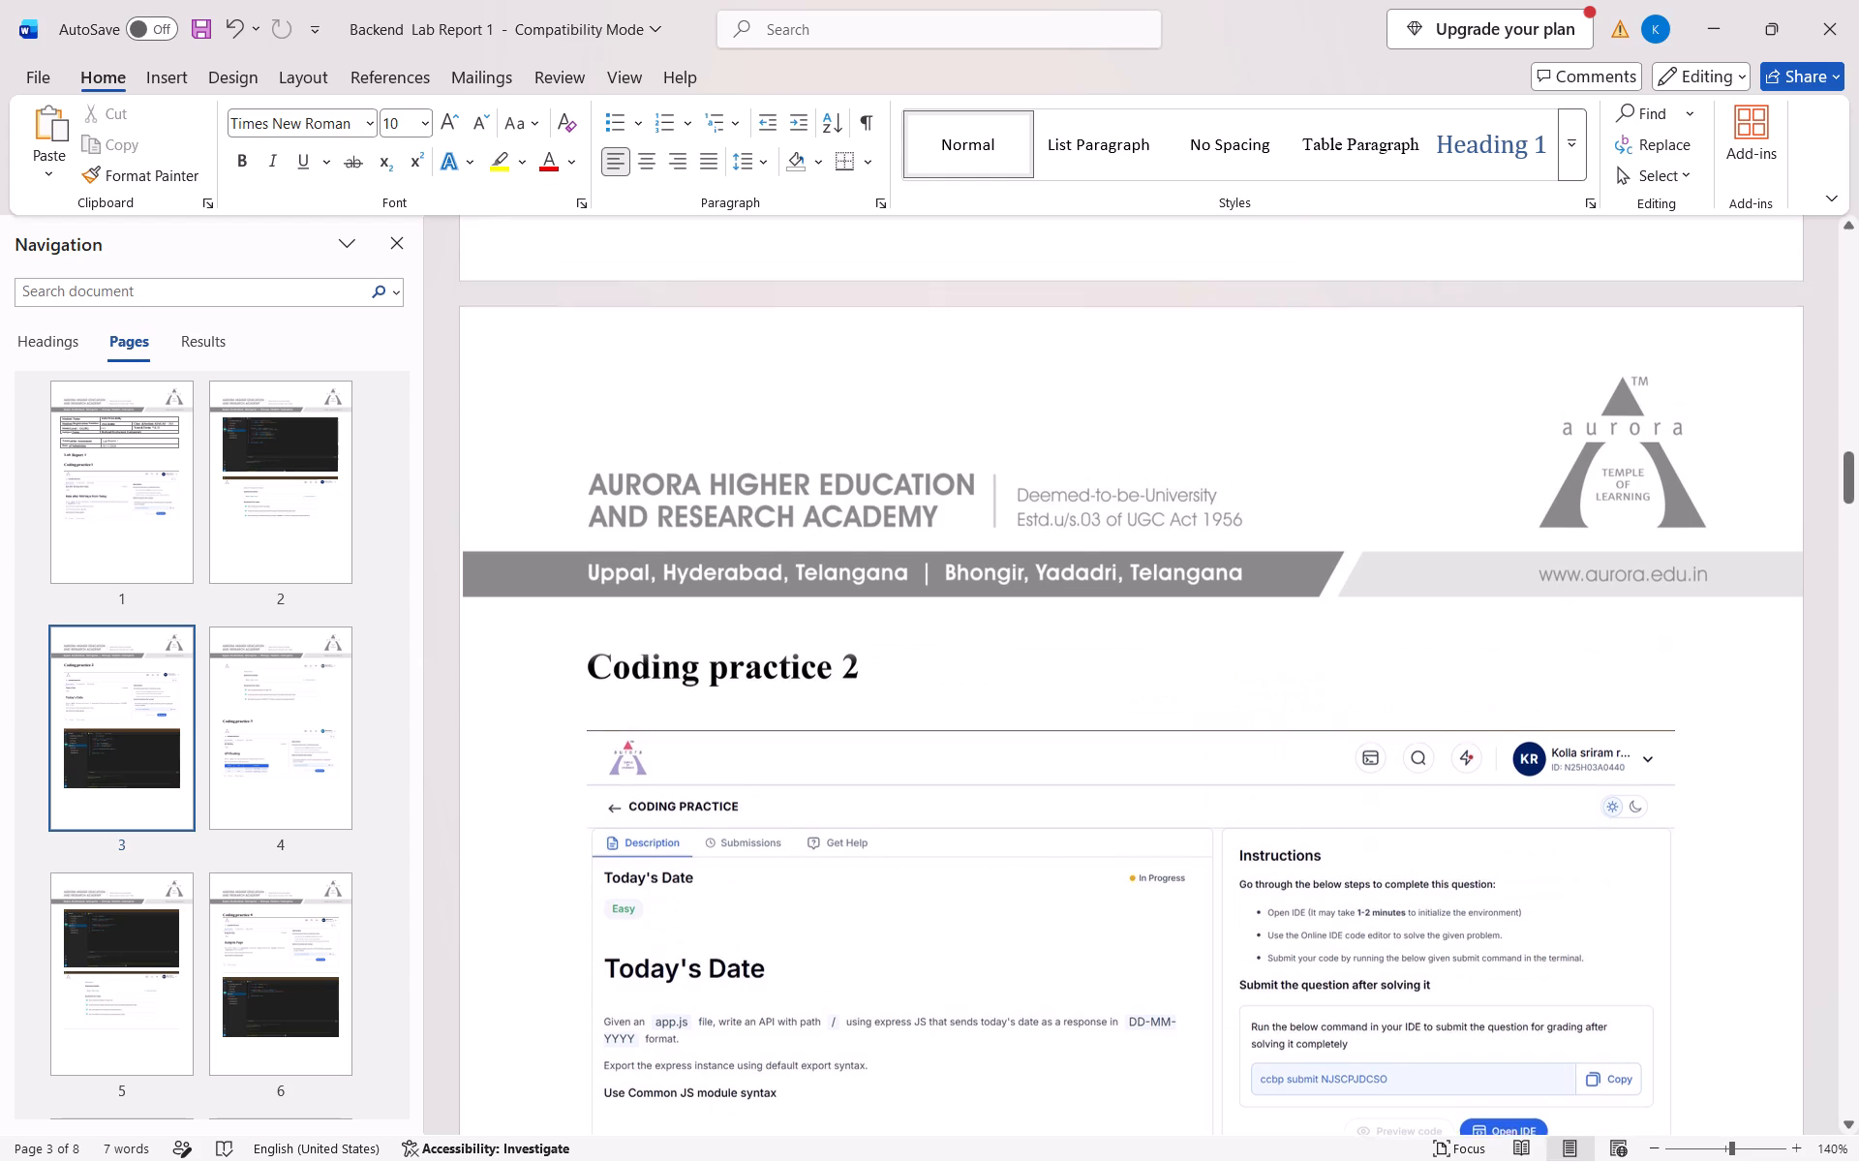
Paste the profile badge at the Today's Date submission screenshot on page 4 and set its wrapping to In Front of Text.
scroll(1058, 710, down, 9)
scroll(920, 563, down, 2)
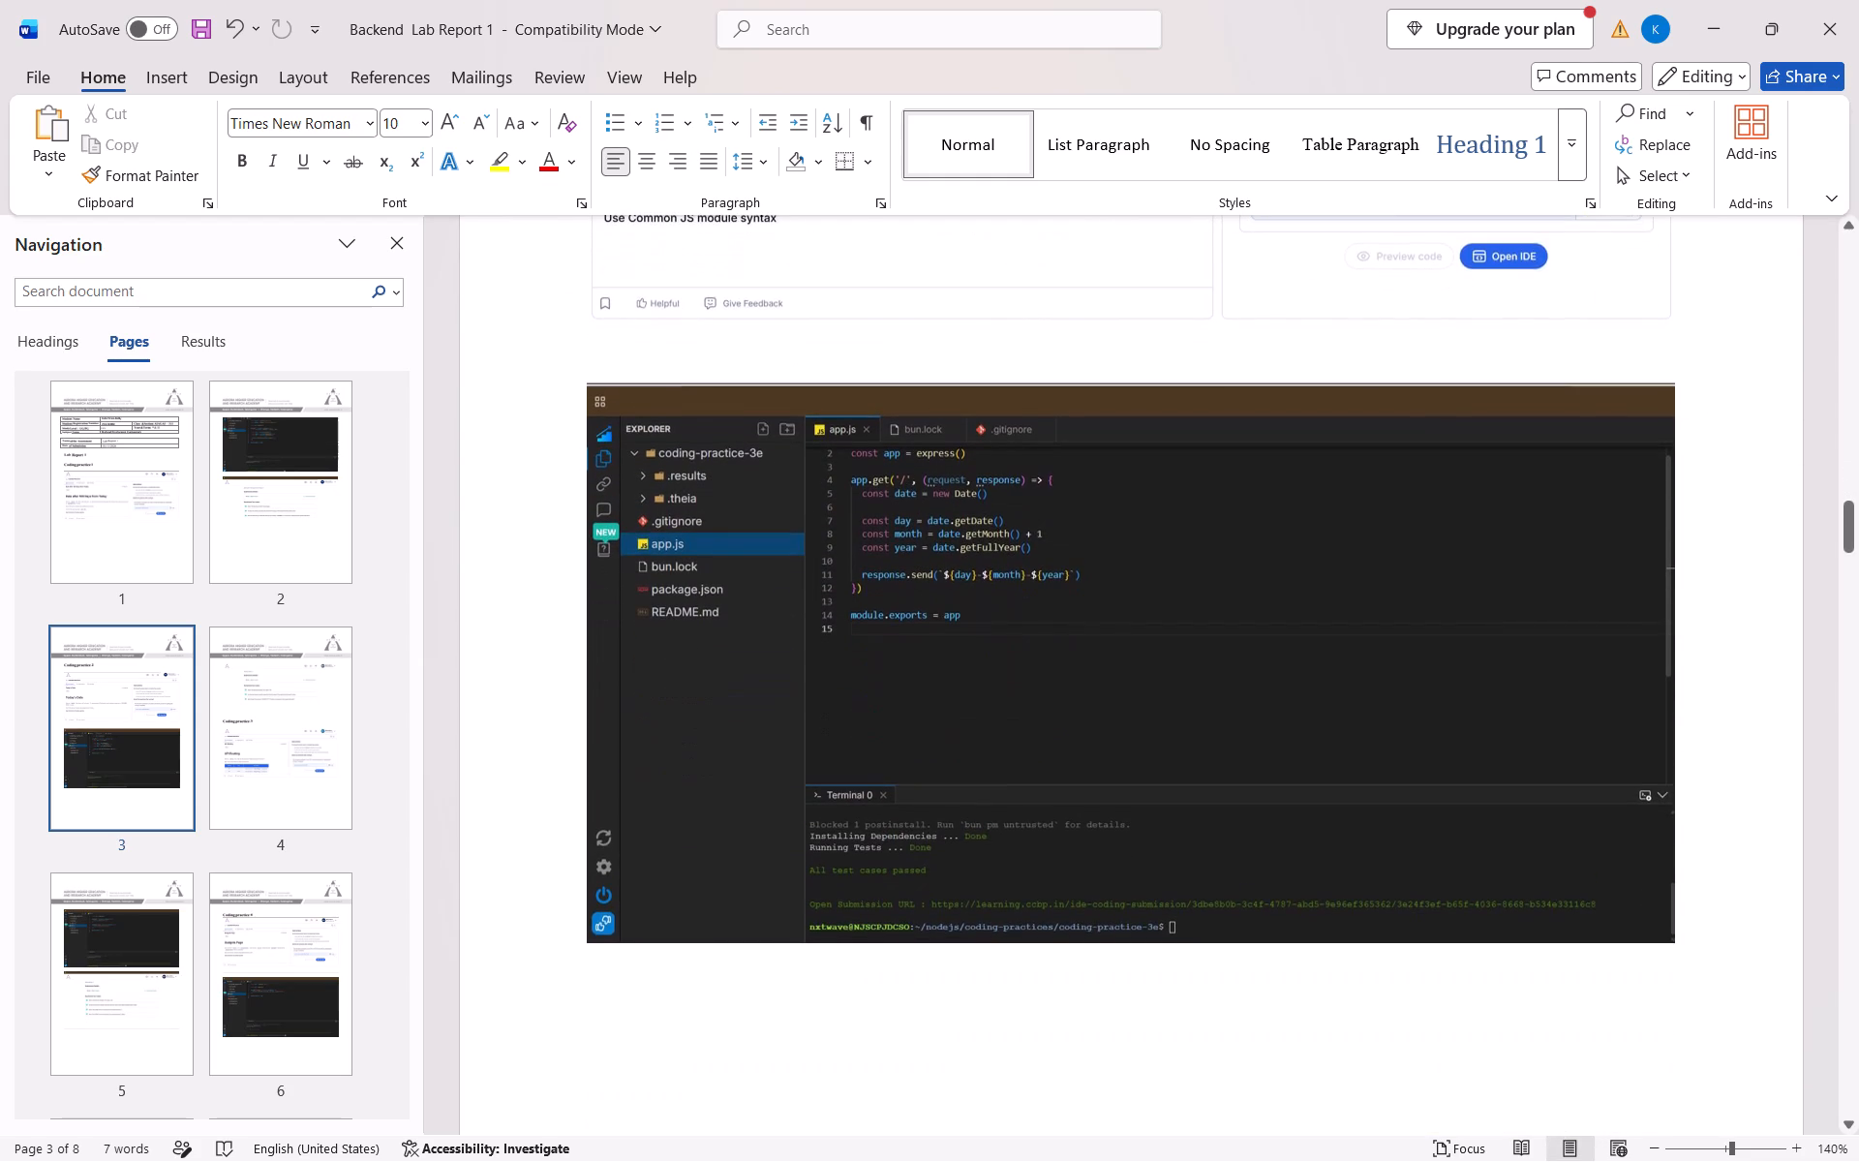
scroll(916, 565, down, 13)
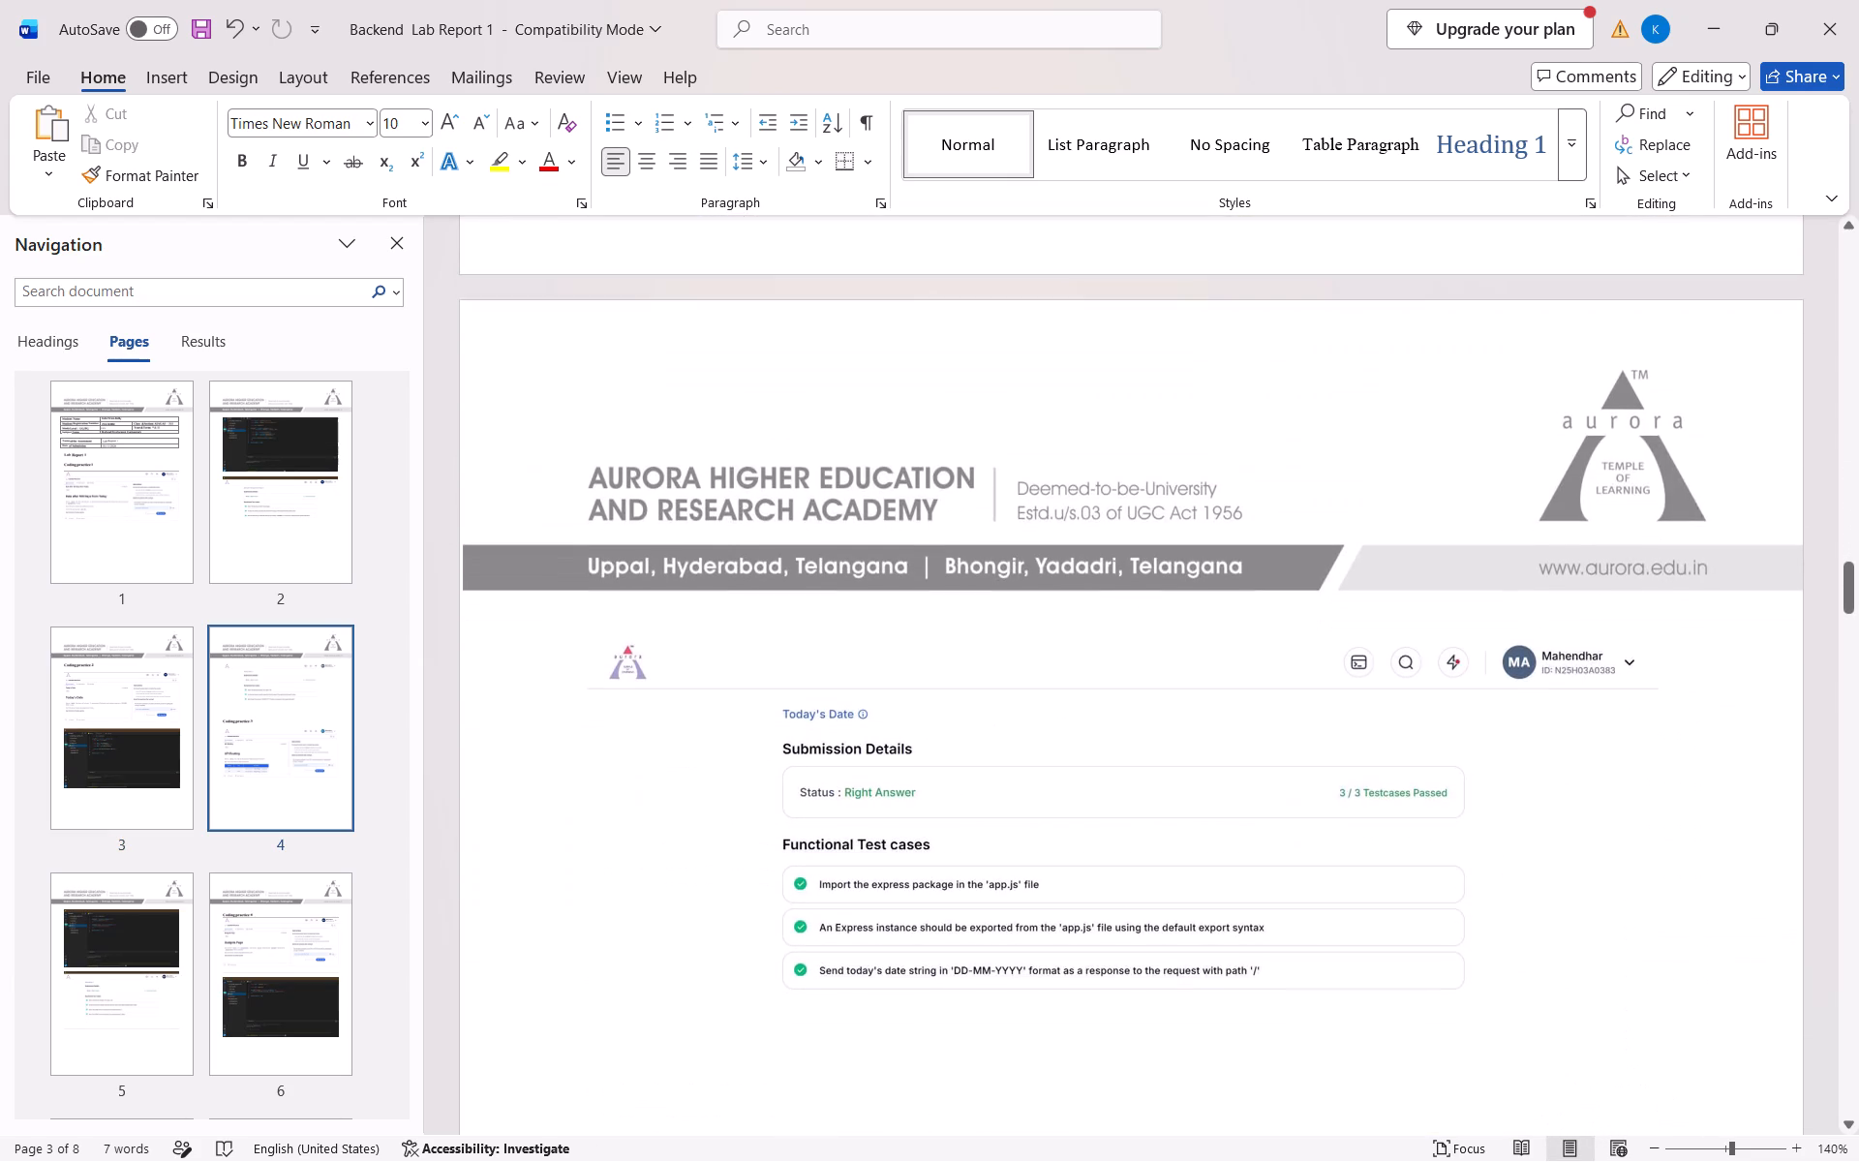
scroll(918, 561, down, 3)
click(1075, 544)
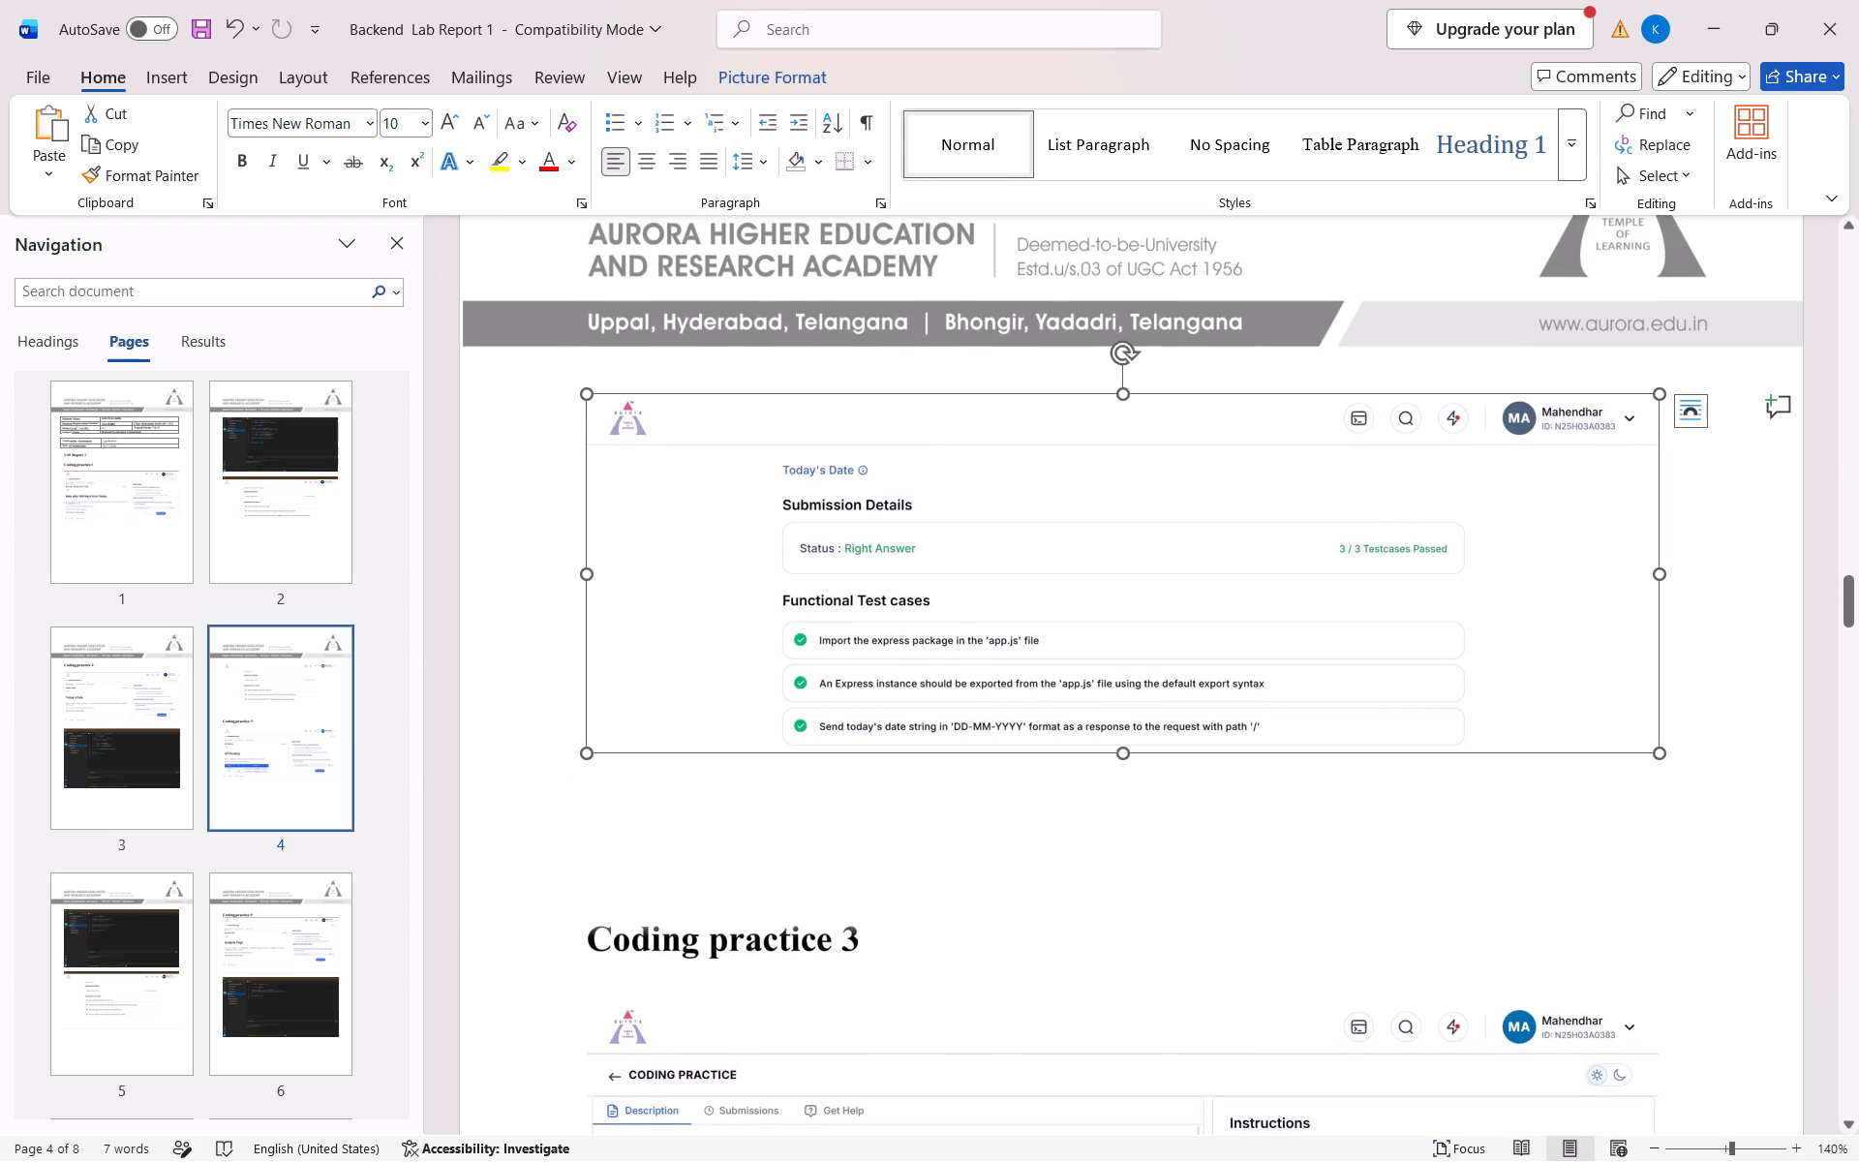
key(ctrl+v)
click(674, 474)
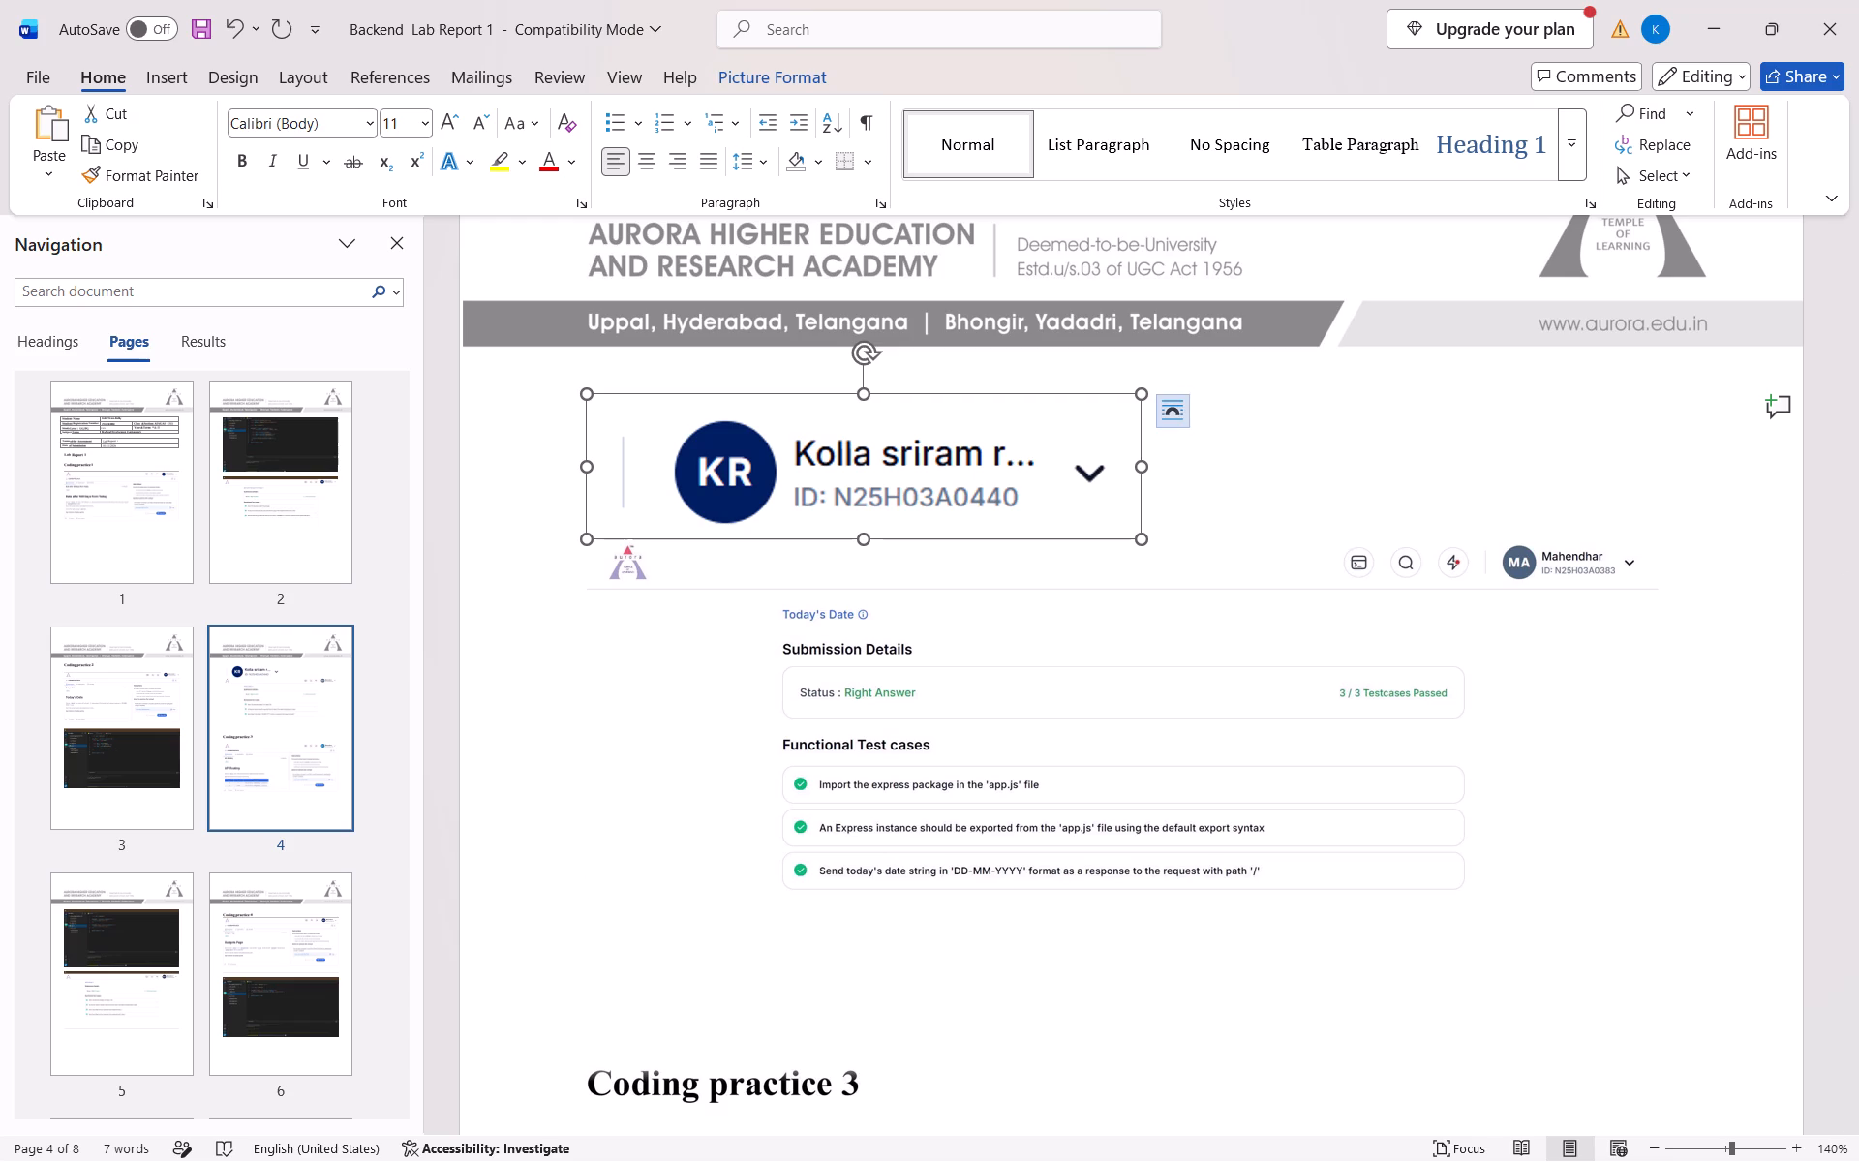
click(1178, 424)
click(1352, 647)
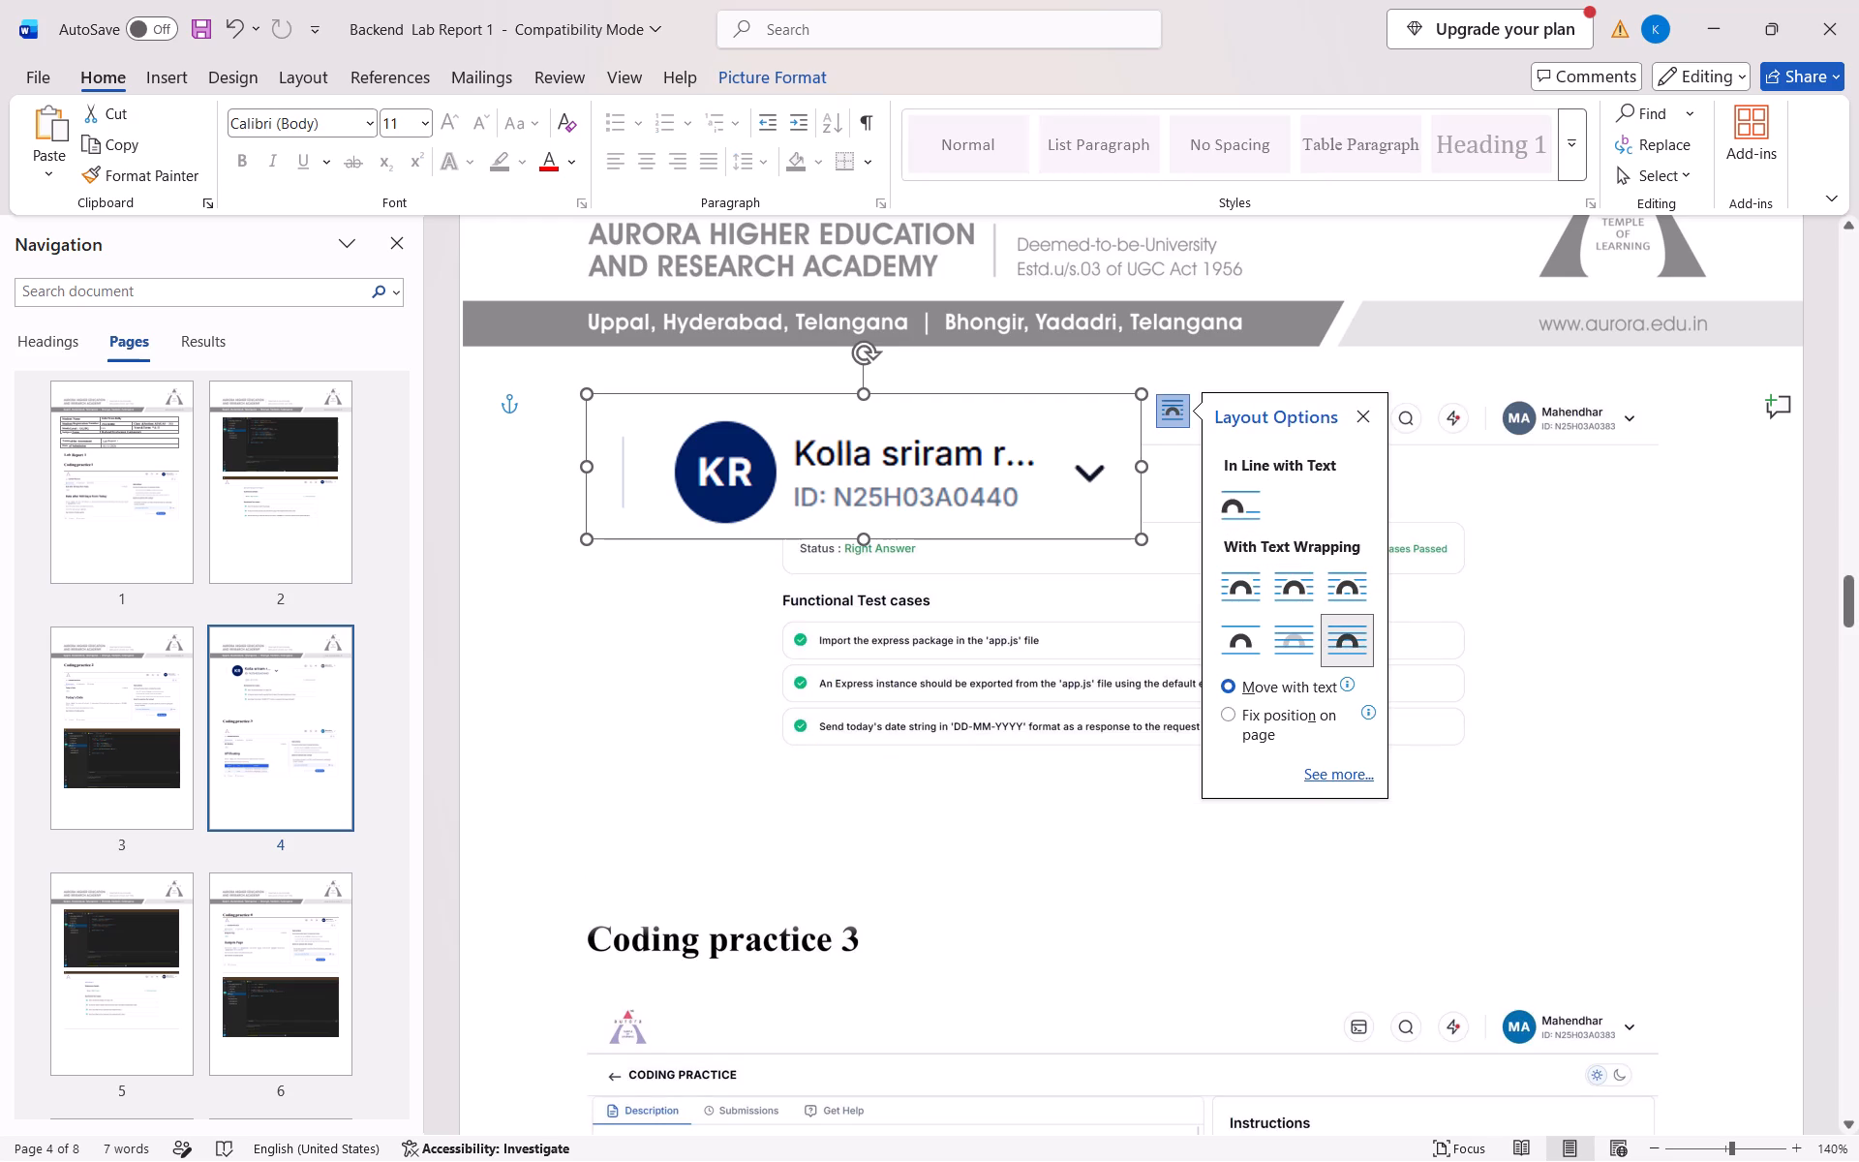
Shrink the pasted badge and place it over the old profile badge in the Today's Date submission screenshot's header.
drag(1142, 535, 797, 474)
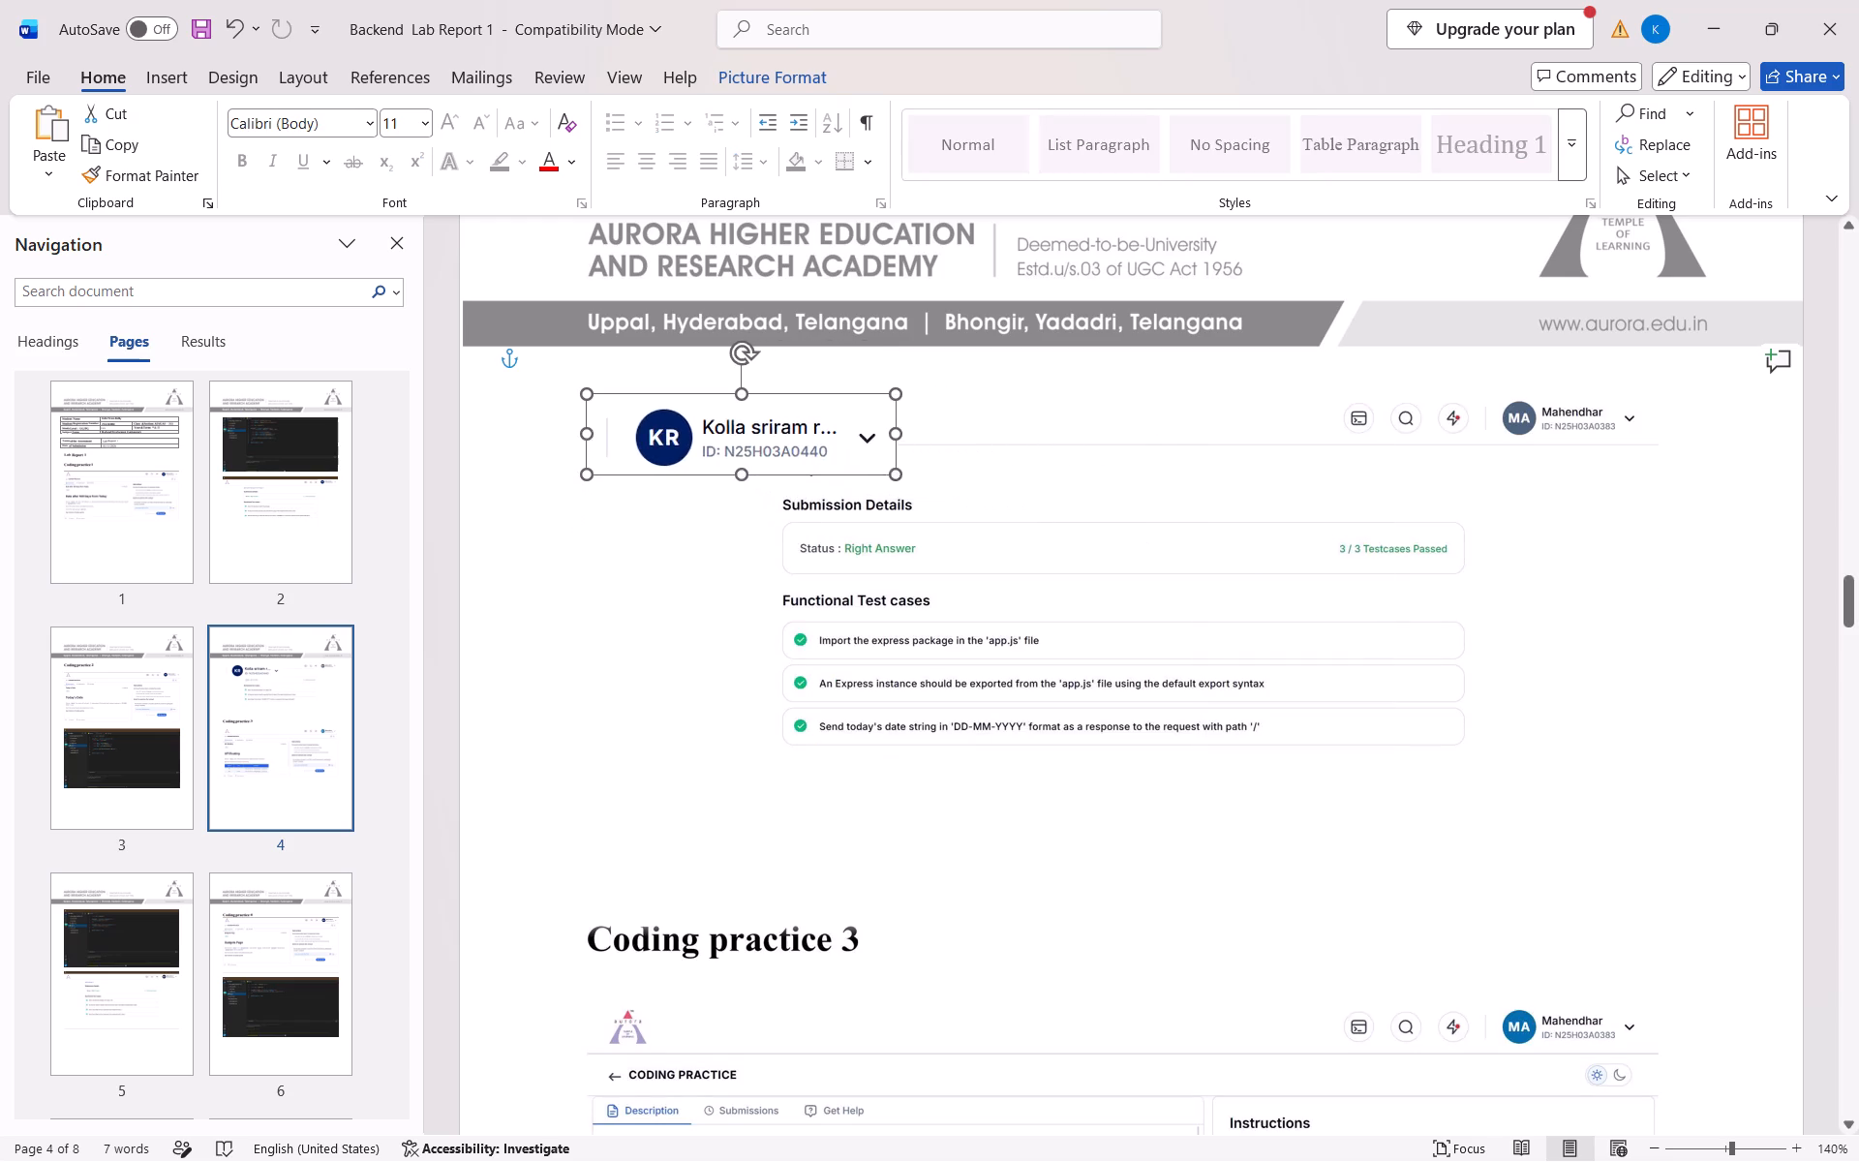
drag(797, 474, 730, 452)
drag(666, 429, 1626, 440)
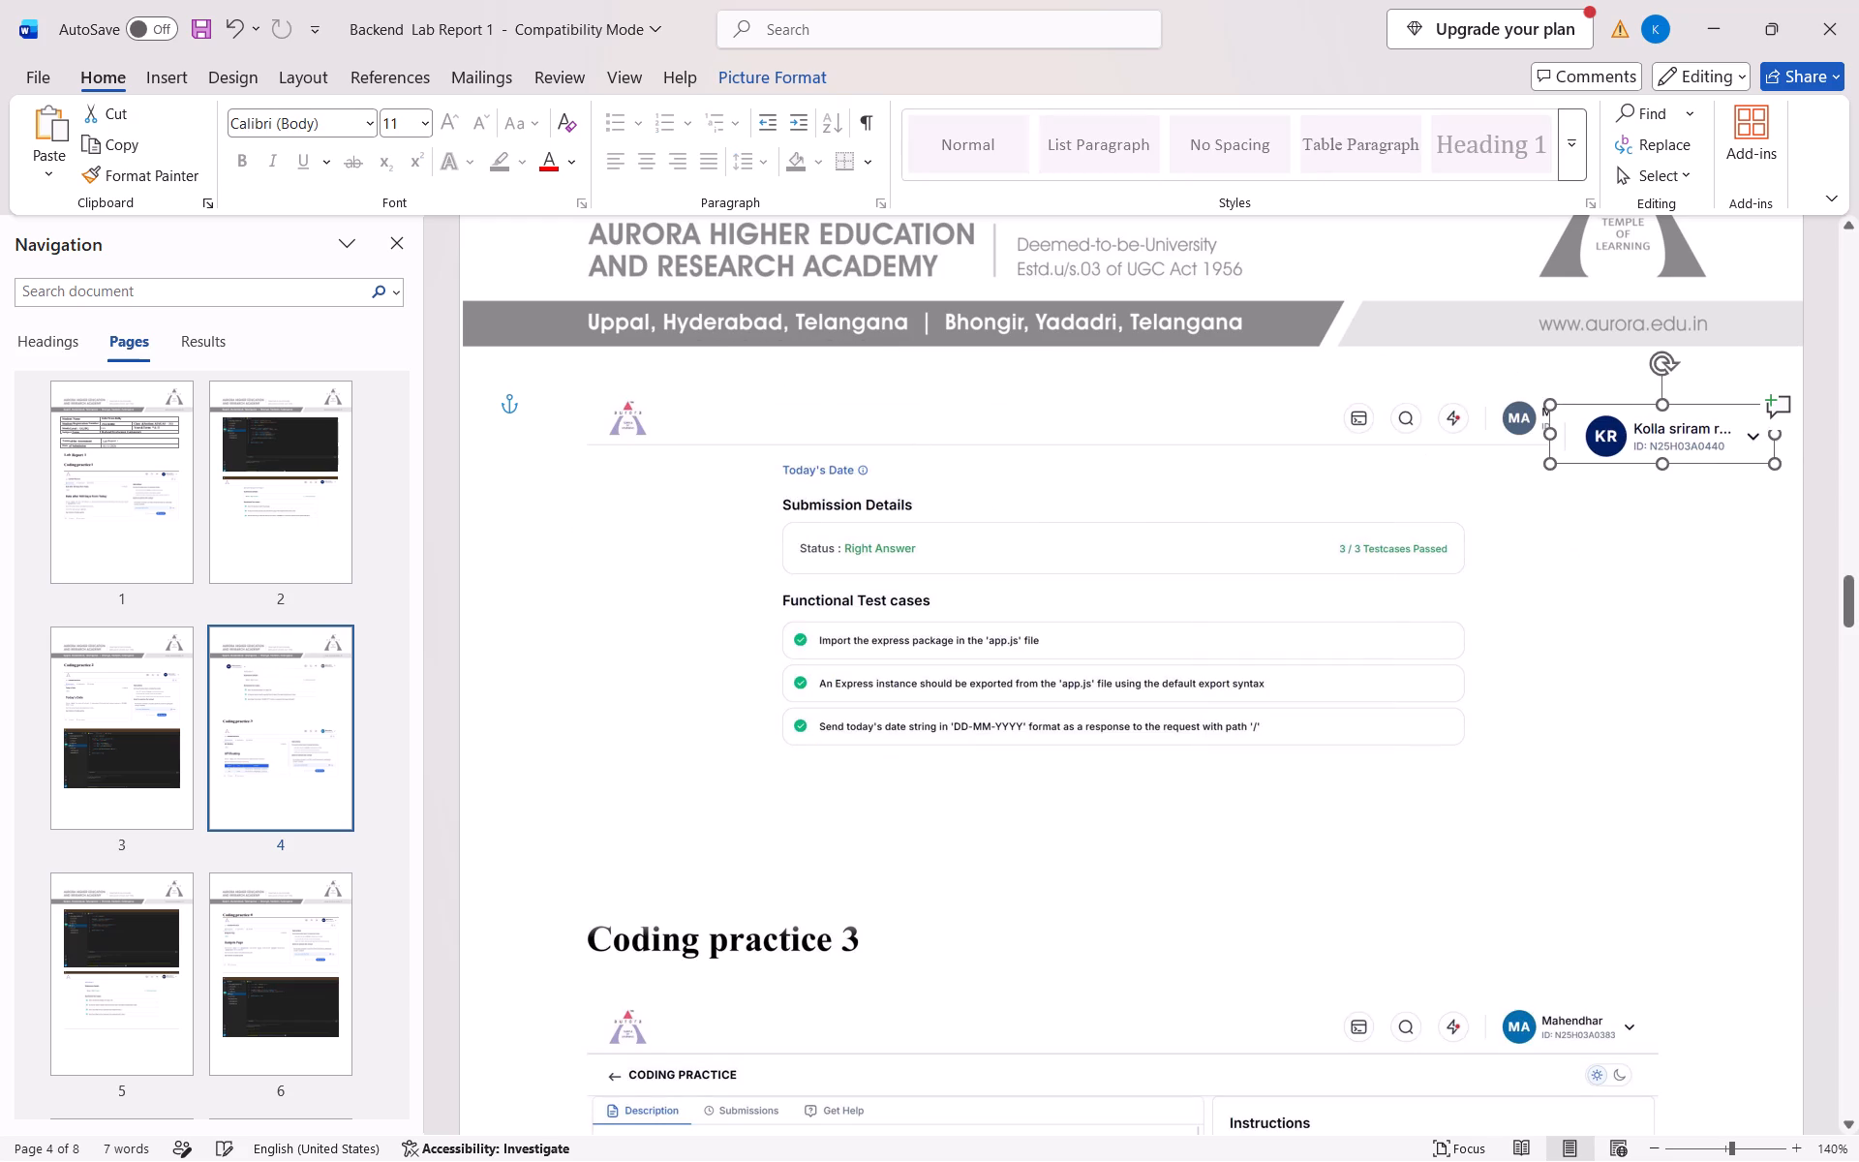
drag(1626, 440, 1545, 431)
ctrl+scroll(1679, 514, up, 12)
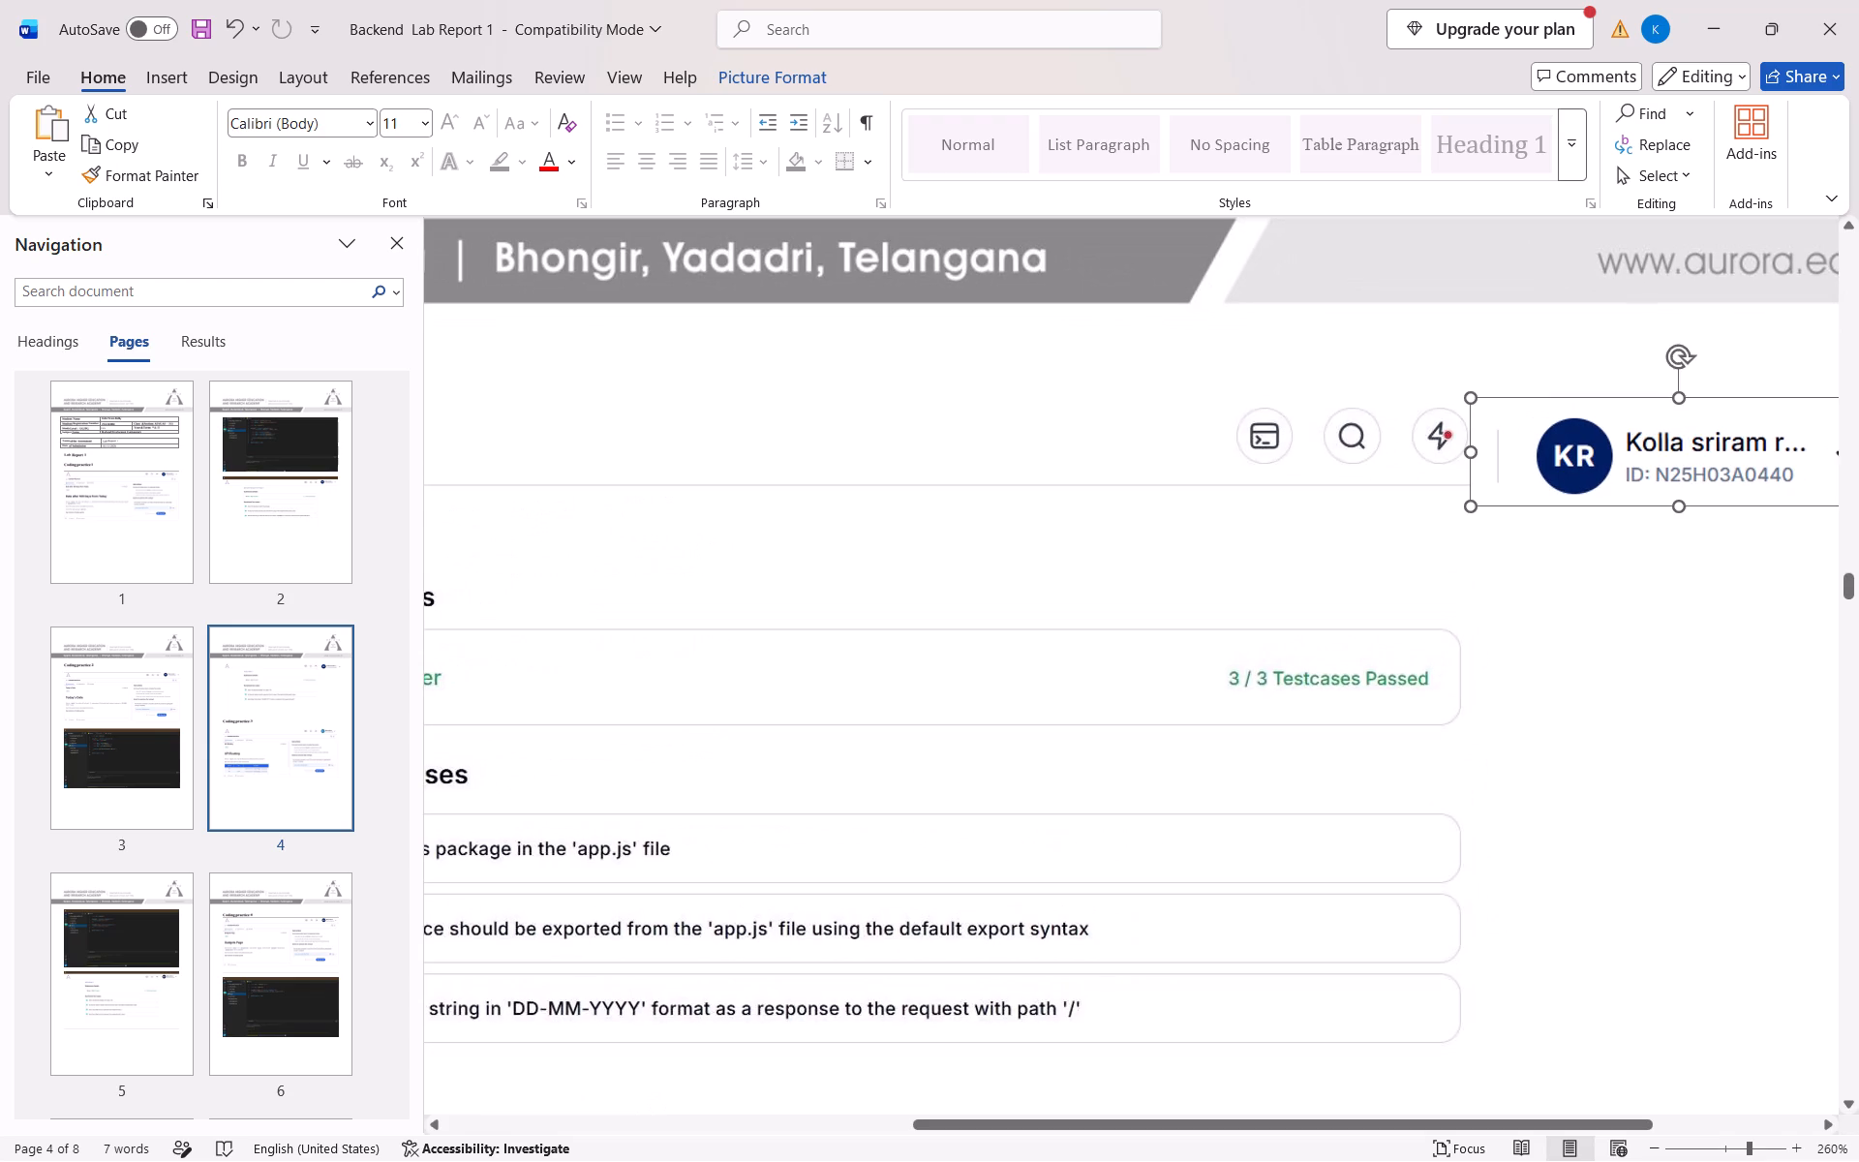
drag(1584, 462, 1590, 442)
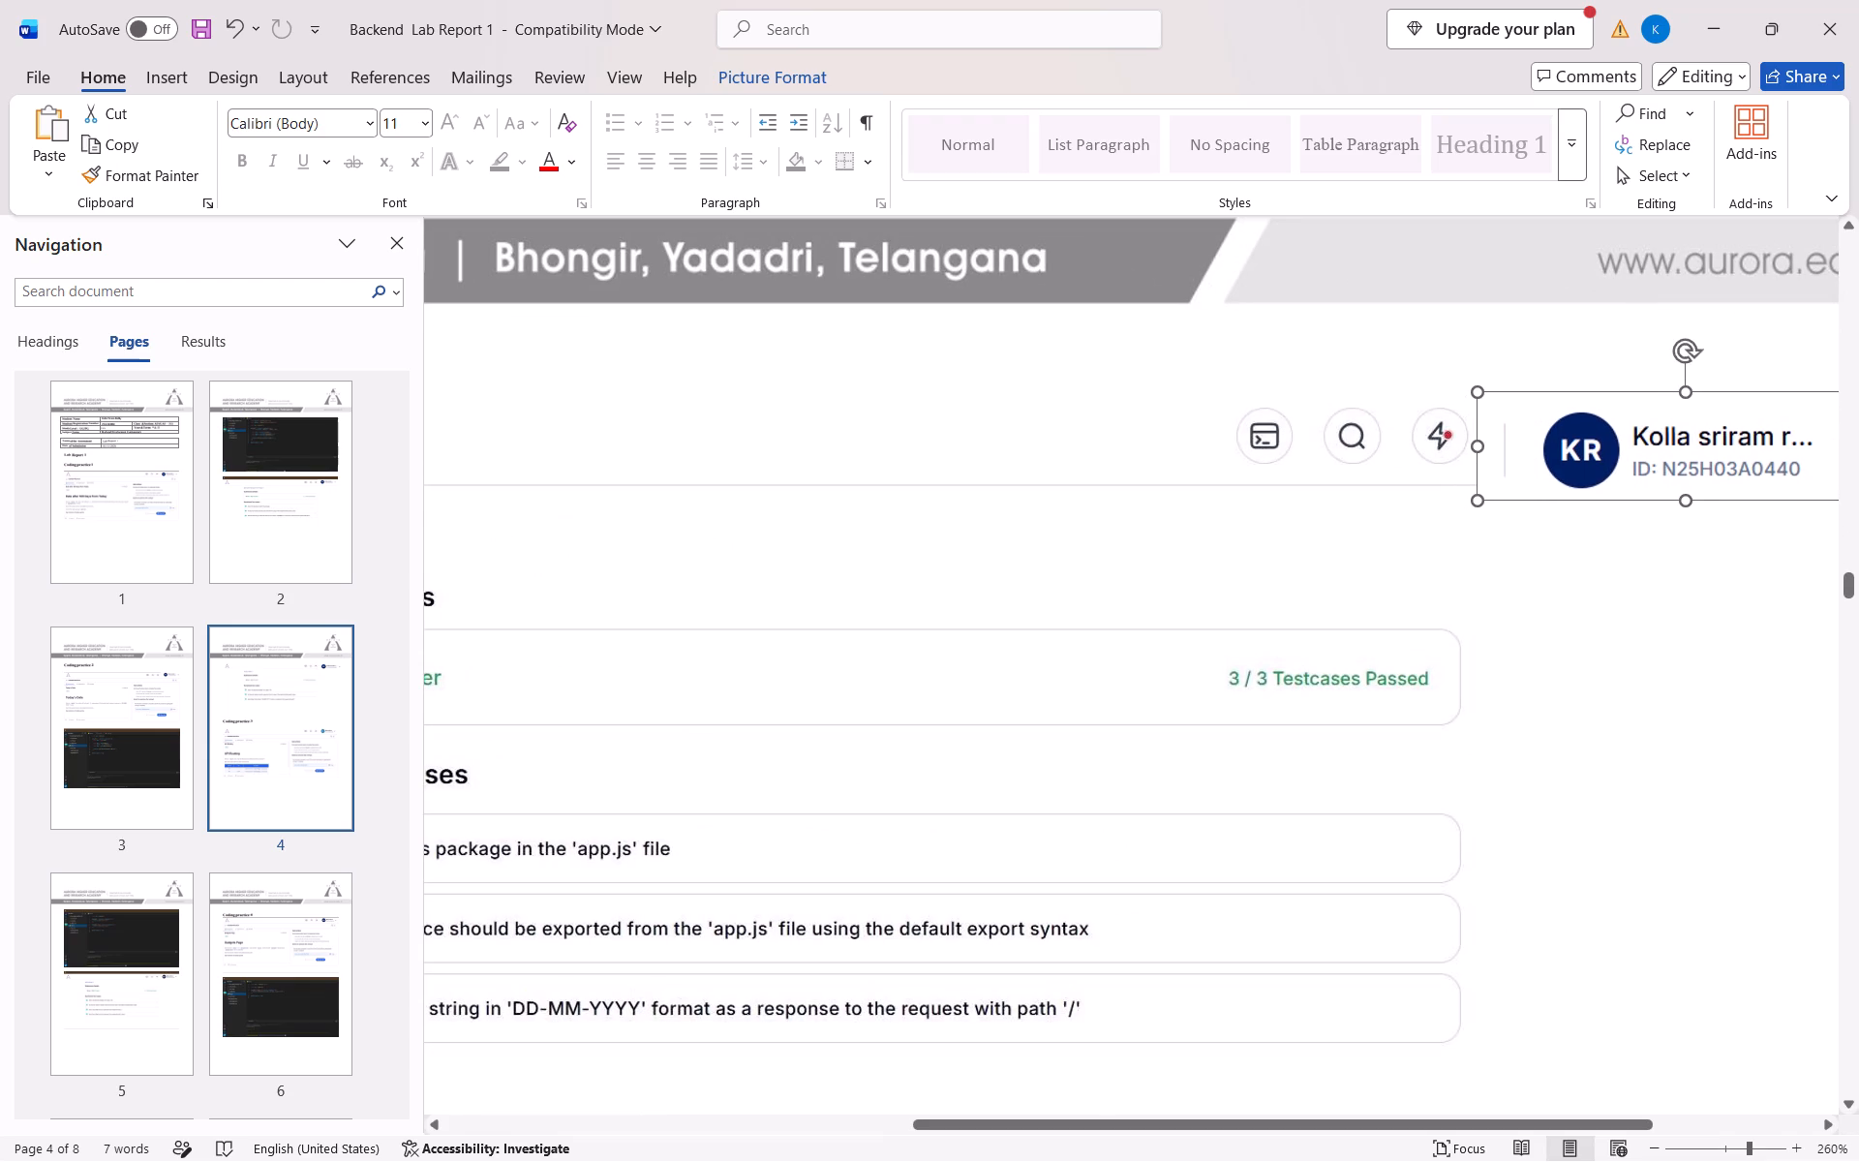
drag(1590, 442, 1589, 430)
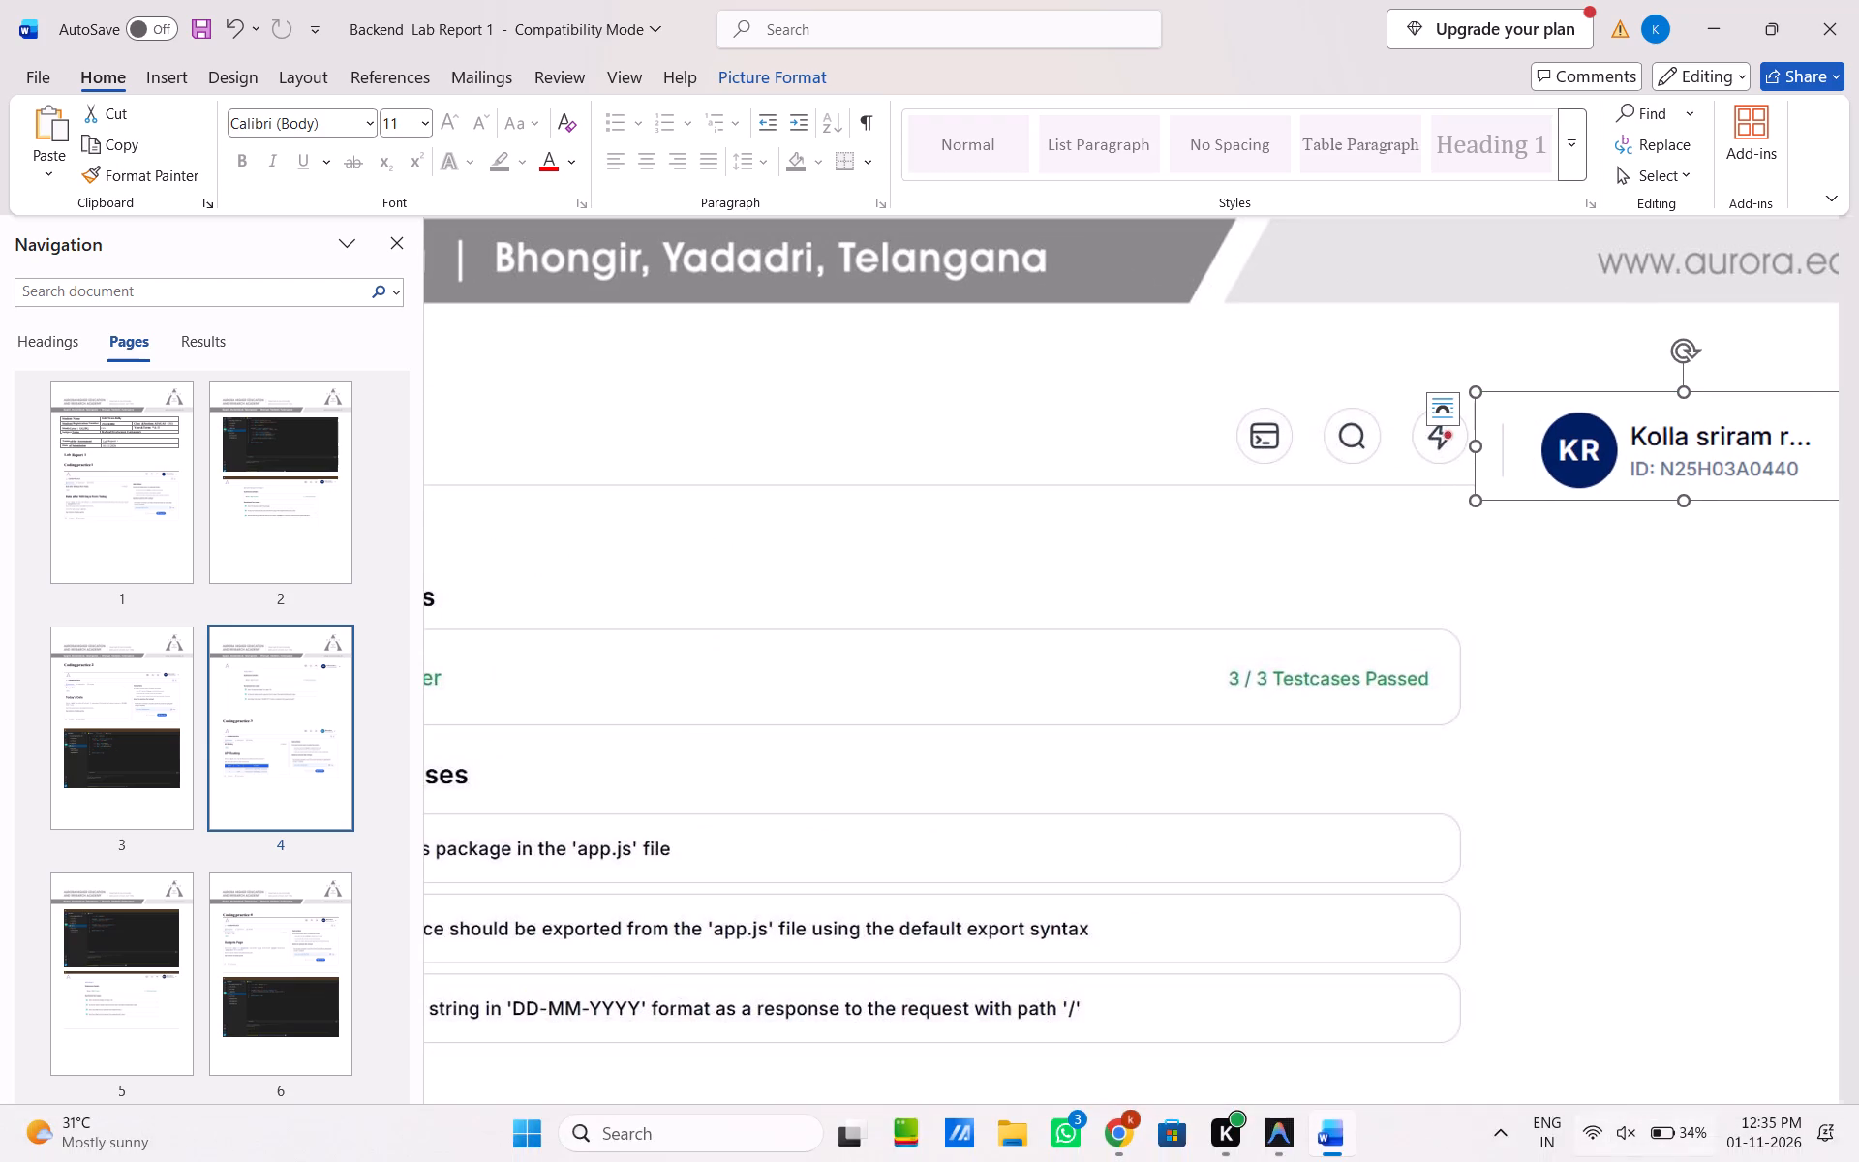
Trim the badge's width and height so it covers the old badge and sits above the submission screenshot's header line.
click(1659, 944)
drag(1631, 1119, 1858, 1039)
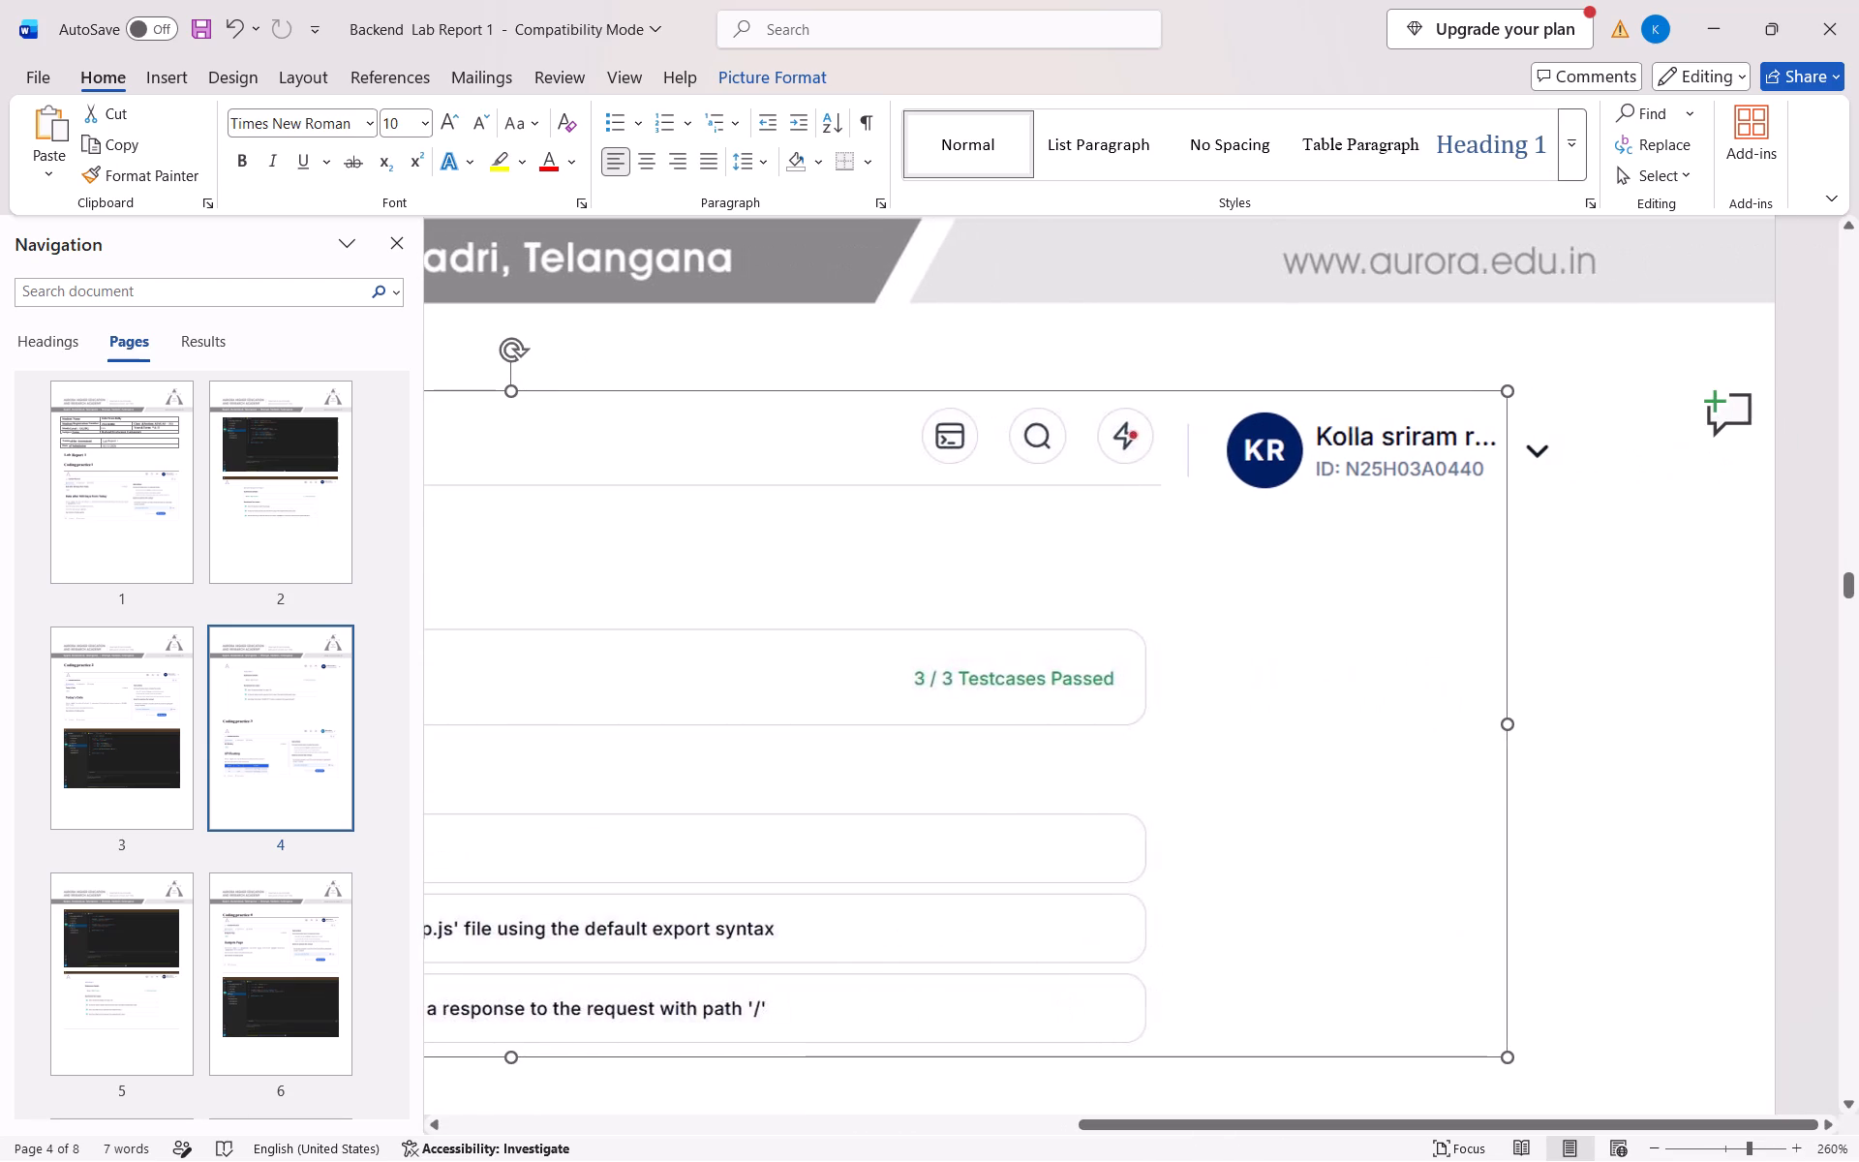
click(1413, 498)
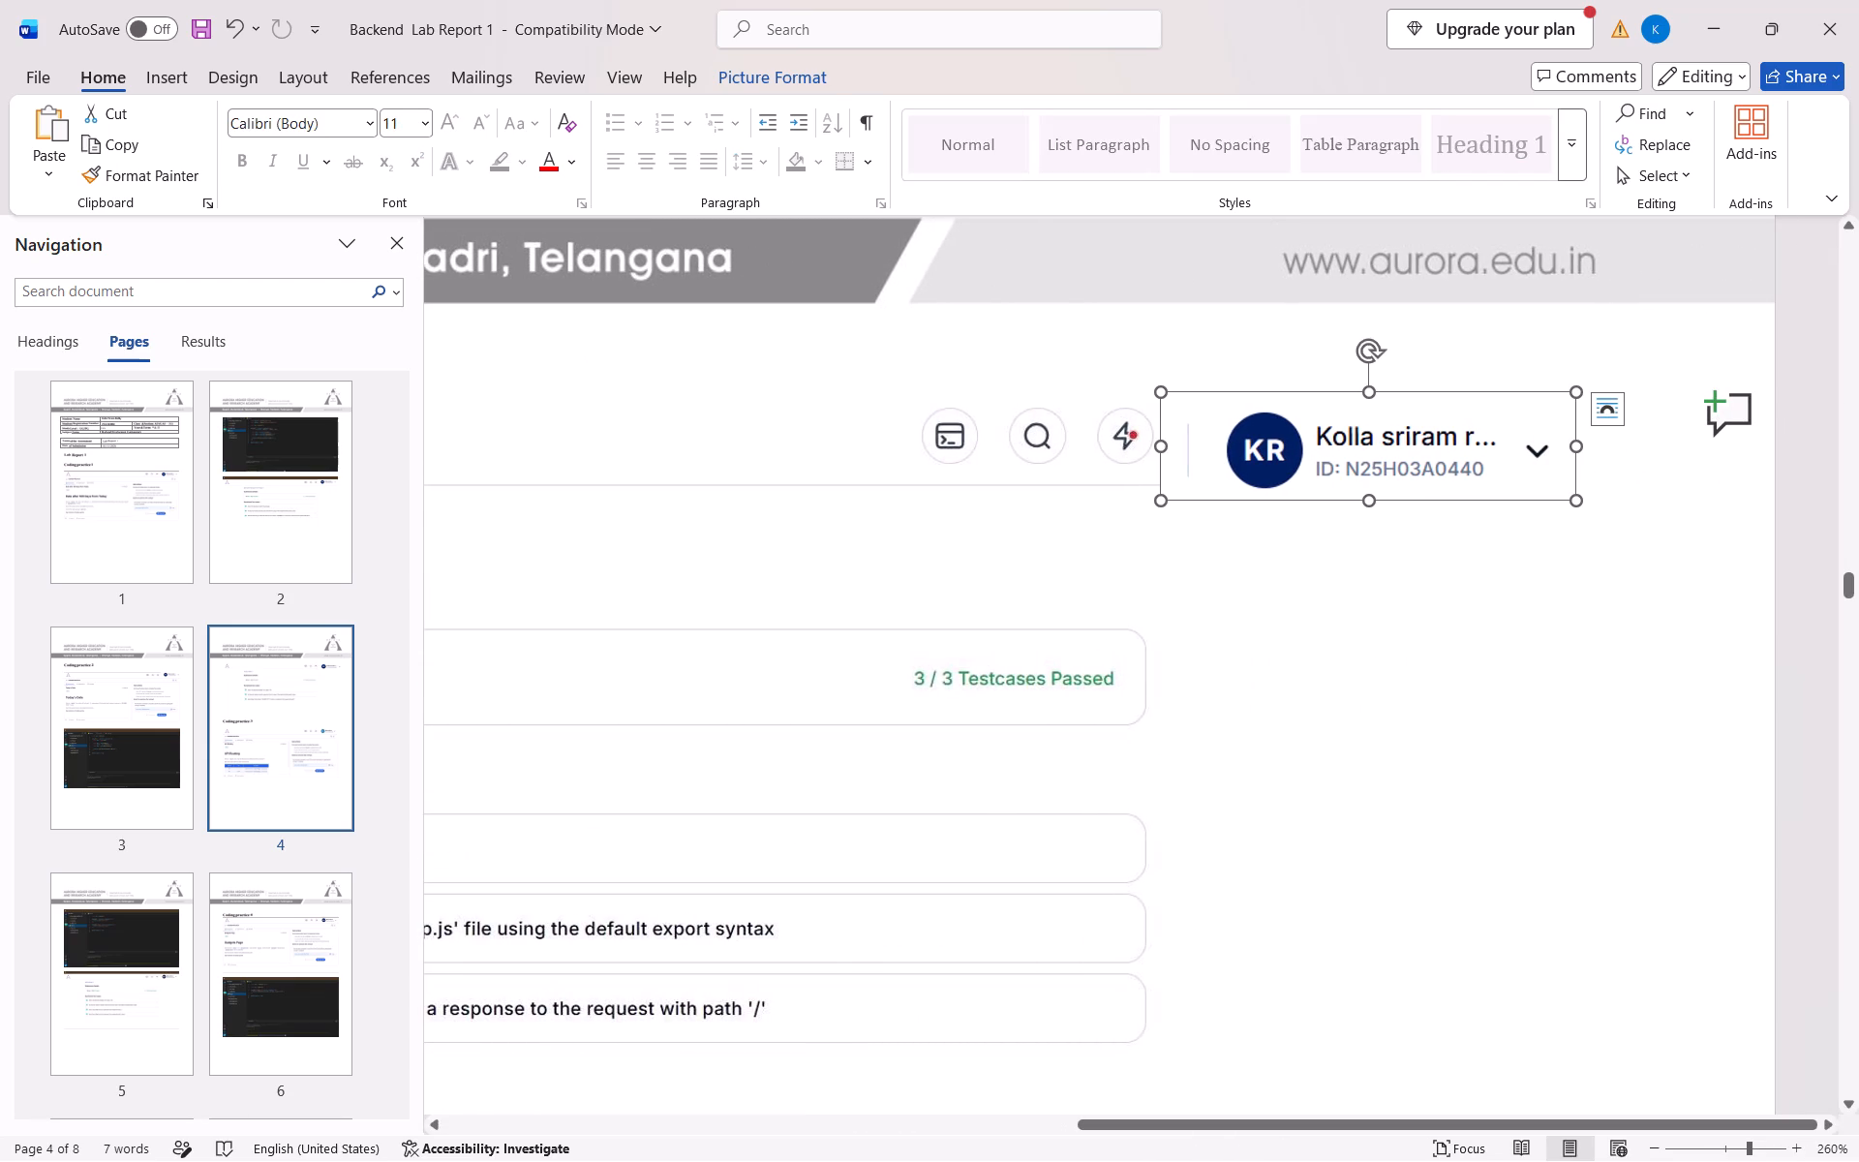
drag(1571, 451, 1490, 449)
drag(1326, 494, 1325, 457)
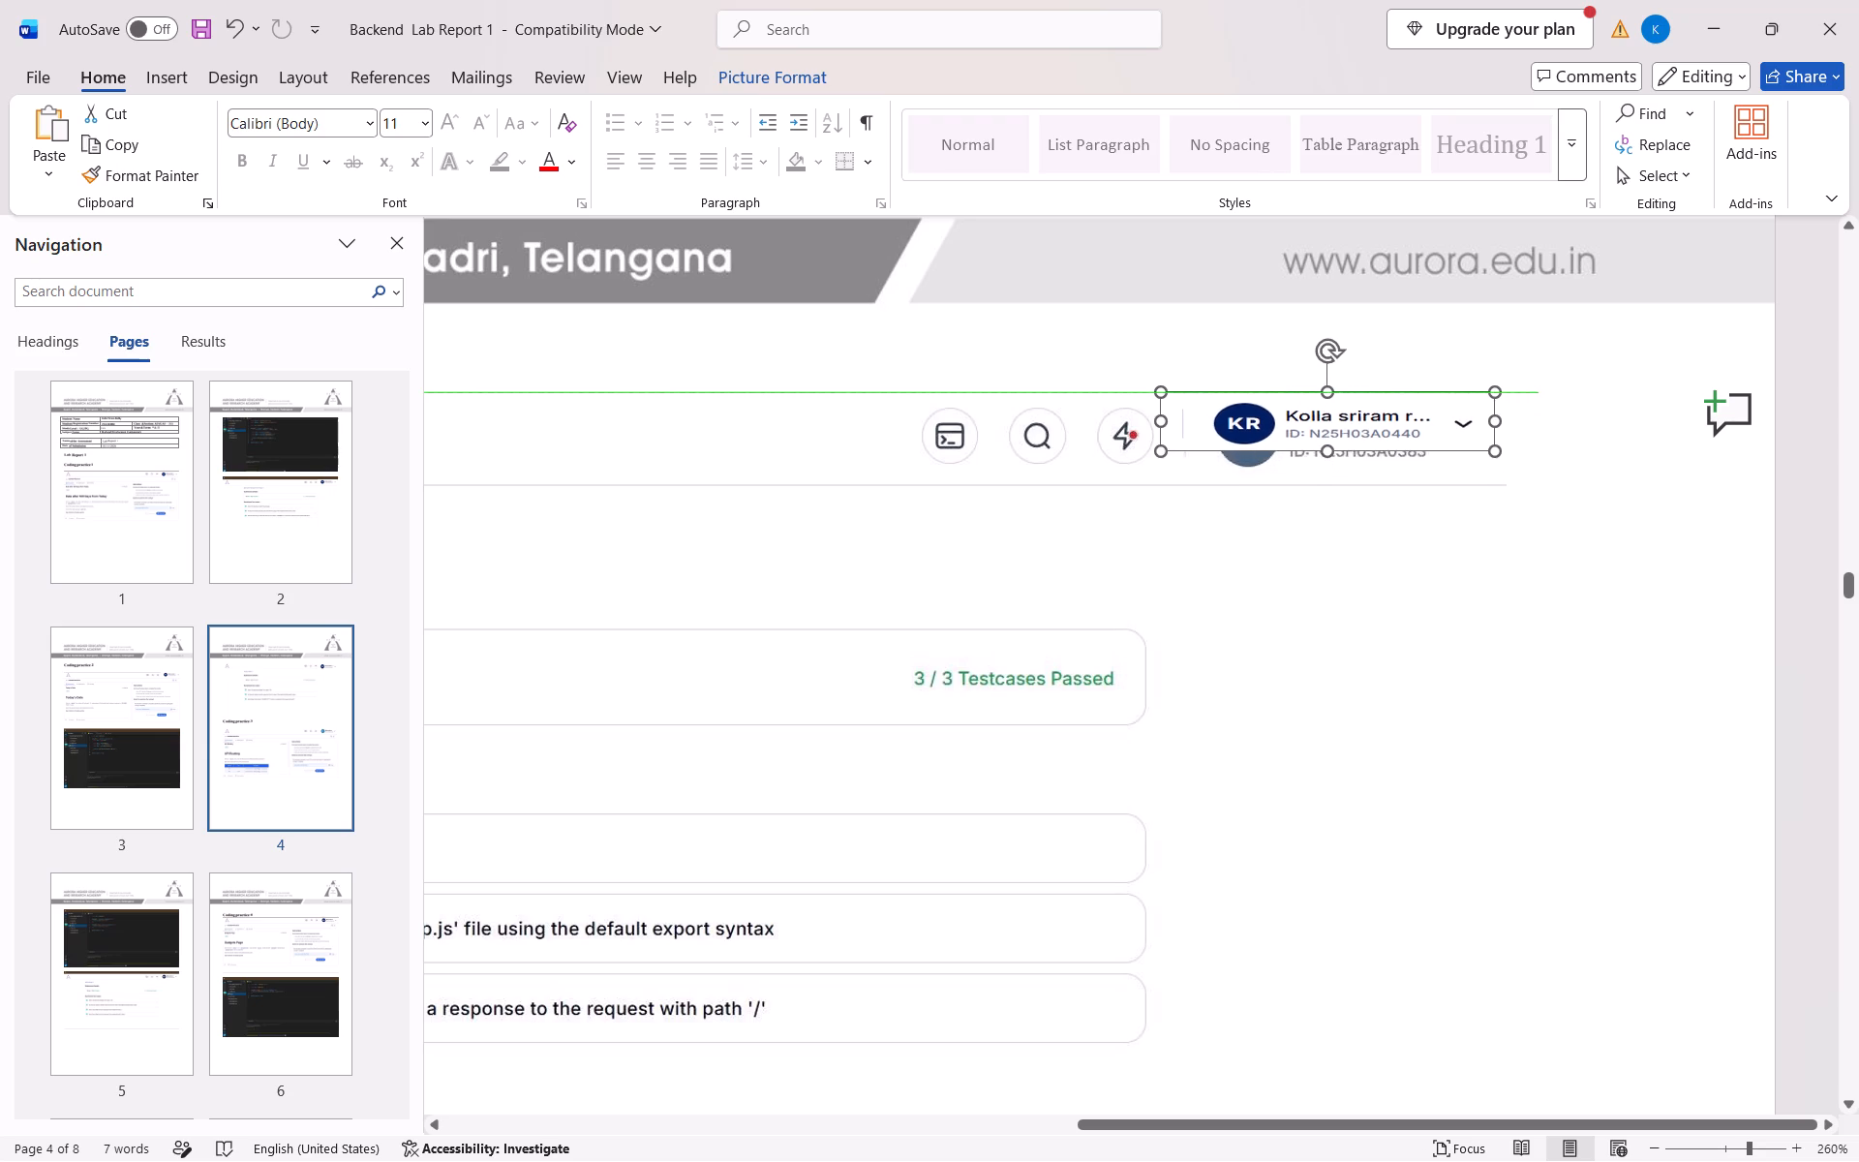
drag(1325, 457, 1322, 476)
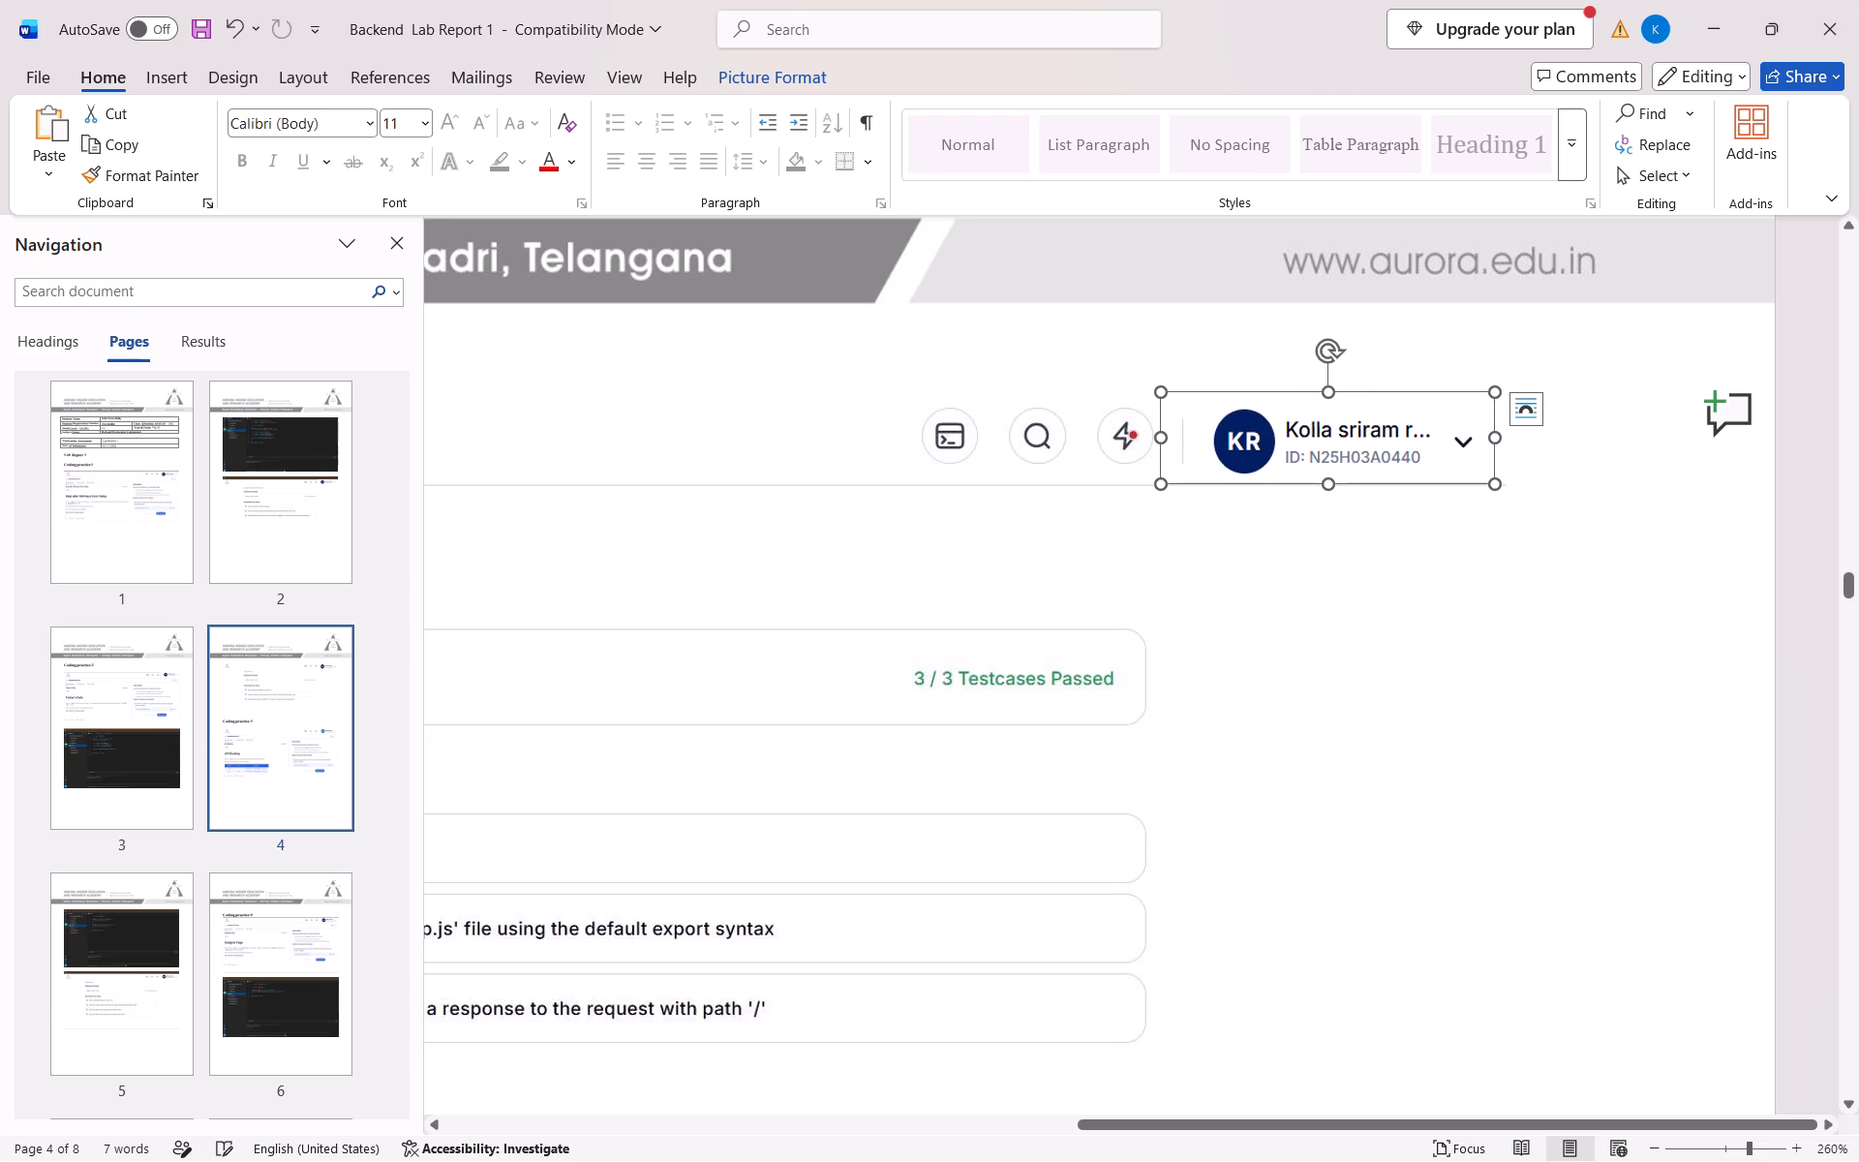
click(1328, 393)
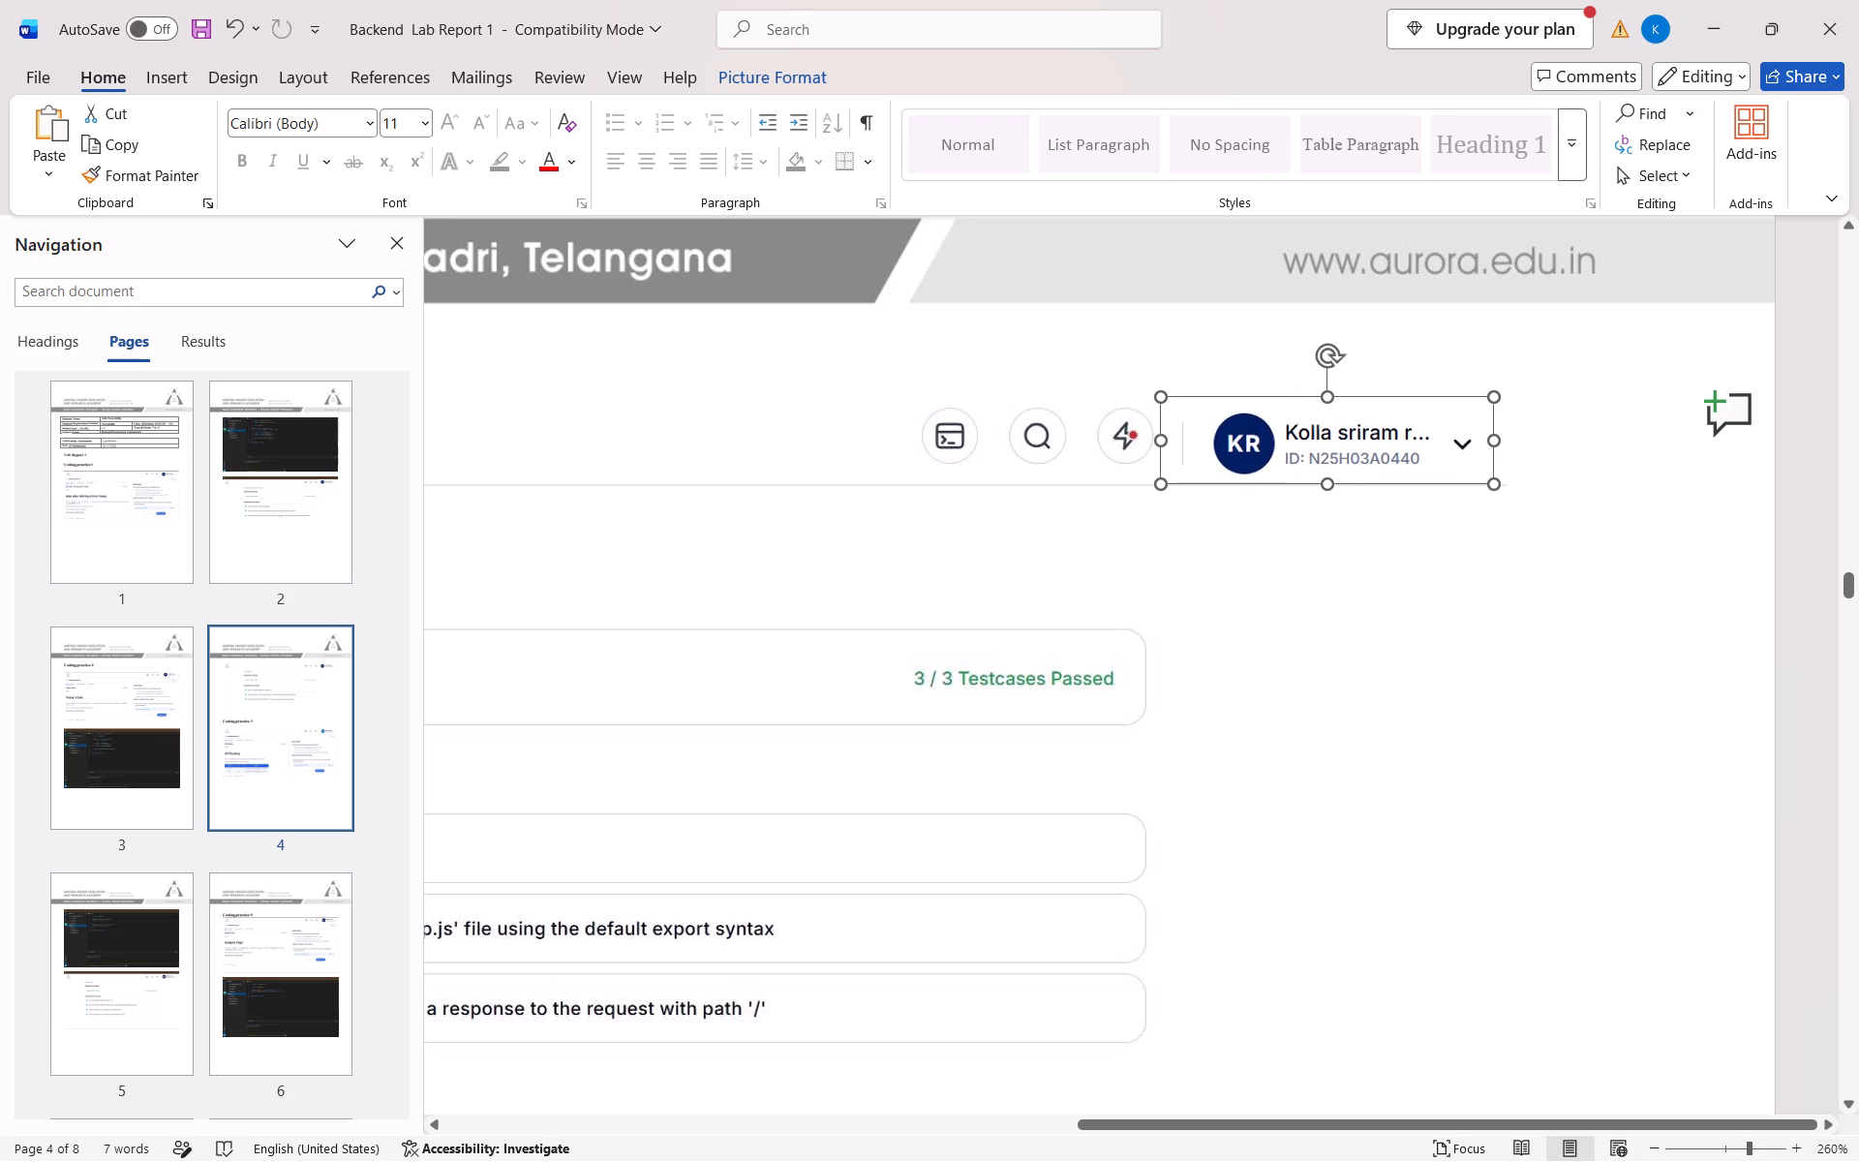
drag(1495, 442, 1447, 452)
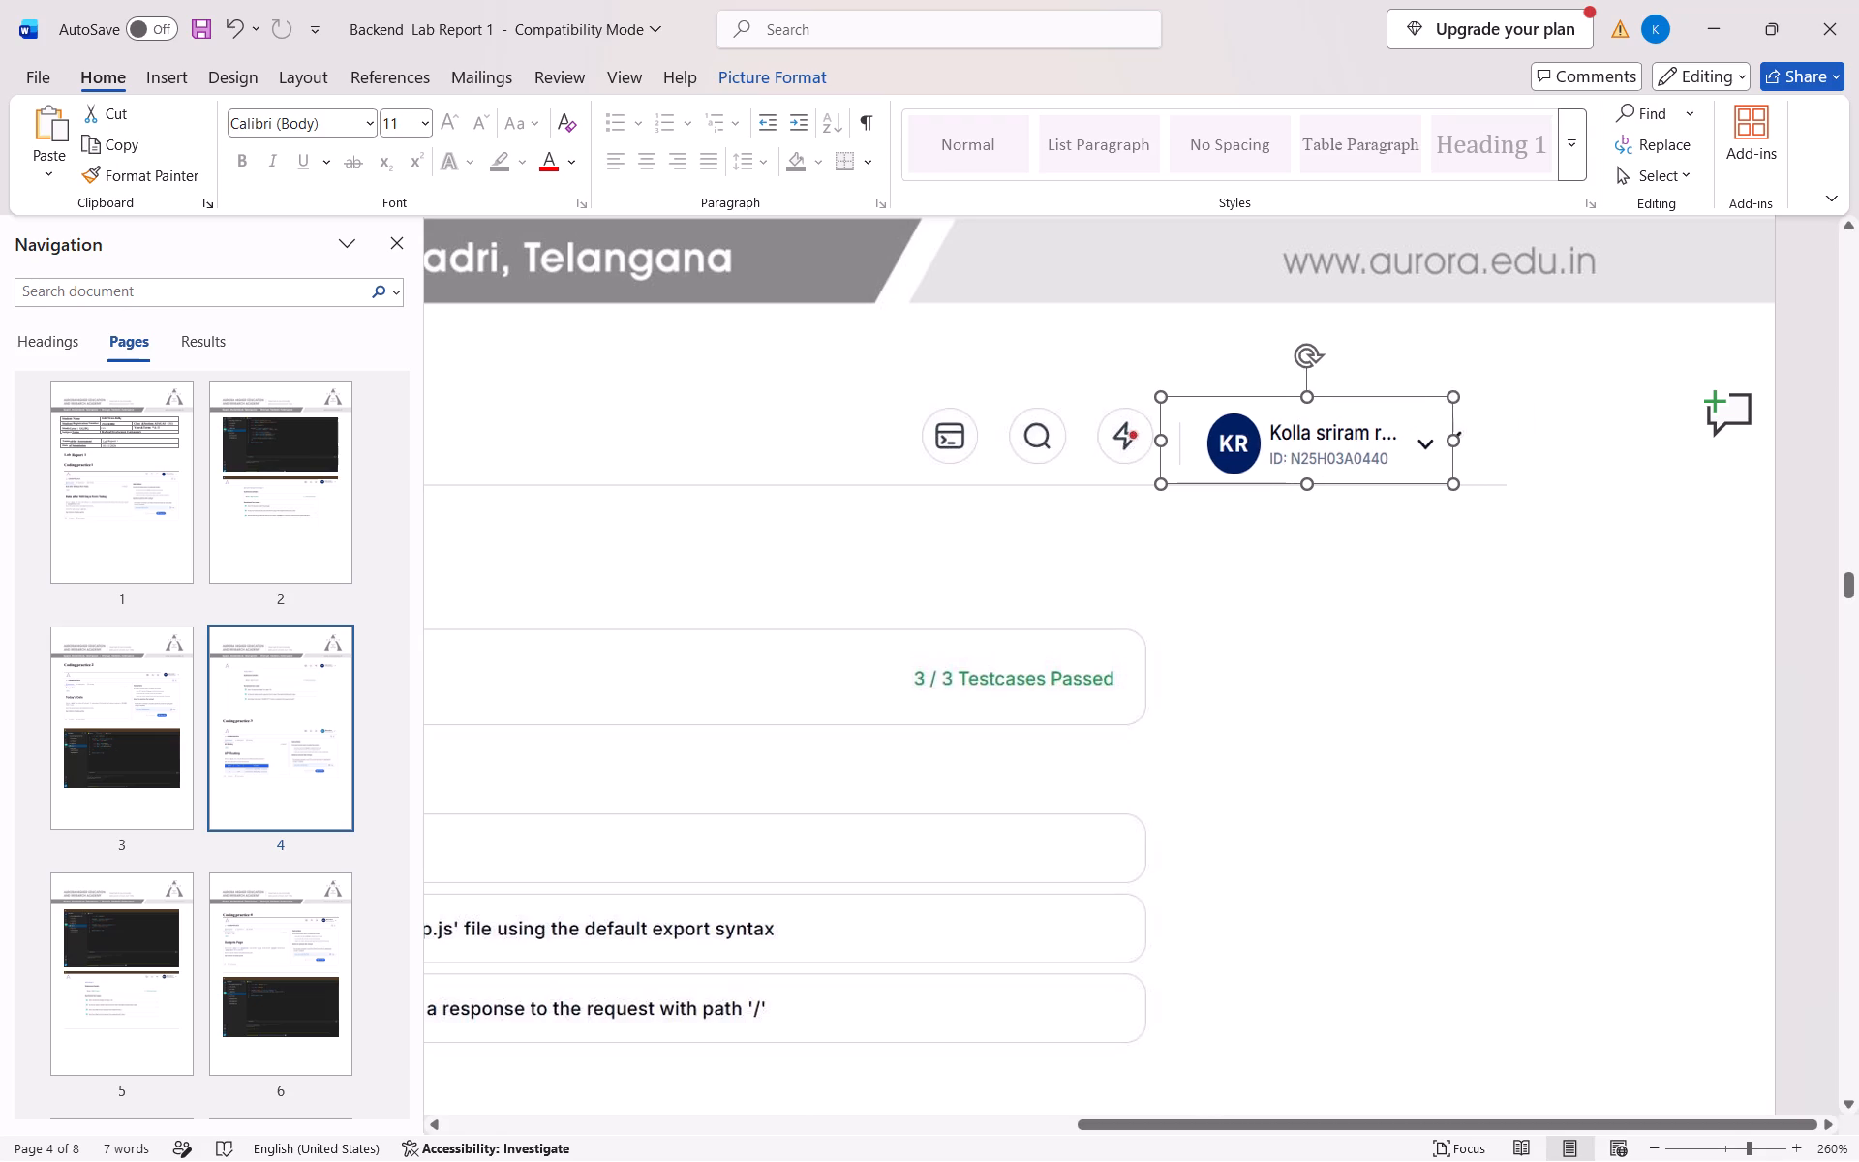
drag(1447, 452, 1486, 449)
click(1577, 505)
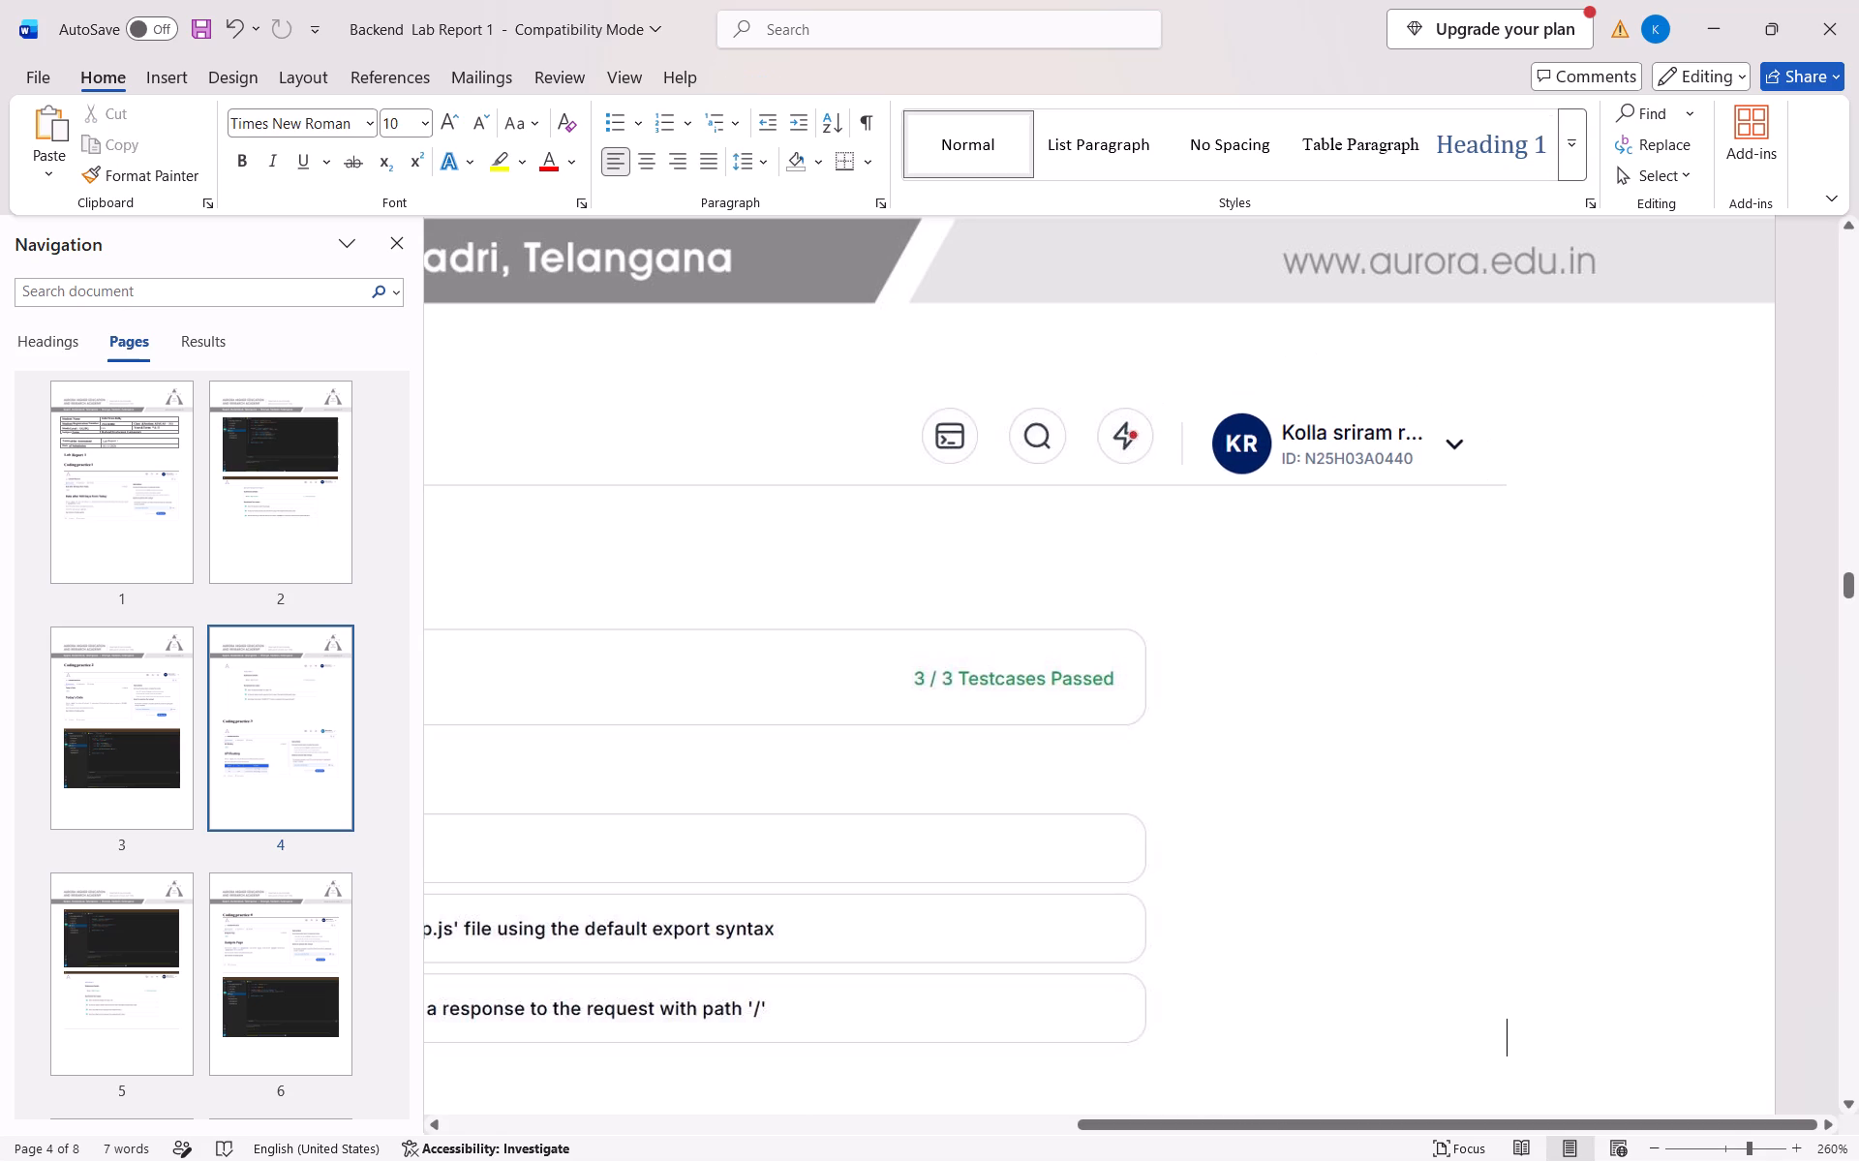
Paste the profile badge below the API Routing screenshot under Coding practice 3 on page 4 and select the pasted picture.
ctrl+scroll(1397, 544, down, 12)
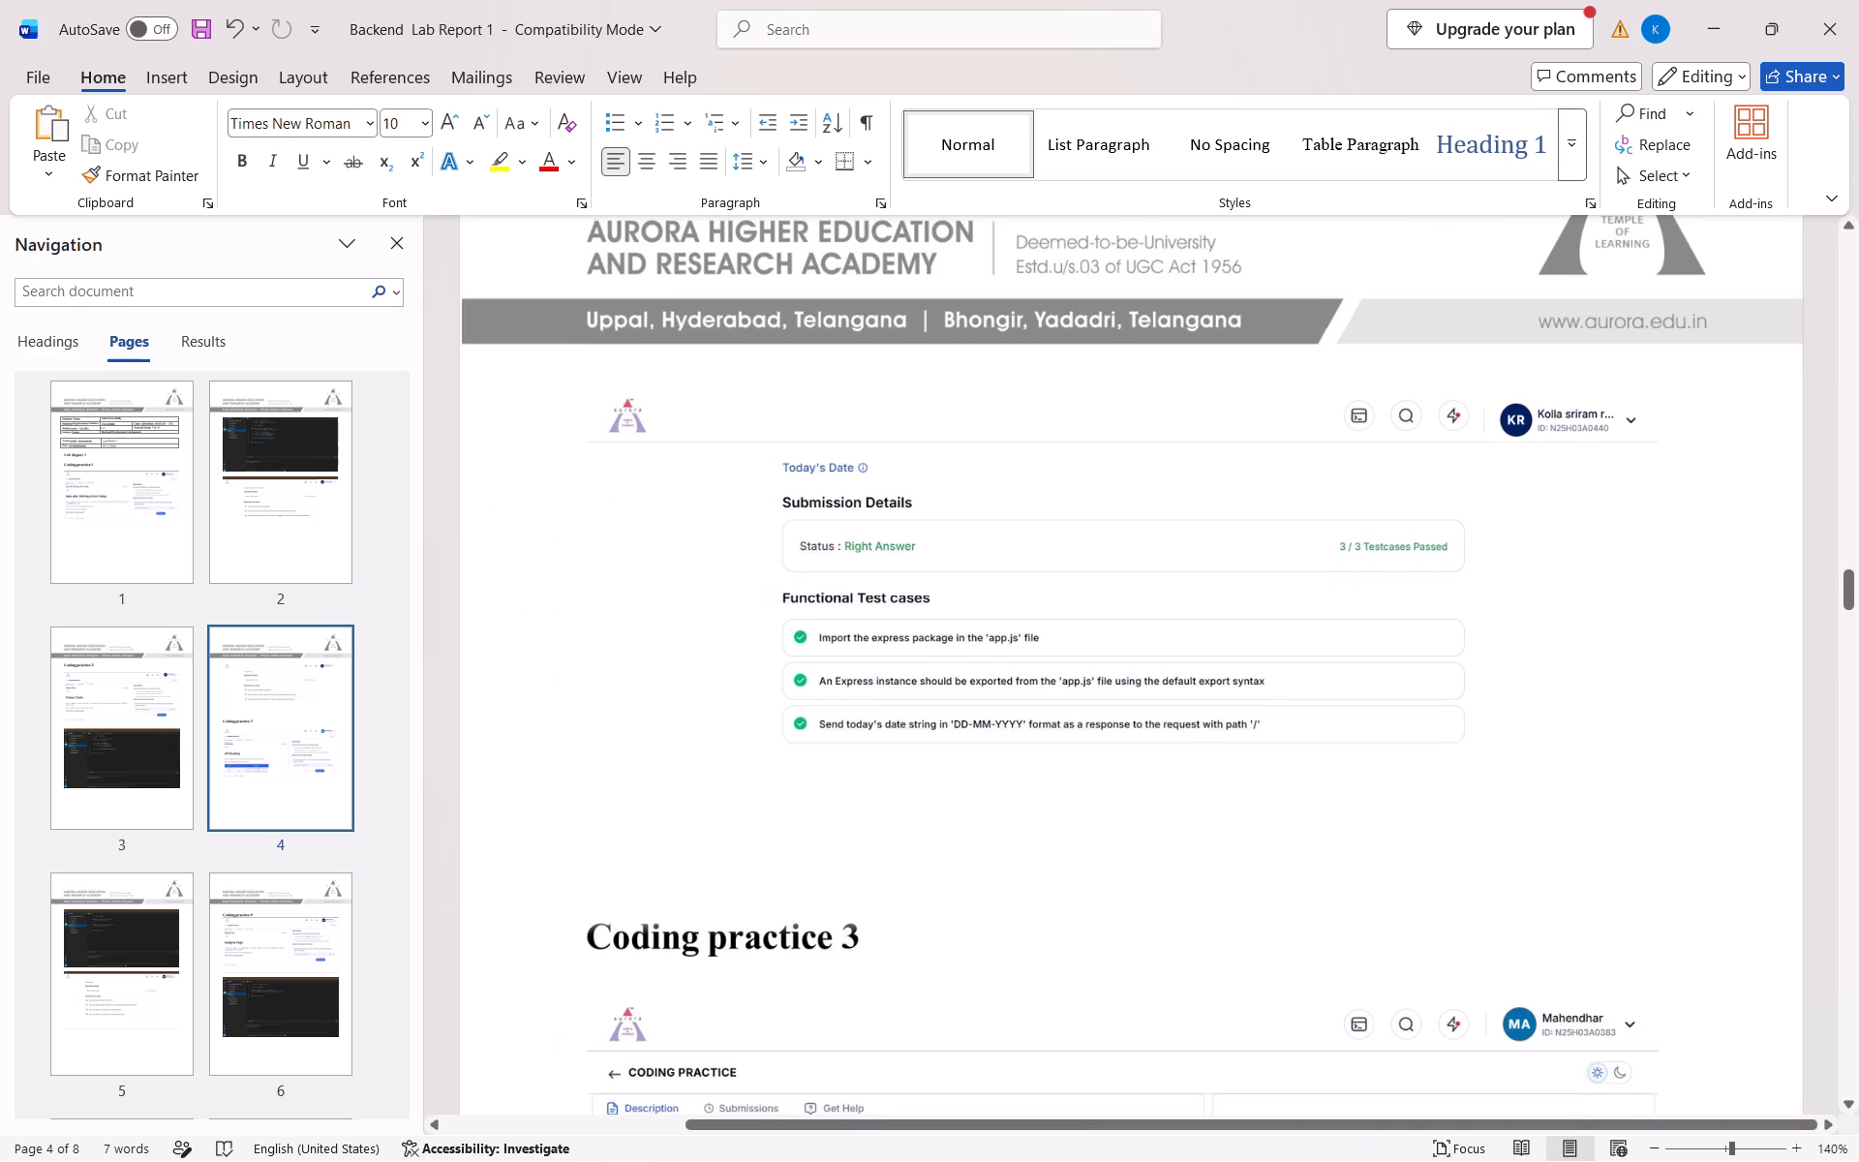
ctrl+scroll(1330, 539, down, 1)
scroll(1323, 542, up, 7)
scroll(1255, 444, down, 9)
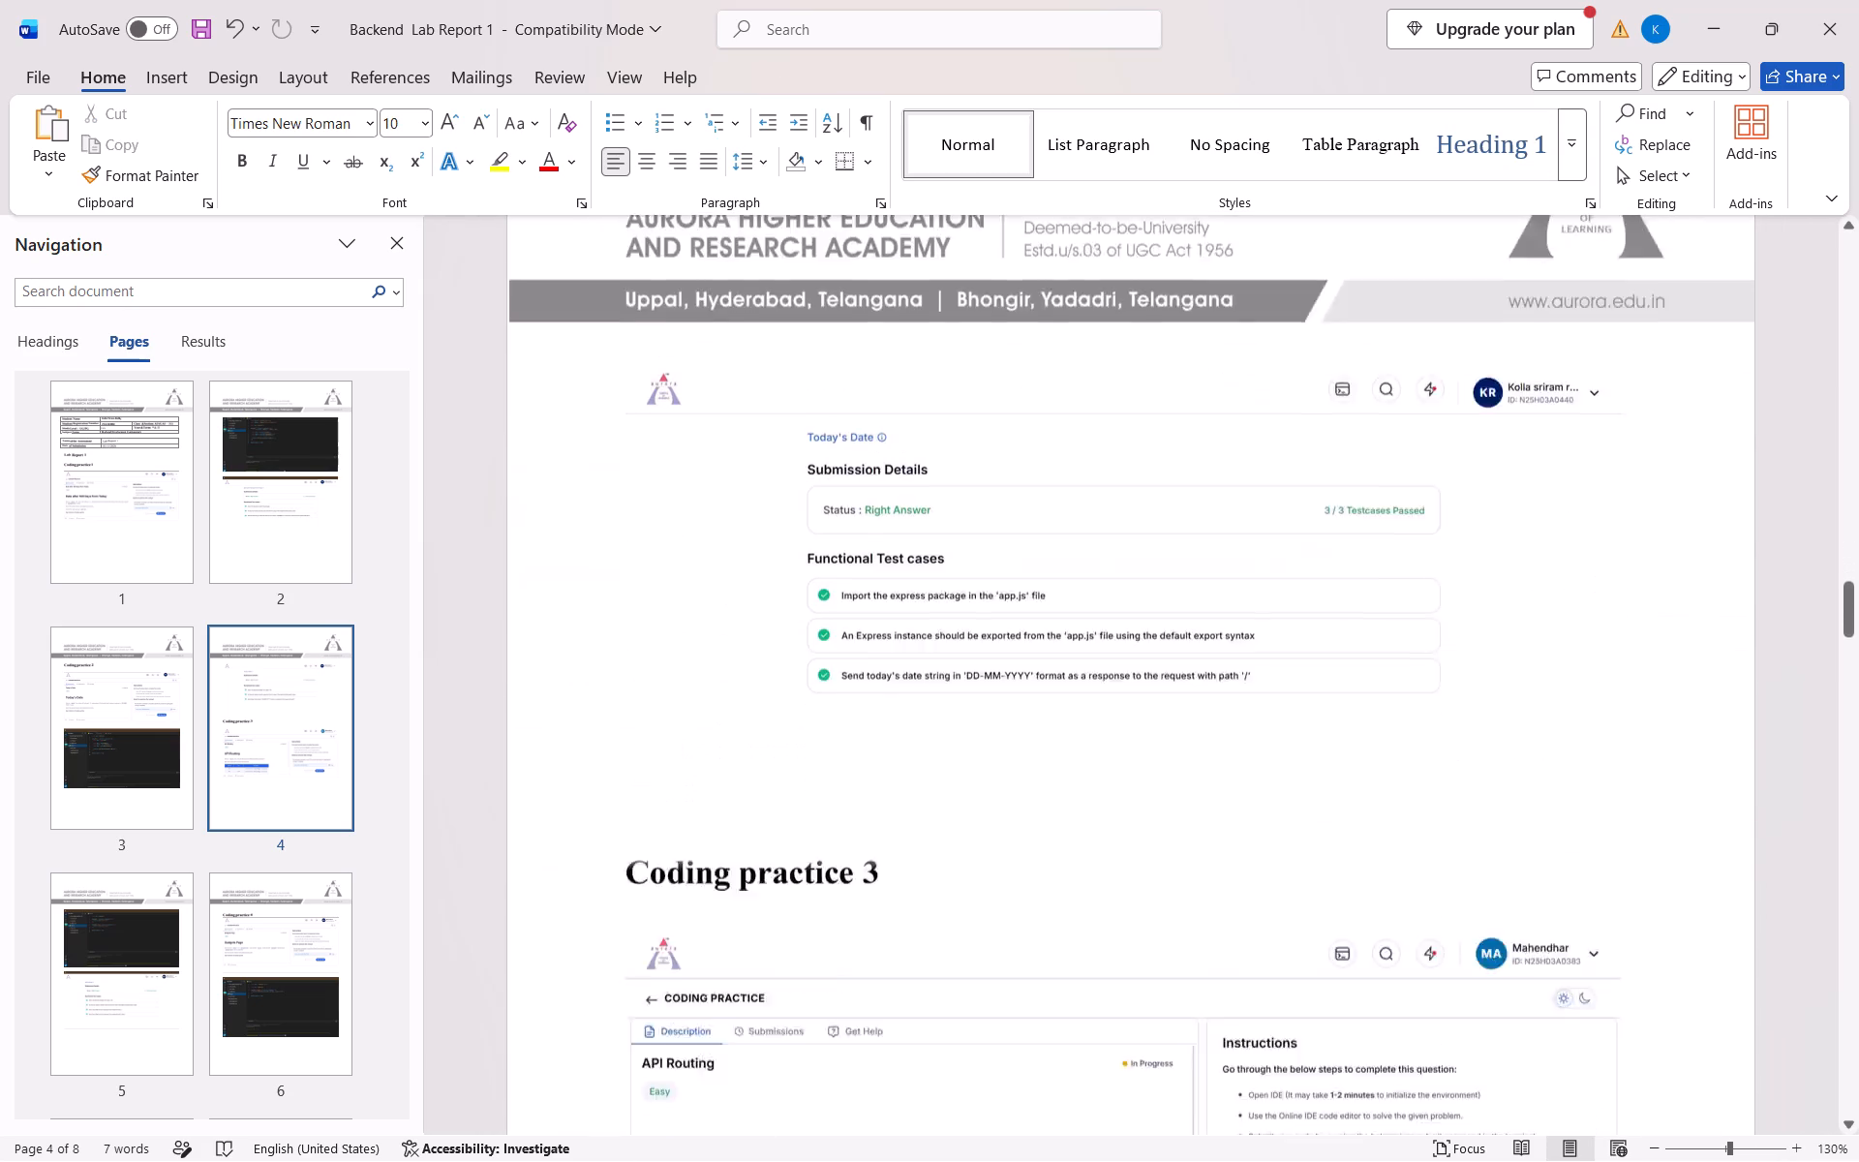
scroll(1238, 527, down, 6)
ctrl+scroll(1222, 579, up, 3)
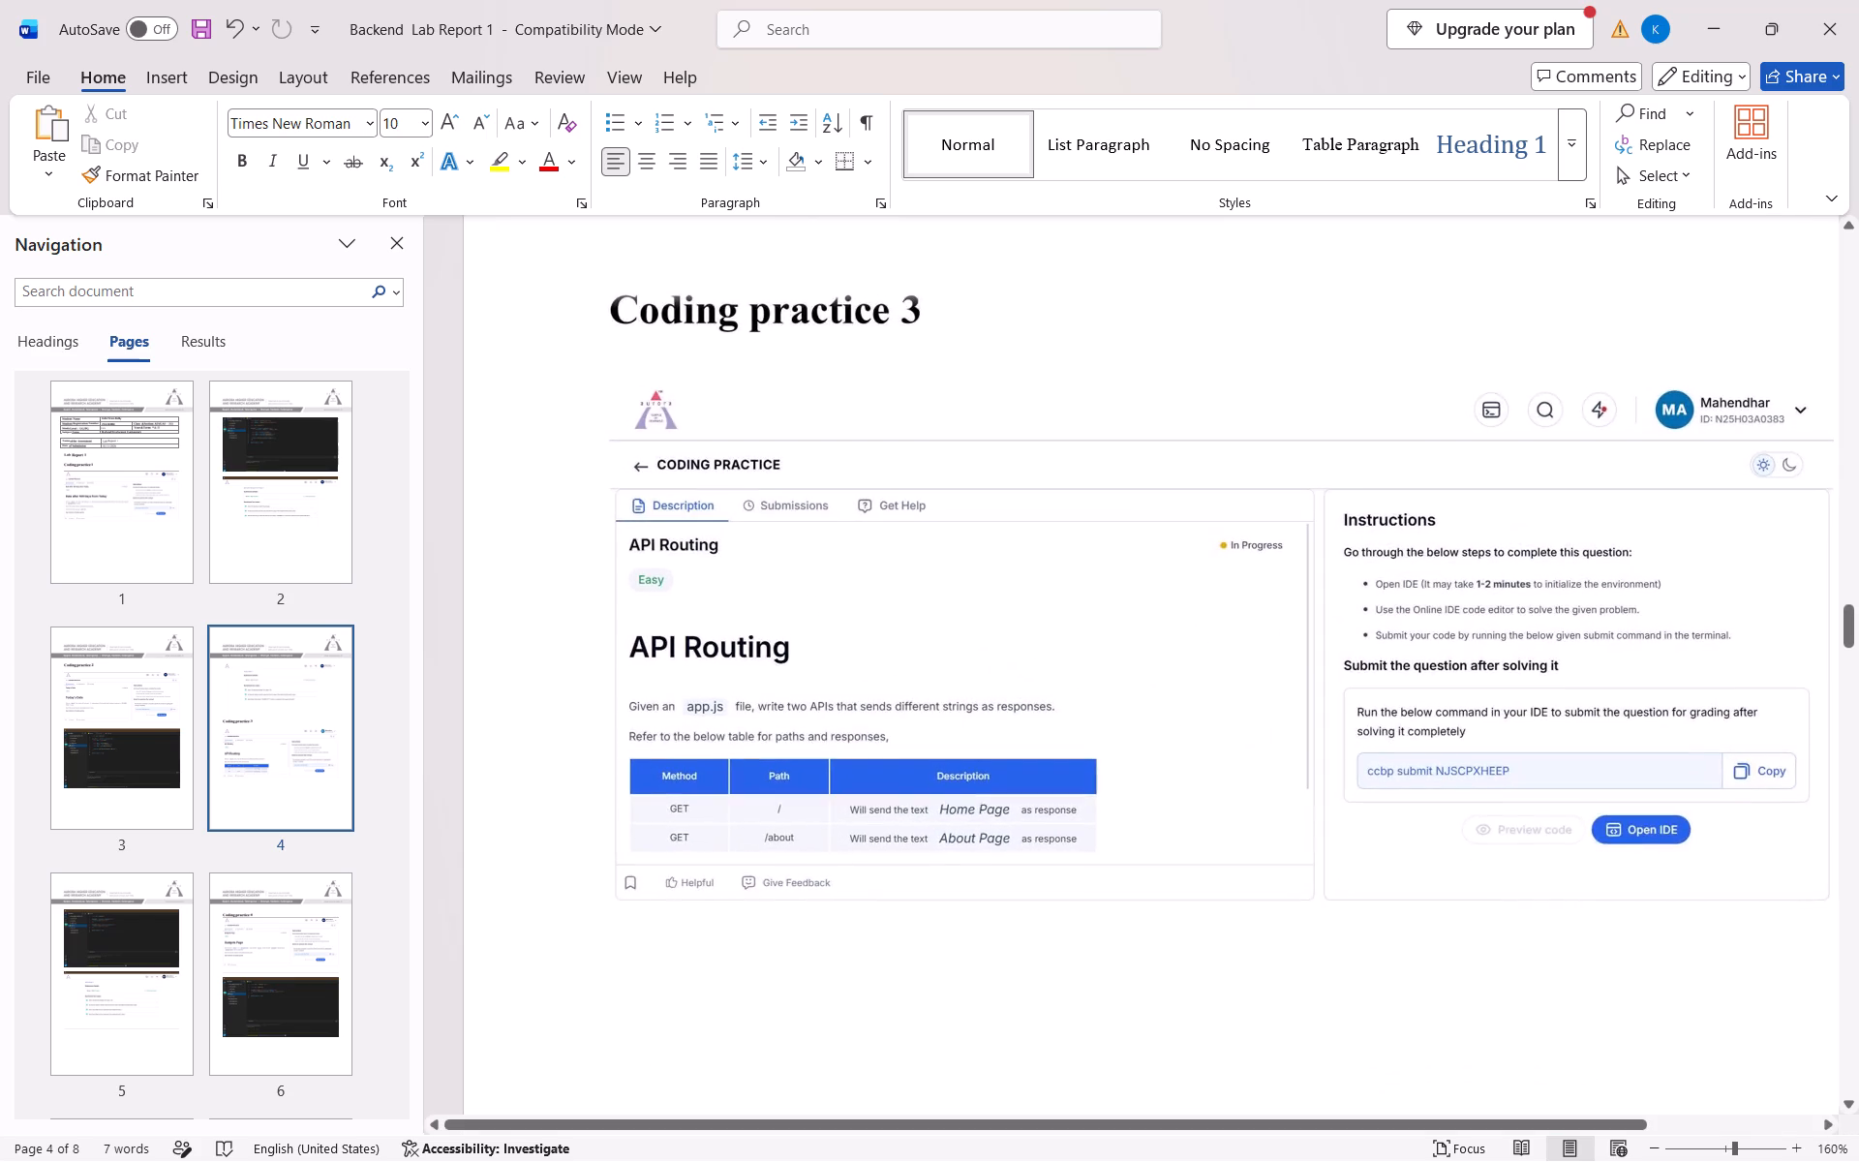
scroll(1201, 583, down, 5)
click(1150, 584)
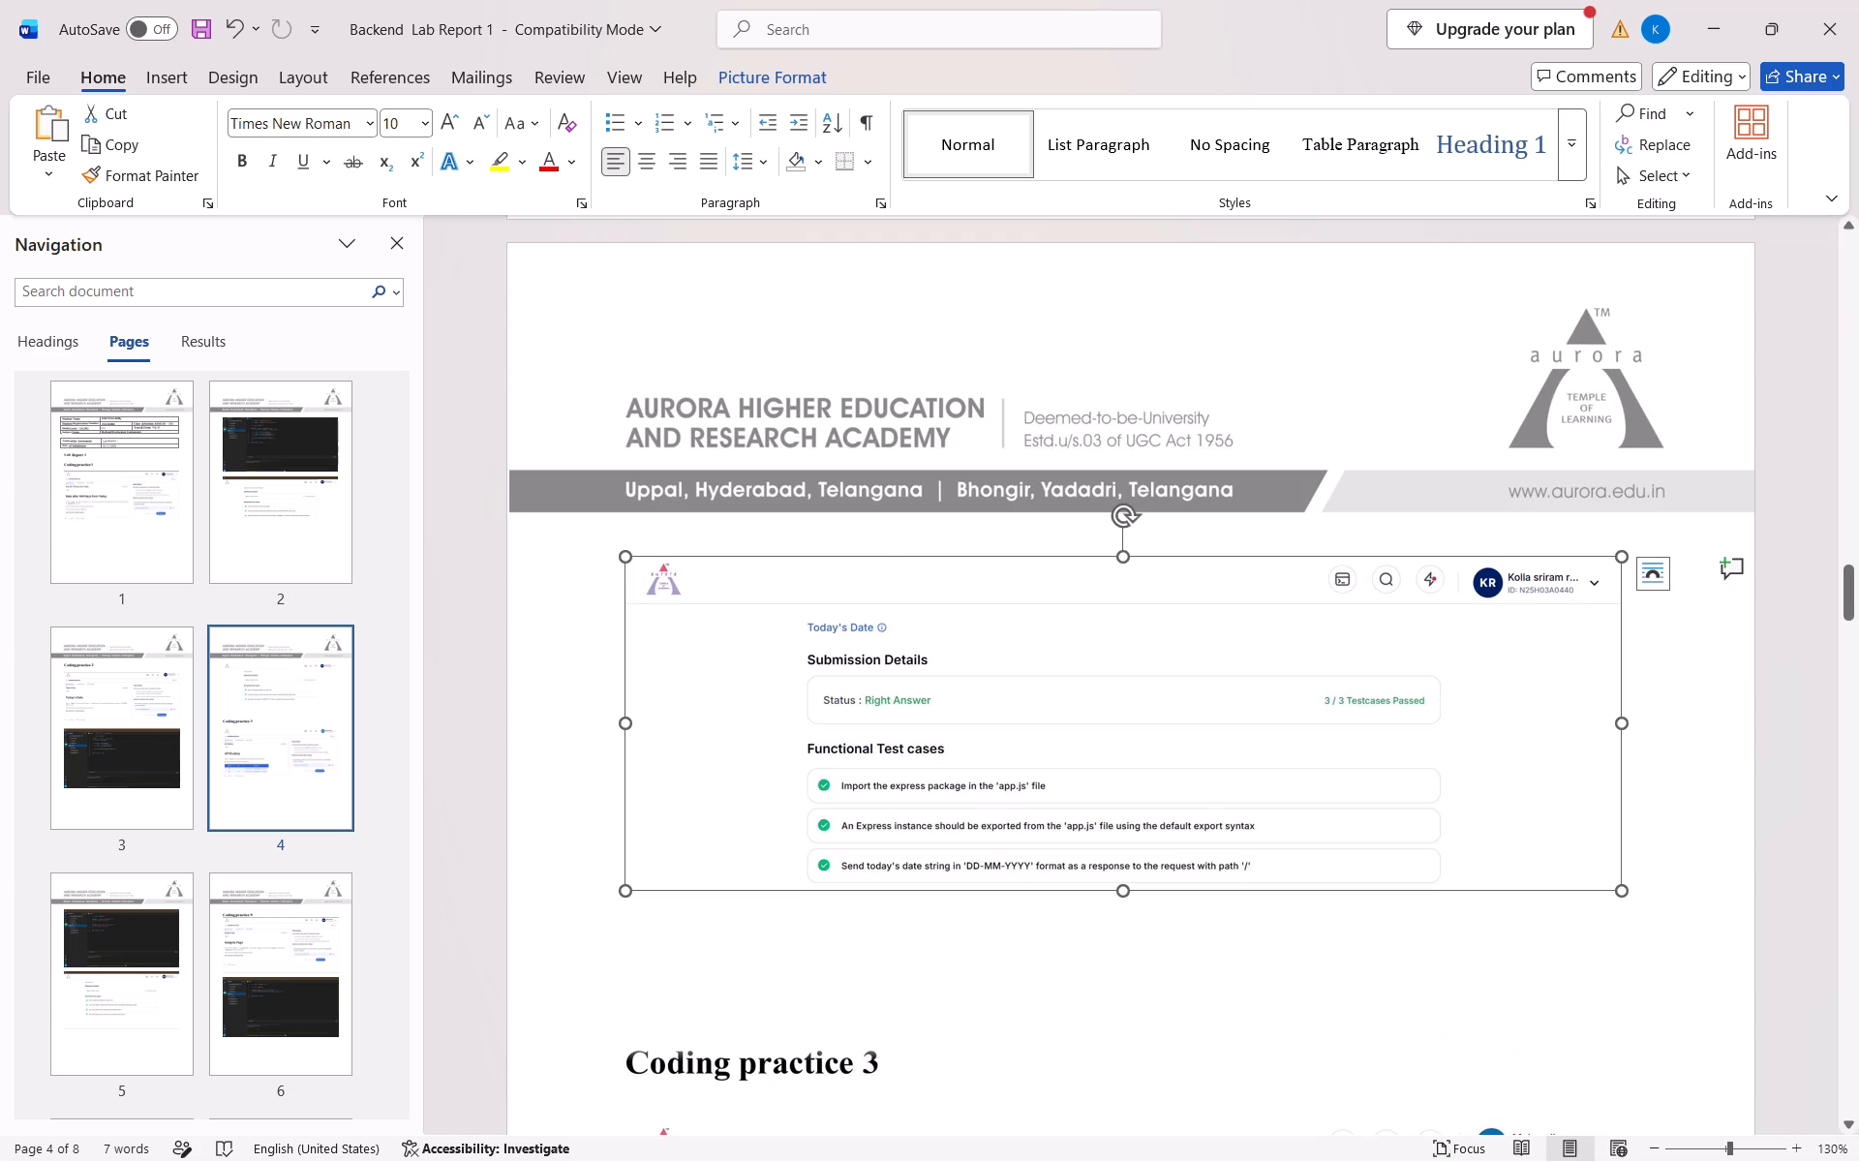
scroll(1204, 656, down, 9)
click(888, 651)
scroll(968, 855, down, 6)
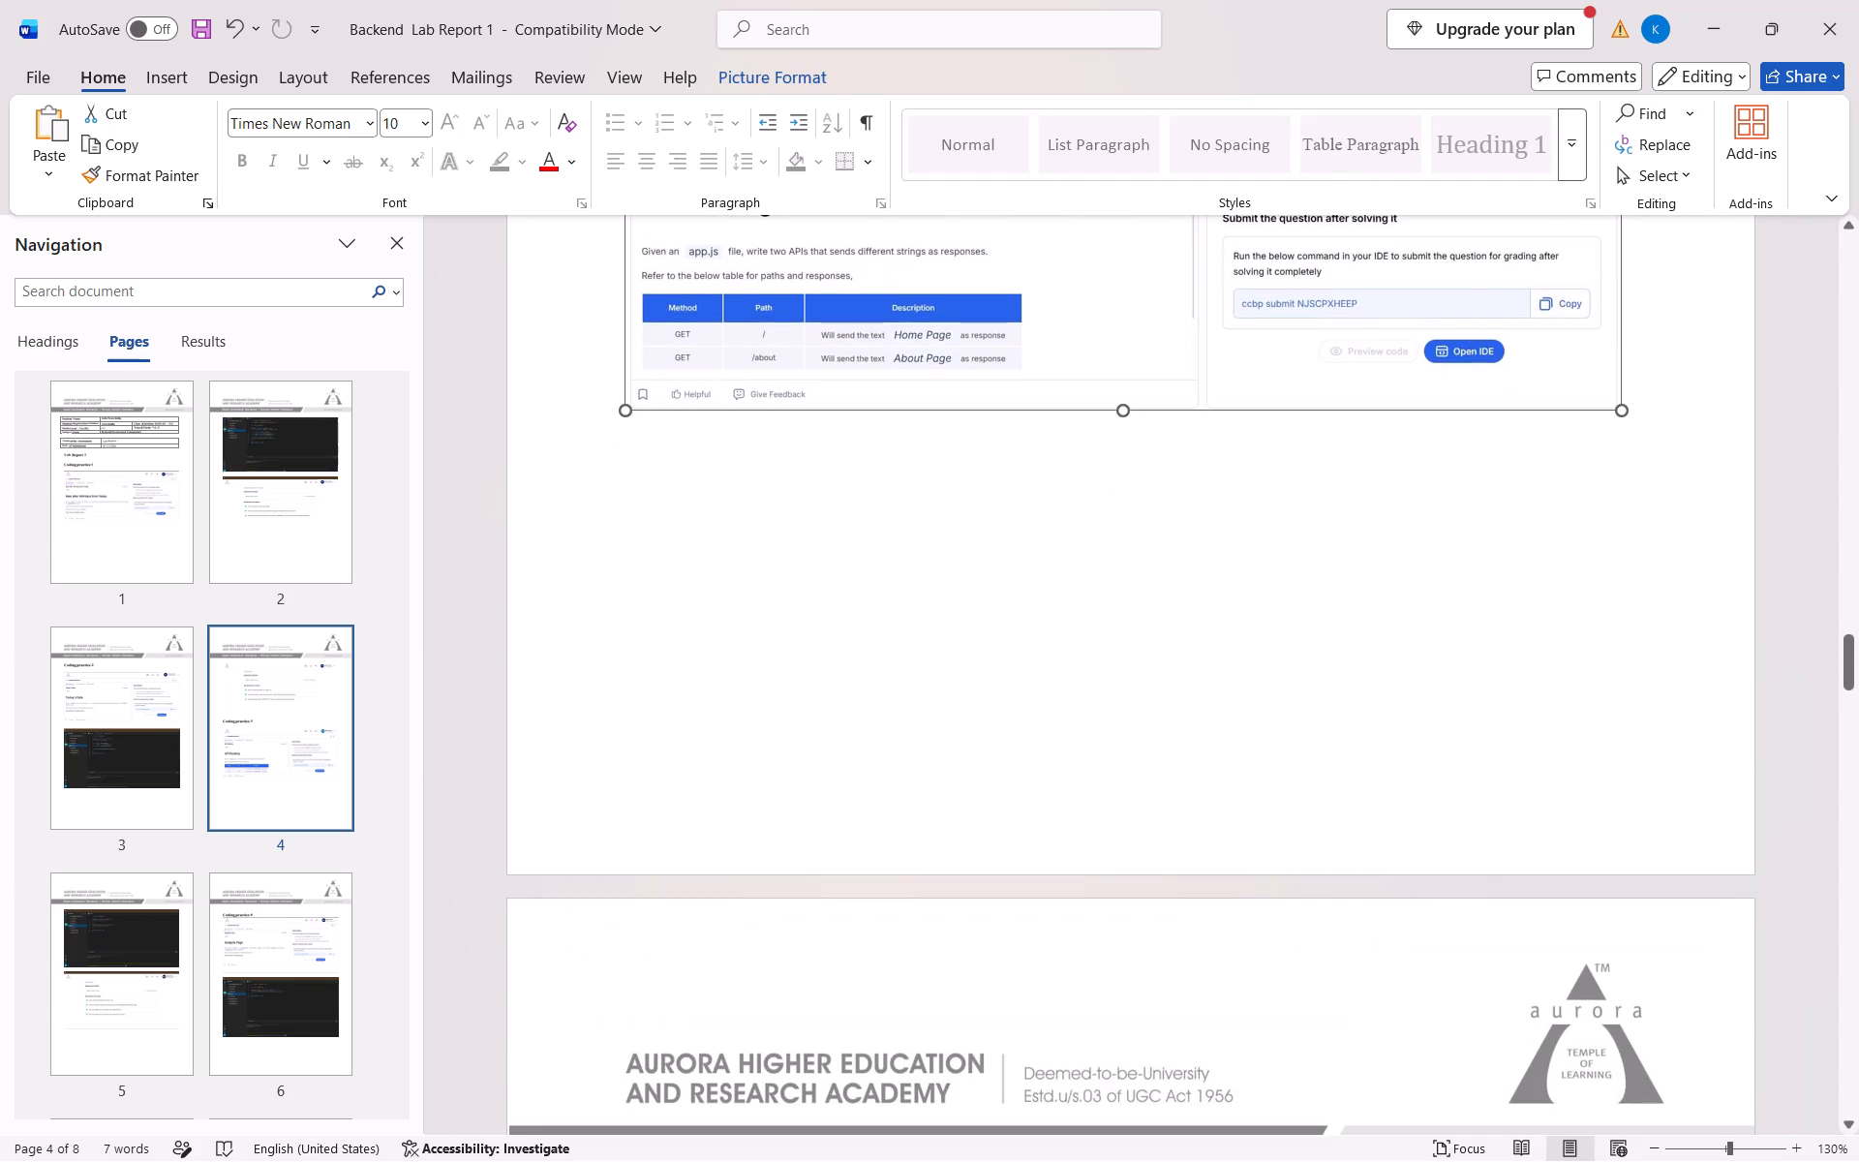
click(796, 546)
key(ctrl+v)
drag(742, 749, 748, 749)
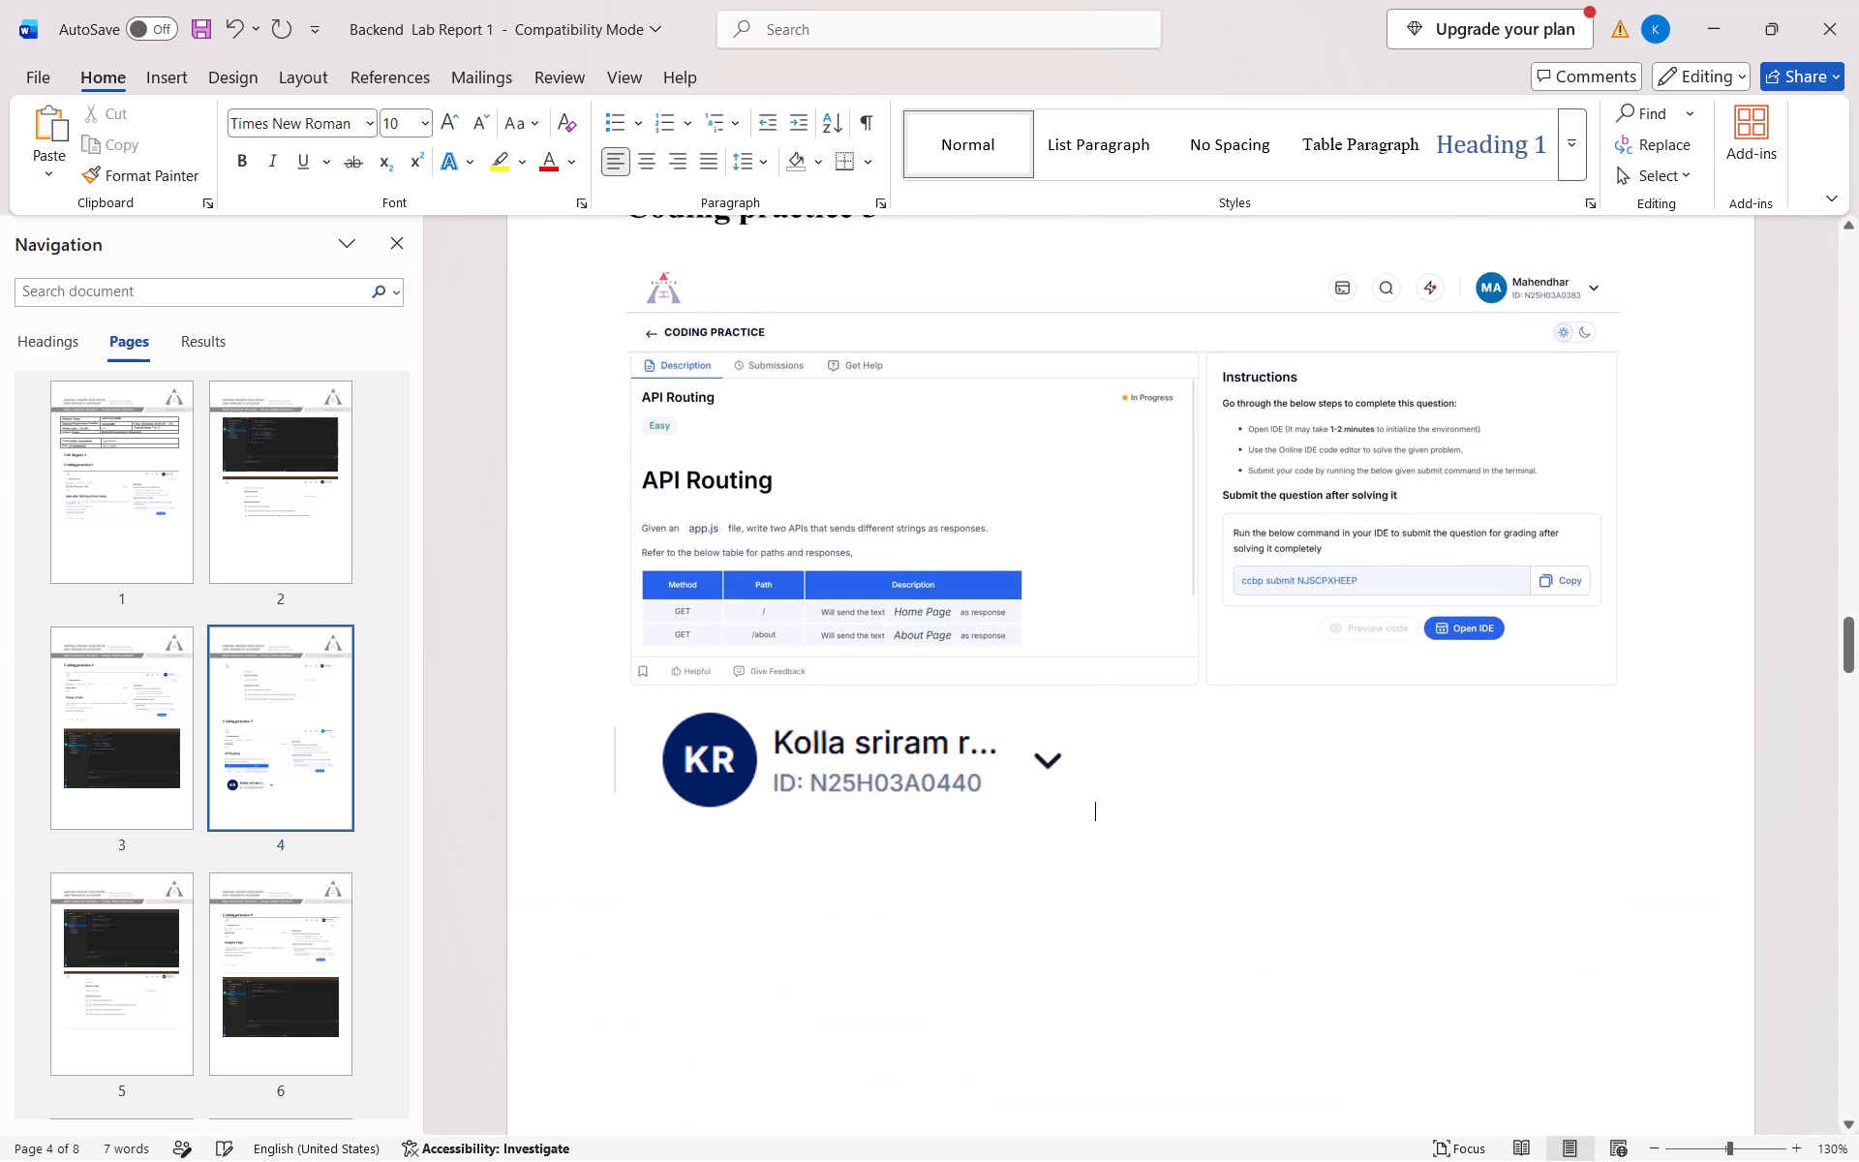
drag(748, 749, 754, 748)
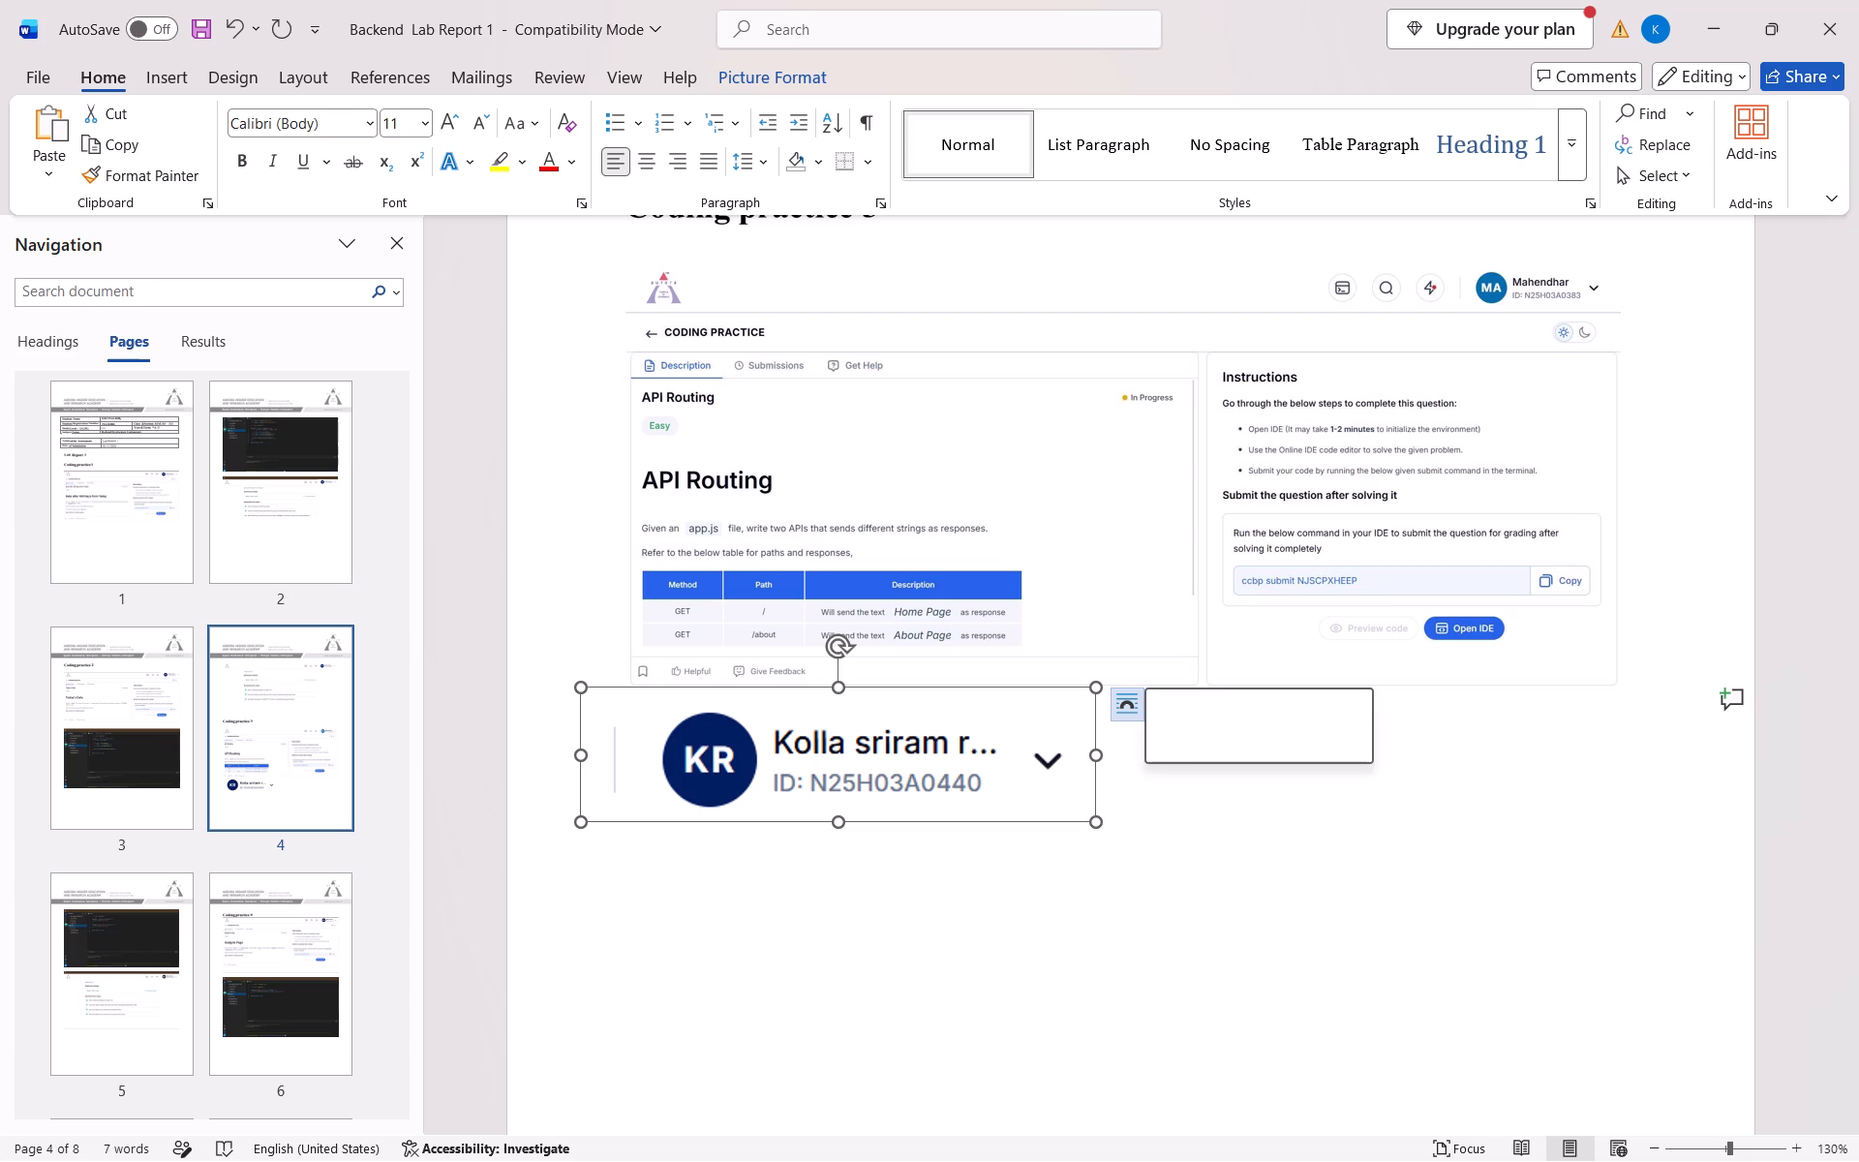
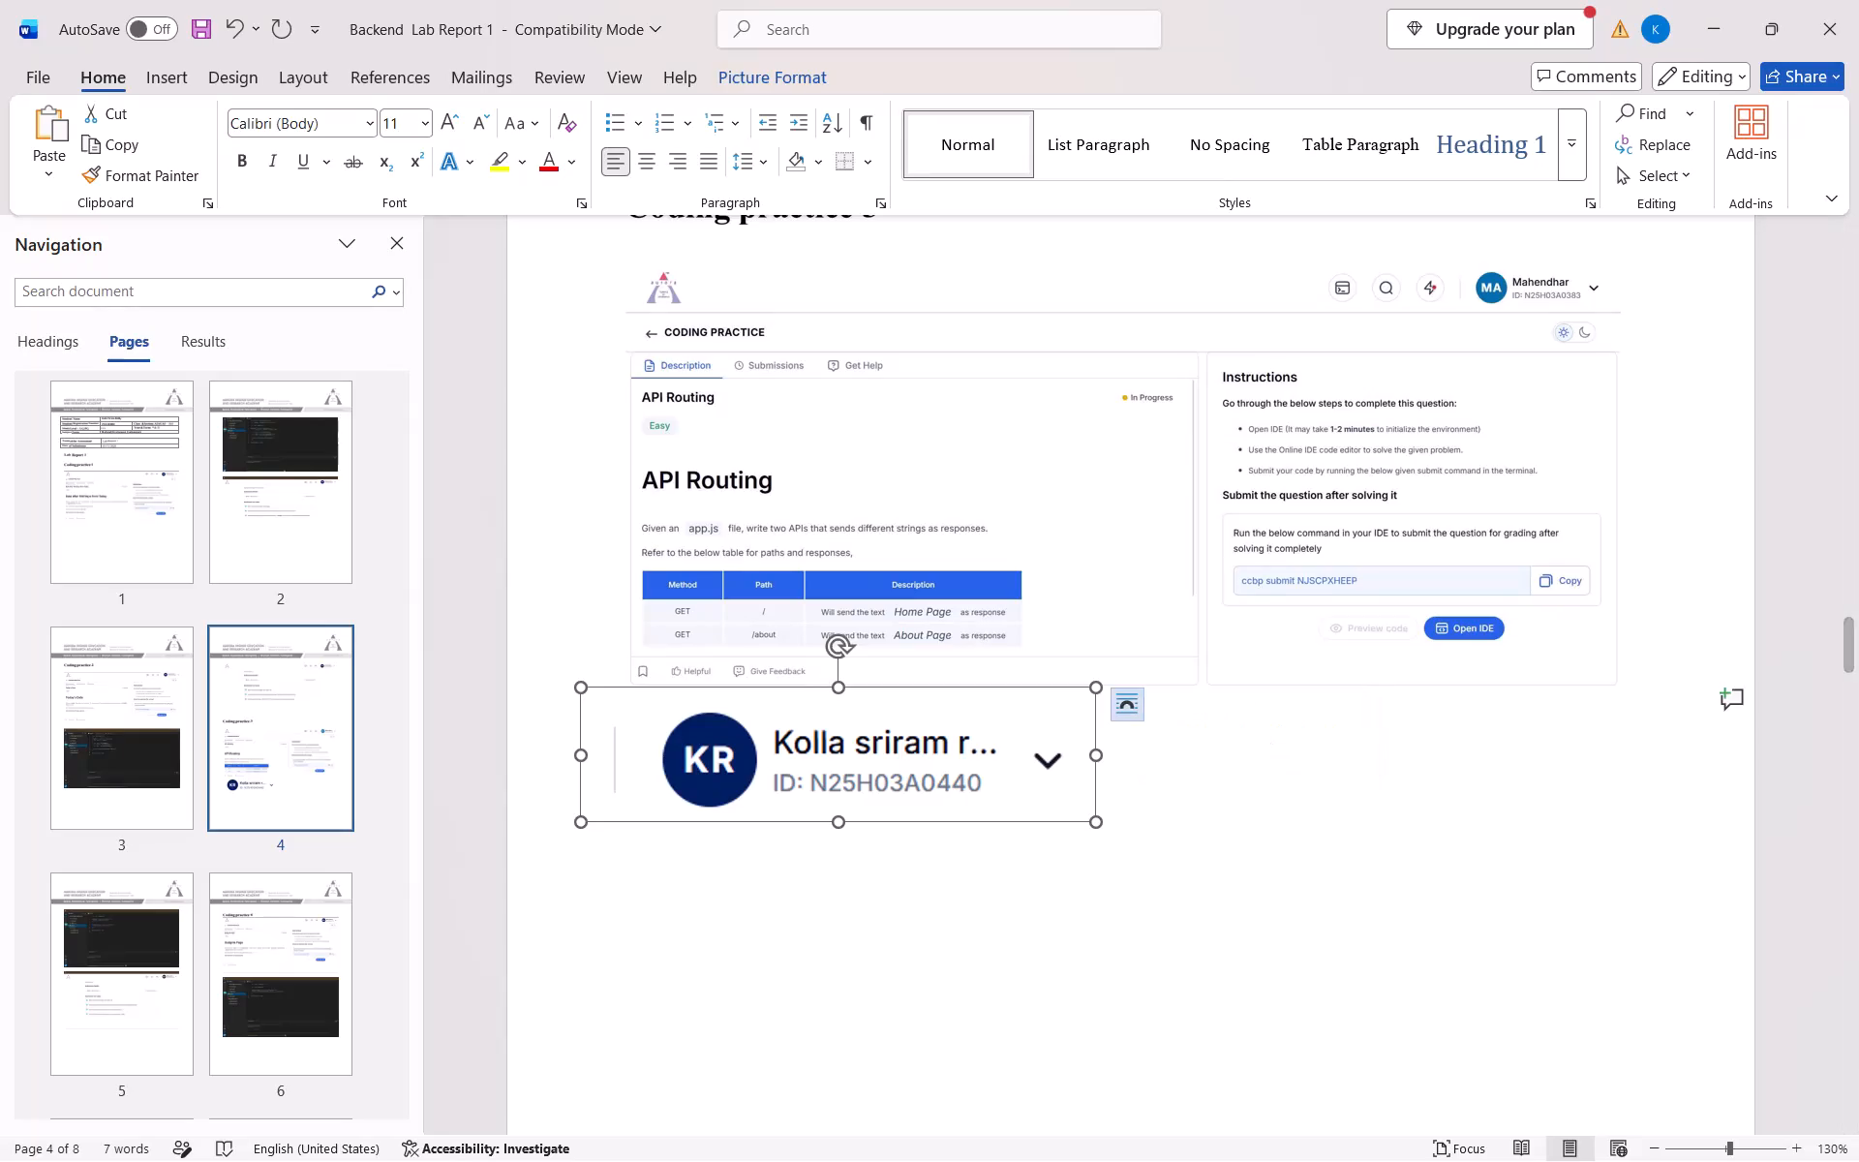
Set the pasted badge to In Front of Text, then shrink and place it over the old badge in the API Routing screenshot's header.
click(1134, 699)
click(1300, 921)
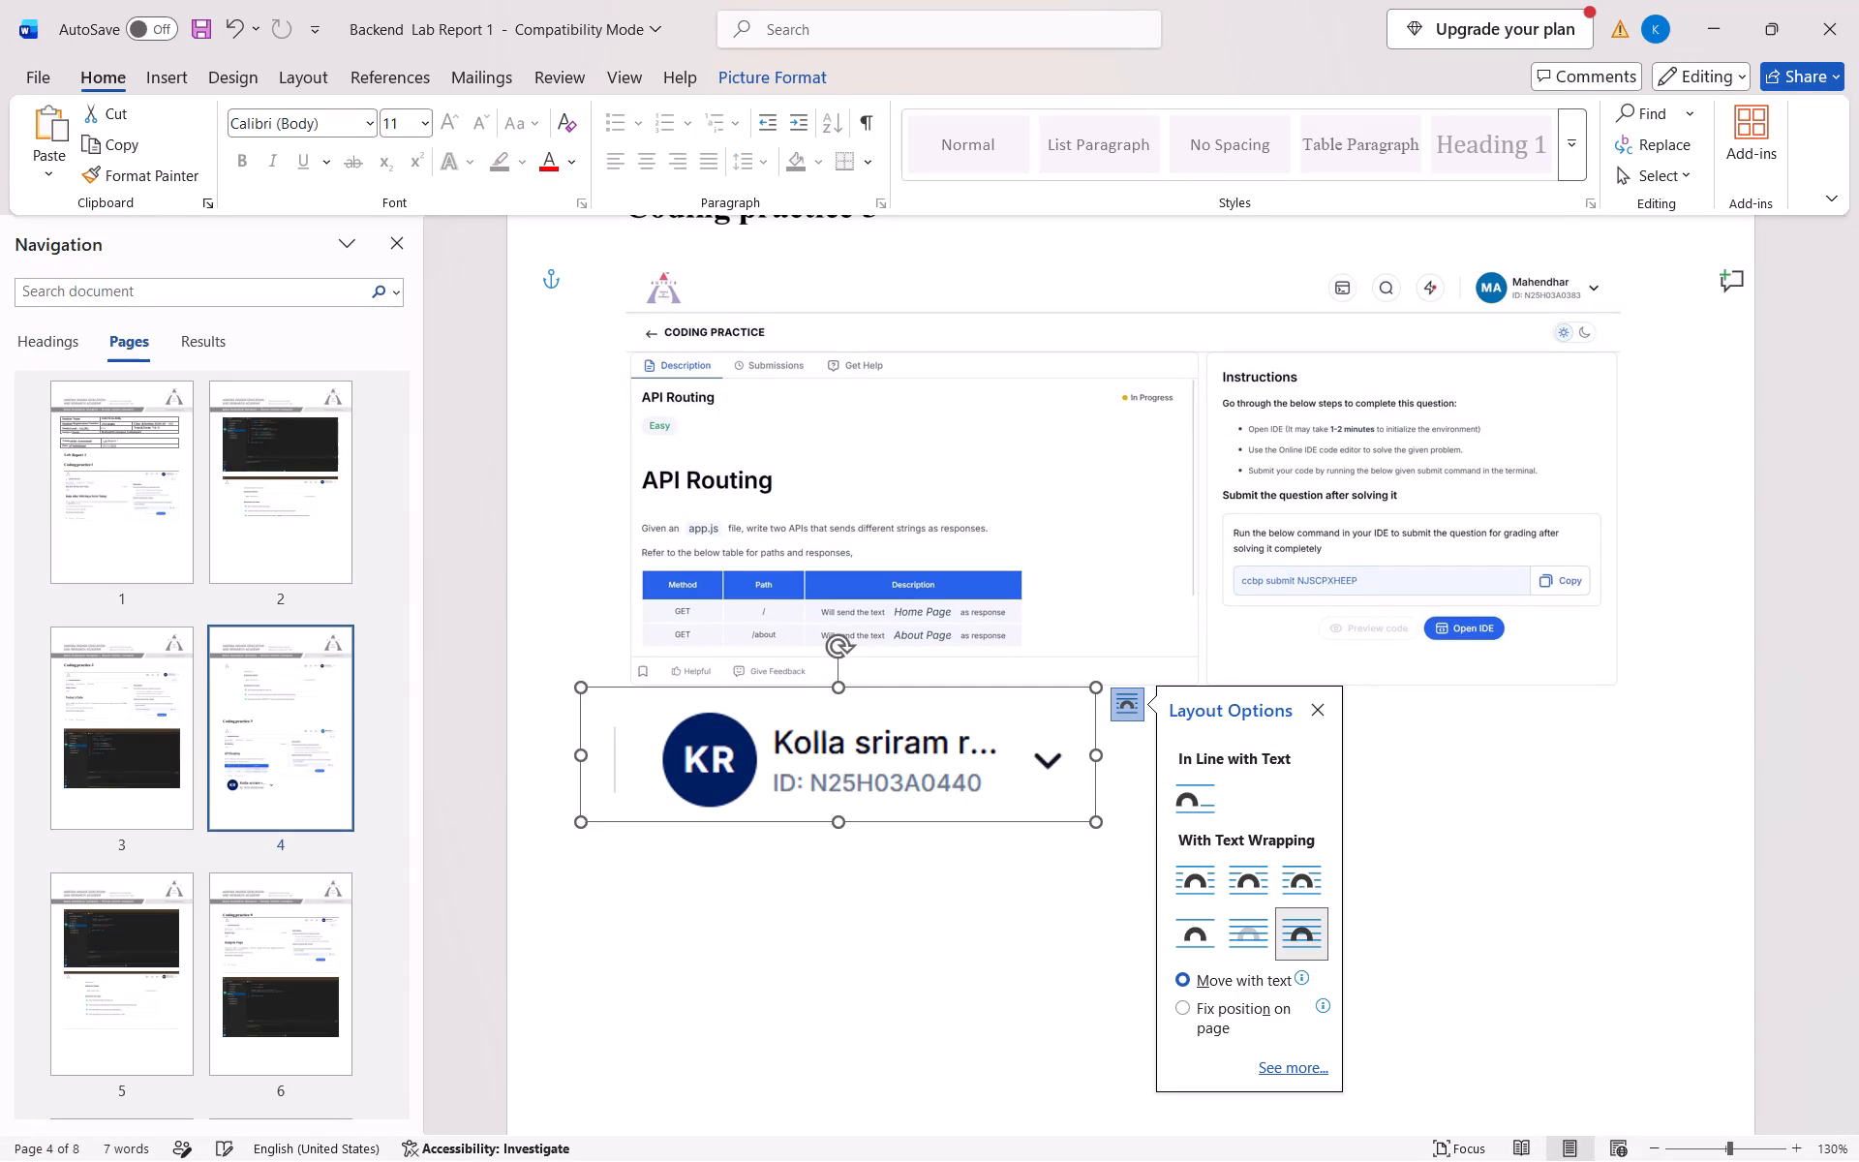
drag(1102, 820, 878, 780)
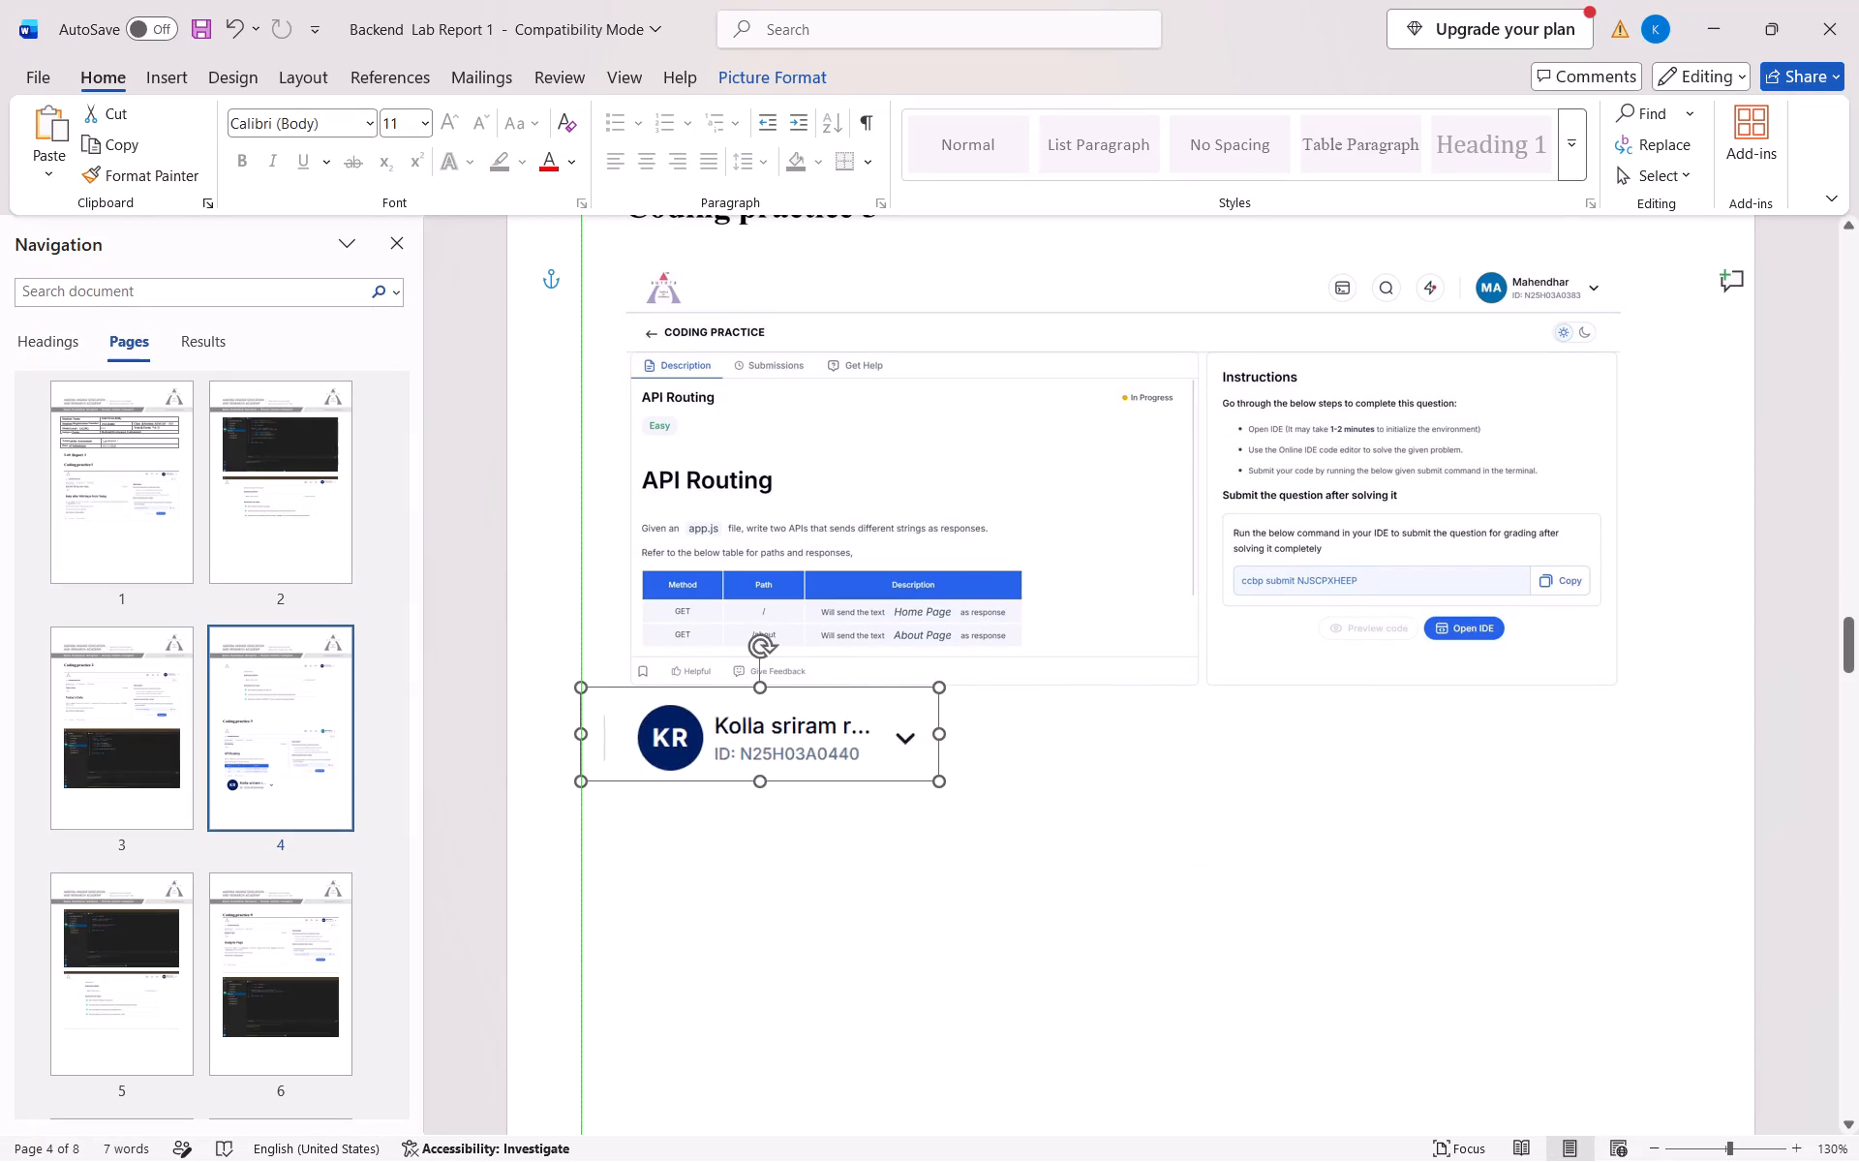
drag(878, 780, 701, 736)
drag(655, 704, 769, 737)
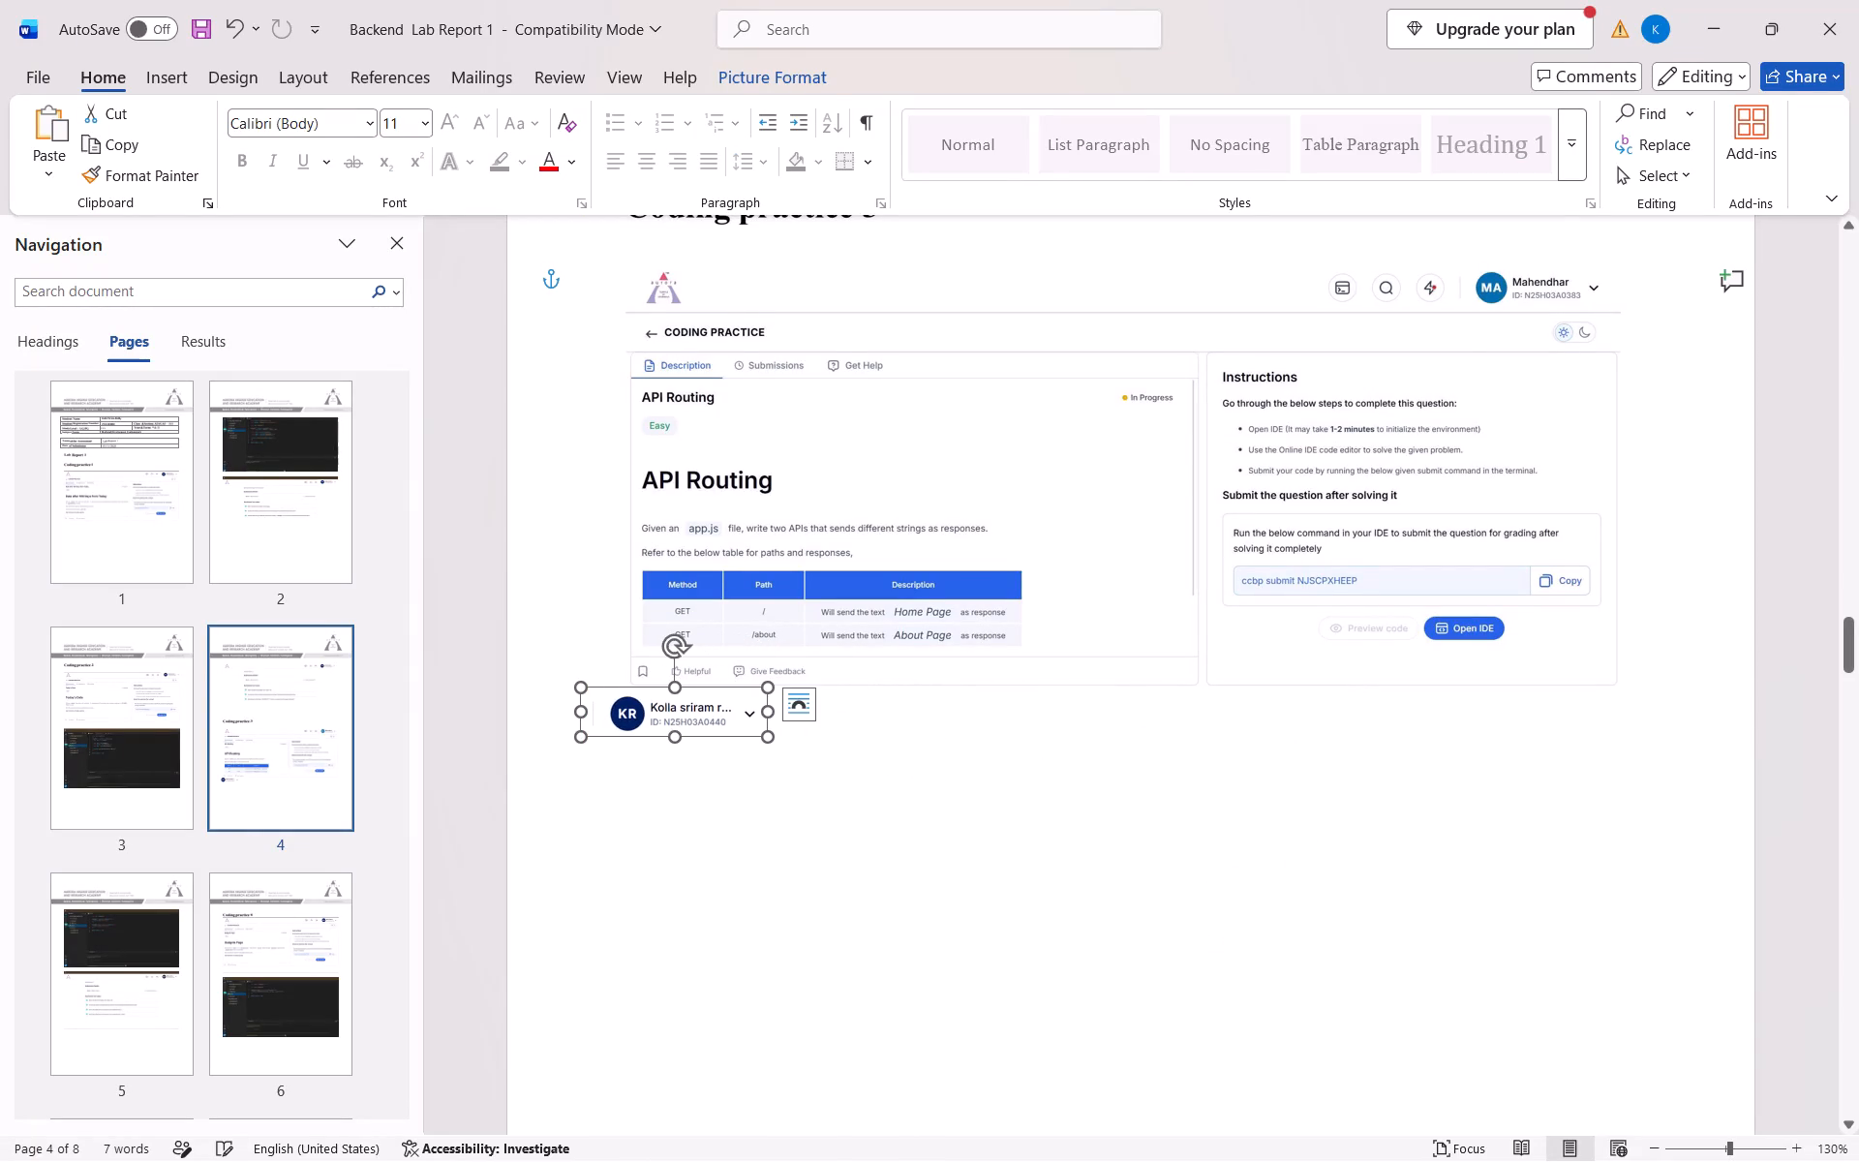
drag(769, 737, 1528, 290)
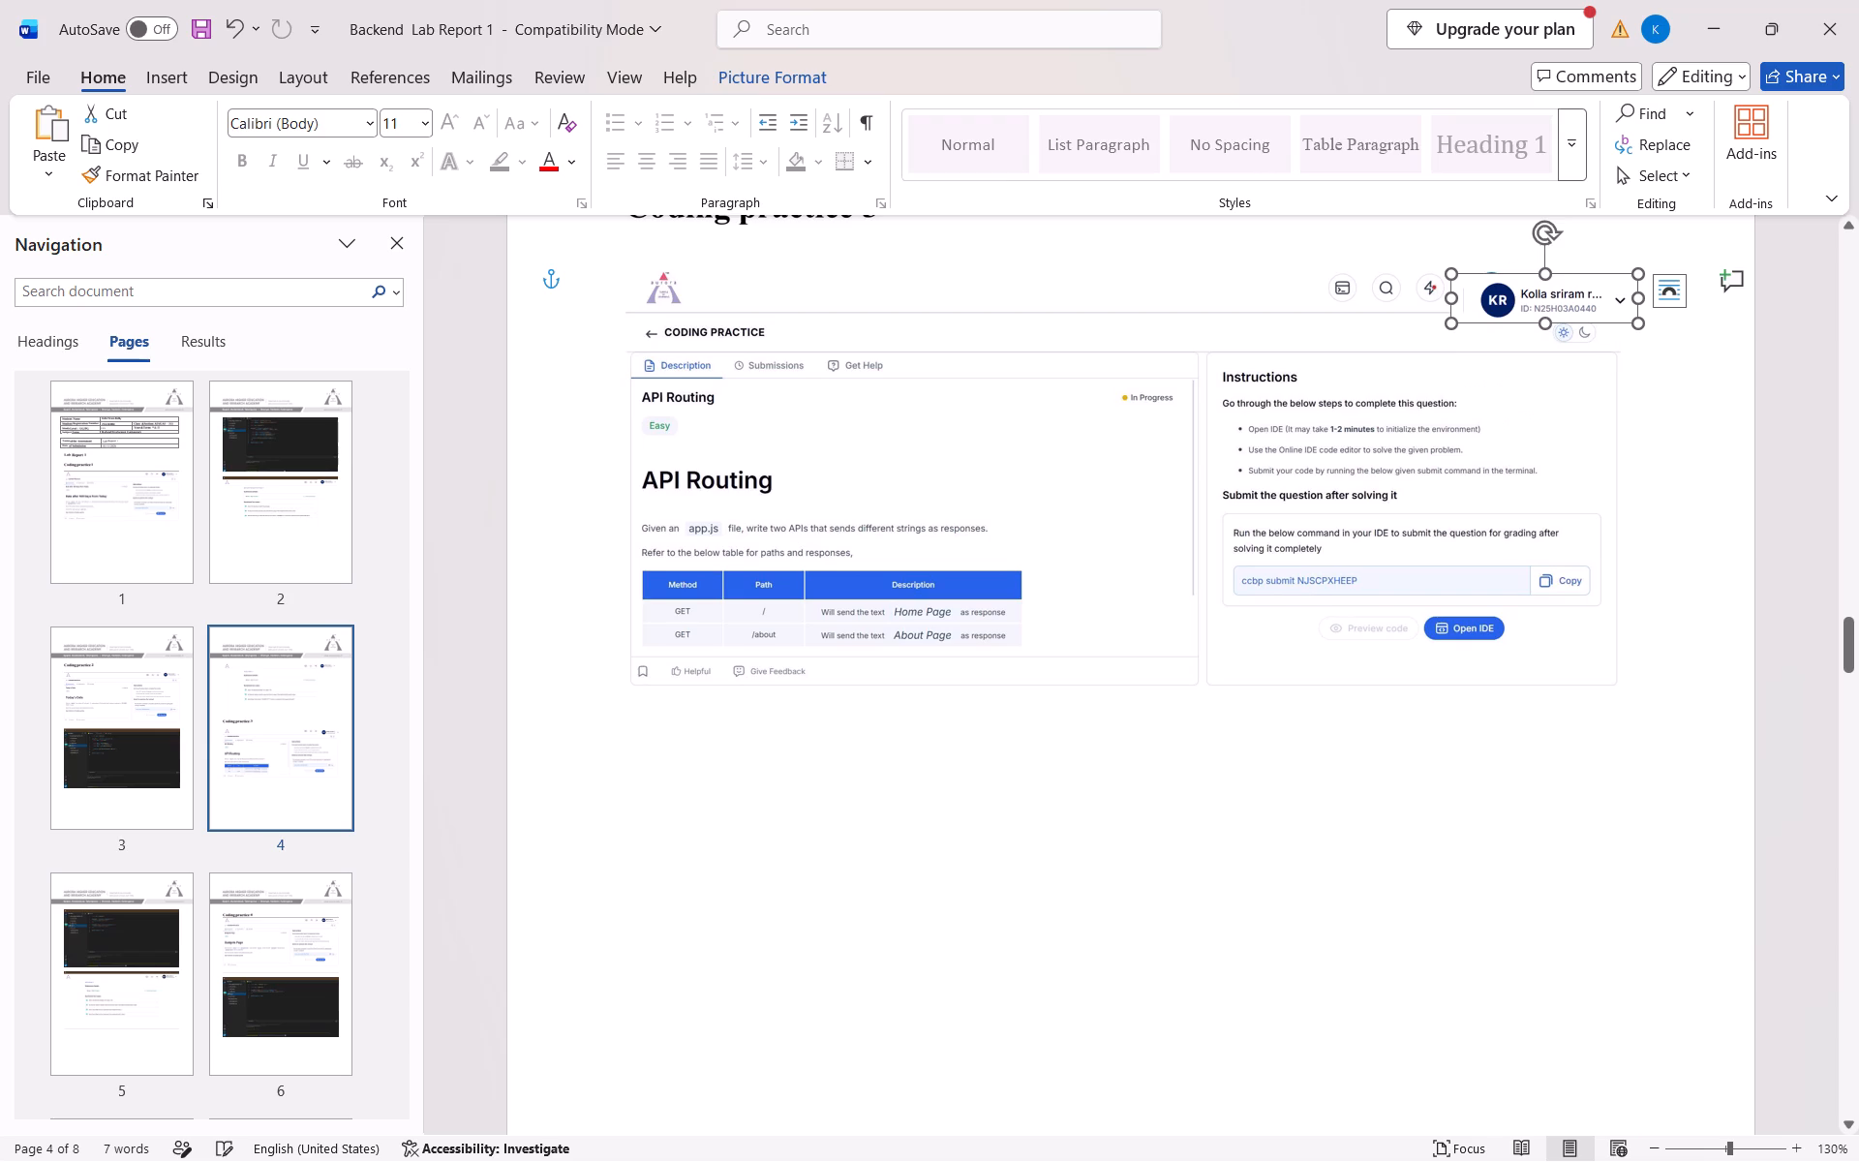
Fine-tune the badge's size and position so it covers the old badge and sits above the API Routing screenshot's header line.
ctrl+scroll(1556, 392, up, 17)
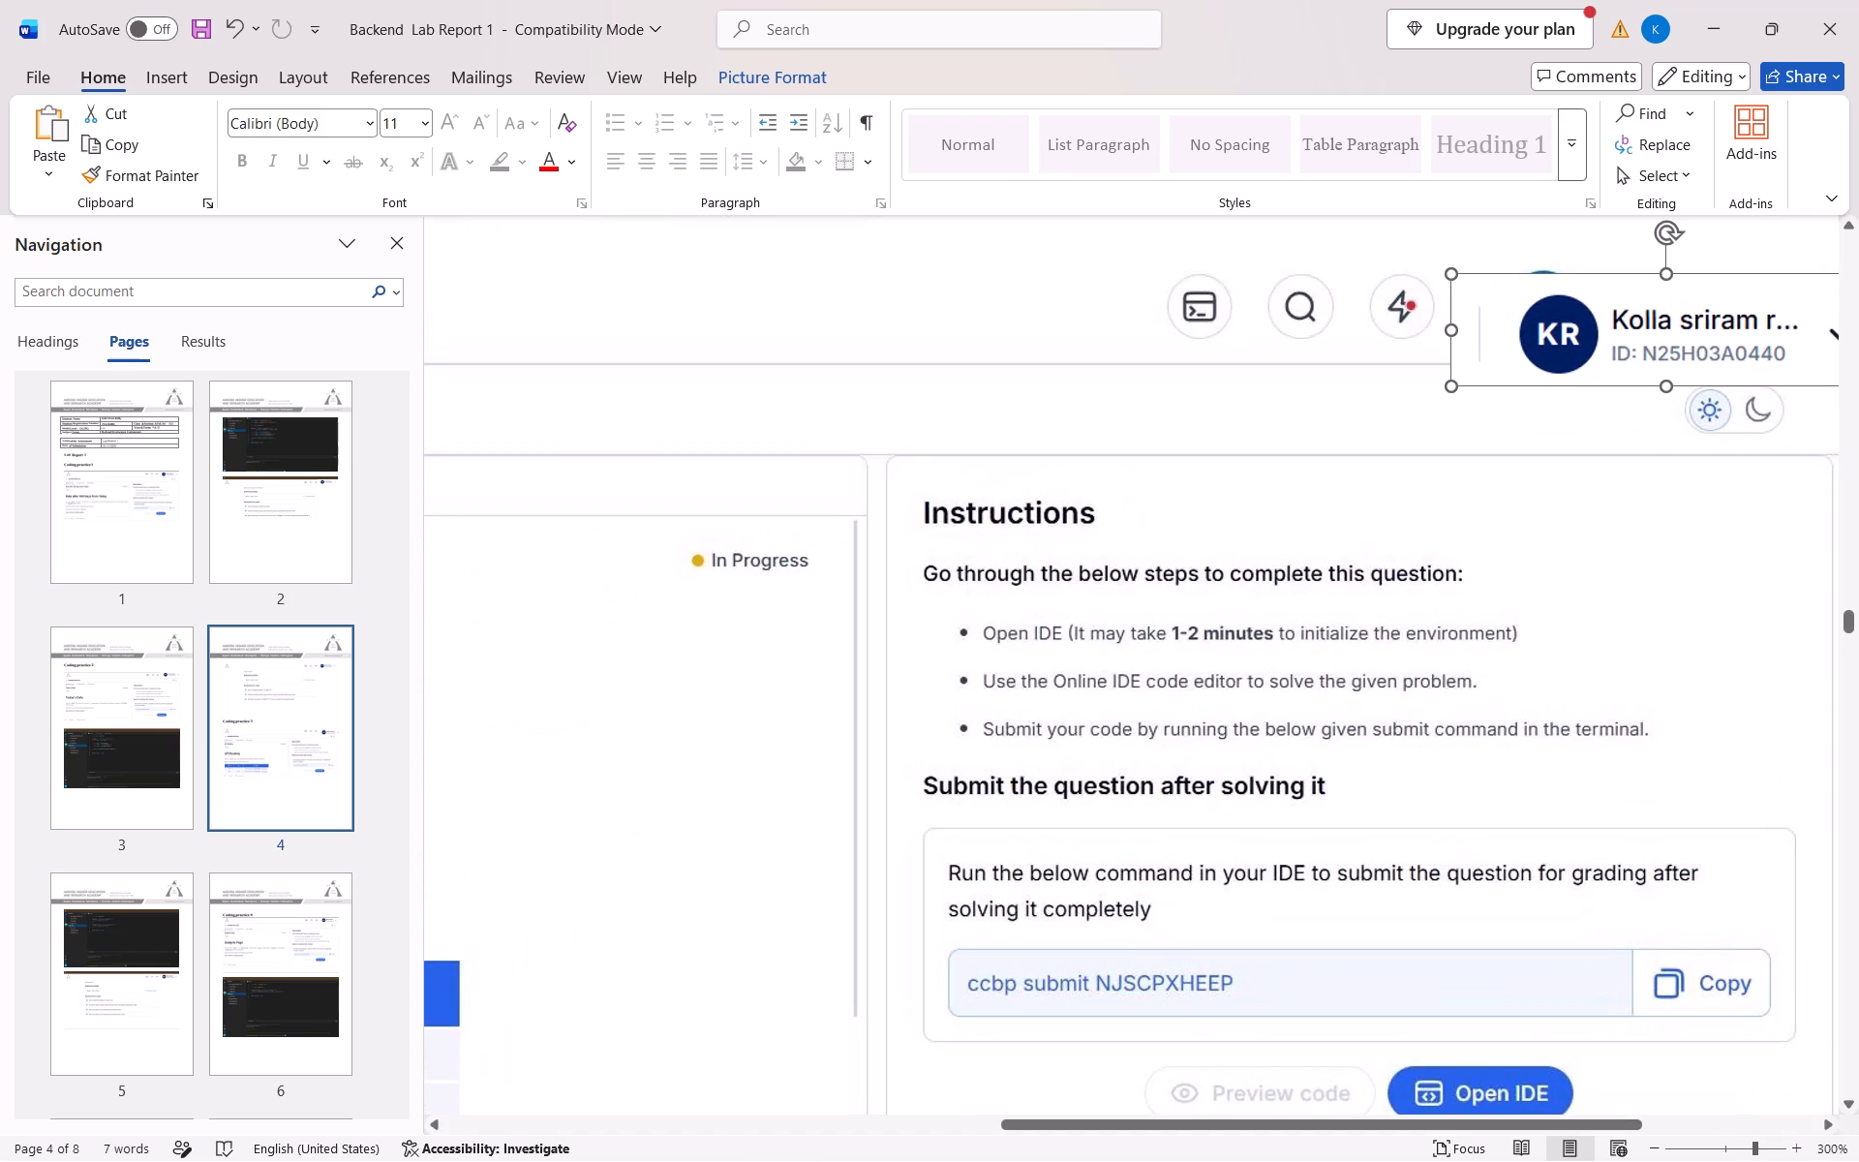
drag(1504, 1126, 1858, 1010)
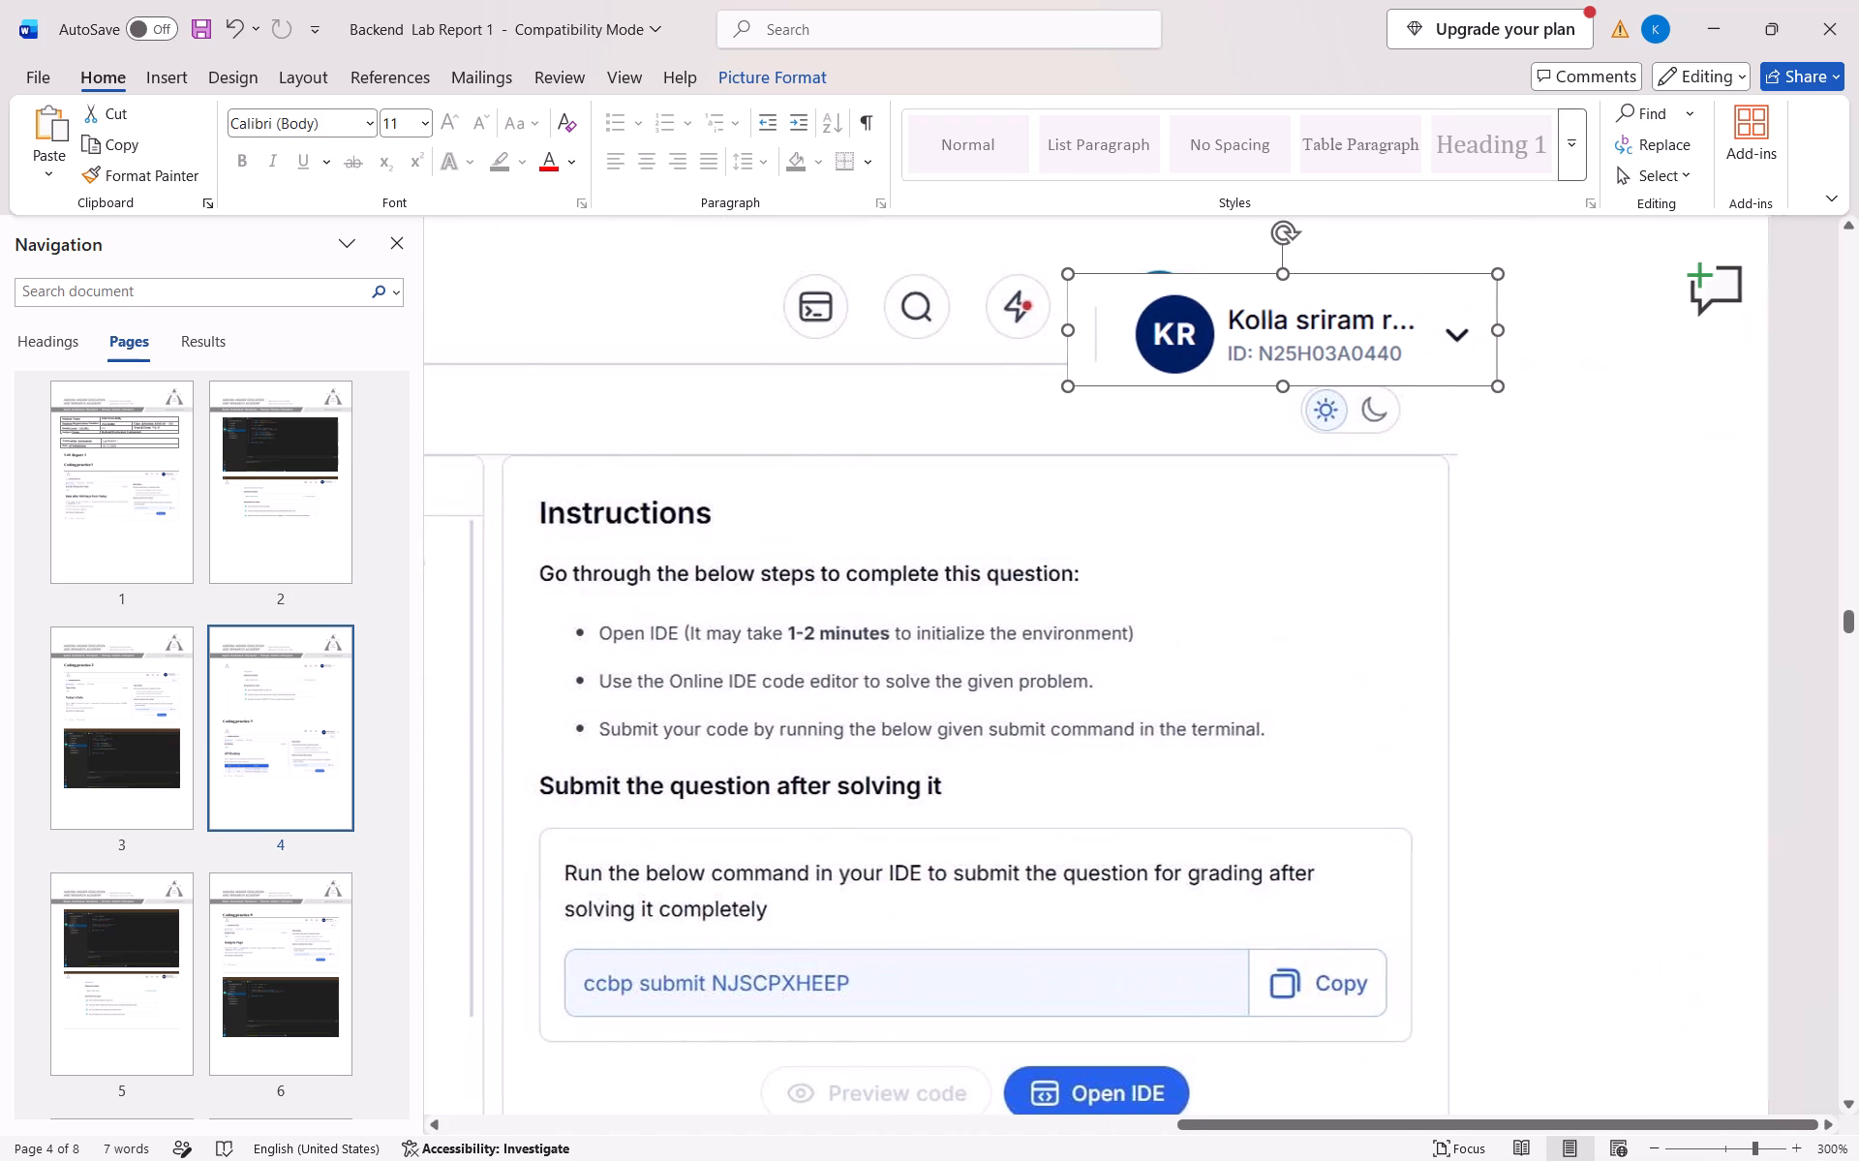
scroll(1266, 341, up, 2)
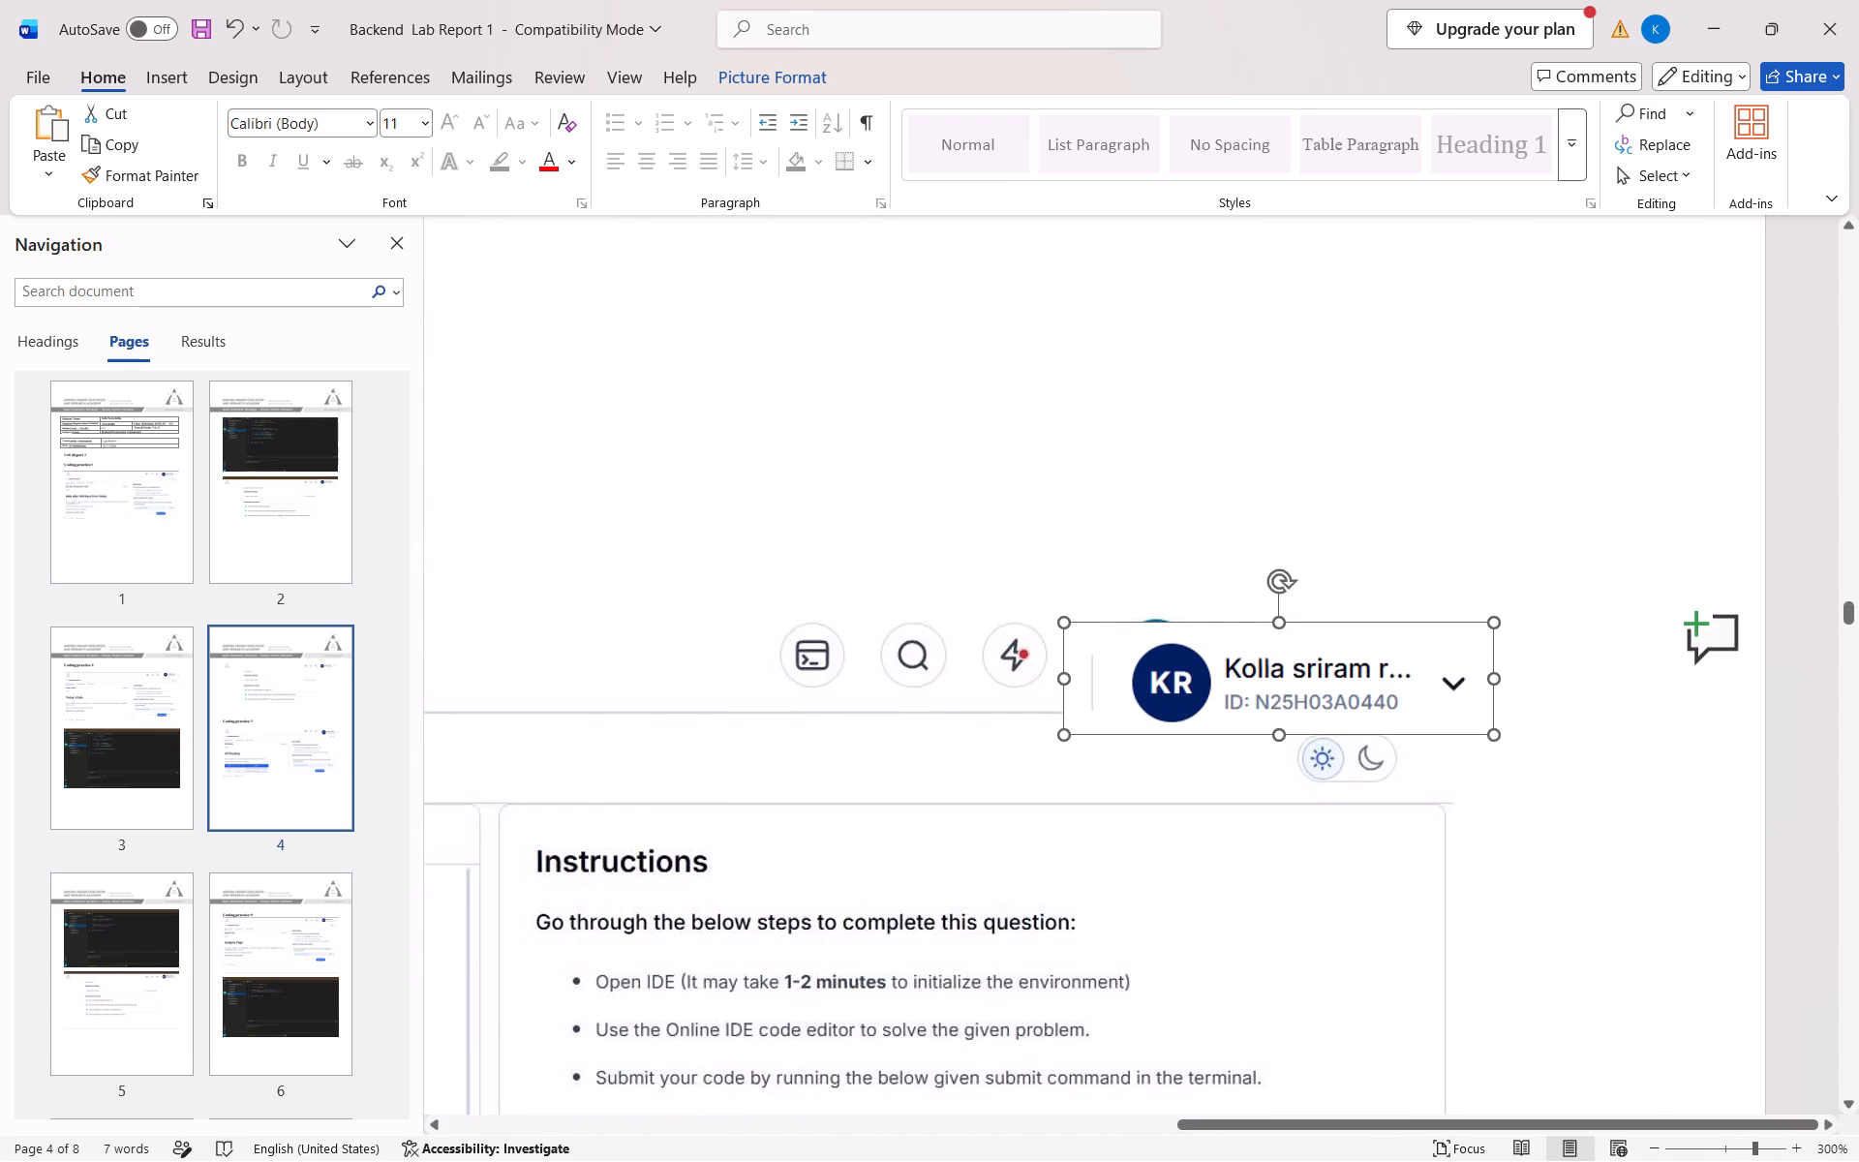
click(1259, 690)
drag(1494, 736, 1405, 681)
drag(1267, 667, 1266, 720)
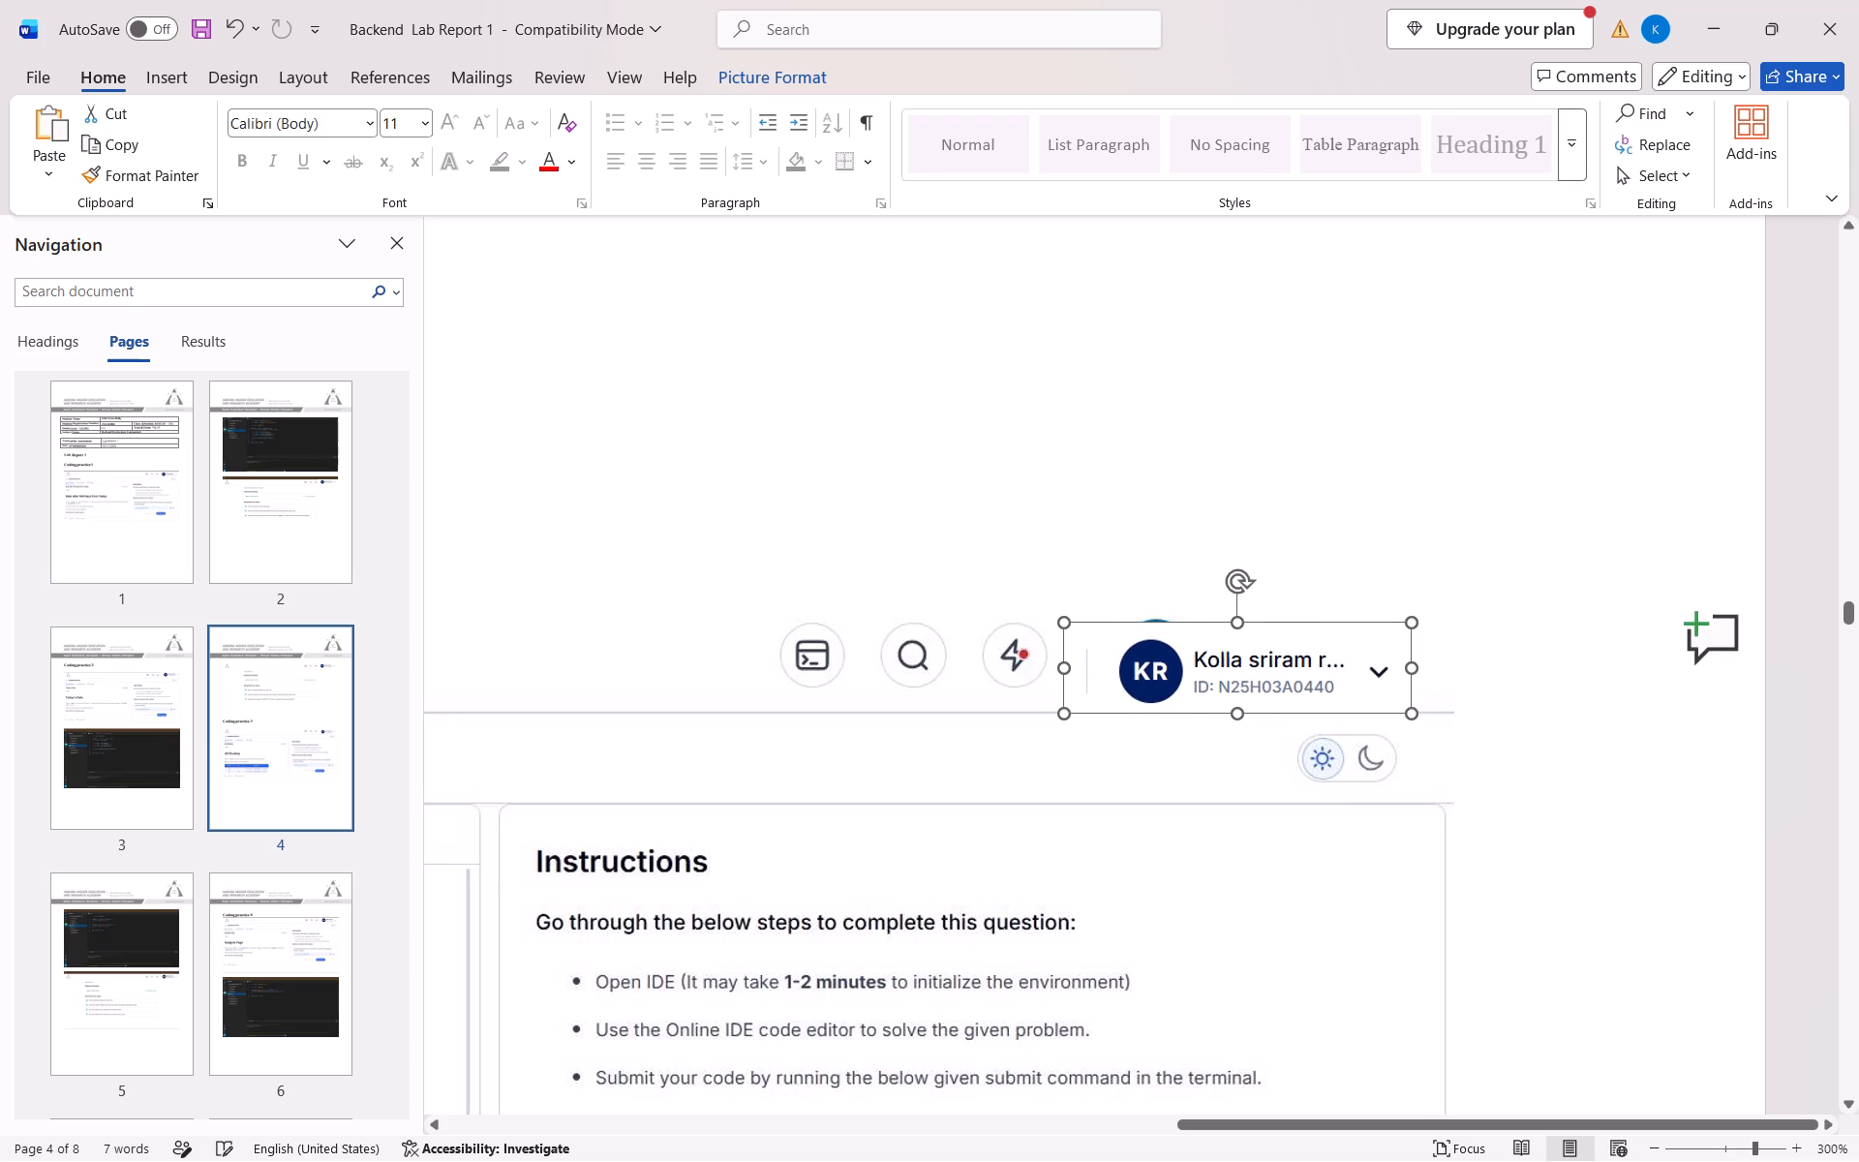
drag(1266, 720, 1258, 658)
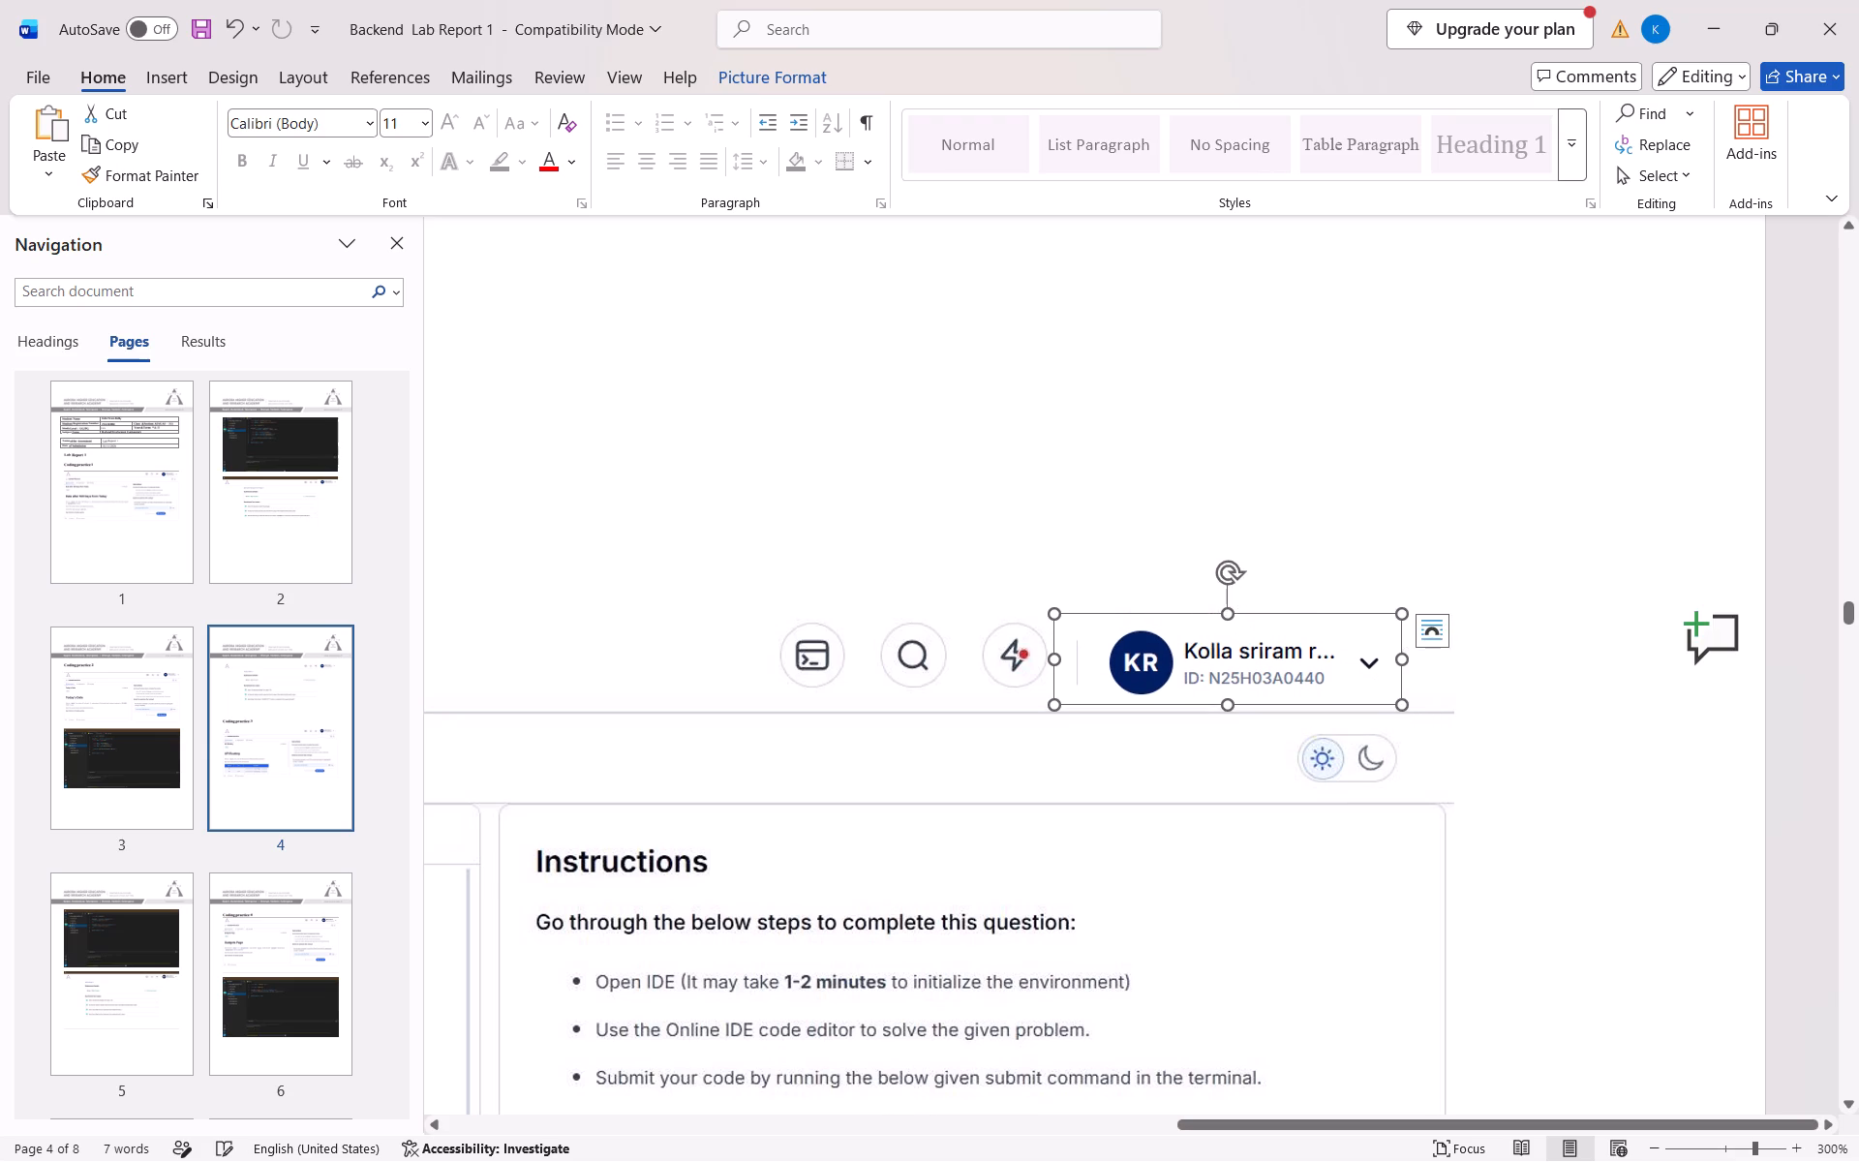
drag(1405, 663, 1429, 658)
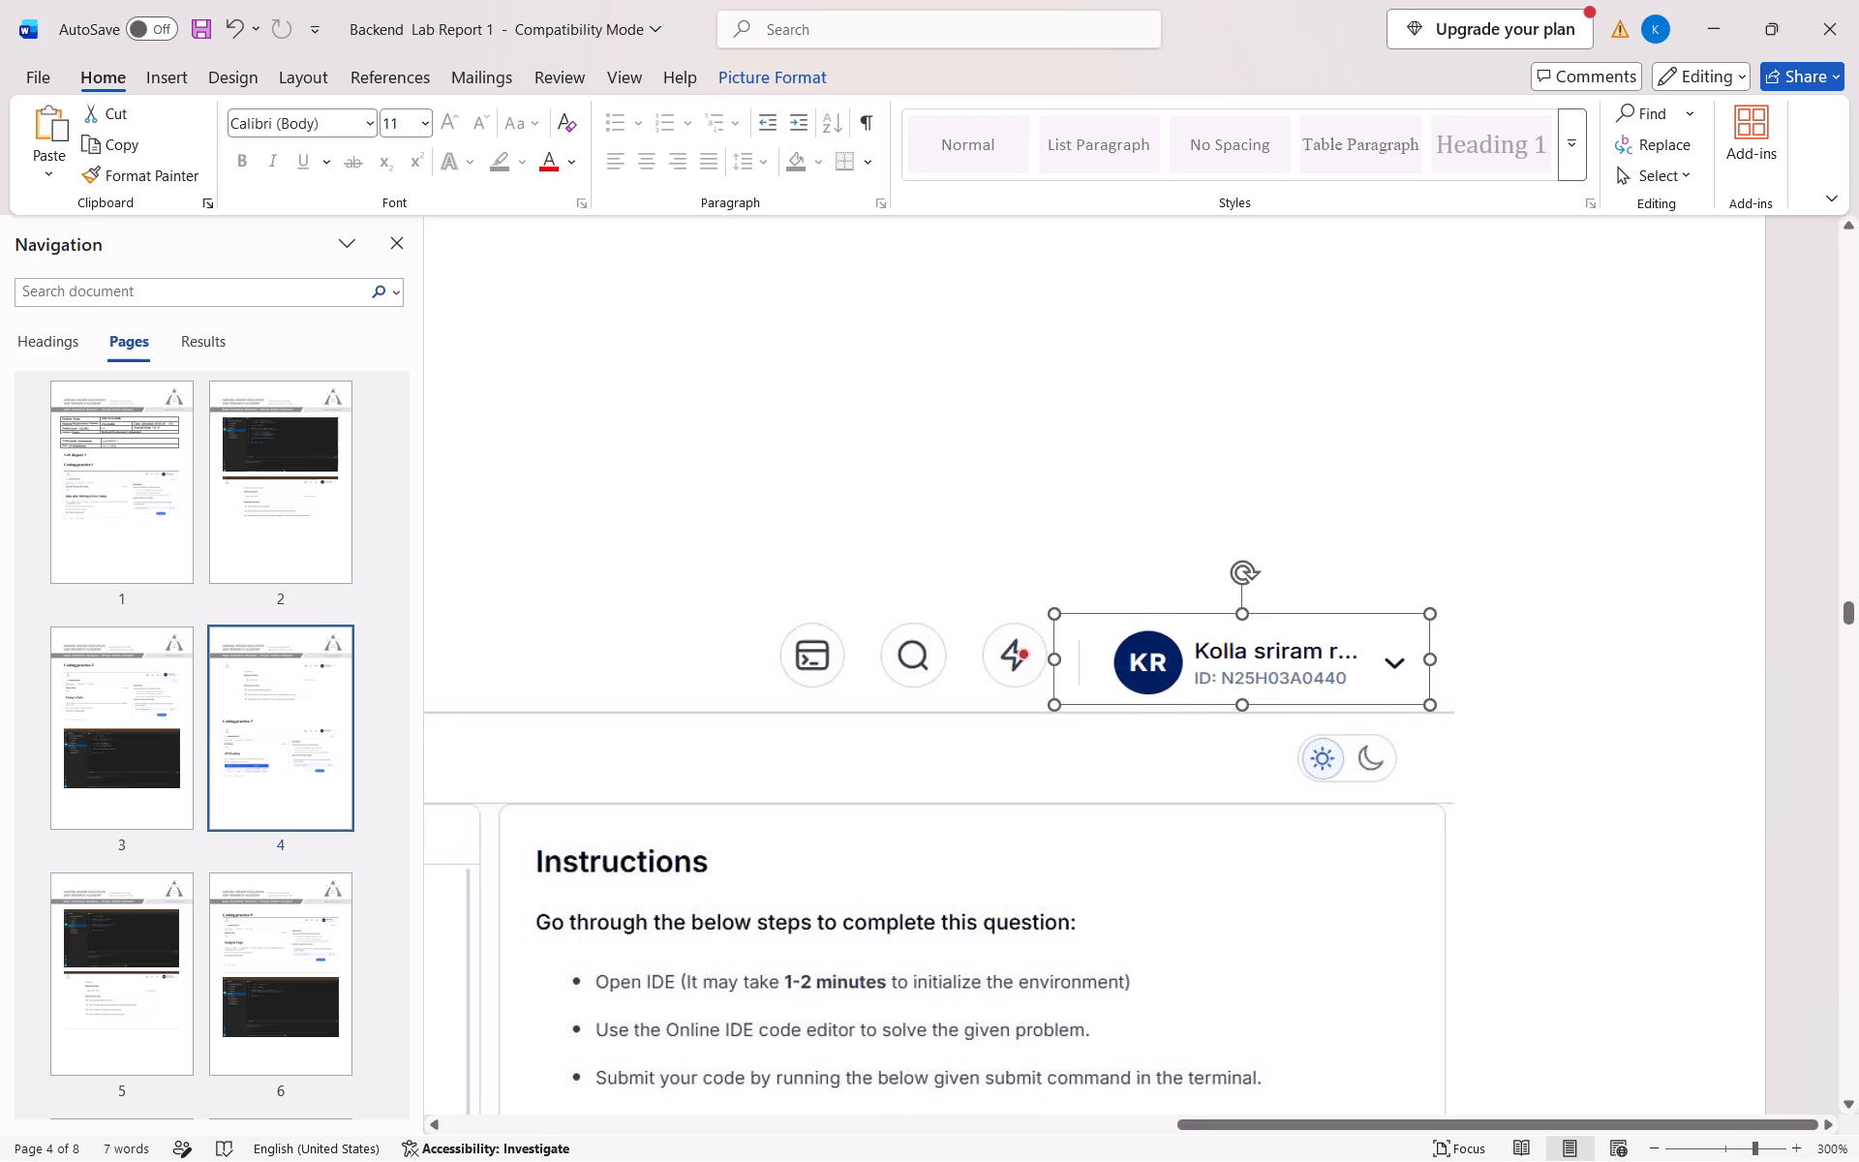
drag(1429, 658, 1420, 663)
click(1243, 608)
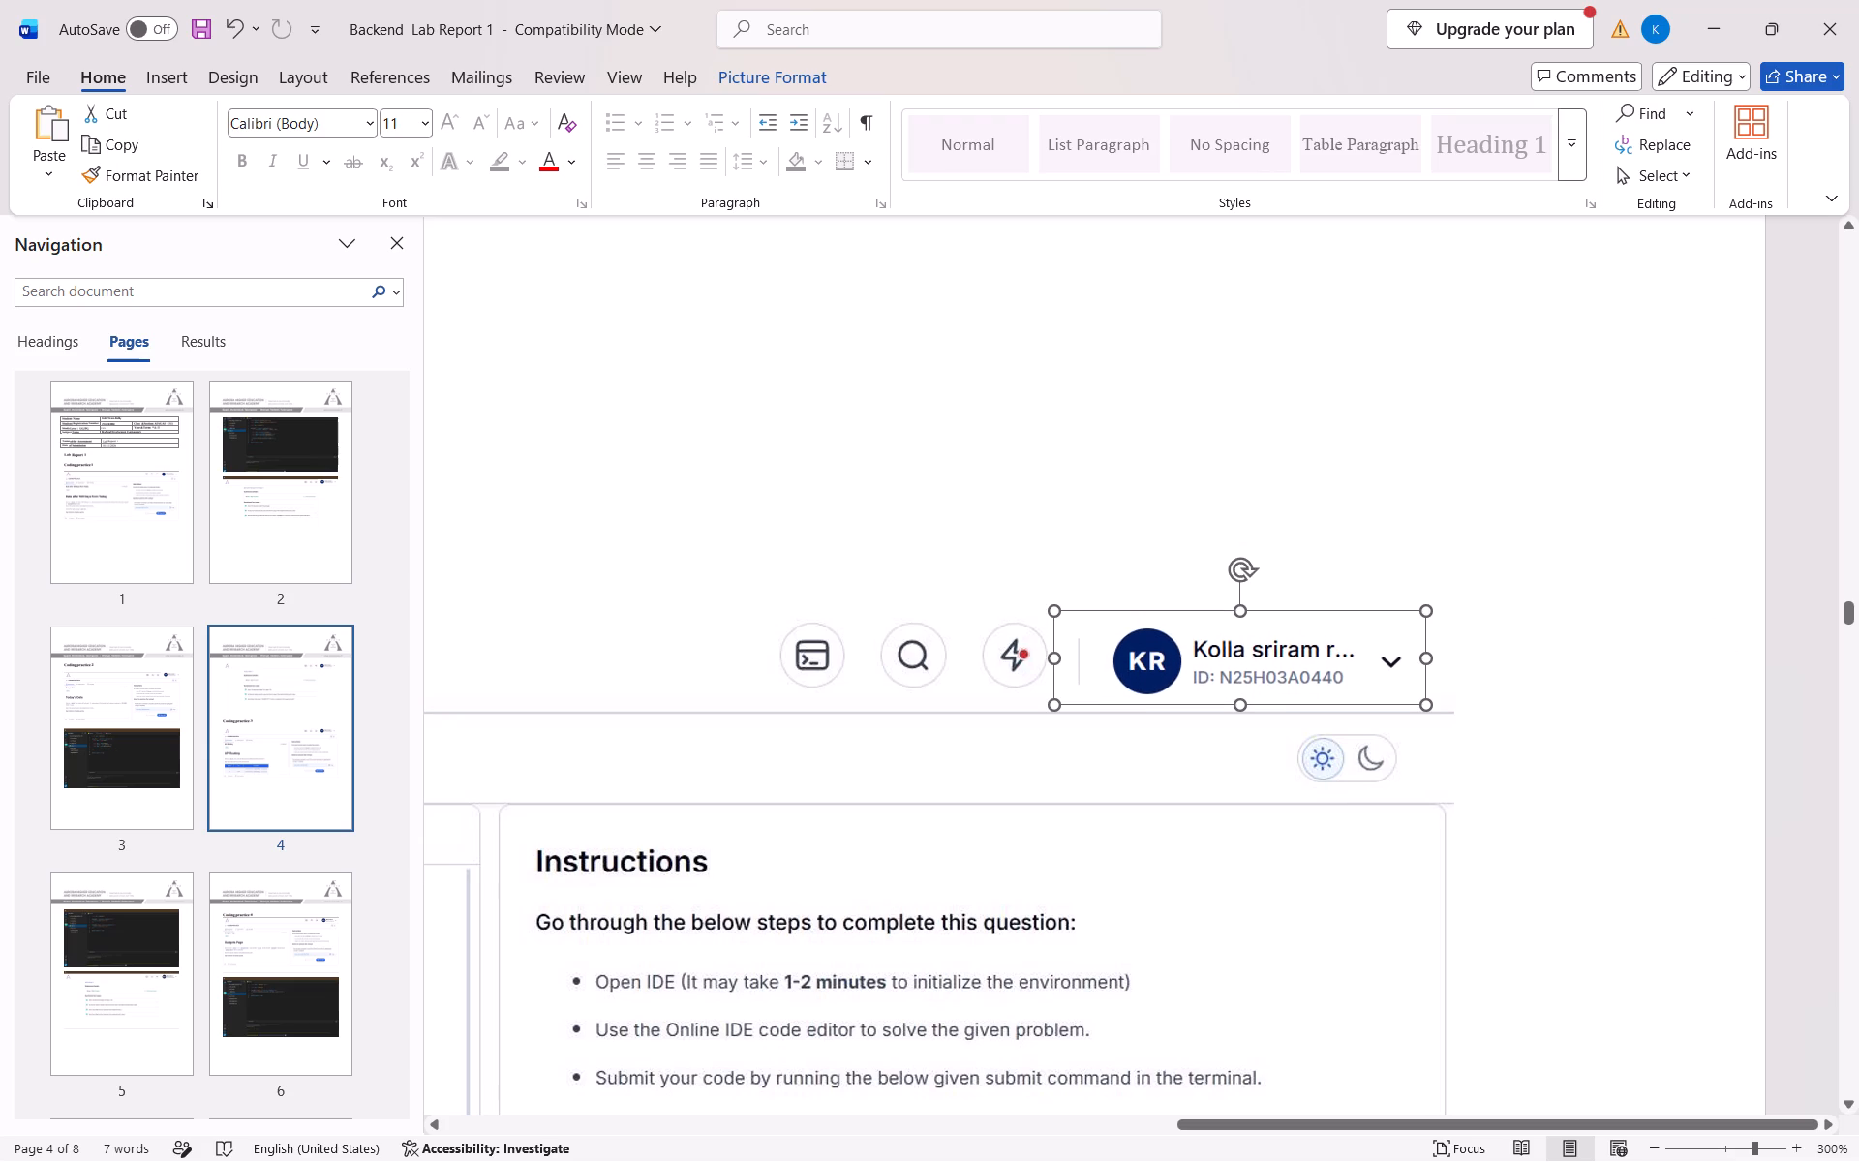
click(1390, 537)
Look over the covered API Routing header on page 4 and find the API Routing submission screenshot on page 5.
ctrl+scroll(1376, 599, up, 1)
ctrl+scroll(1371, 603, down, 10)
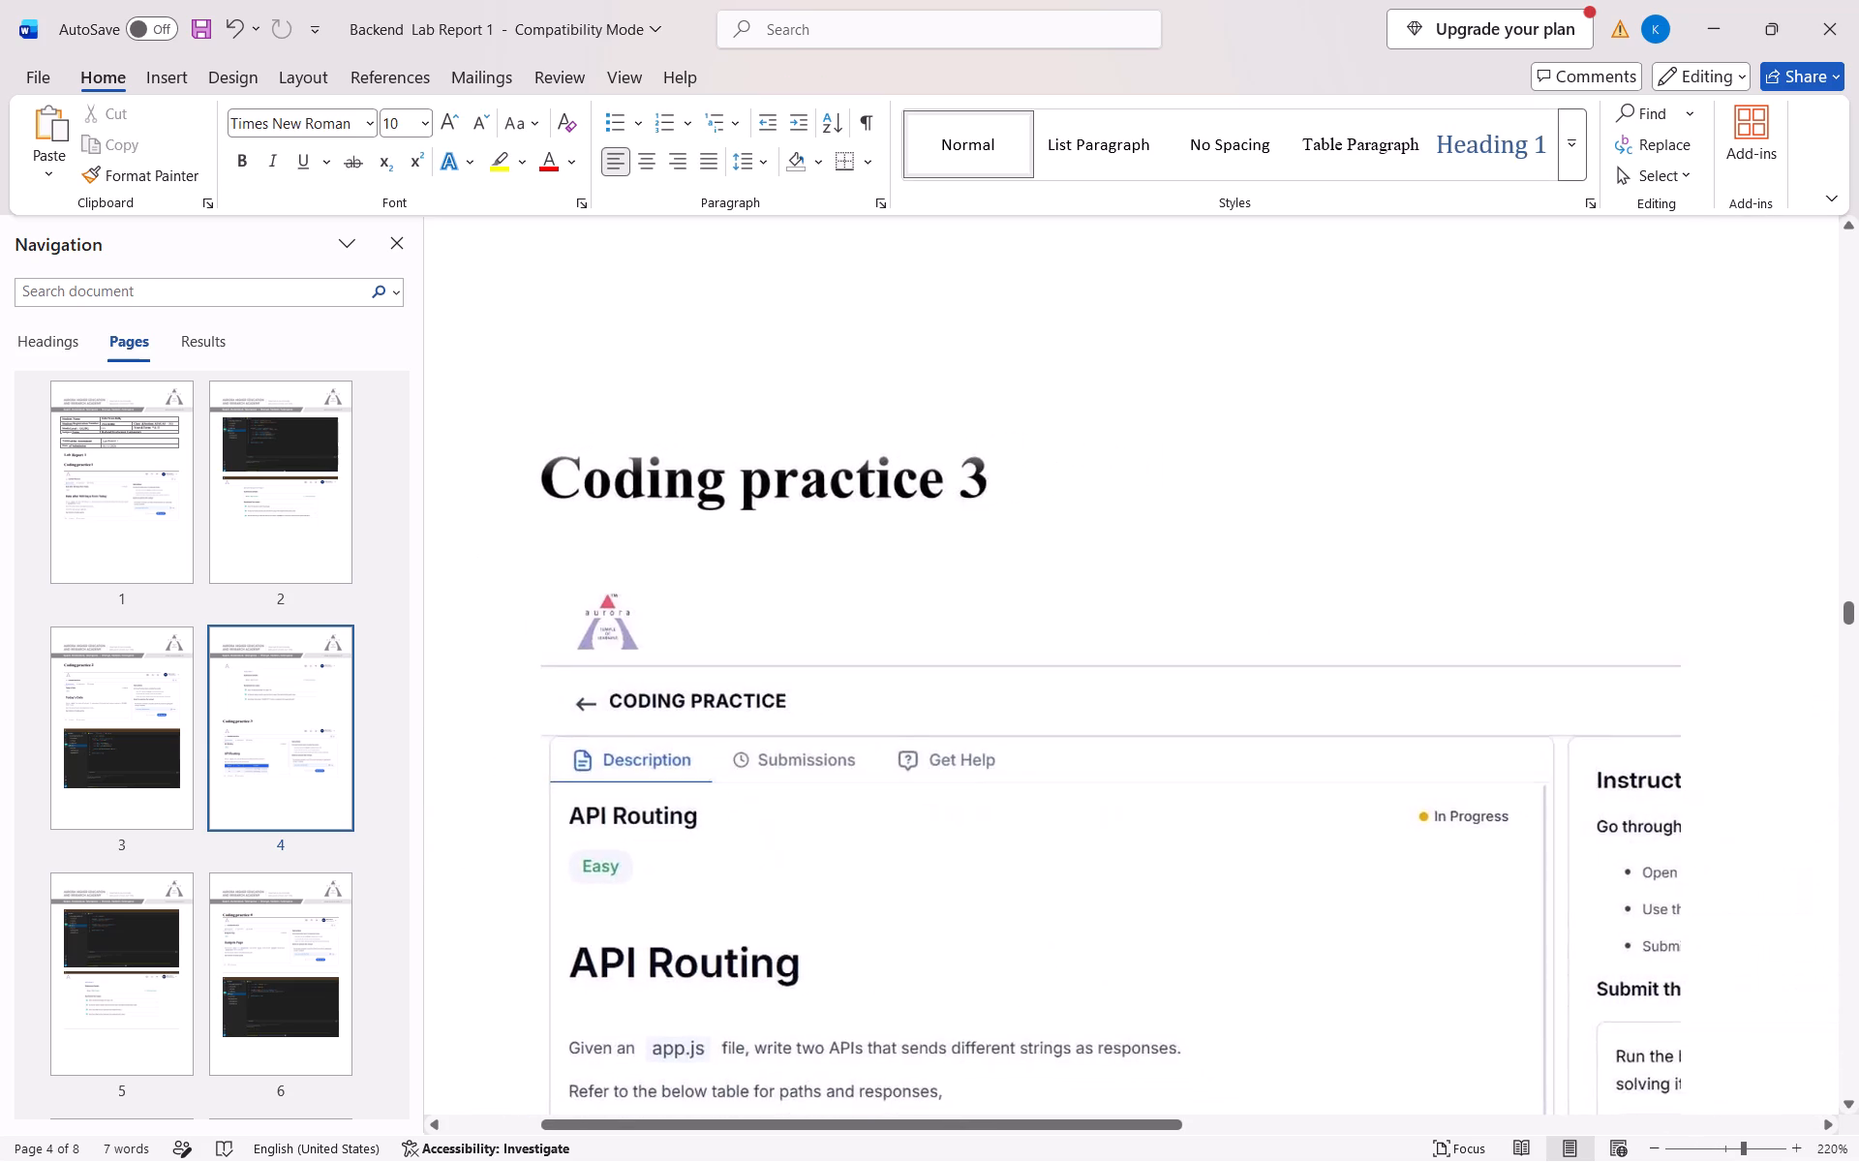
ctrl+scroll(1358, 623, down, 6)
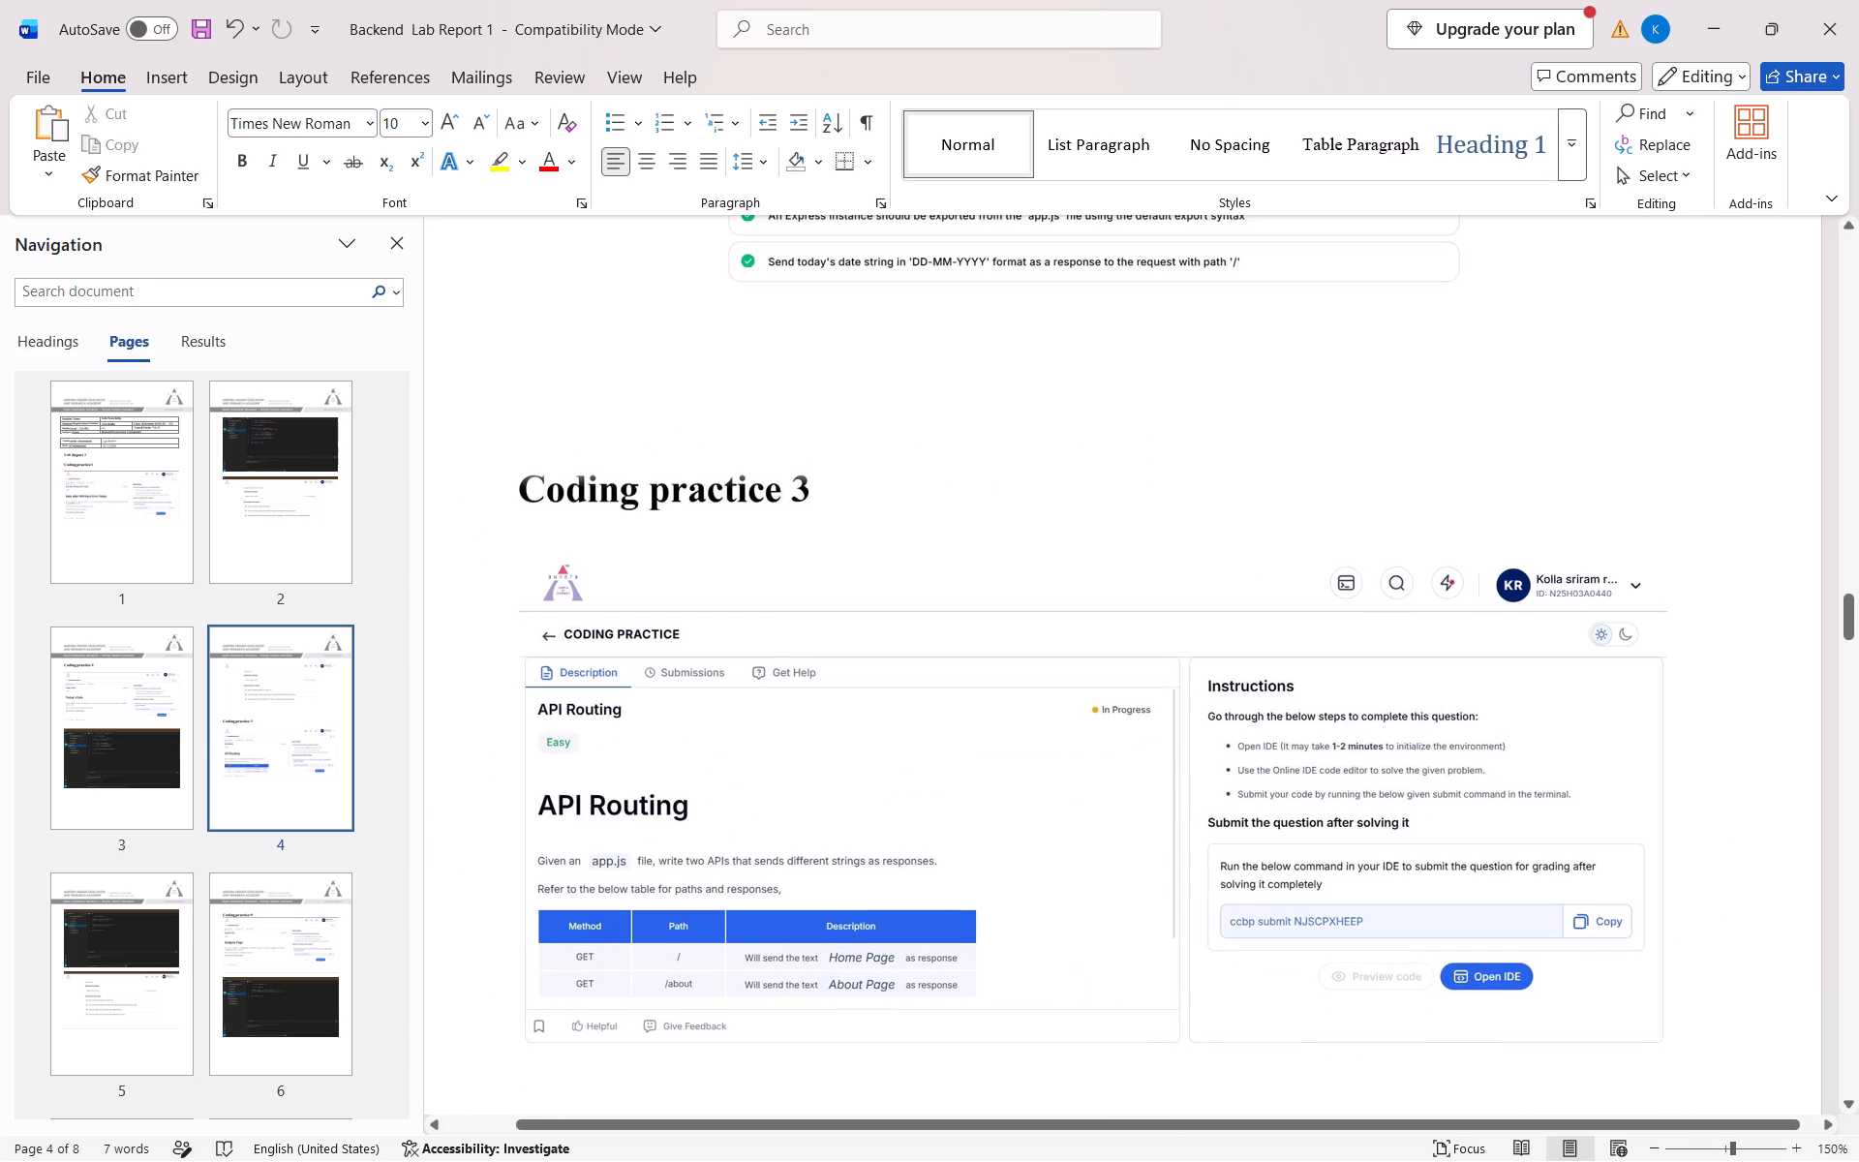
scroll(1160, 661, down, 16)
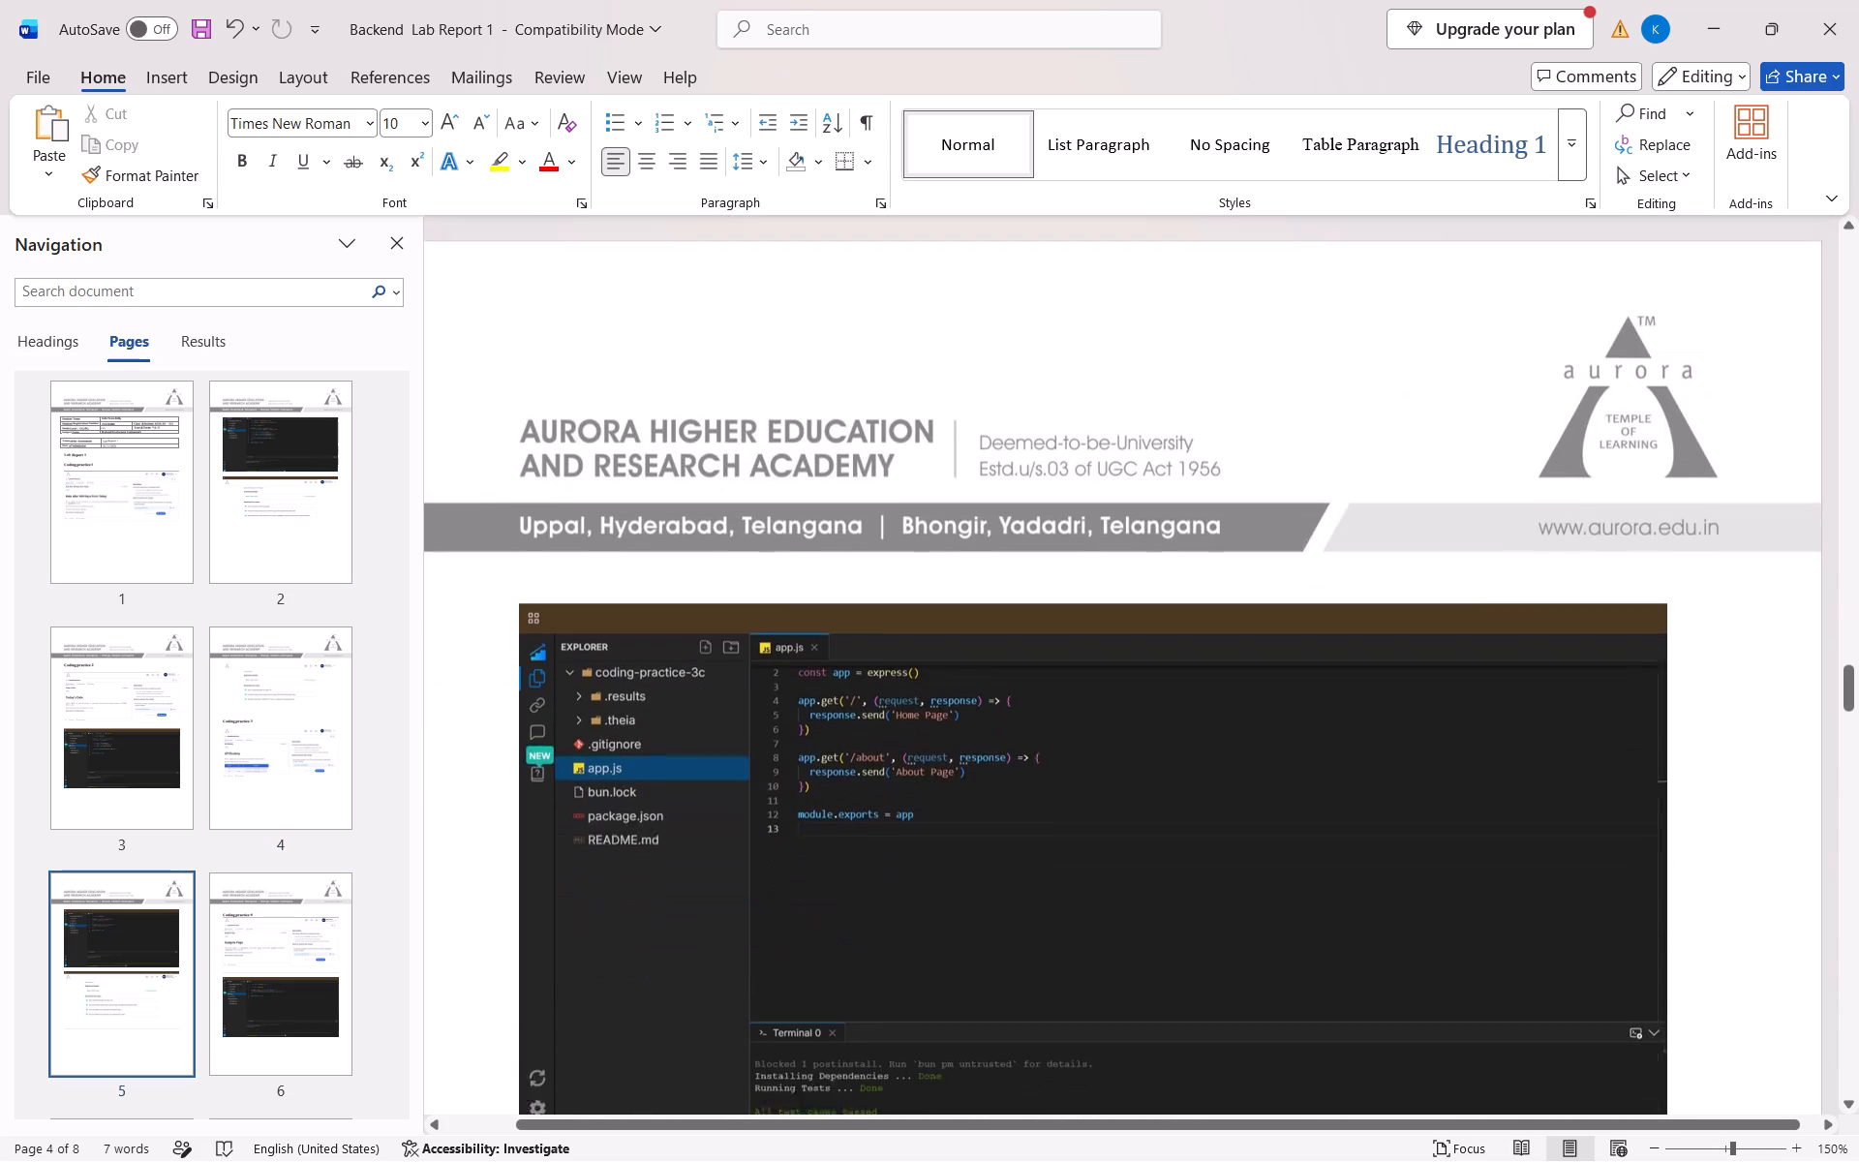
scroll(1172, 653, down, 8)
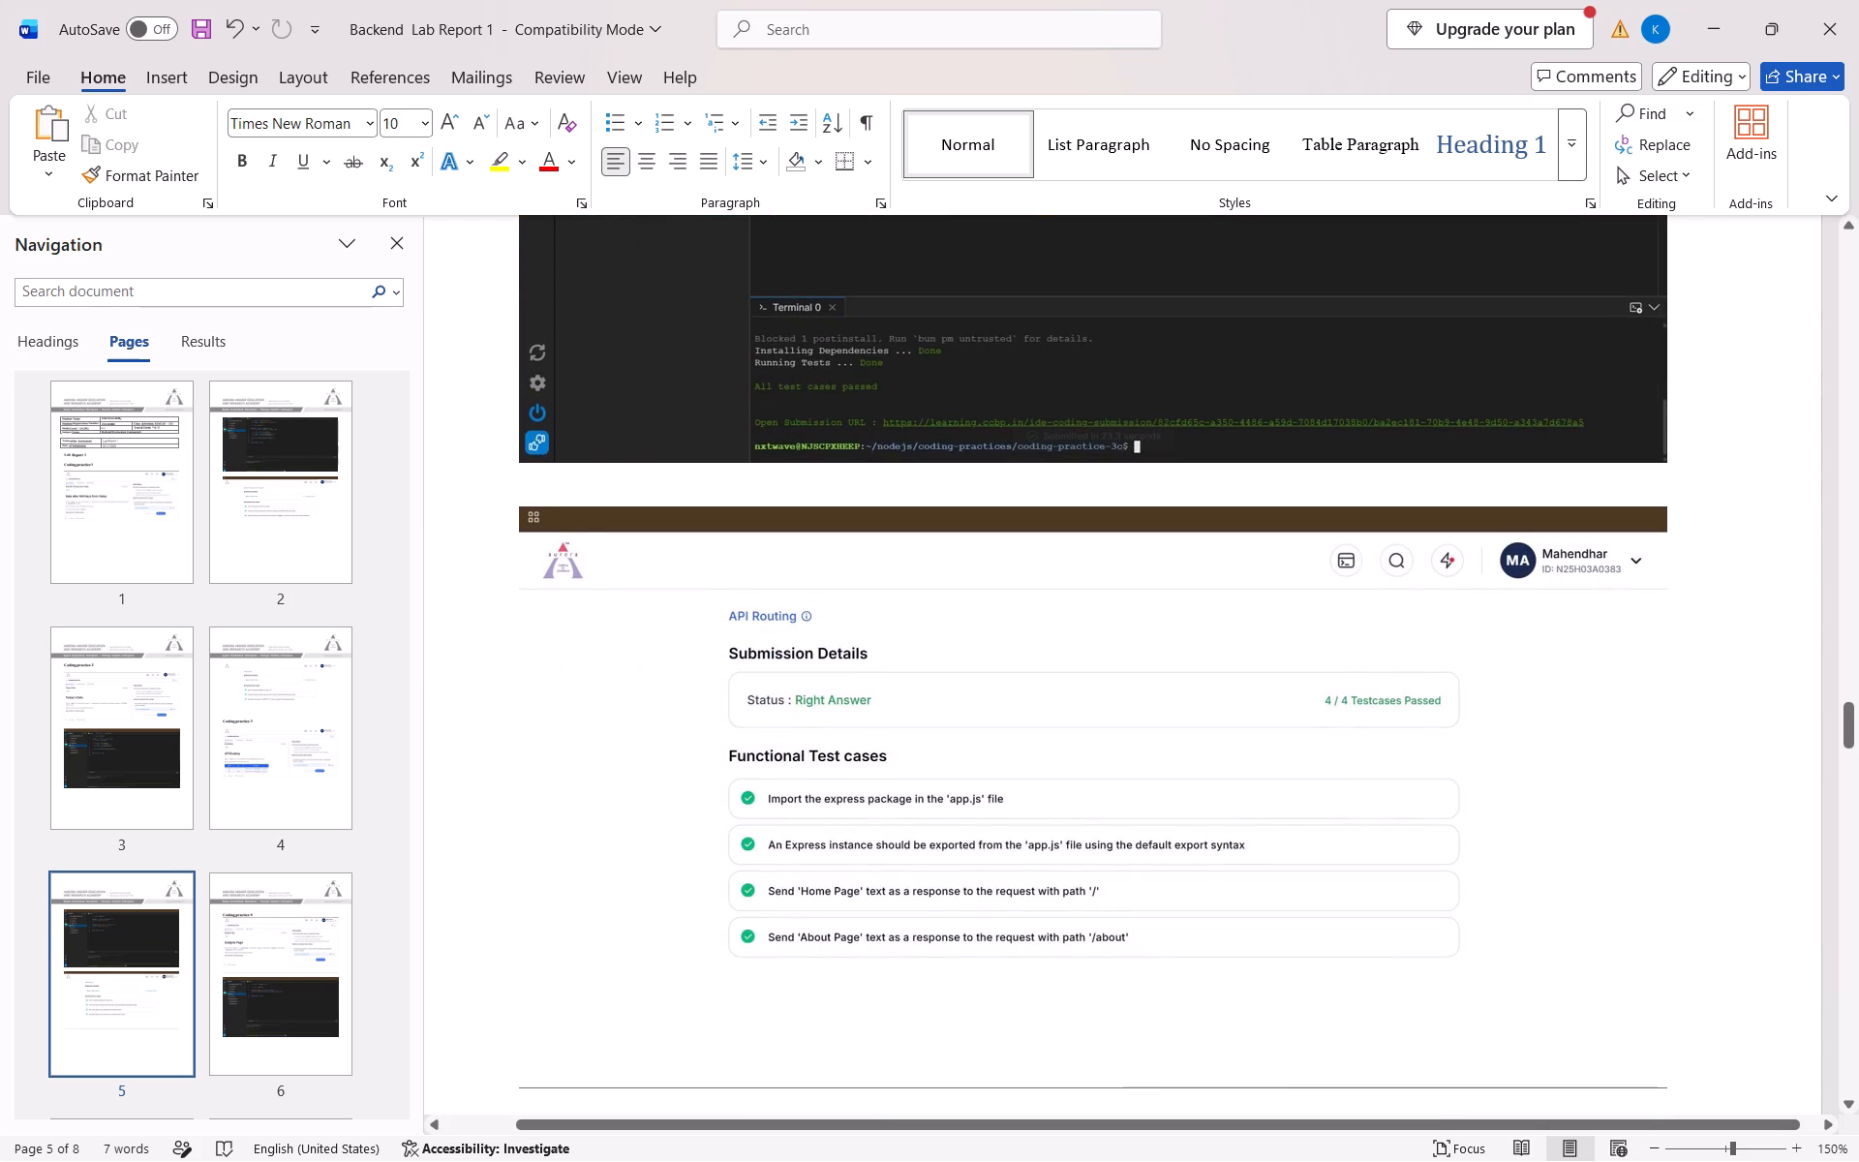
scroll(1318, 678, up, 19)
scroll(1313, 680, down, 10)
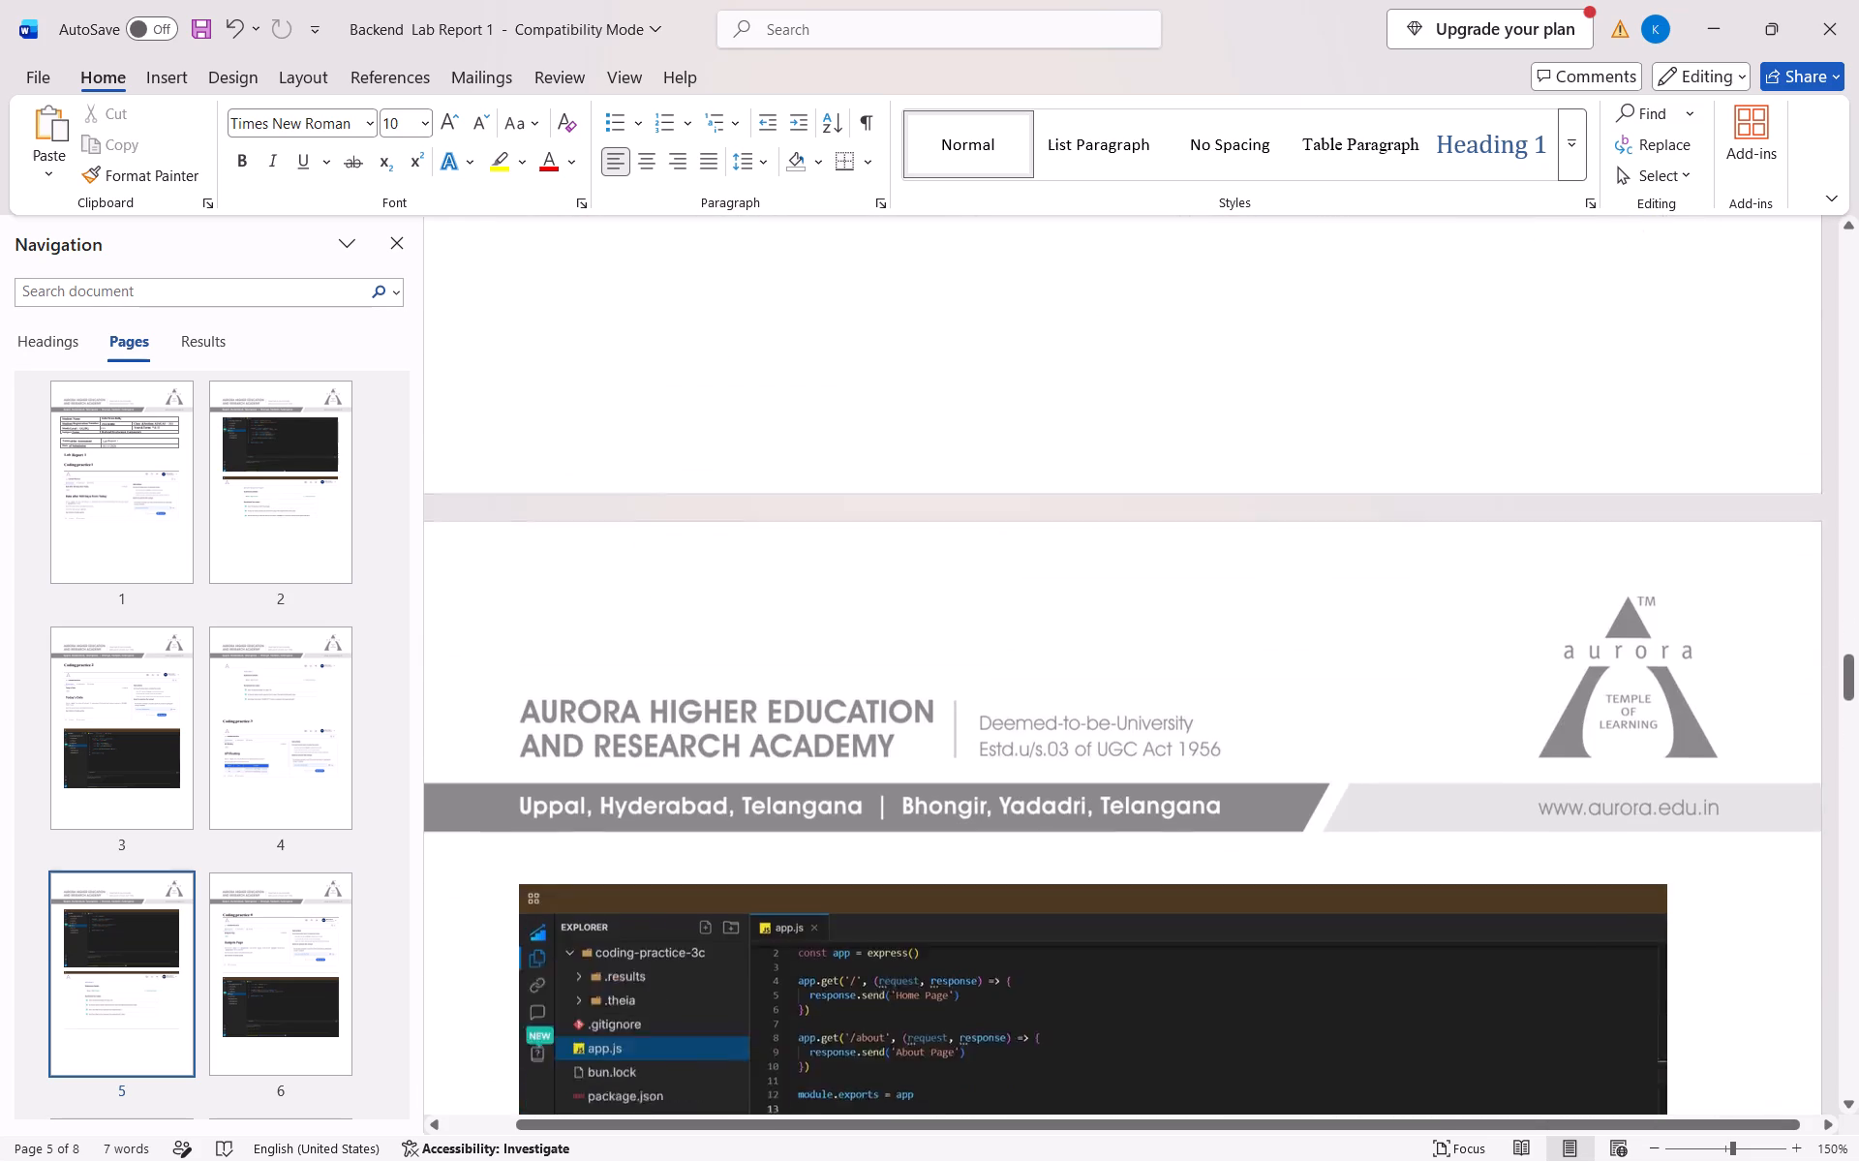
scroll(1290, 791, down, 9)
scroll(1451, 781, down, 1)
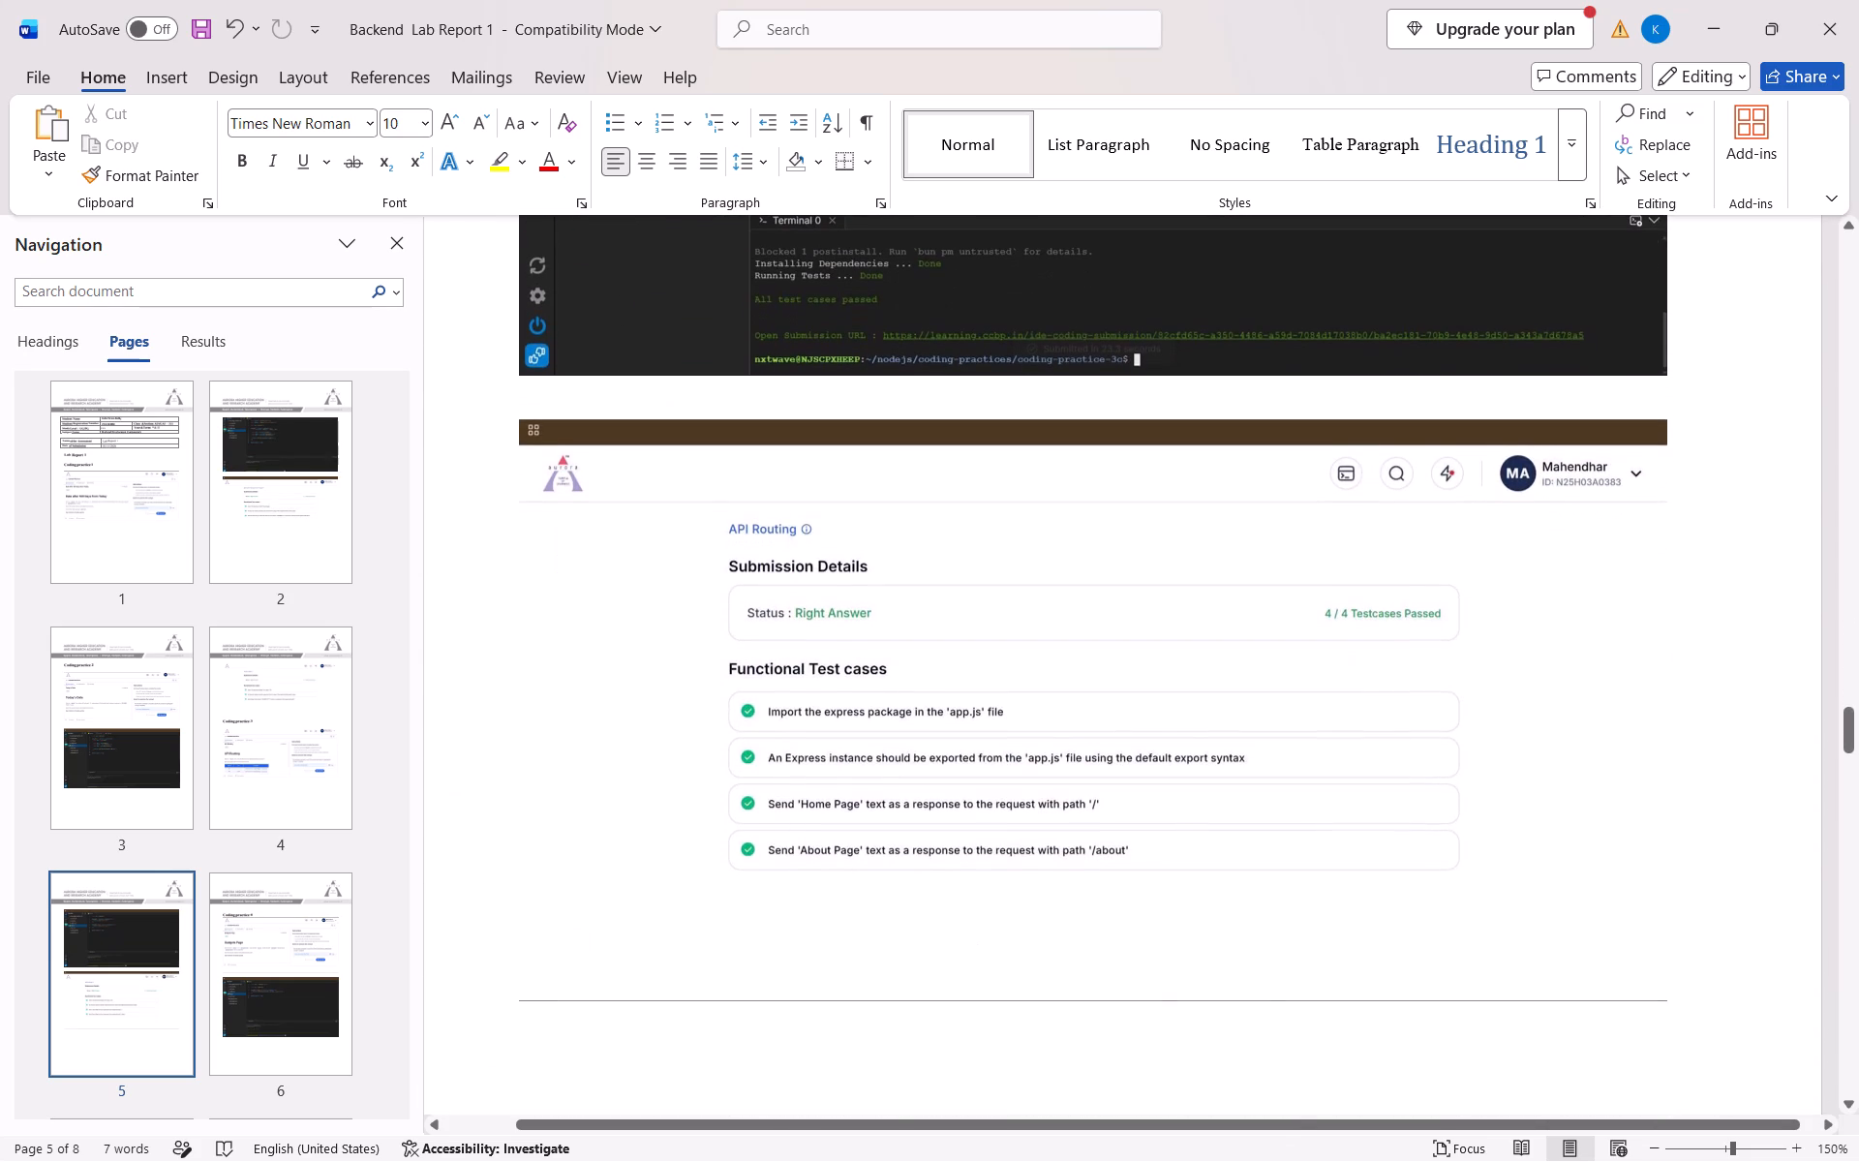
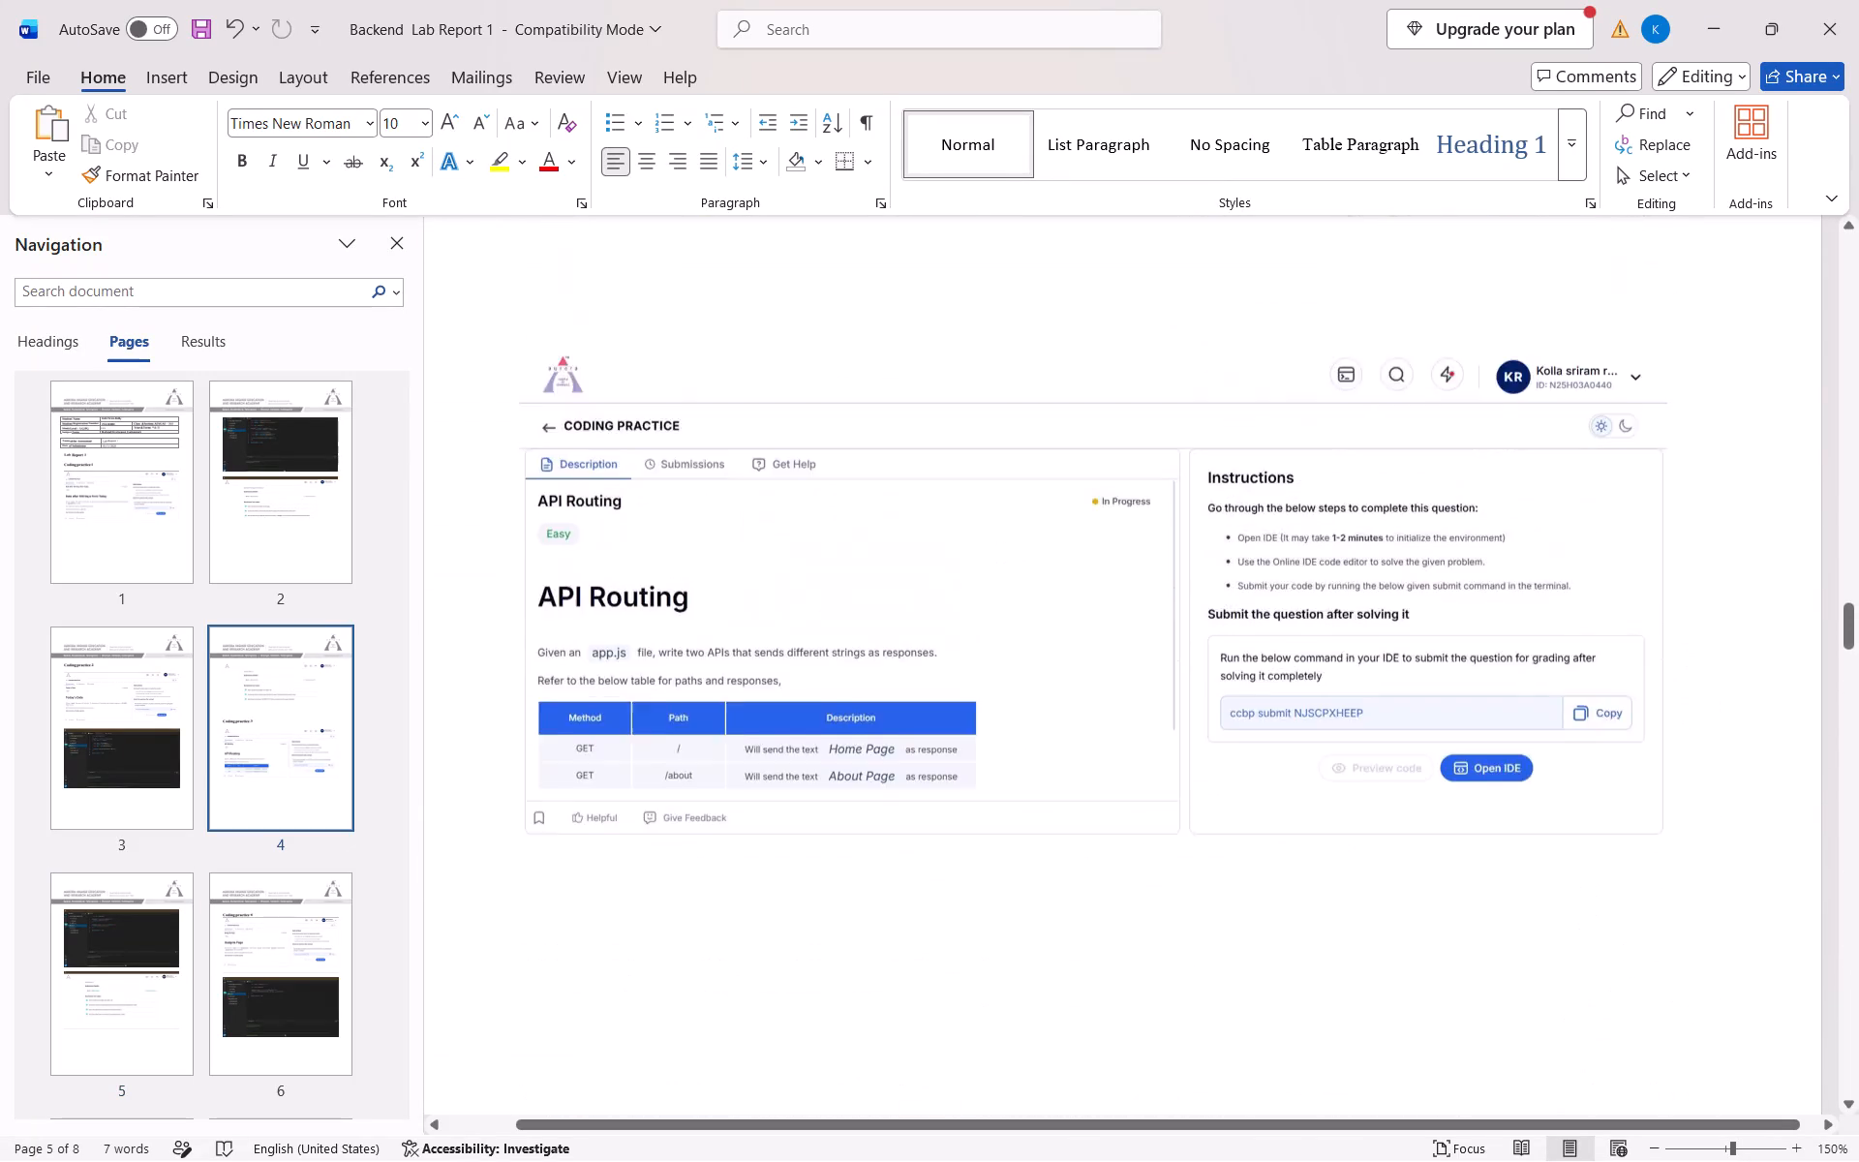
Paste the copied profile badge into the blank area below the API Routing submission screenshot on page 5.
scroll(1186, 819, down, 20)
scroll(1186, 819, down, 5)
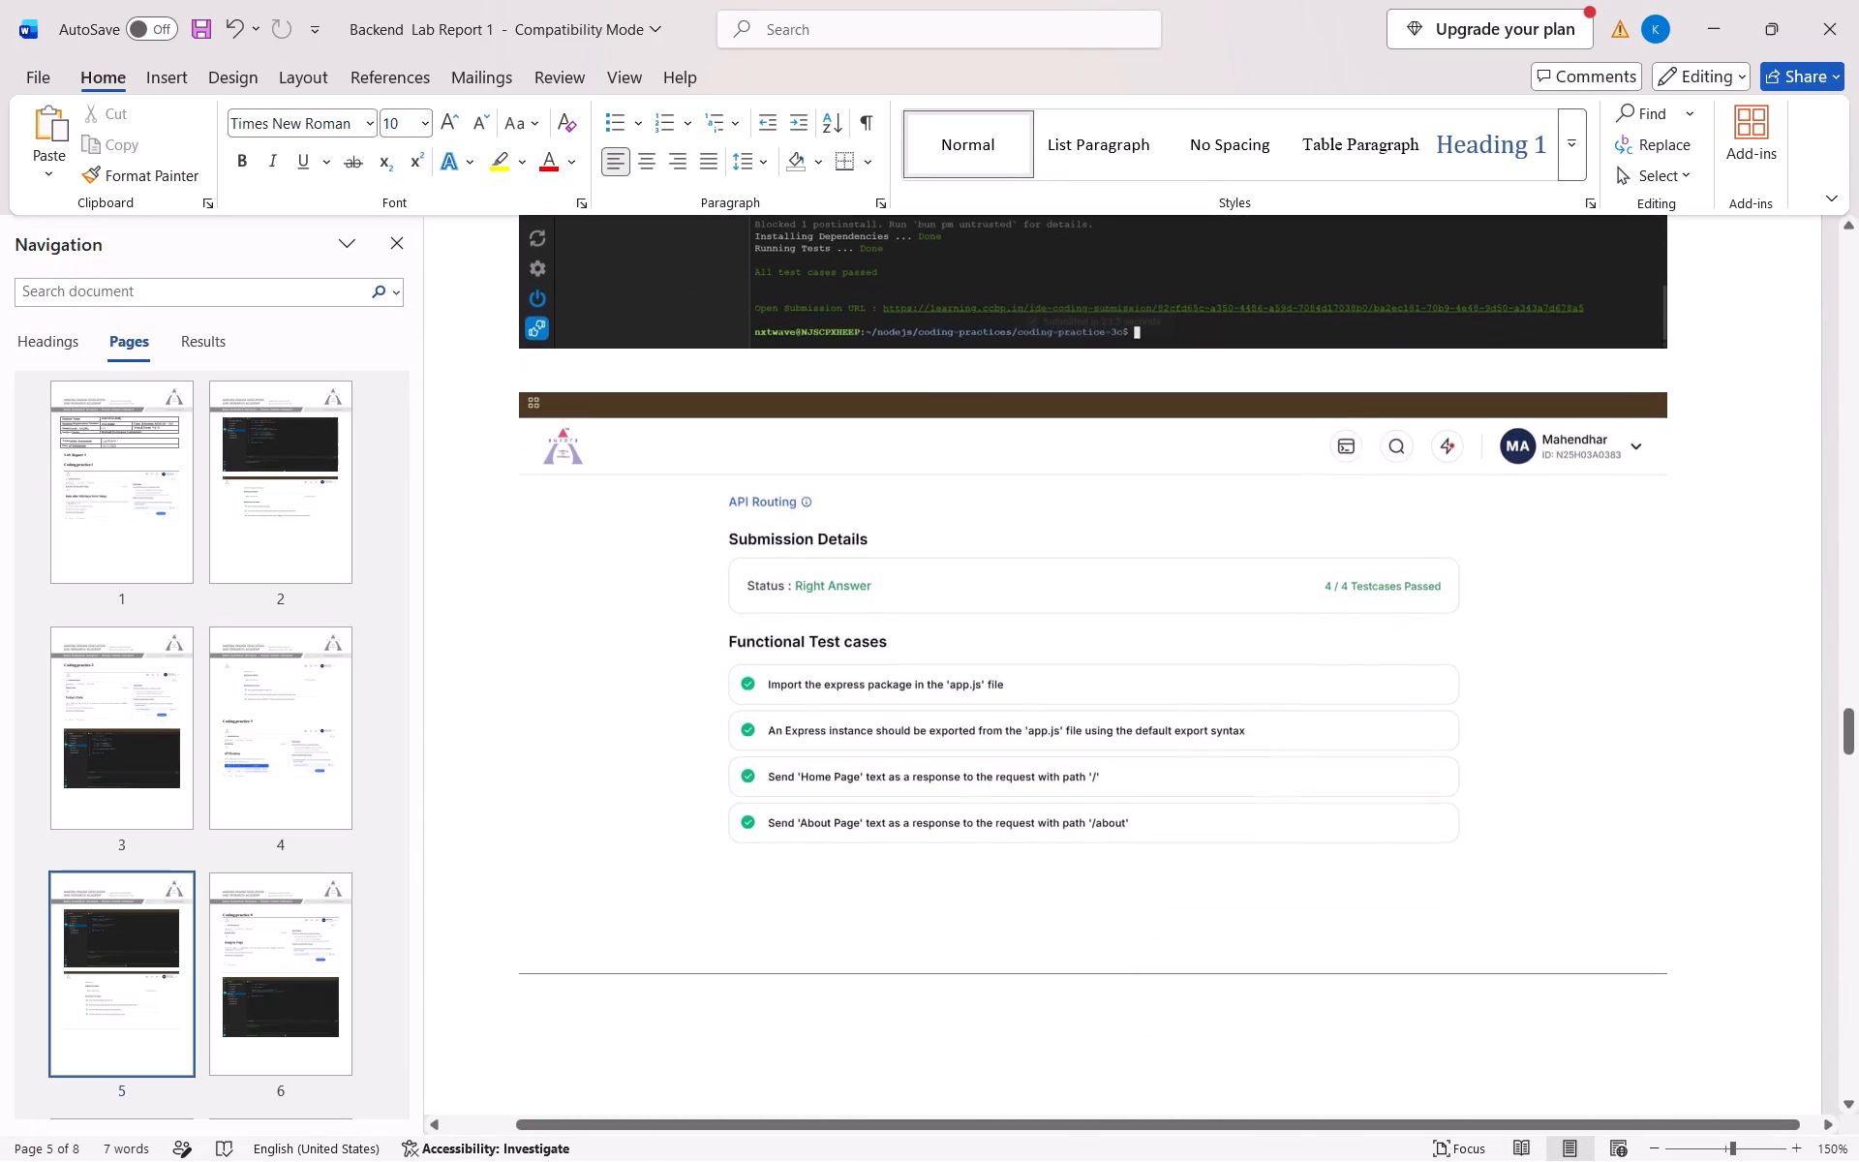
scroll(1193, 789, down, 2)
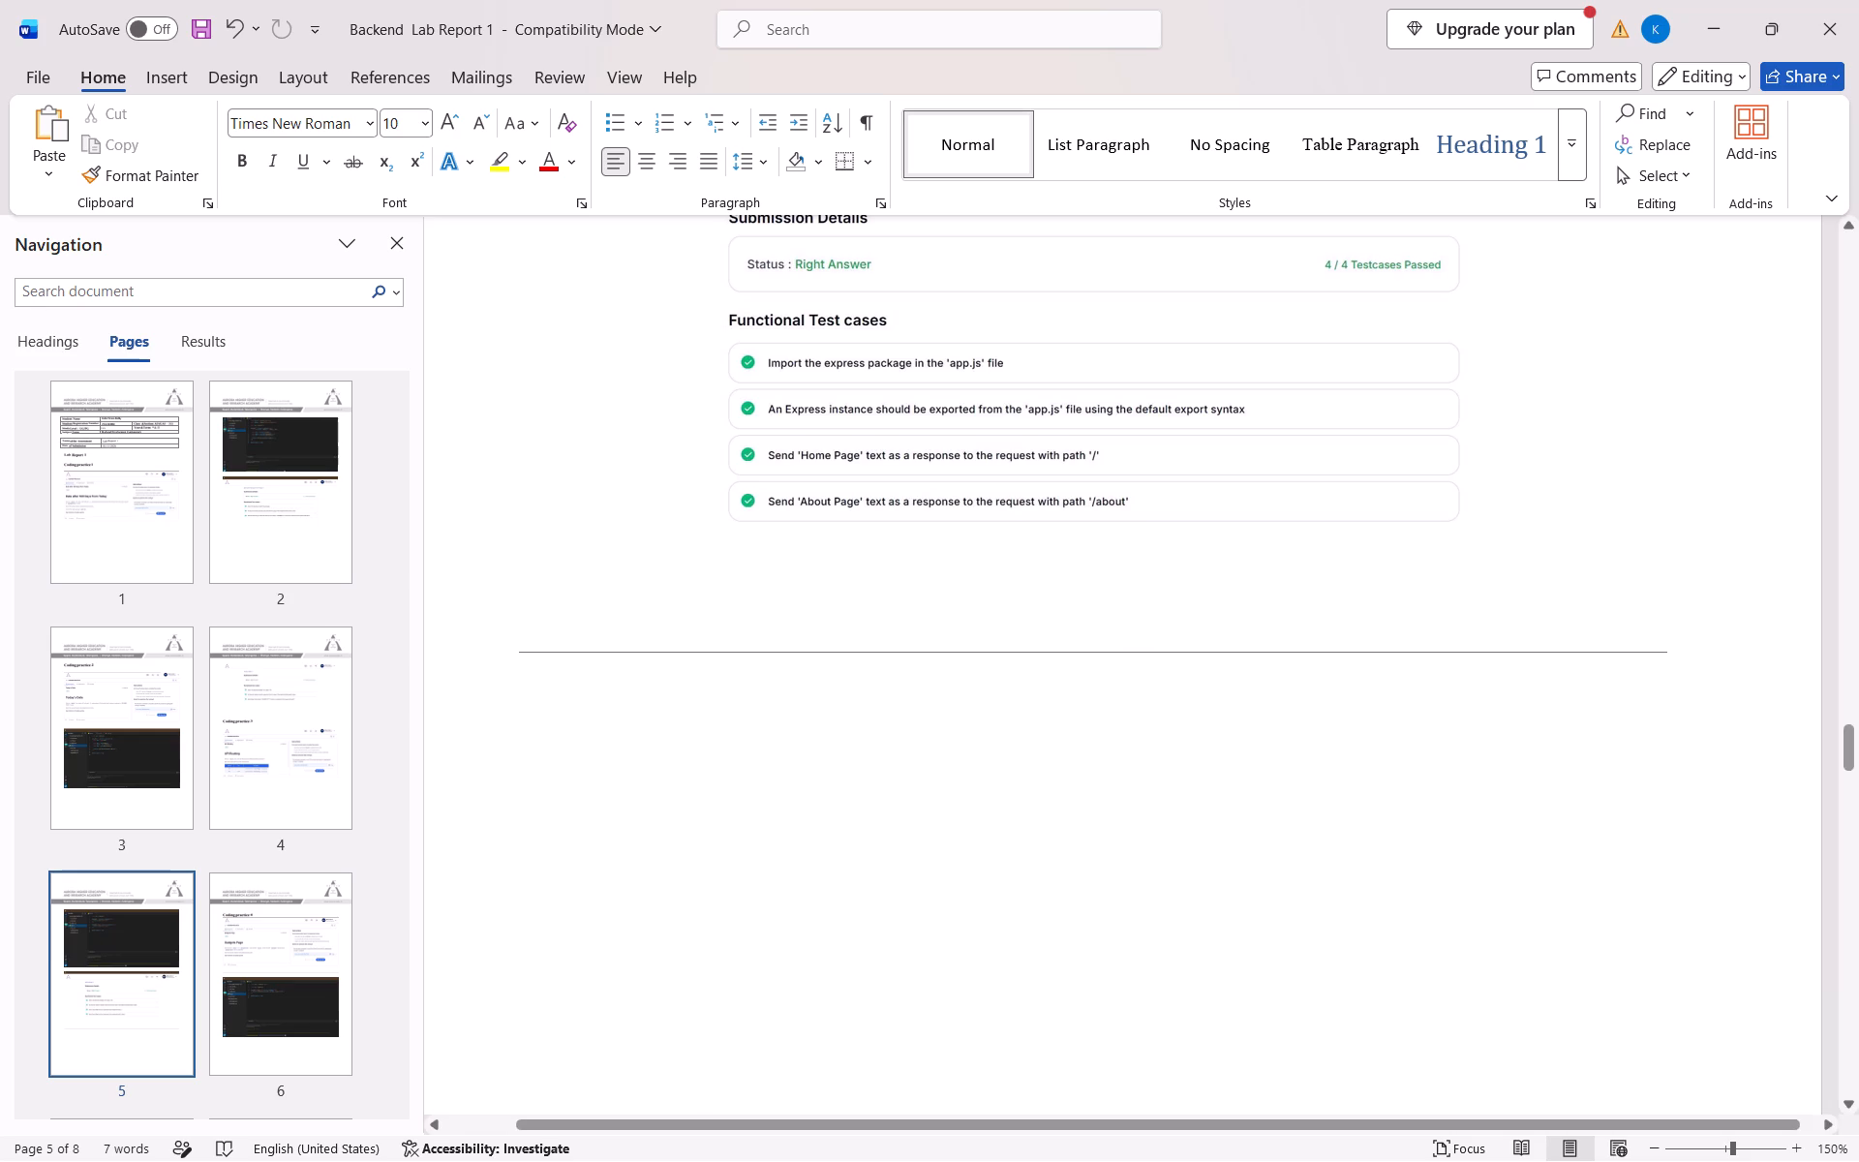
scroll(1154, 744, up, 5)
scroll(1153, 743, down, 5)
click(785, 762)
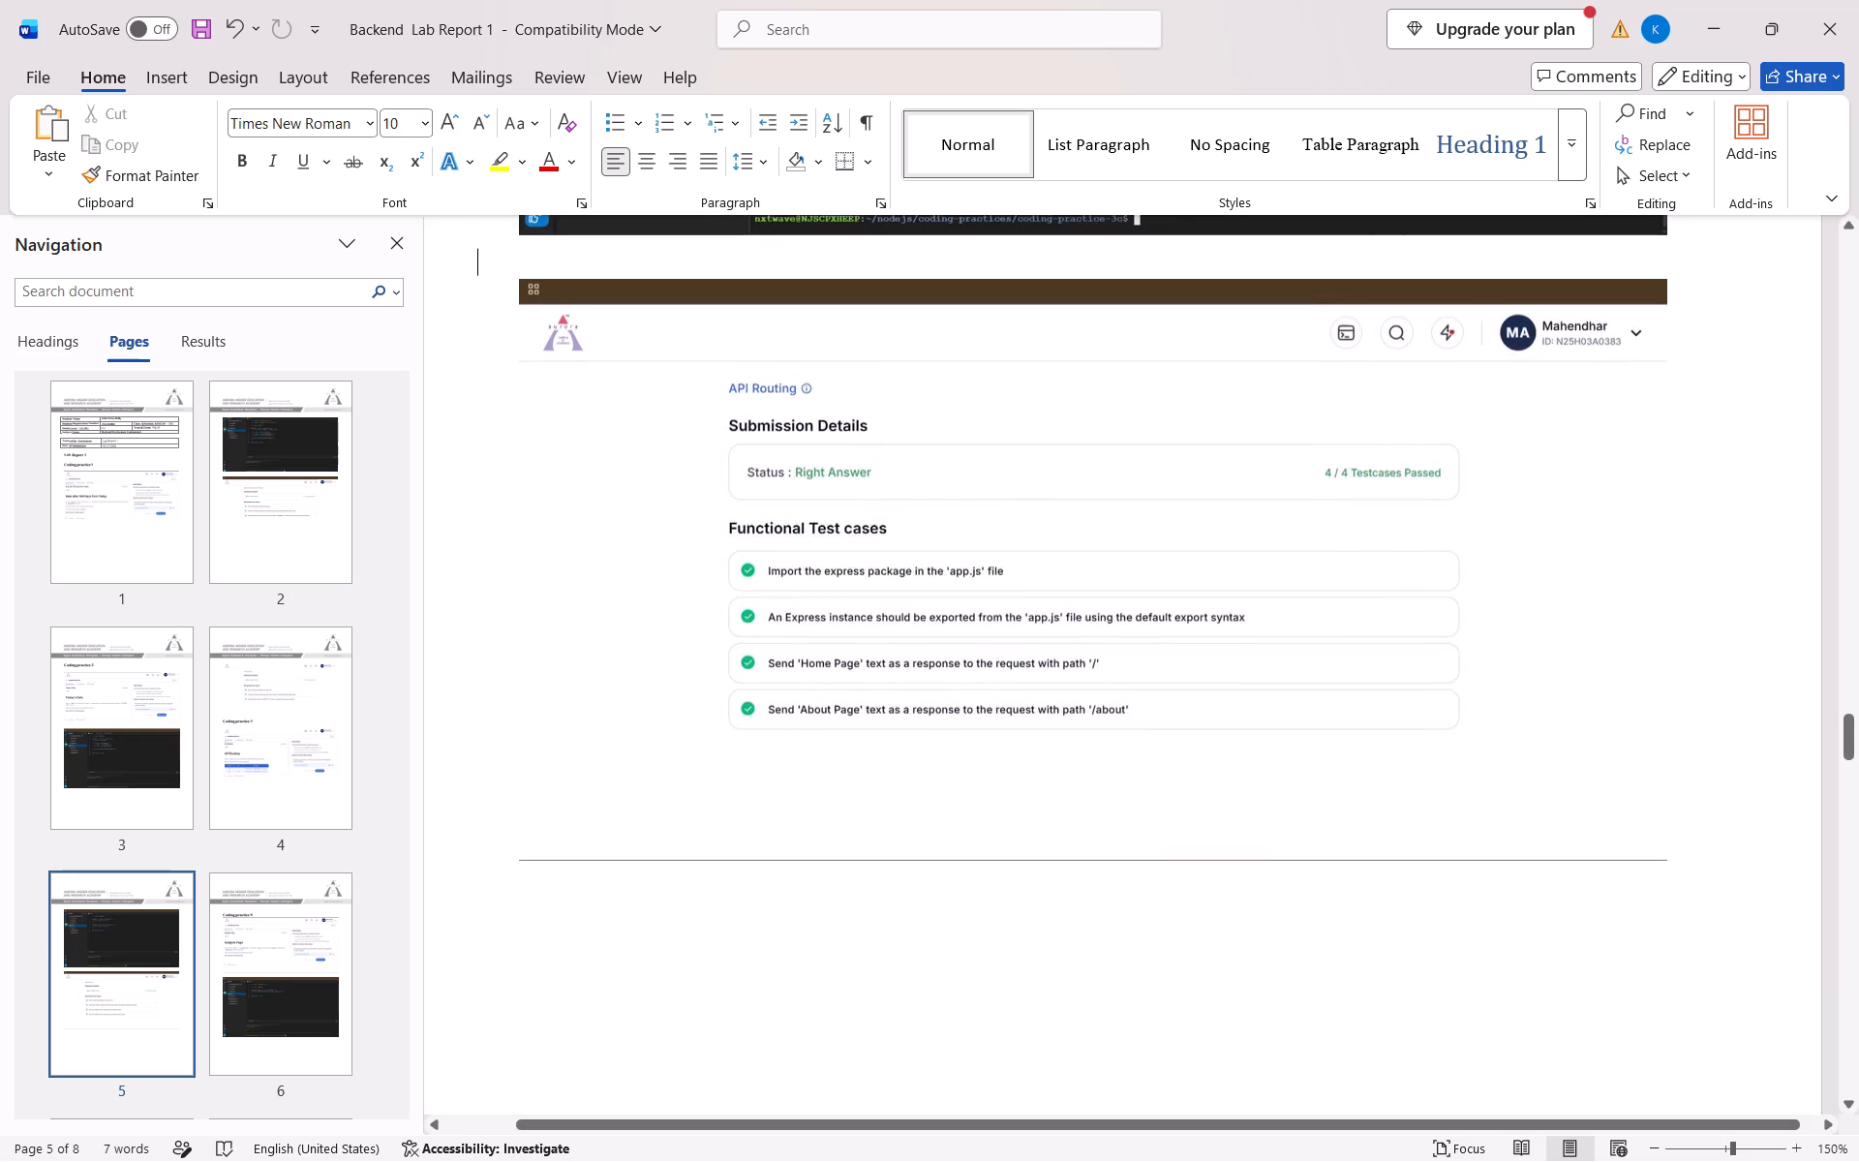
scroll(770, 838, down, 3)
click(705, 809)
key(ctrl+v)
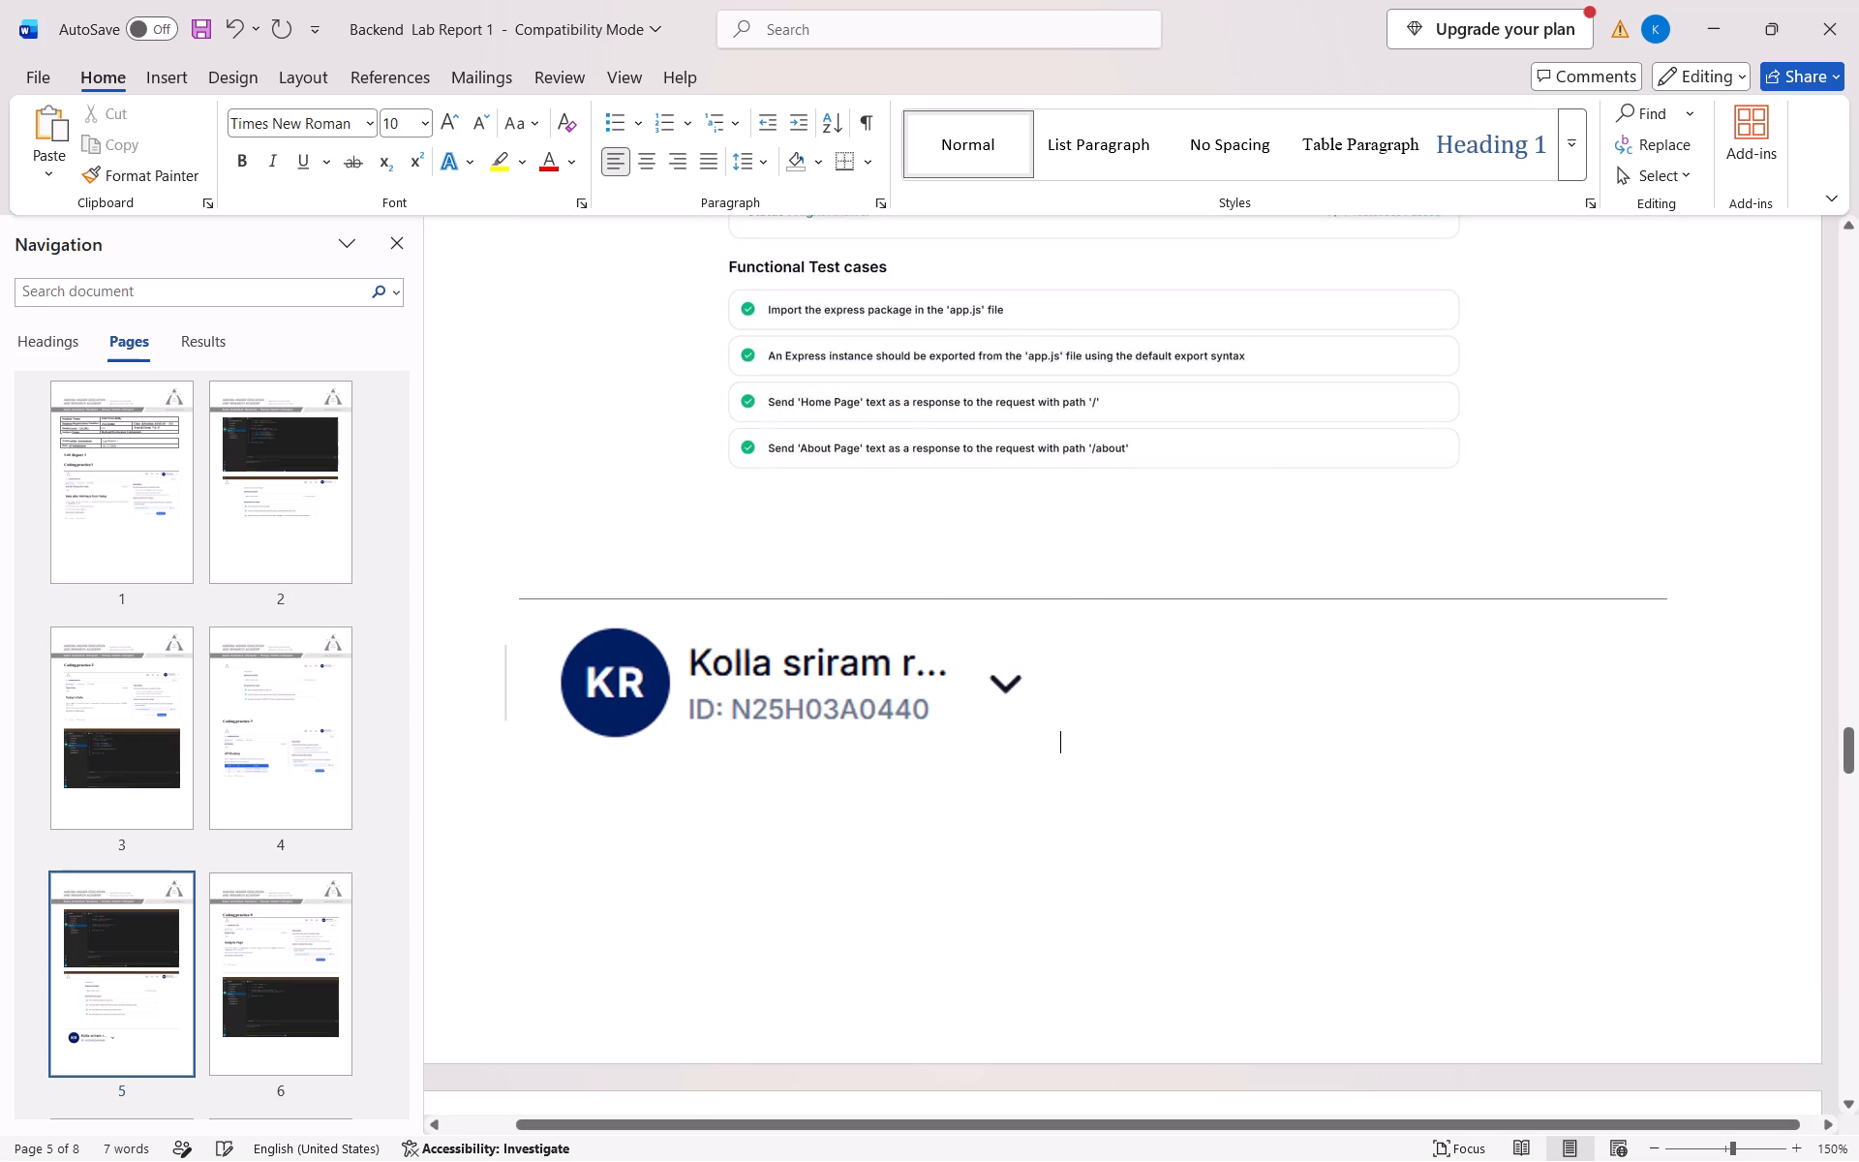
Set the pasted badge to In Front of Text and shrink it proportionally to about the size of the old header badge.
click(688, 711)
click(1084, 614)
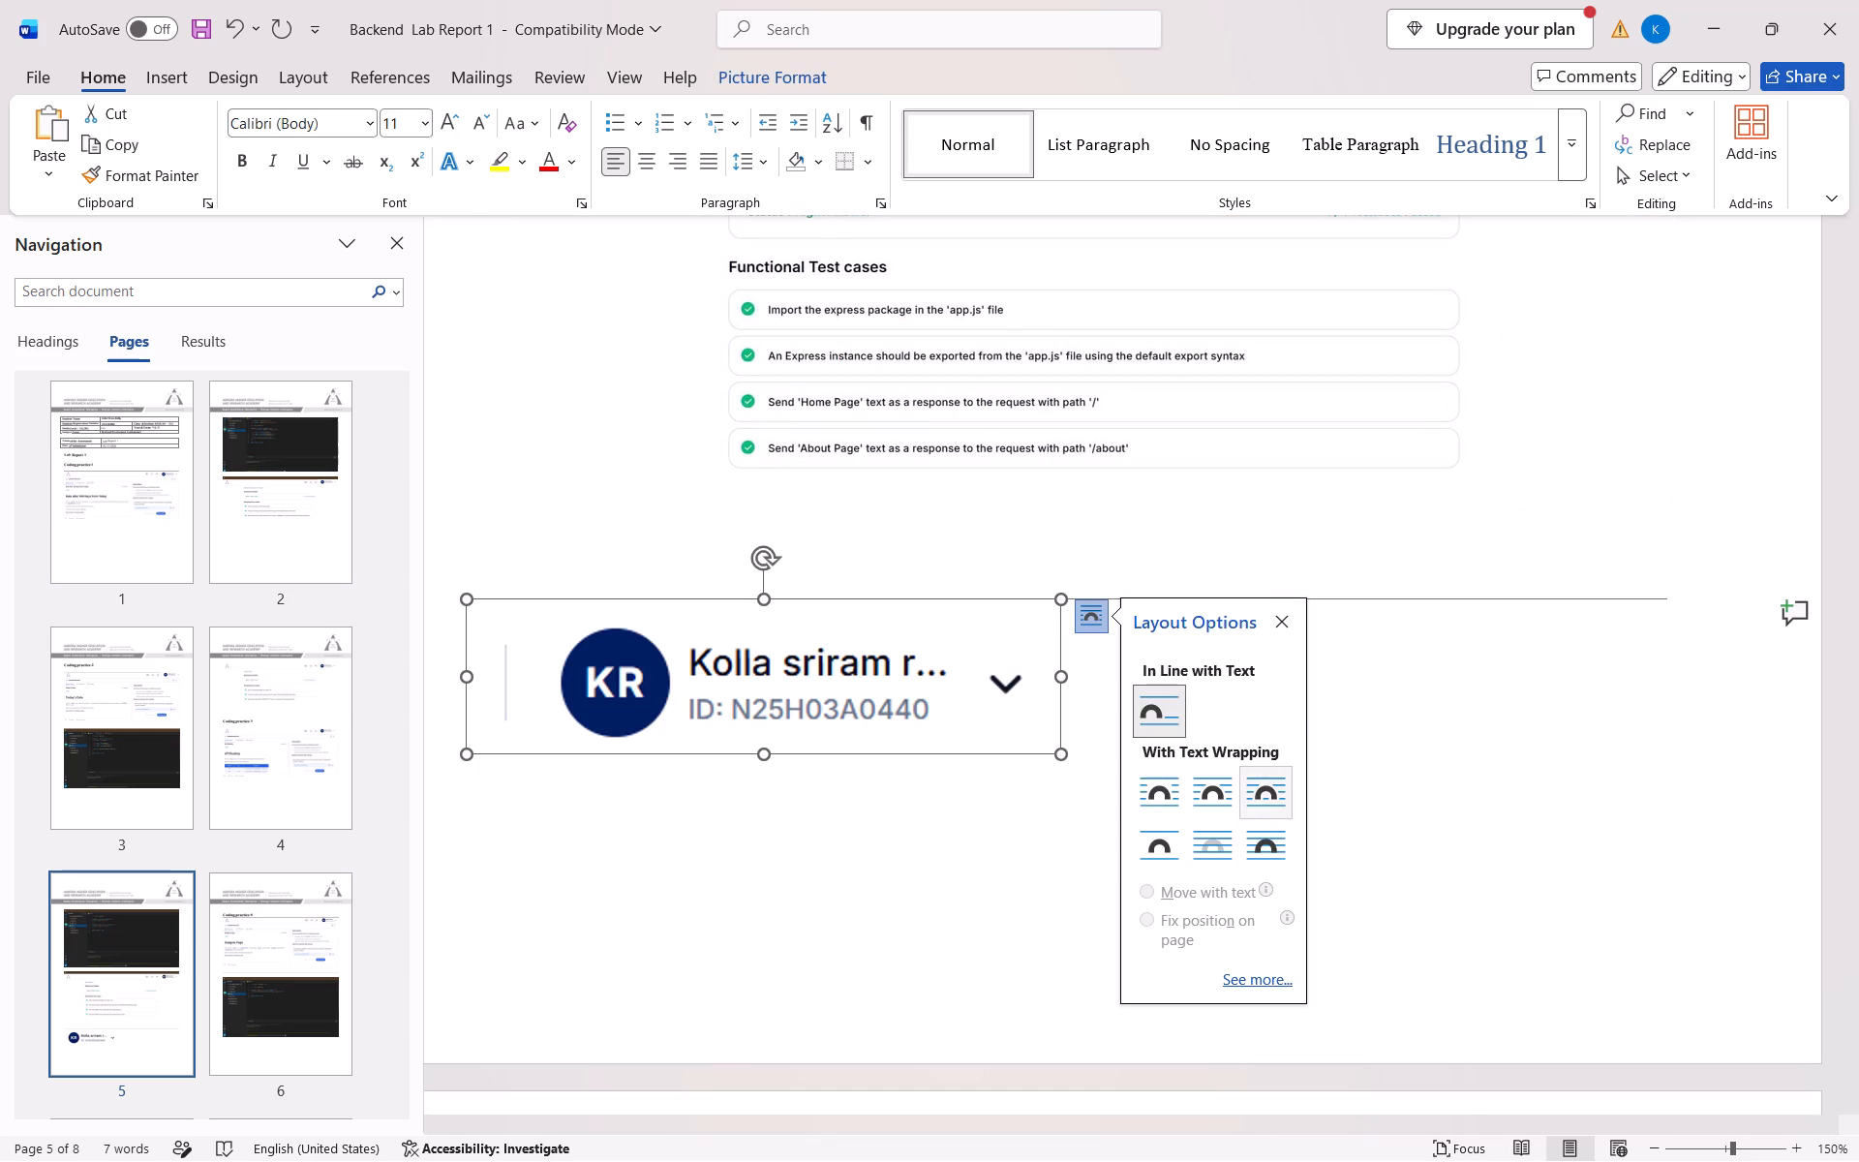
click(1269, 832)
drag(1061, 751, 864, 700)
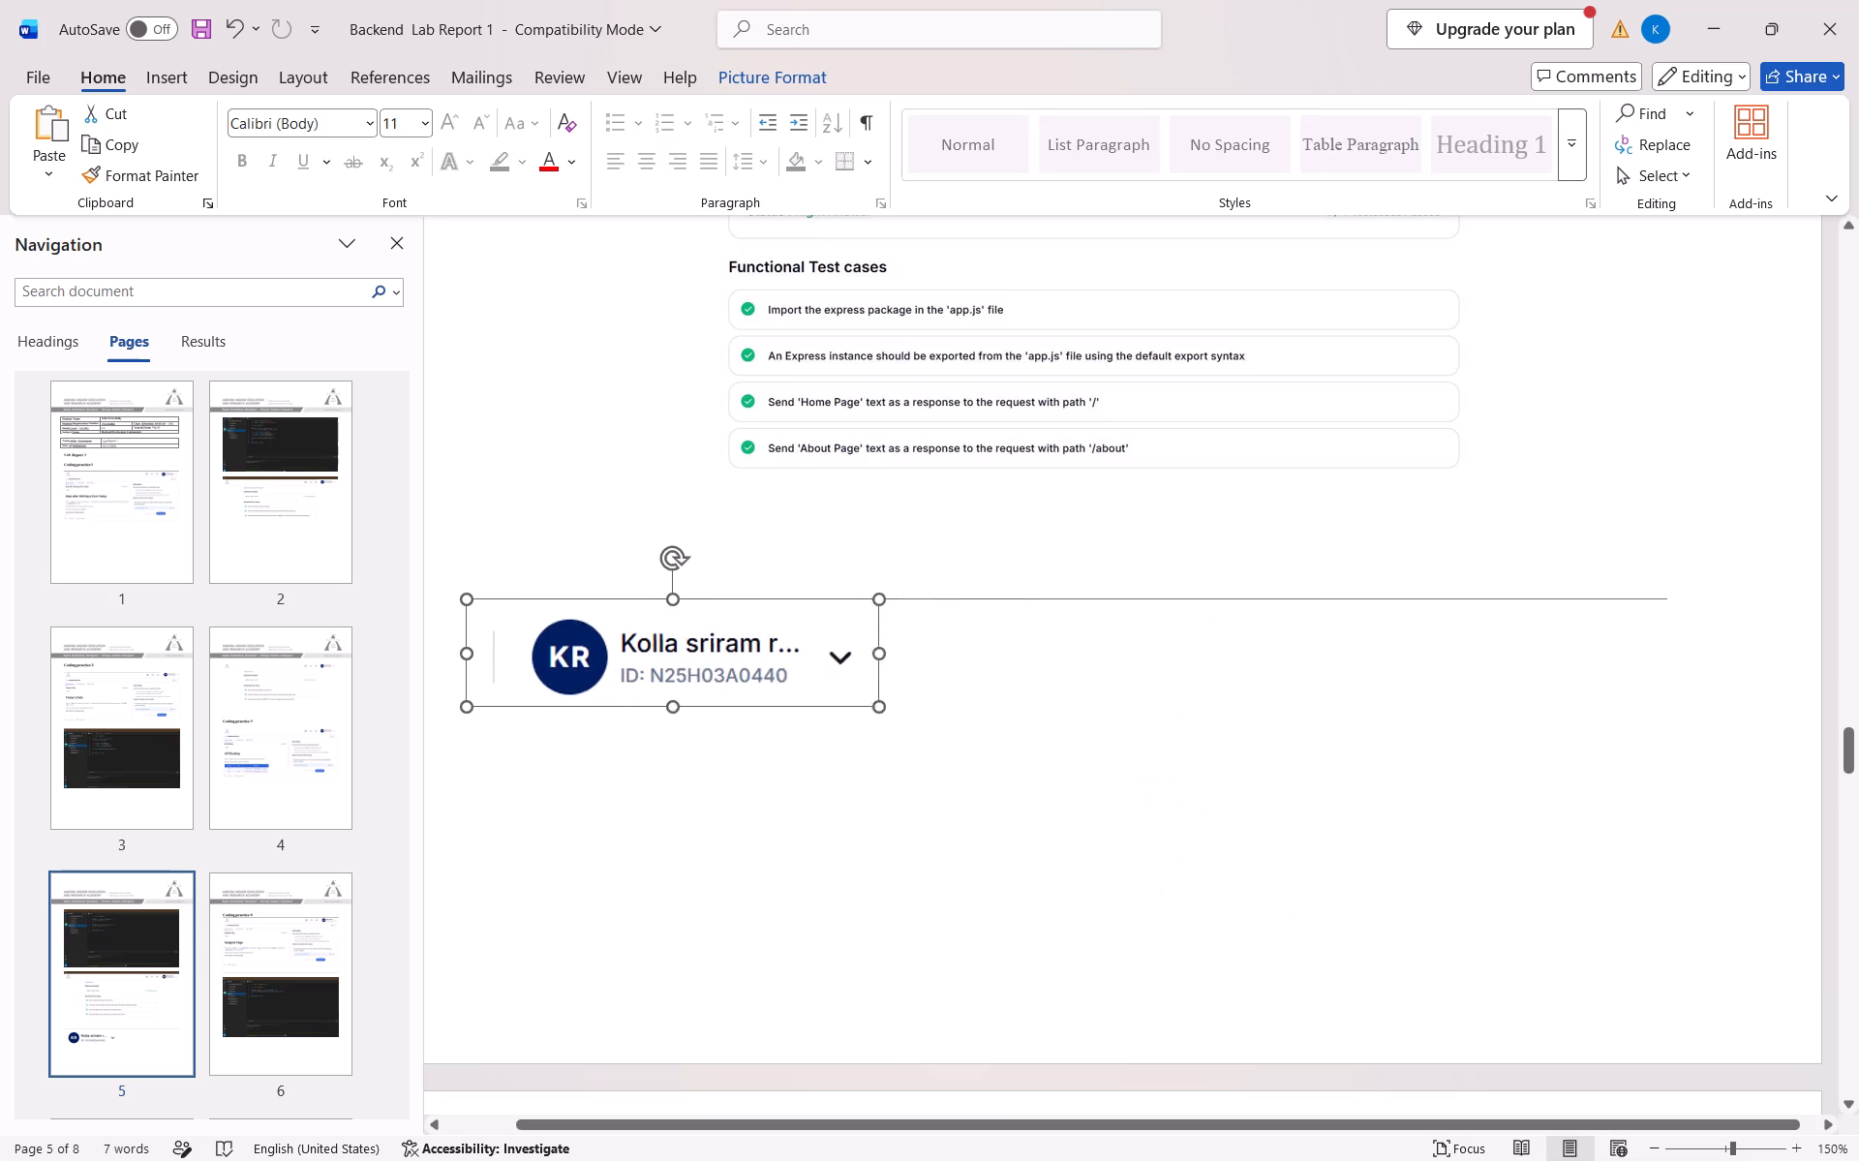
drag(864, 700, 566, 698)
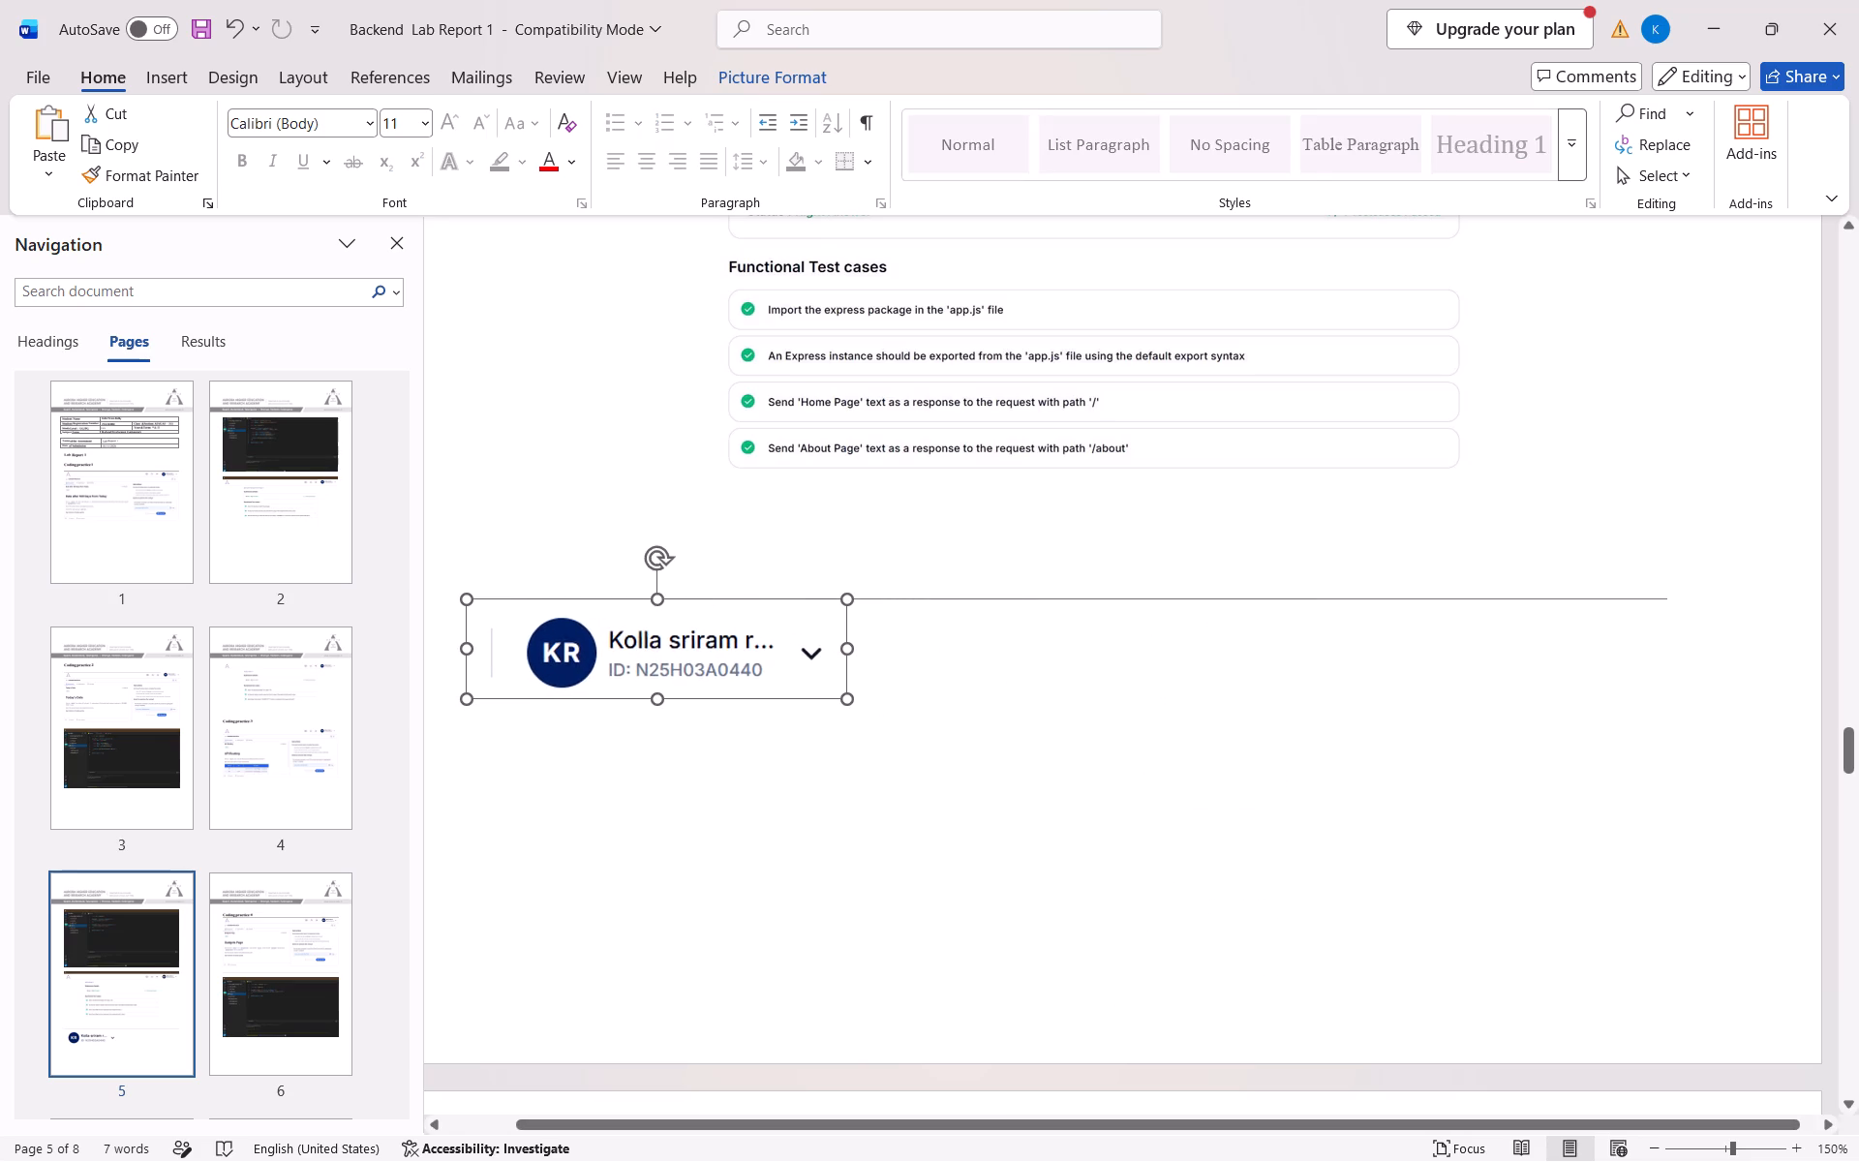
drag(566, 698, 553, 657)
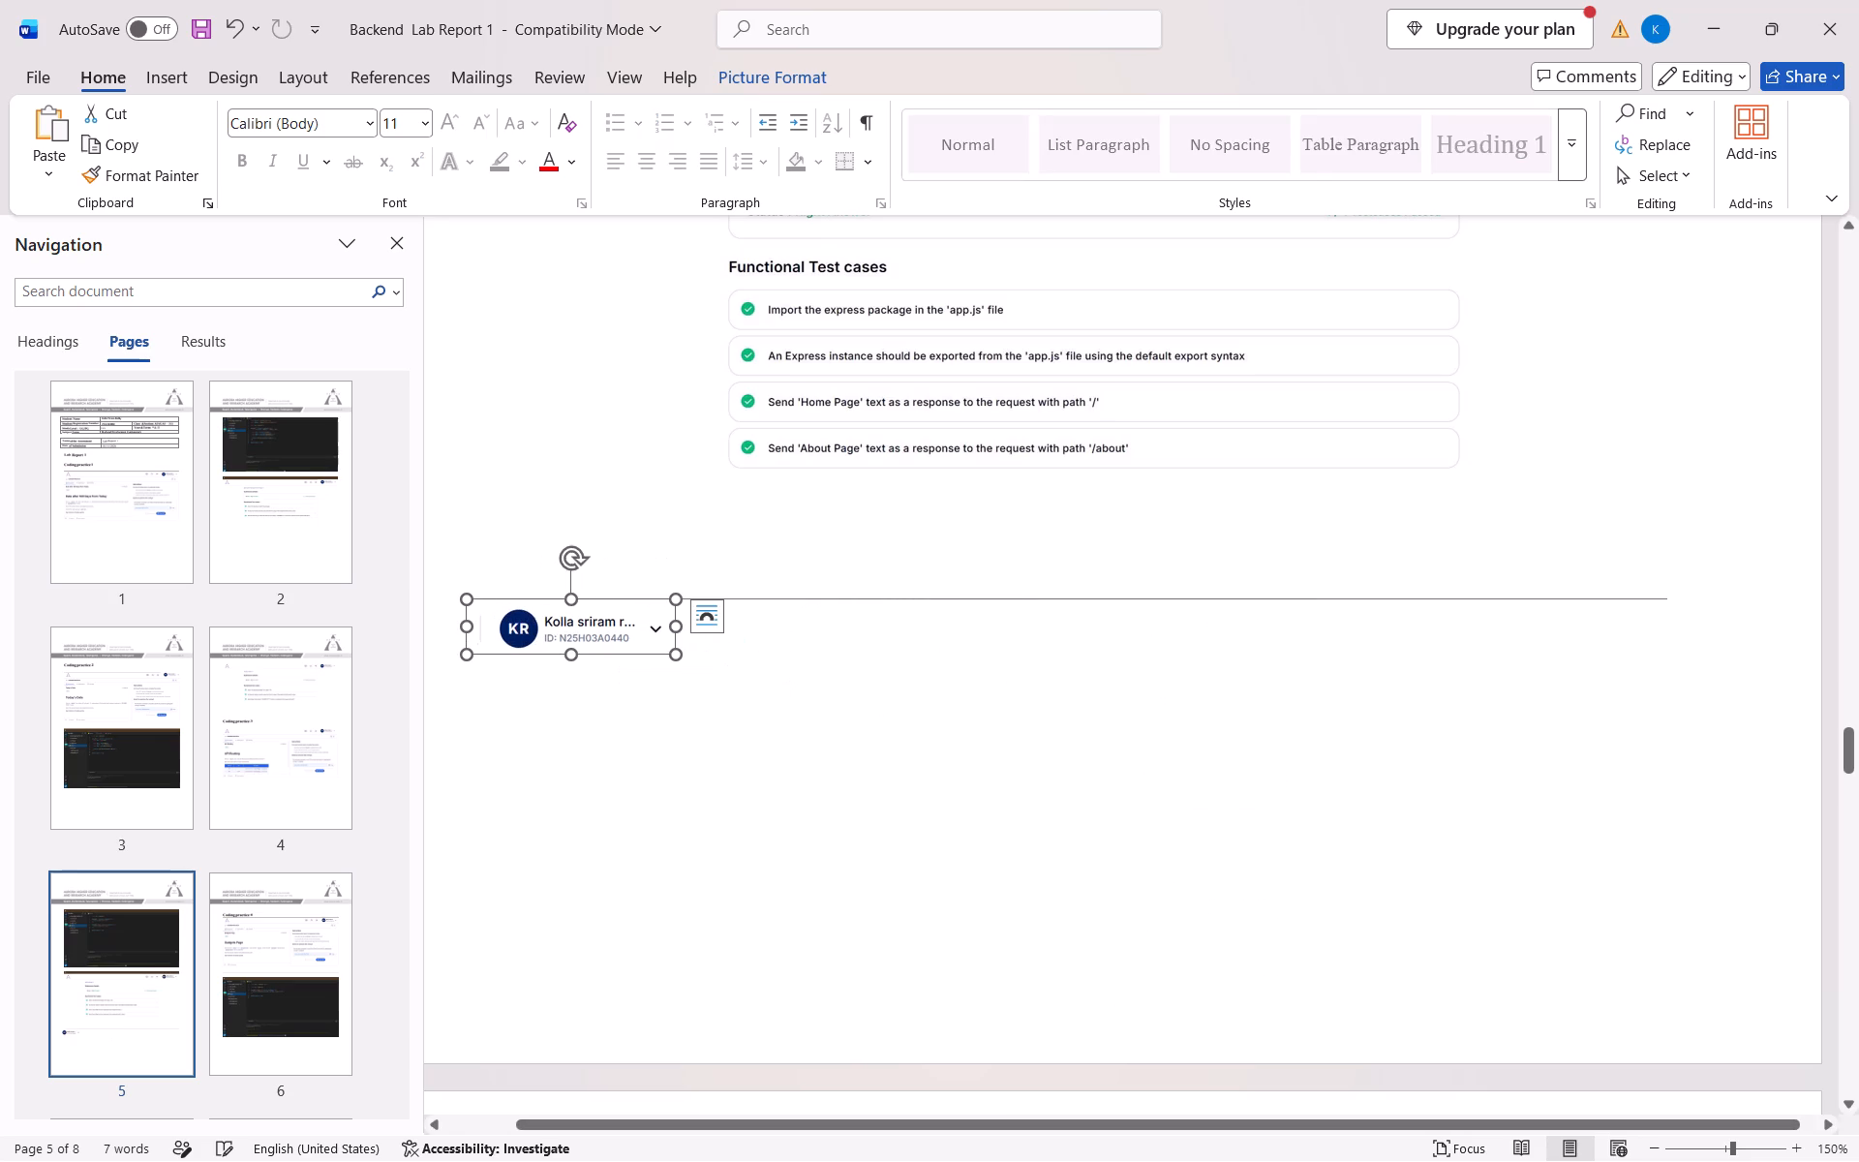
drag(543, 630, 977, 461)
click(705, 609)
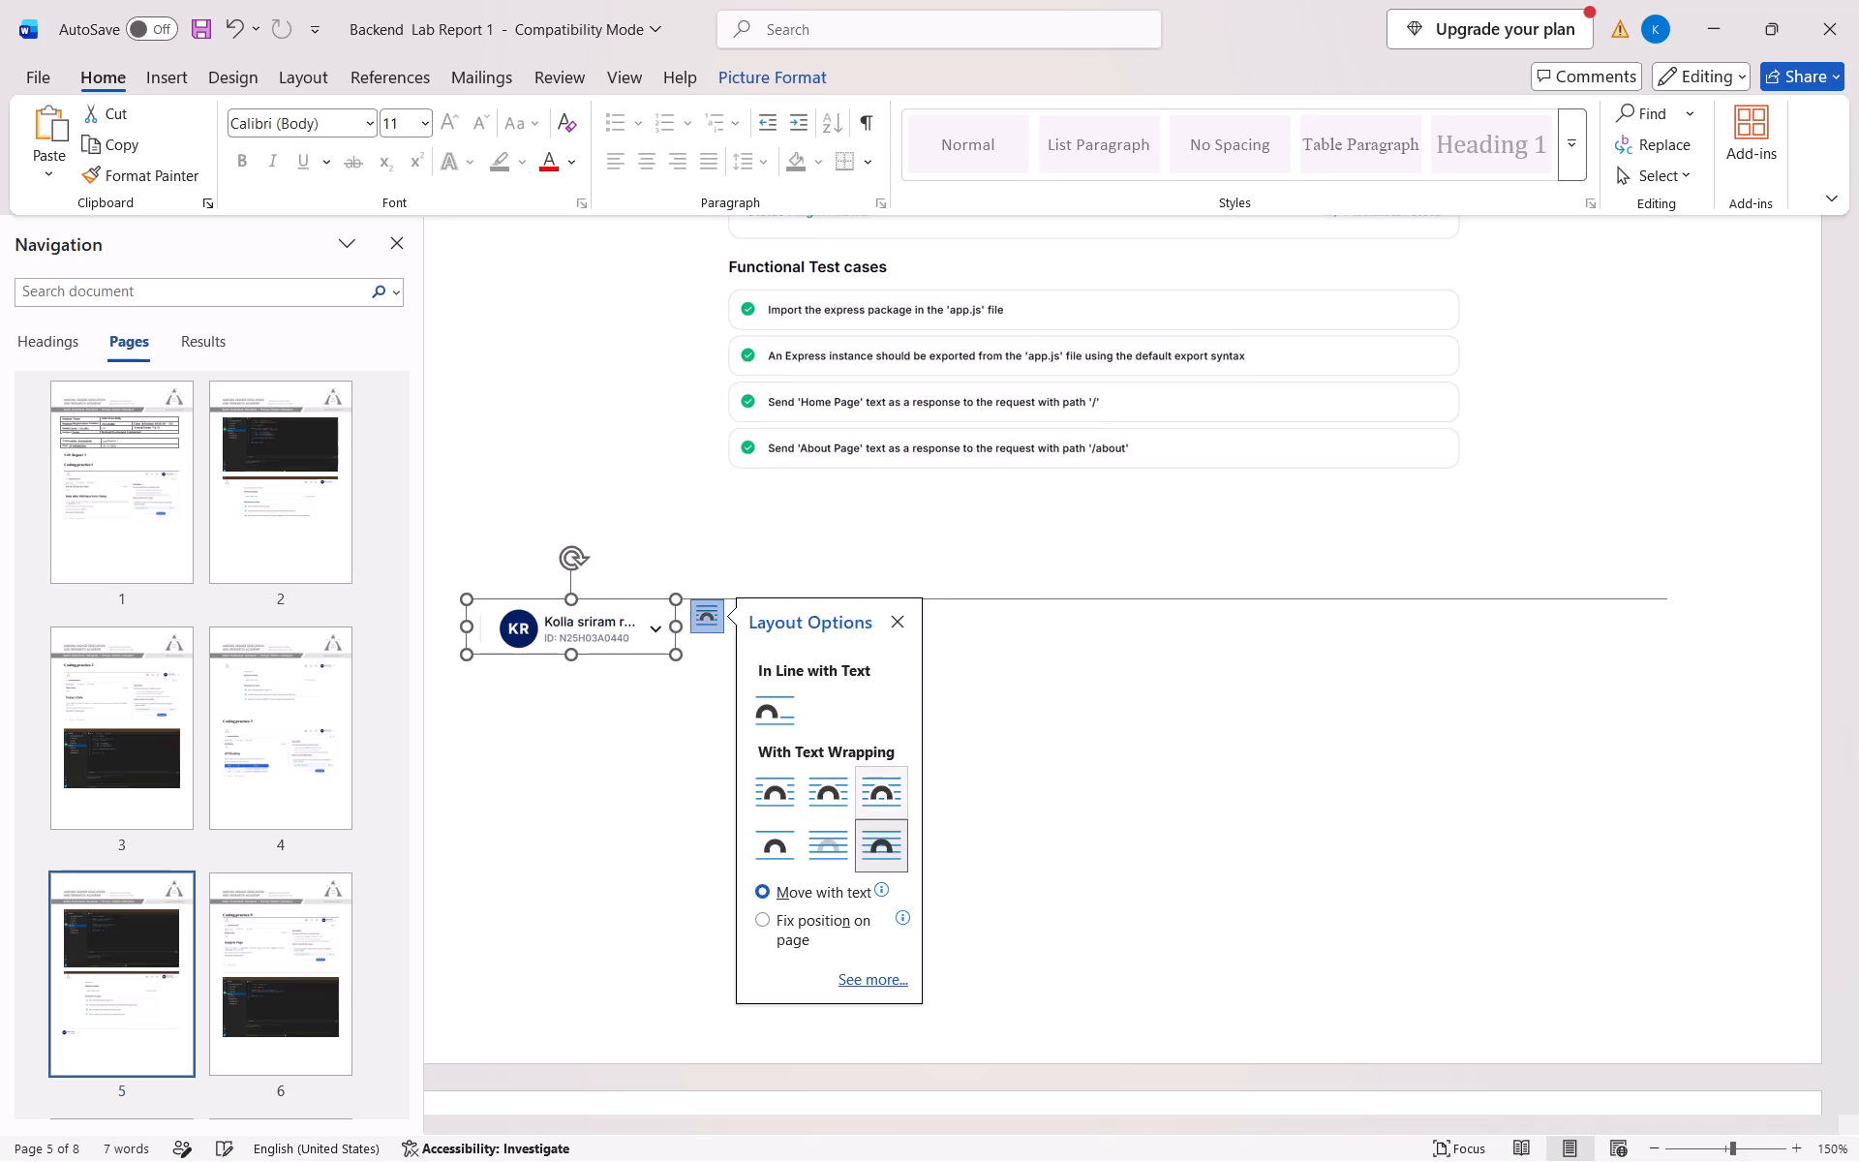
click(878, 841)
click(983, 762)
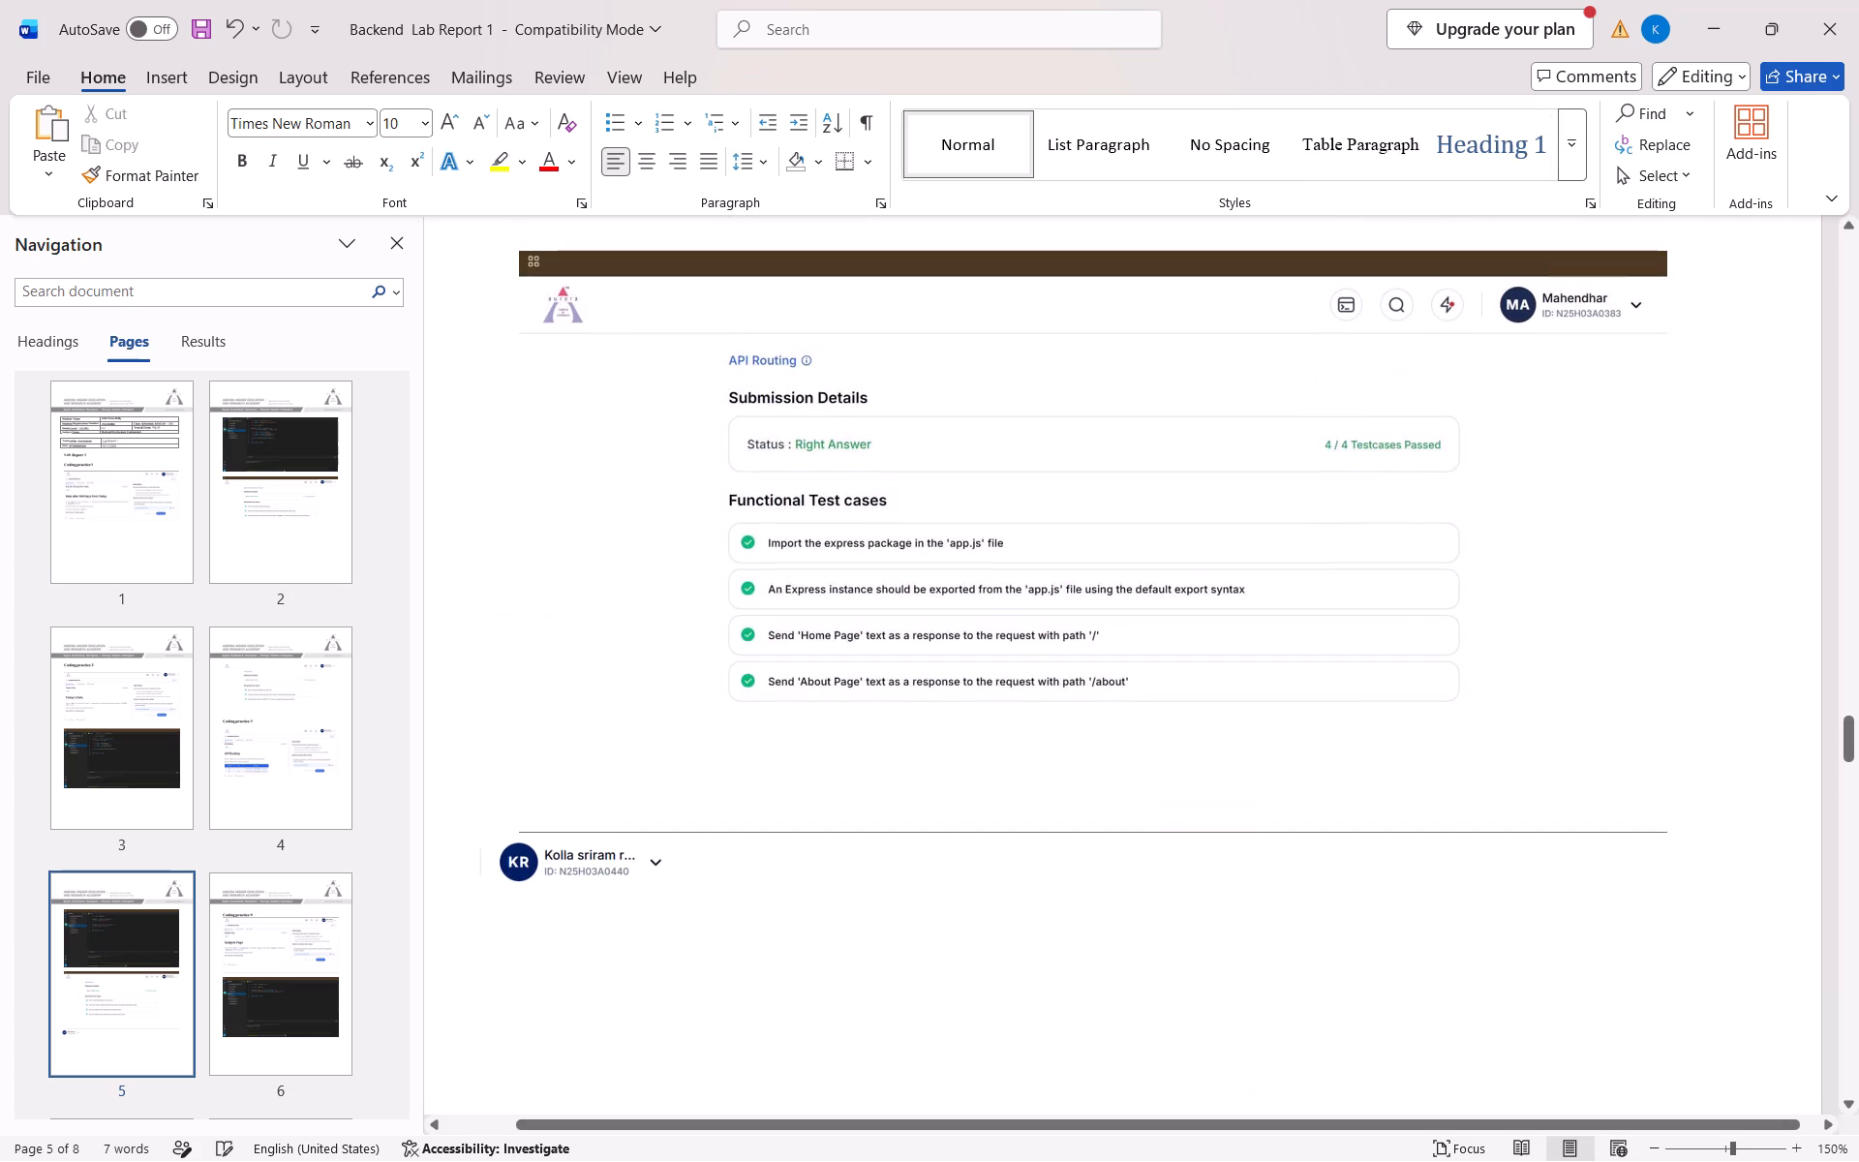
Move the badge over the old profile badge in the API Routing submission screenshot's header, aligning it closely at higher zoom.
drag(578, 854, 1583, 321)
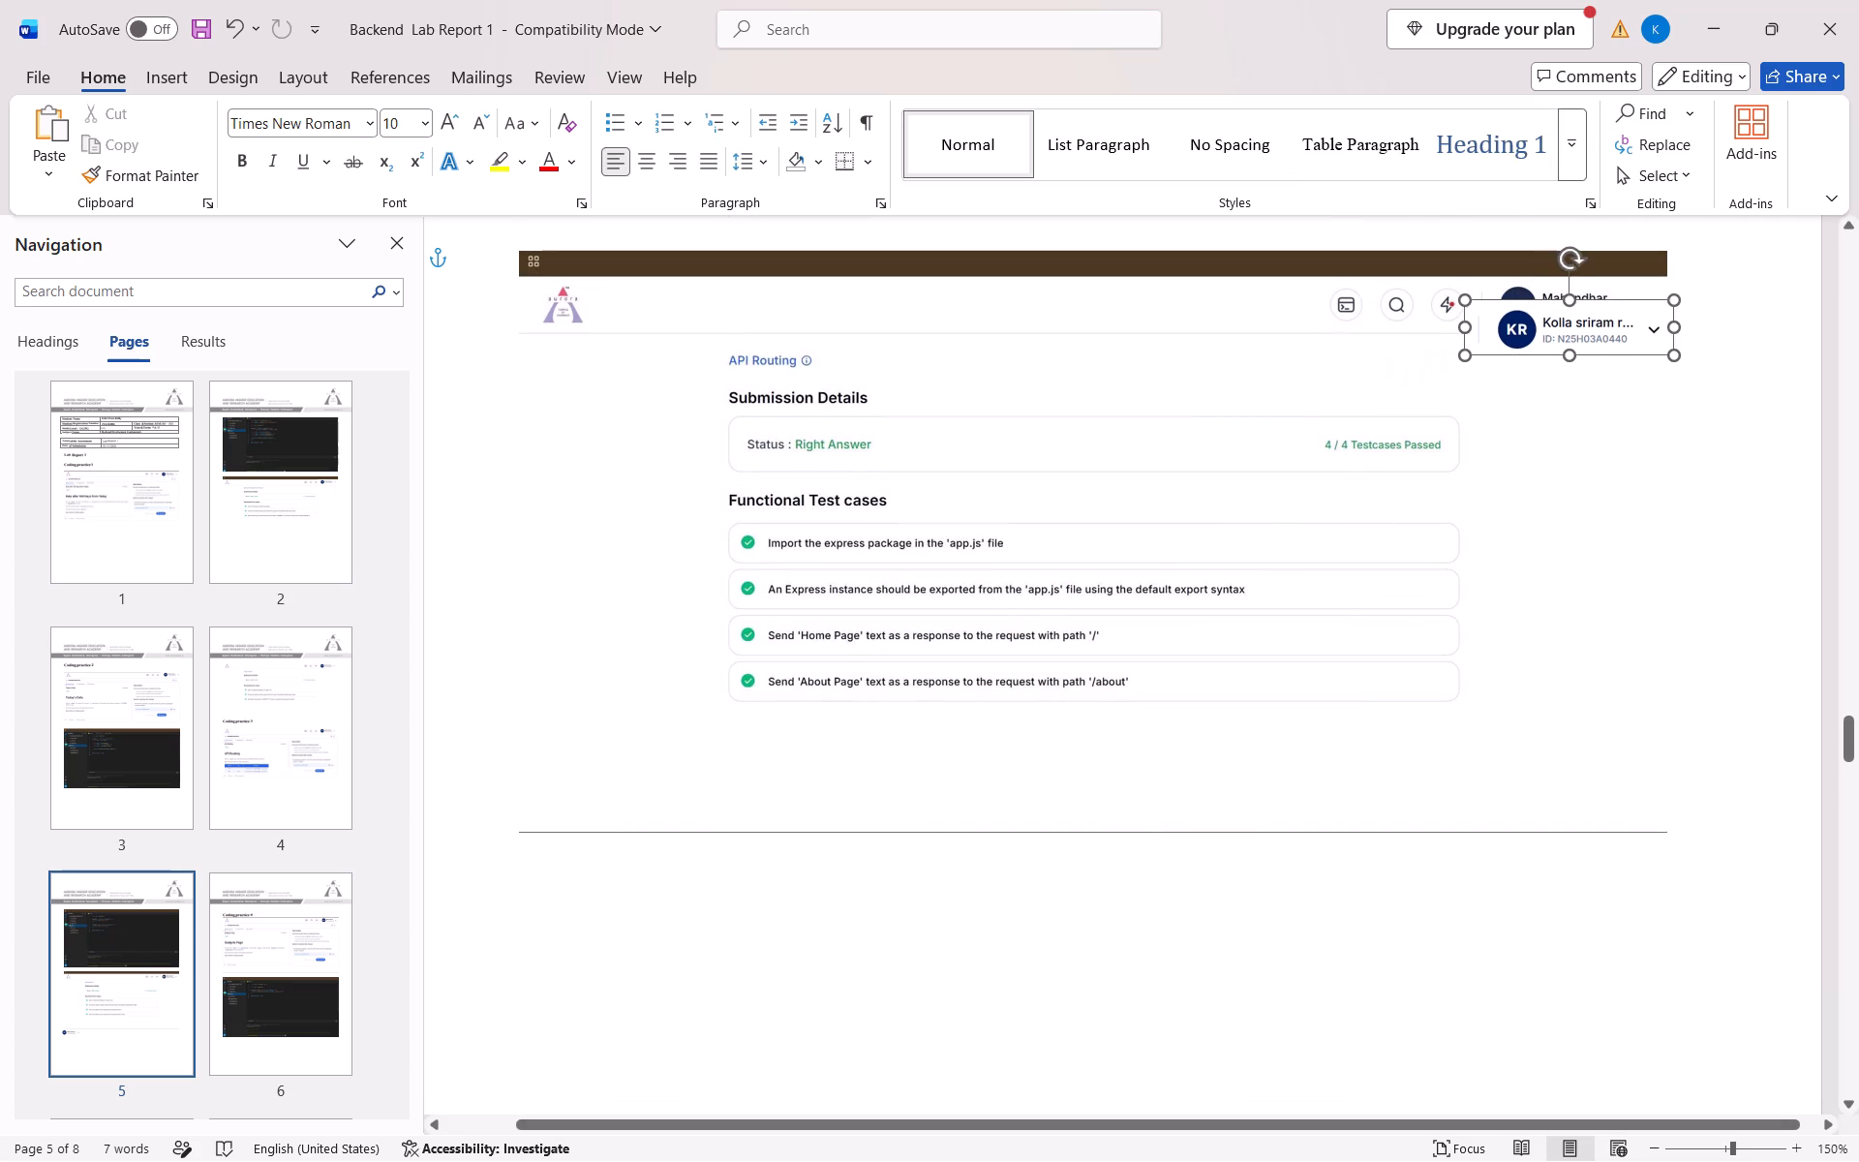
drag(1583, 321, 1589, 301)
ctrl+scroll(1567, 510, up, 9)
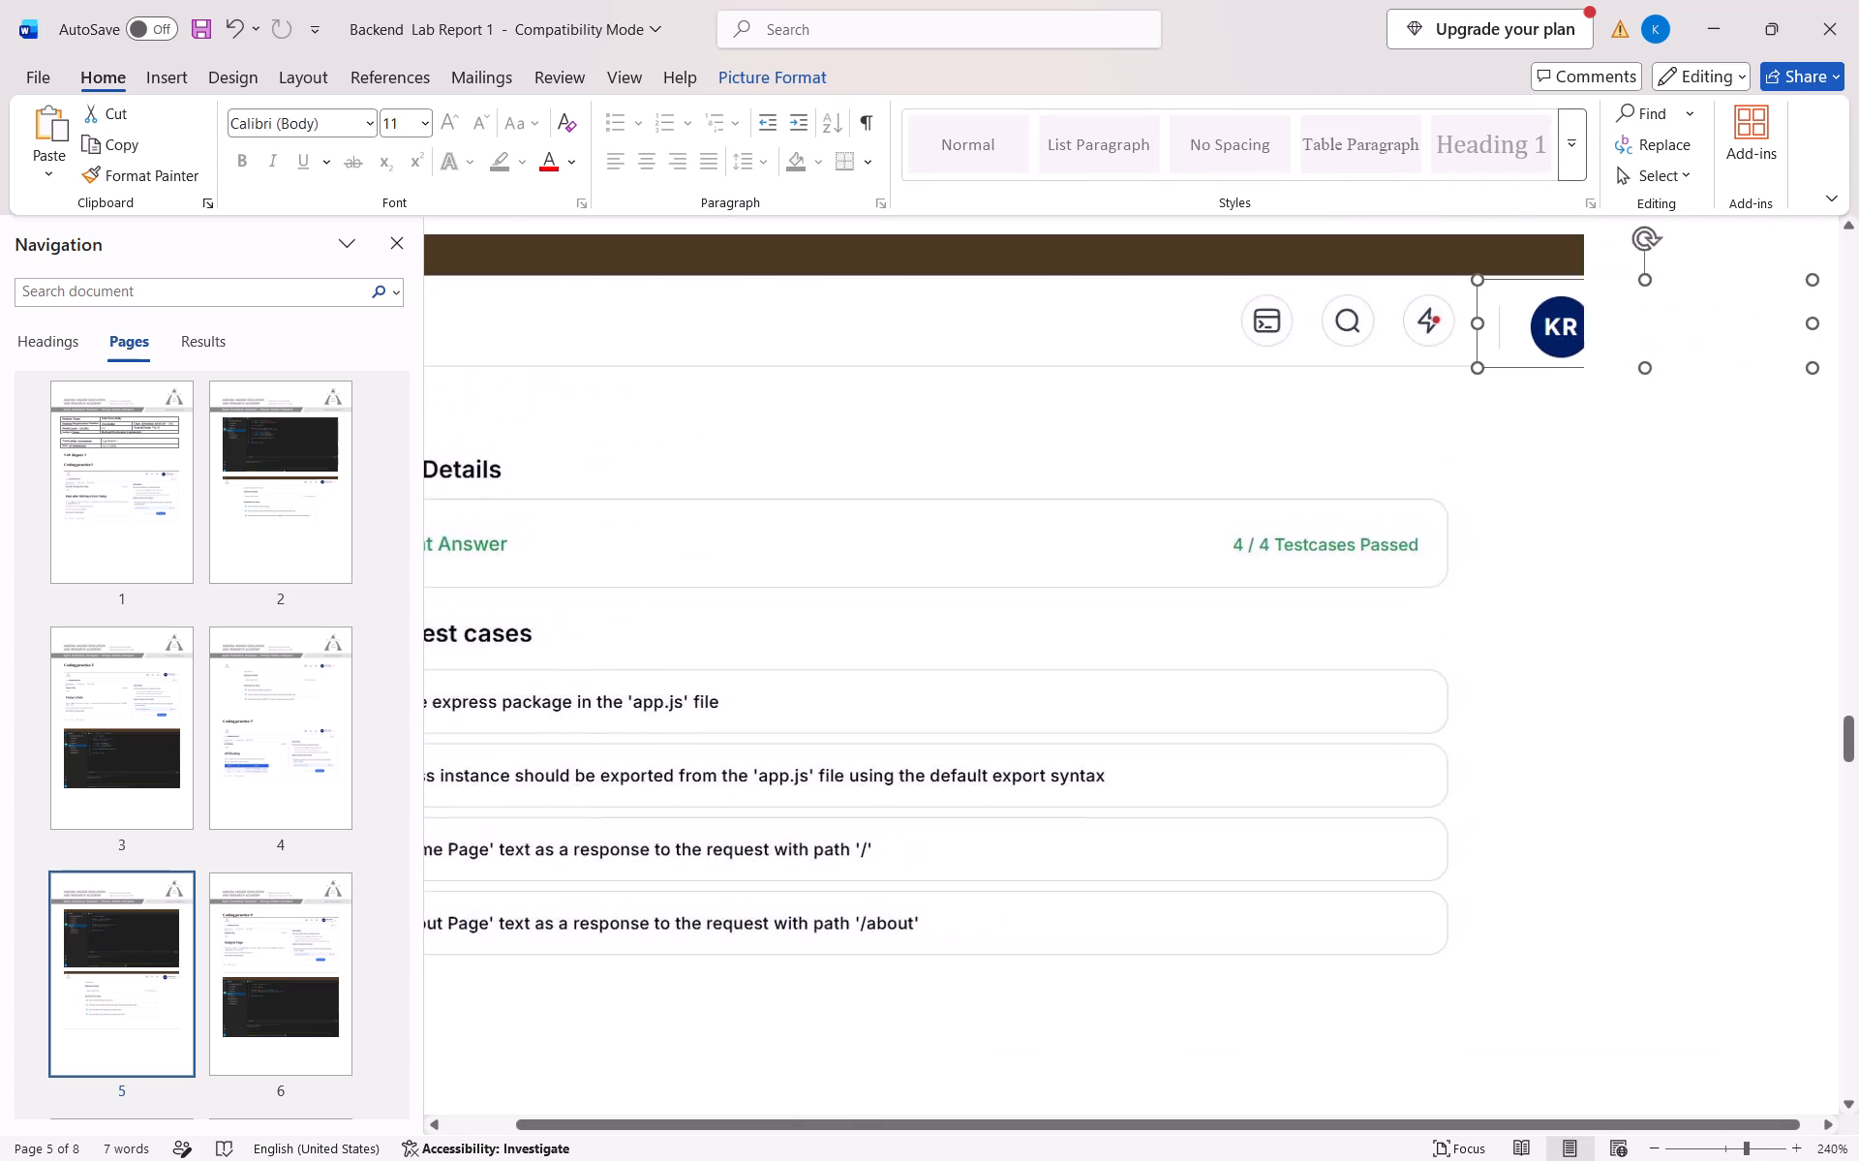
drag(1626, 333, 1595, 369)
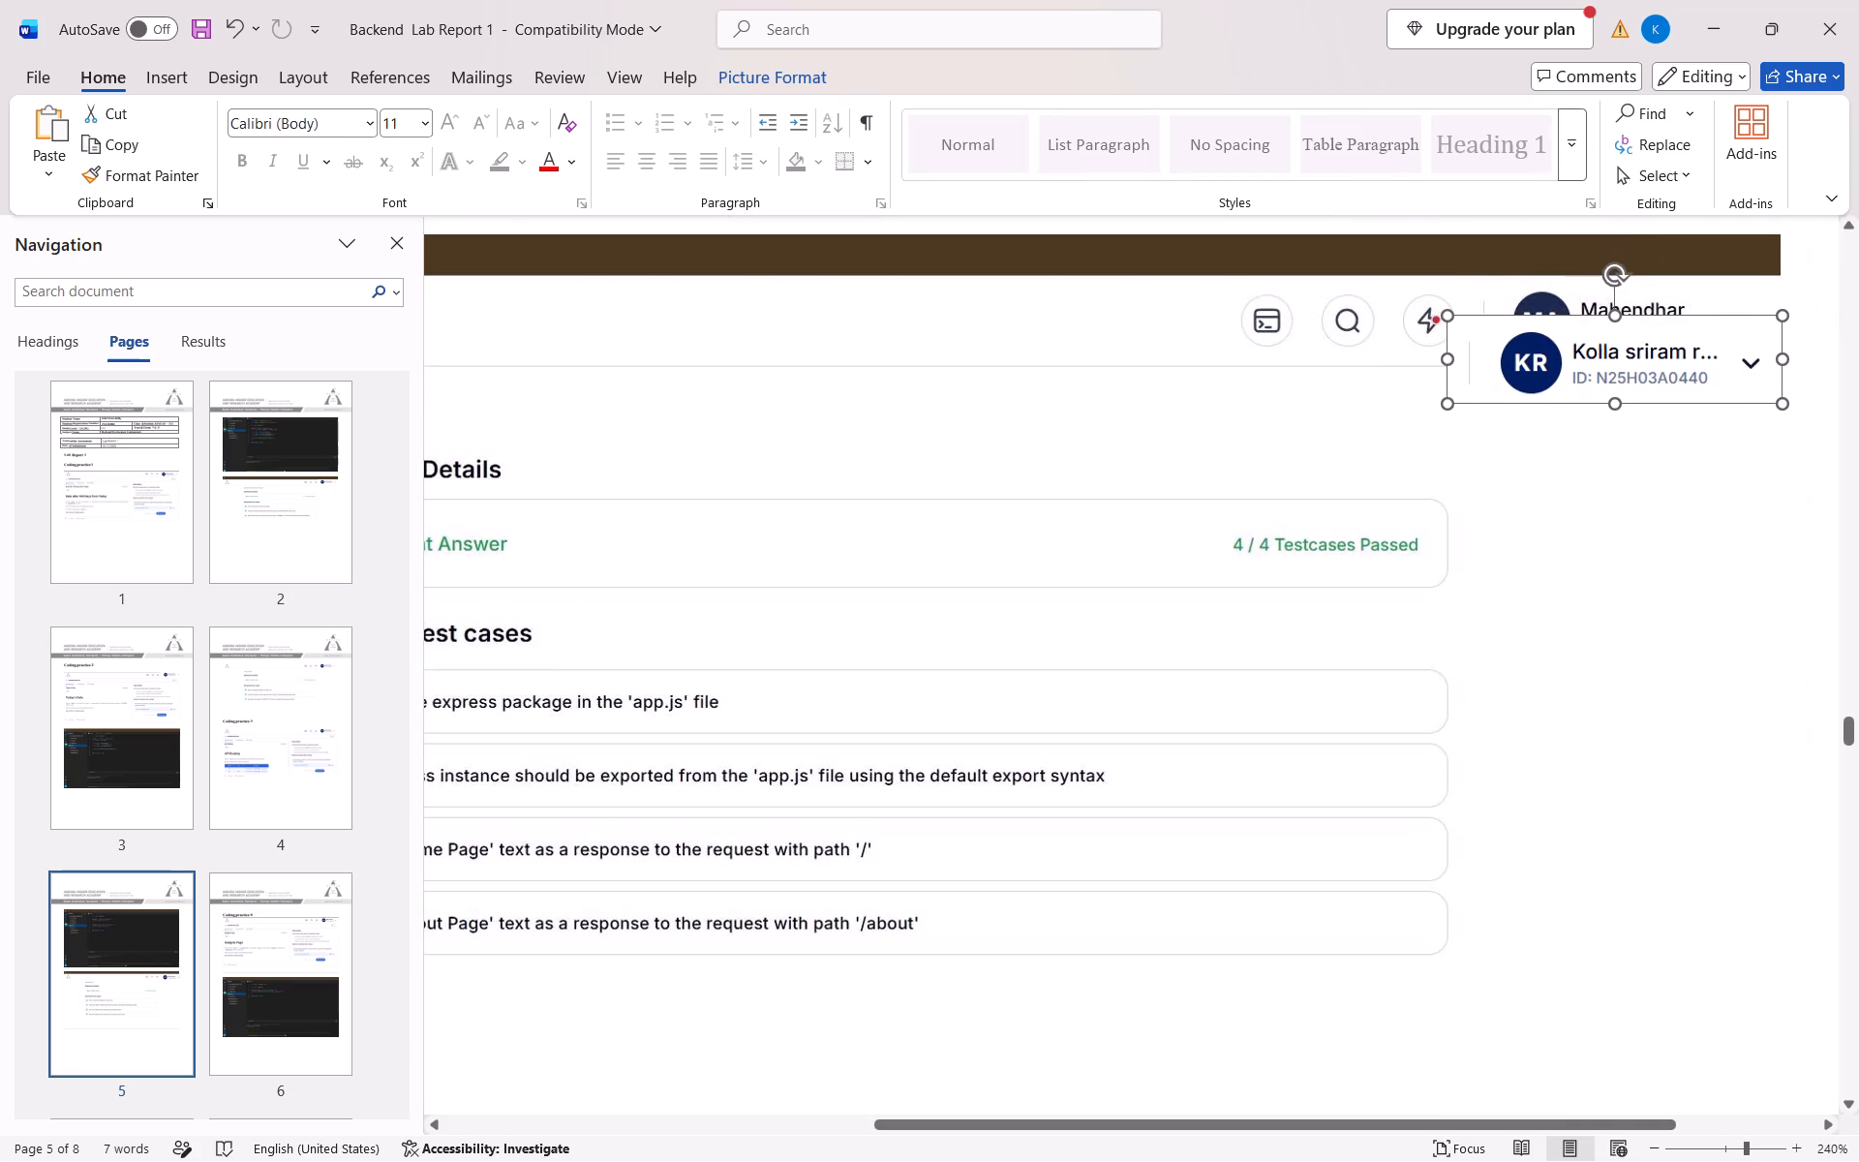
drag(1595, 369, 1610, 331)
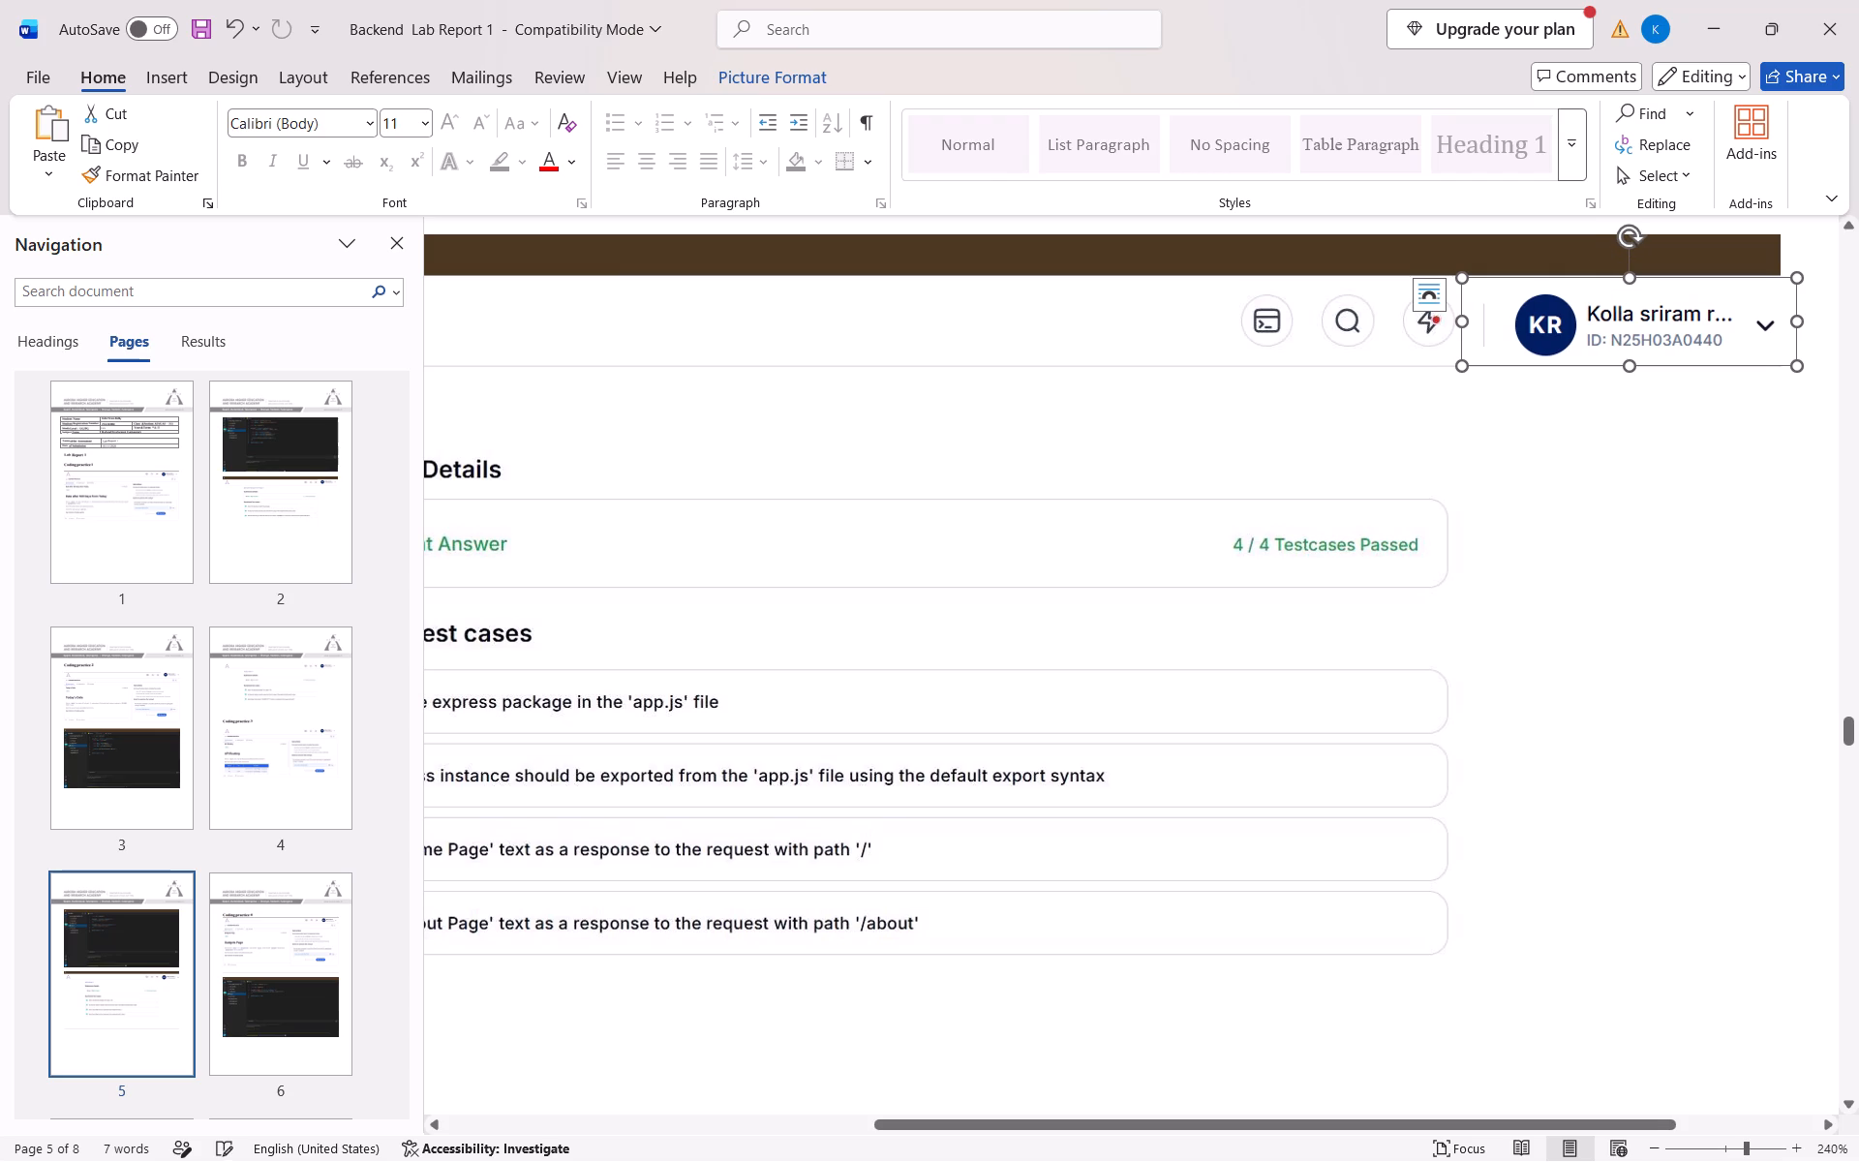
Trim the badge's width and height so its arrow covers the old one and it fits between the brown bar and header line.
drag(1796, 319, 1729, 340)
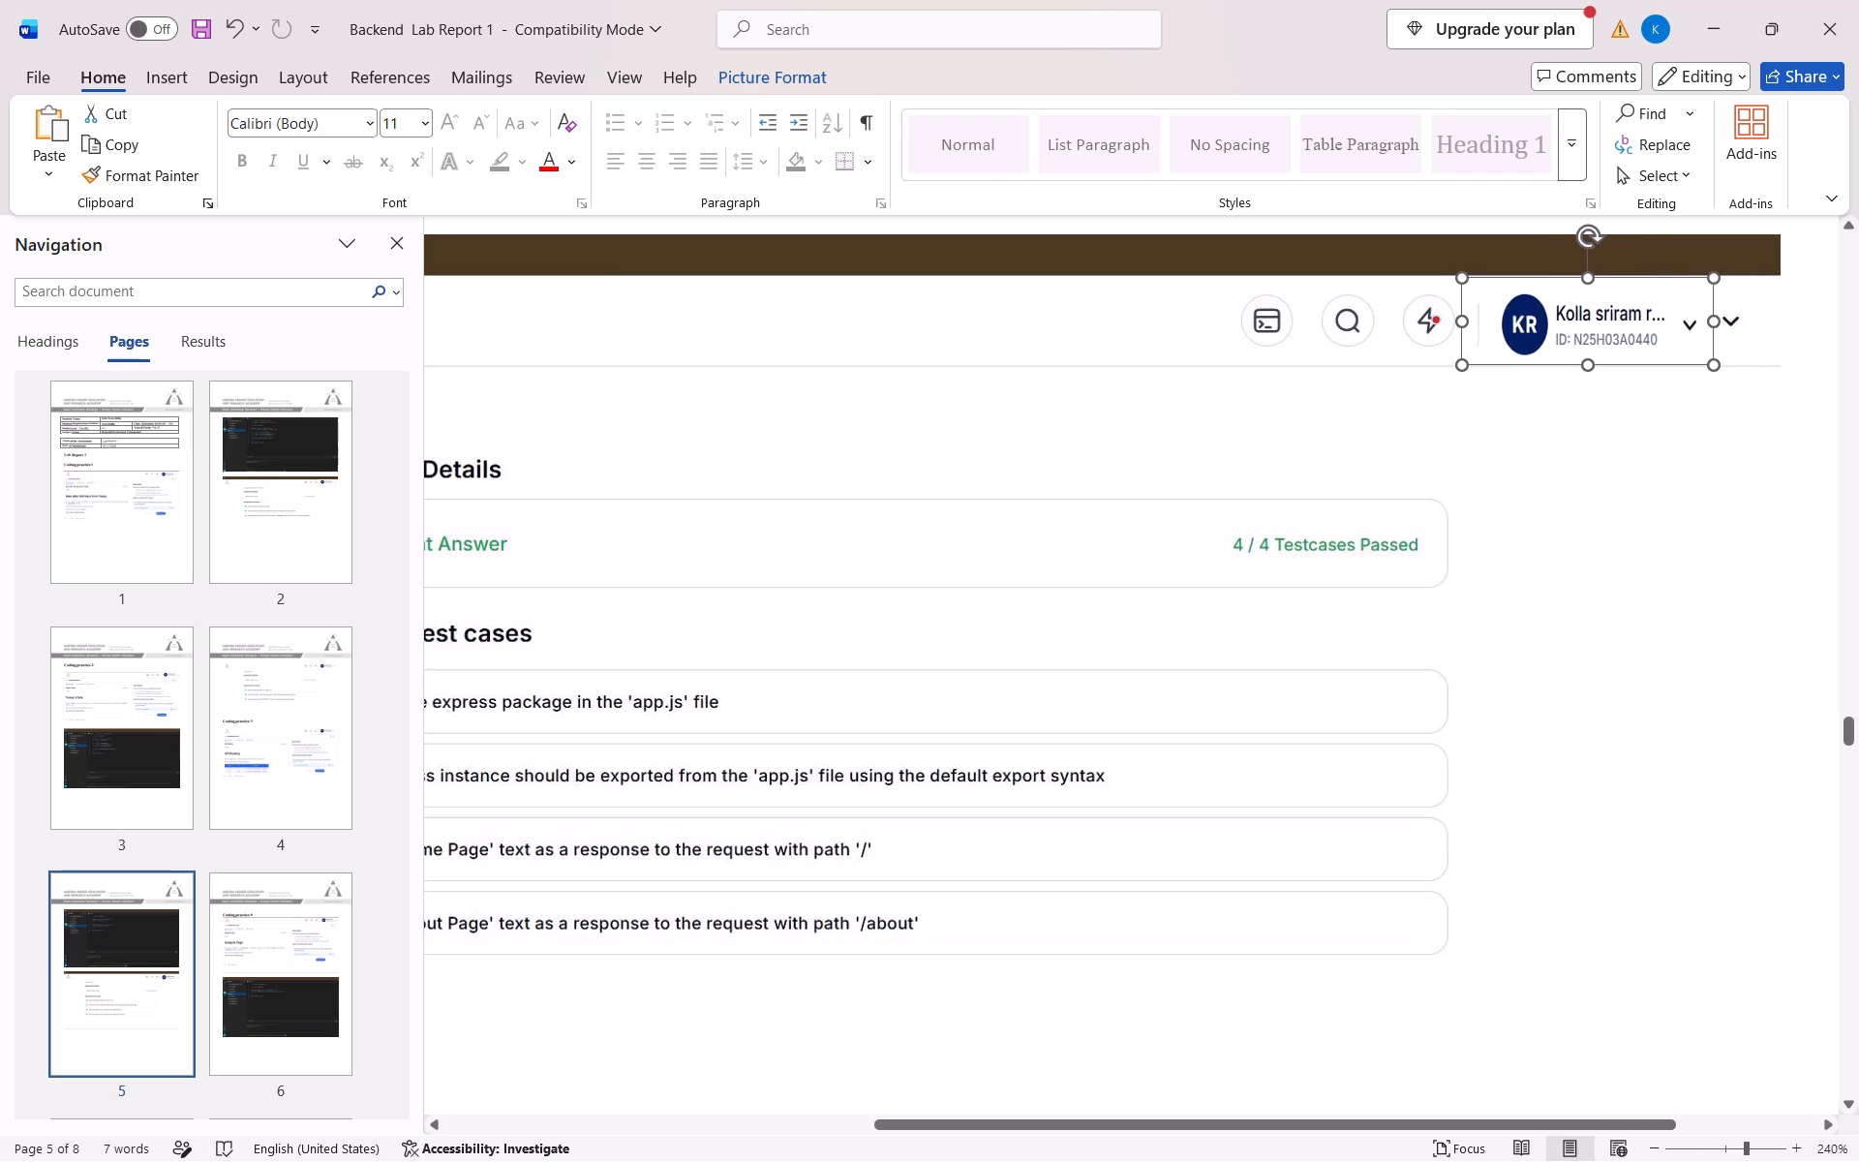
drag(1729, 340, 1758, 329)
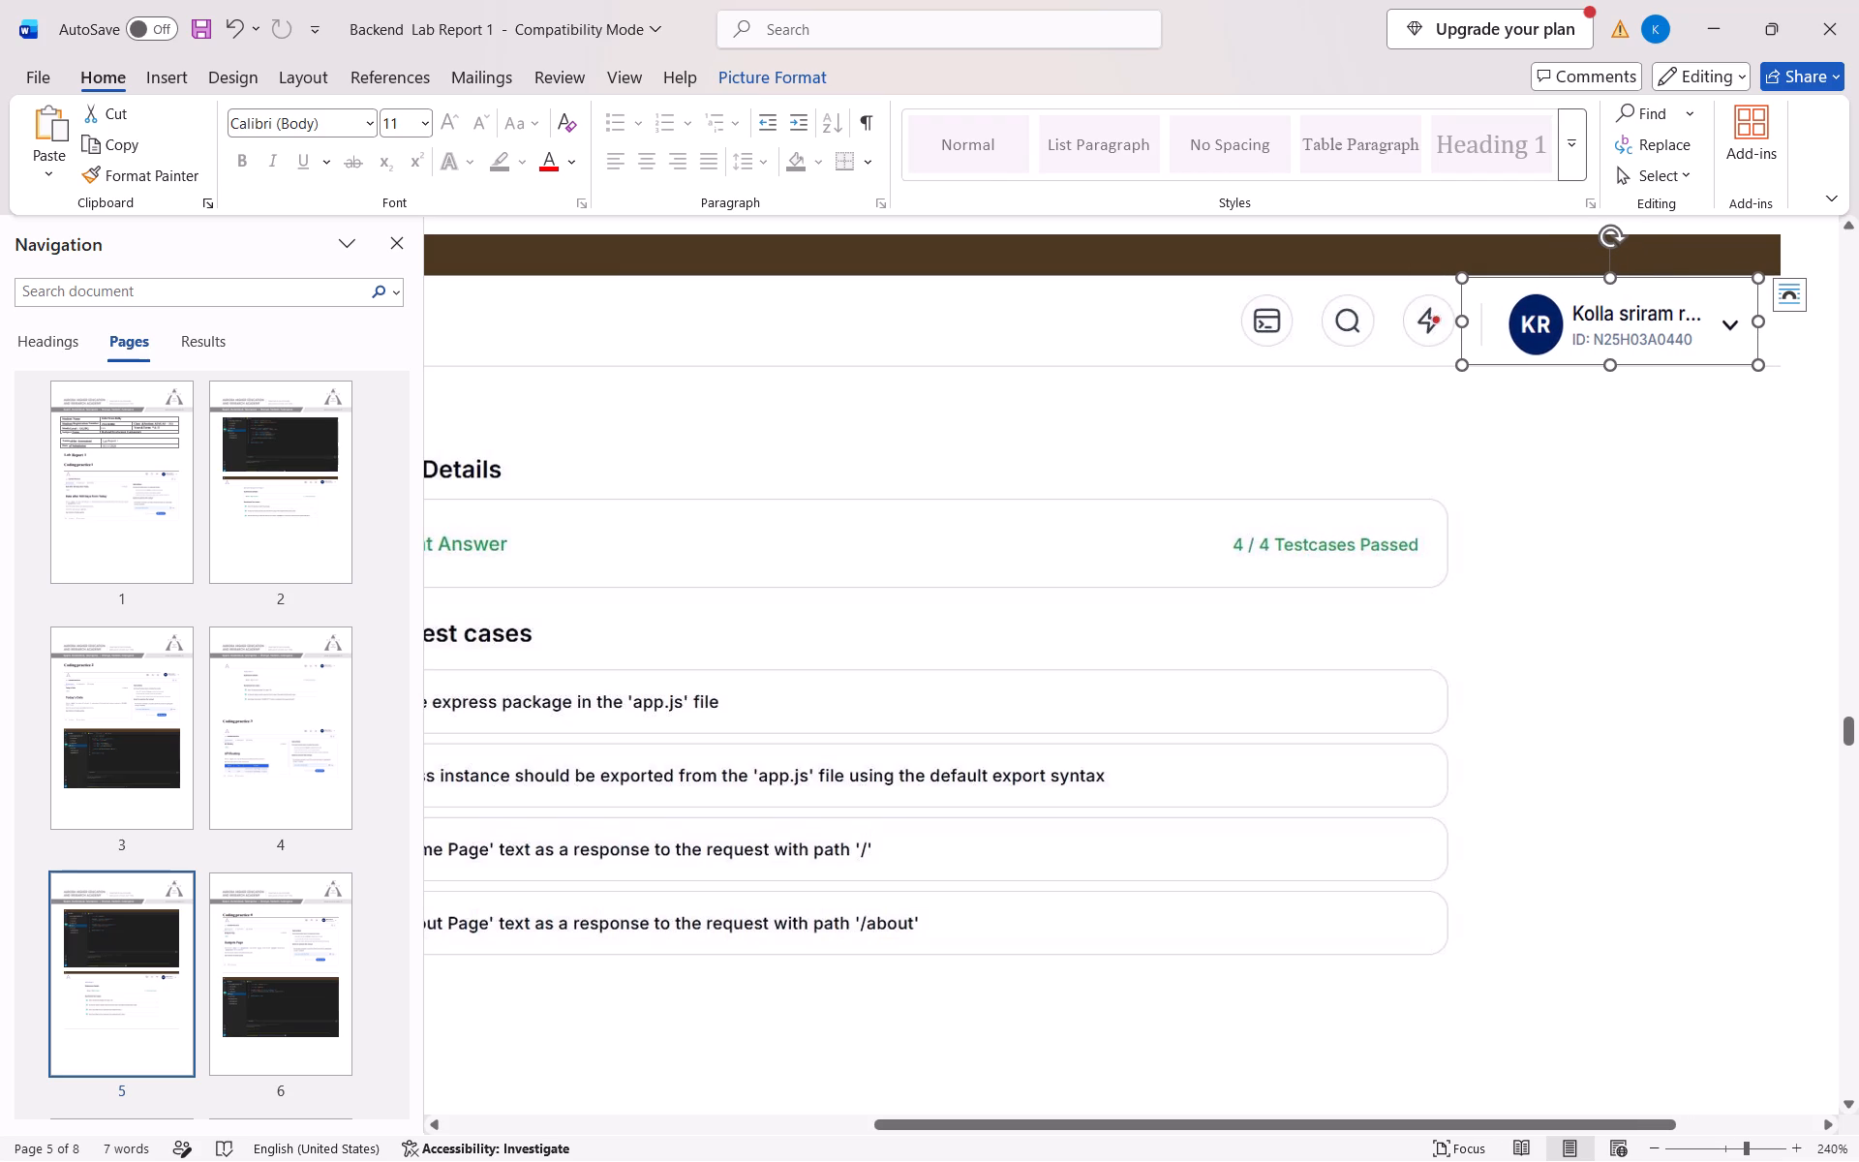
drag(1610, 367, 1610, 356)
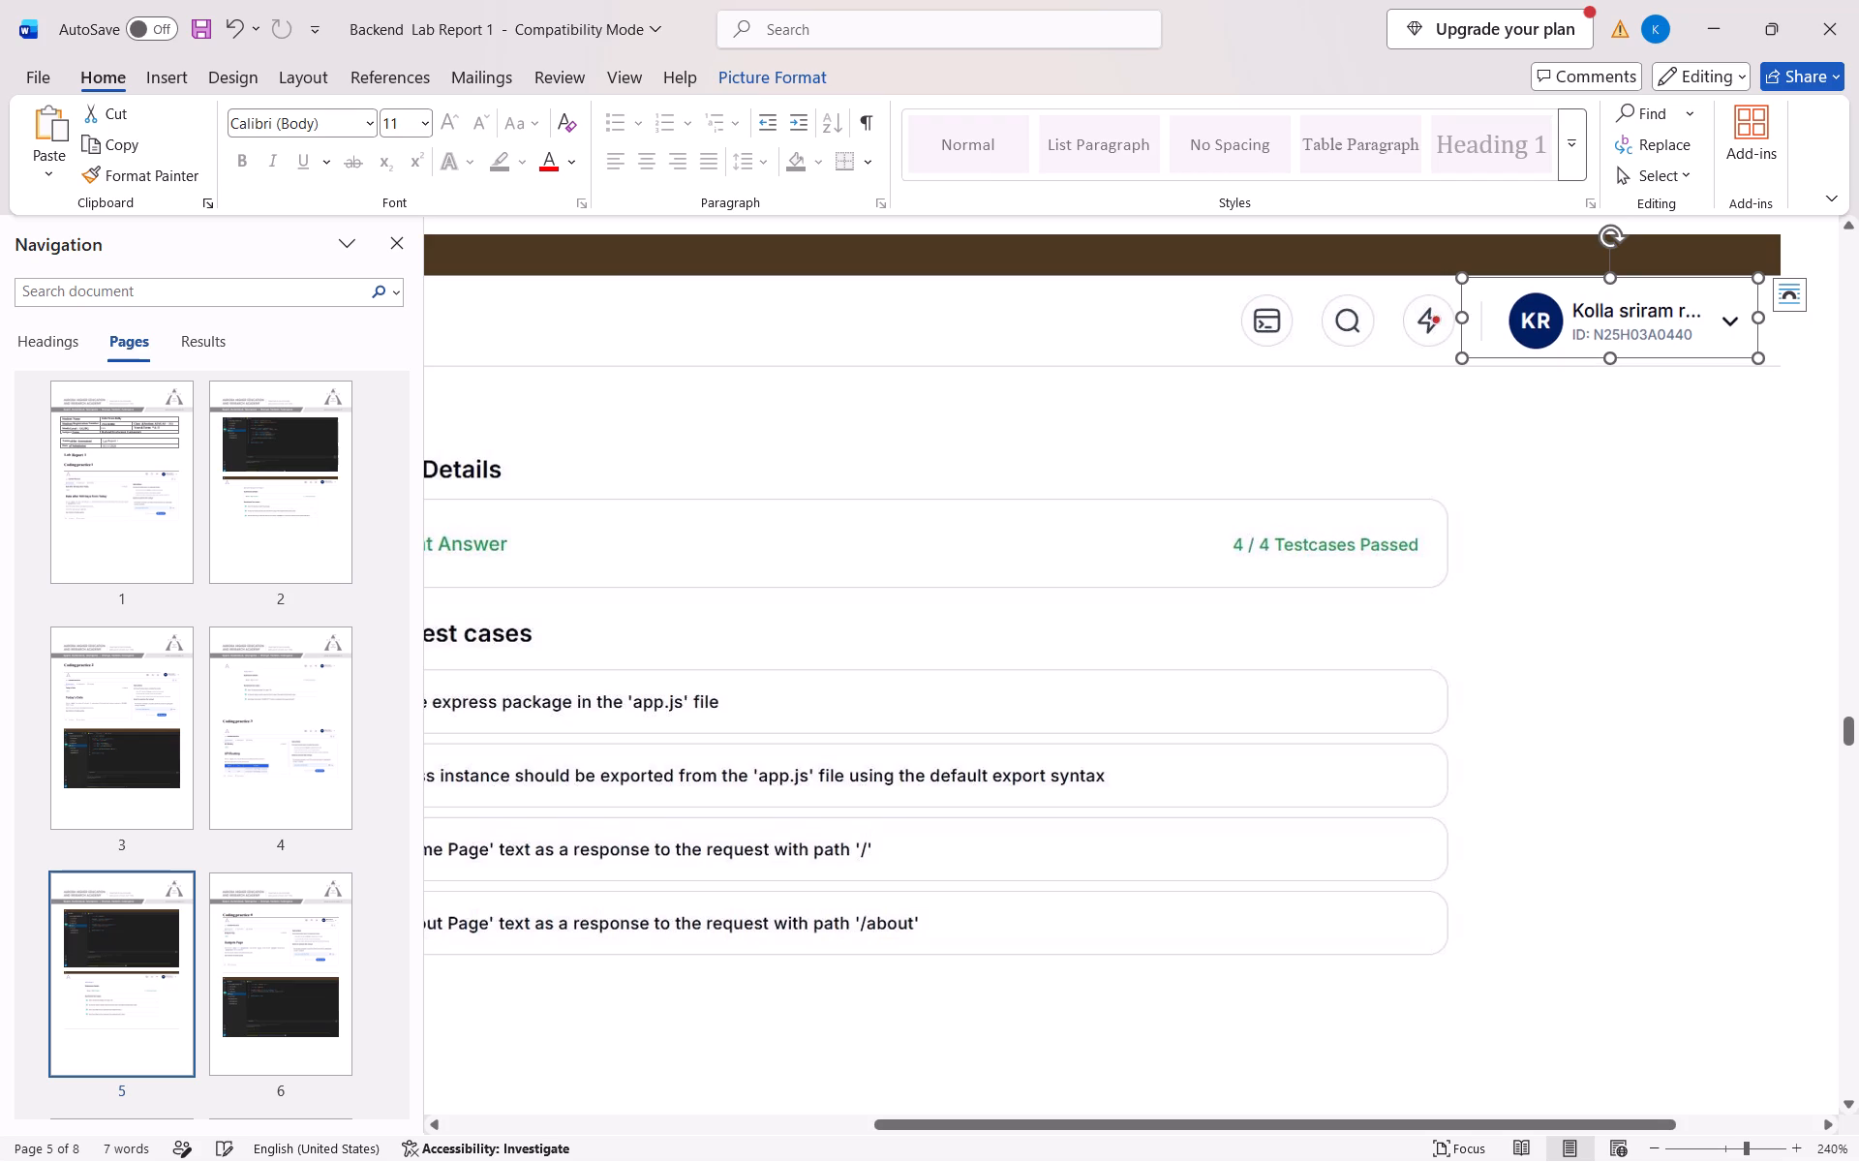
click(1611, 280)
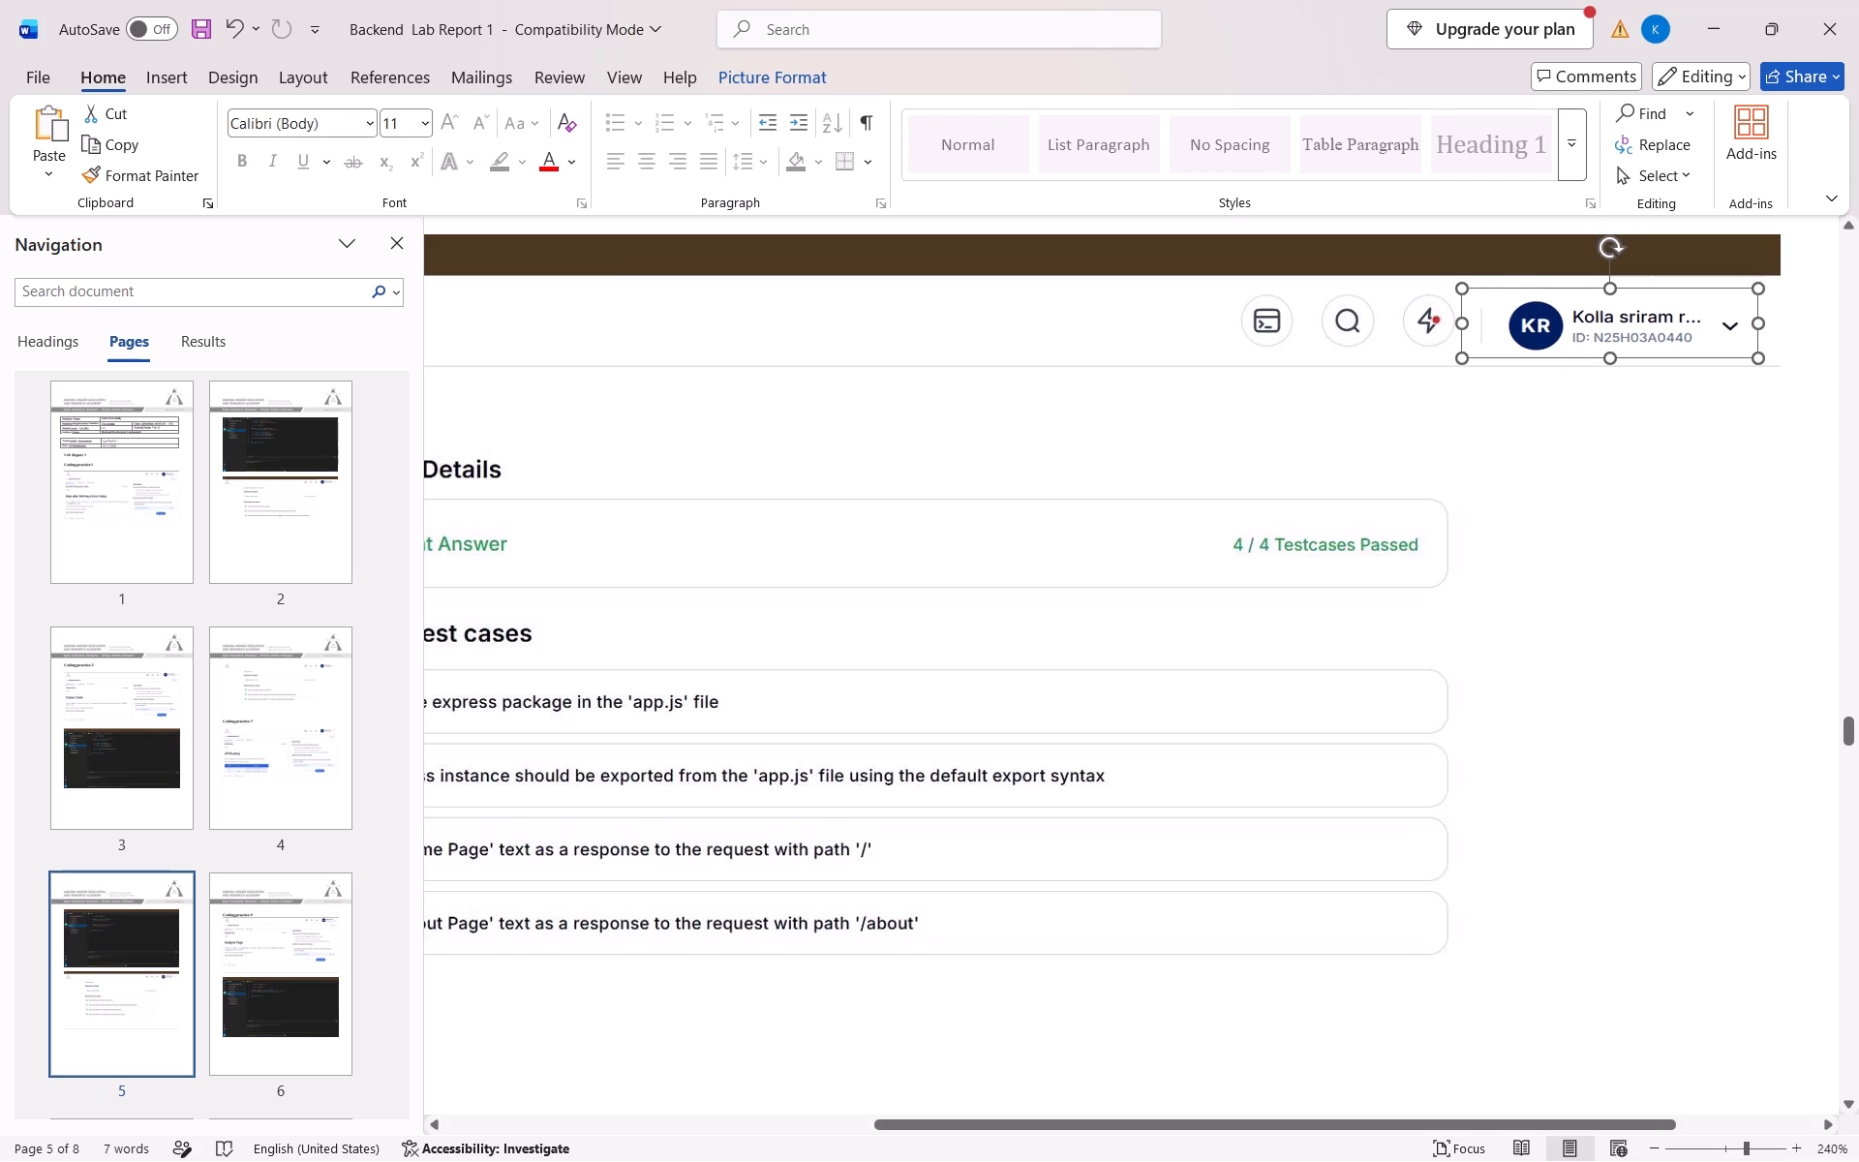
click(1579, 557)
Look over the covered submission header on page 5 and find the Gadgets Page screenshot under Coding practice 4 on page 6.
ctrl+scroll(1569, 542, down, 7)
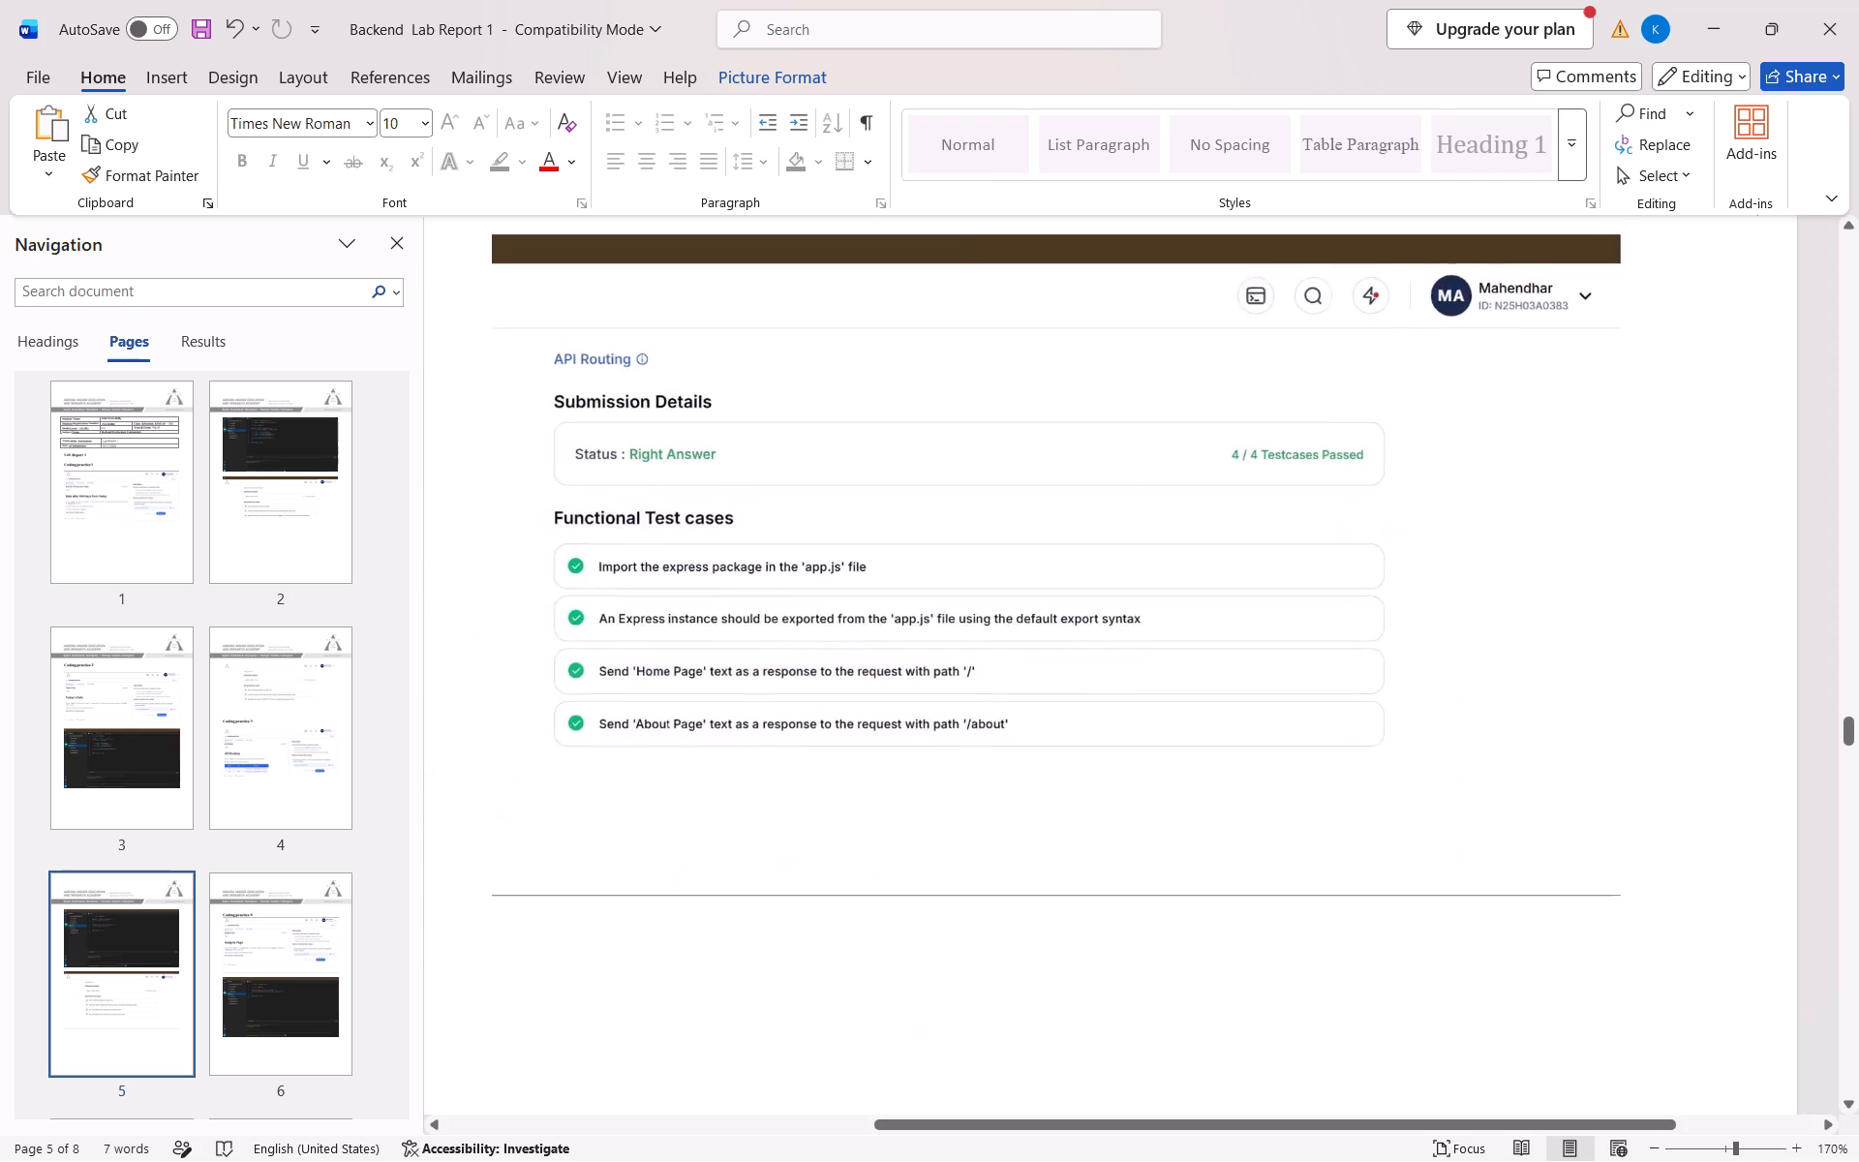
ctrl+scroll(1560, 535, down, 2)
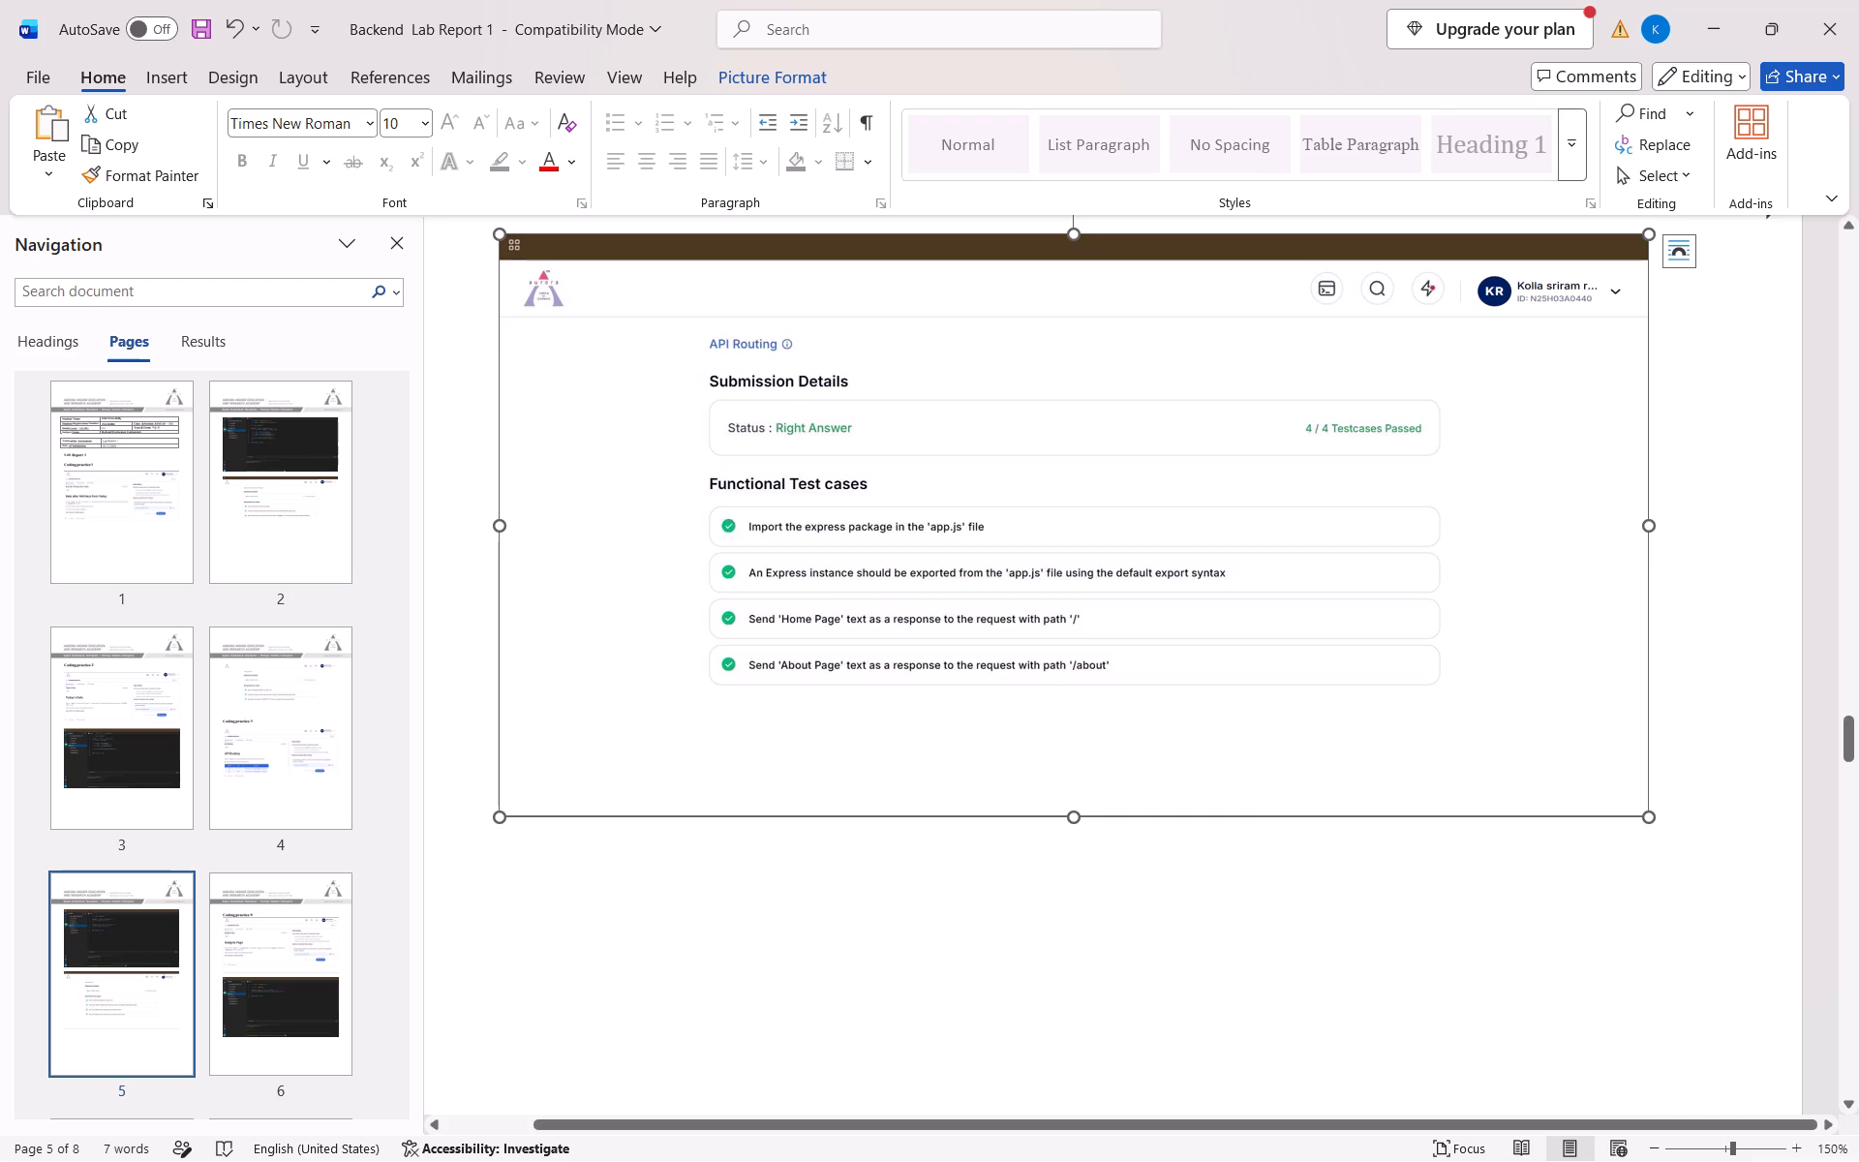
scroll(1152, 660, up, 7)
scroll(1259, 585, down, 17)
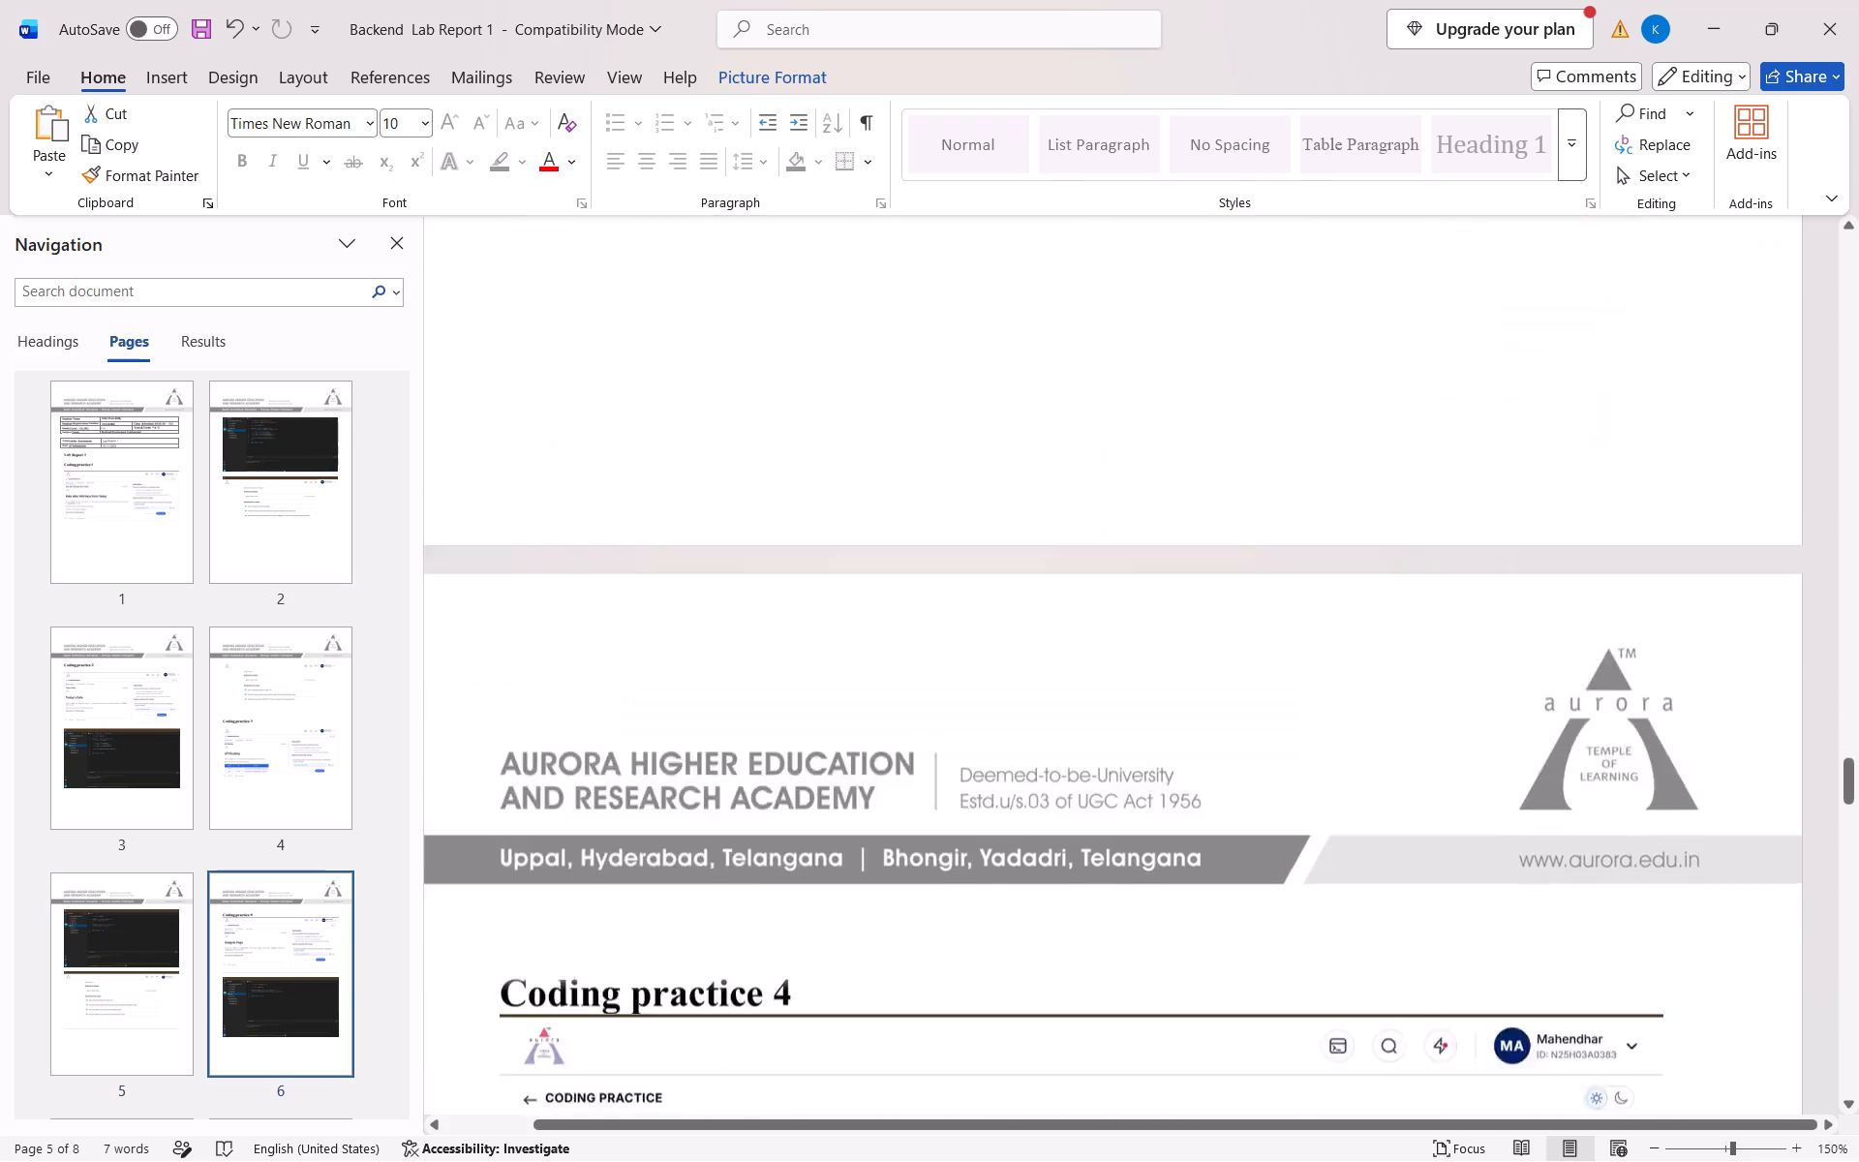
scroll(1231, 610, down, 4)
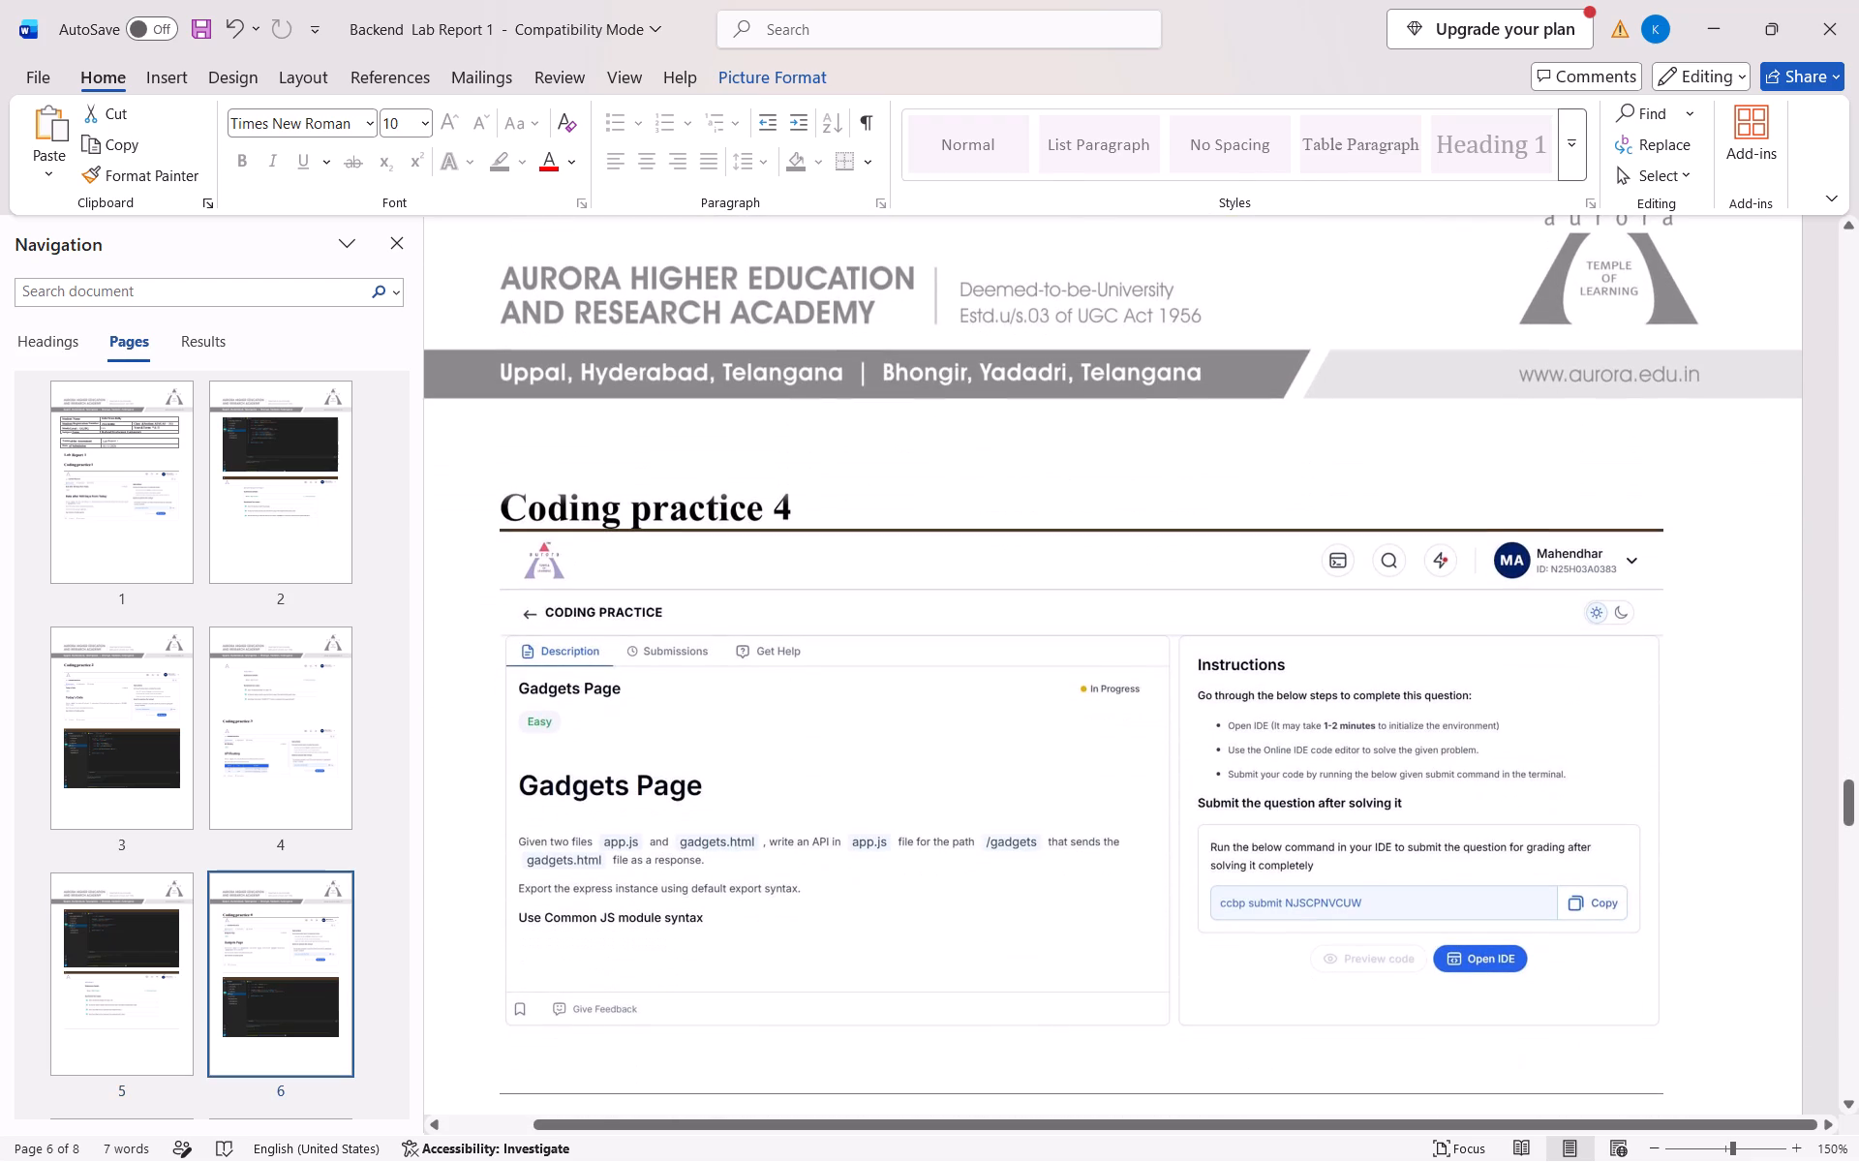
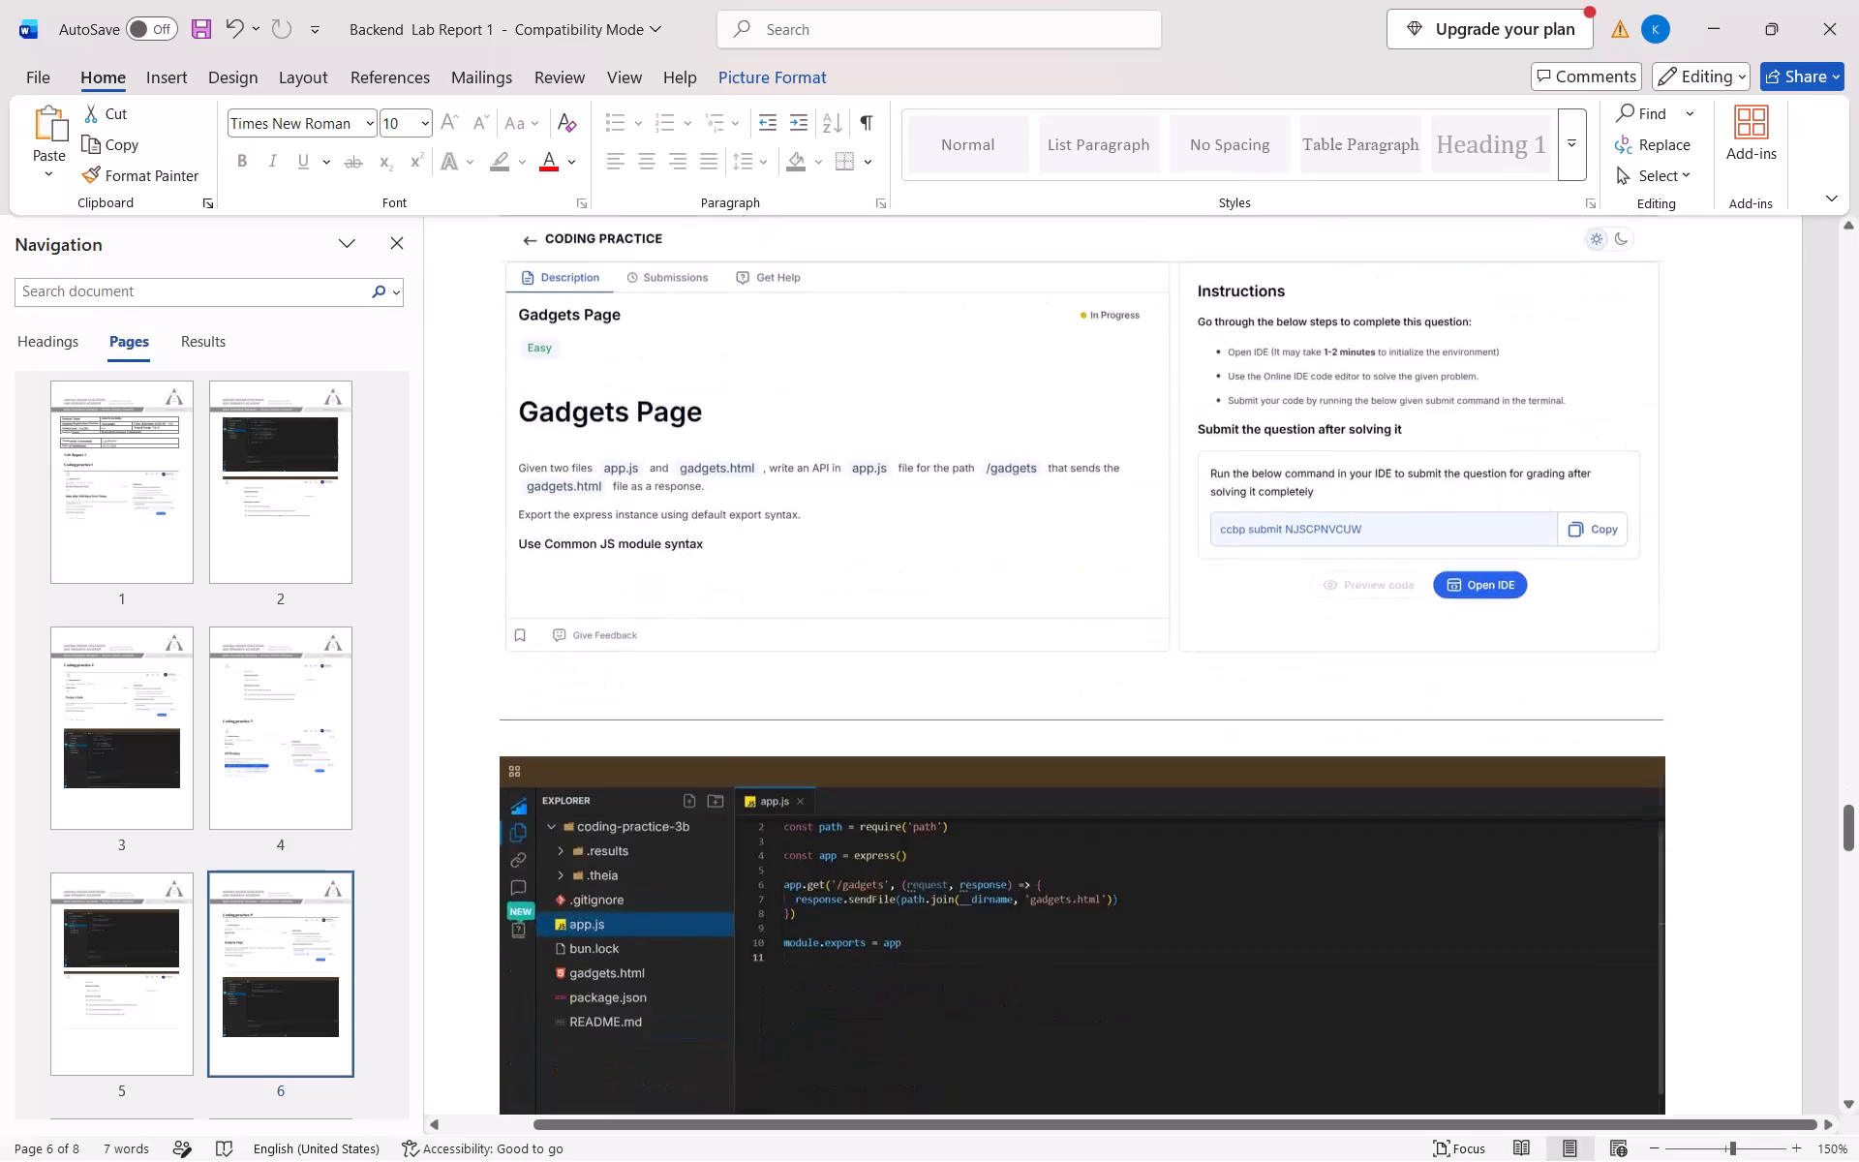
Paste the copied profile badge above the Coding practice 4 heading on page 6.
scroll(1295, 506, down, 10)
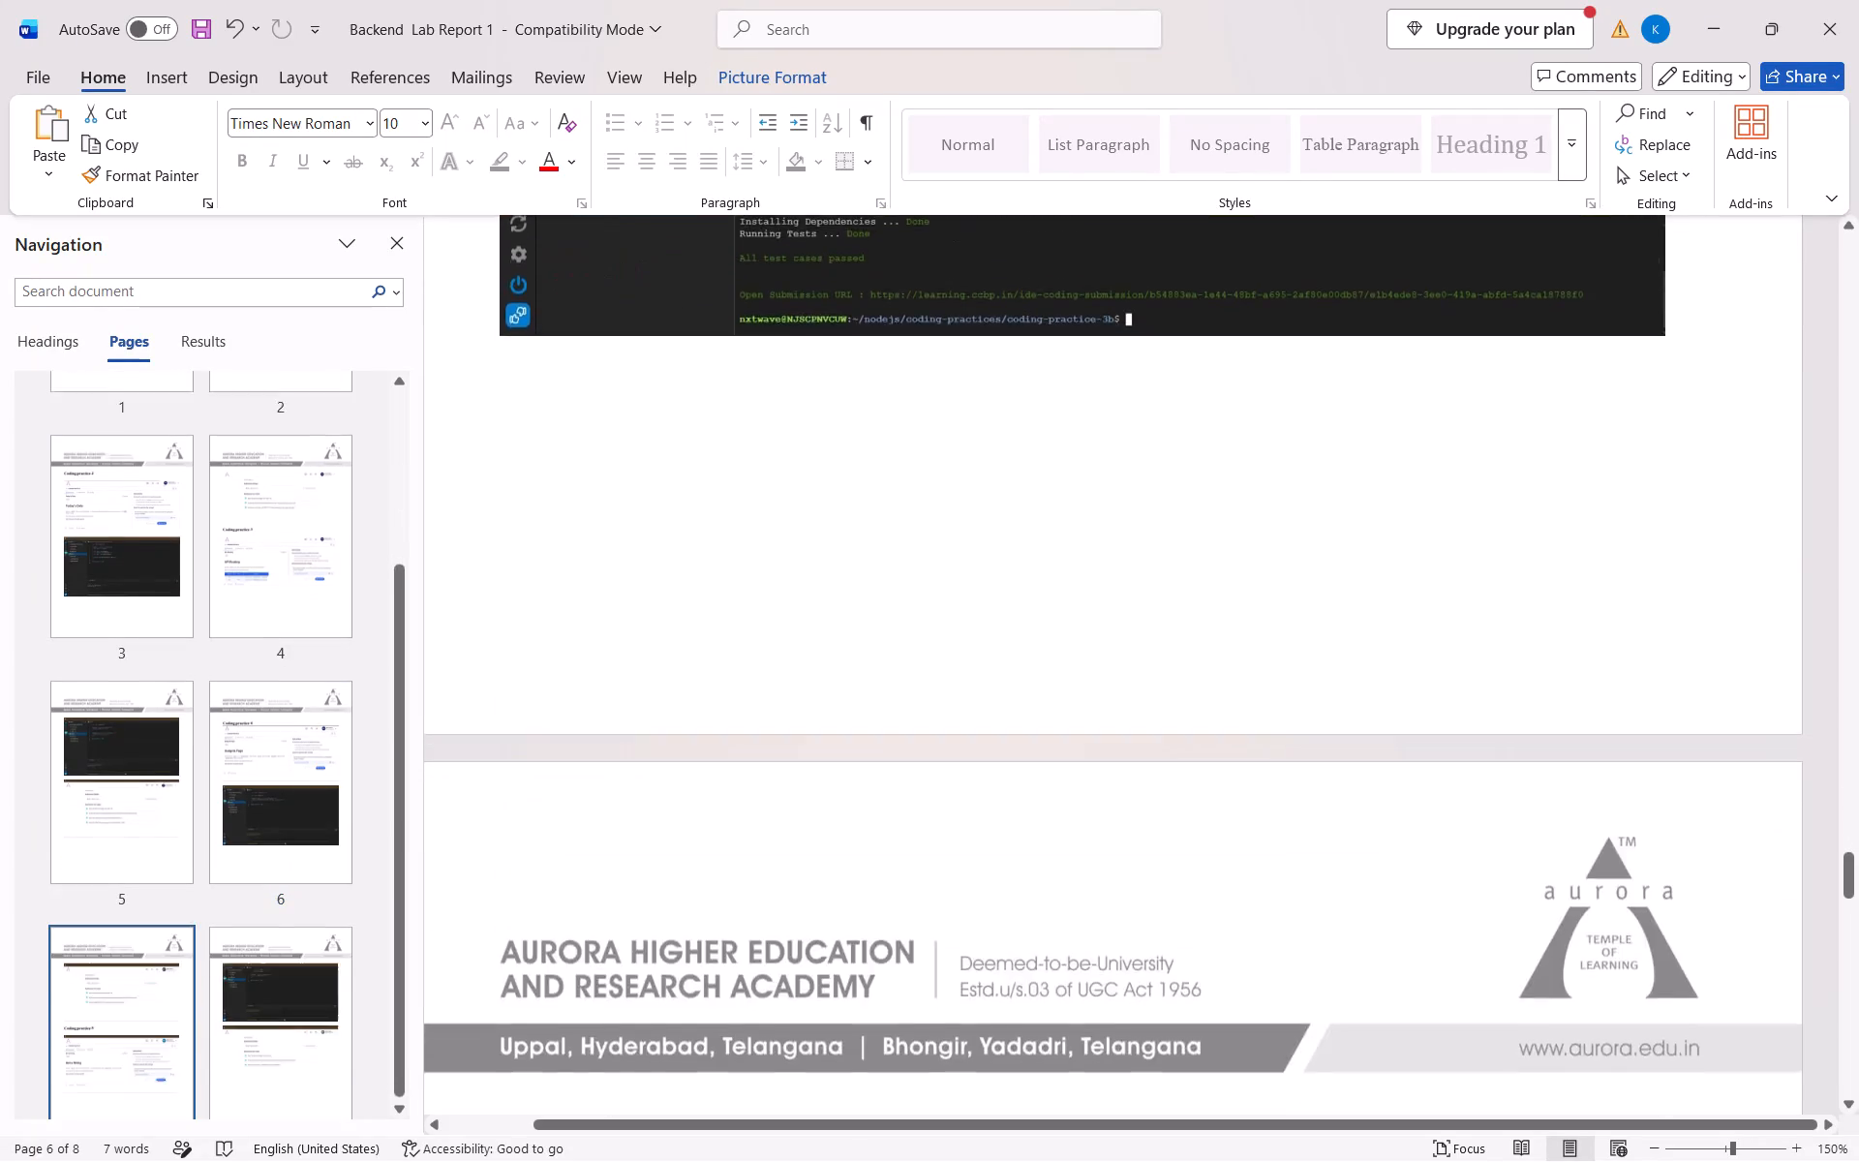
scroll(1280, 509, up, 13)
scroll(1394, 481, up, 2)
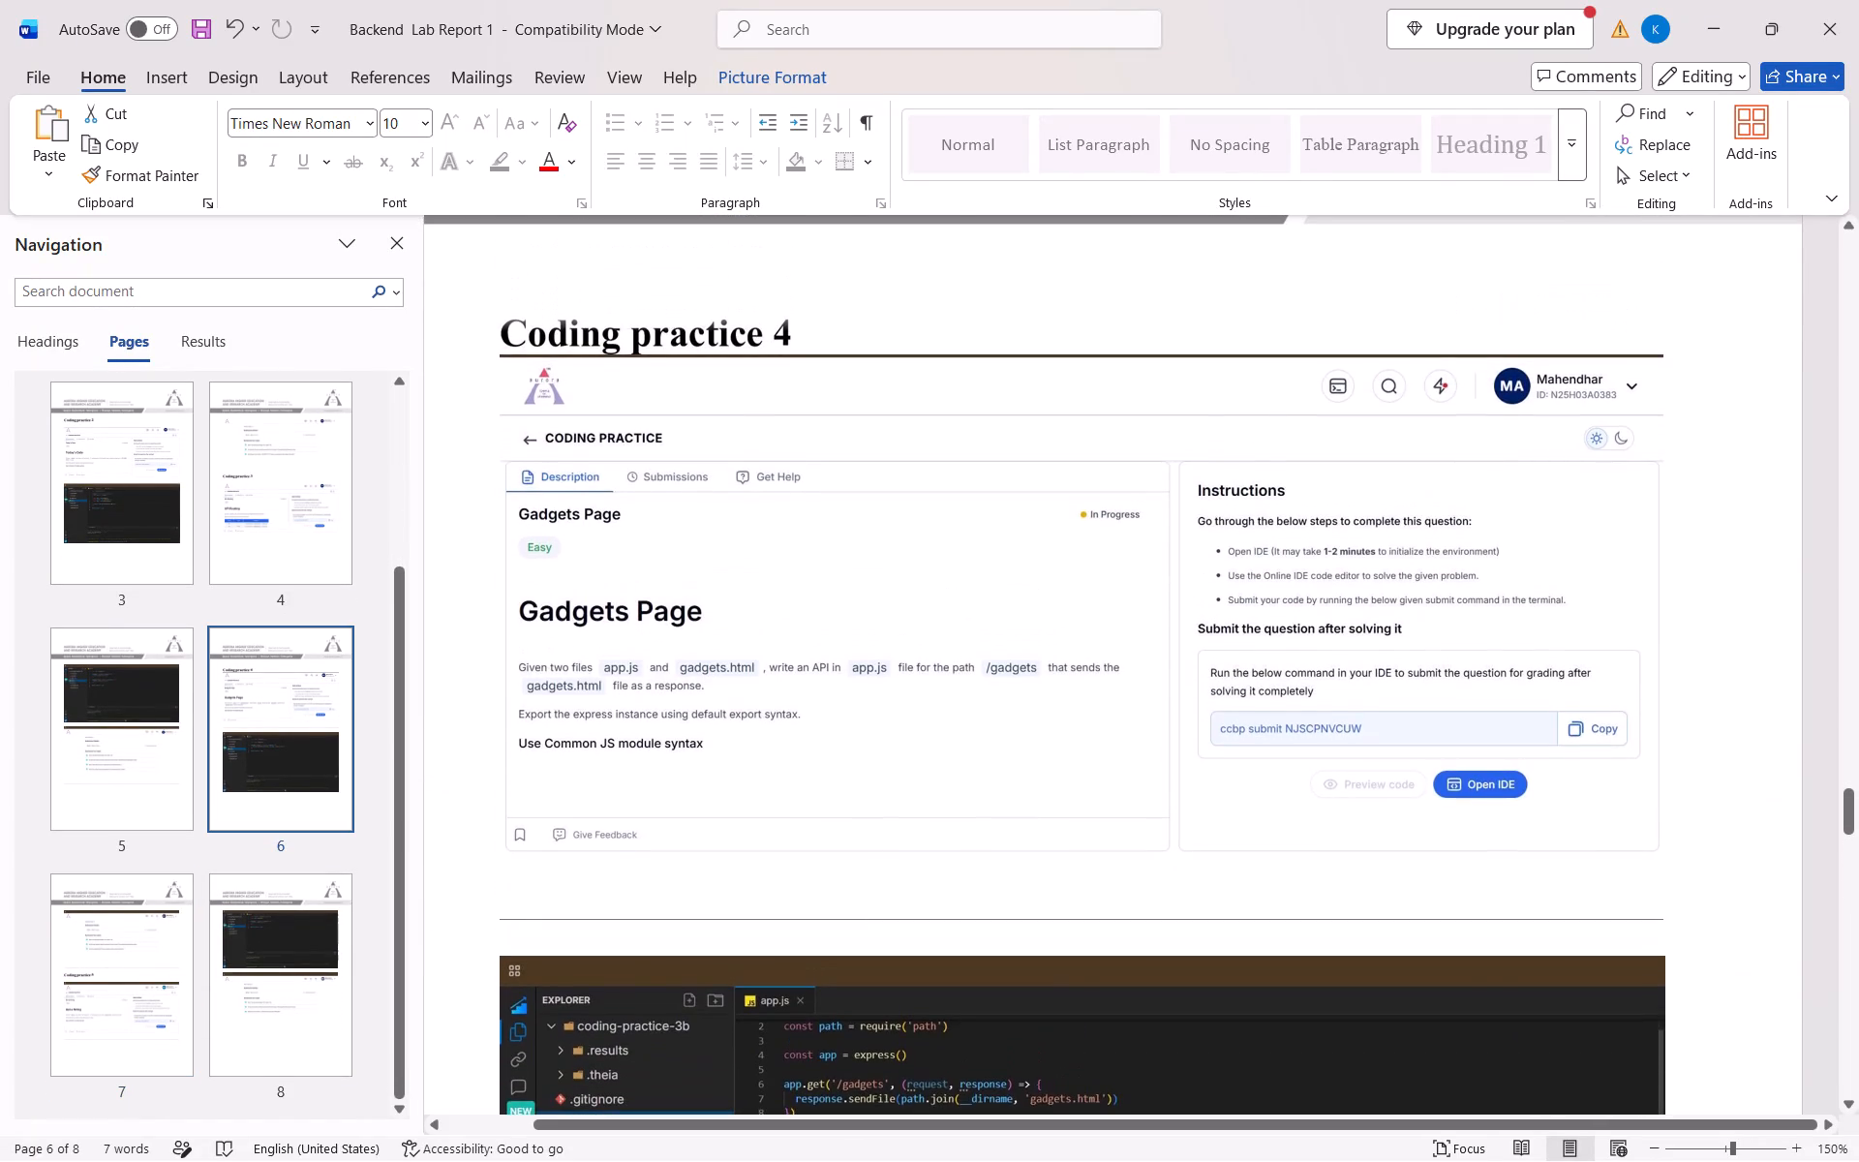
scroll(1412, 432, up, 1)
click(1035, 470)
key(ctrl+v)
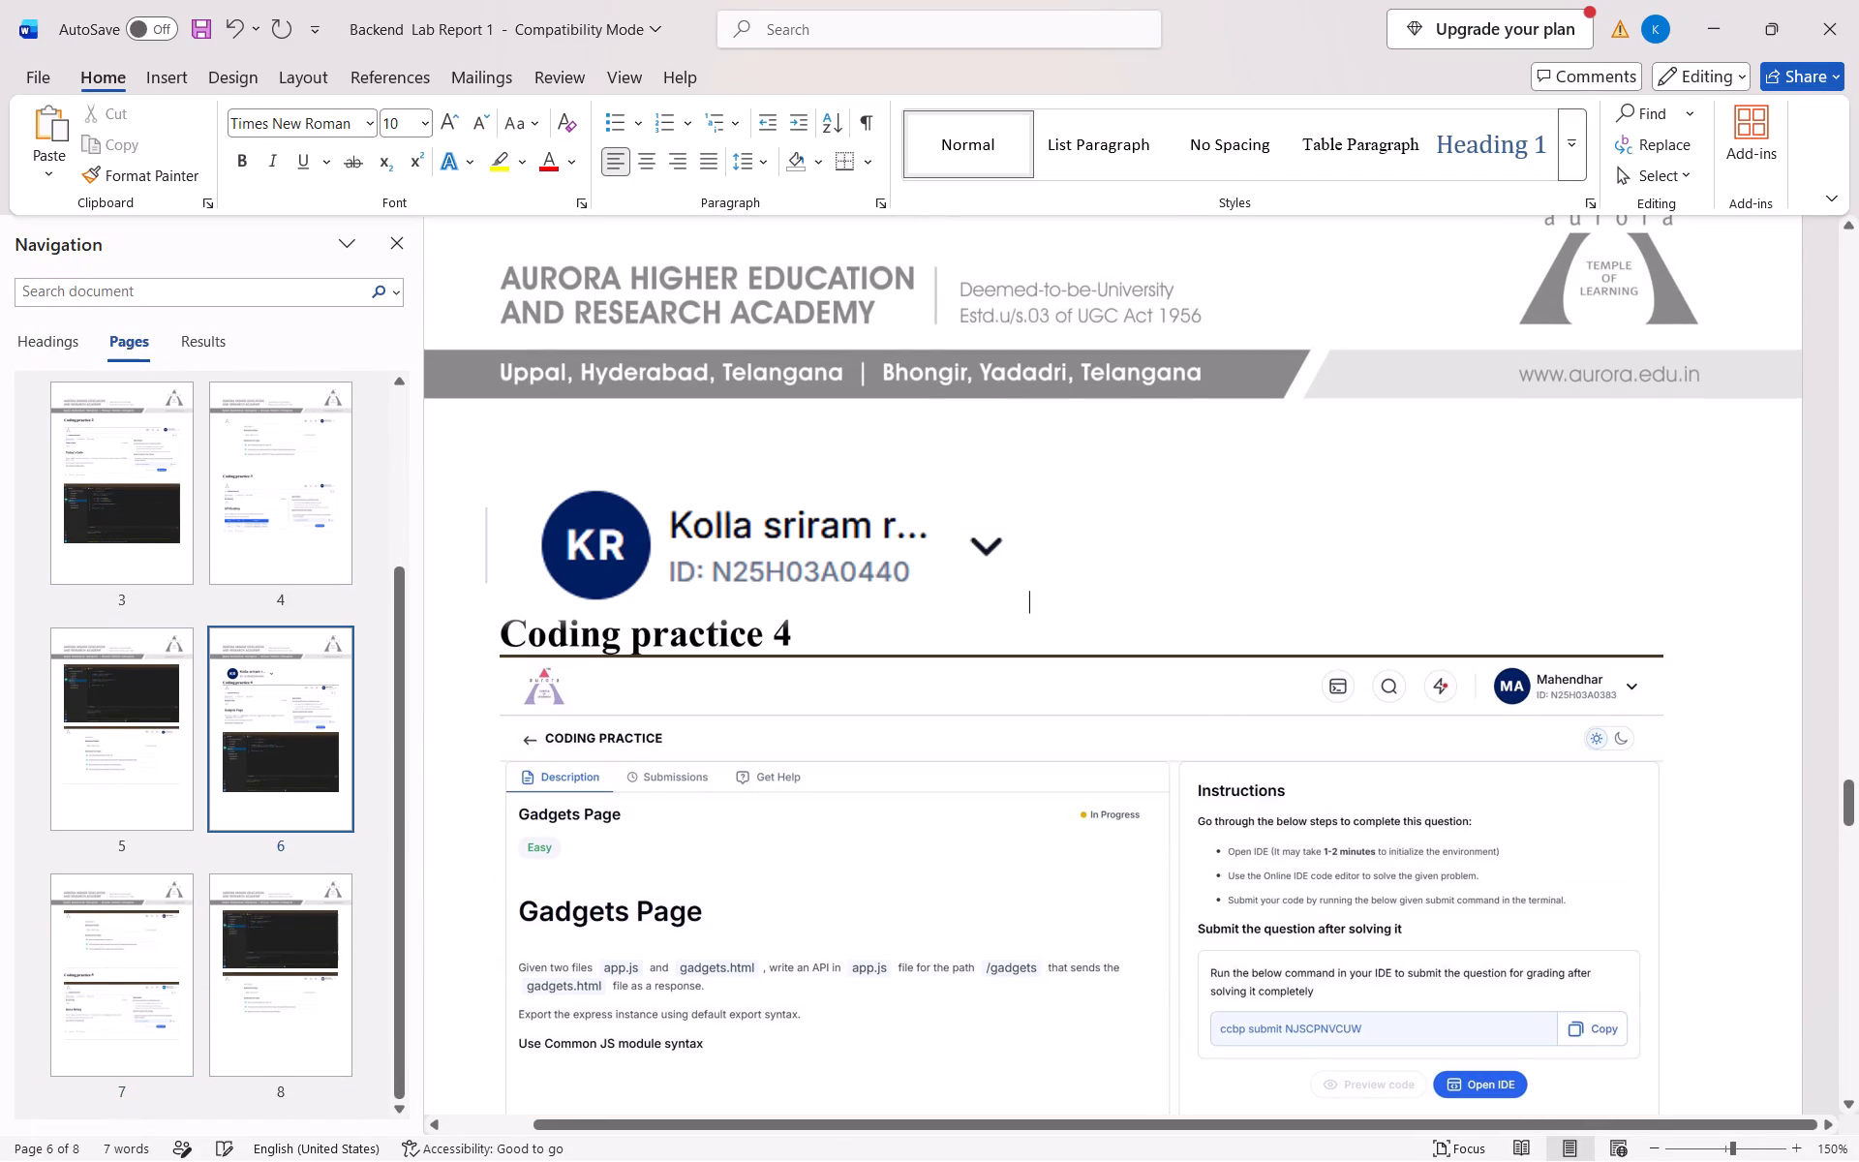
Set the pasted badge to In Front of Text and shrink it proportionally to near the size of the old header badge.
click(578, 509)
click(1063, 478)
click(1248, 696)
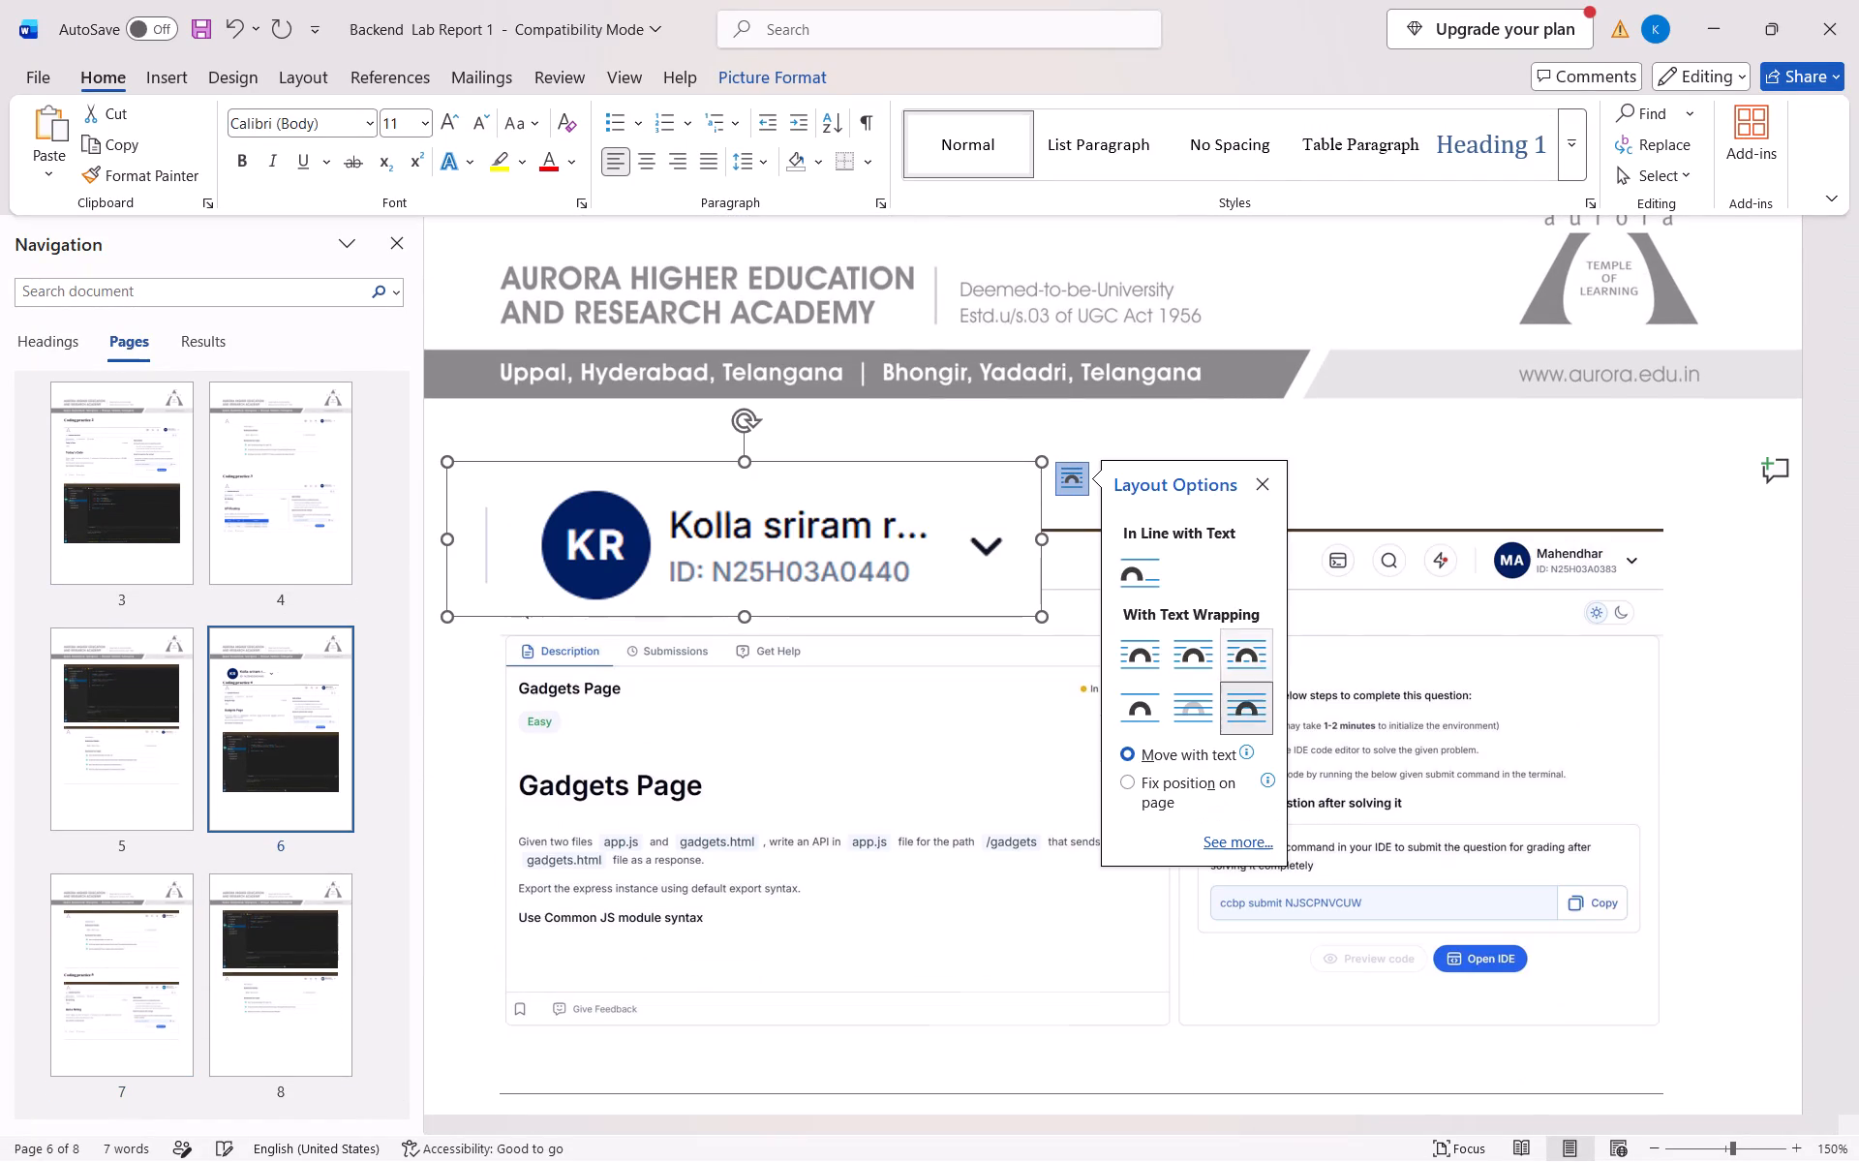
drag(1046, 615, 827, 534)
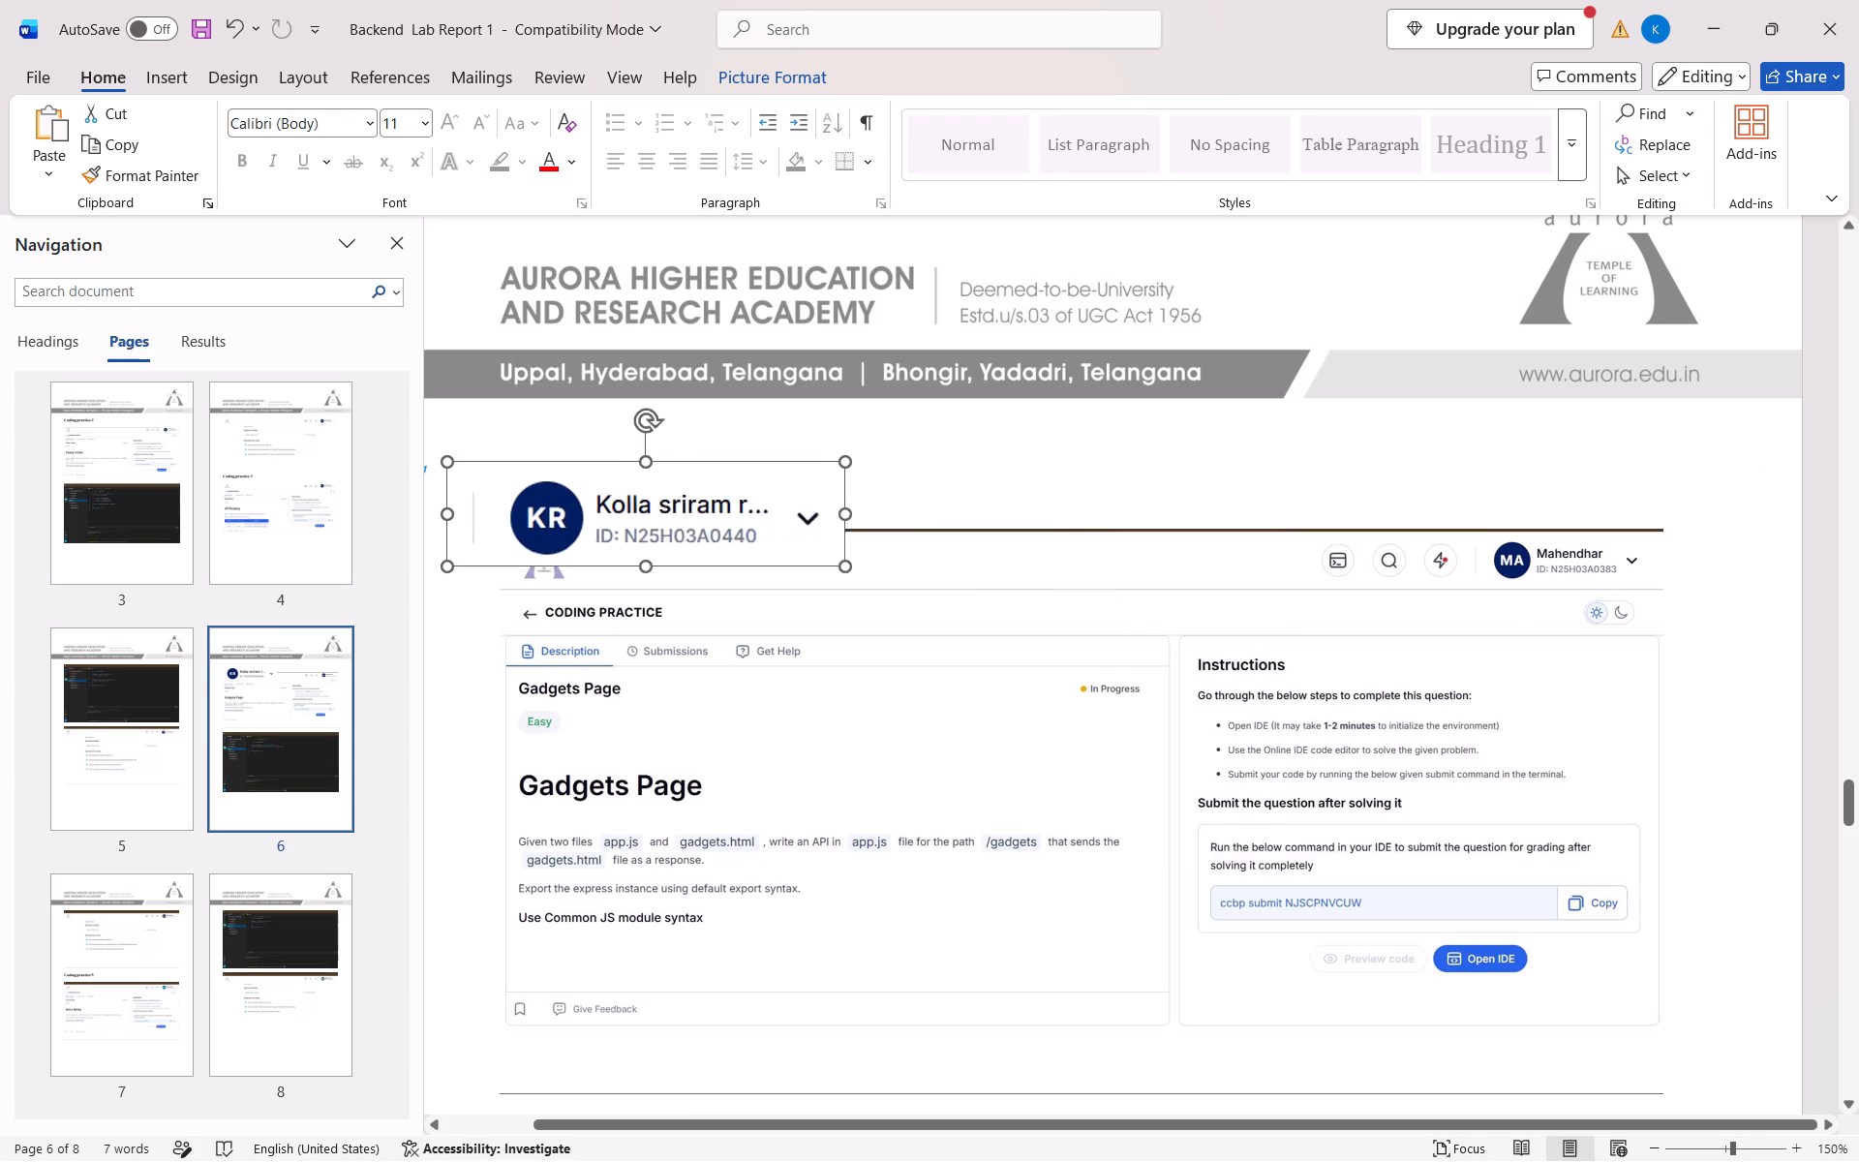
drag(827, 534, 686, 502)
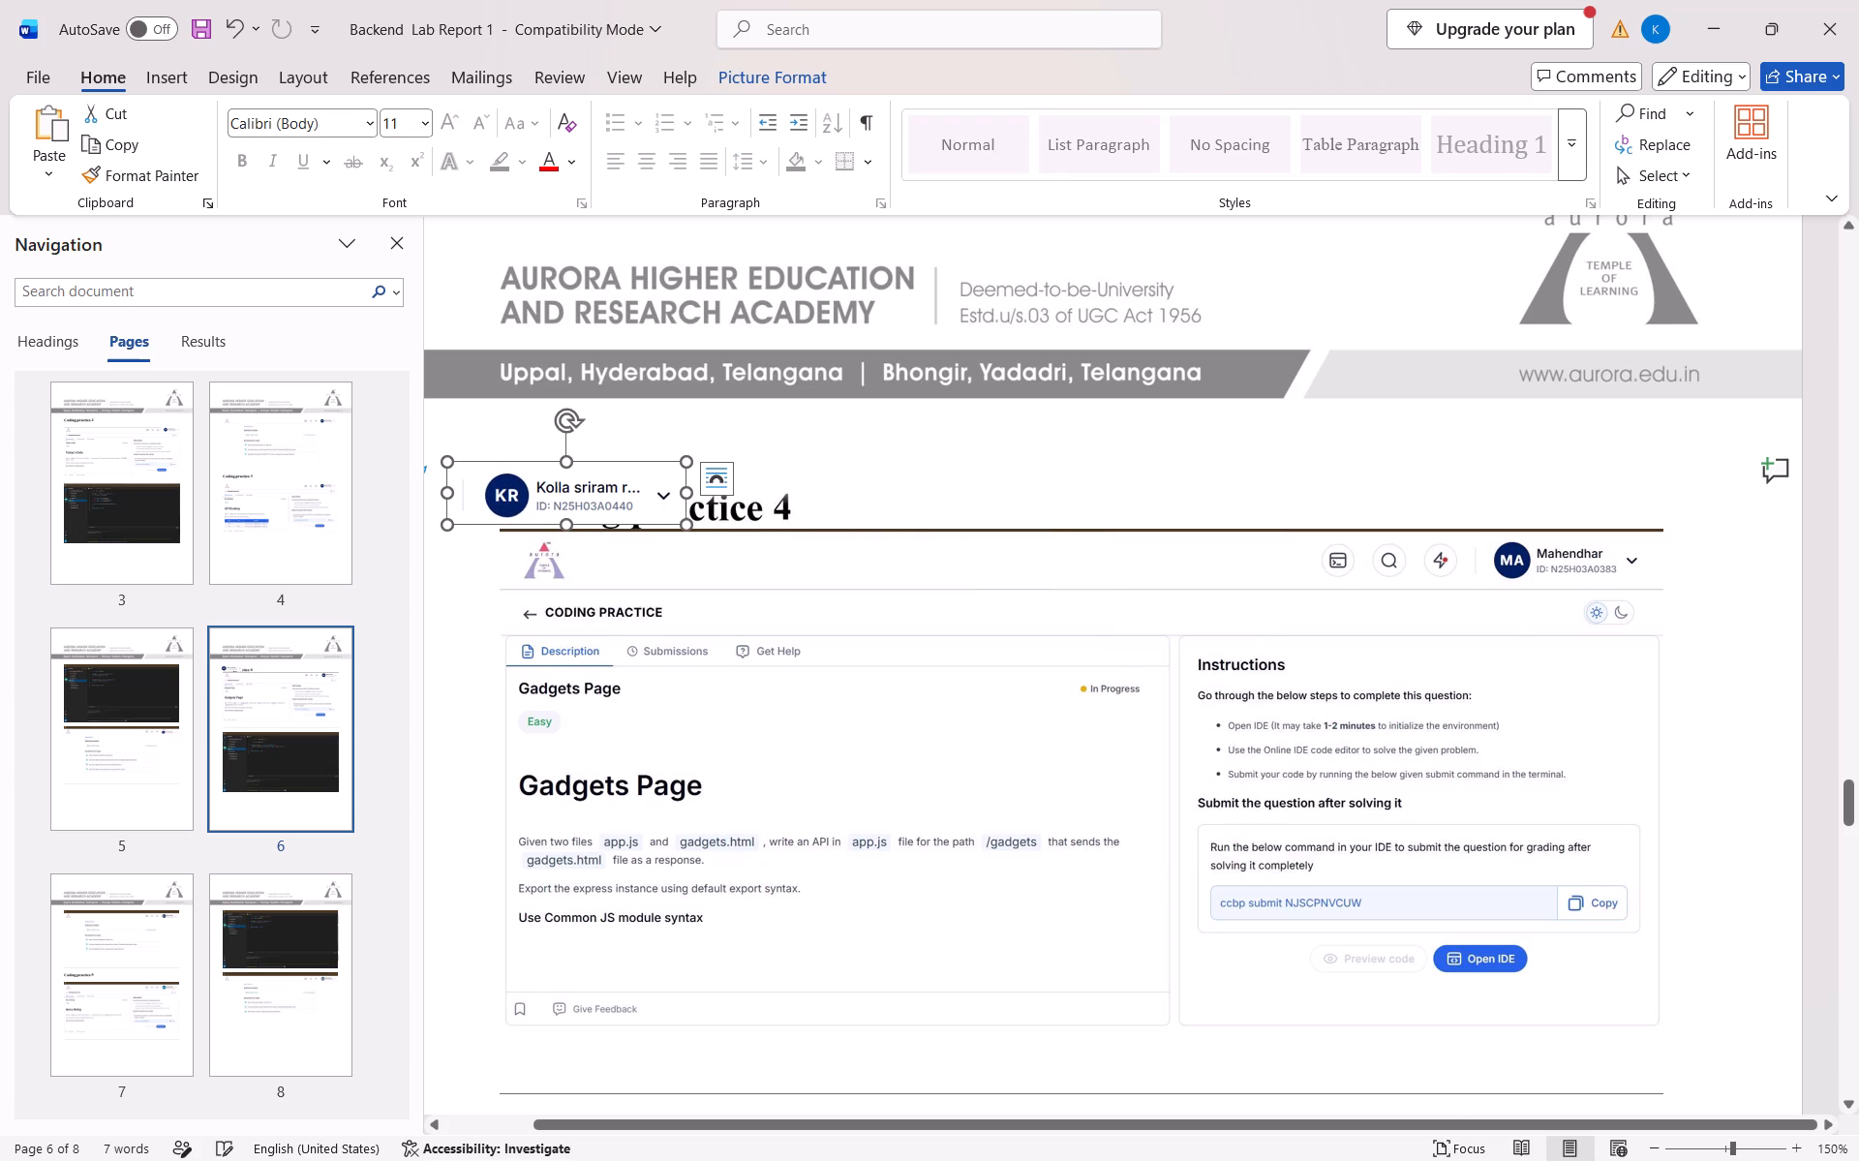
Move the badge over the old profile badge in the Gadgets Page screenshot's header, aligning it closely at higher zoom.
drag(568, 489, 1401, 552)
click(564, 482)
drag(568, 482, 1600, 535)
ctrl+scroll(1585, 562, up, 4)
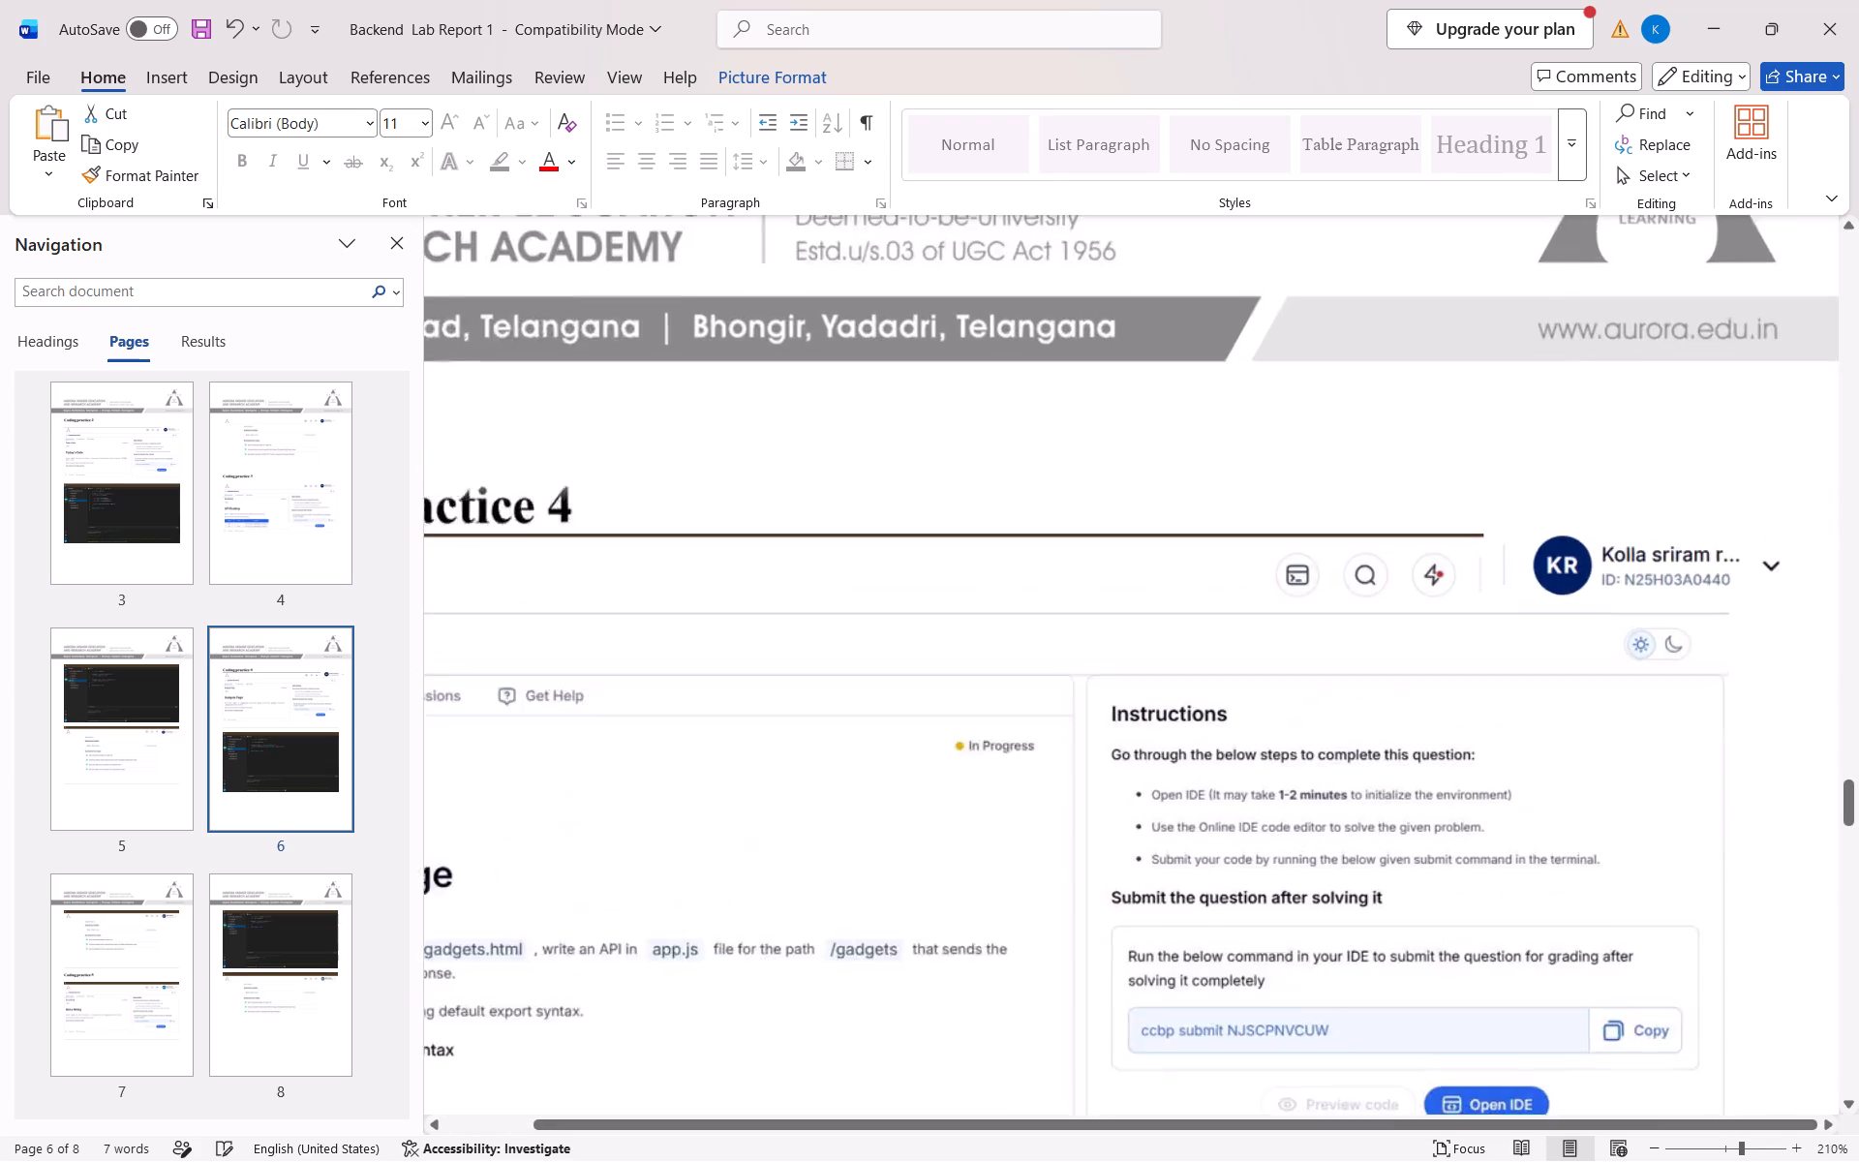
ctrl+scroll(1585, 562, up, 8)
drag(1614, 568, 1567, 624)
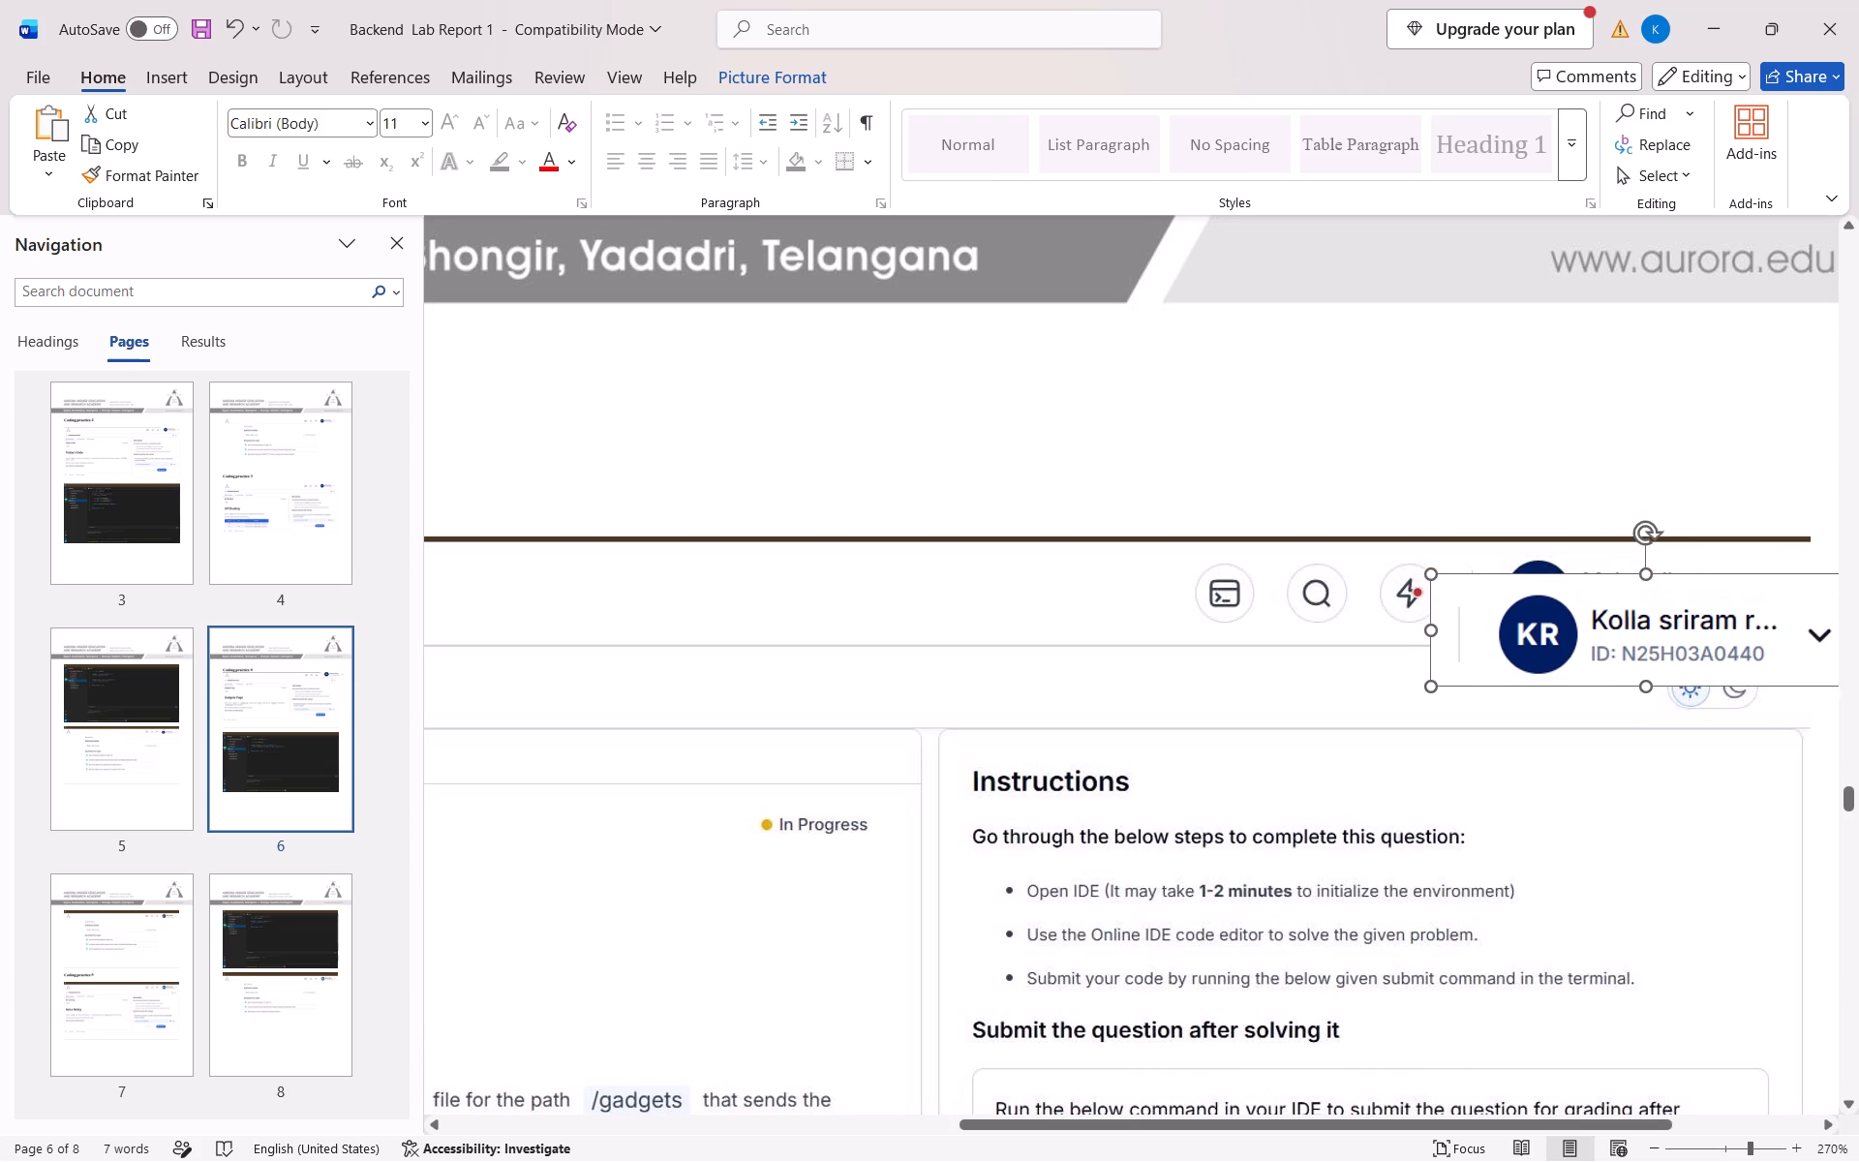
drag(1567, 624, 1581, 591)
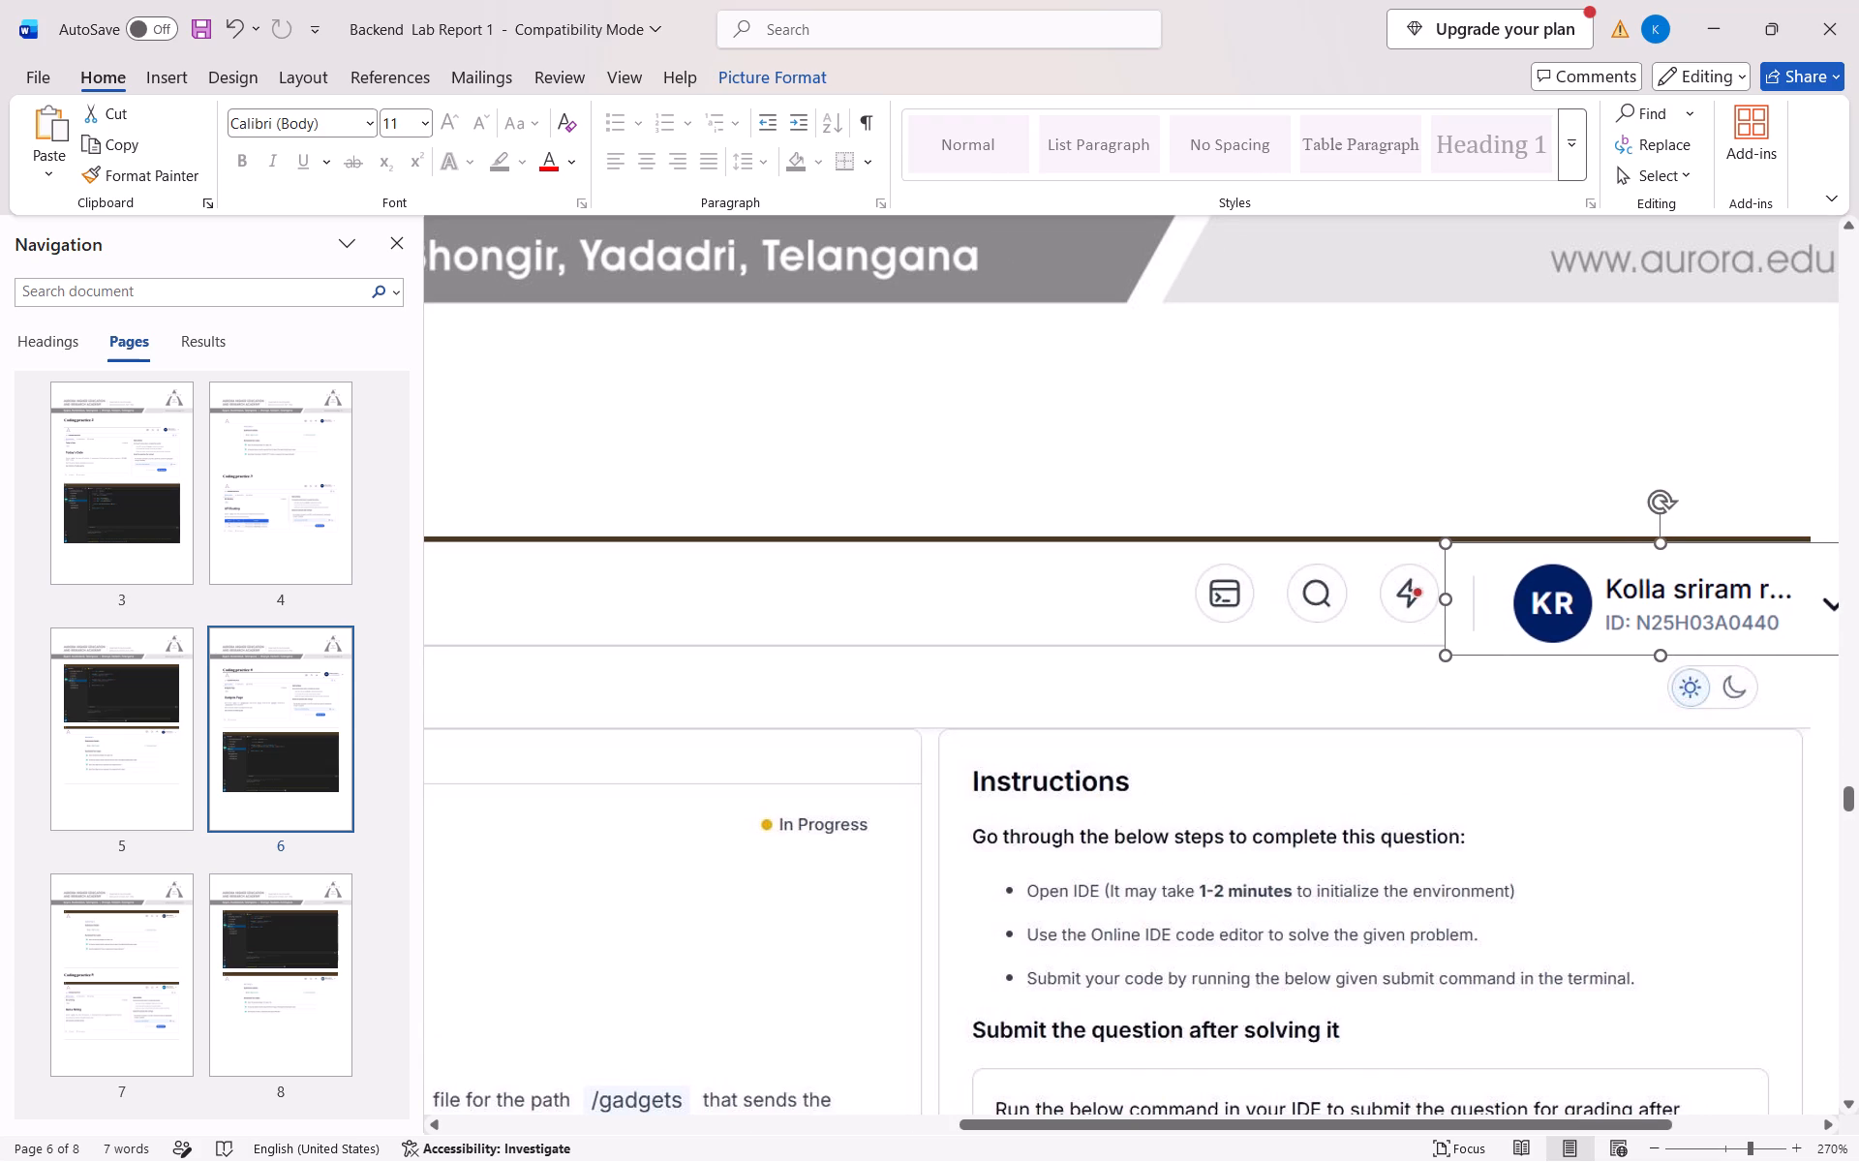
drag(1581, 591, 1581, 593)
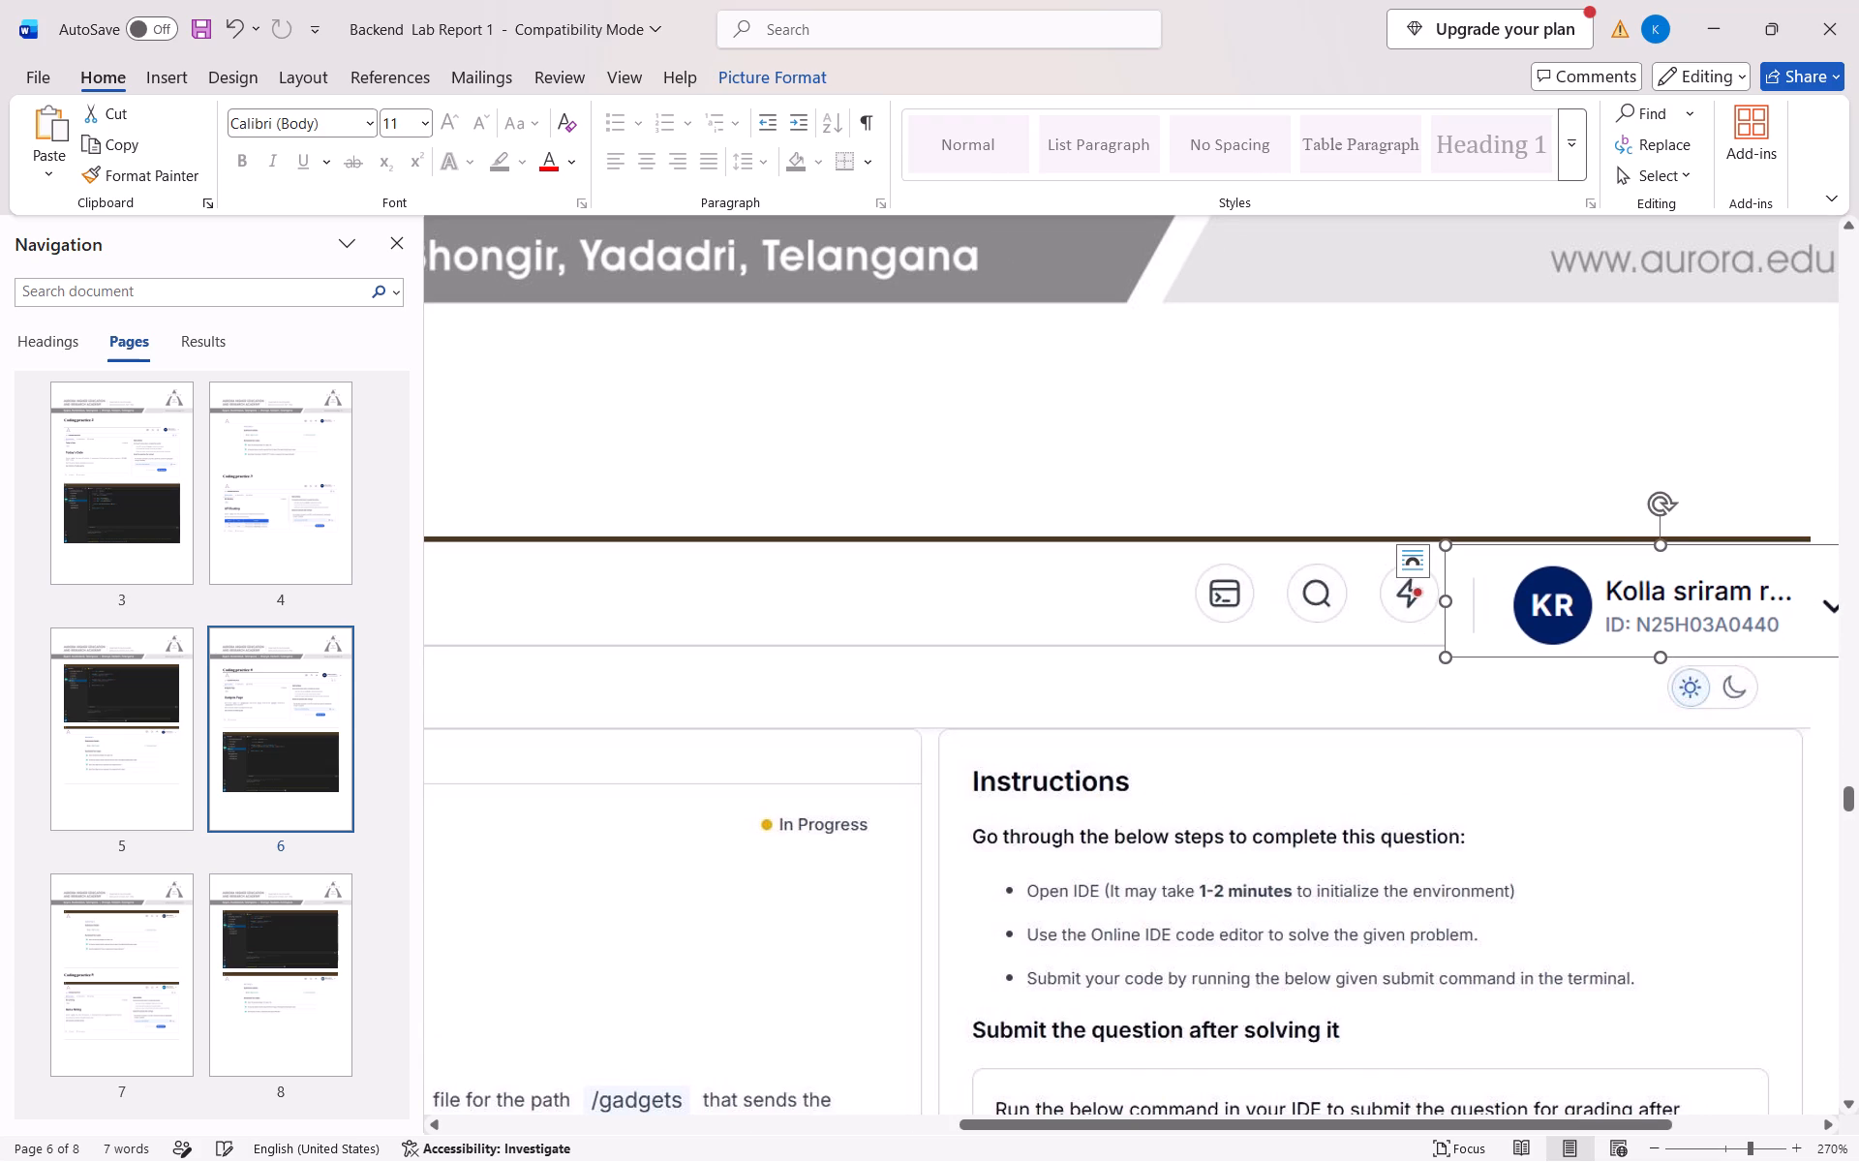
Trim the badge's width and height so its arrow covers the old one and it fits between the brown line and header line.
drag(1588, 1129, 1858, 980)
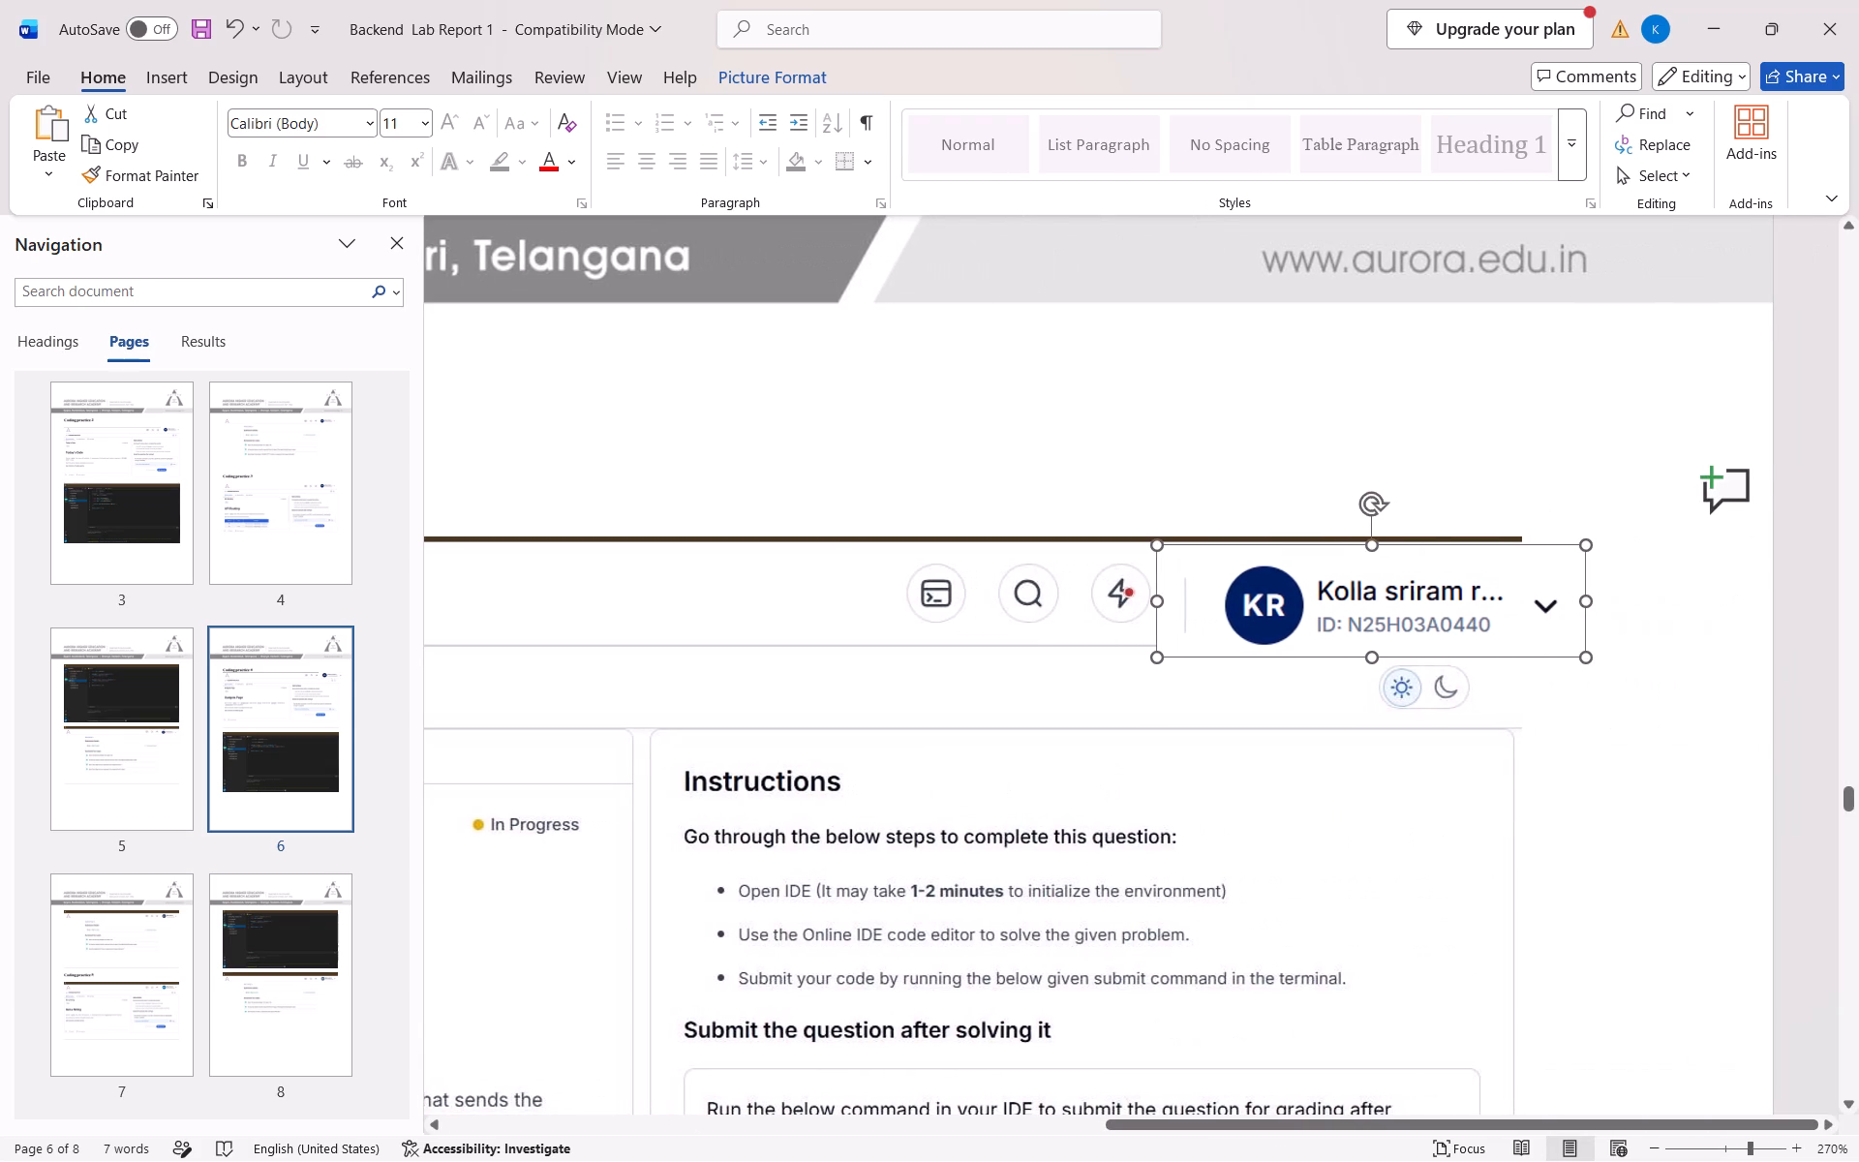
click(1585, 609)
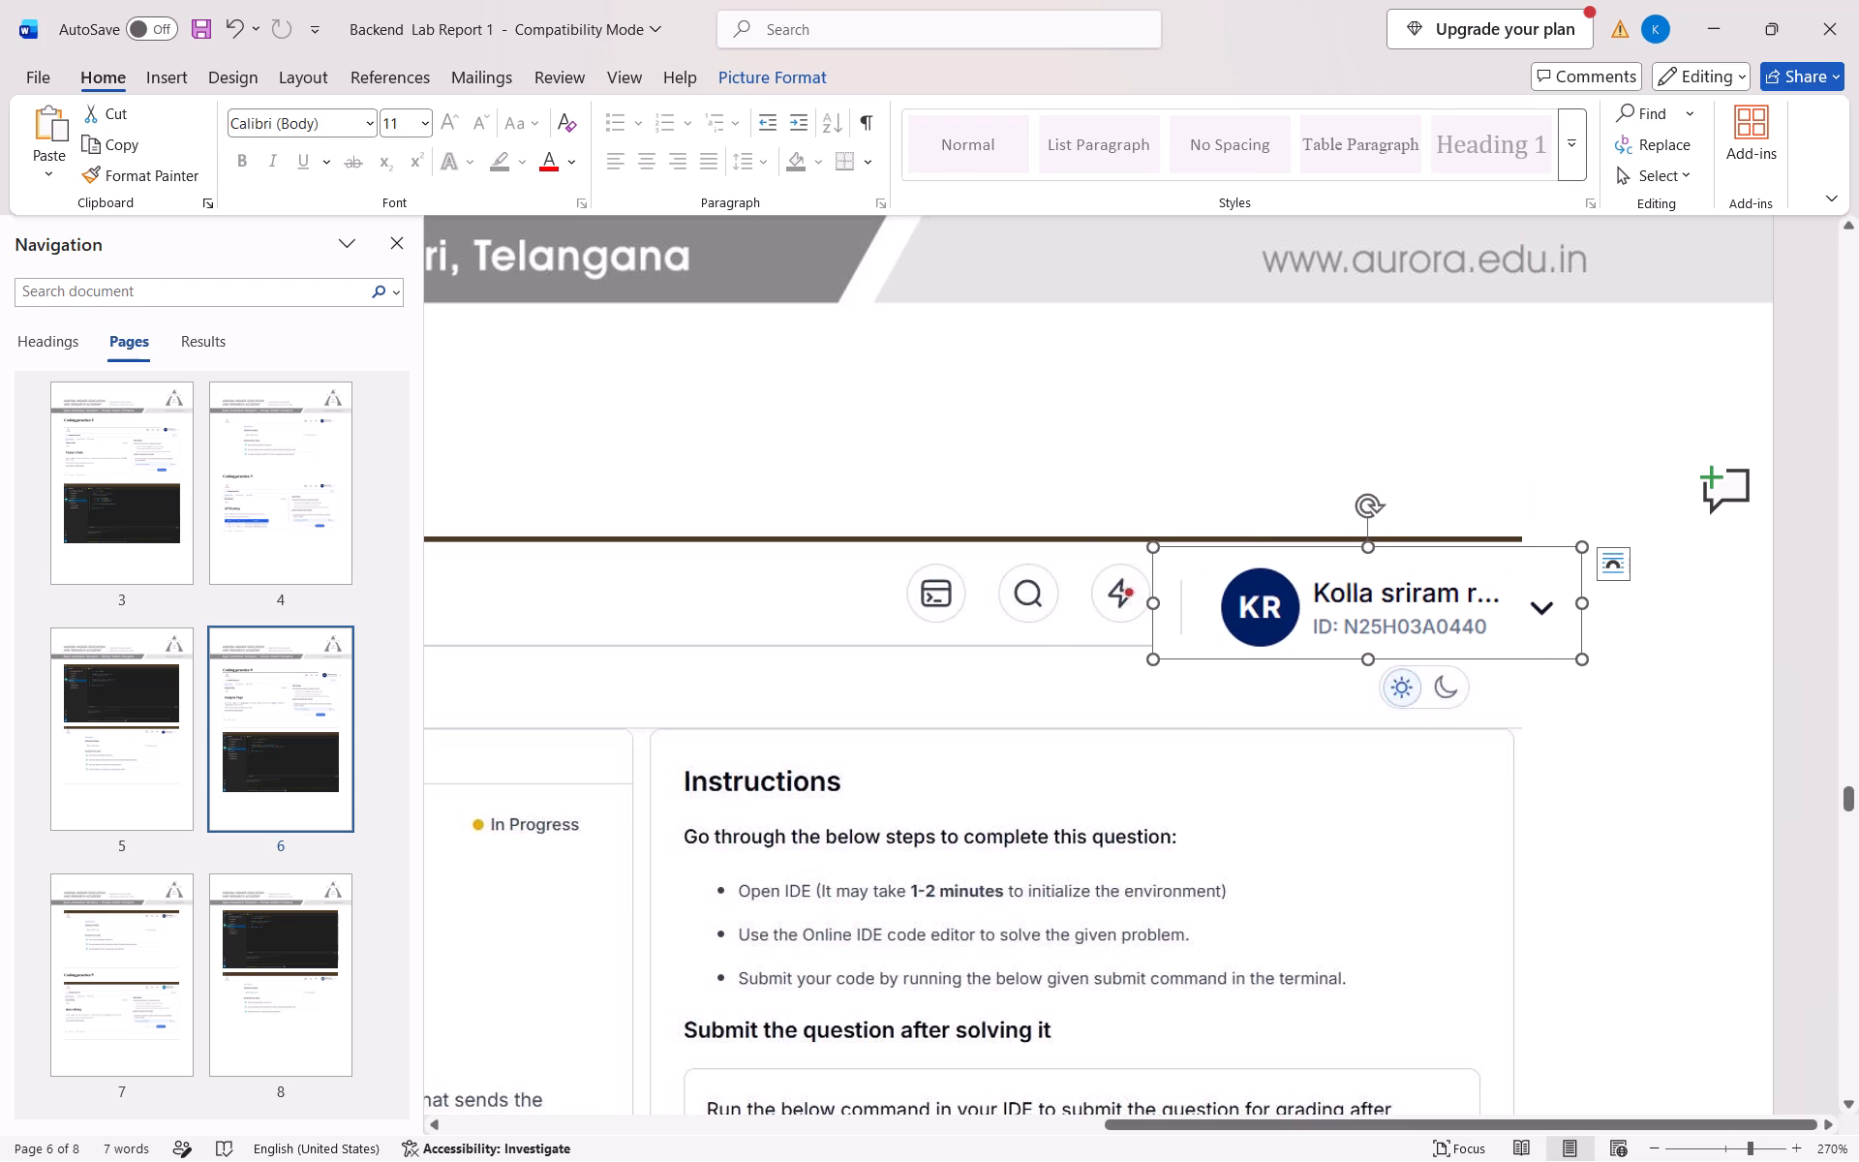
drag(1582, 603, 1501, 604)
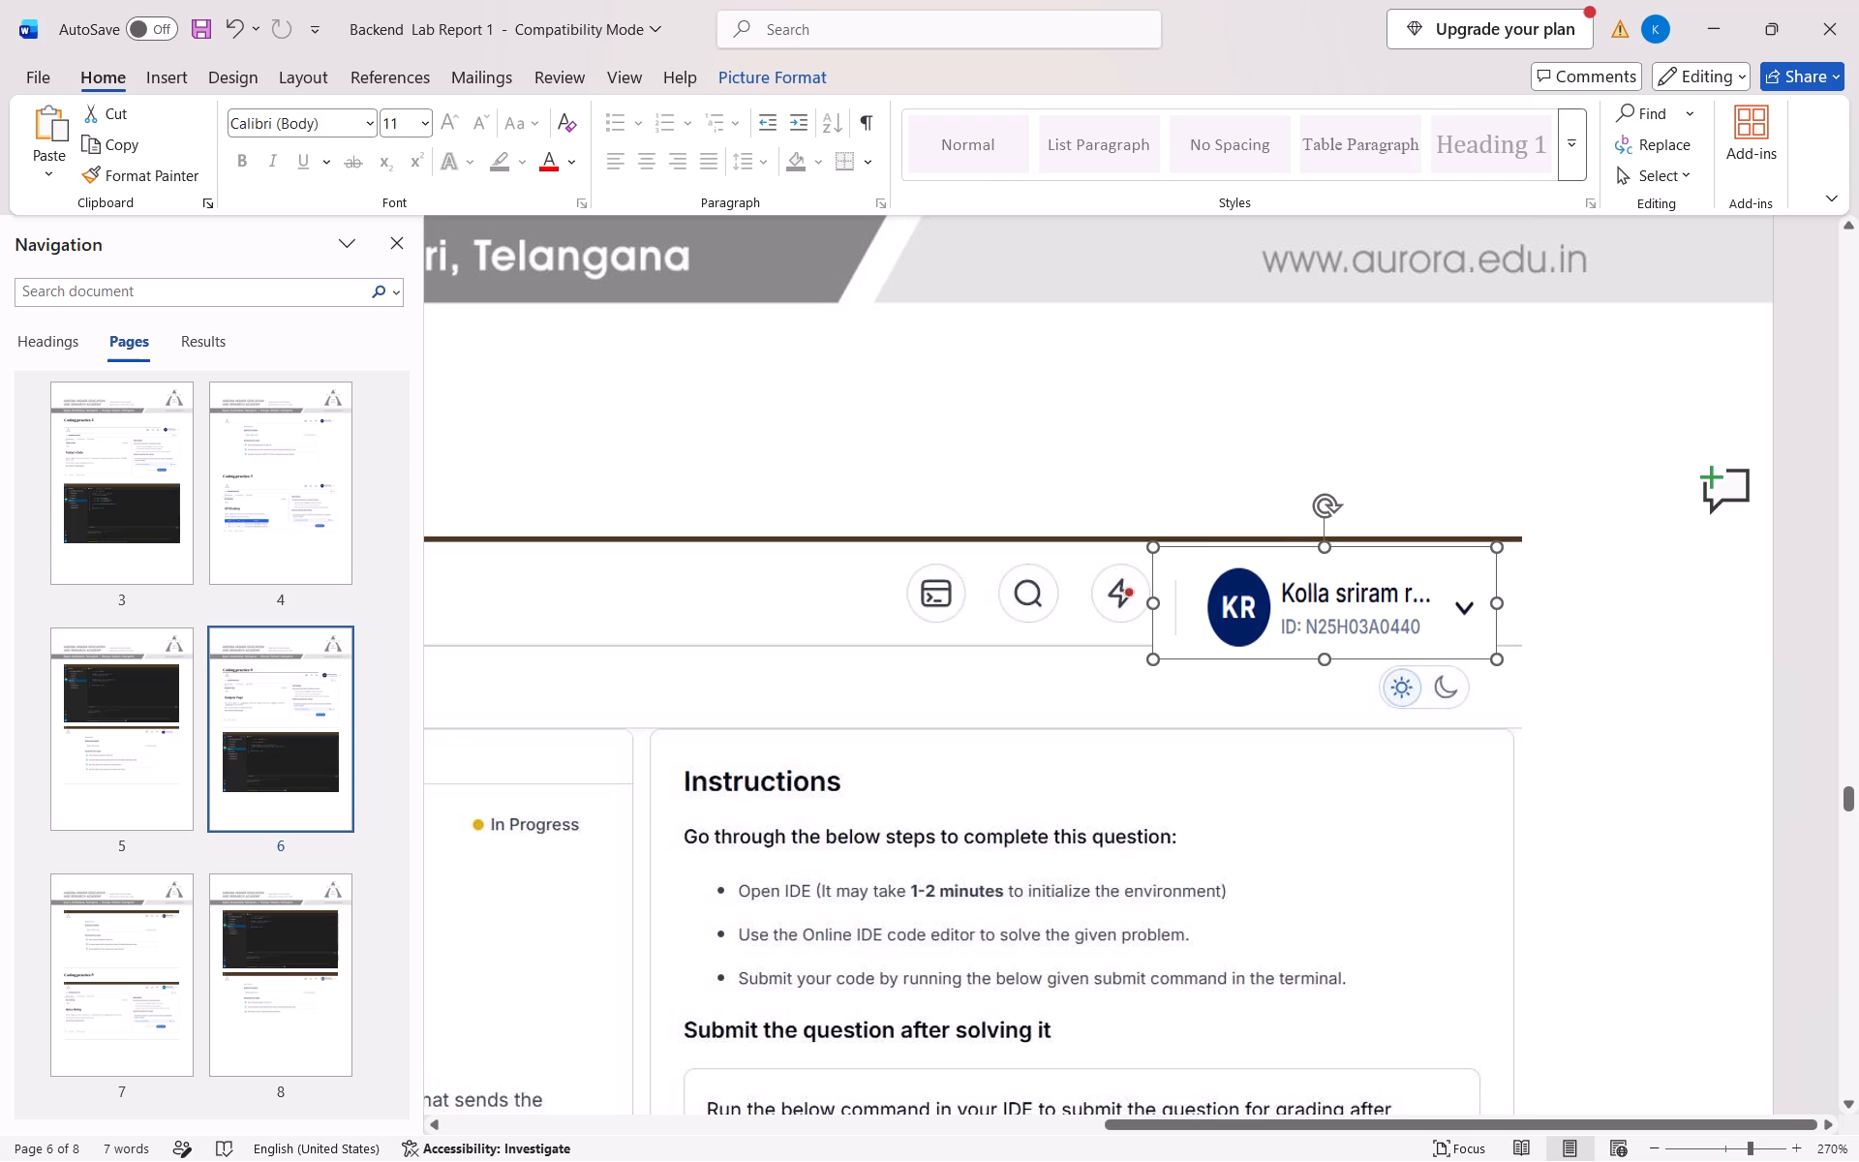
drag(1501, 604, 1504, 604)
drag(1326, 659, 1325, 634)
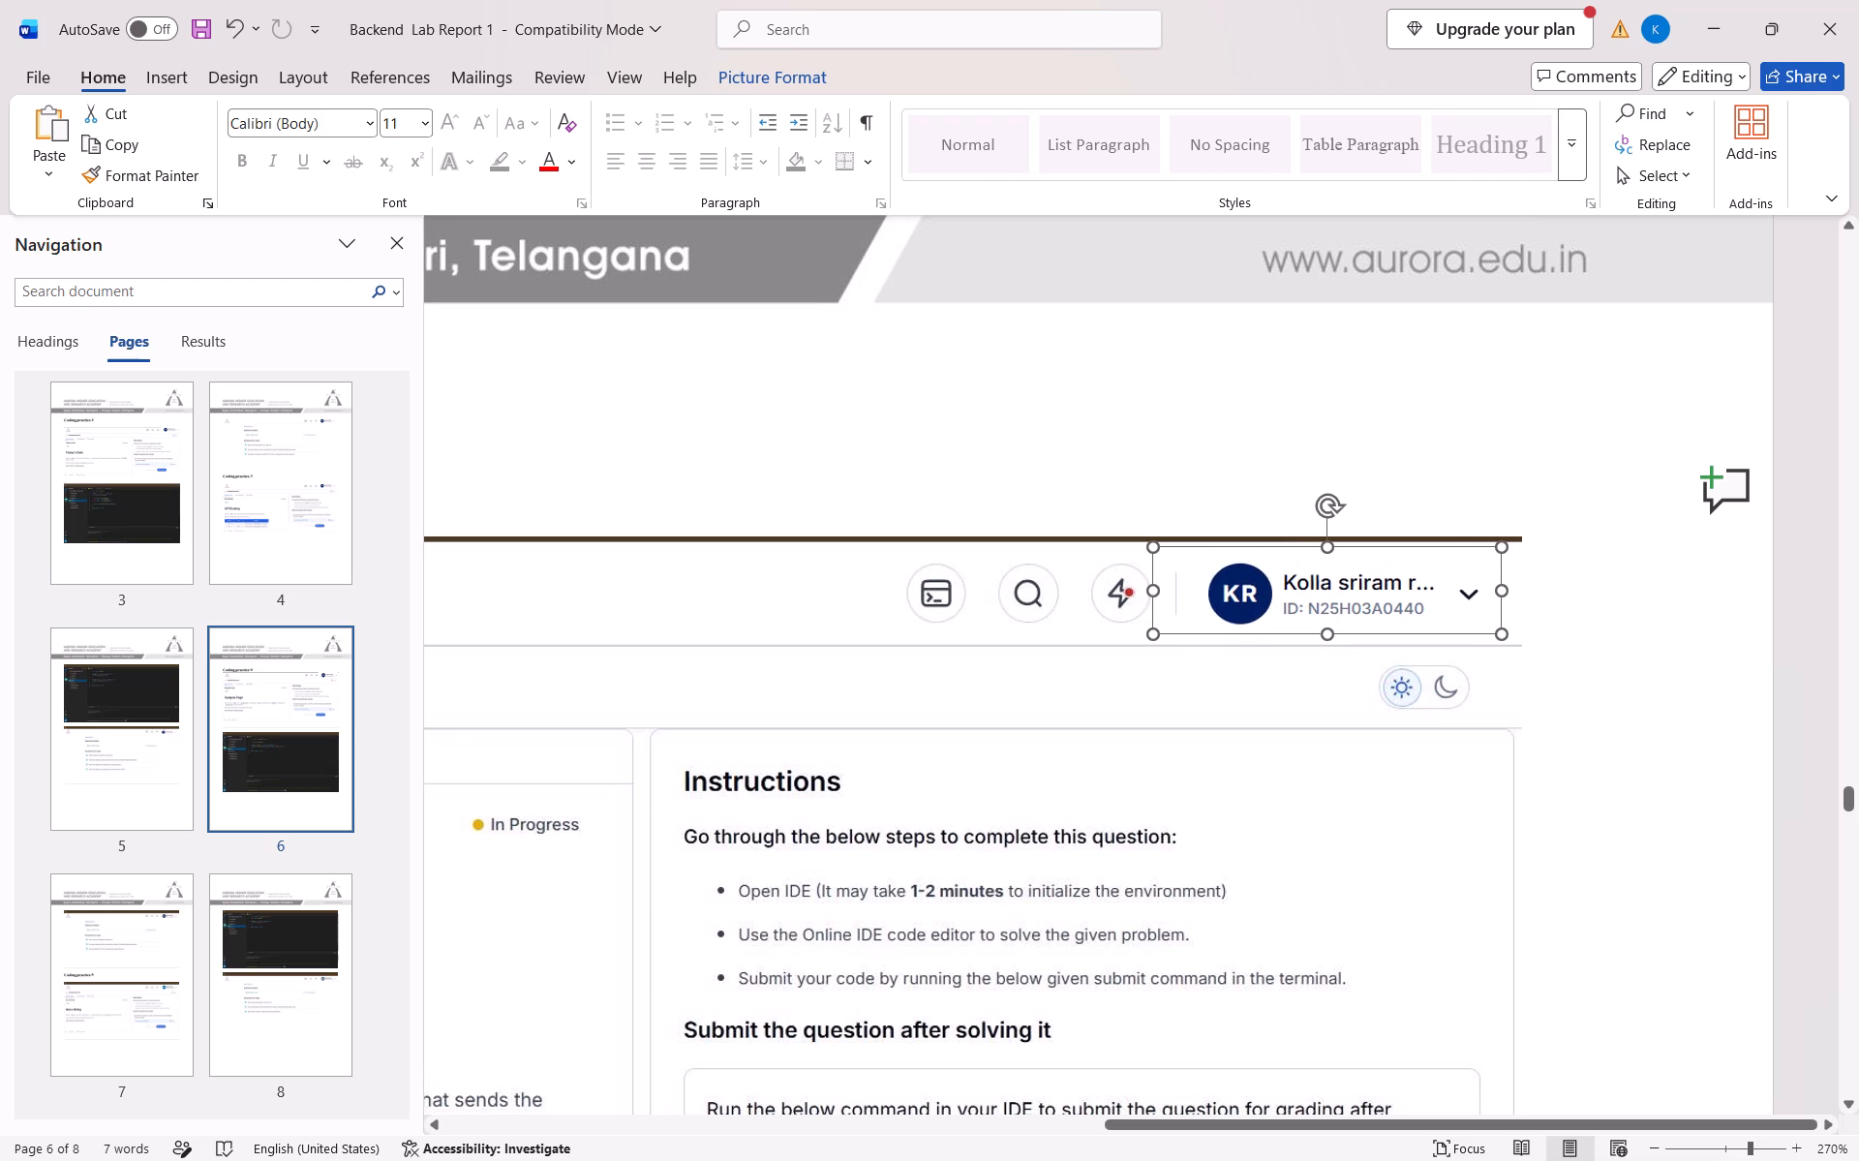
drag(1325, 634, 1325, 636)
click(1492, 405)
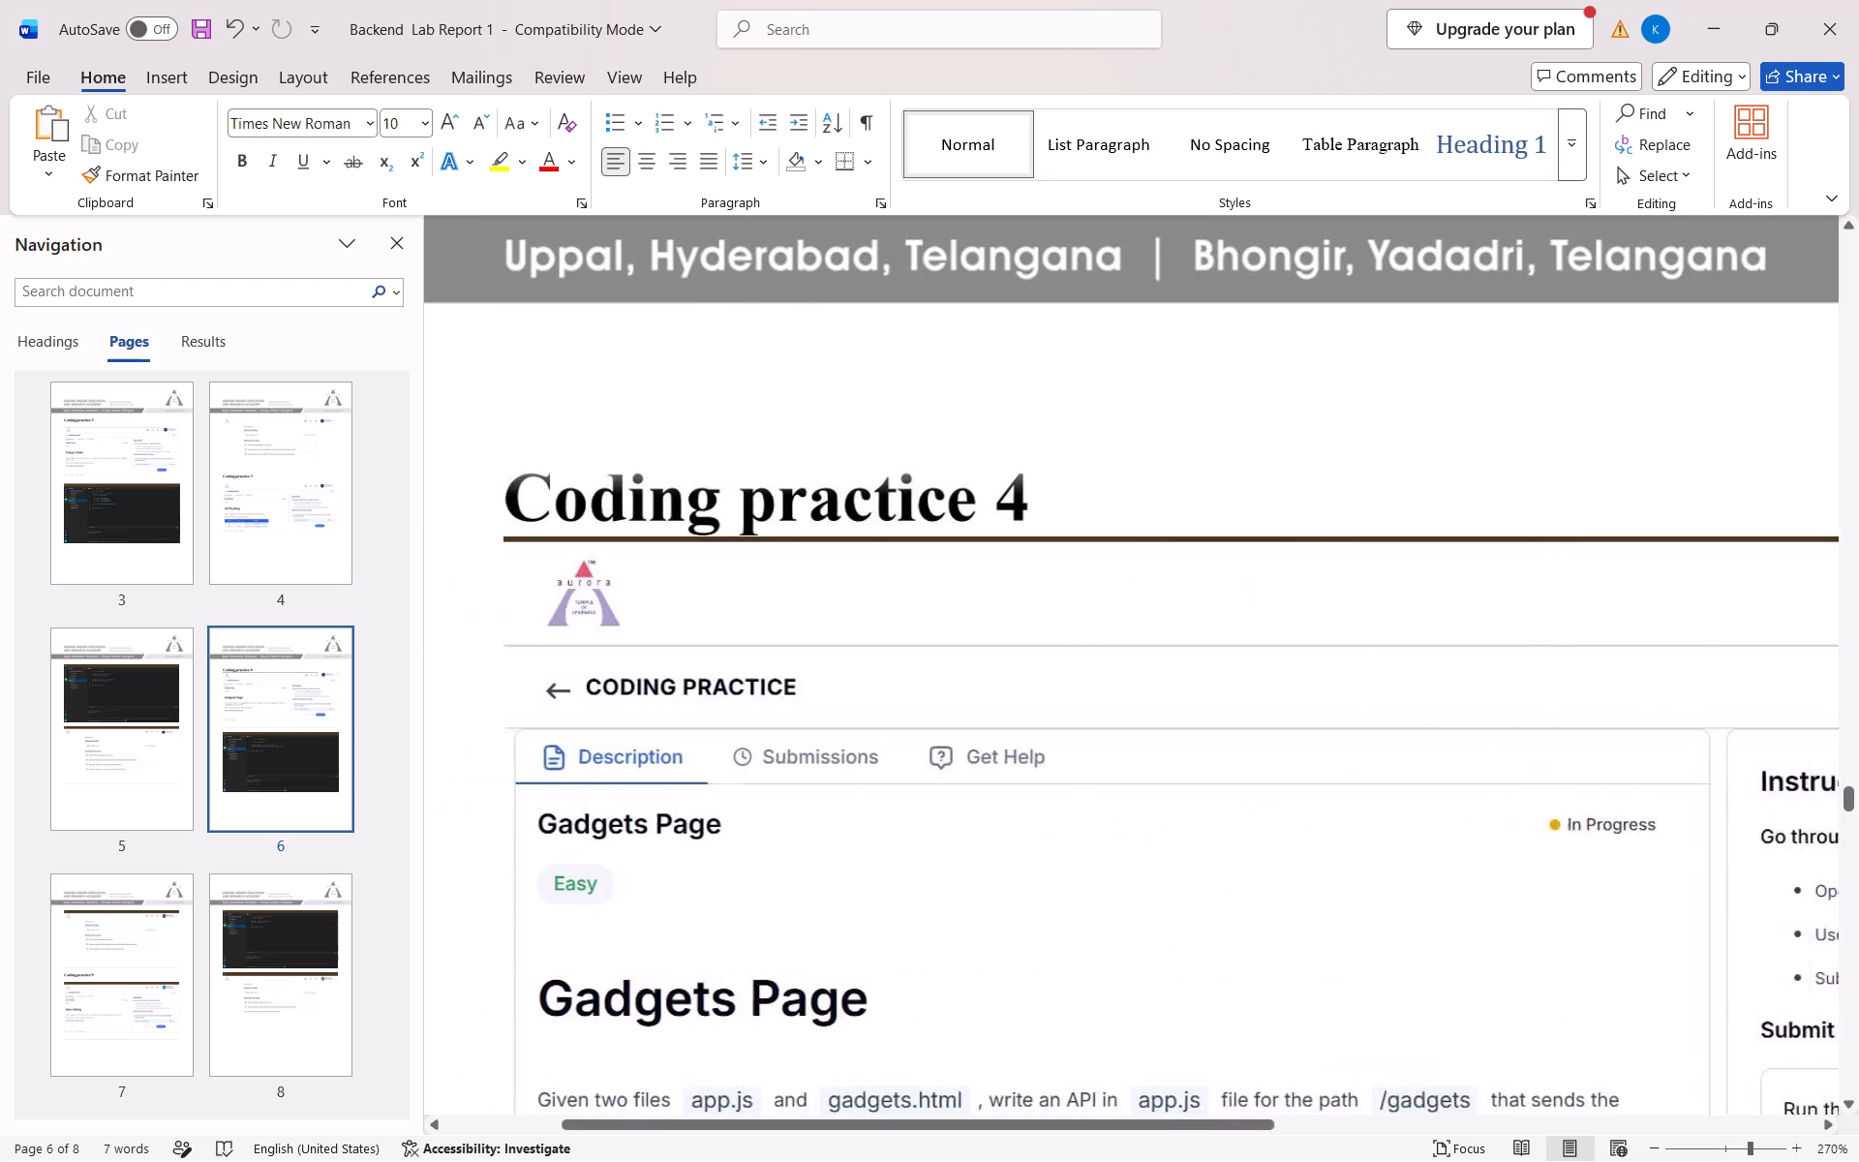
drag(1172, 1123, 1858, 1057)
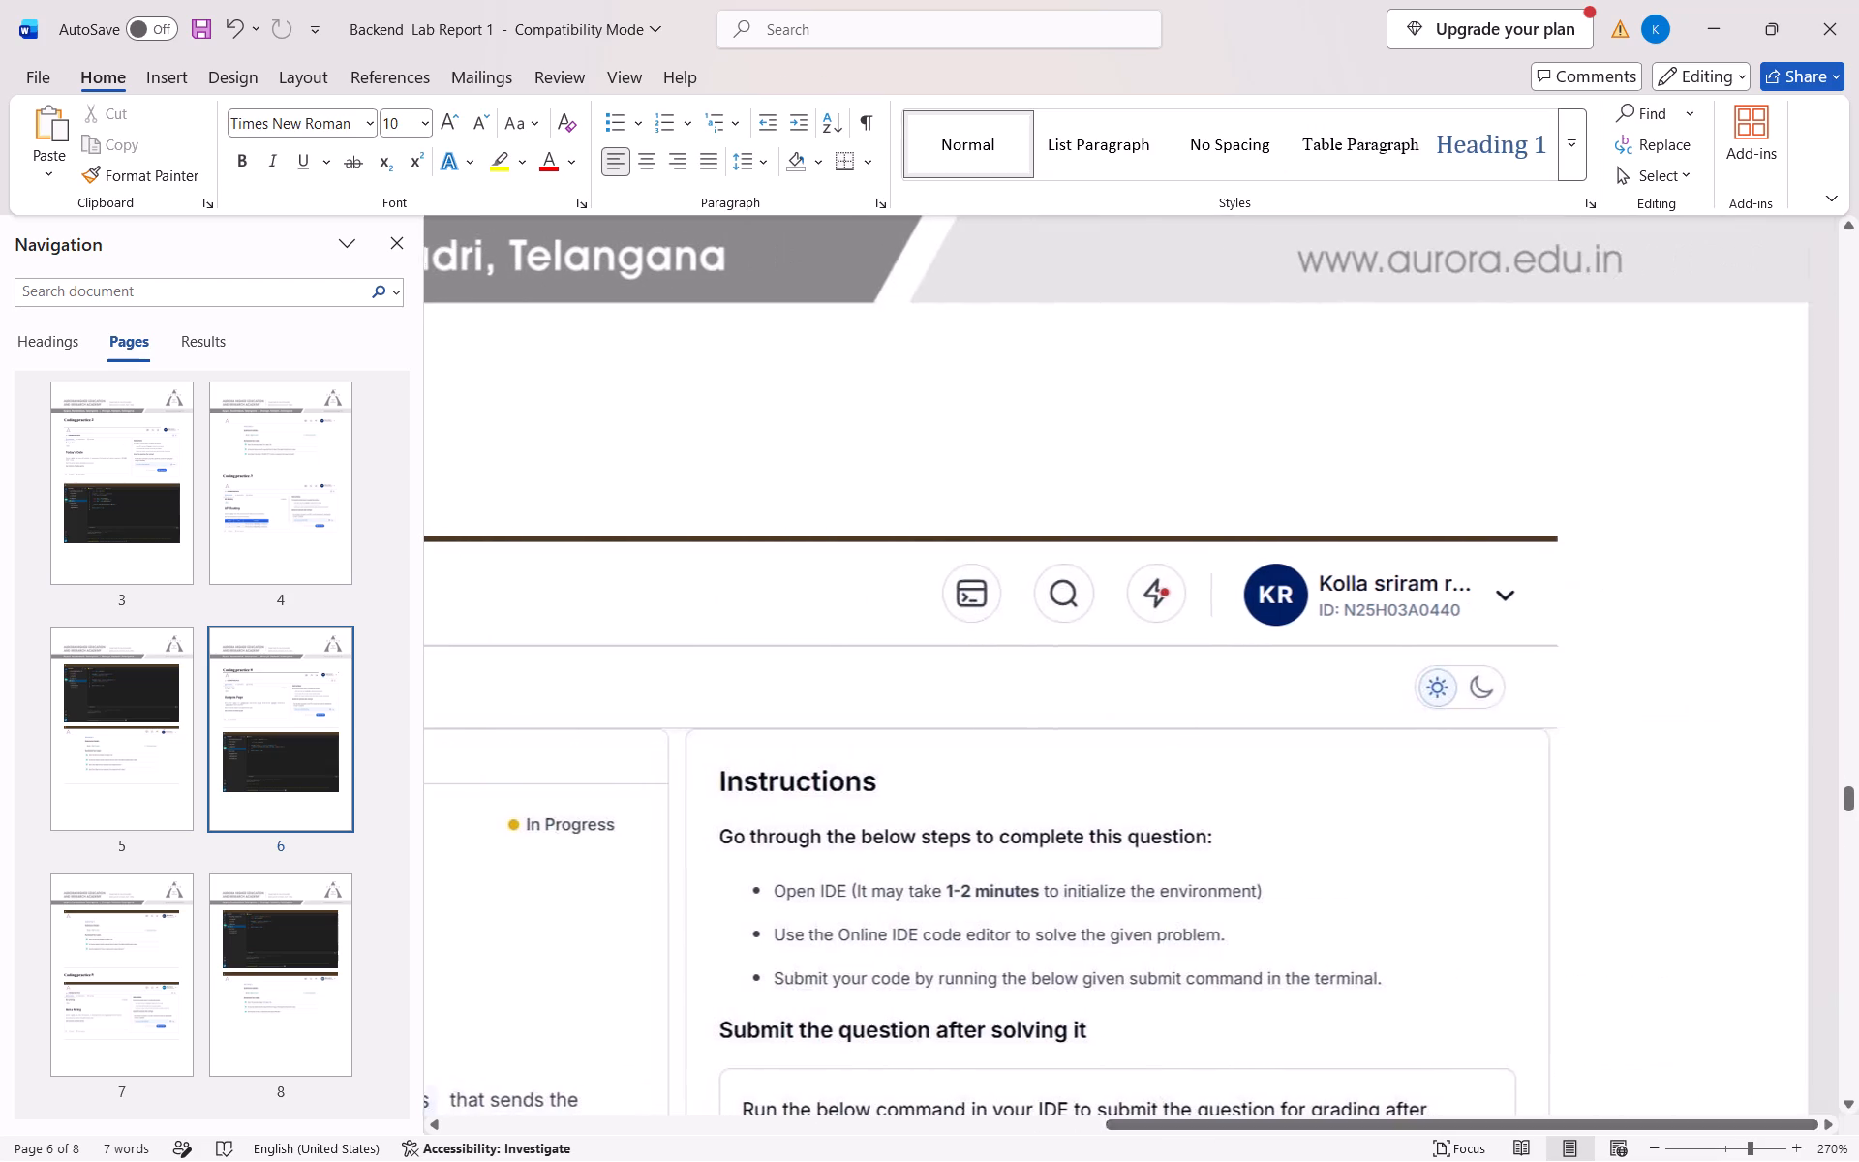
drag(1858, 1057, 1858, 1080)
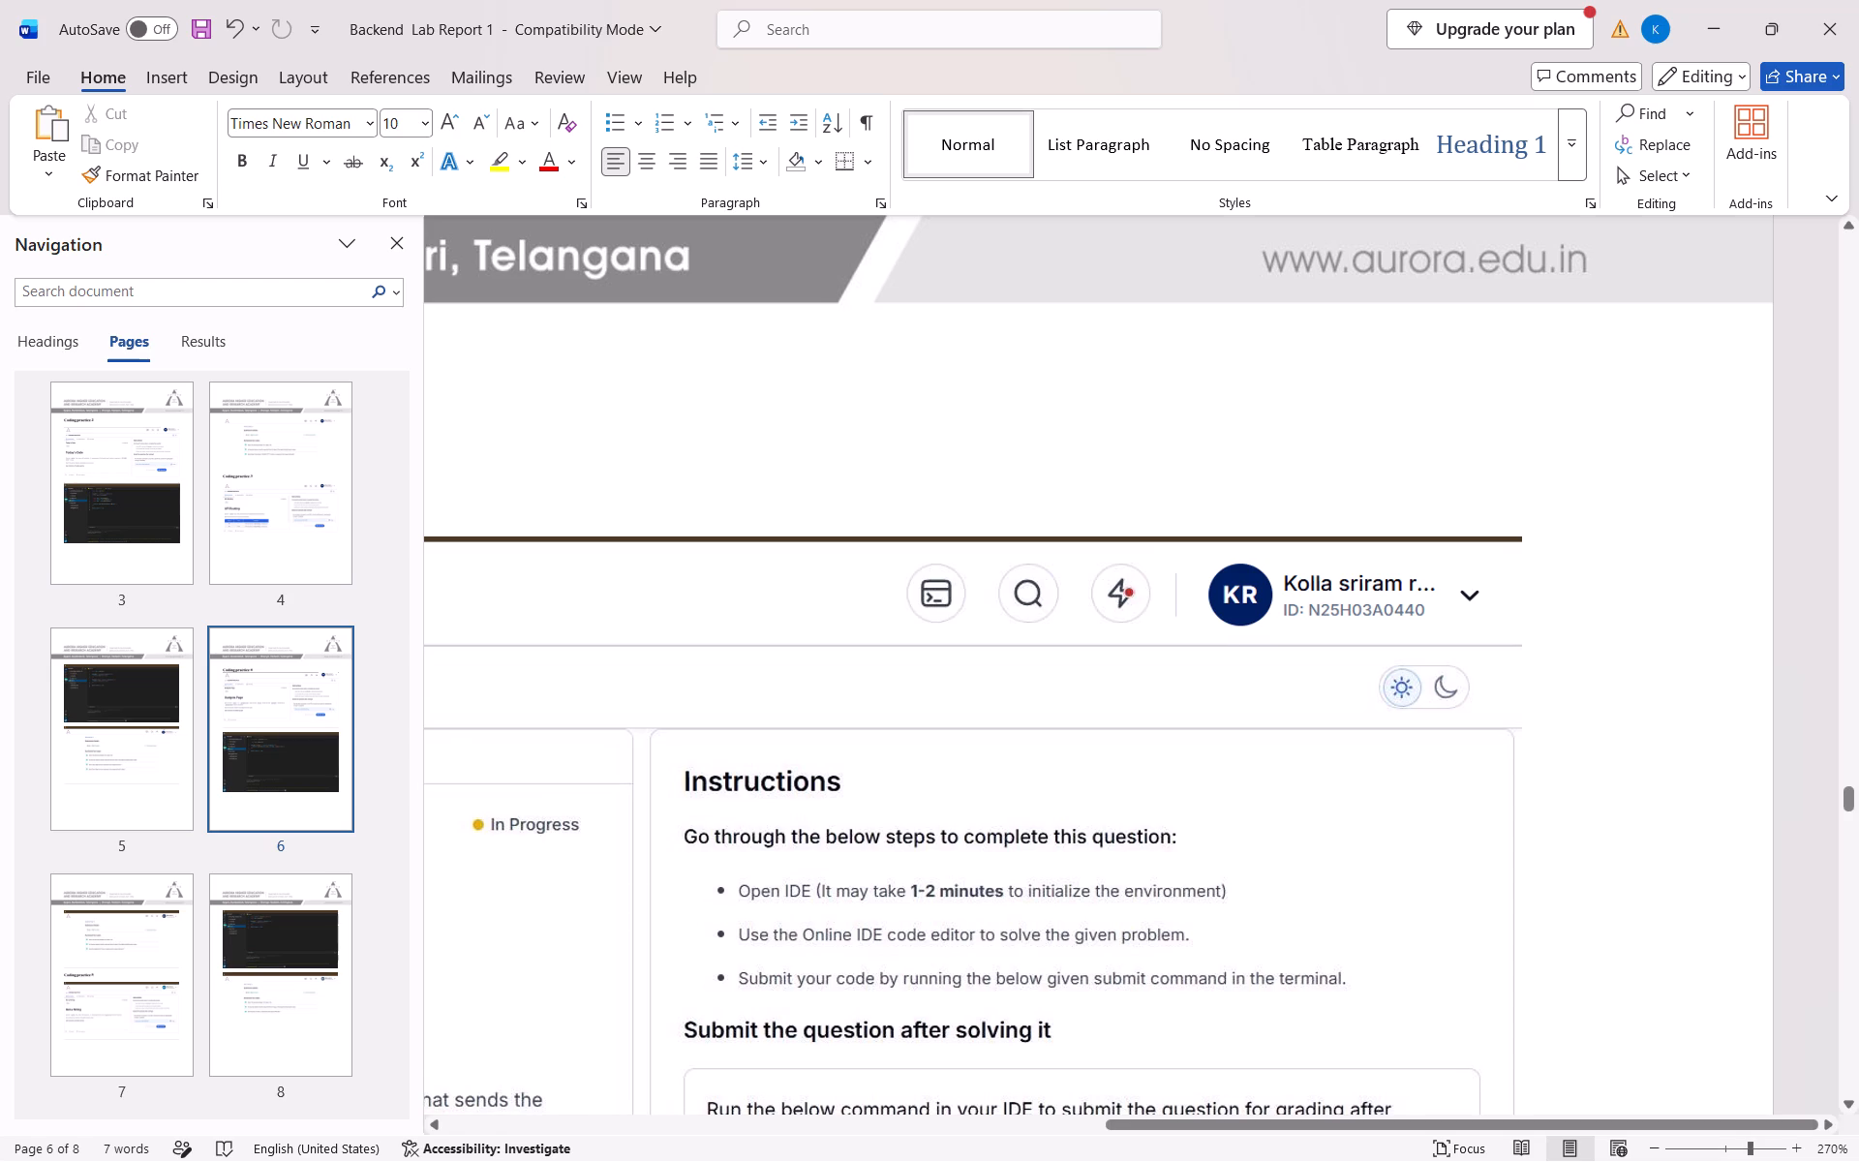
Paste the profile badge at the Gadgets Page submission screenshot at the top of page 7.
scroll(1497, 702, up, 3)
scroll(1488, 701, down, 5)
ctrl+scroll(1167, 612, down, 8)
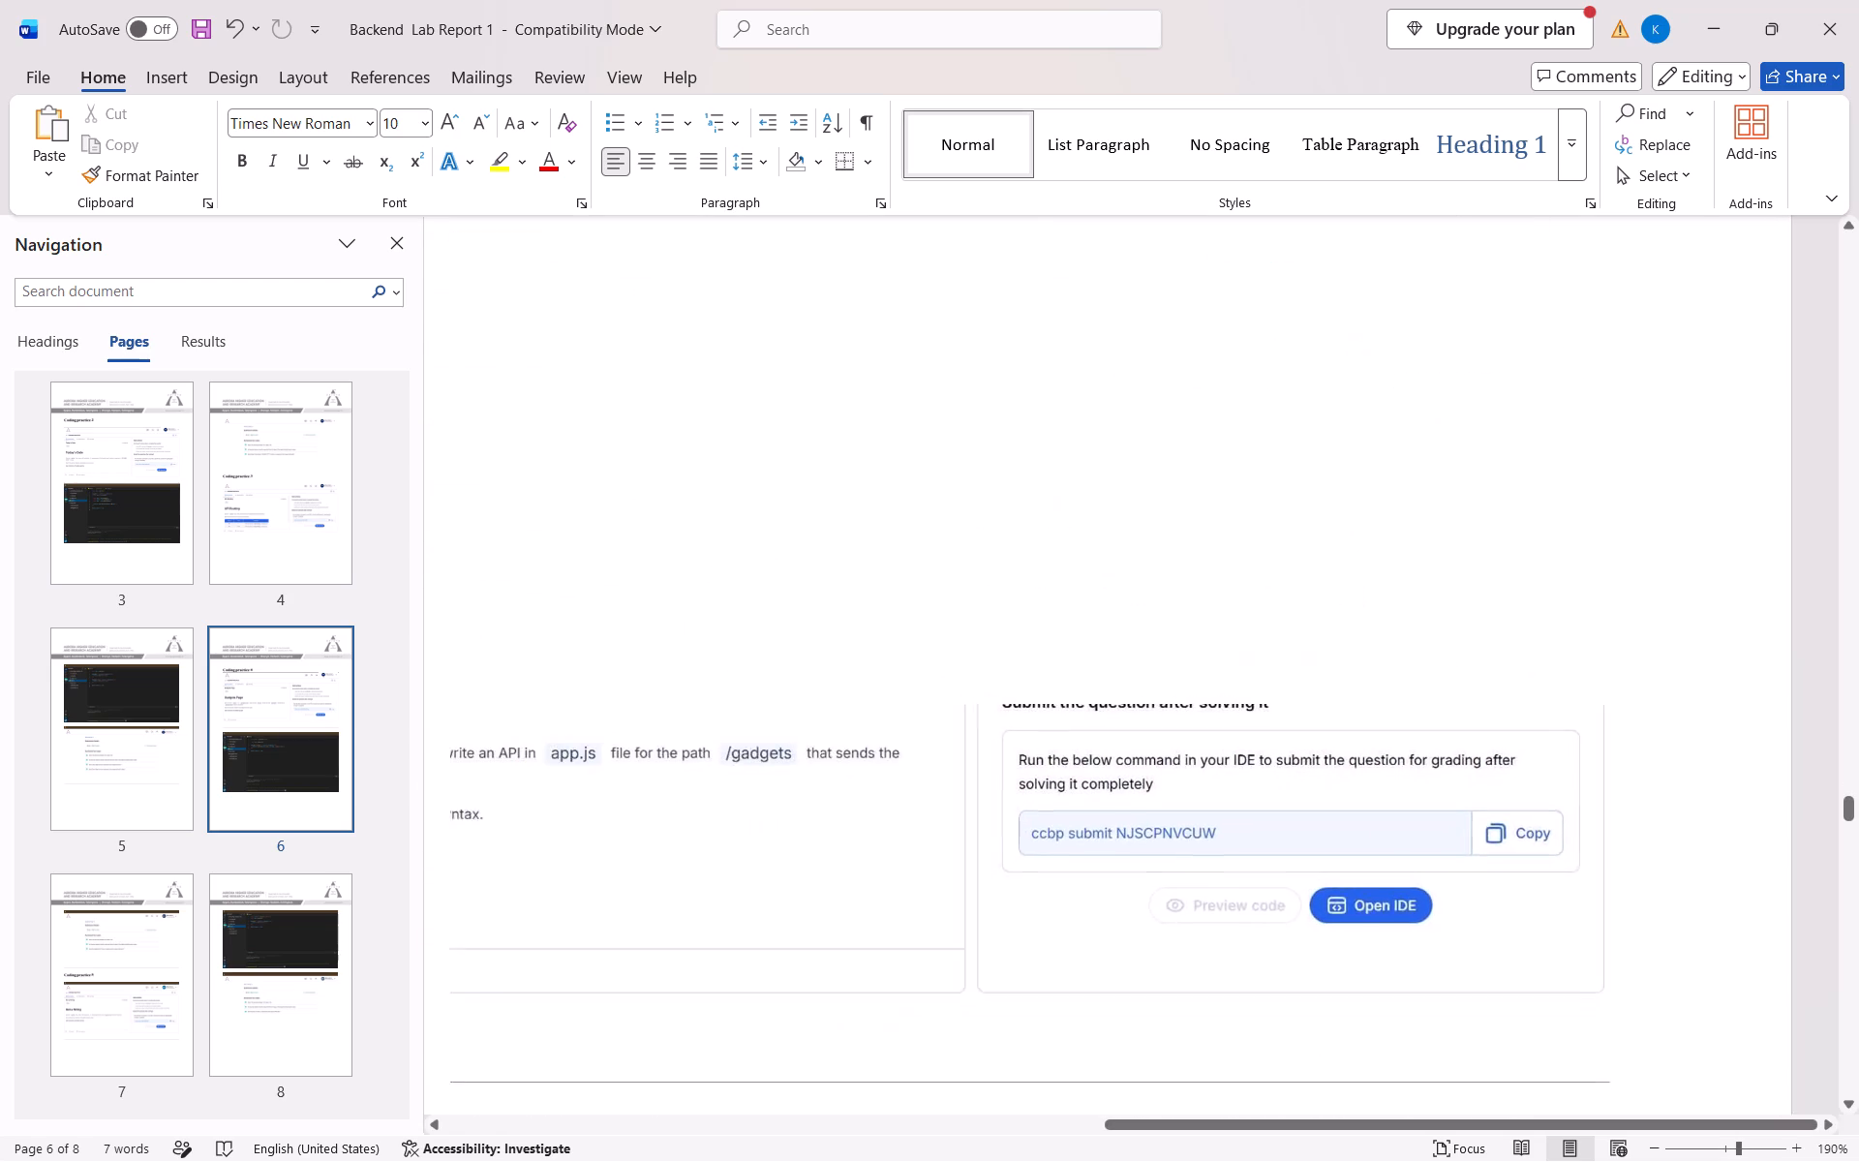
ctrl+scroll(1159, 615, down, 5)
scroll(1154, 615, down, 7)
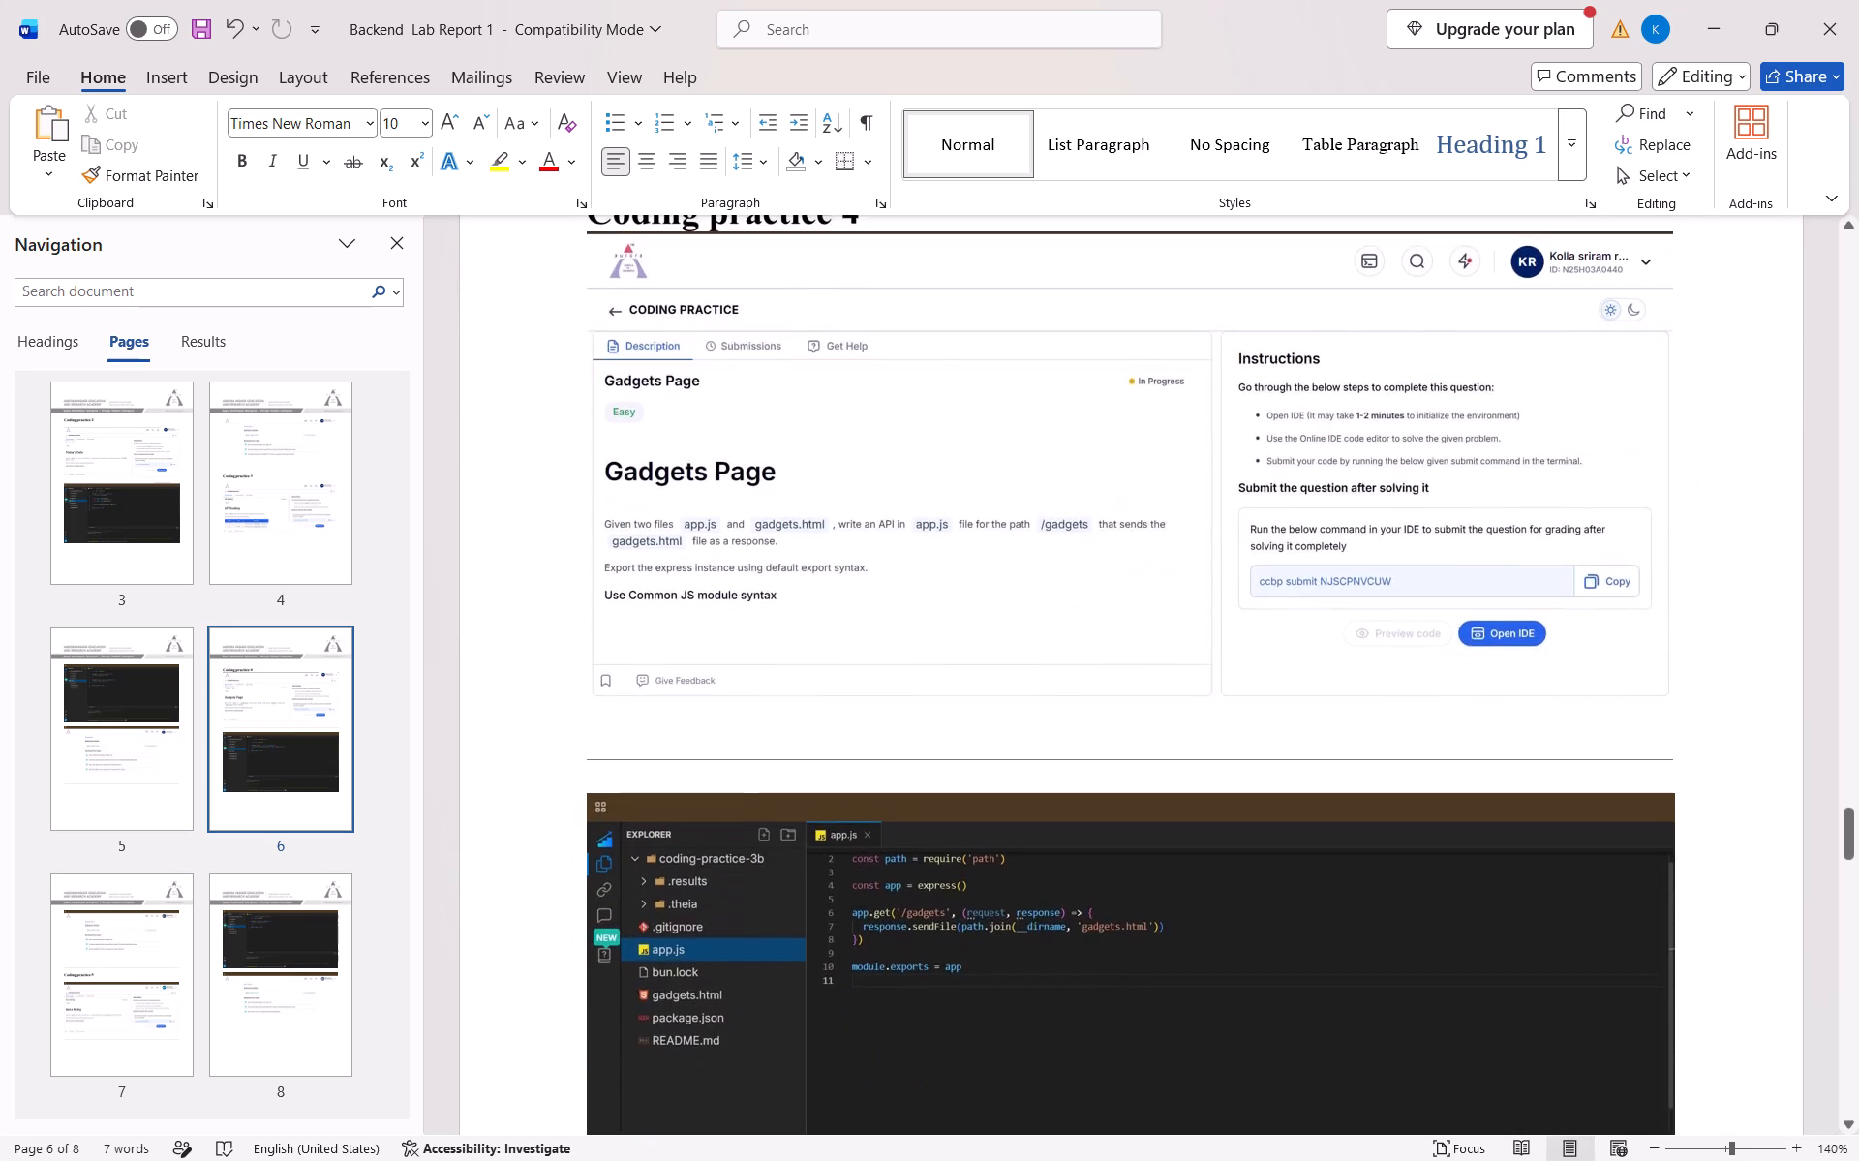
scroll(1150, 618, down, 15)
scroll(1143, 630, down, 6)
click(1143, 630)
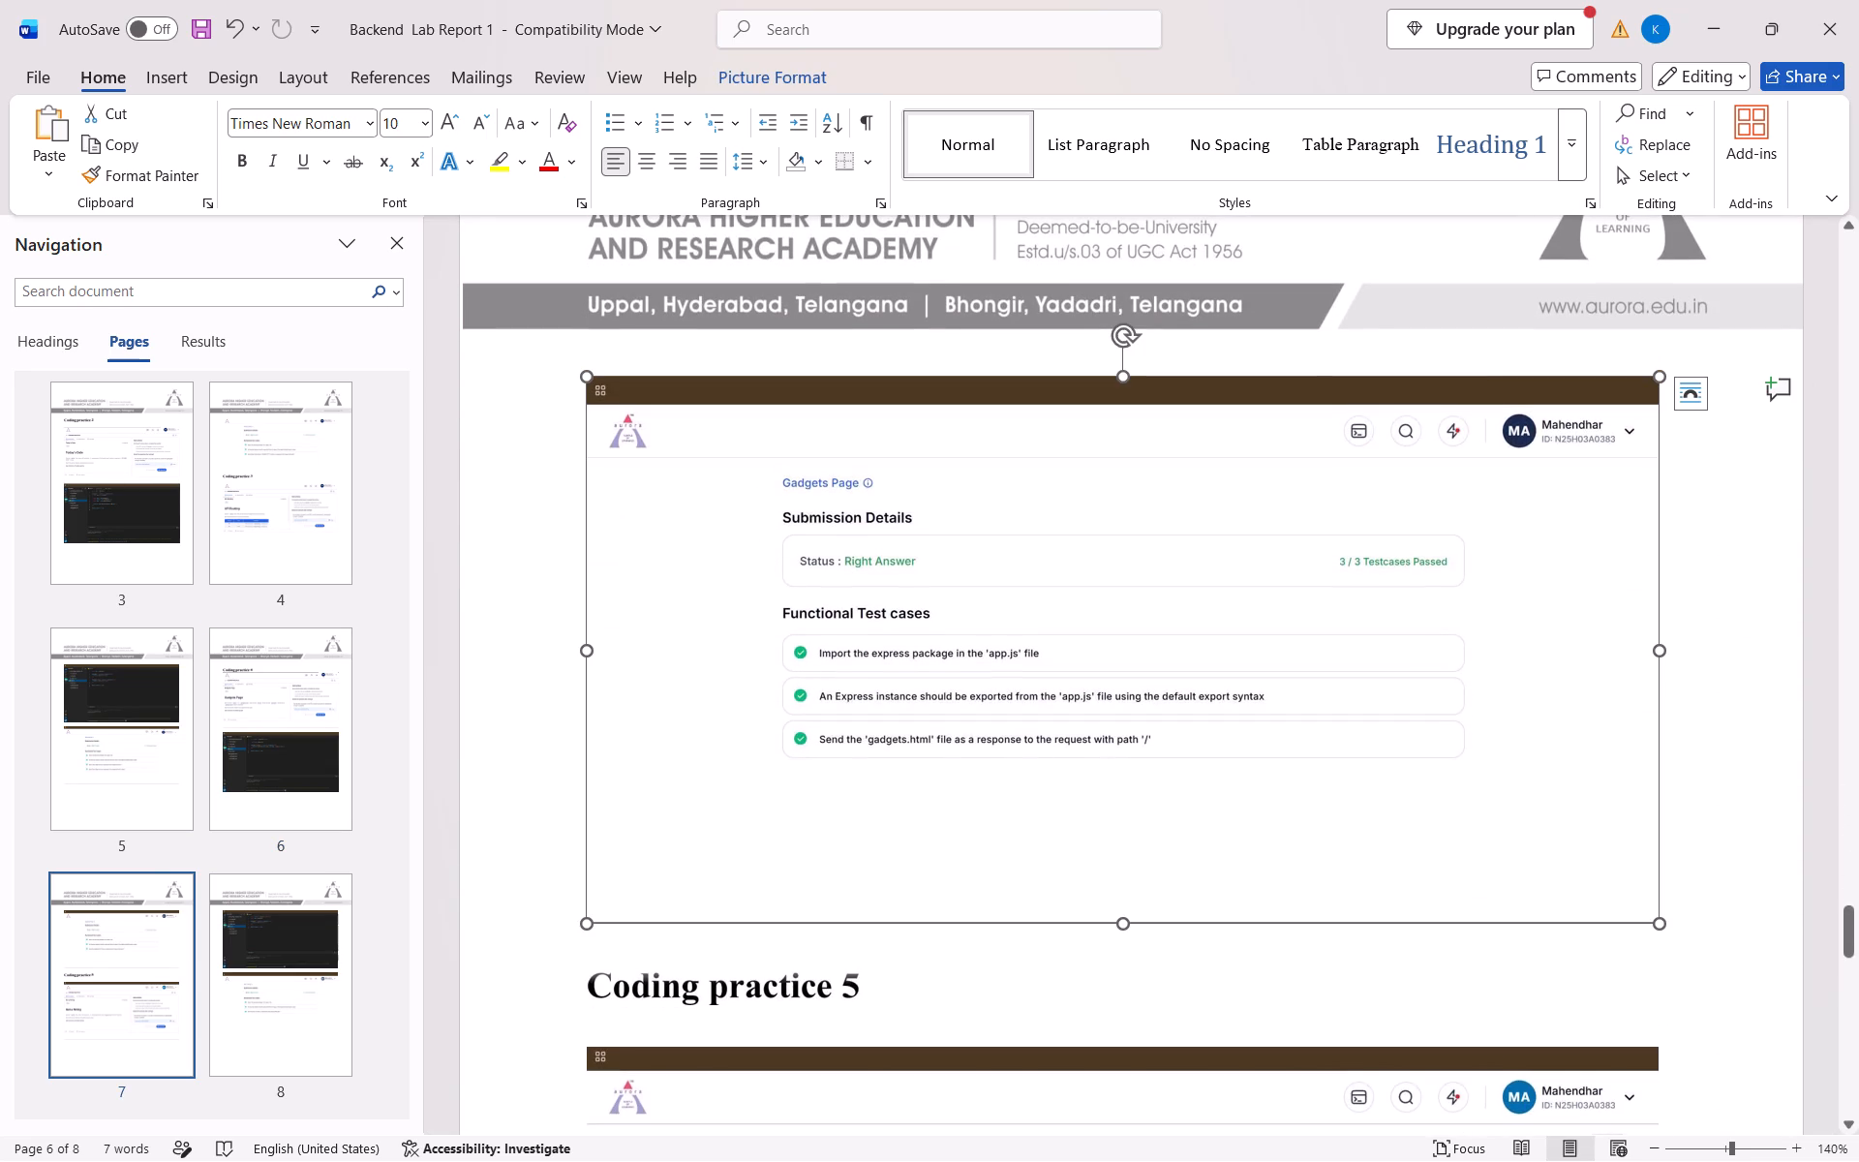
click(1135, 624)
key(ctrl+v)
Set the new badge on page 7 to In Front of Text and shrink it proportionally to about the old badge's size.
click(884, 466)
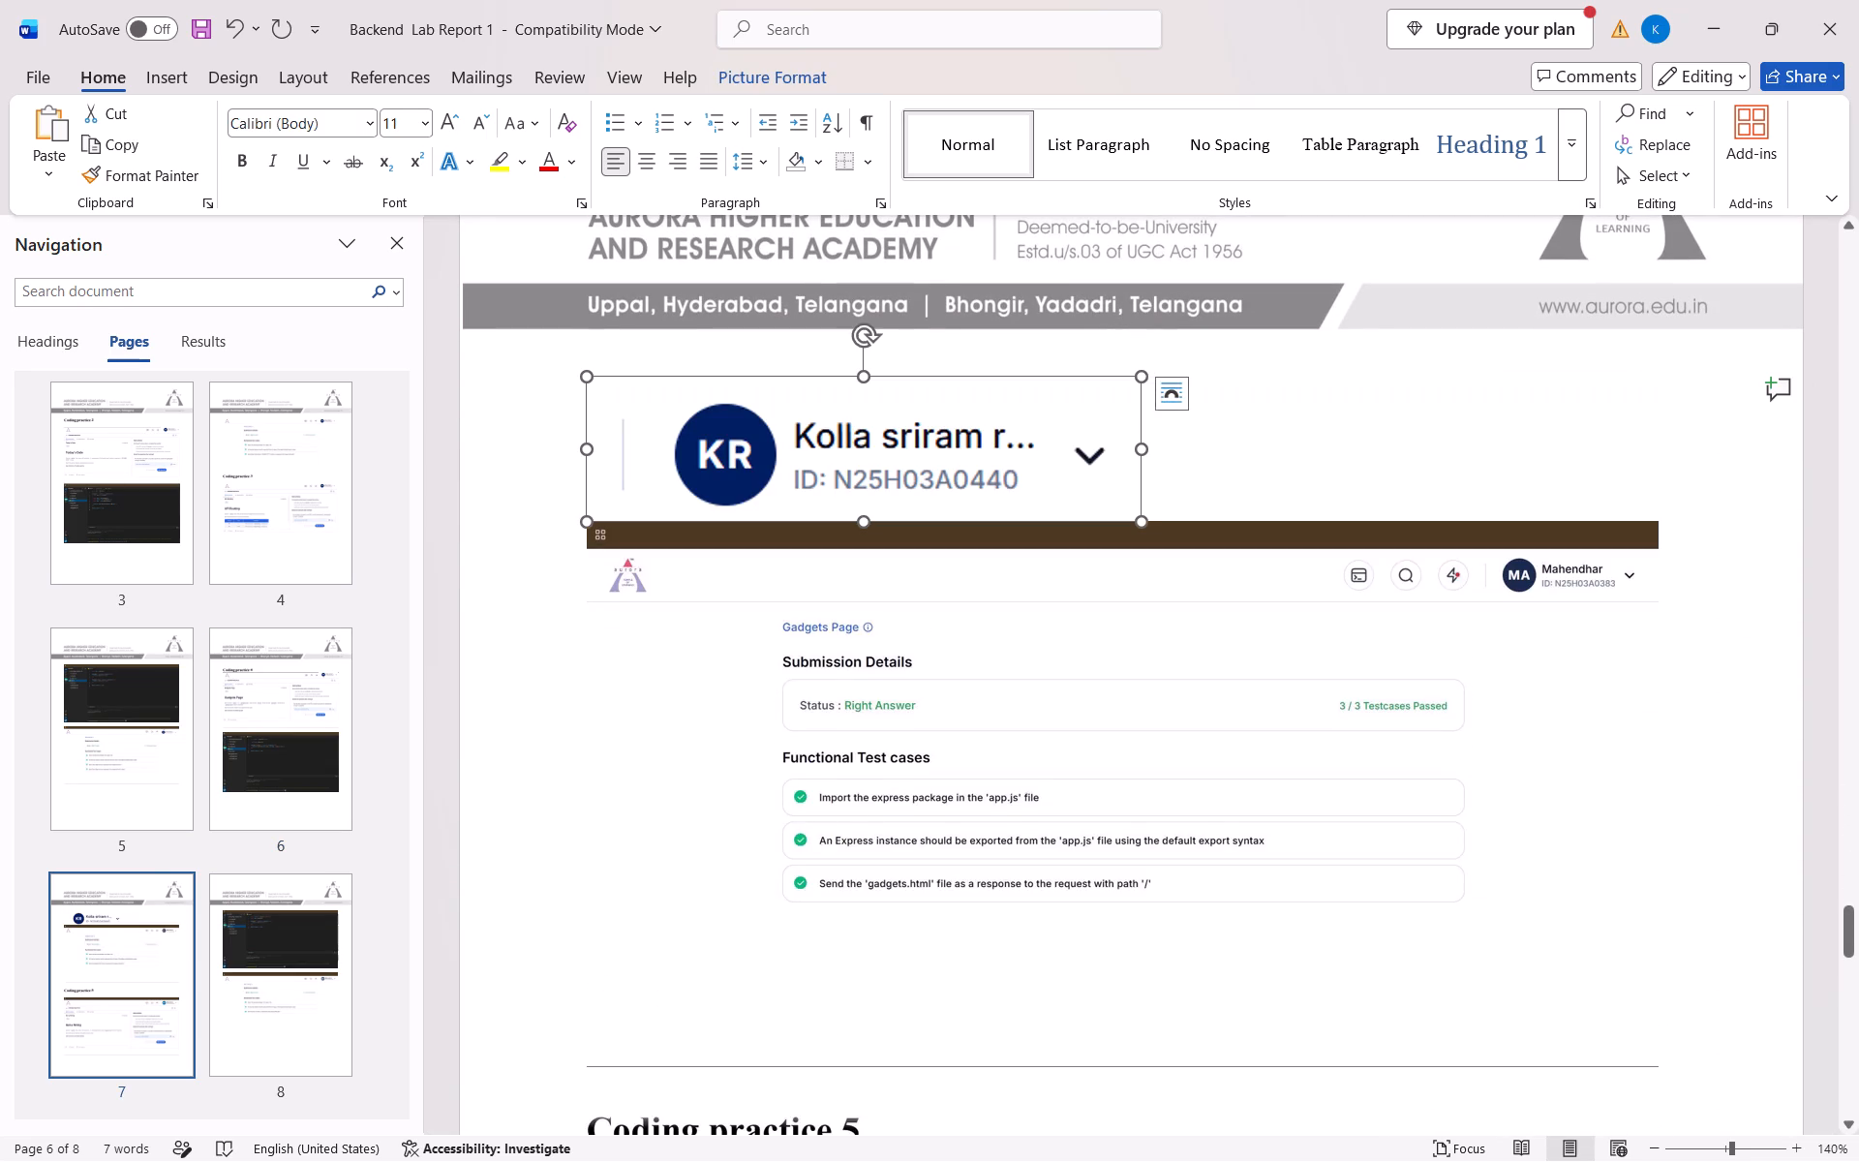
click(1175, 406)
click(1335, 629)
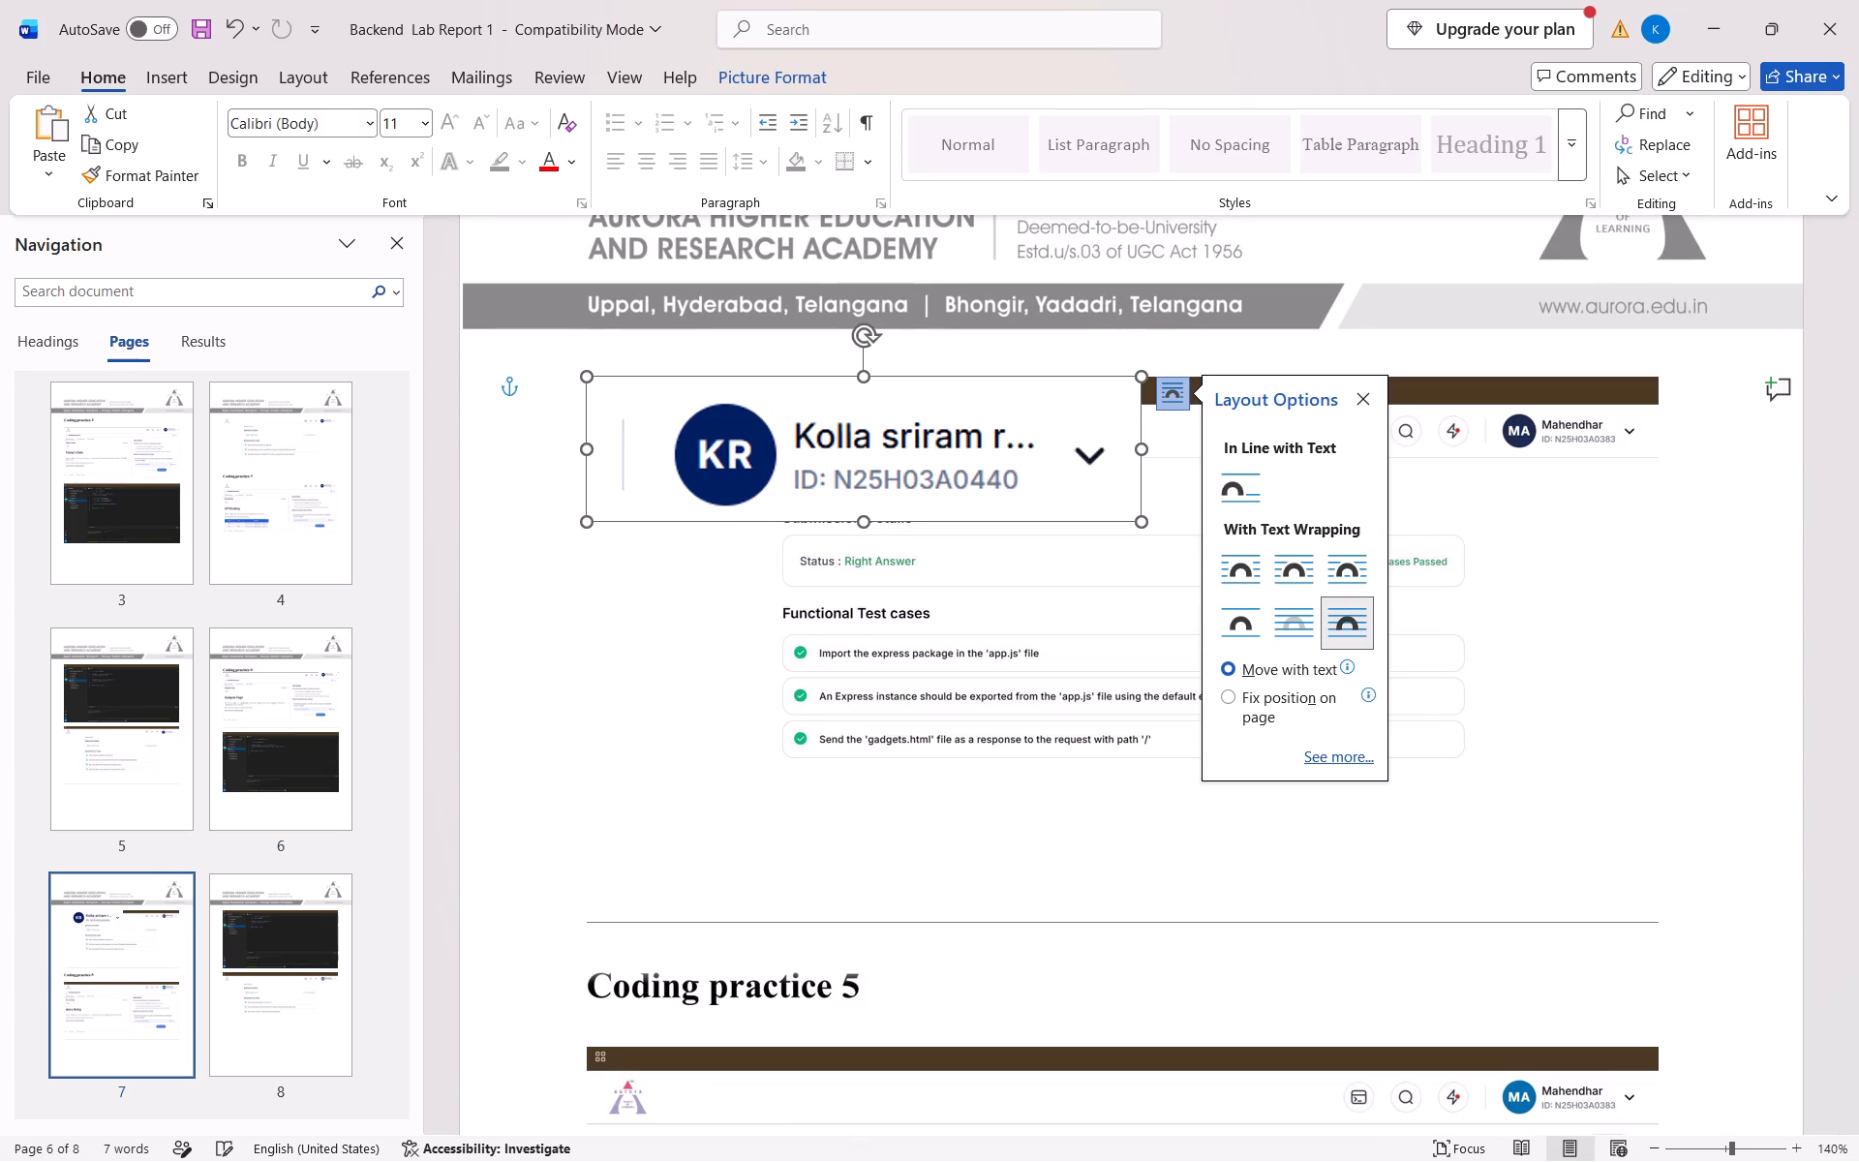
drag(1138, 522, 813, 432)
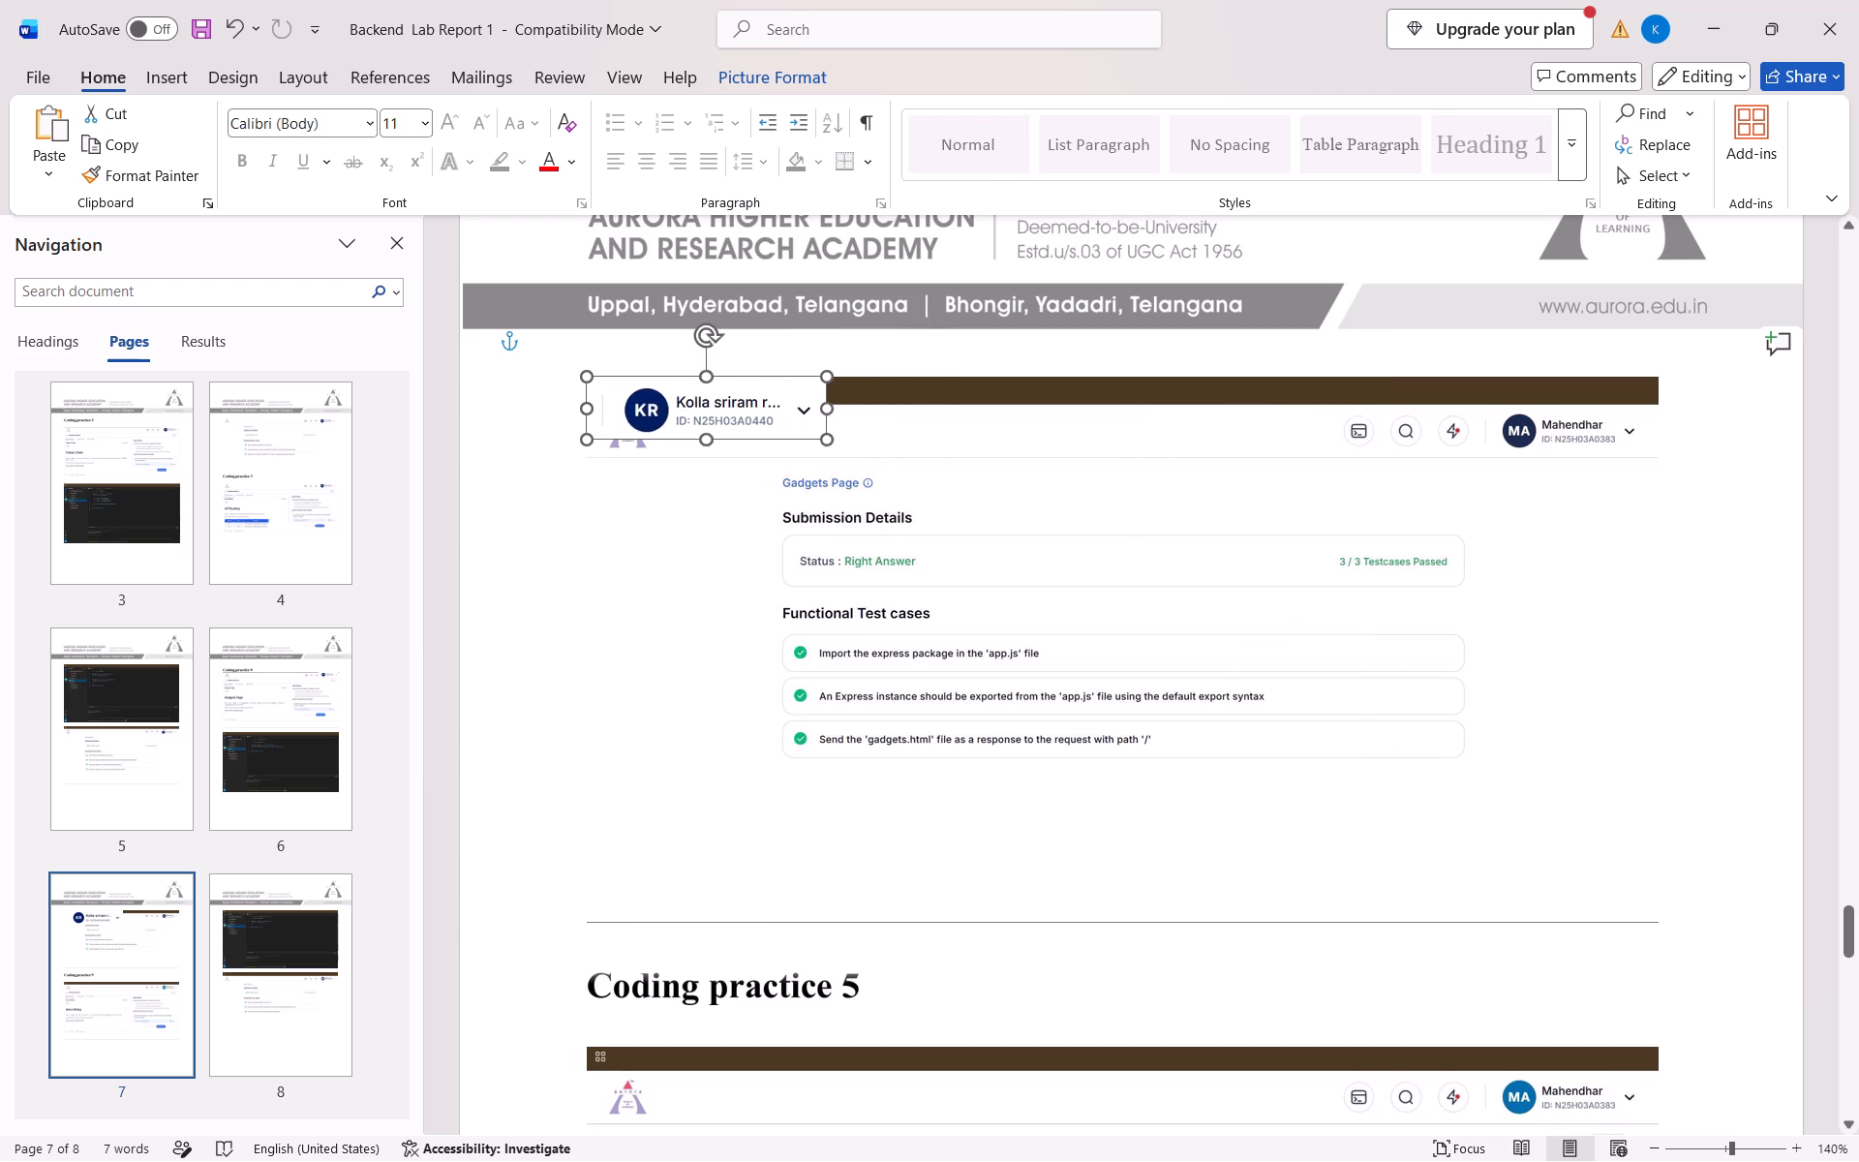
drag(813, 432, 799, 427)
Move the badge over the old profile badge in the Gadgets Page submission header, aligning its divider closely at higher zoom.
drag(685, 403, 1570, 467)
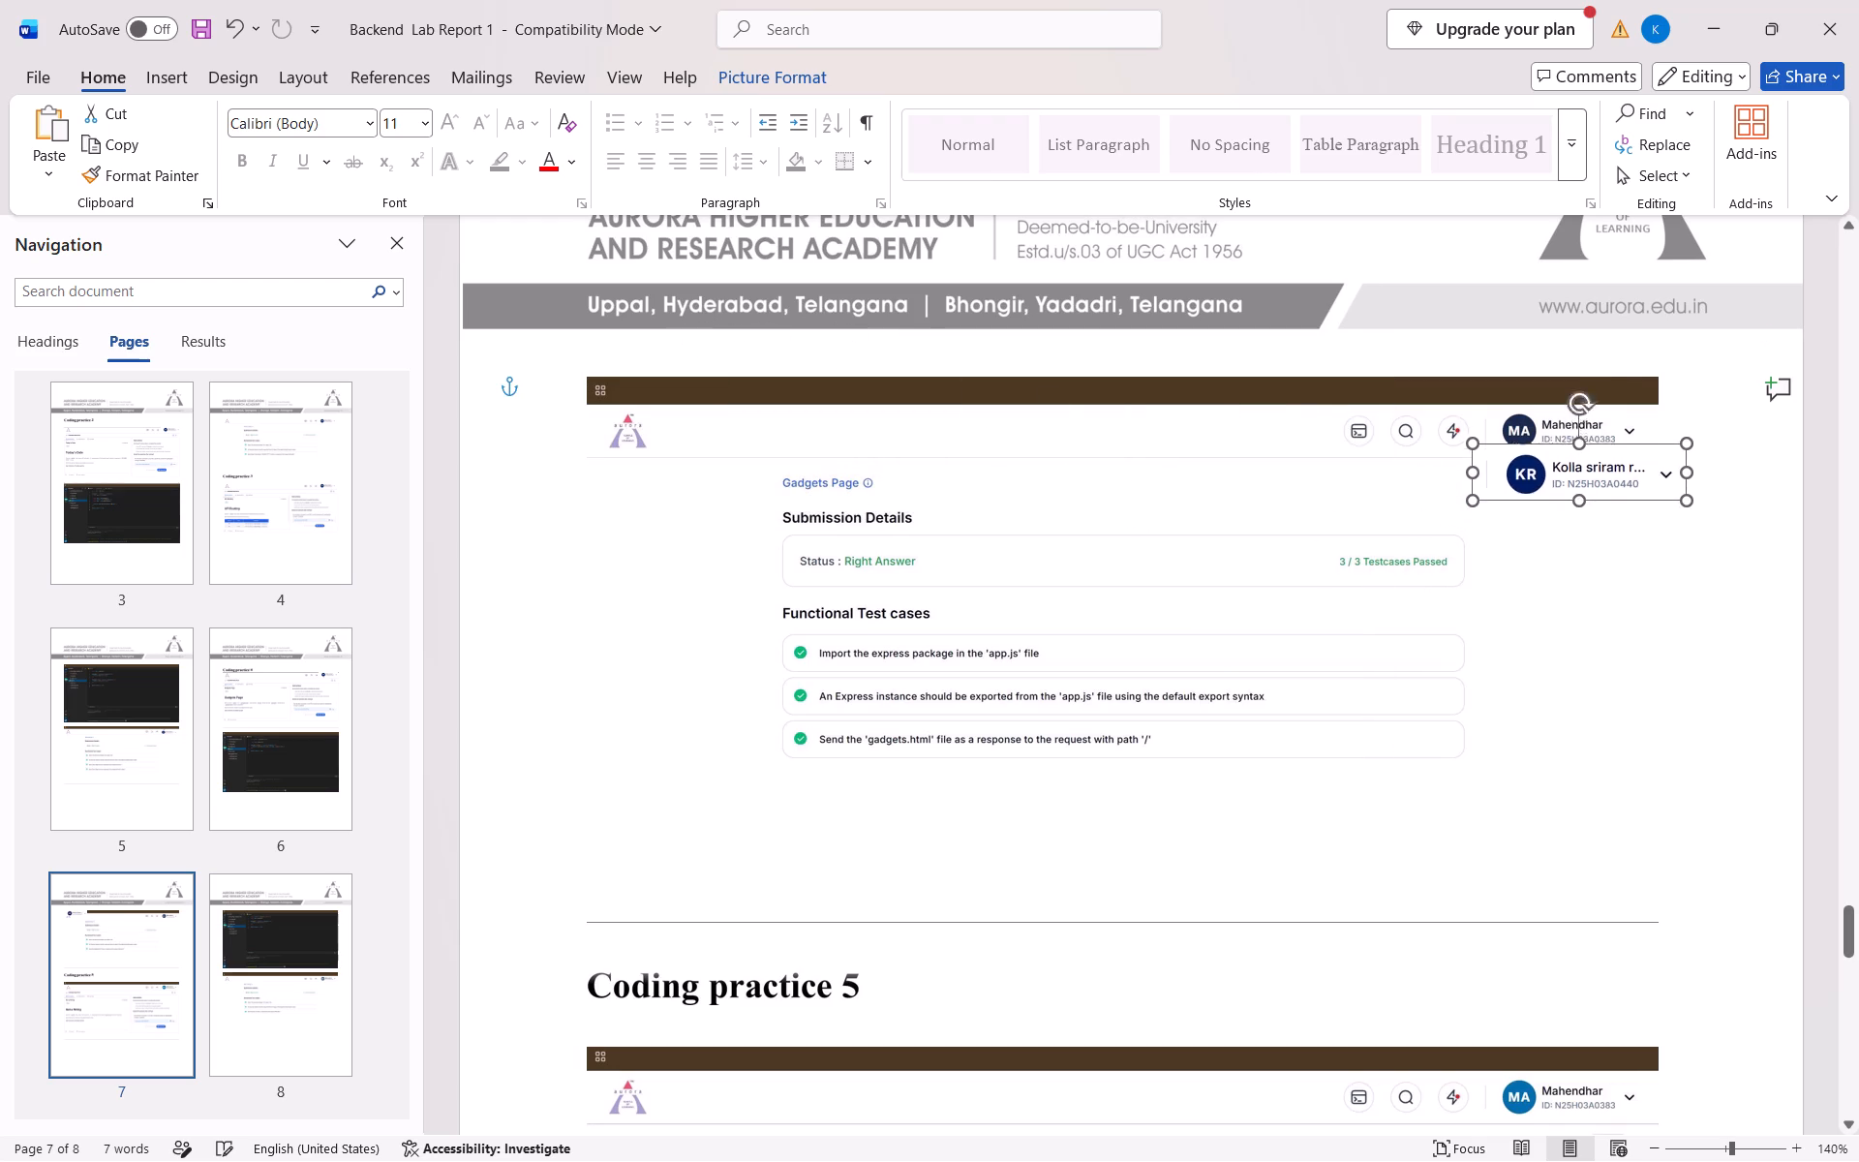
drag(1570, 467, 1570, 429)
ctrl+scroll(1565, 455, up, 13)
drag(1654, 463, 1630, 503)
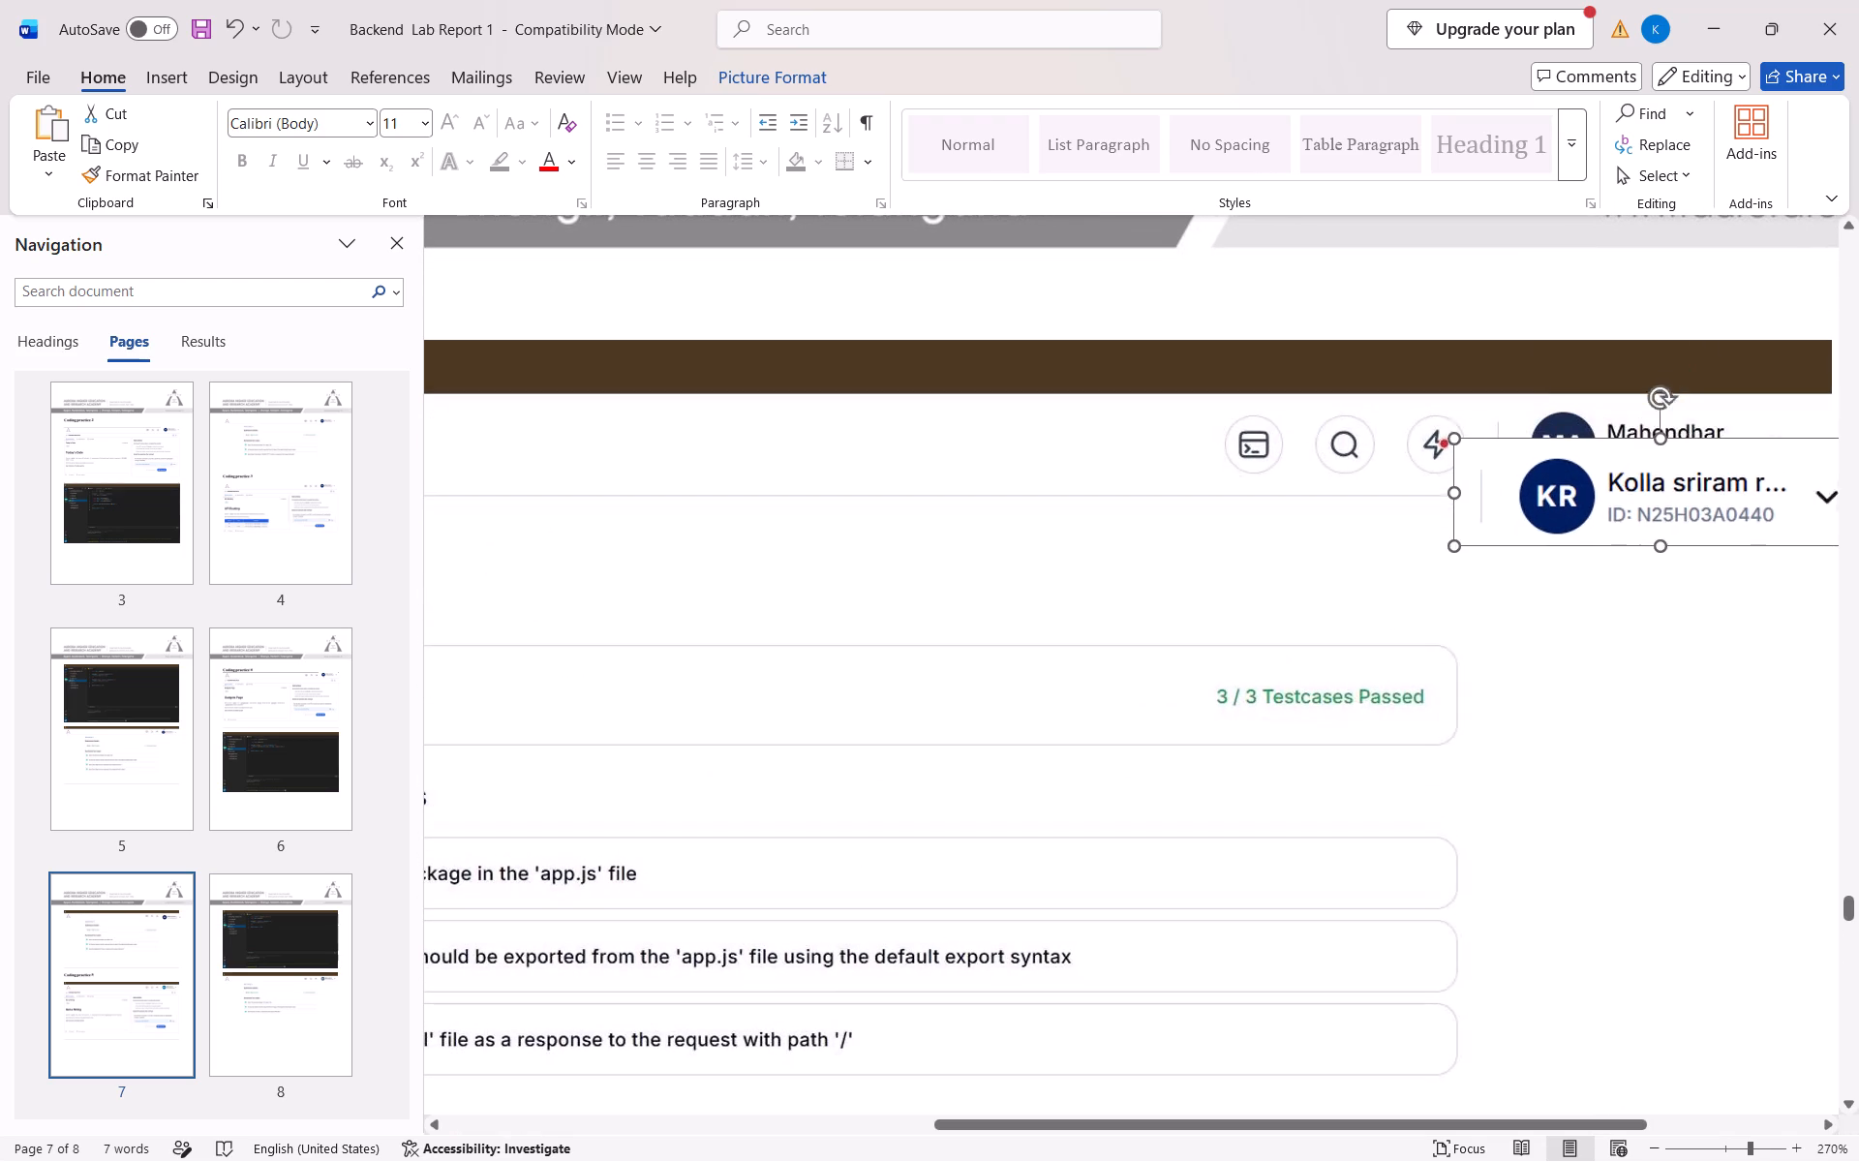
drag(1630, 503, 1653, 445)
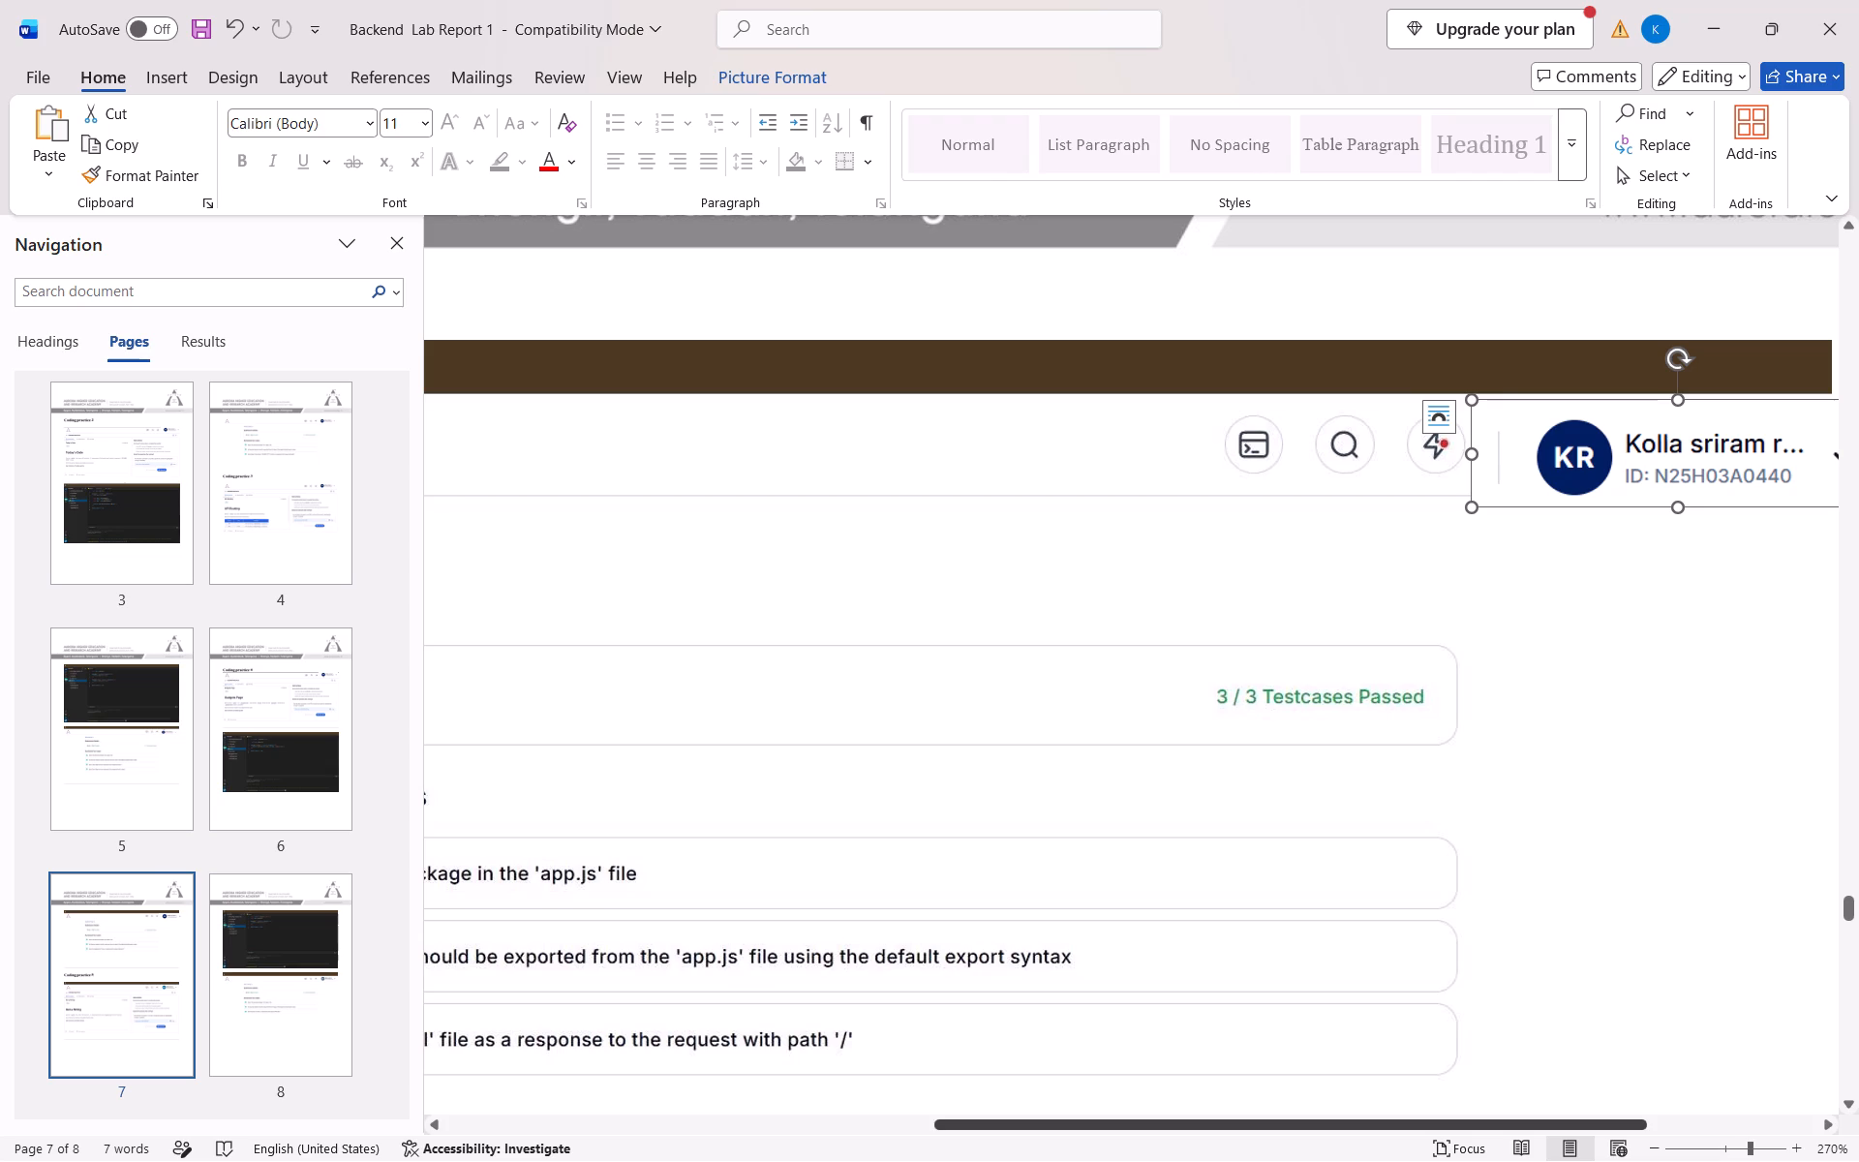
Trim the badge's height to stay above the header line and its width so its arrow covers the old one.
drag(1630, 1120, 1858, 1020)
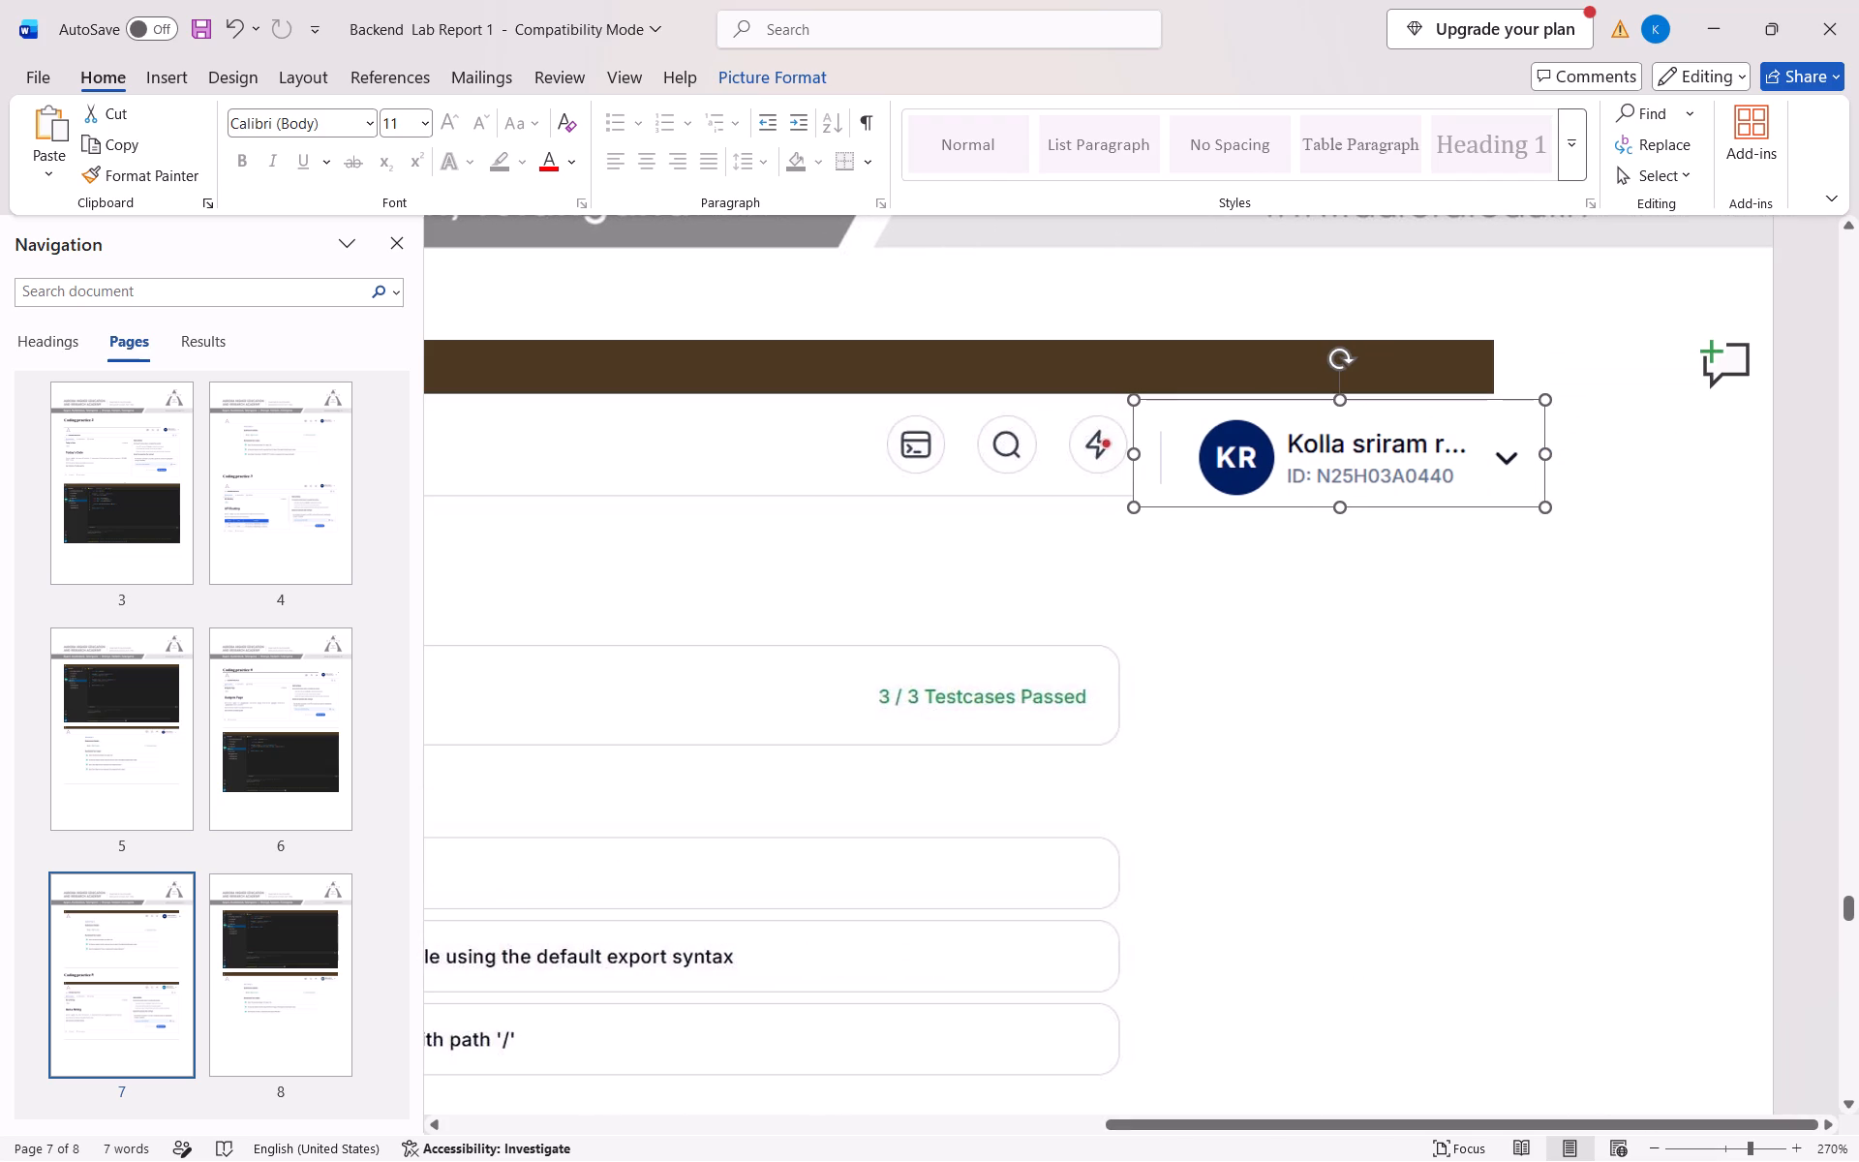
drag(1338, 507, 1334, 491)
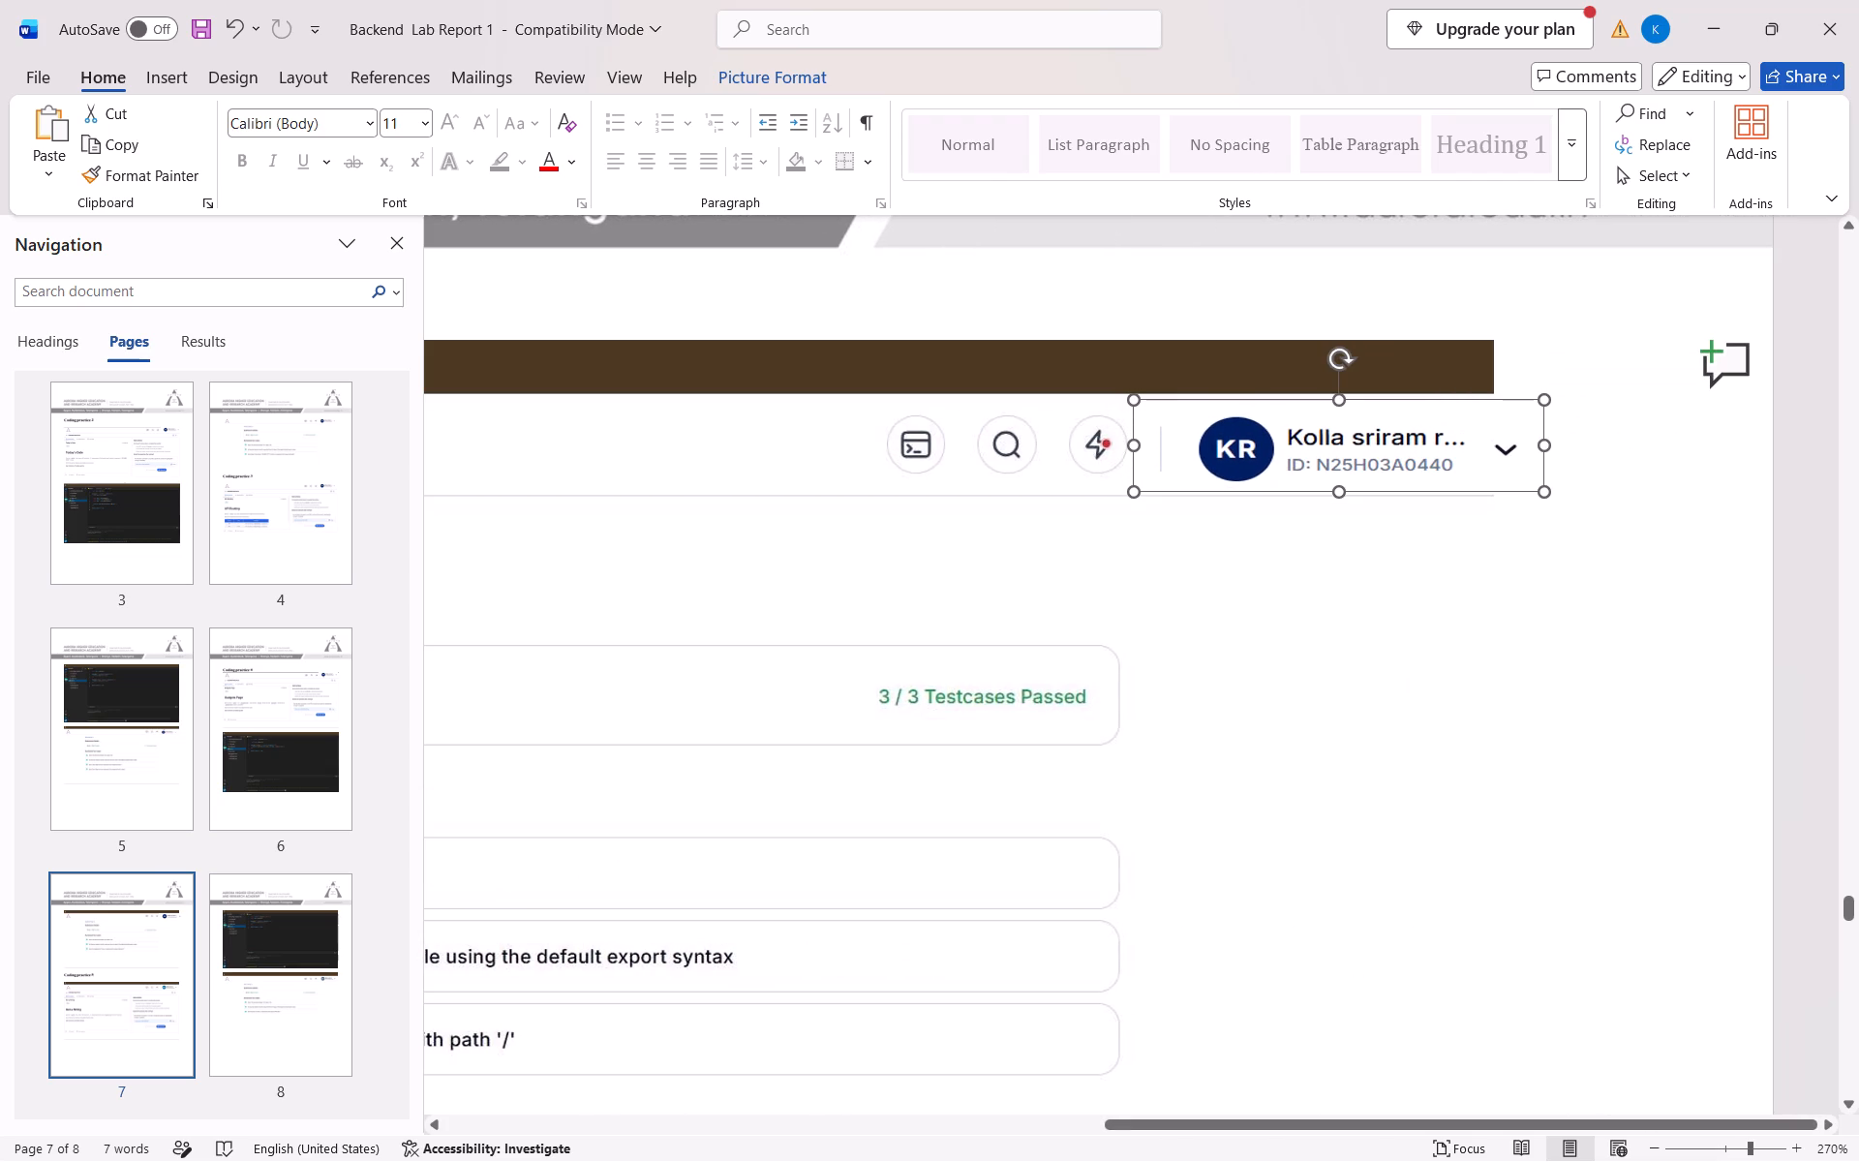
drag(1334, 491, 1336, 484)
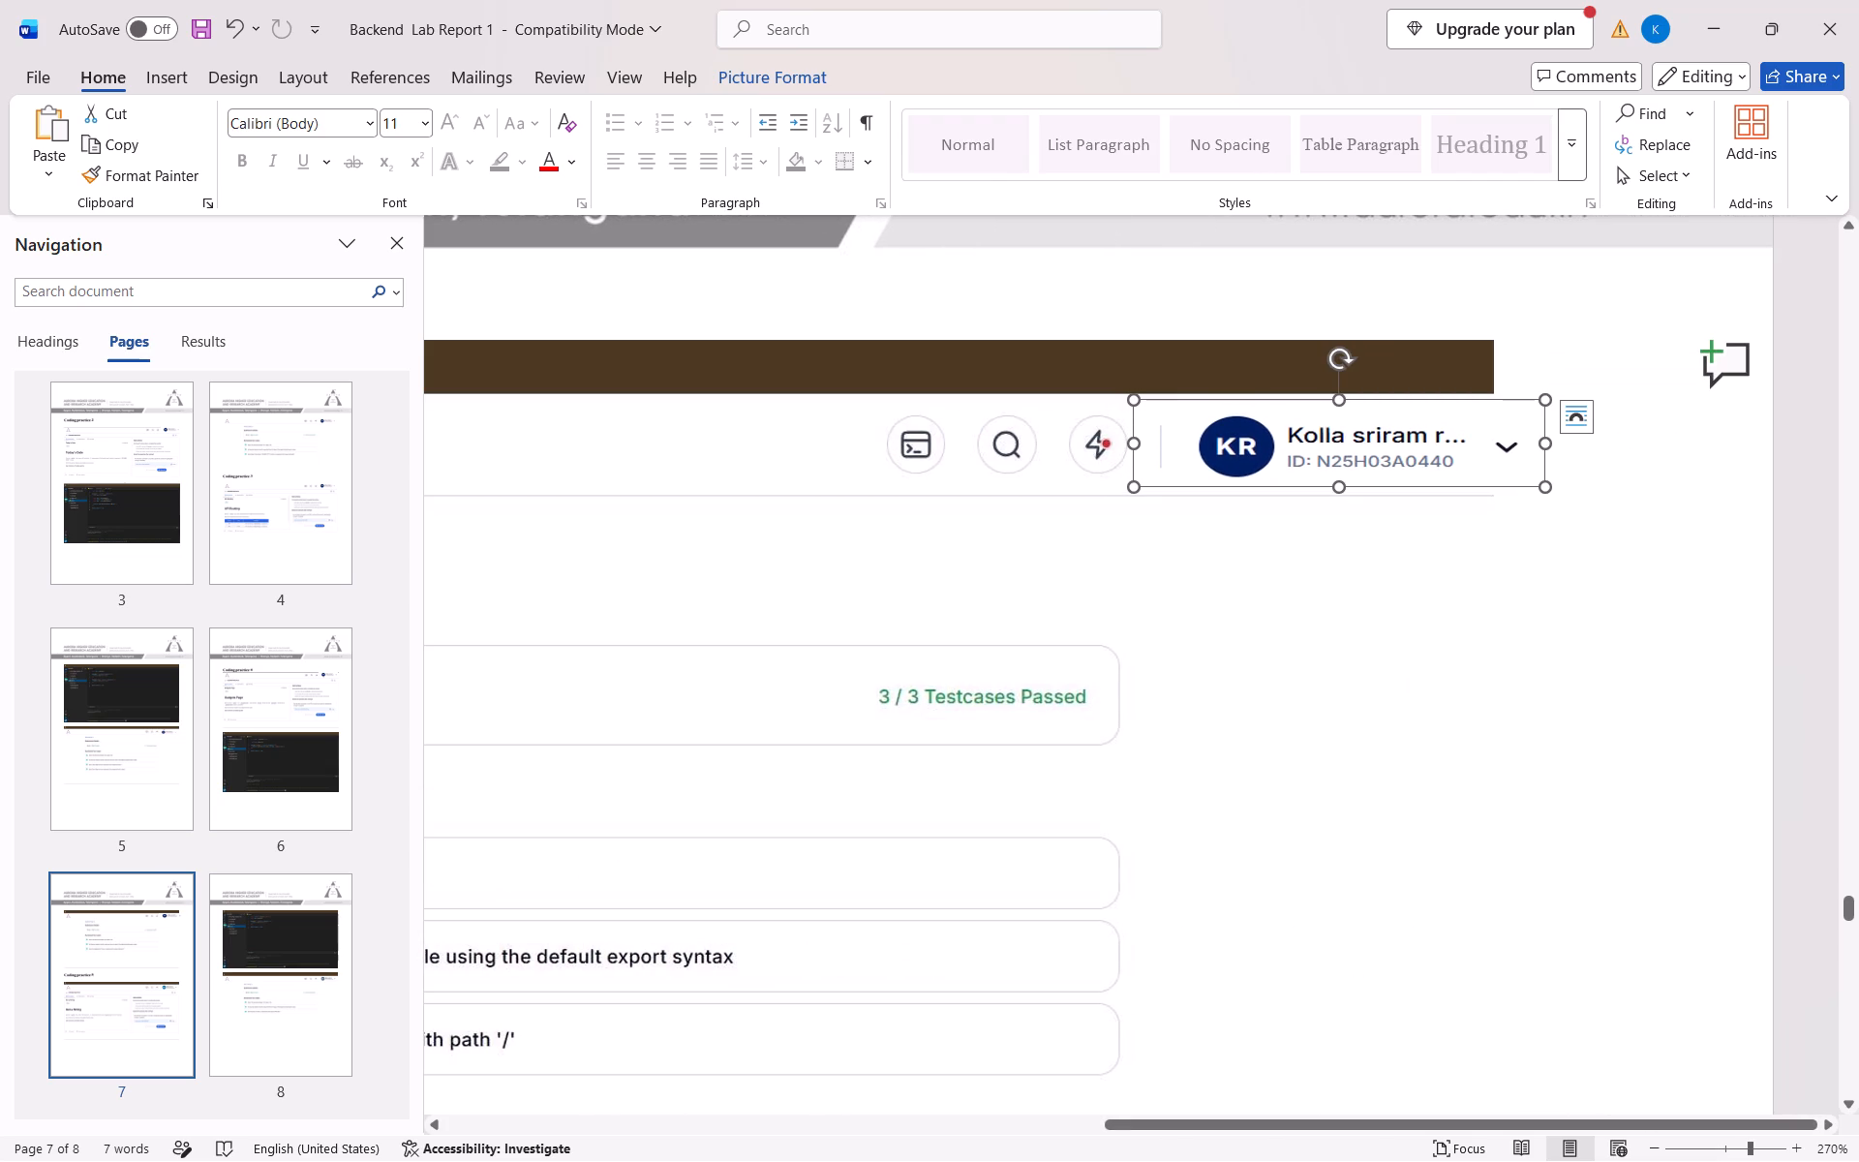
drag(1539, 443, 1456, 461)
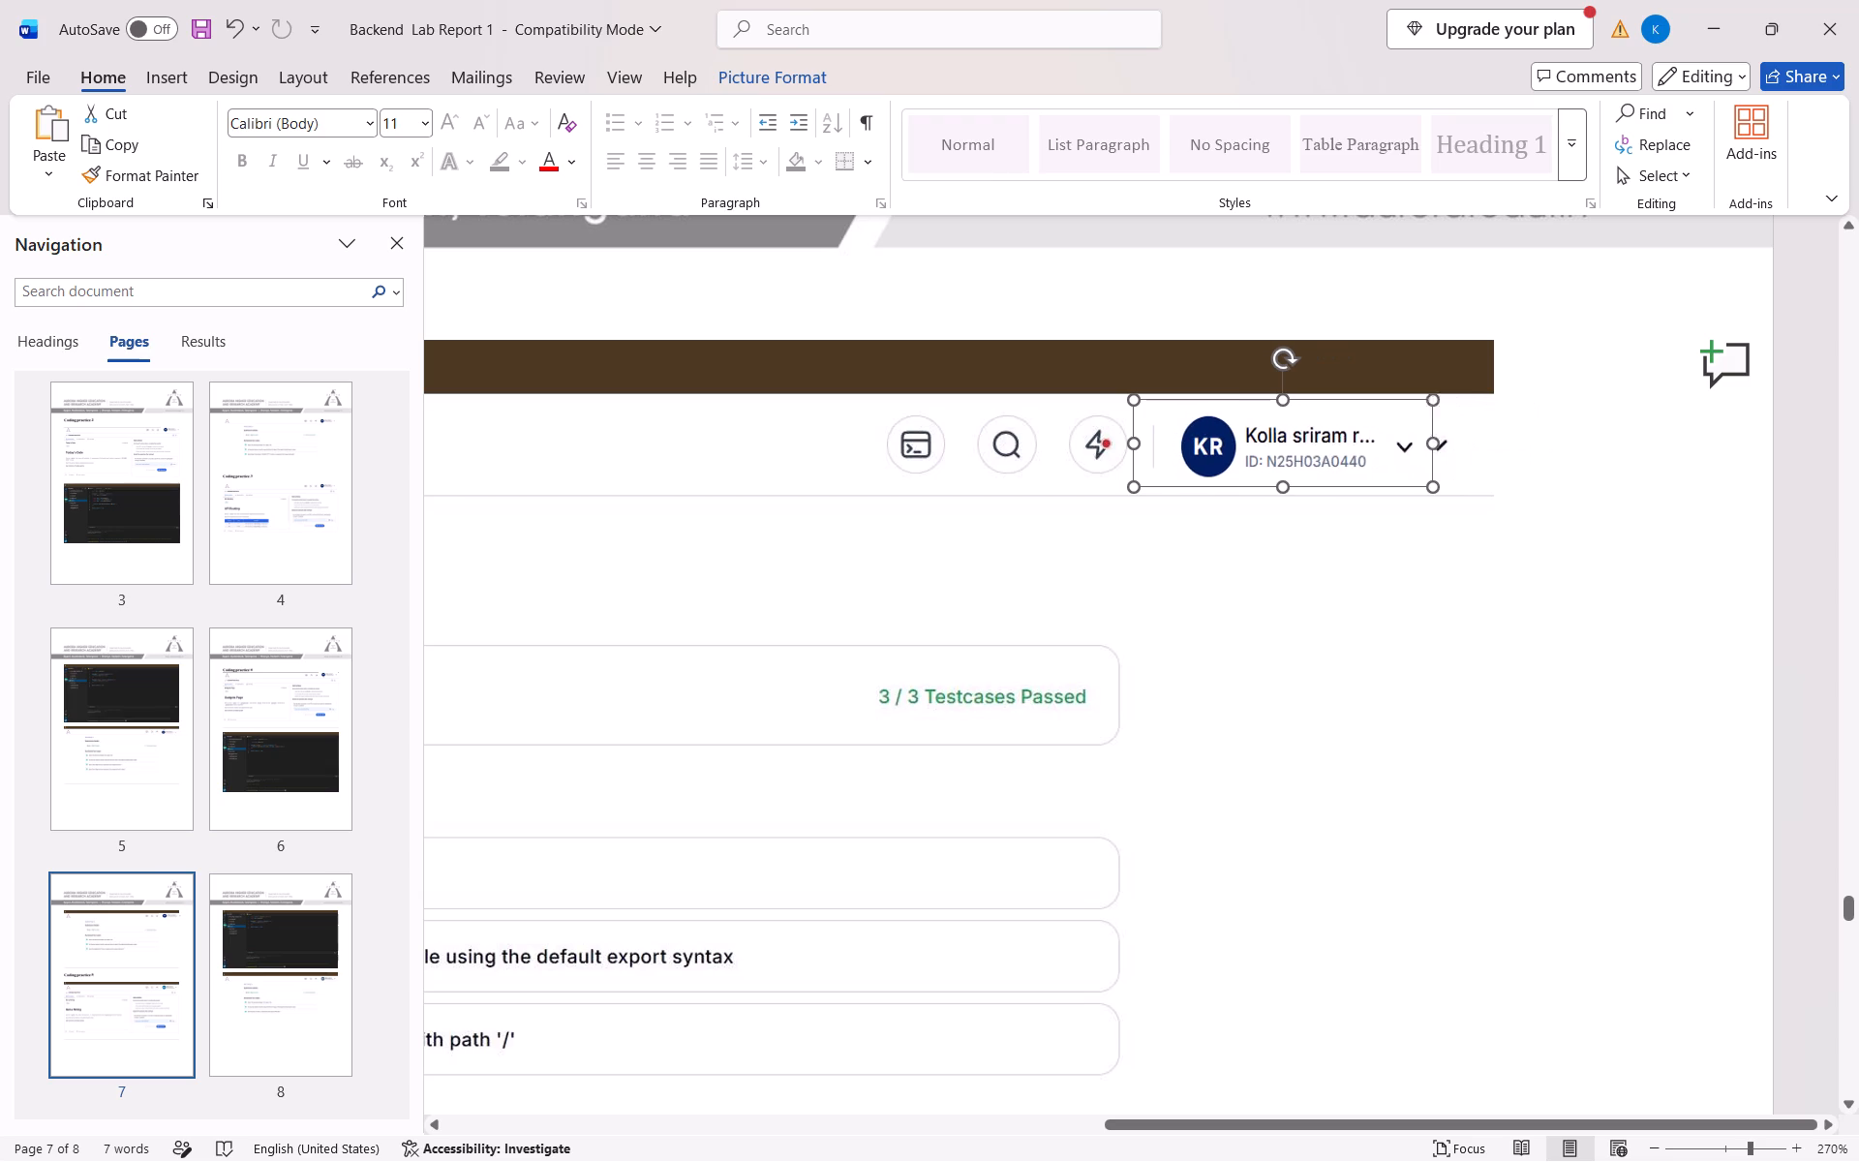
drag(1456, 461, 1469, 462)
click(1556, 472)
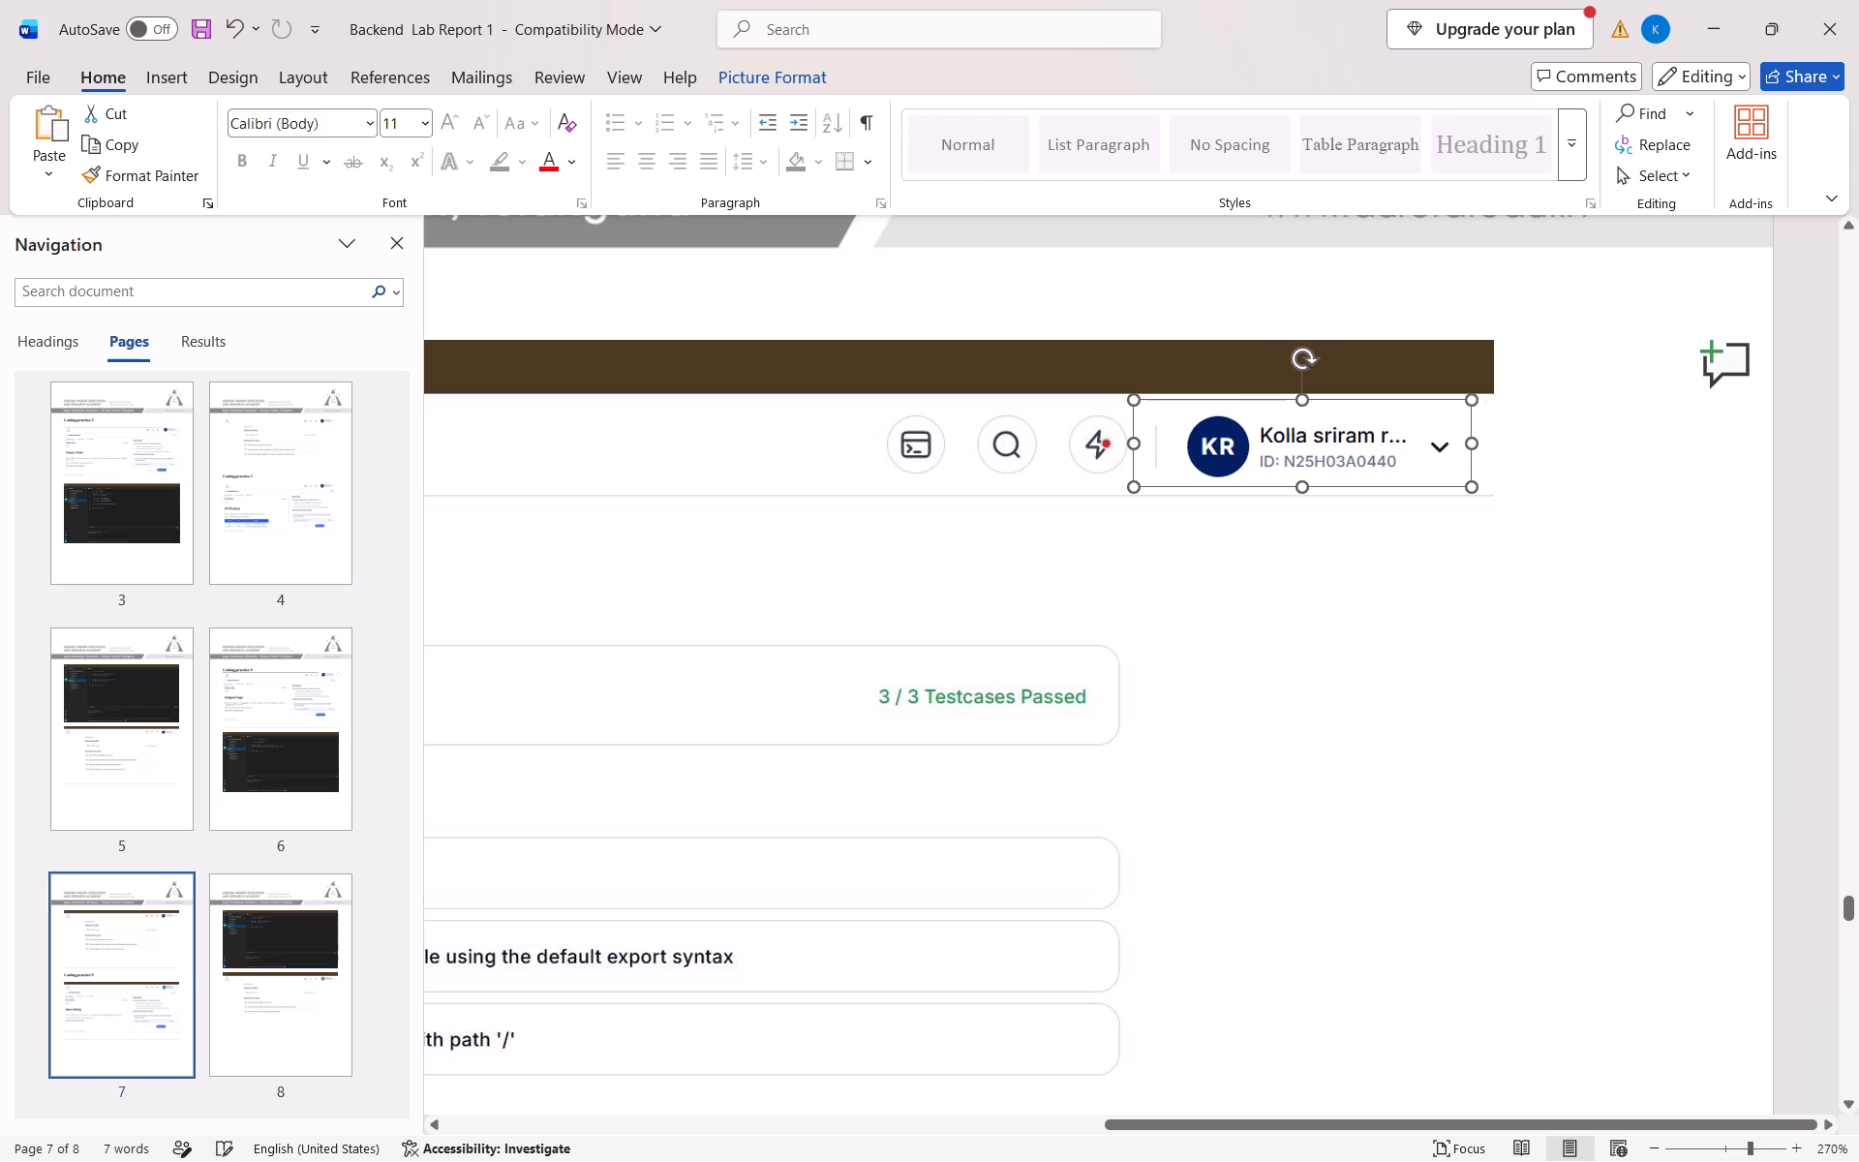
Look over the covered submission header on page 7 and find the Get a String screenshot under Coding practice 5.
scroll(1407, 605, up, 6)
scroll(1221, 657, down, 3)
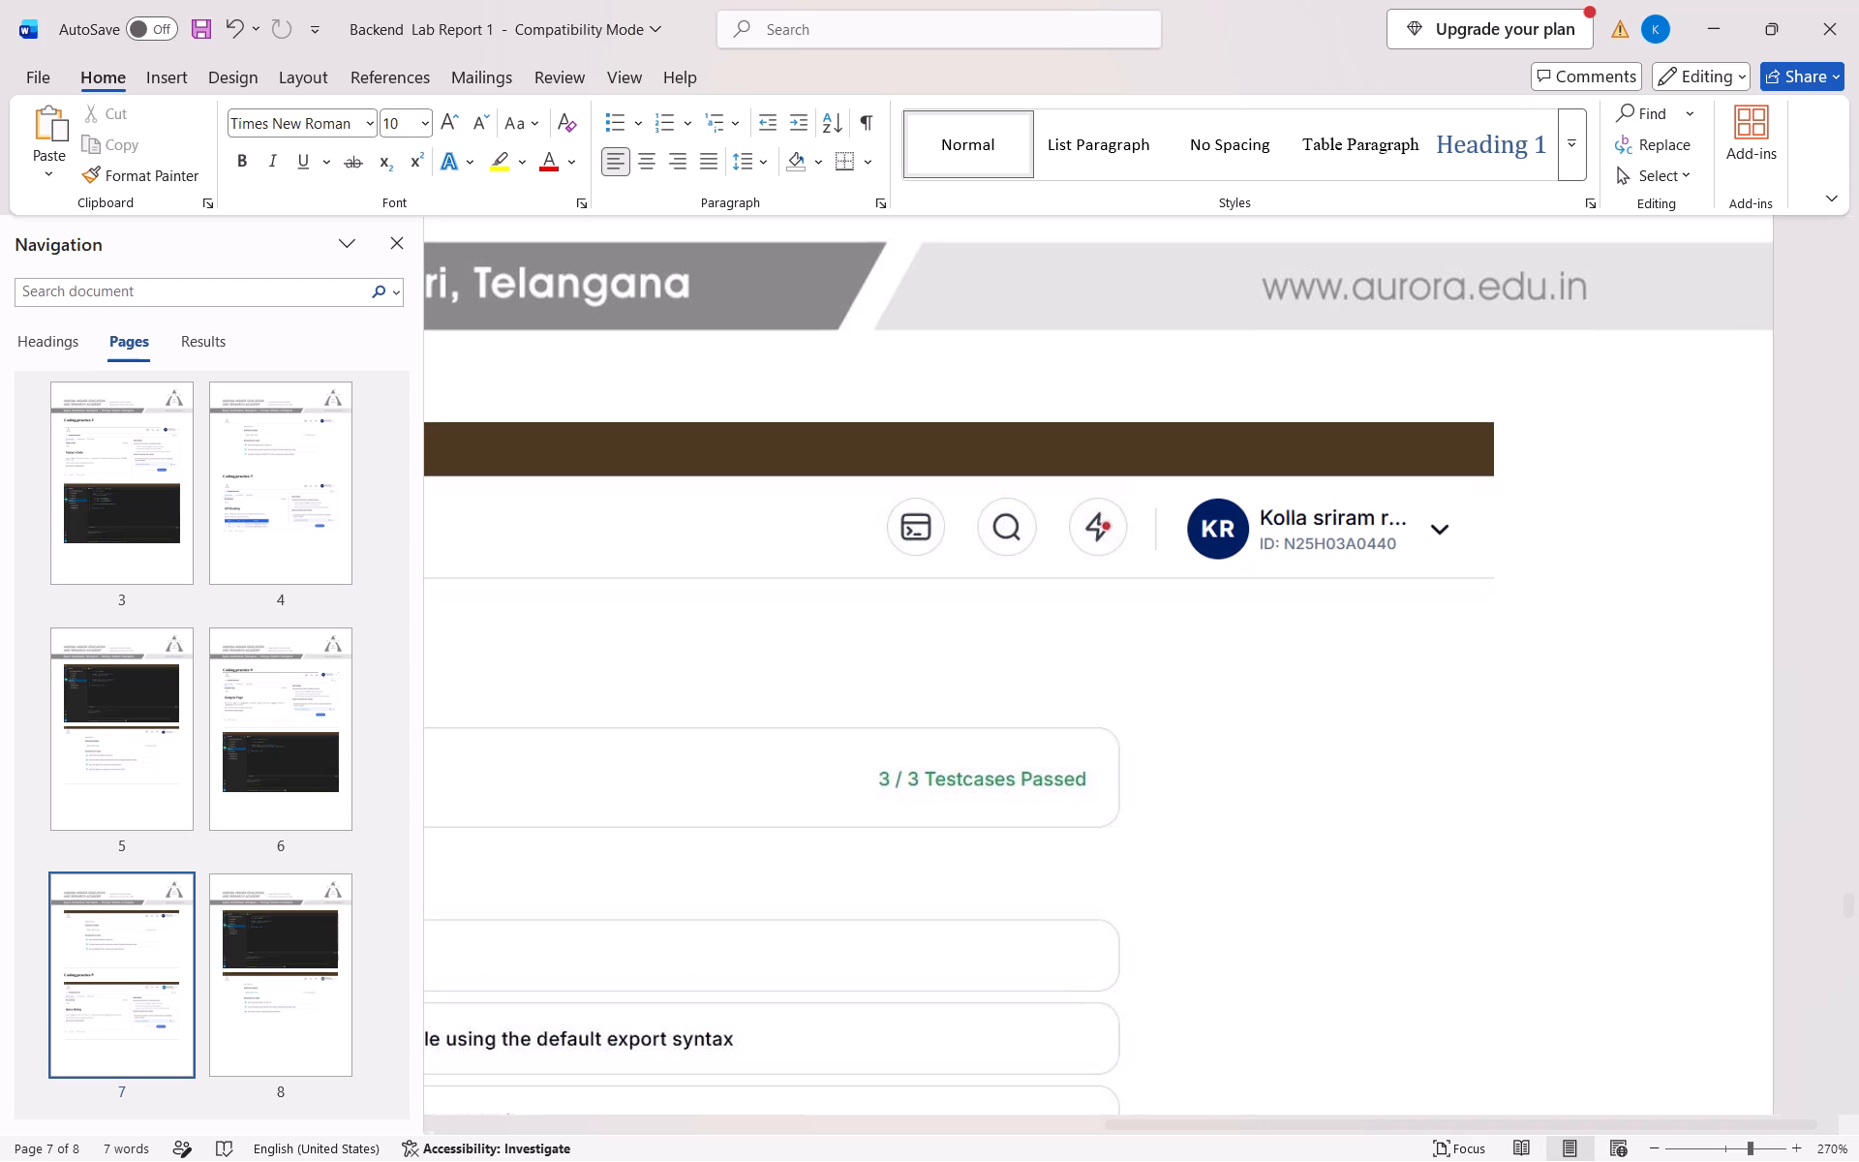
ctrl+scroll(1164, 624, down, 9)
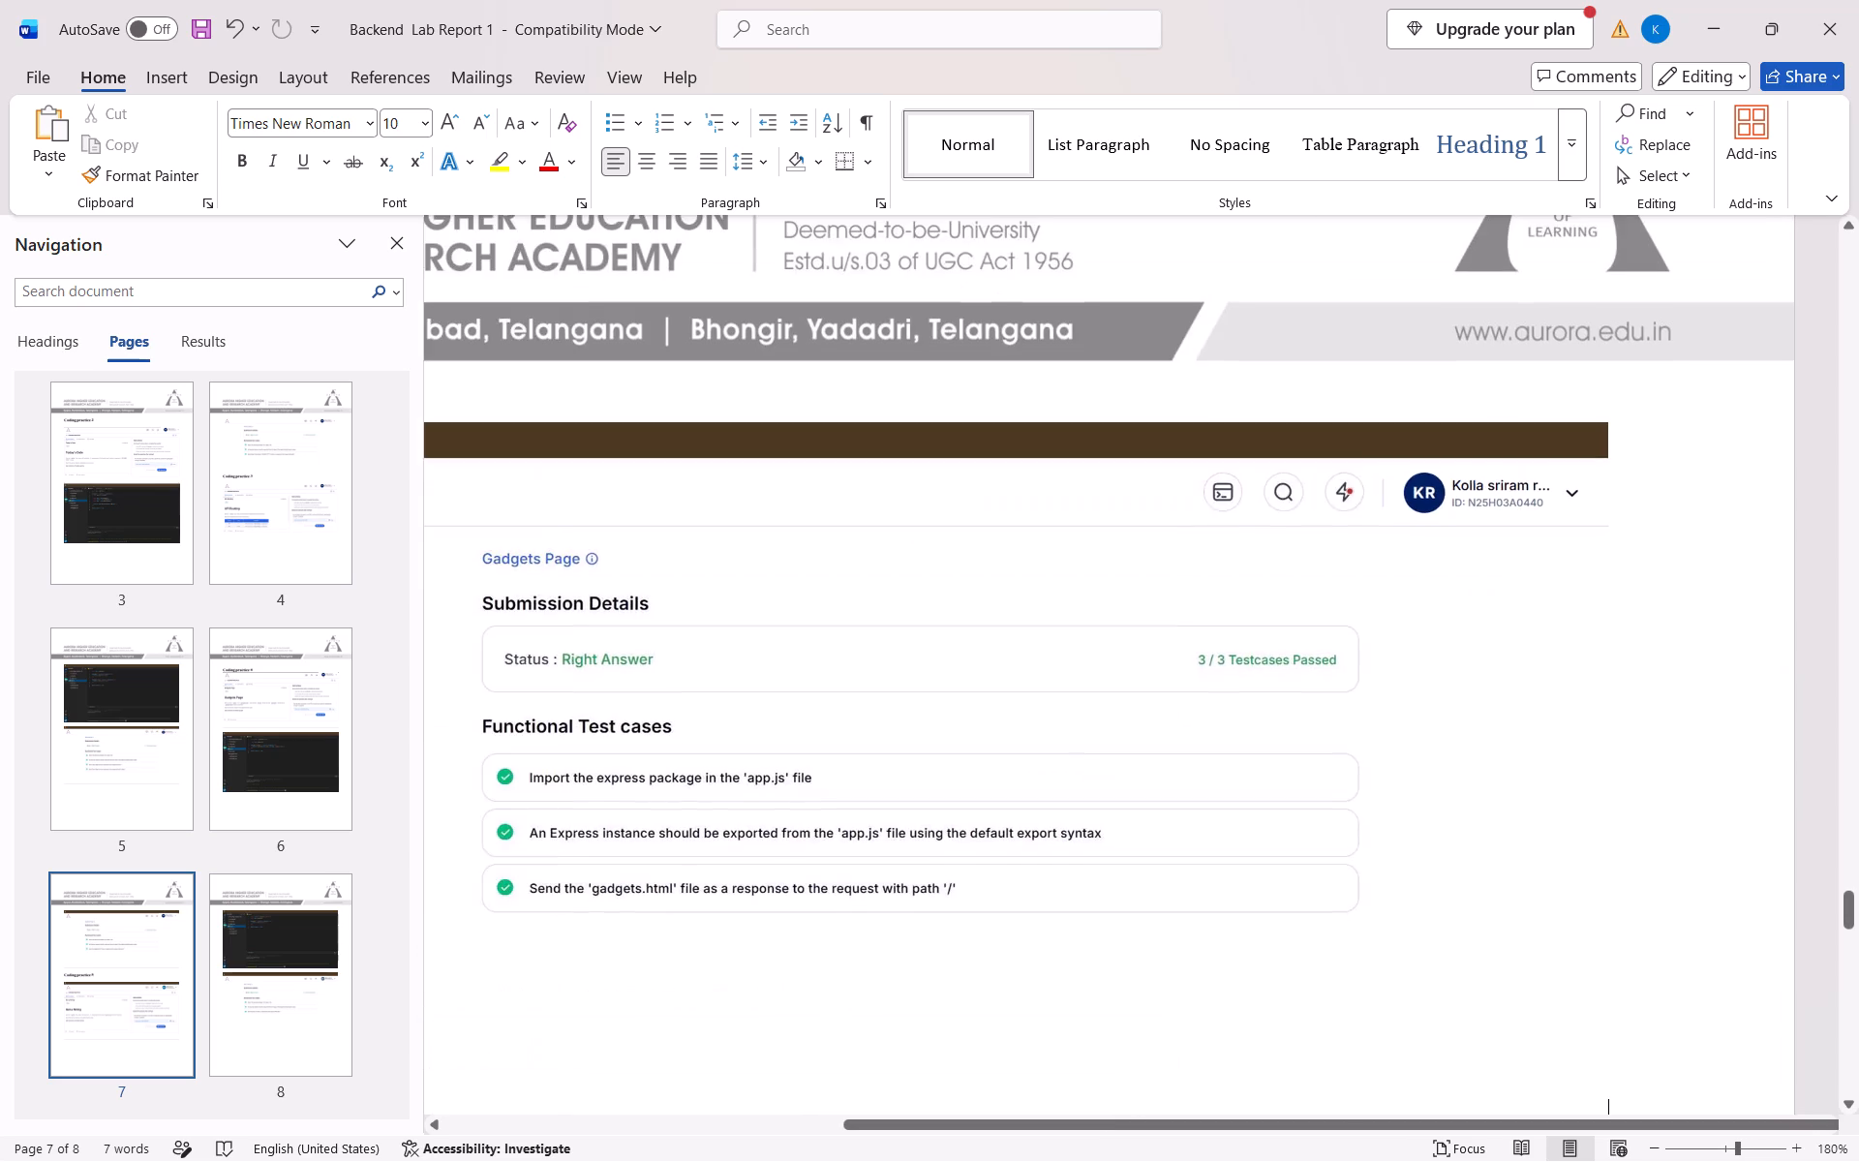
ctrl+scroll(1046, 620, down, 3)
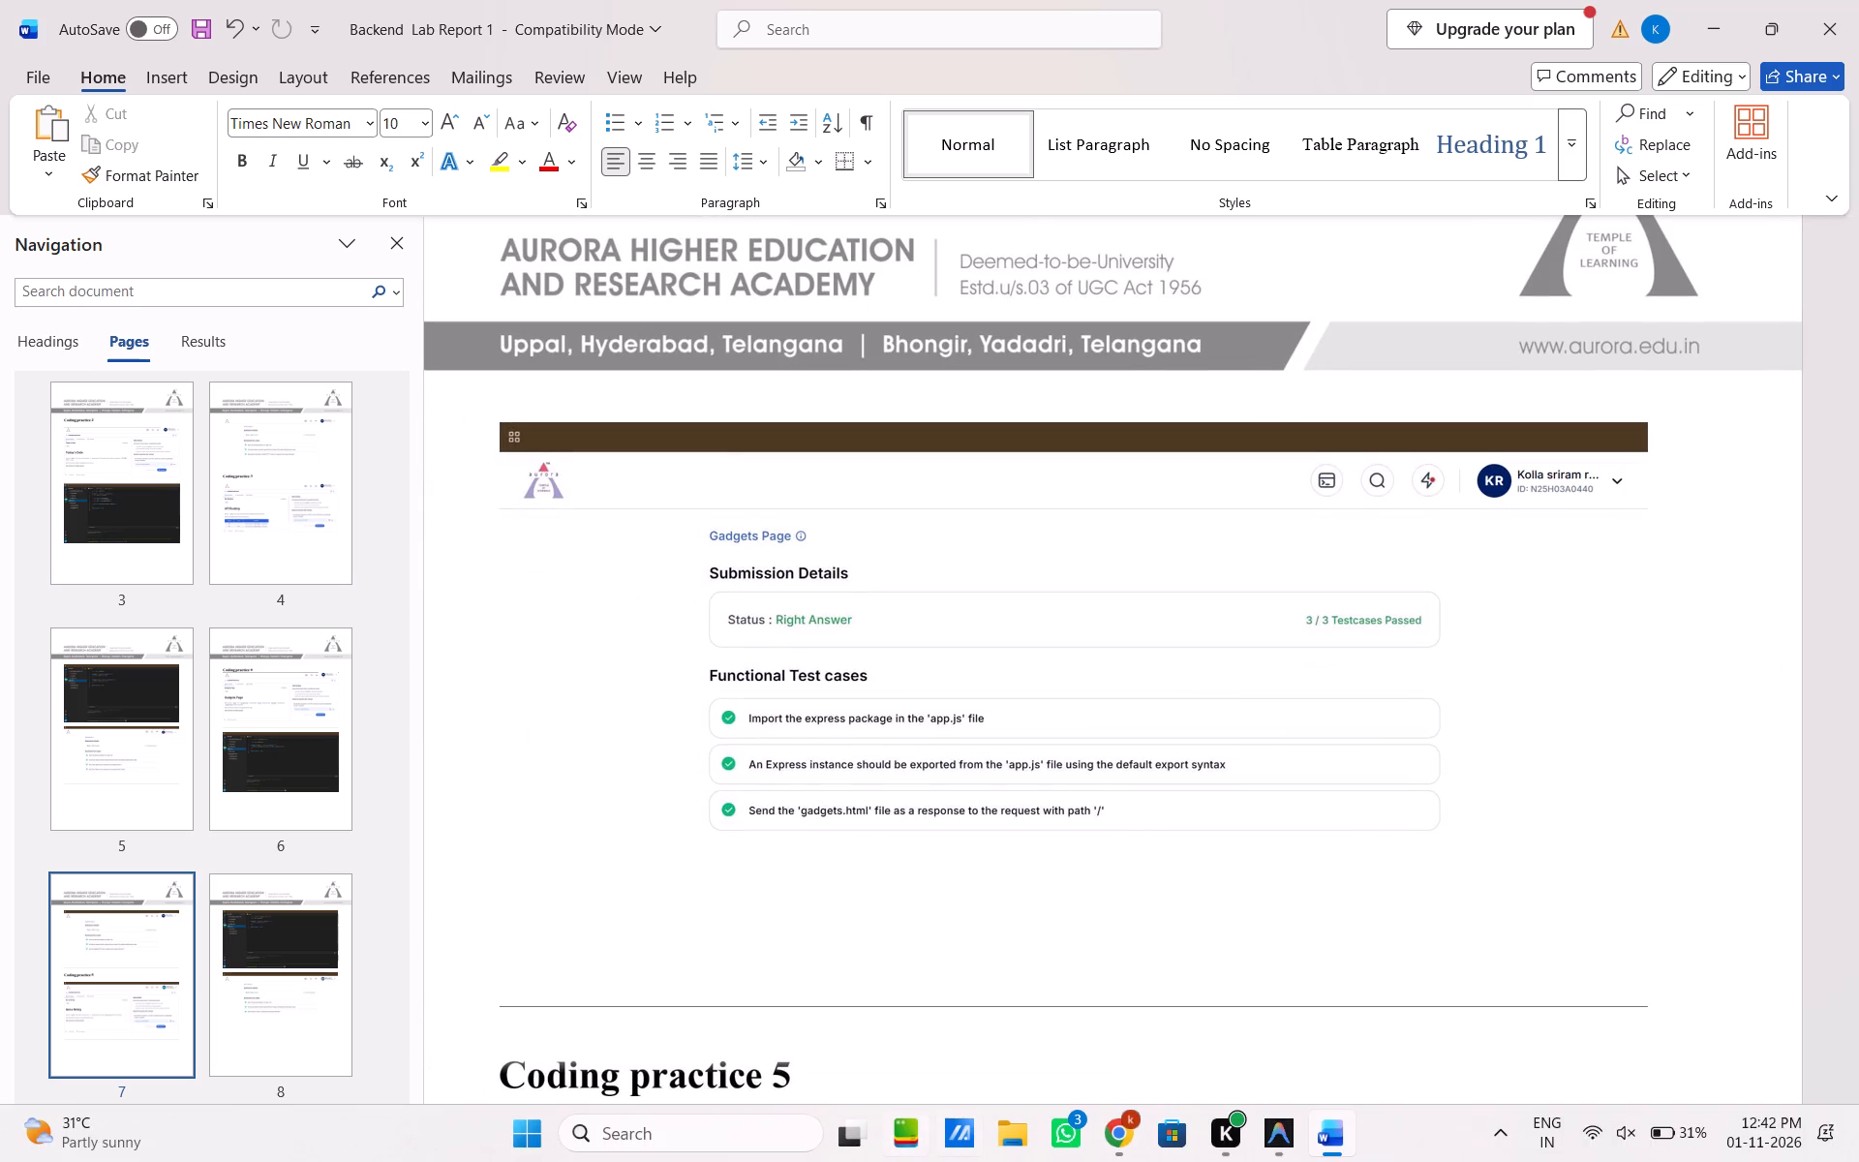
scroll(1099, 589, down, 10)
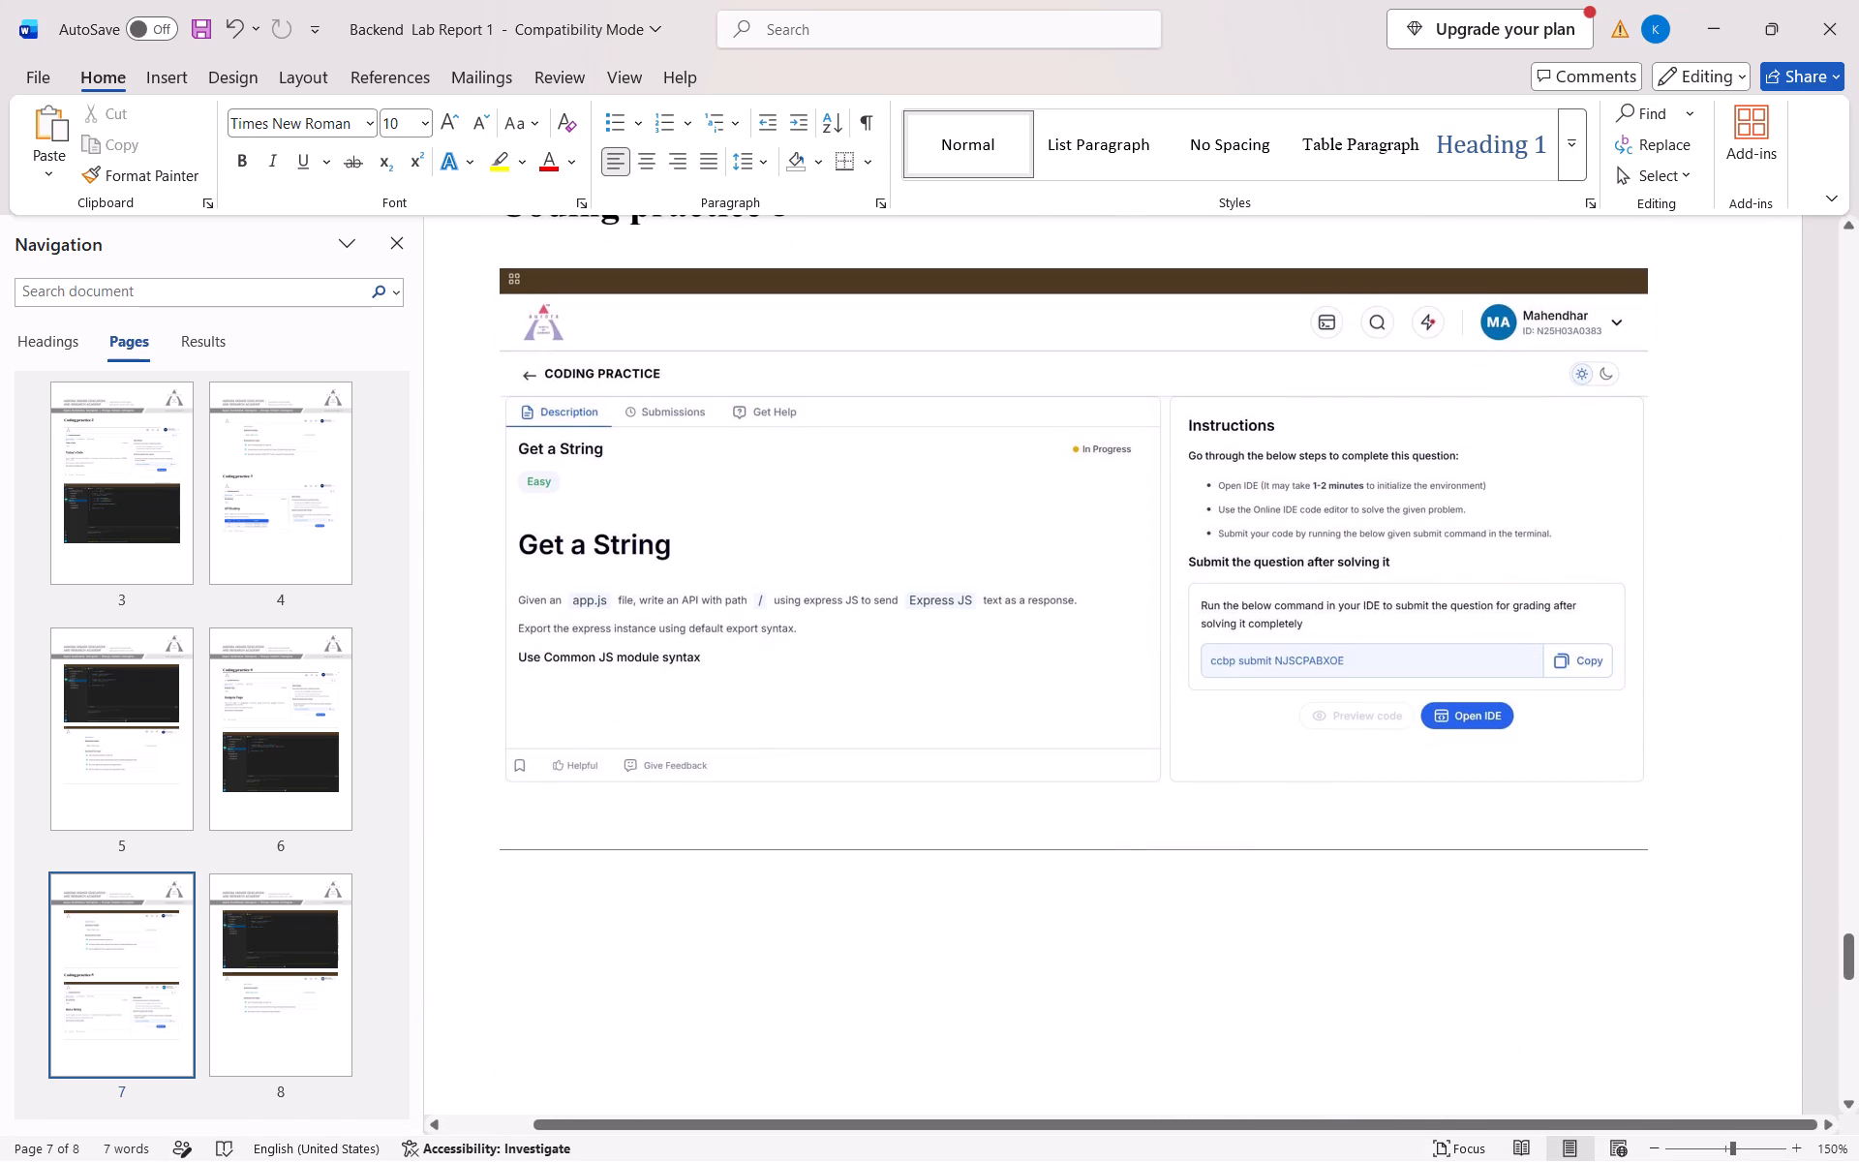
Paste the new badge above Coding practice 5, set it In Front of Text and shrink it proportionally to about the old badge's size.
key(ctrl+v)
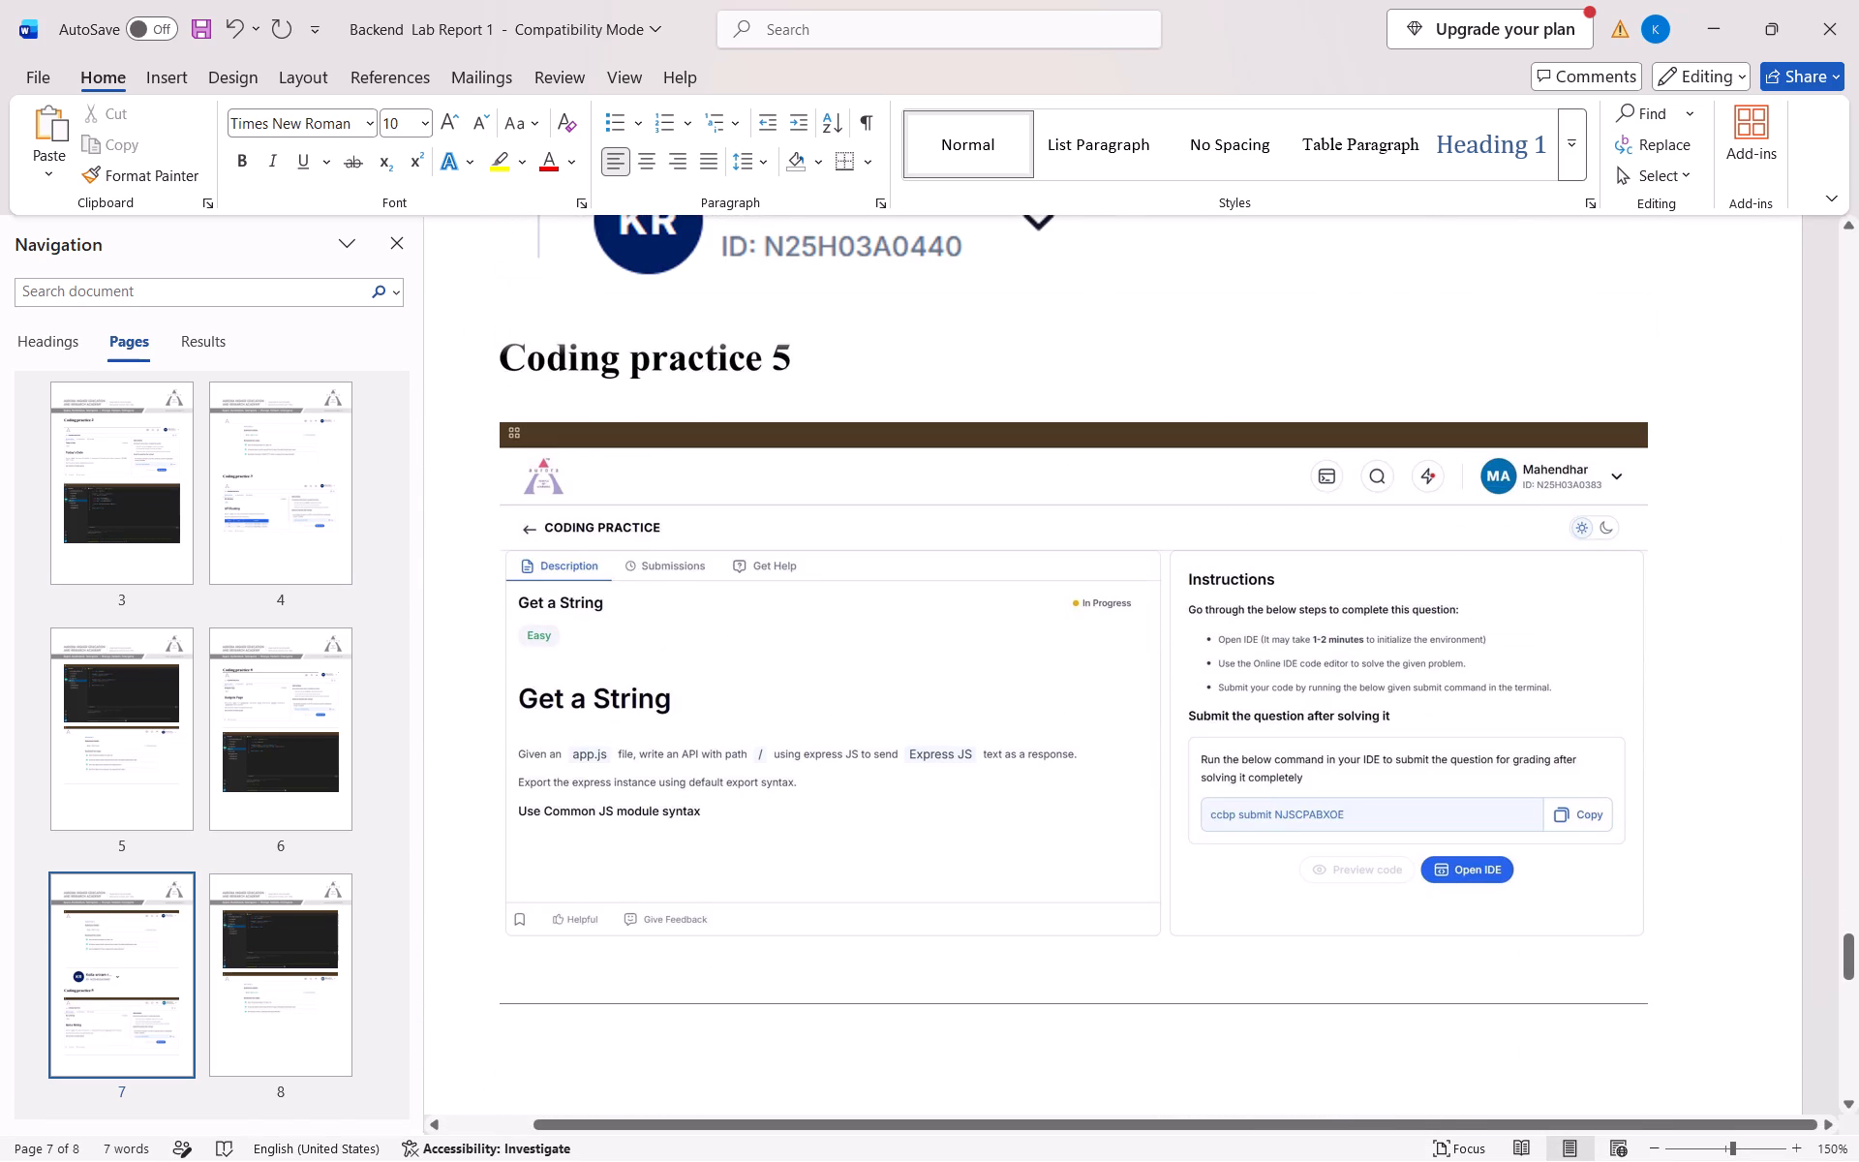
scroll(825, 435, up, 3)
click(792, 462)
click(1129, 412)
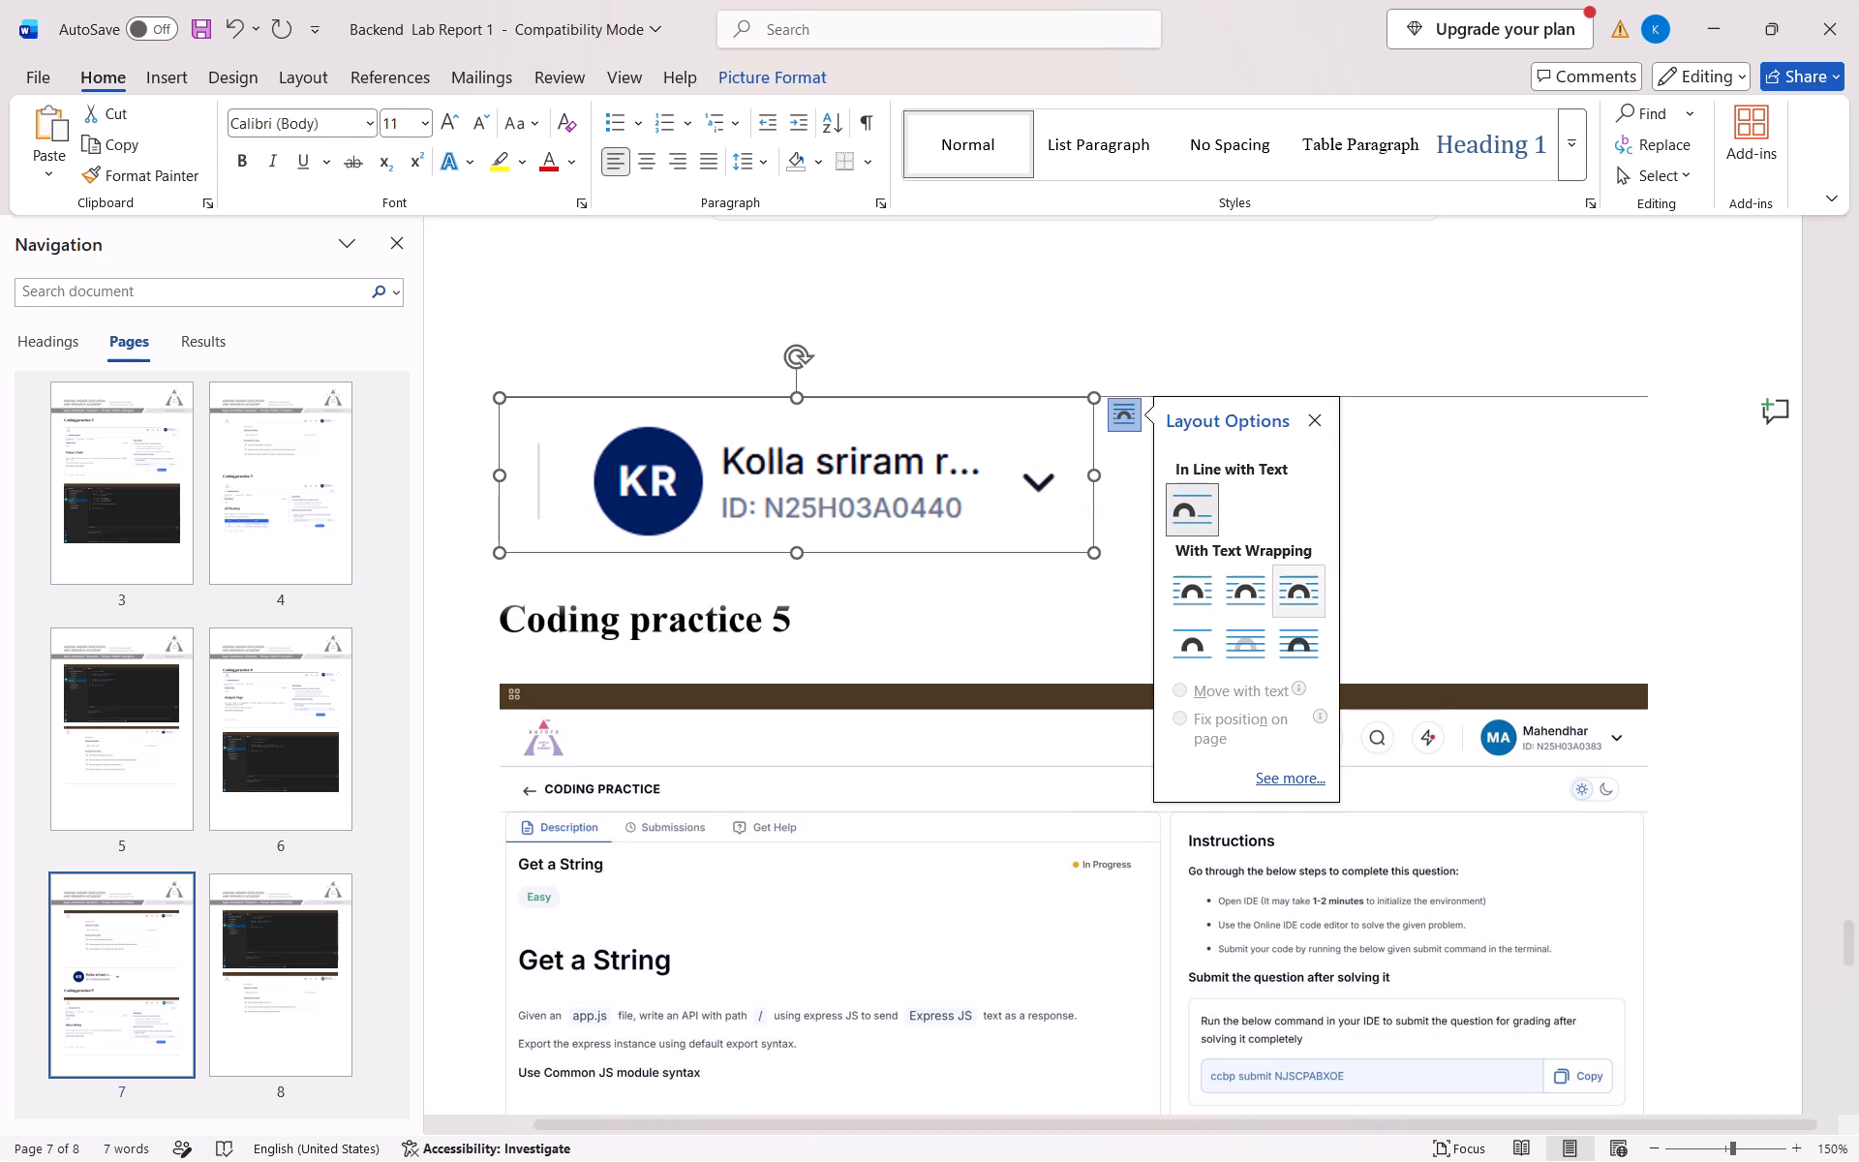
click(1306, 641)
drag(1092, 552, 714, 425)
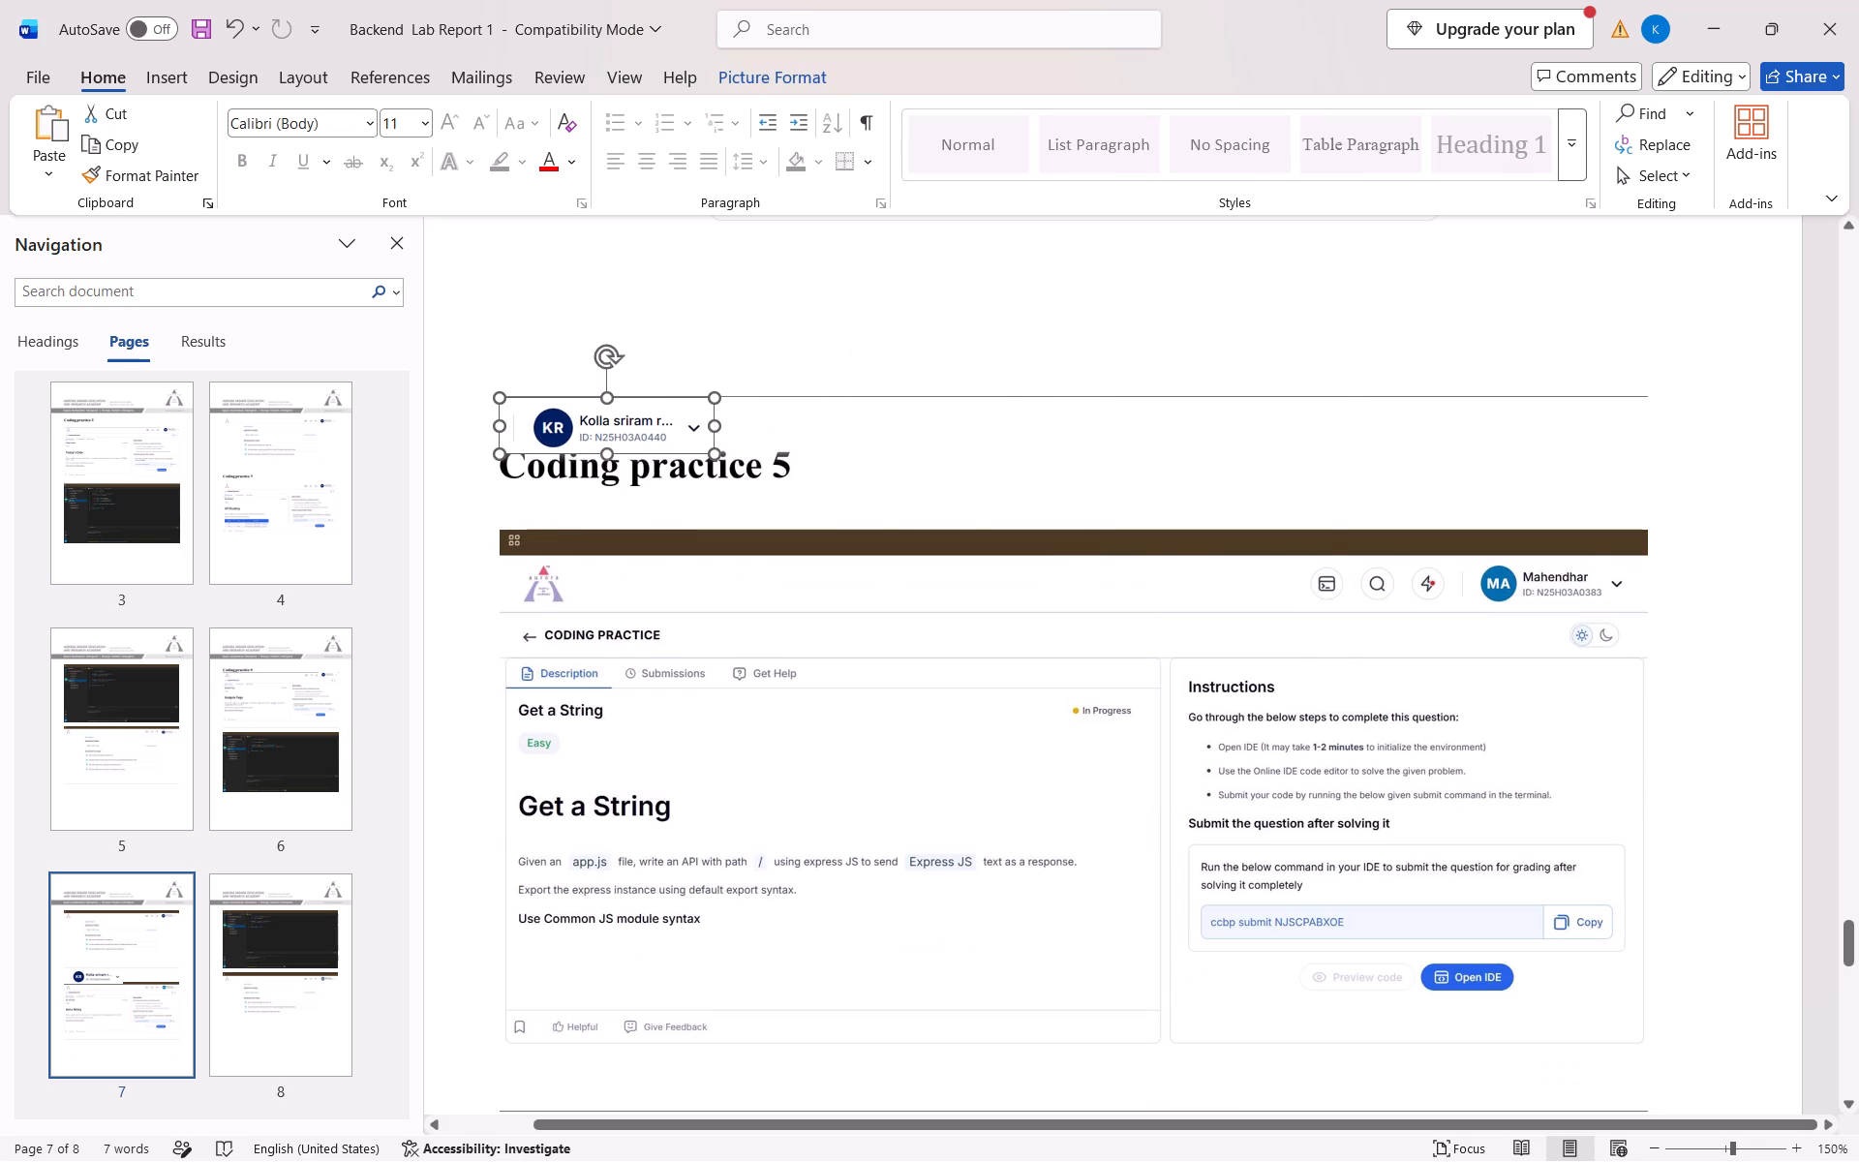
Move the badge over the old profile badge in the Coding practice 5 Get a String header, aligning it closely at higher zoom.
drag(612, 431, 1562, 568)
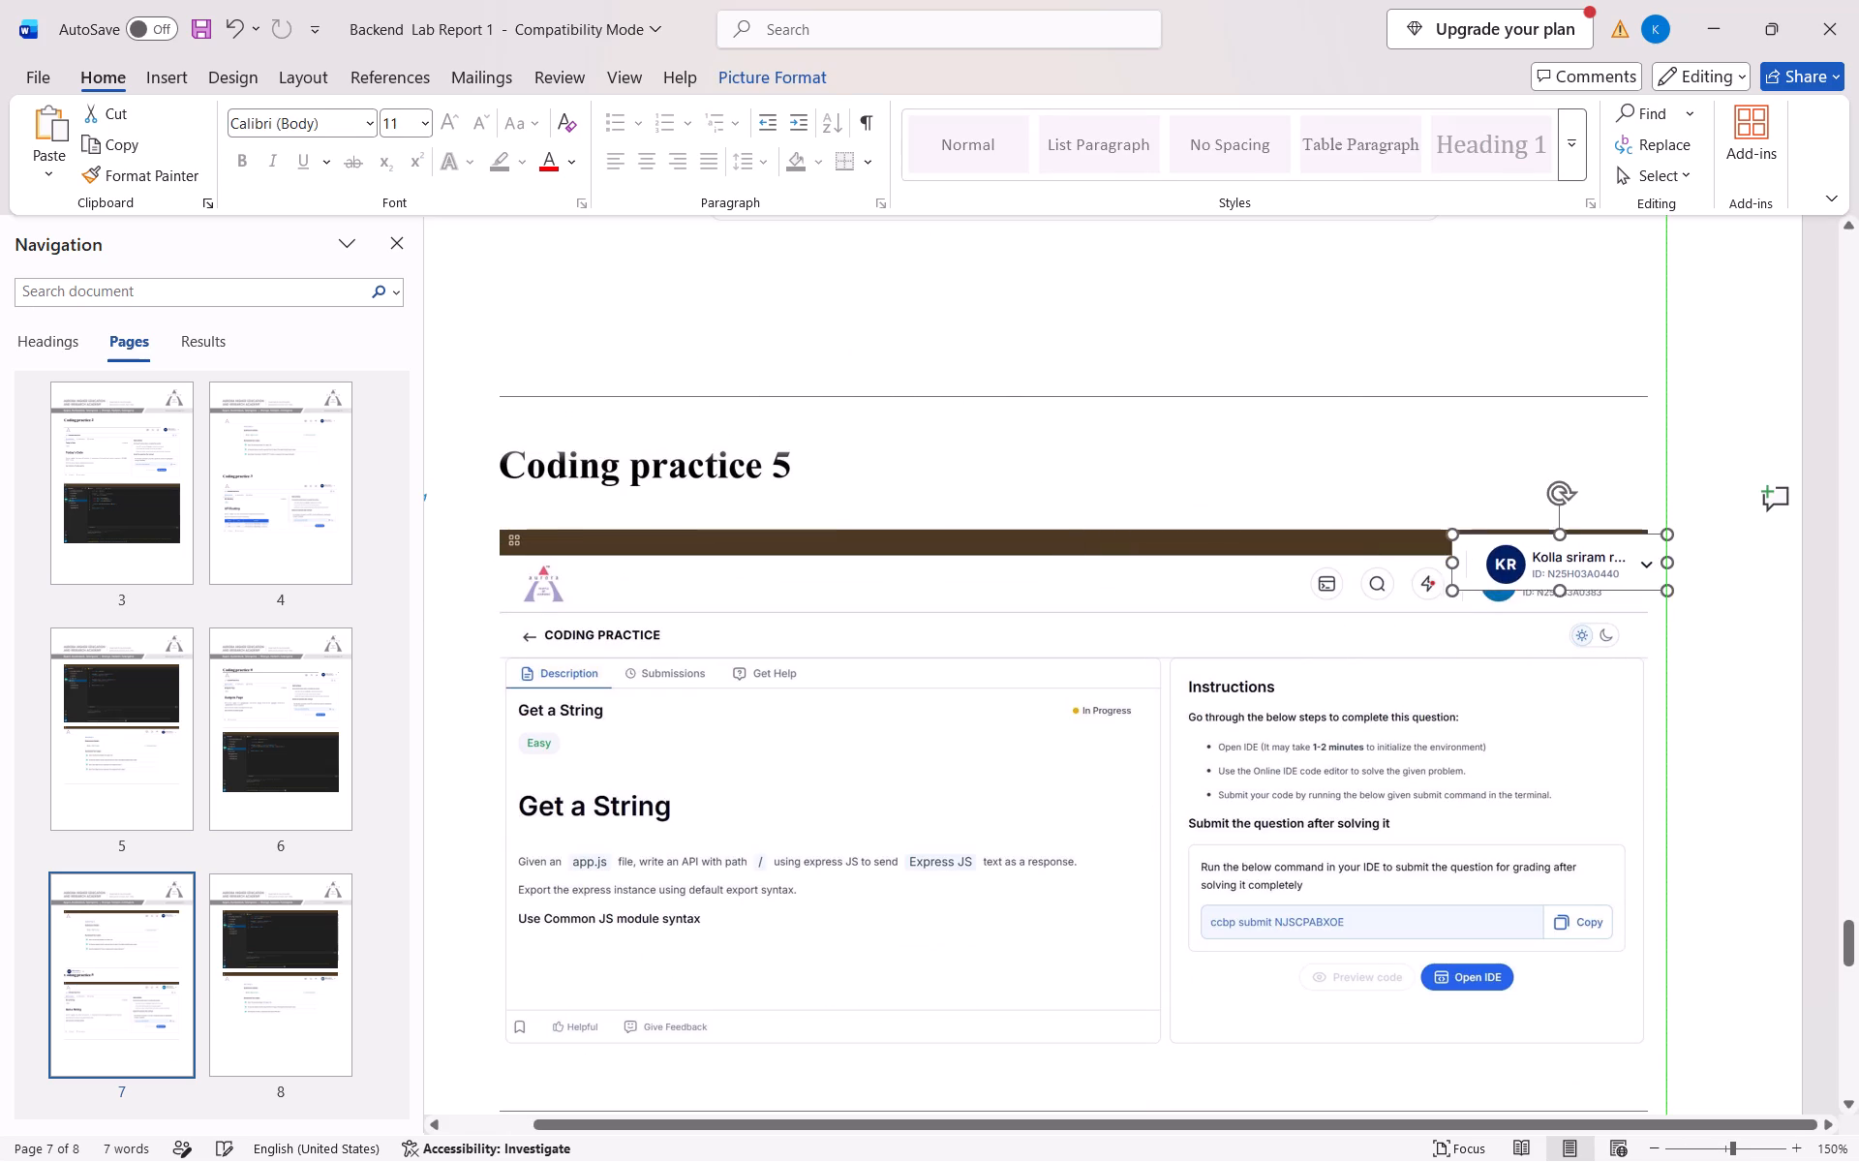
drag(1562, 568, 1560, 577)
ctrl+scroll(1543, 601, up, 10)
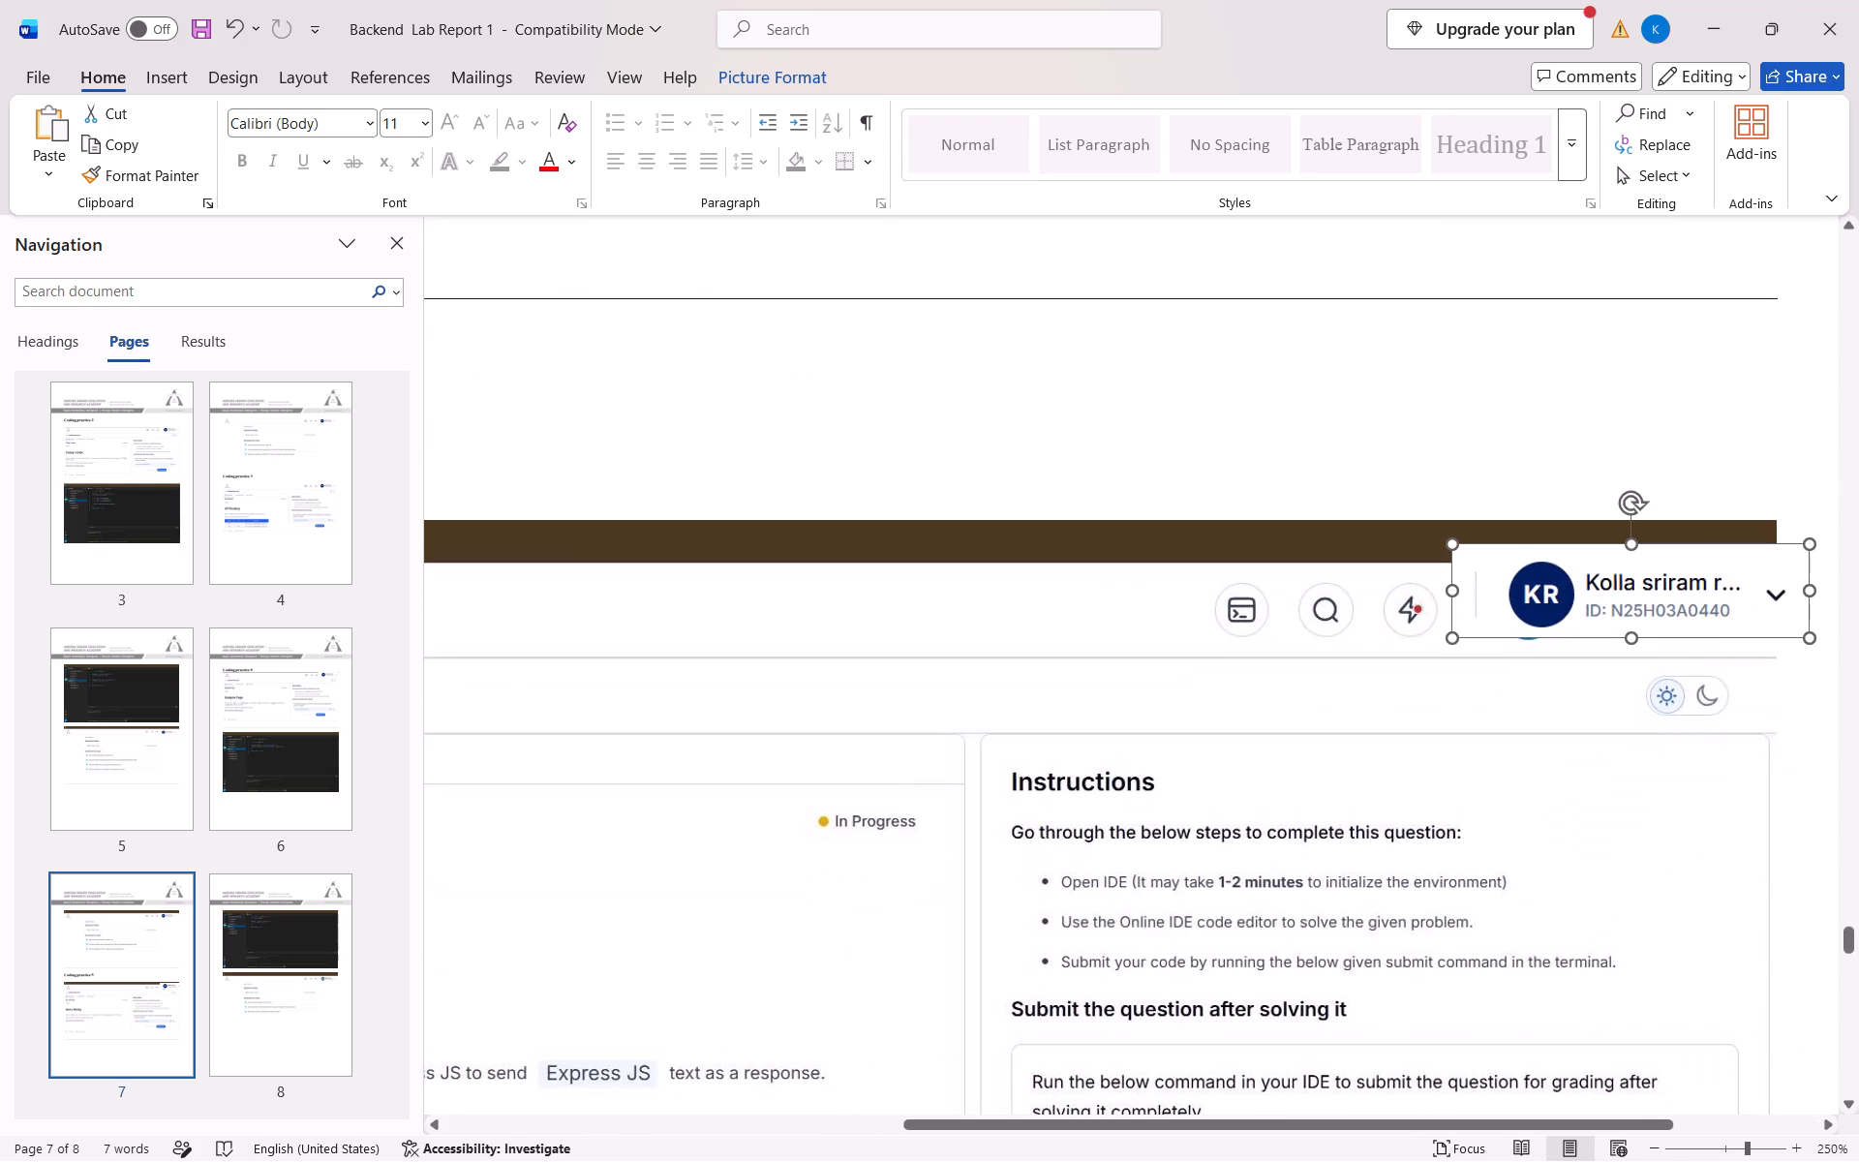
drag(1591, 598, 1577, 614)
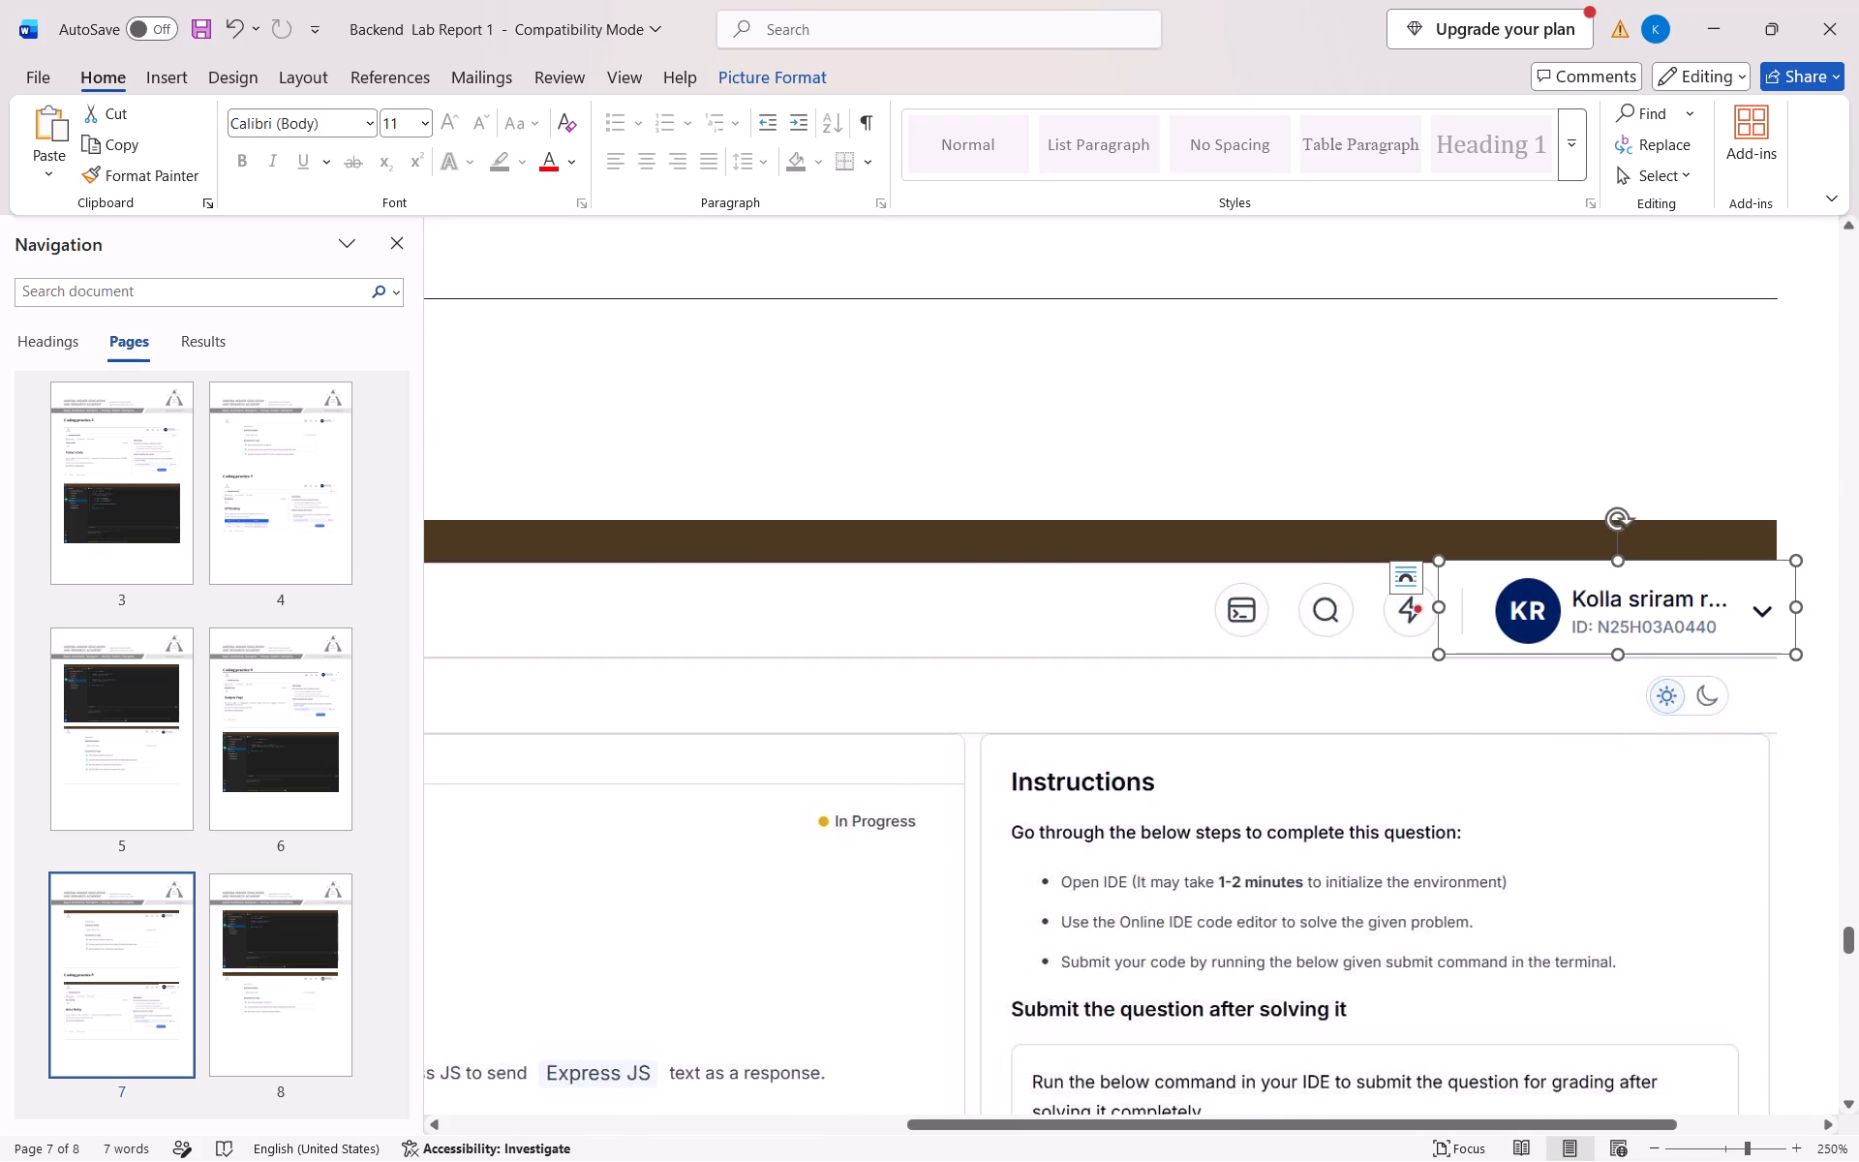
Trim the badge's height to stay within the header and narrow its width so its arrow lines up with the old one.
drag(1617, 563, 1622, 572)
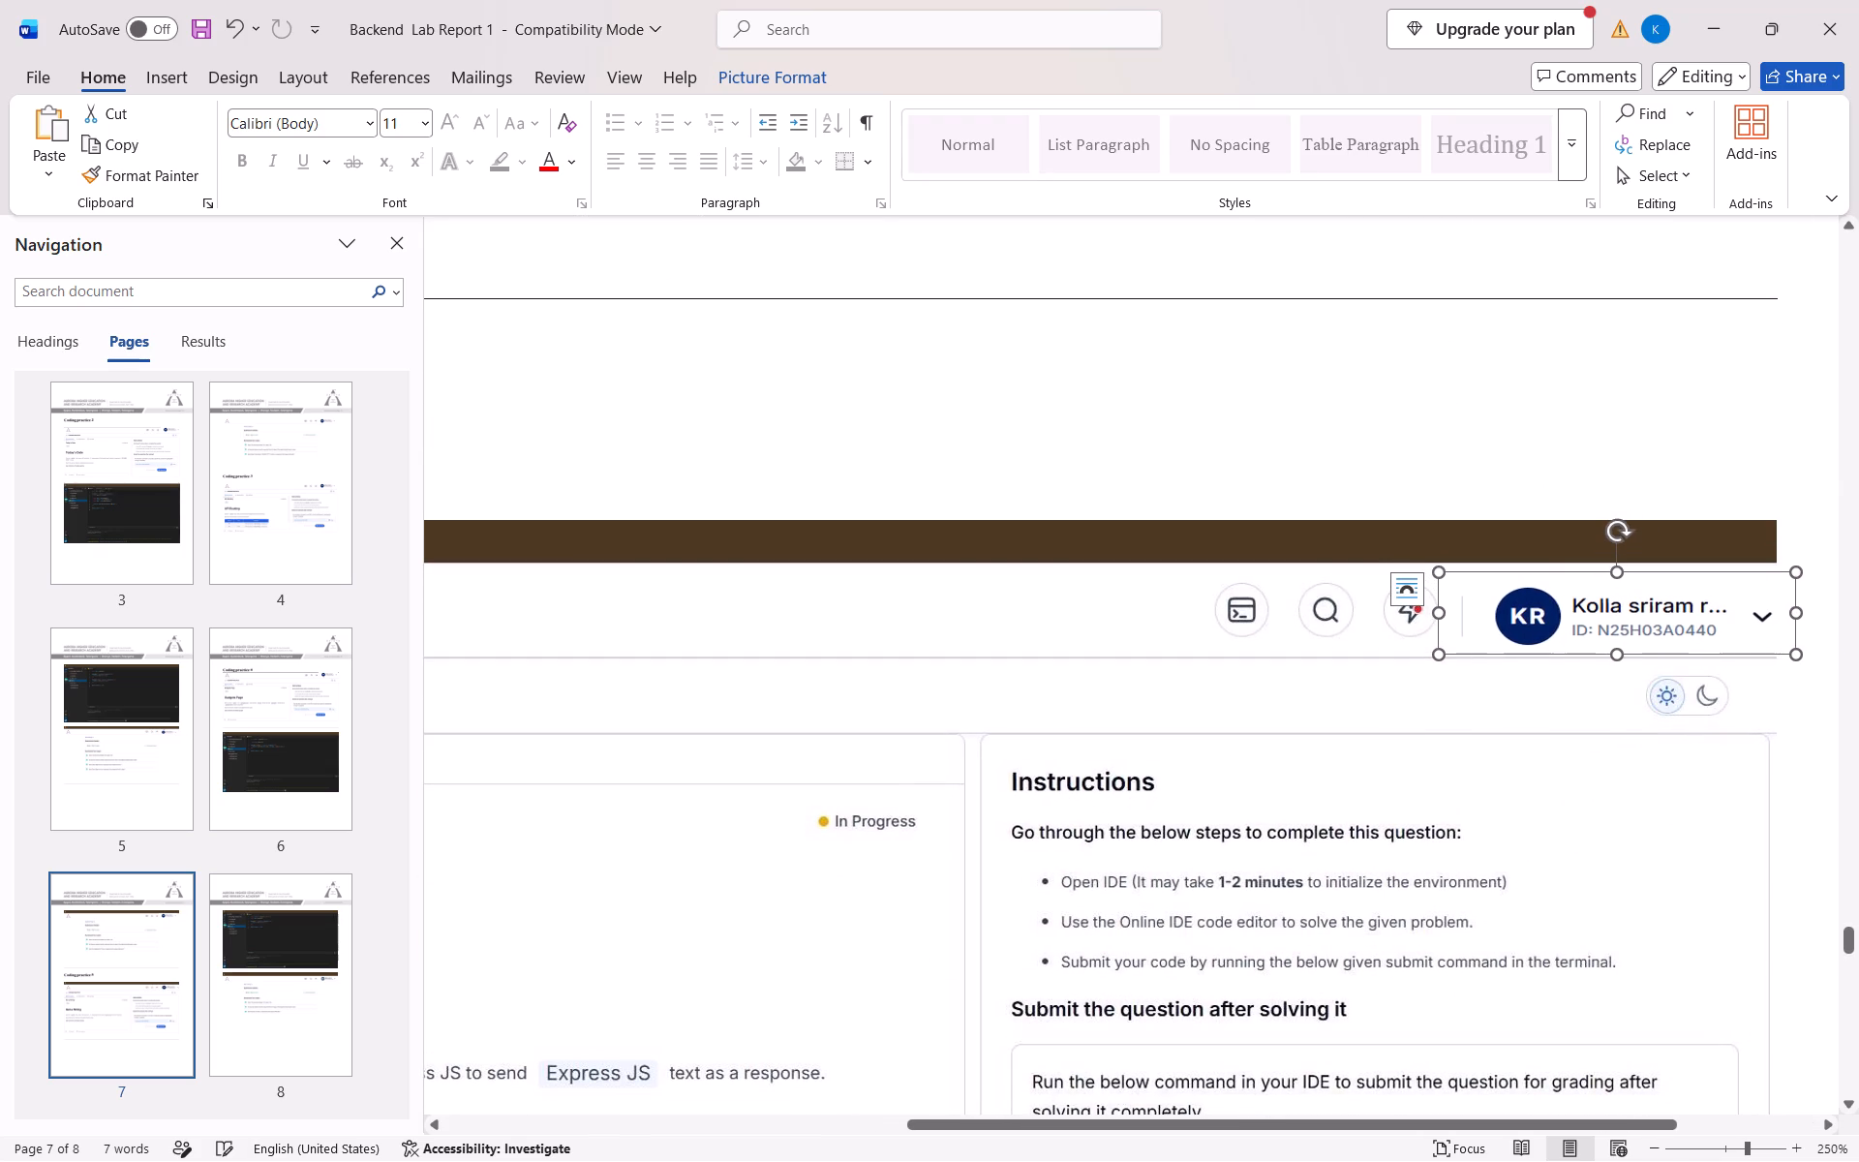
drag(1791, 610, 1730, 616)
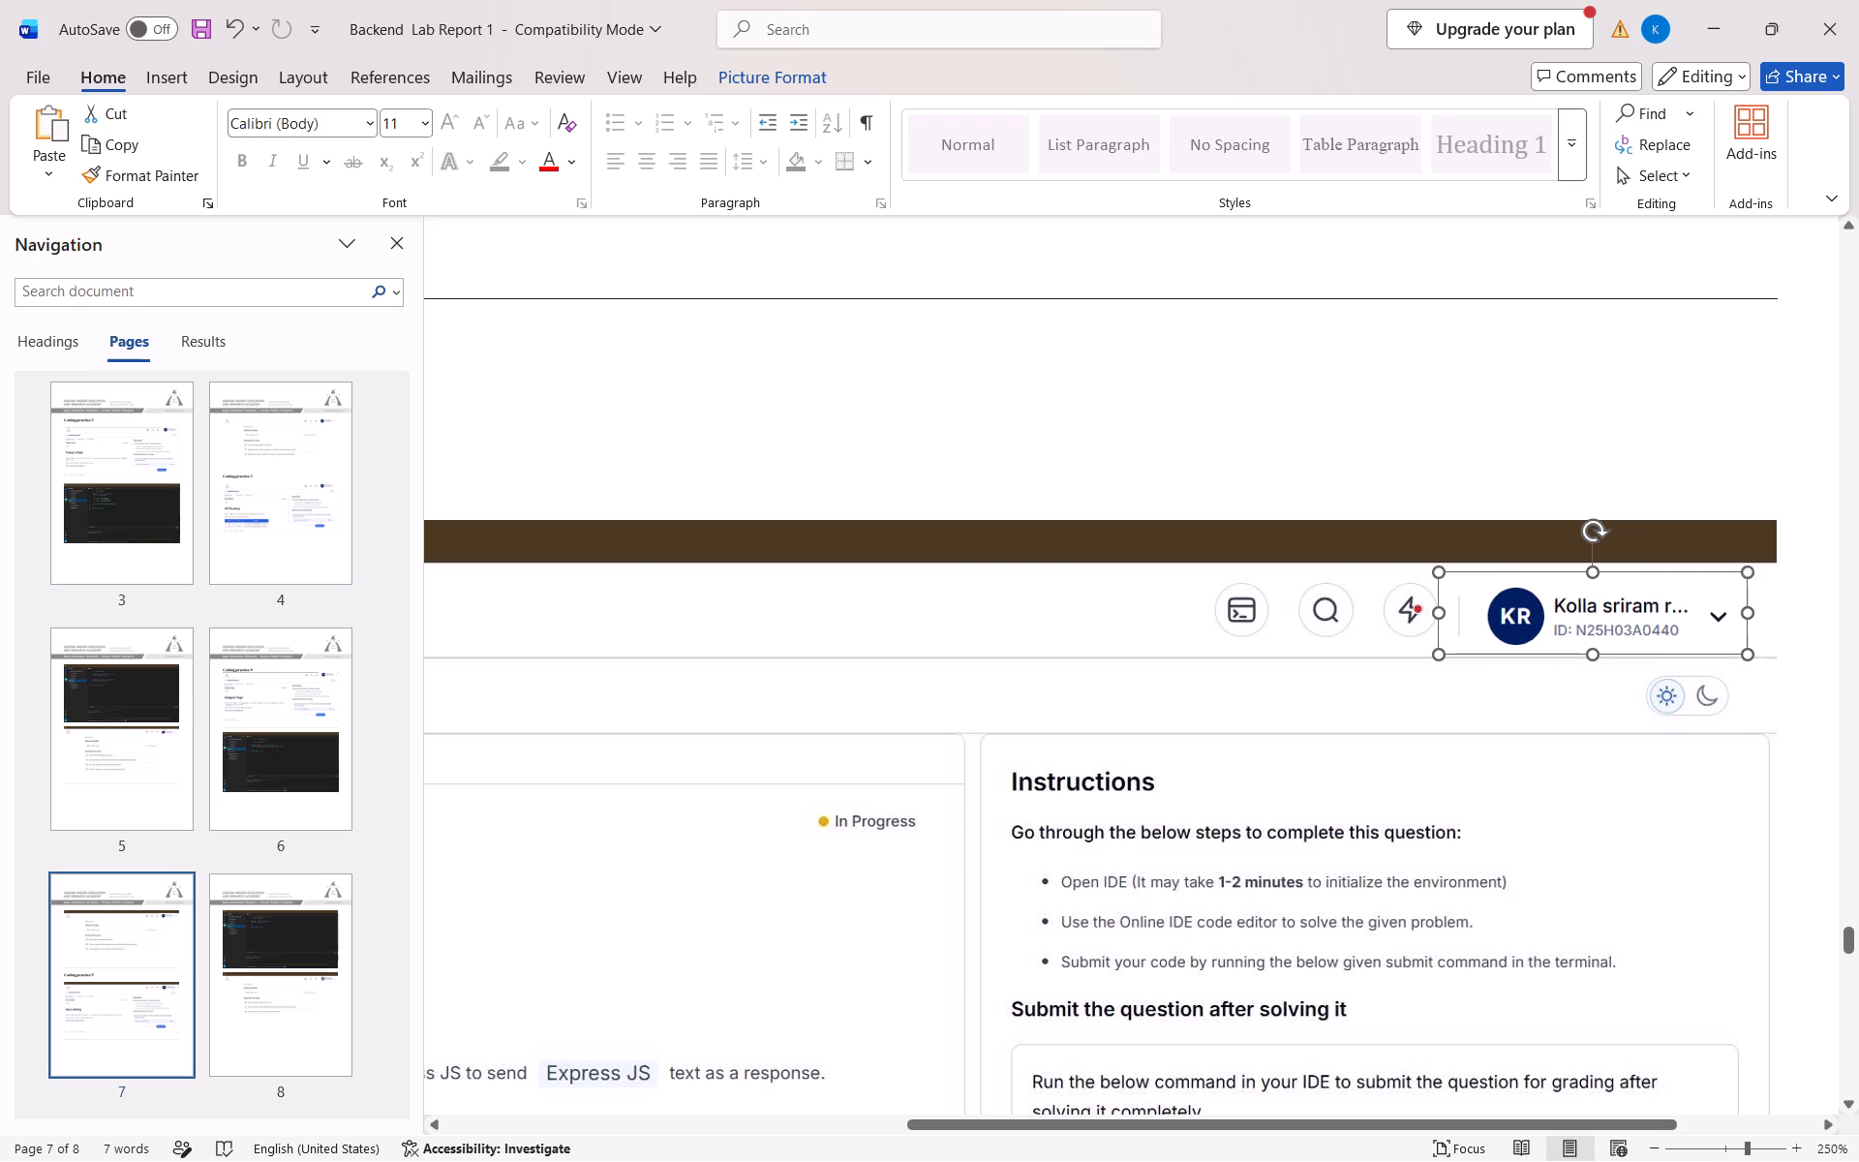
drag(1730, 616, 1752, 603)
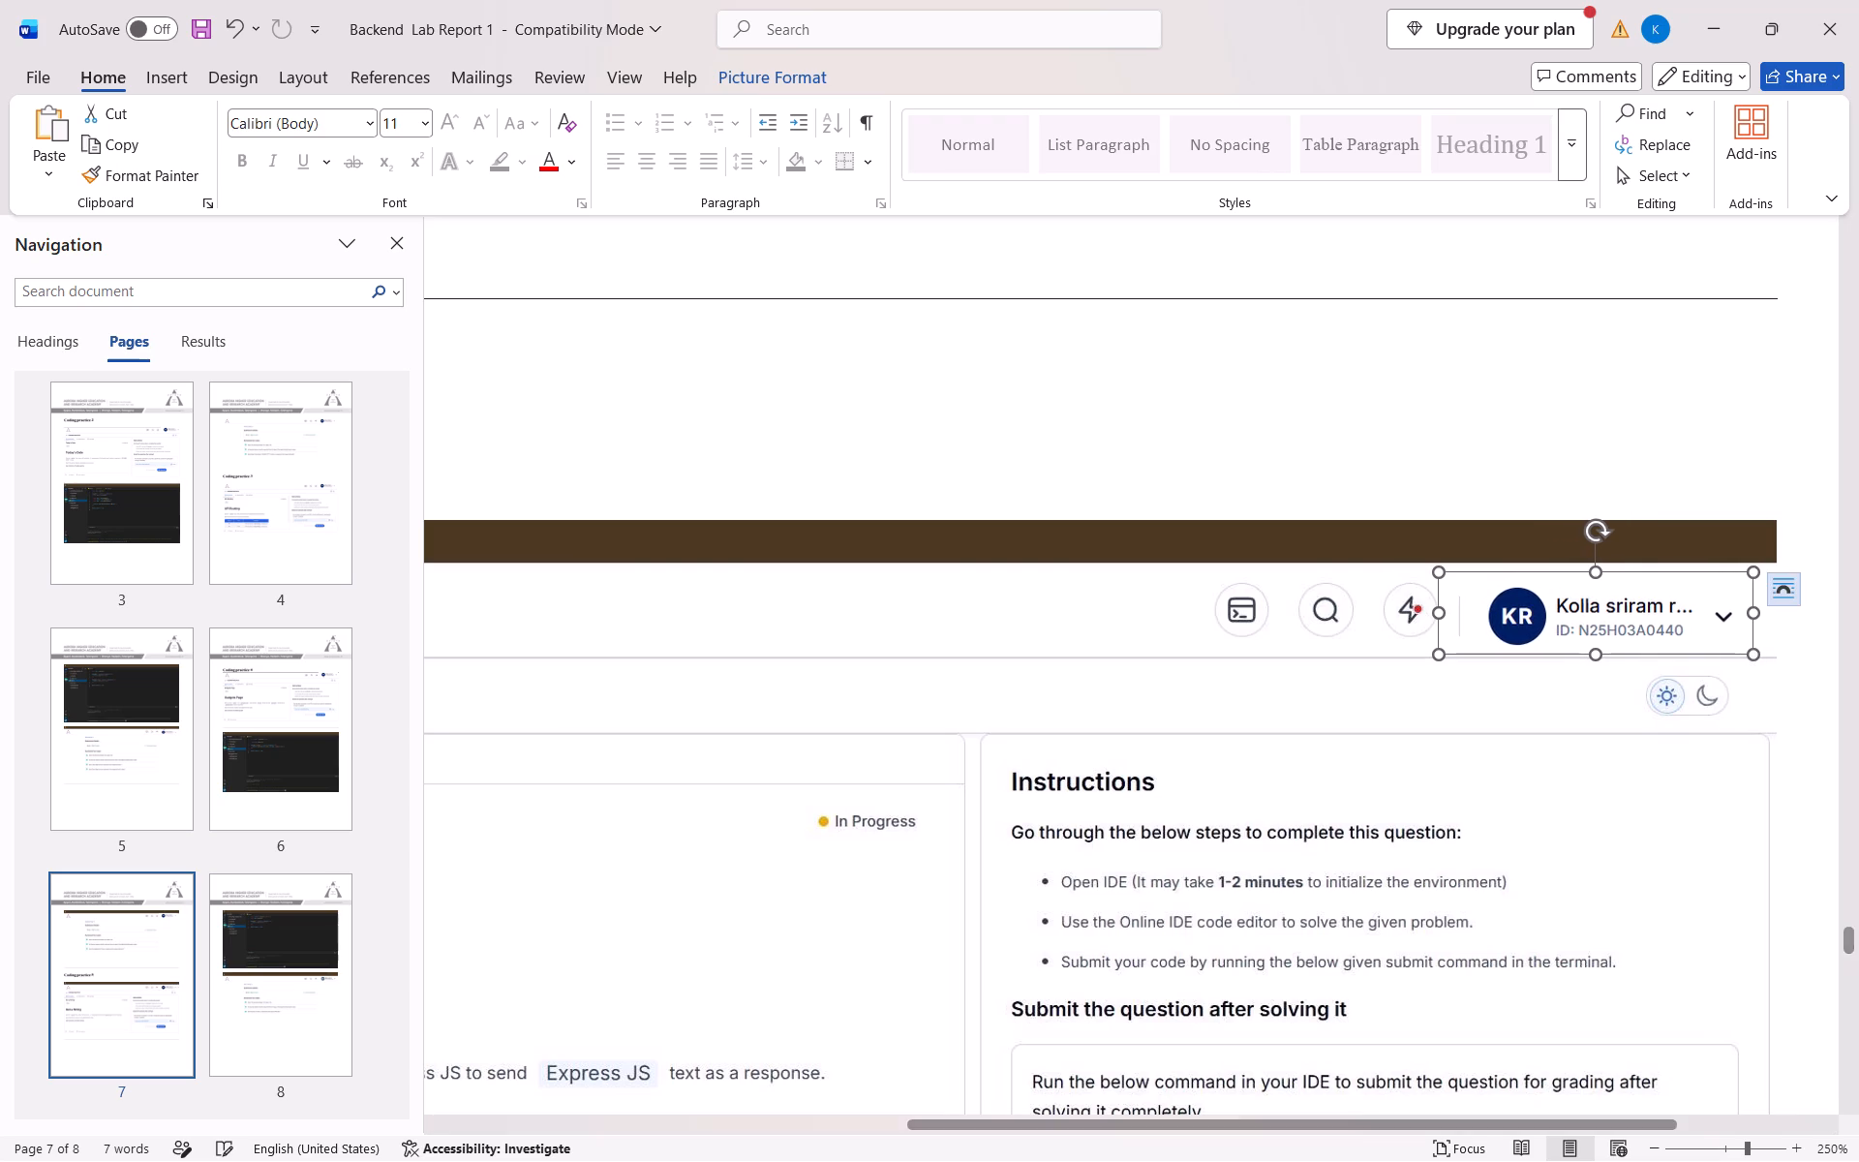
click(1796, 658)
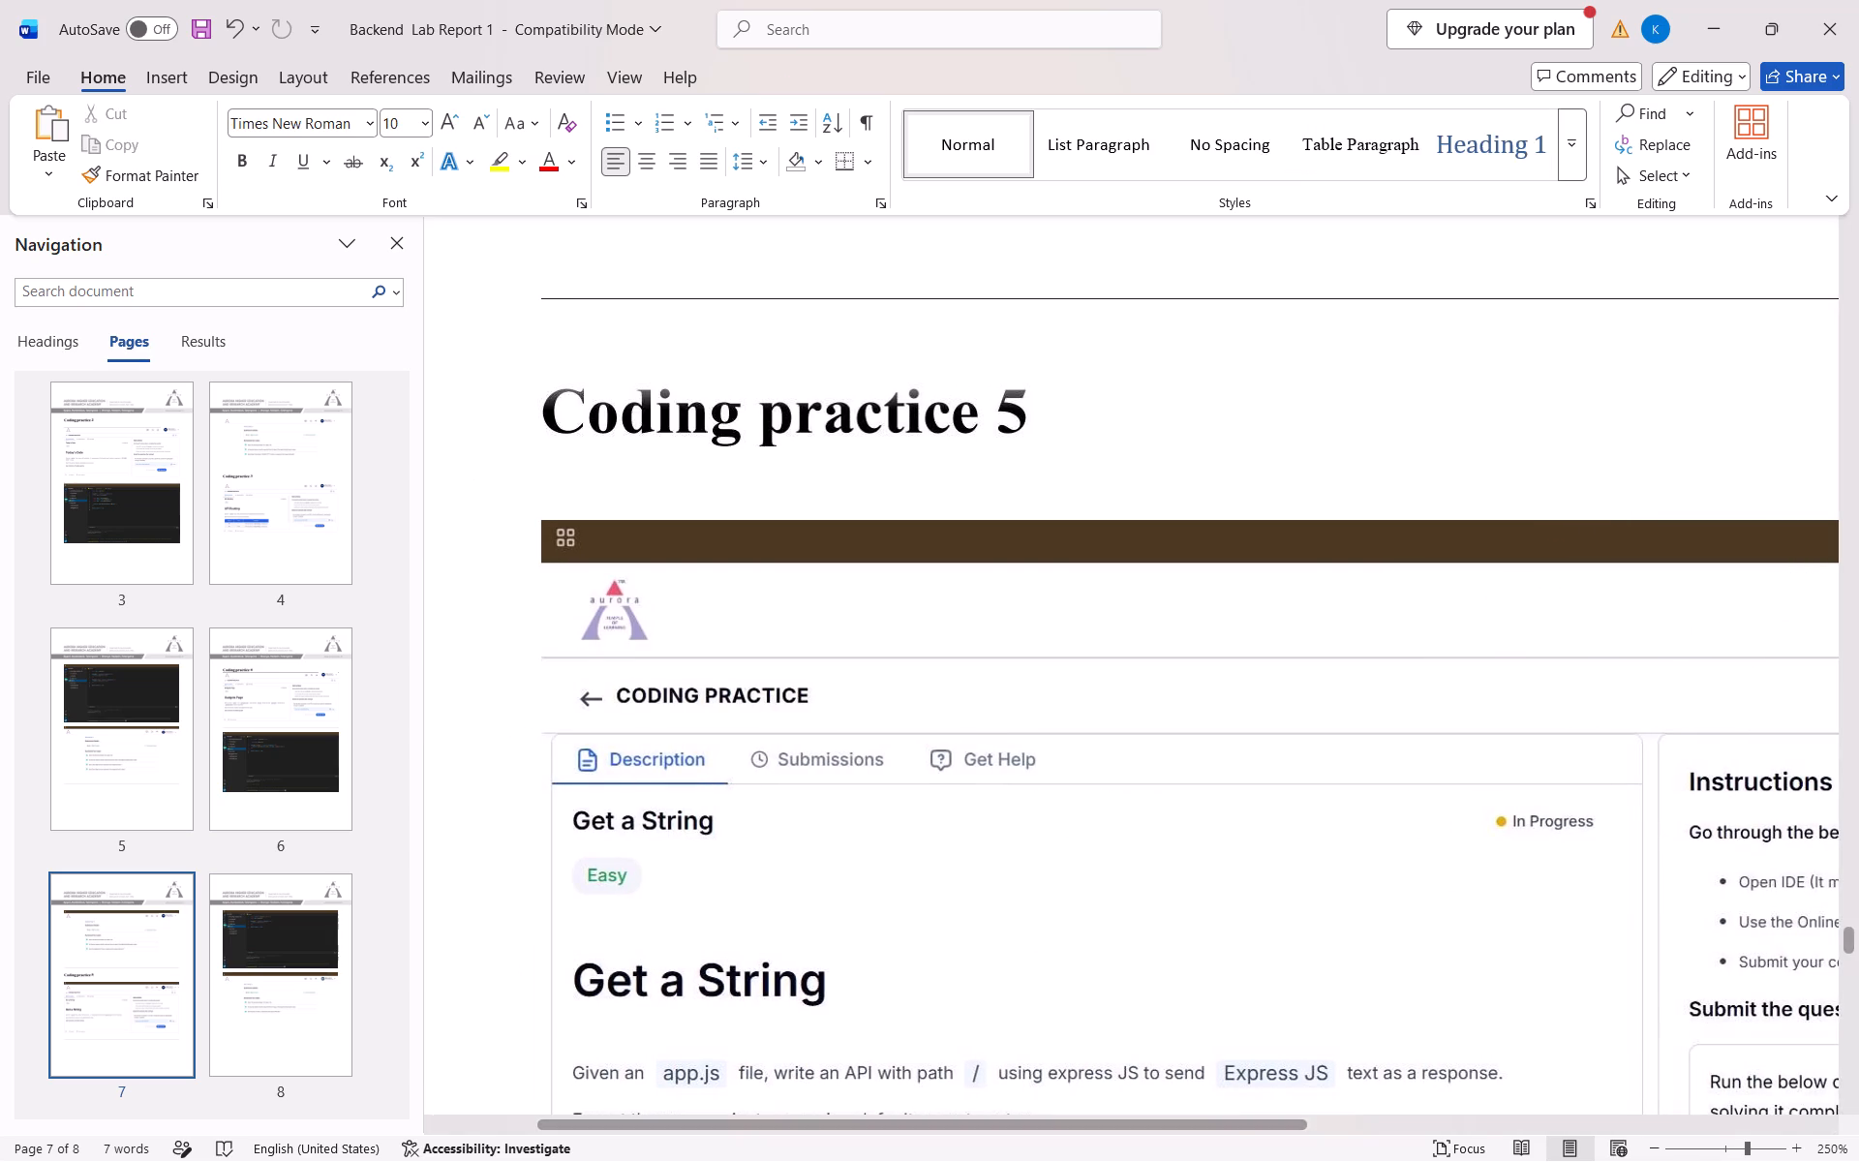
Look over both covered headers on page 7 and find the Get a String submission screenshot on page 8.
ctrl+scroll(1237, 801, down, 11)
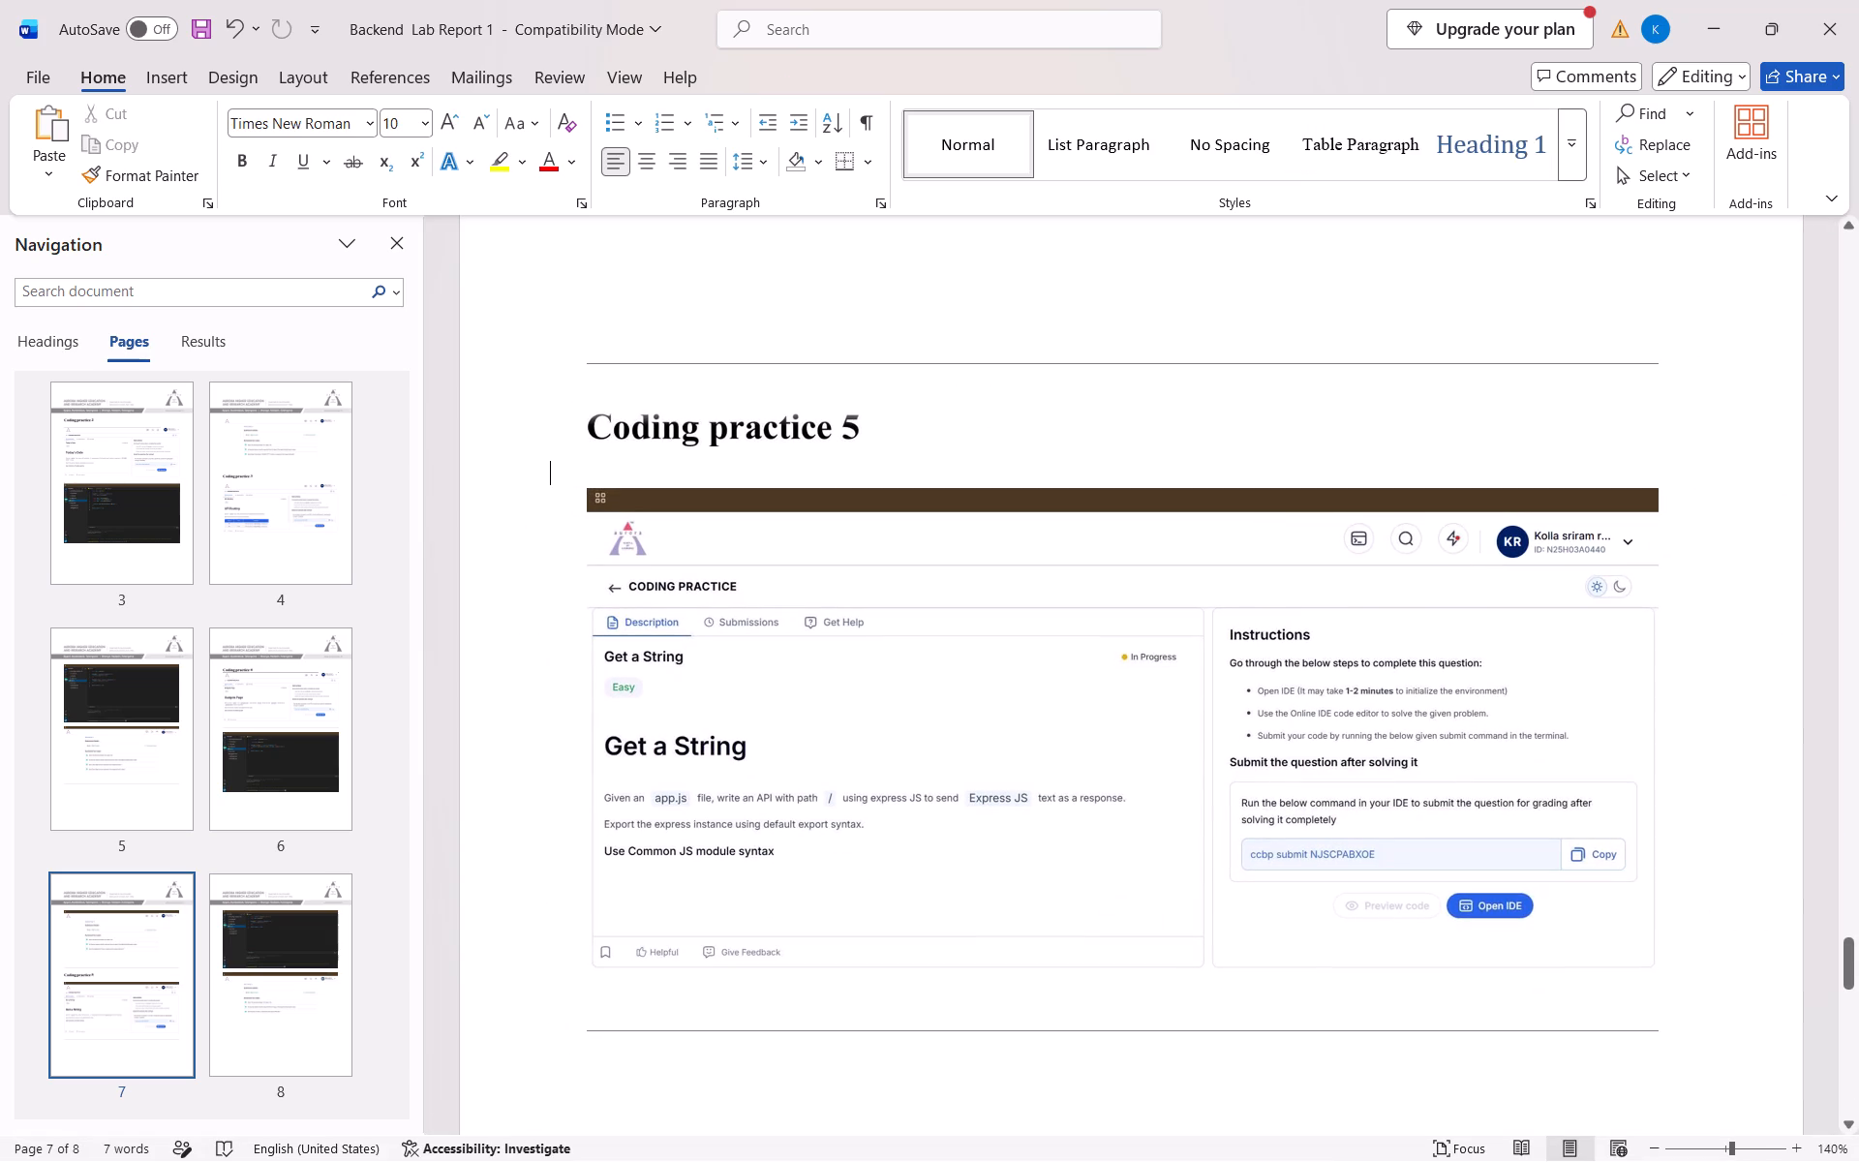
scroll(1473, 619, up, 7)
scroll(1469, 638, down, 4)
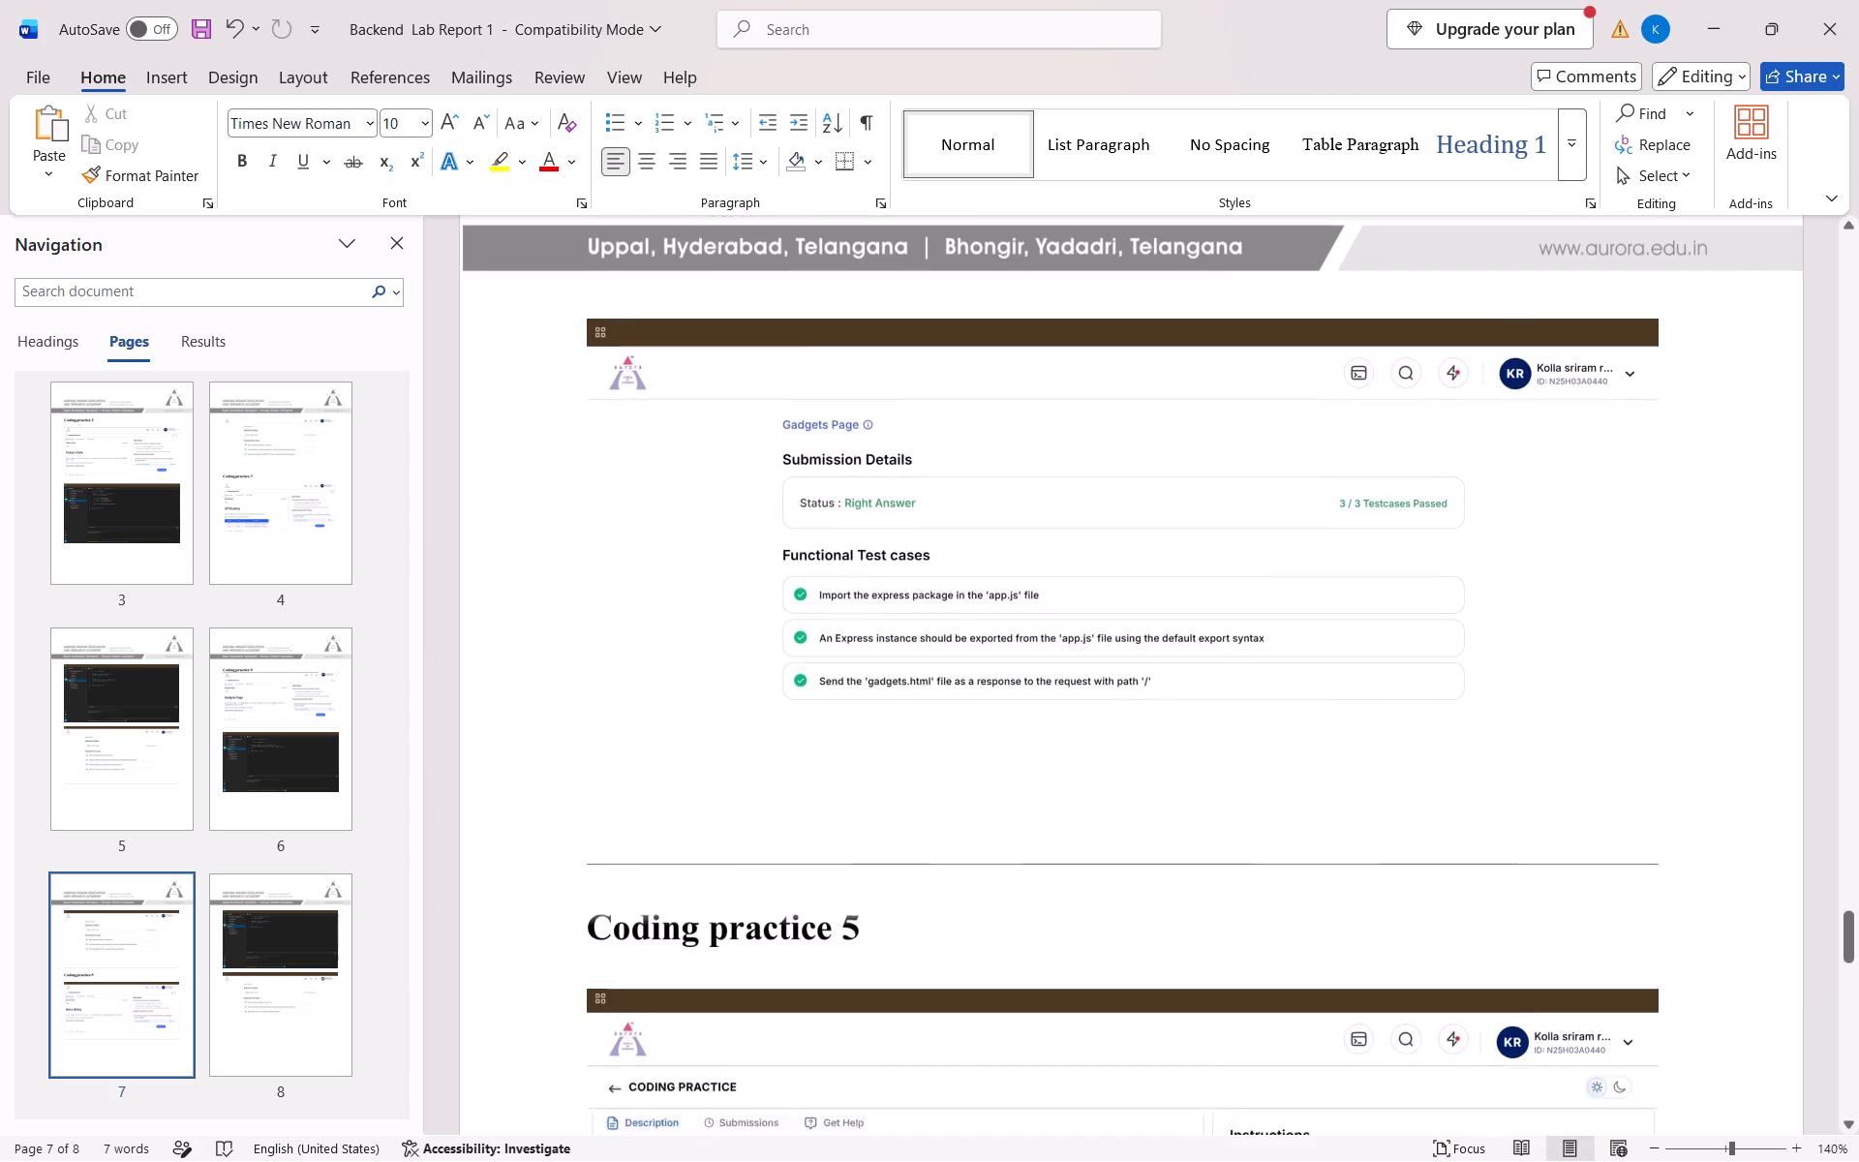
scroll(1469, 645, down, 20)
scroll(1447, 651, down, 3)
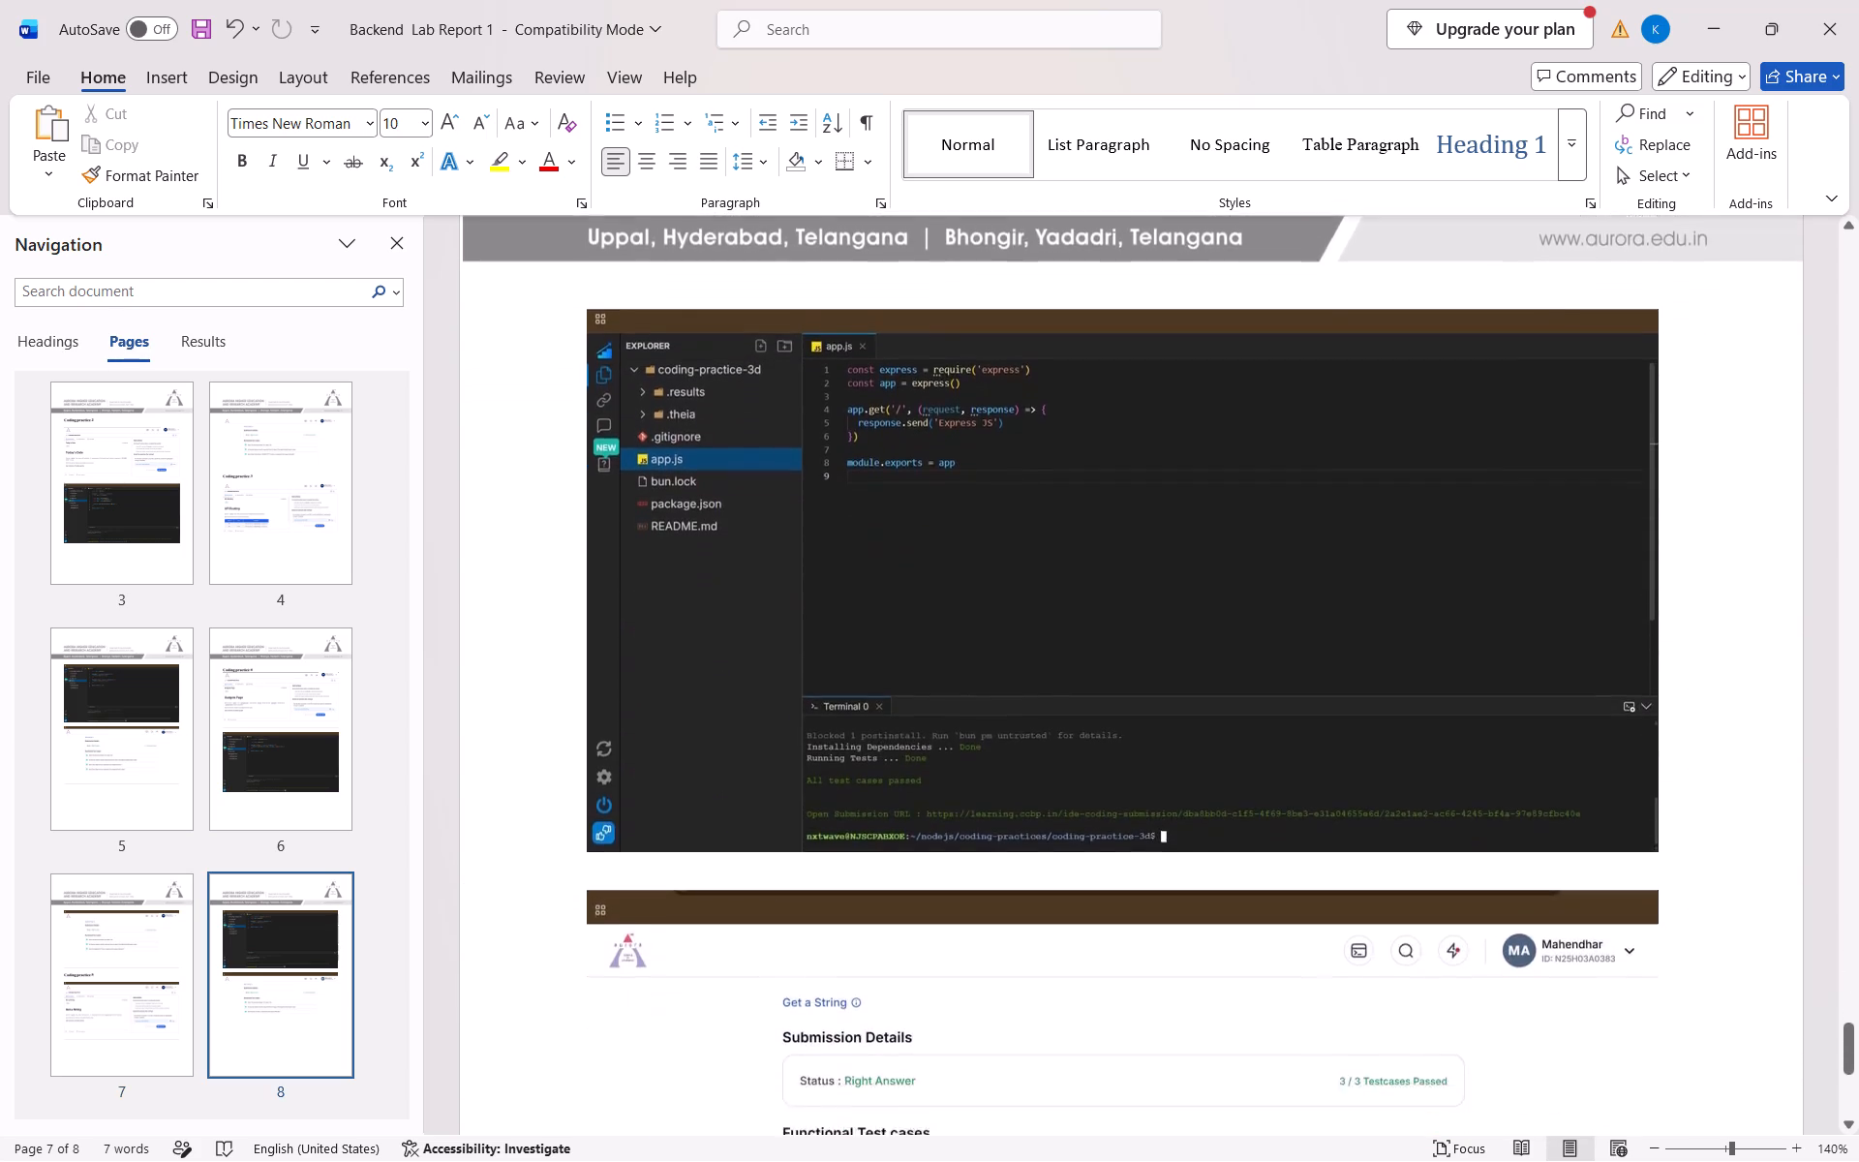
scroll(1445, 653, down, 7)
scroll(1445, 650, up, 3)
Paste the new badge below the page 8 submission screenshot, set it In Front of Text and shrink it proportionally to about half size.
click(1072, 657)
drag(1125, 1082, 1125, 1077)
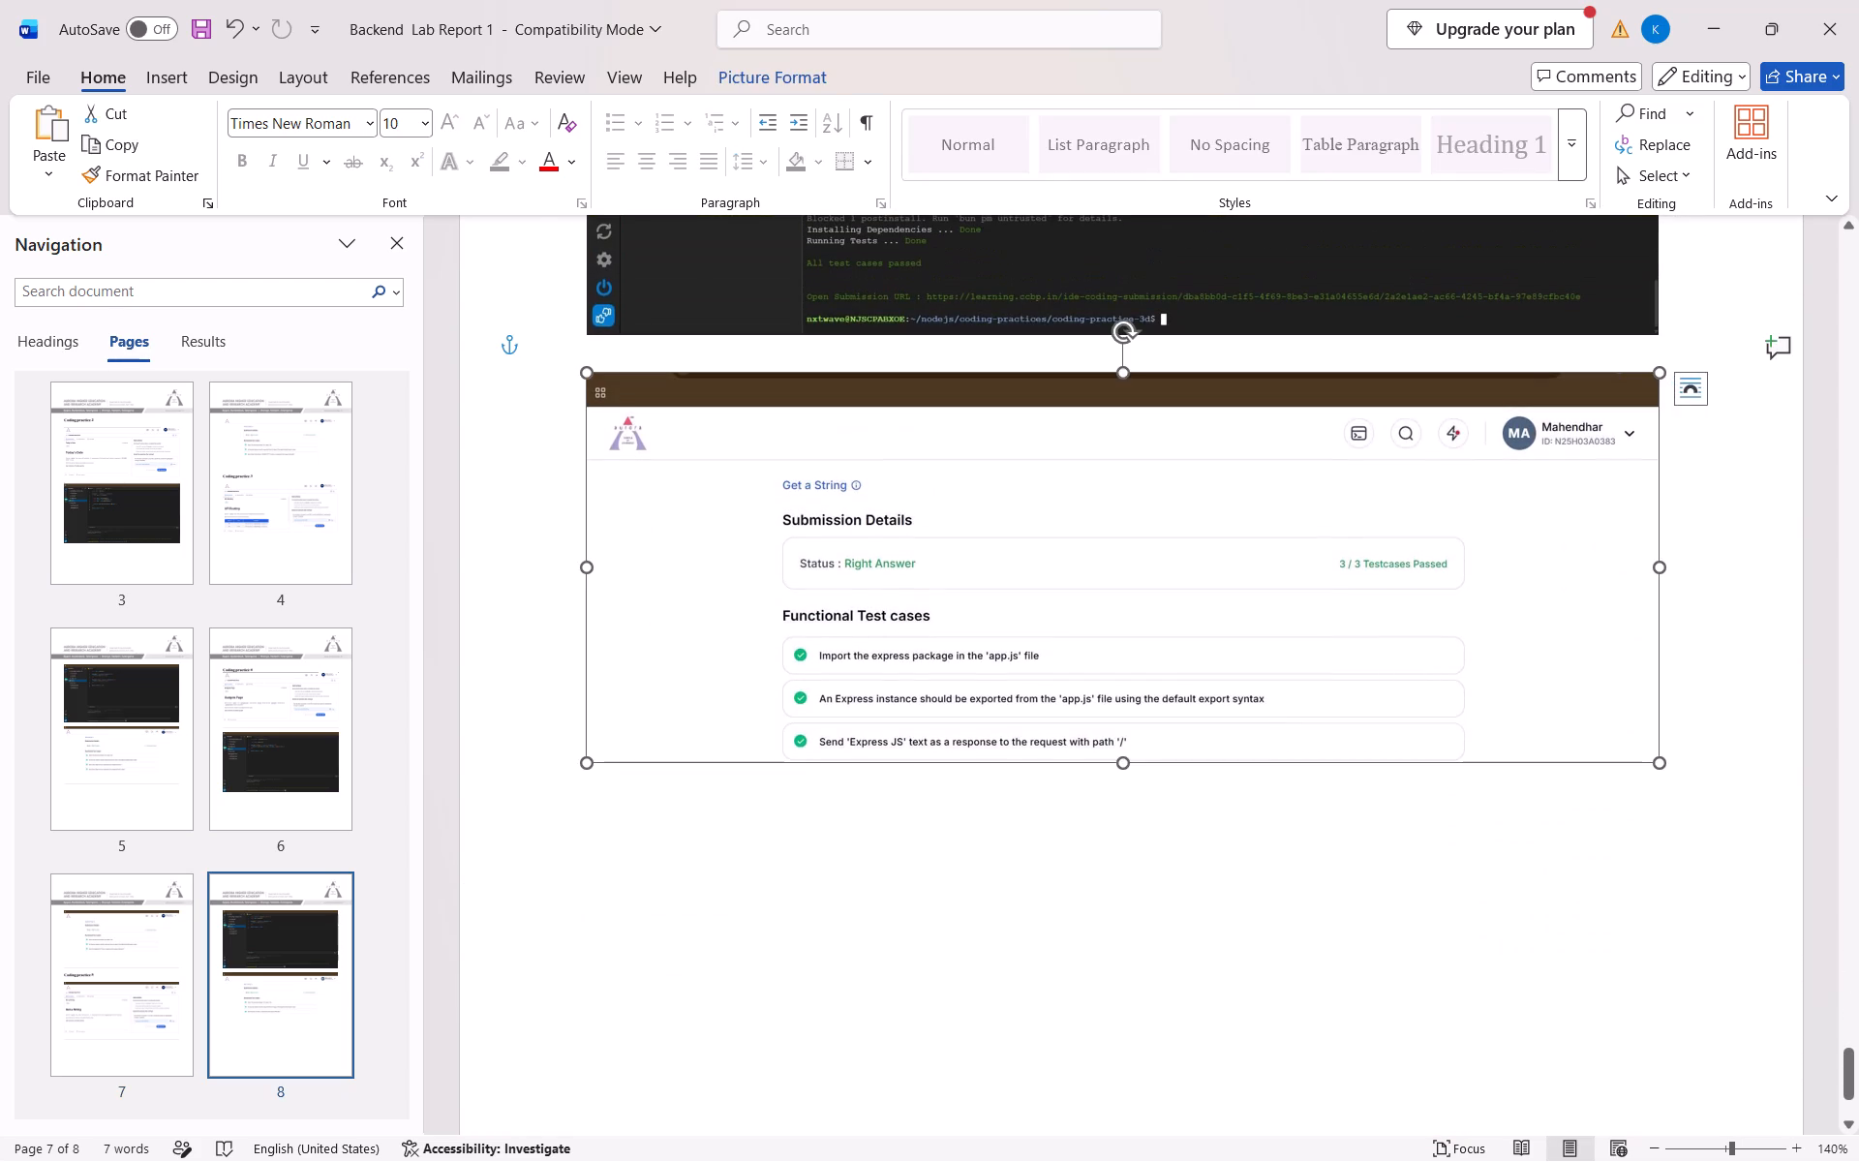
drag(1125, 1077, 1122, 1043)
click(1080, 935)
key(ctrl+v)
click(825, 891)
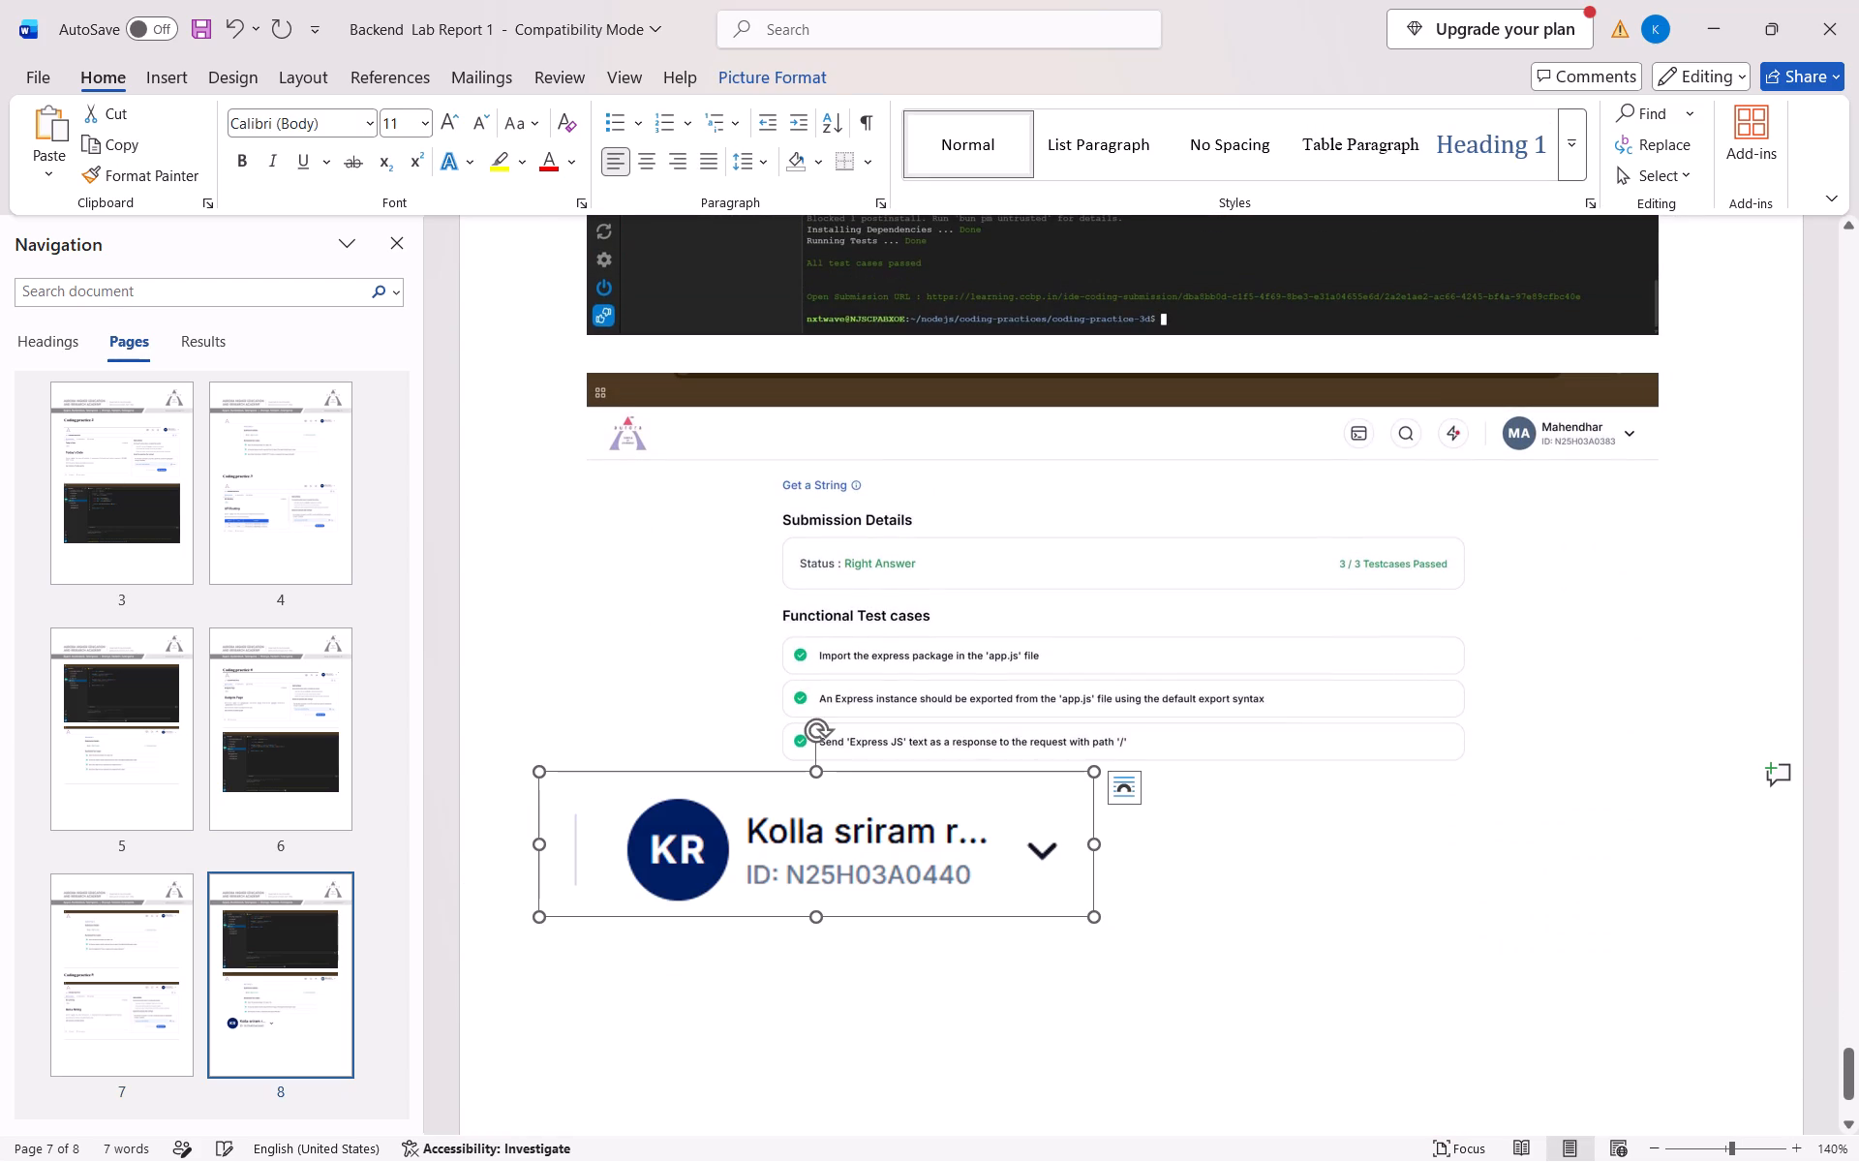
click(1130, 784)
click(1307, 996)
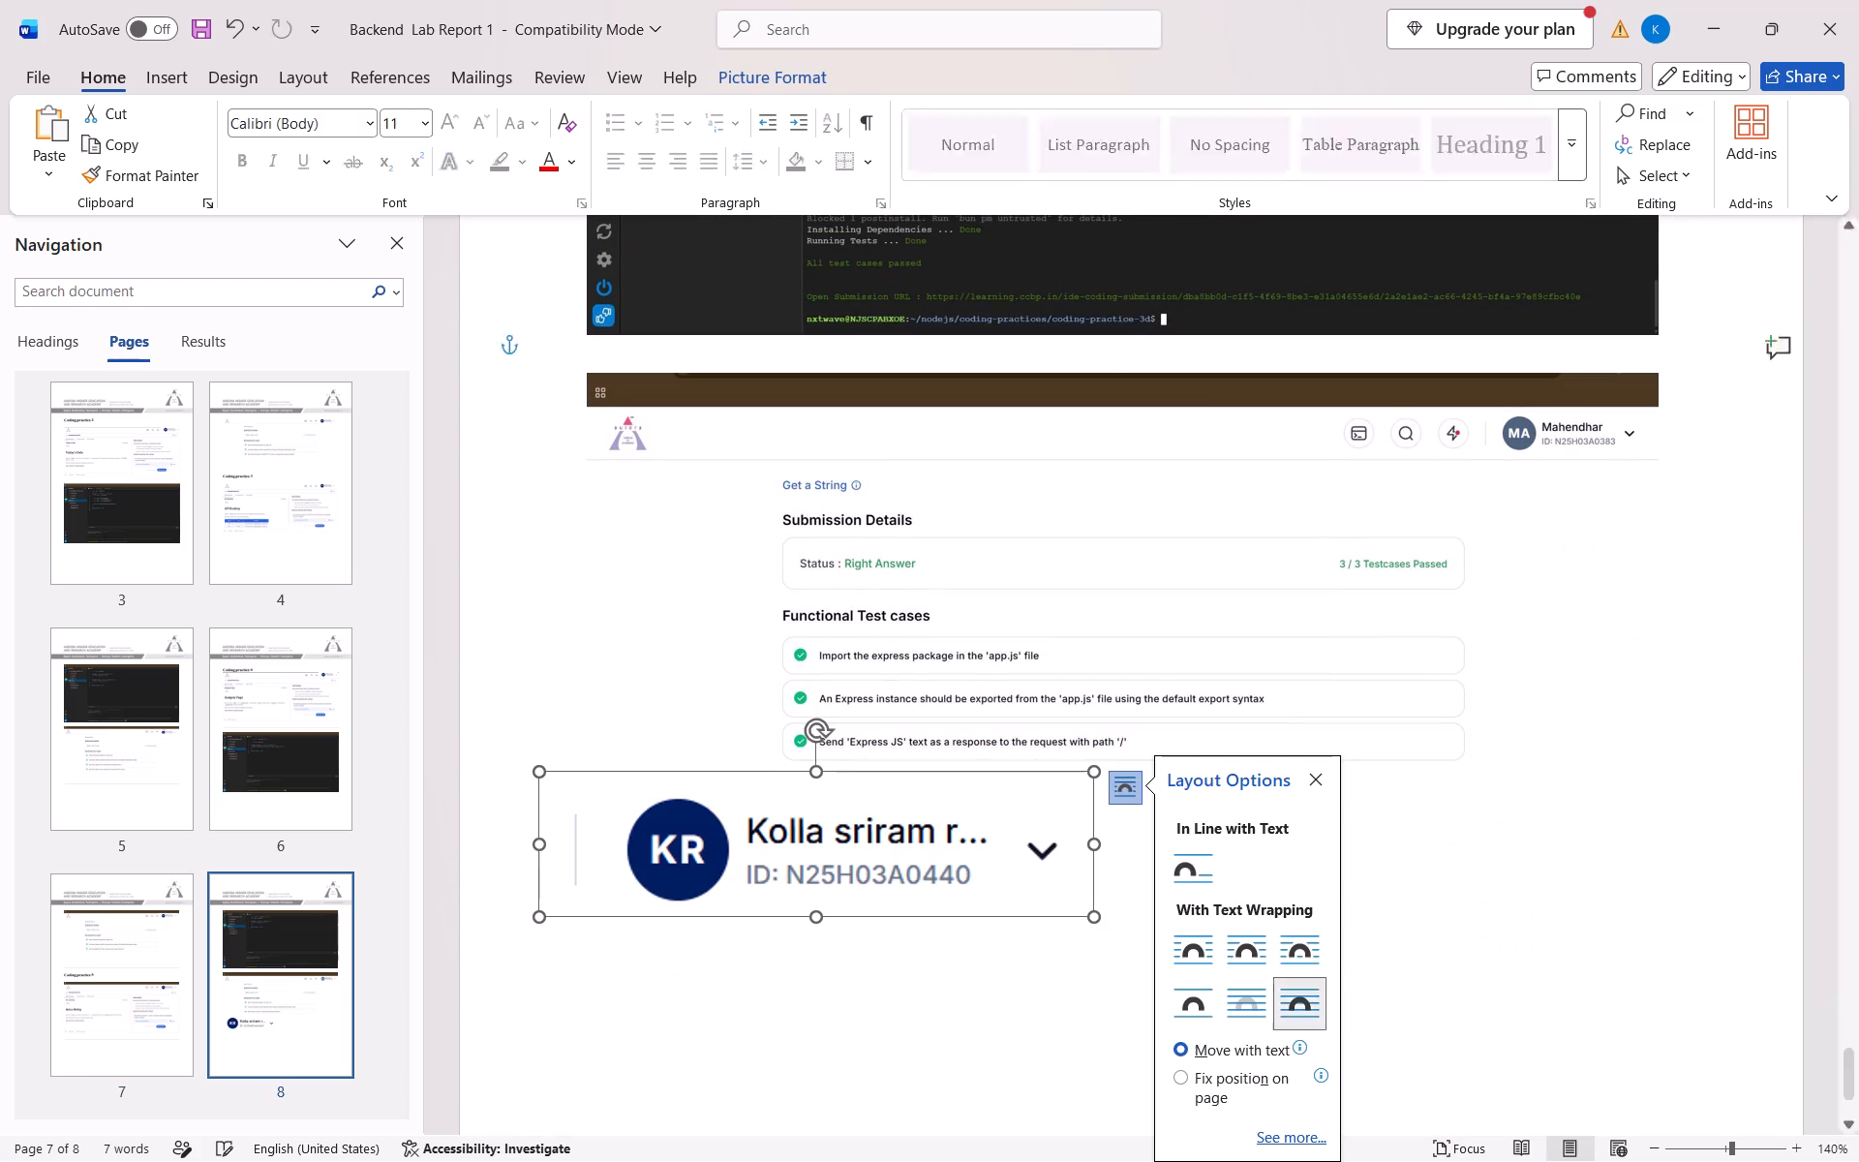
drag(1093, 914, 798, 822)
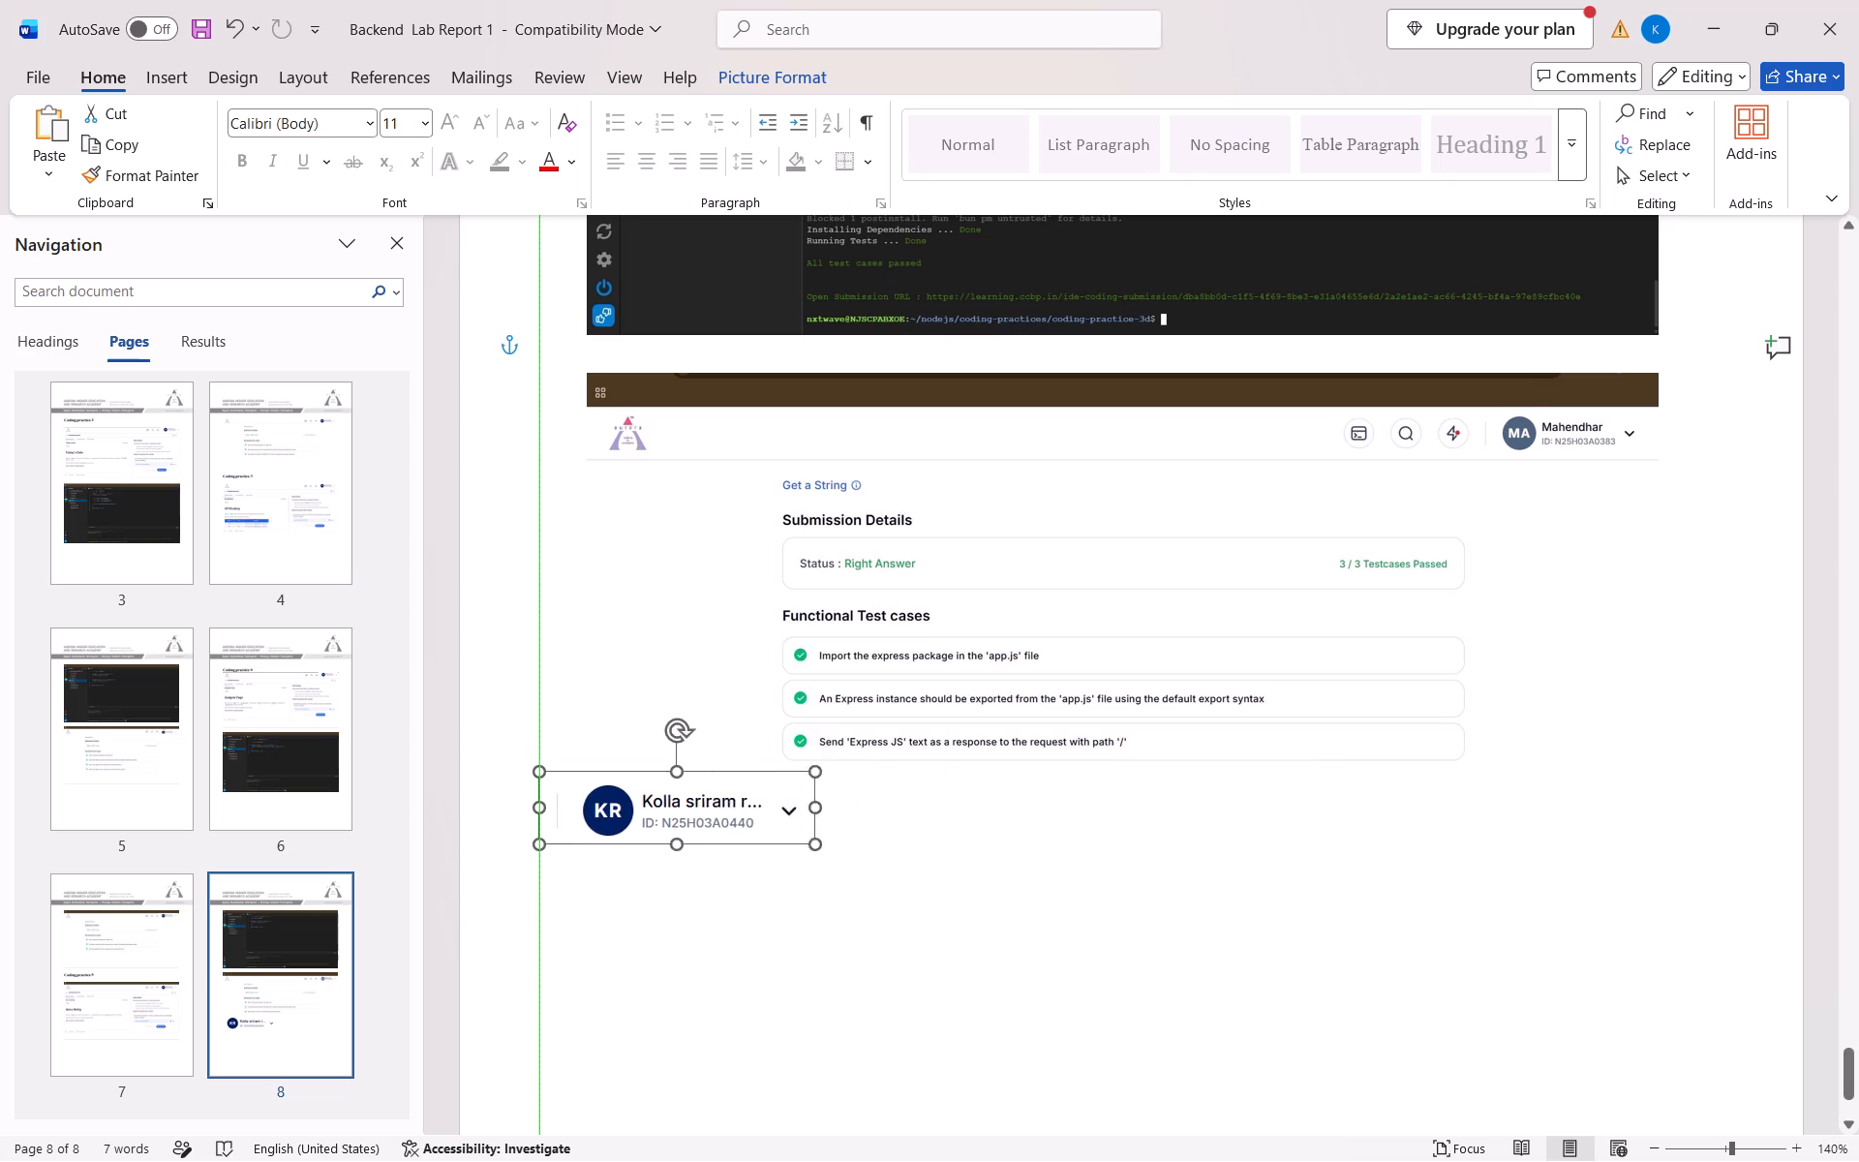
drag(798, 822, 791, 820)
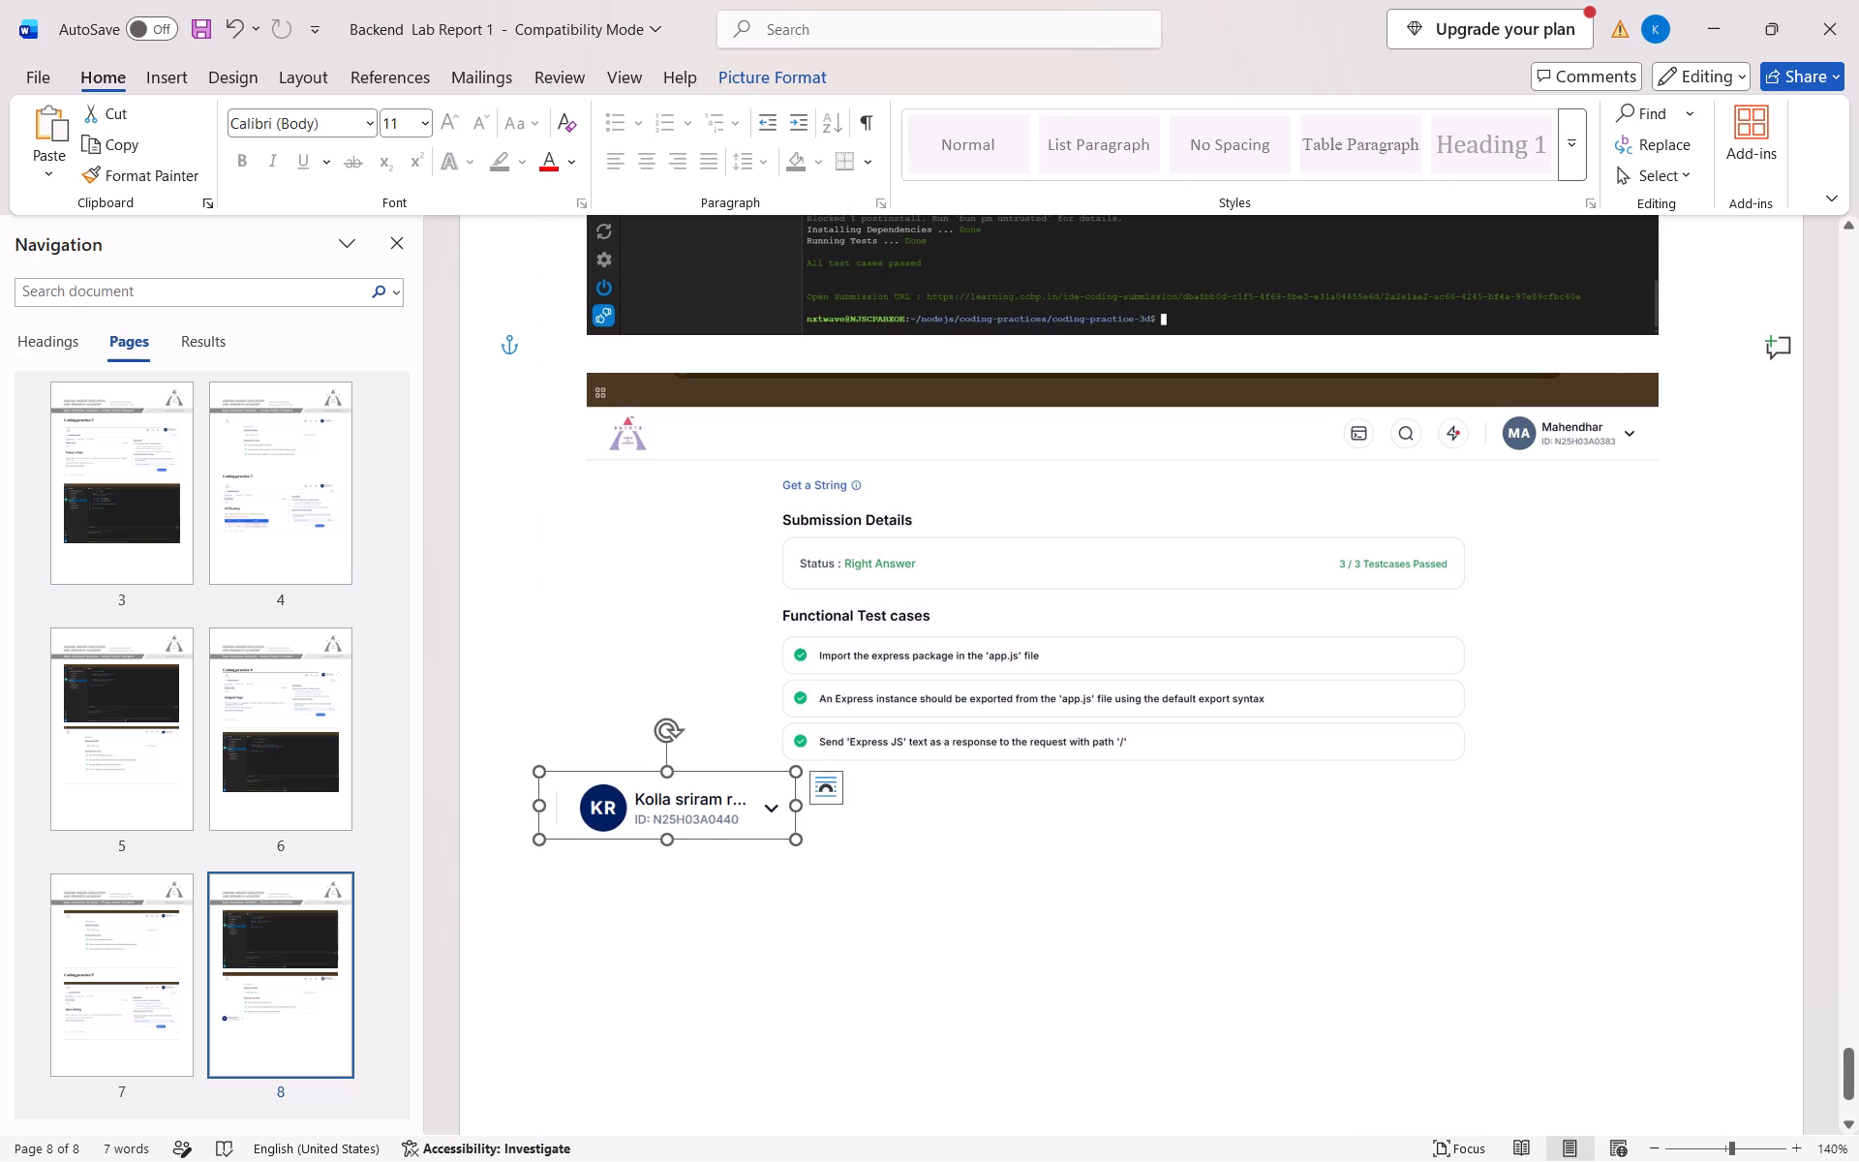
Move the badge over the old profile badge in the page 8 Get a String submission header, aligning it beside the lightning icon at higher zoom.
drag(629, 808, 1539, 455)
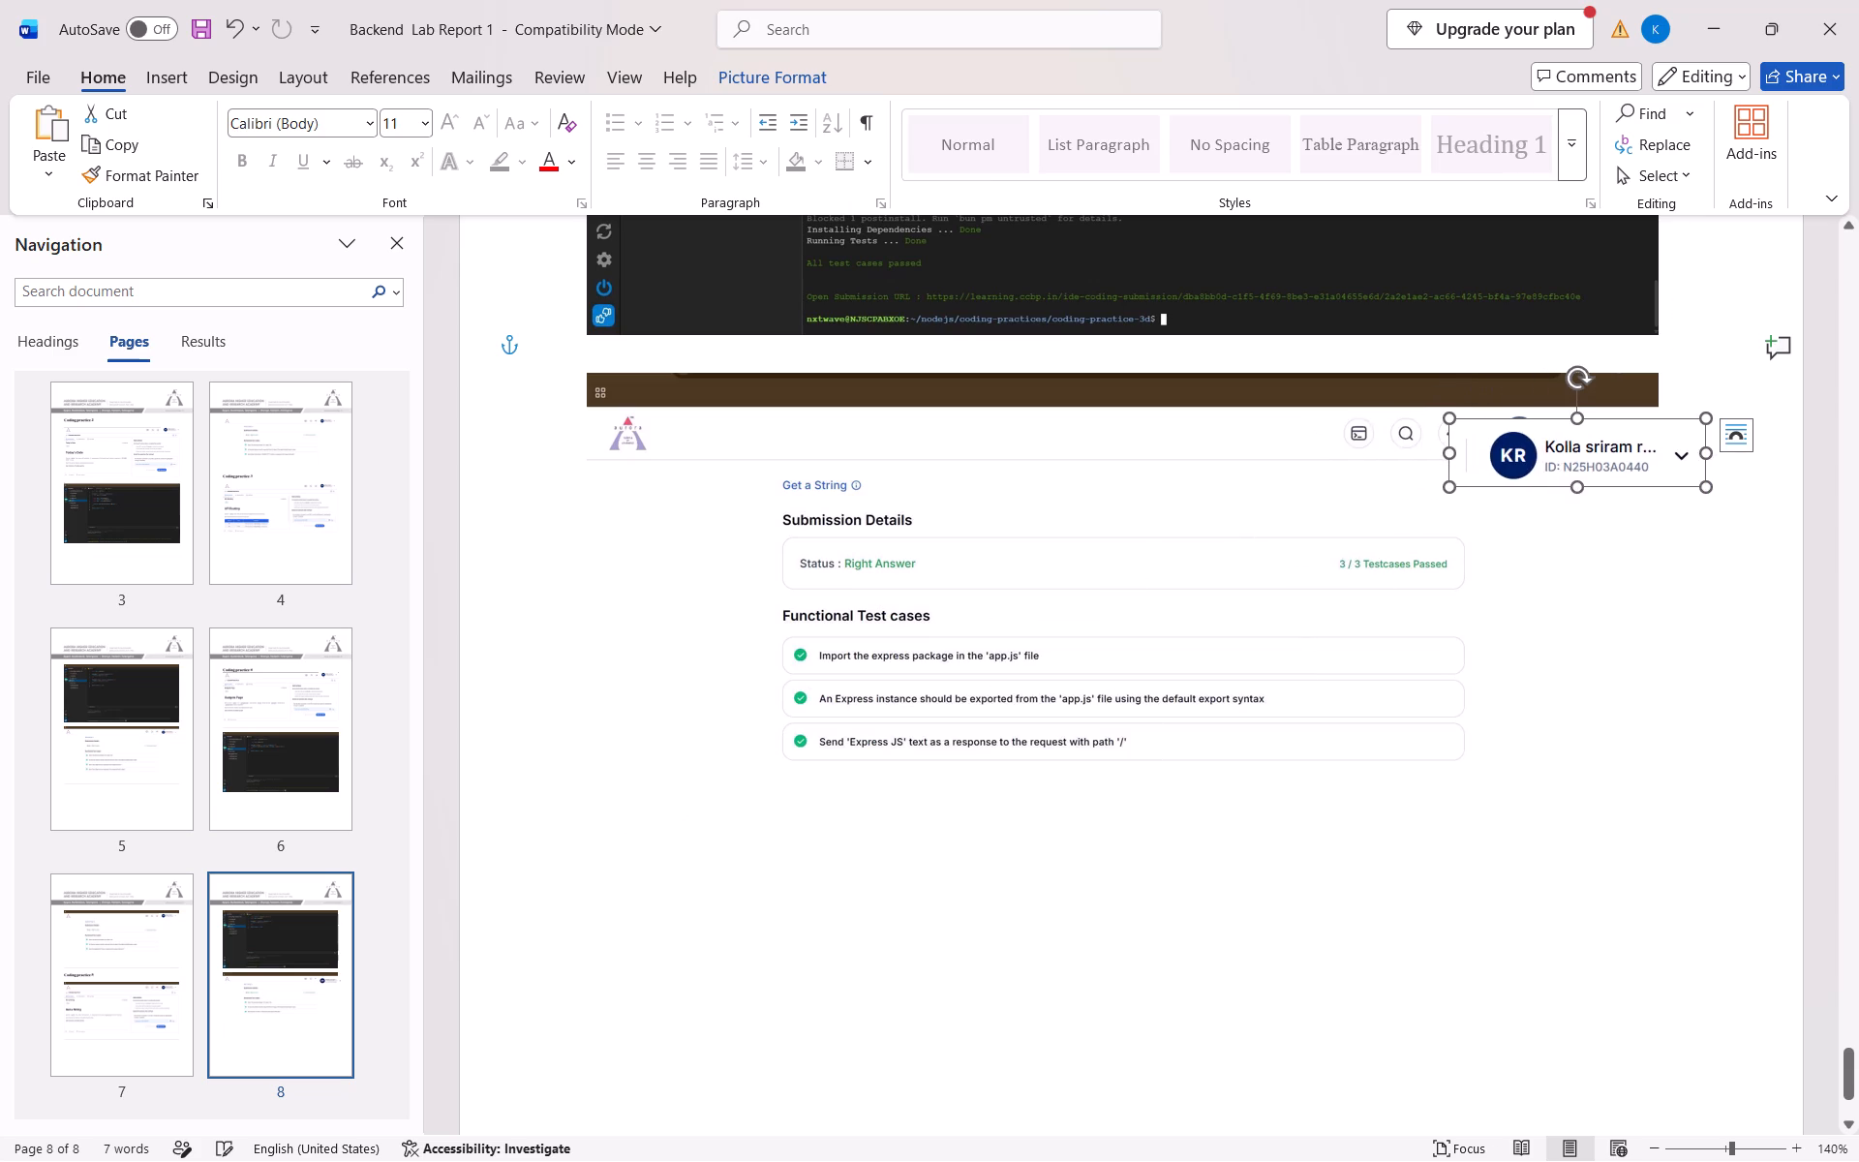
ctrl+scroll(1711, 580, up, 14)
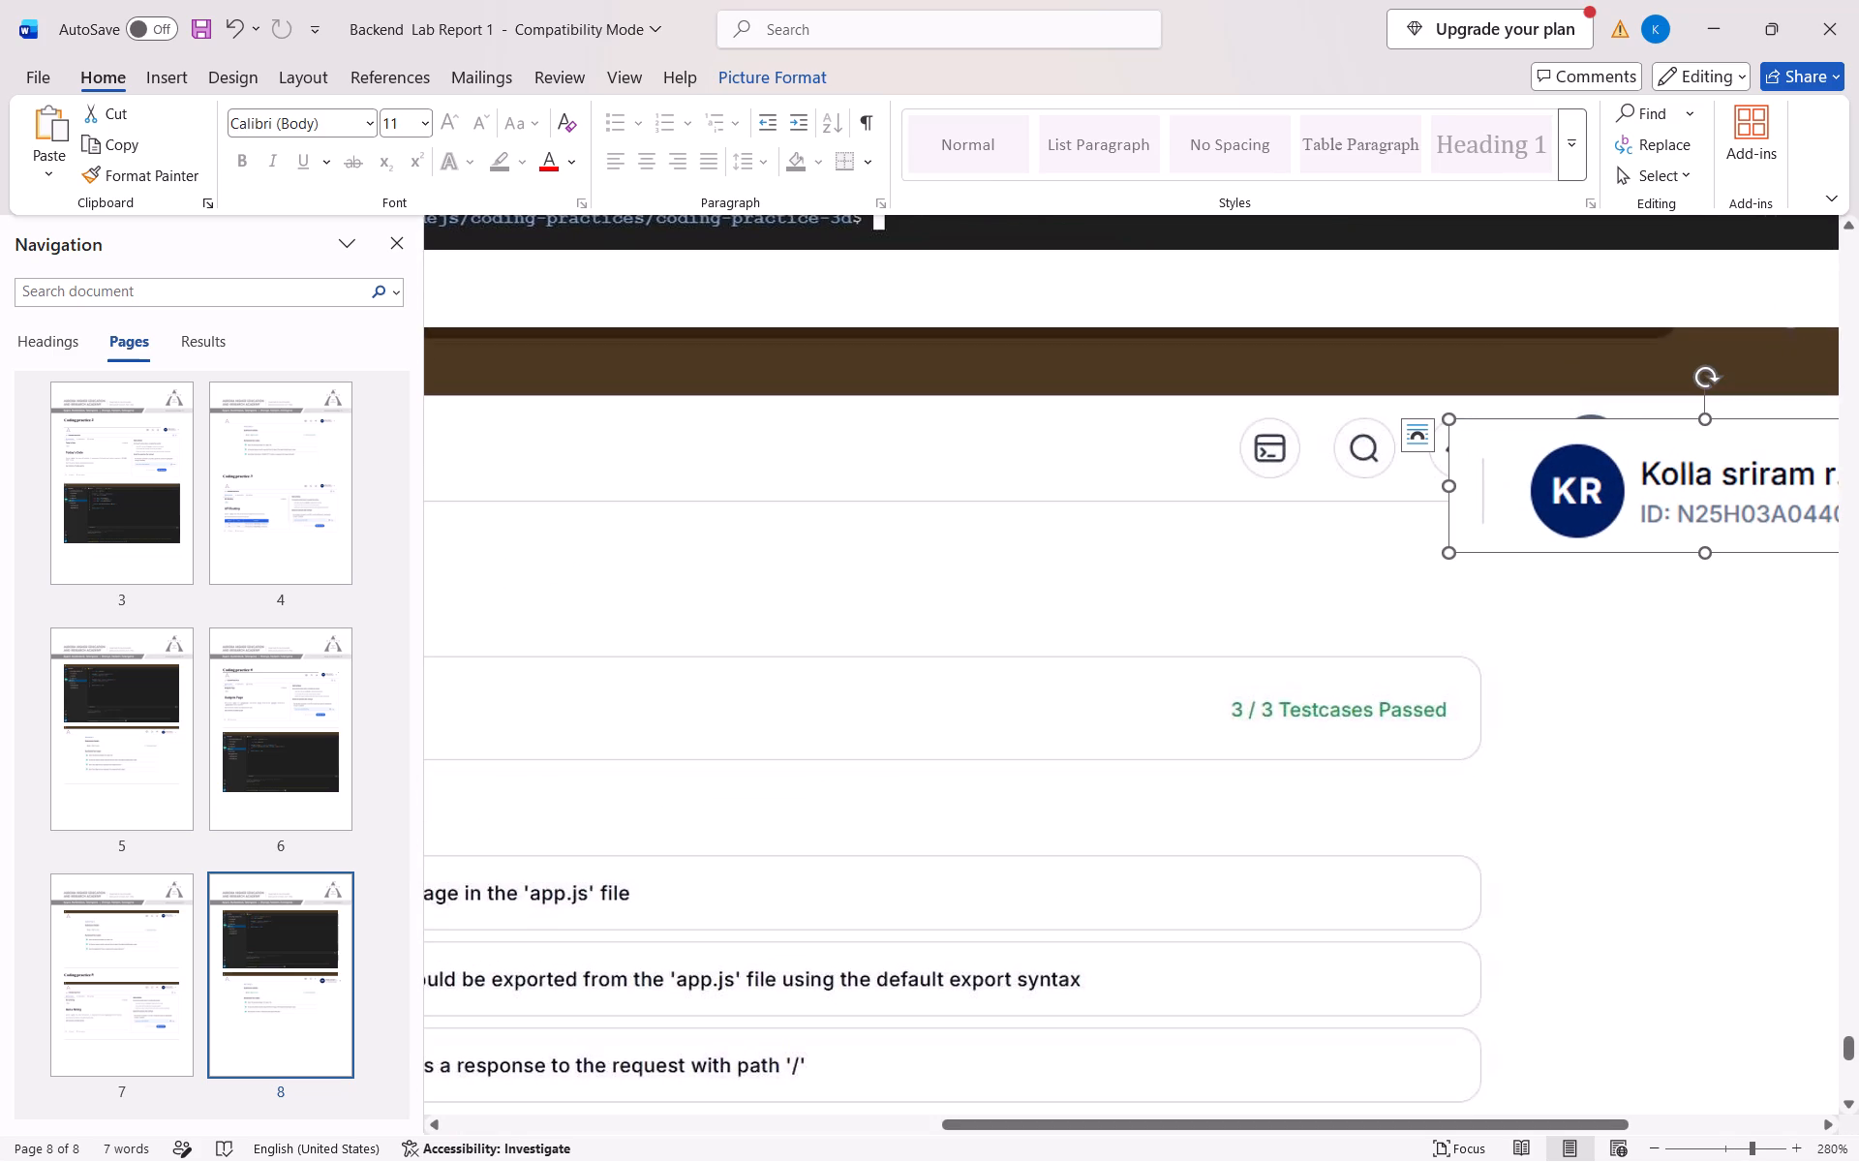
click(1621, 1001)
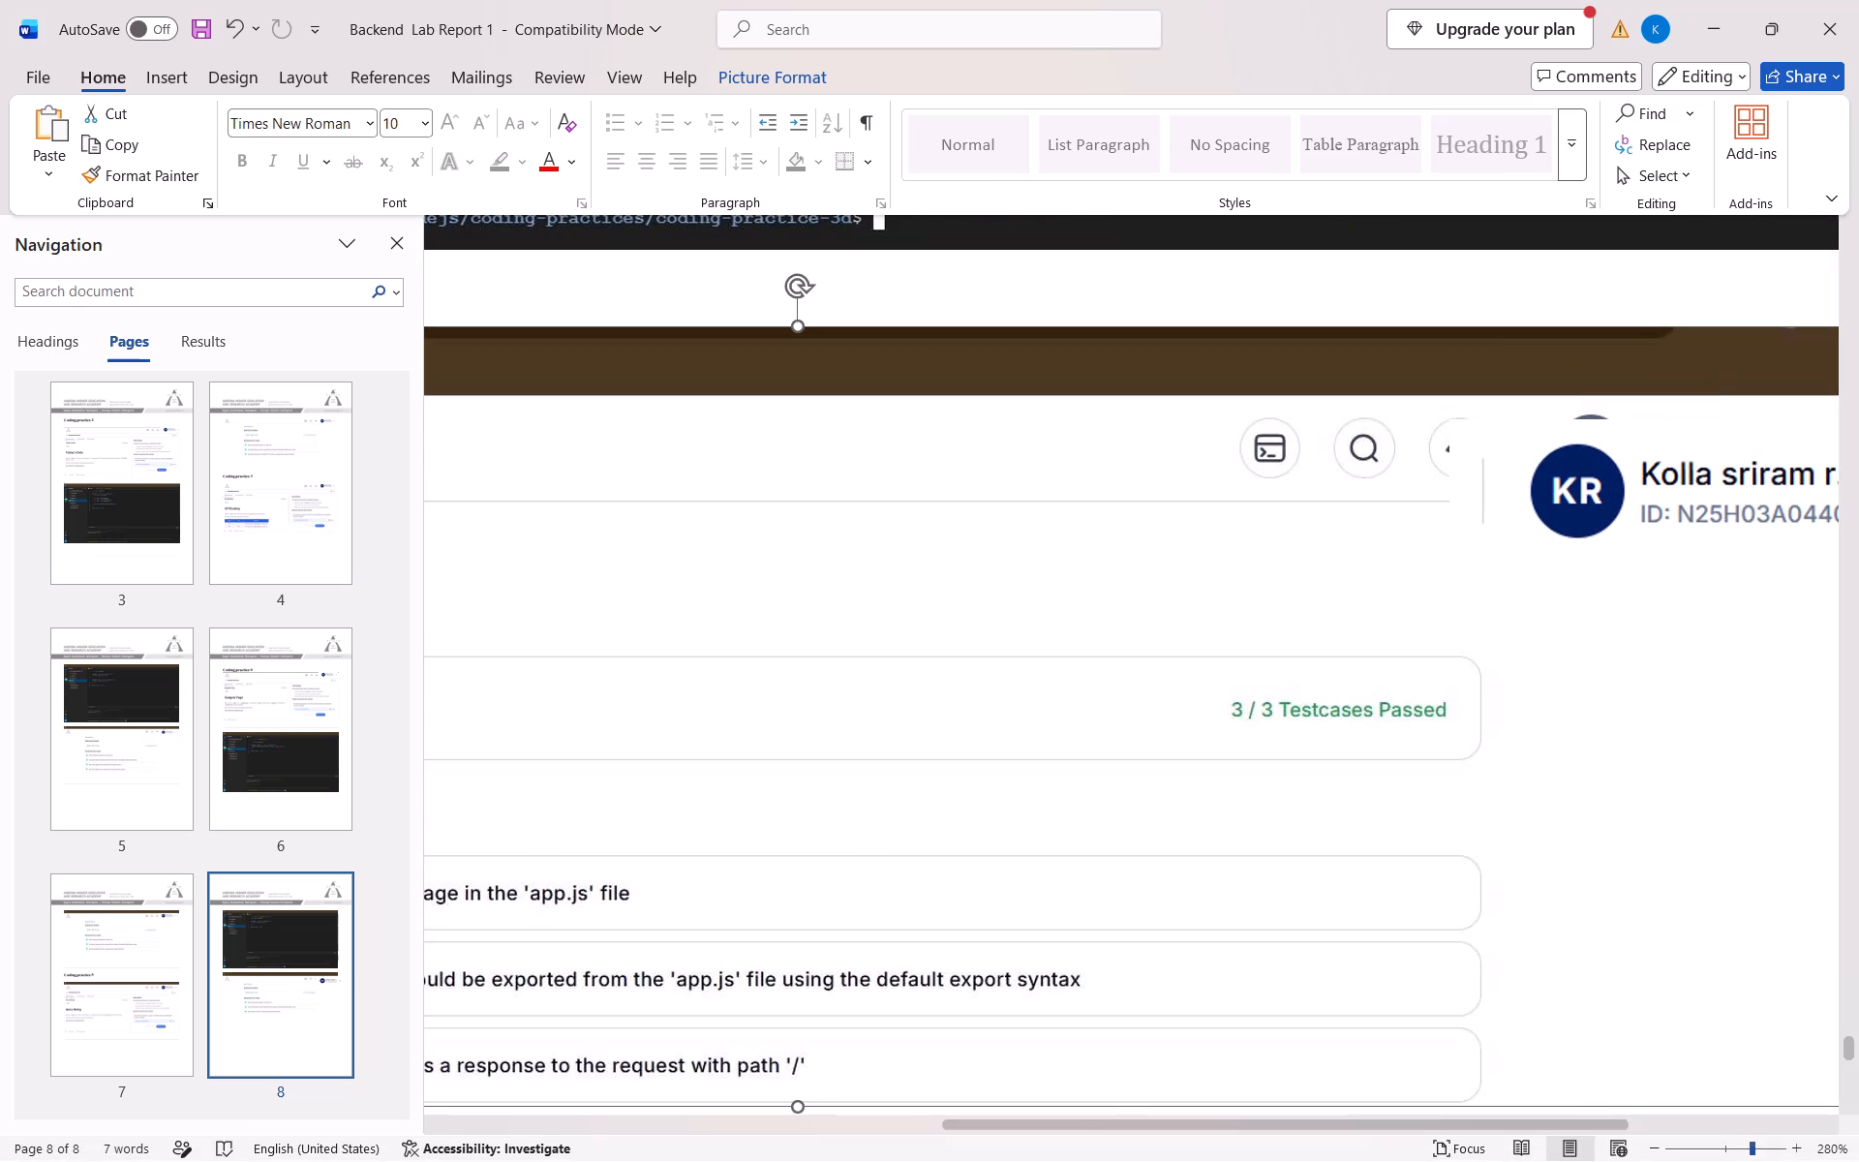
drag(1604, 1123, 1858, 1114)
click(1317, 517)
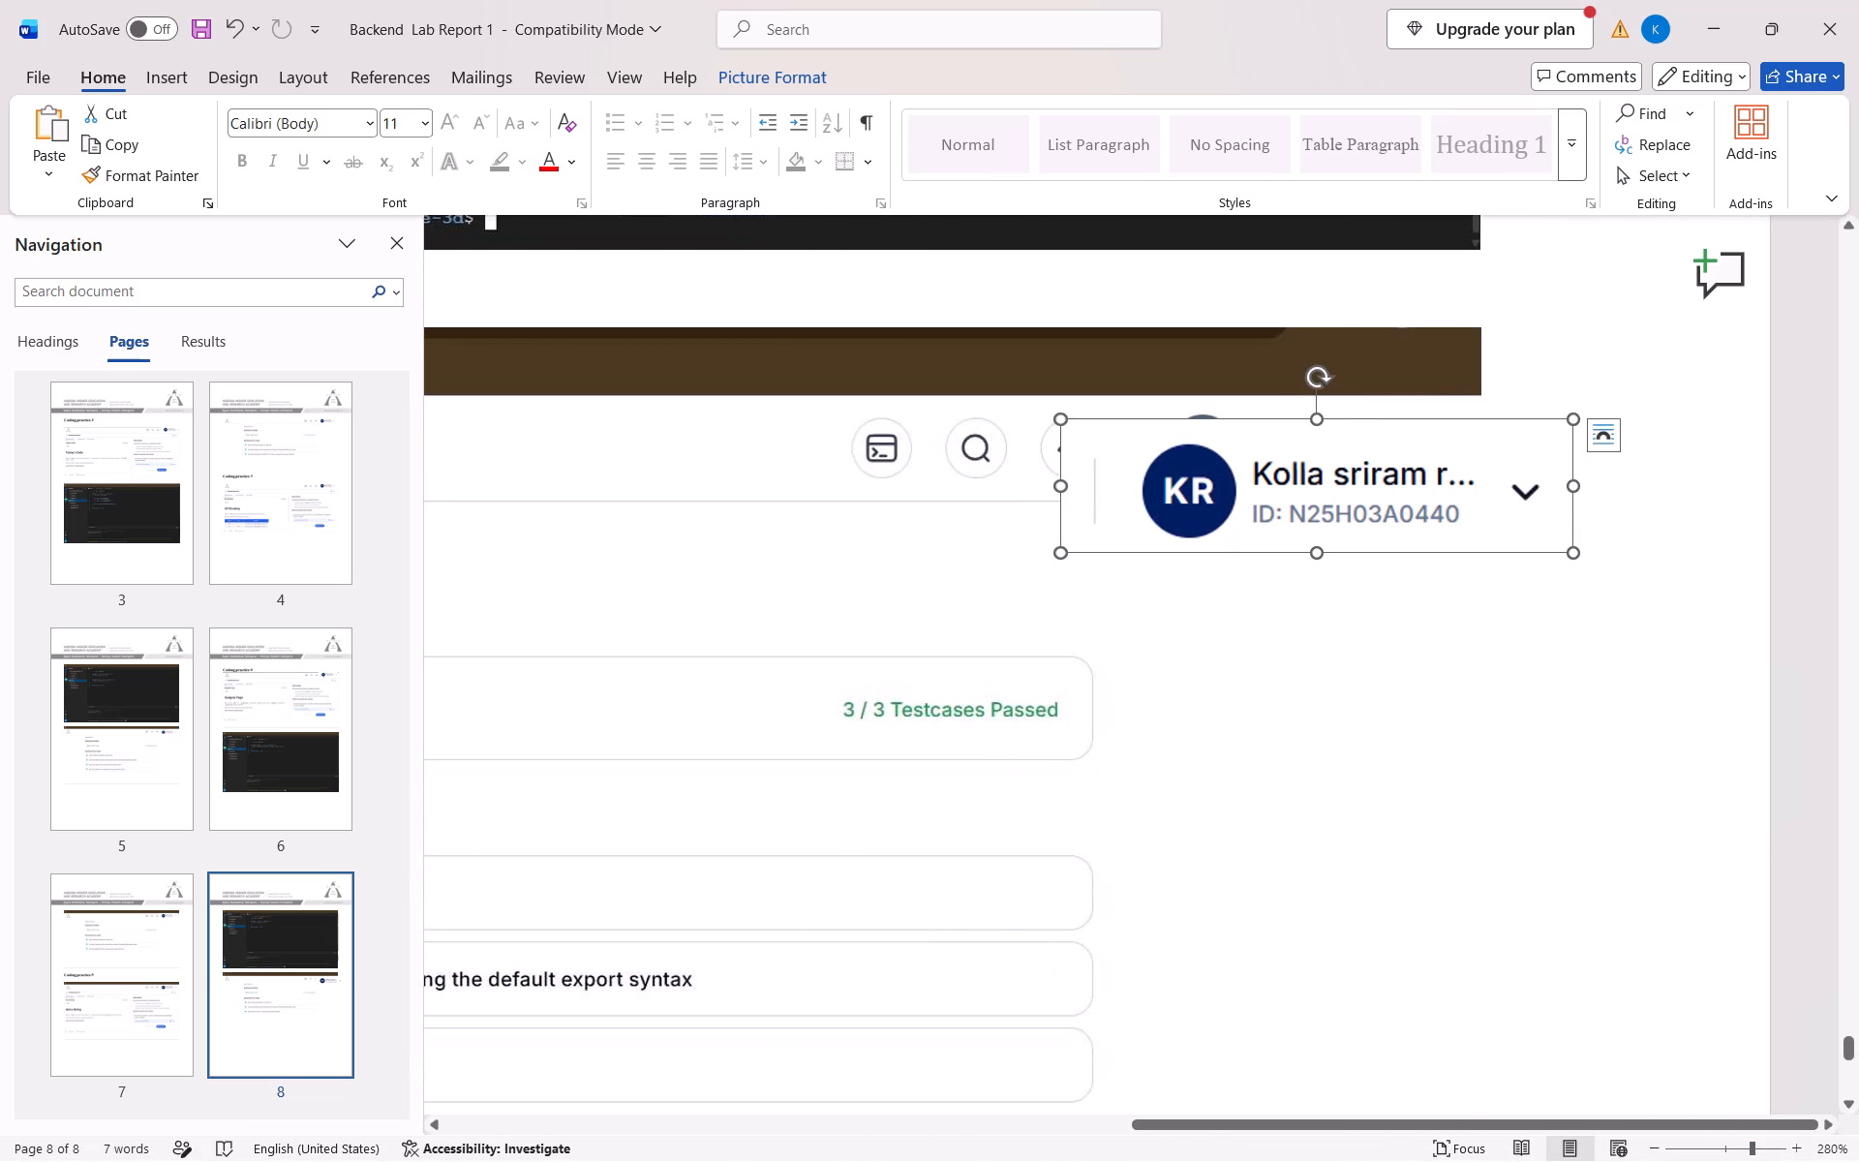
drag(1321, 513, 1361, 487)
click(1379, 474)
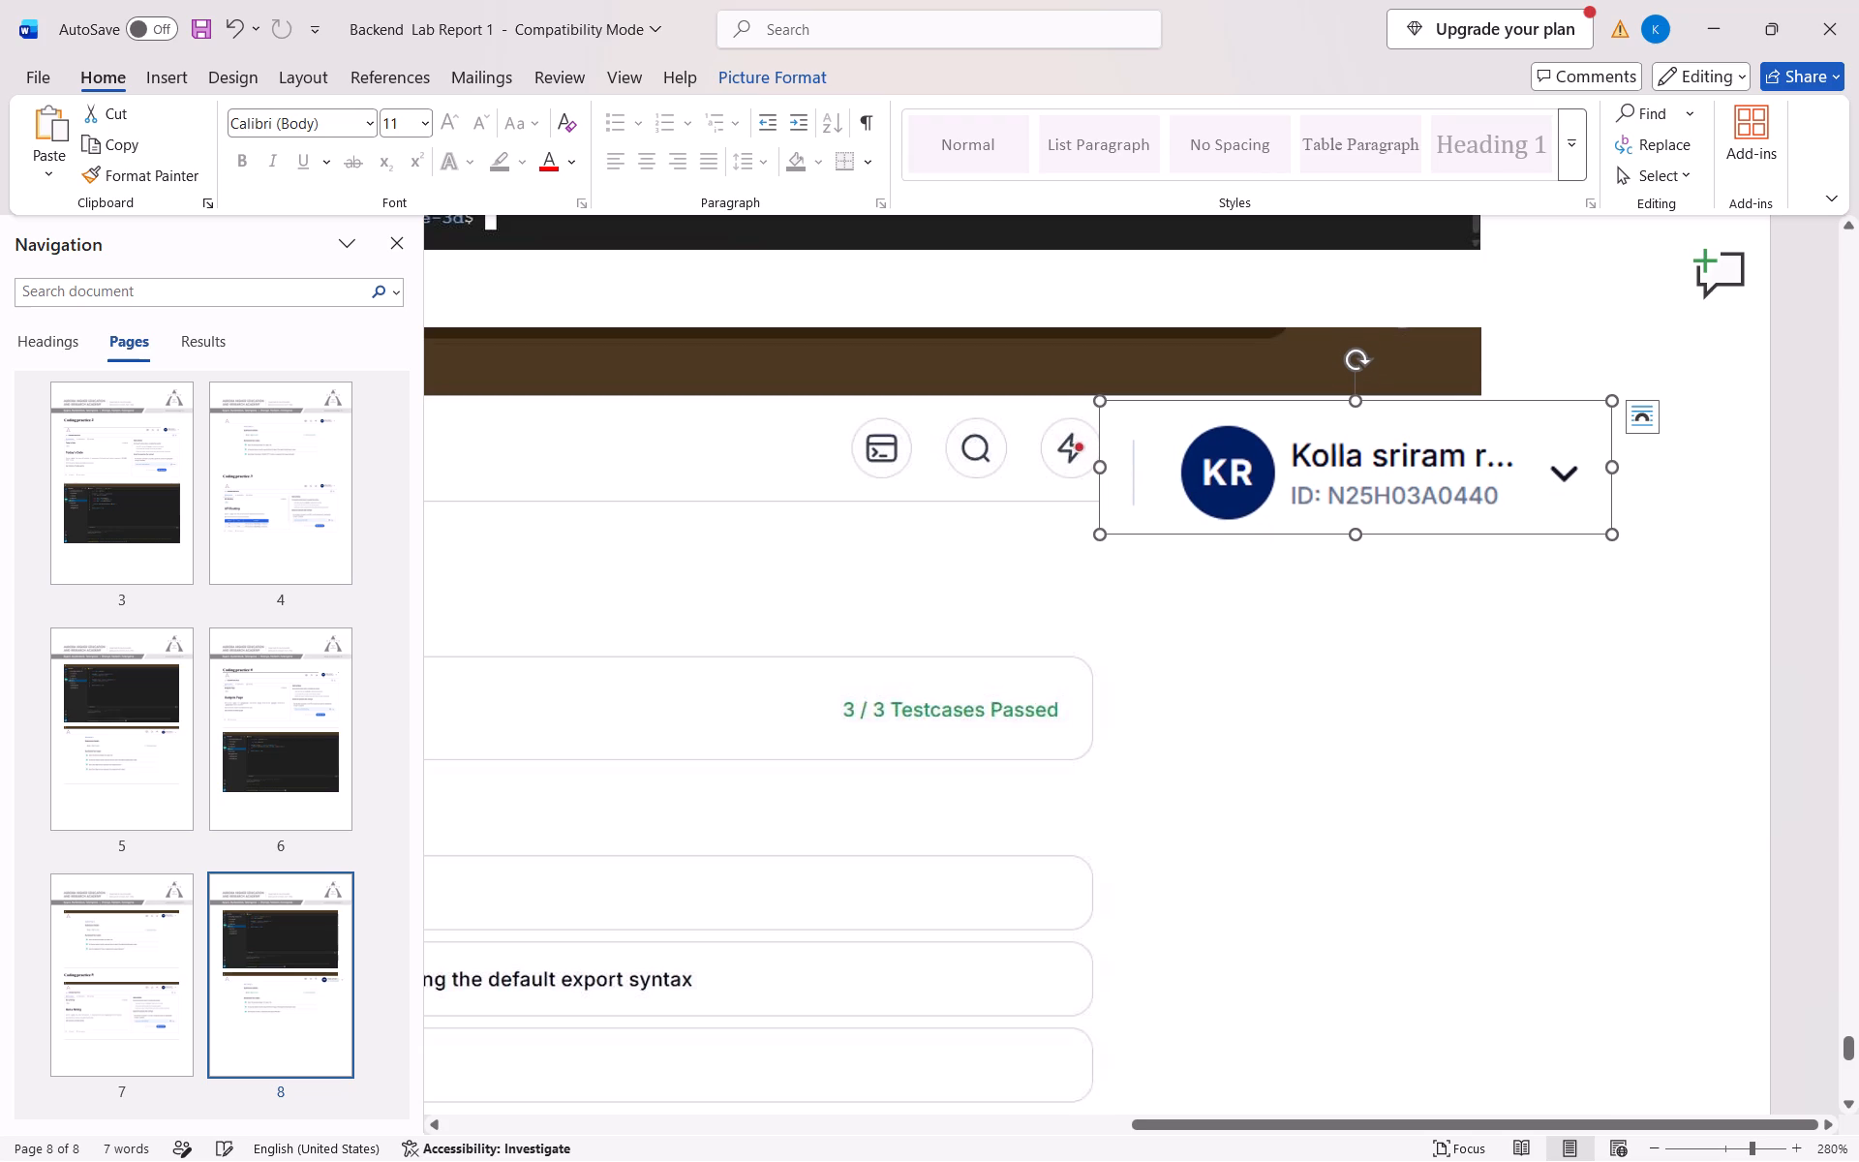
Shrink the badge proportionally to stay above the header line and adjust its width to cover the old badge and arrow.
drag(1613, 532, 1433, 474)
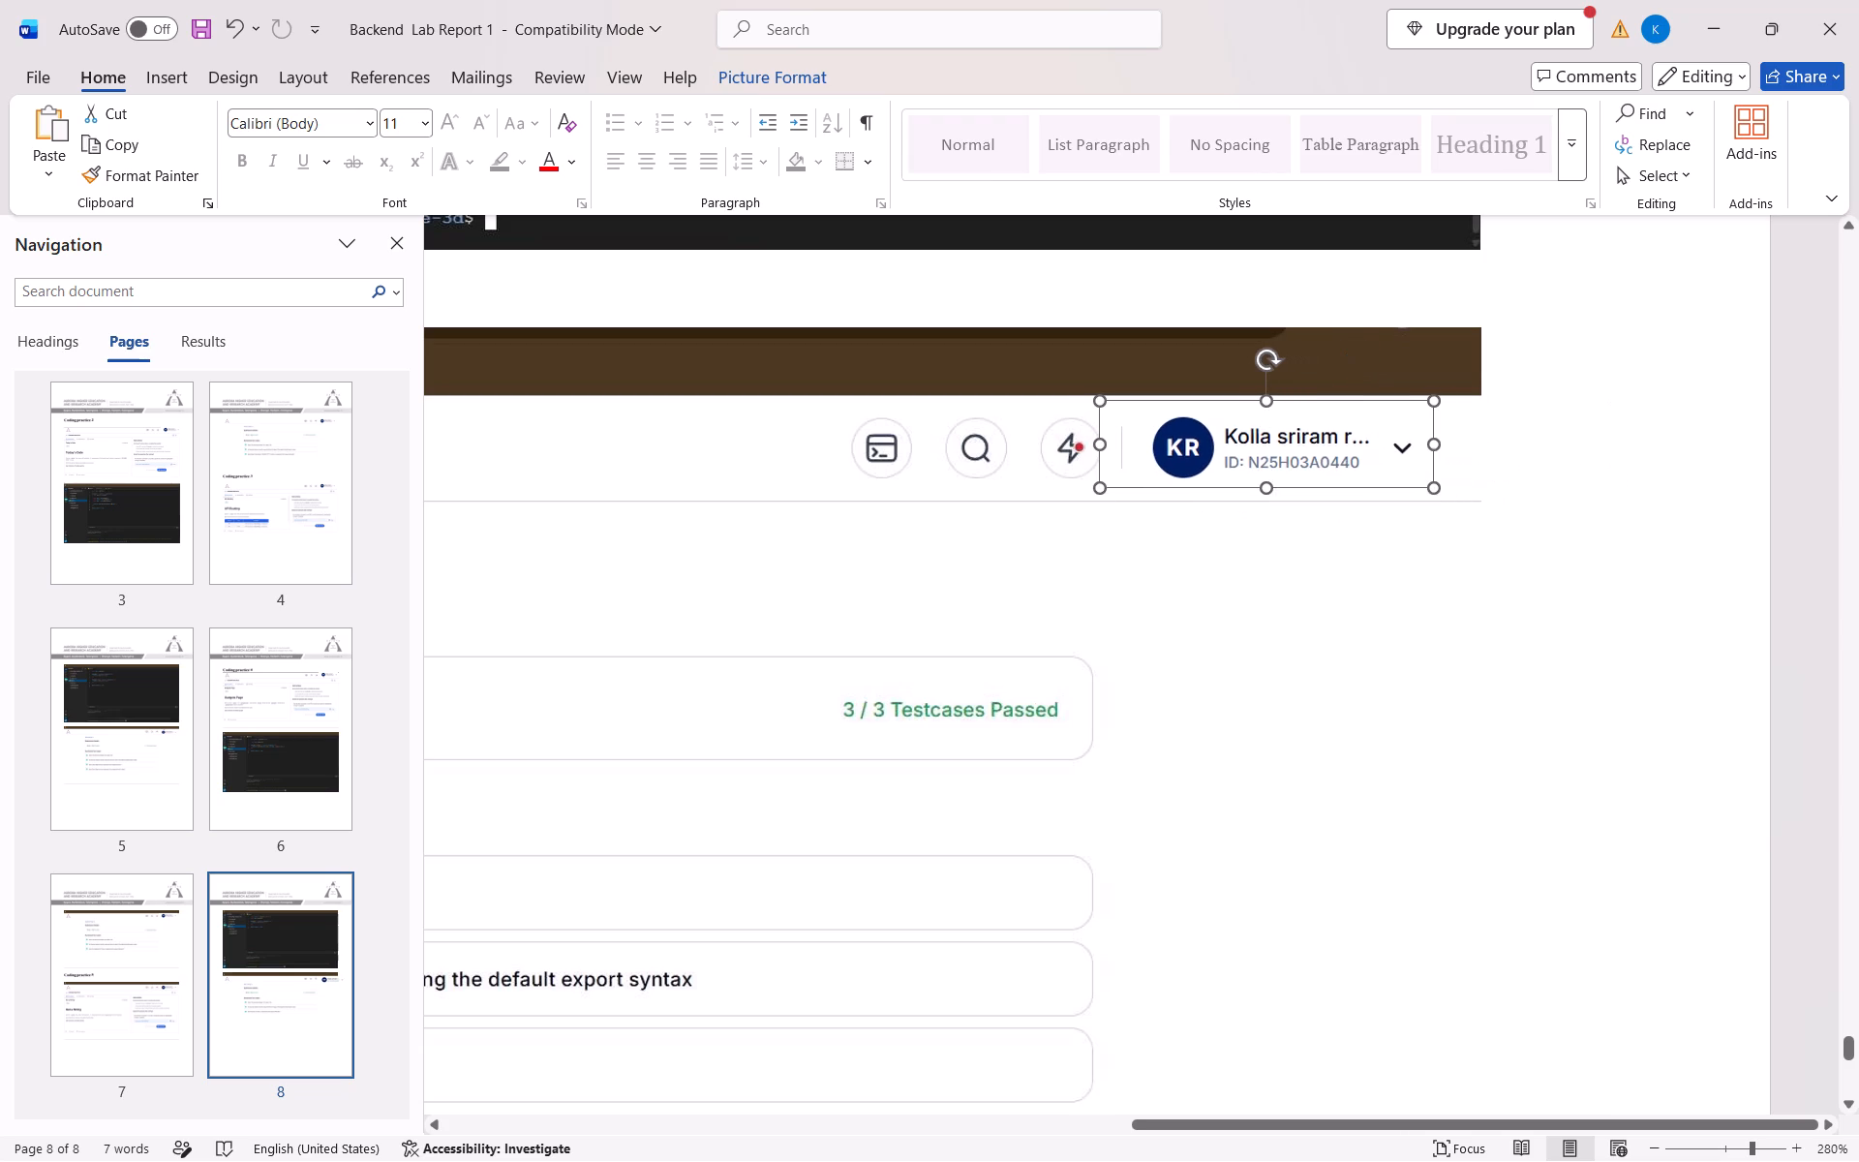
drag(1433, 474, 1453, 475)
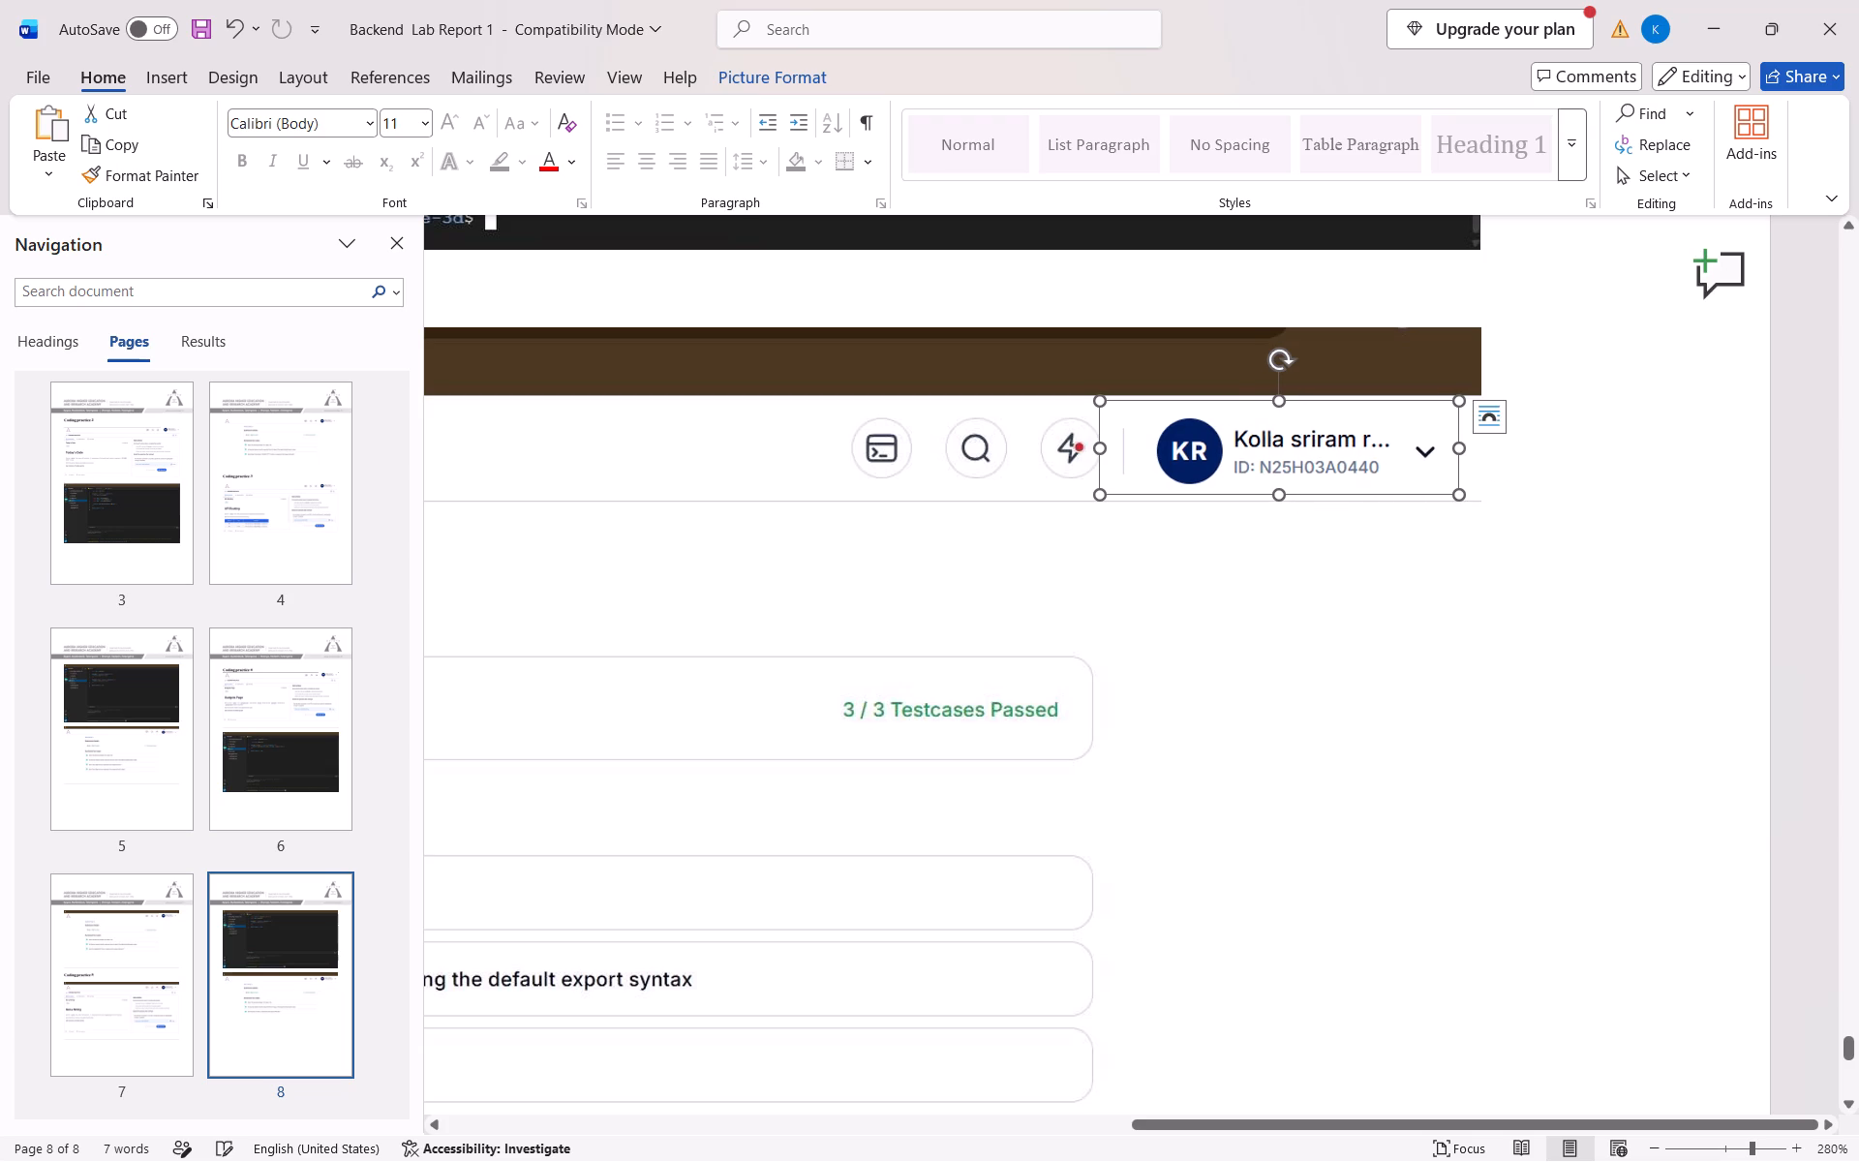
drag(1456, 450, 1471, 454)
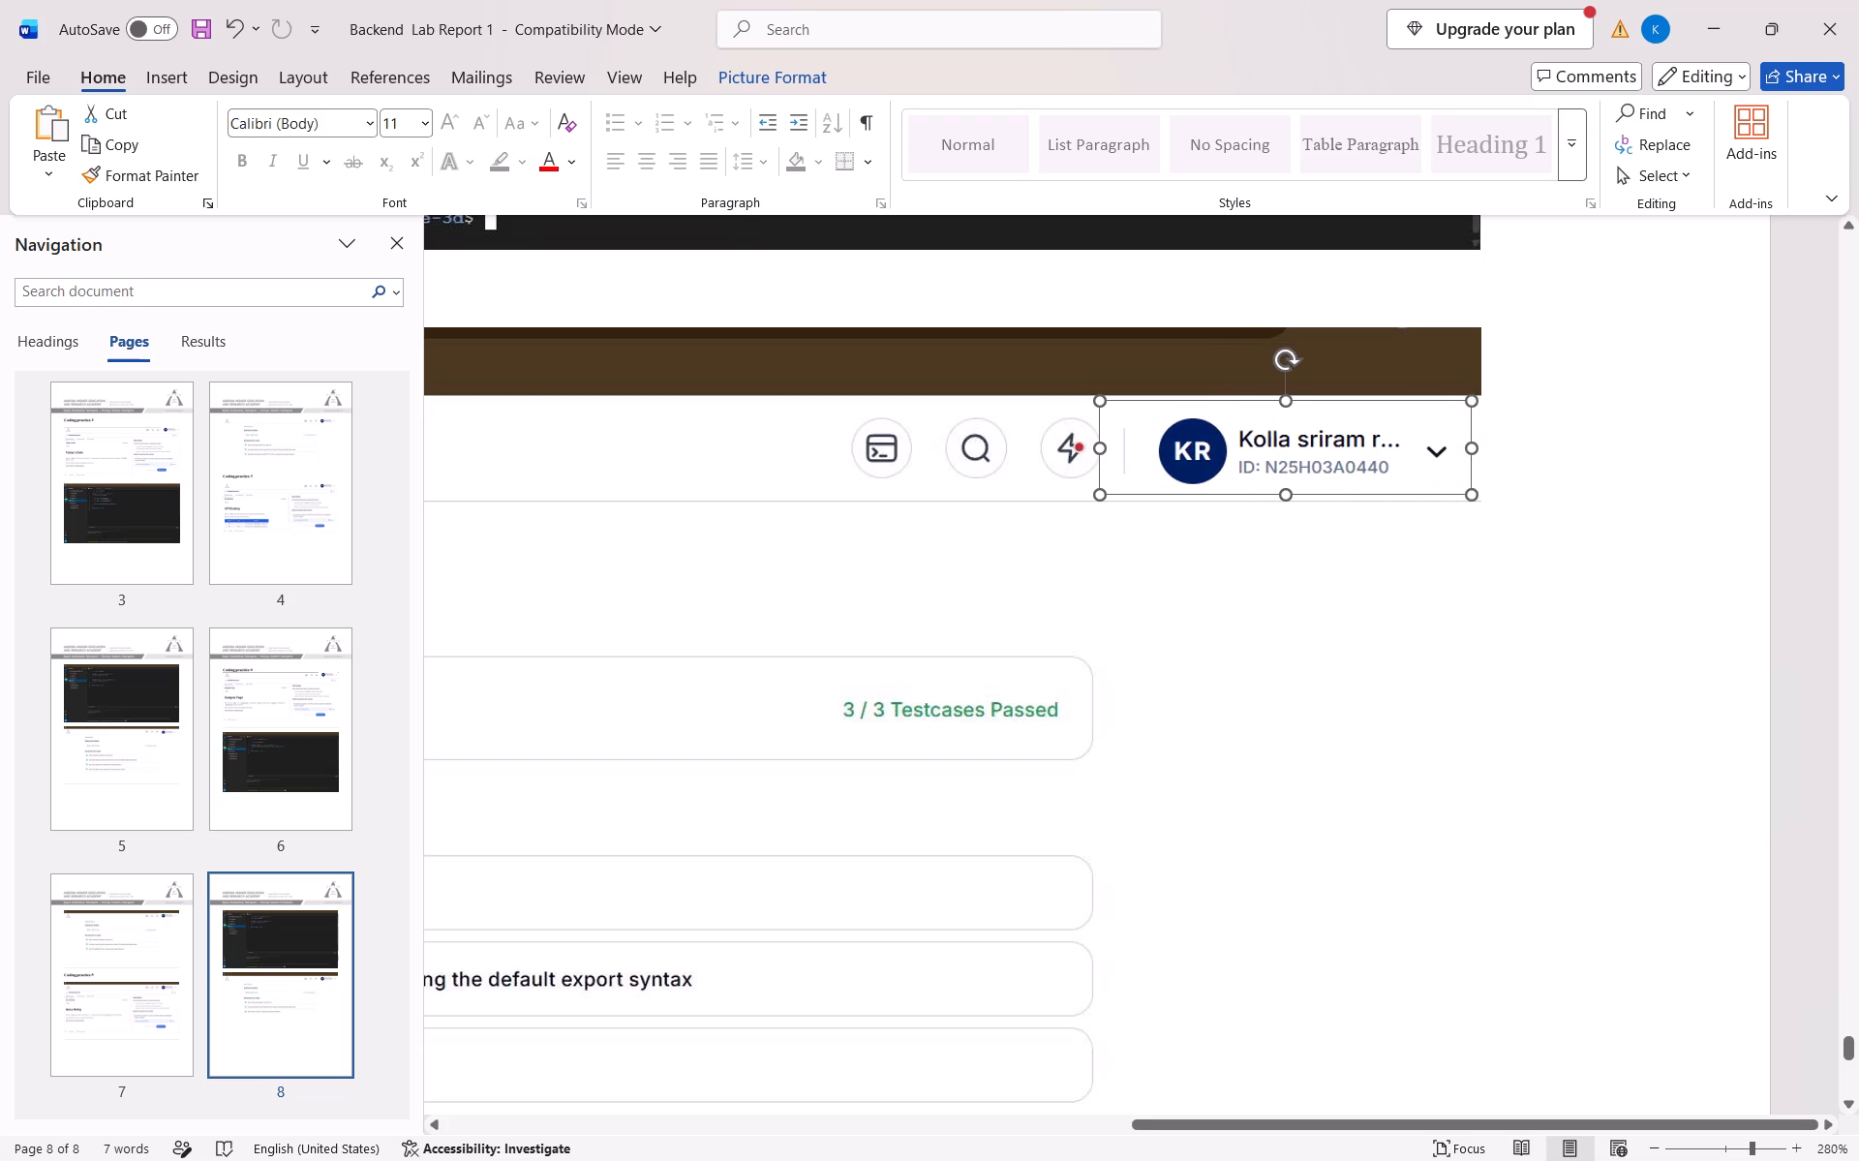
drag(1471, 454, 1460, 460)
click(1600, 486)
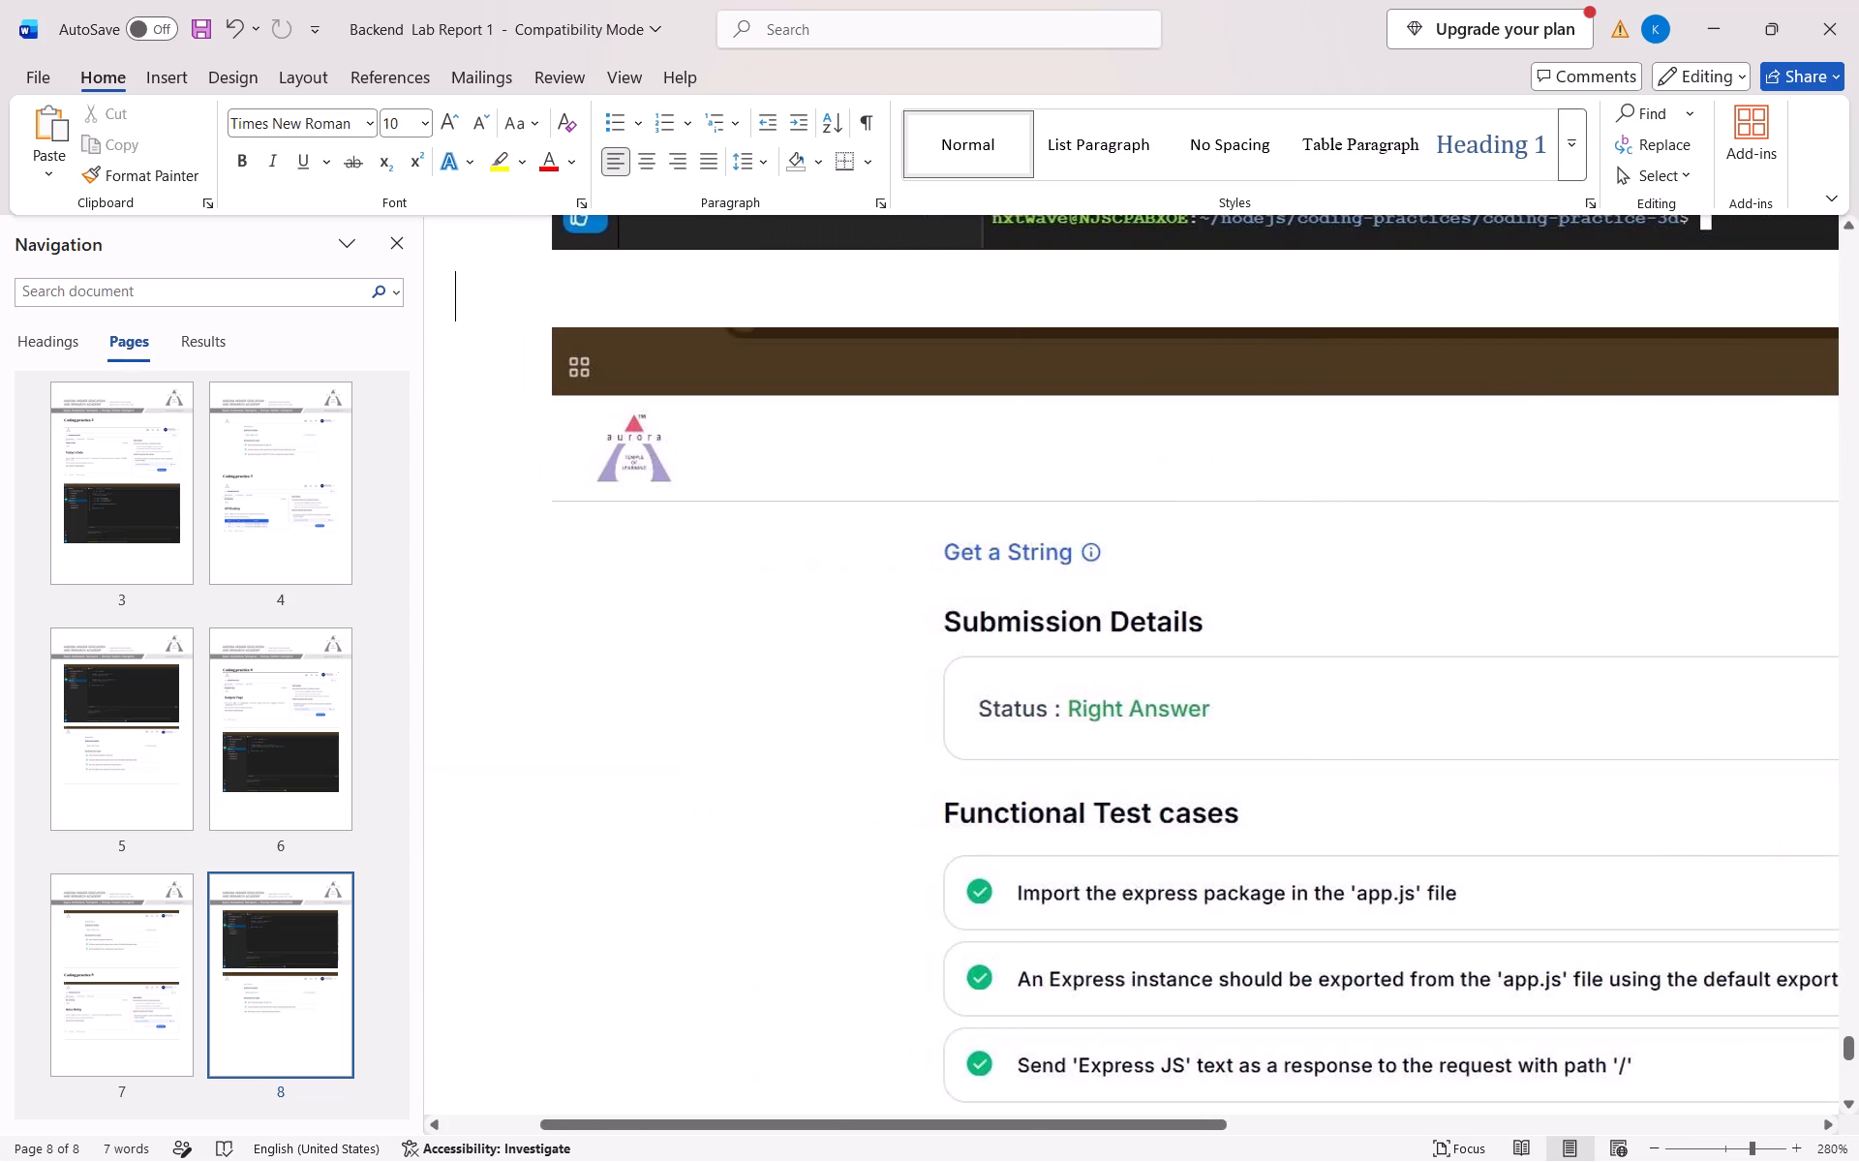
Check the replaced profile badge in the Get a String submission header and the rest of page 8.
ctrl+scroll(1196, 840, down, 11)
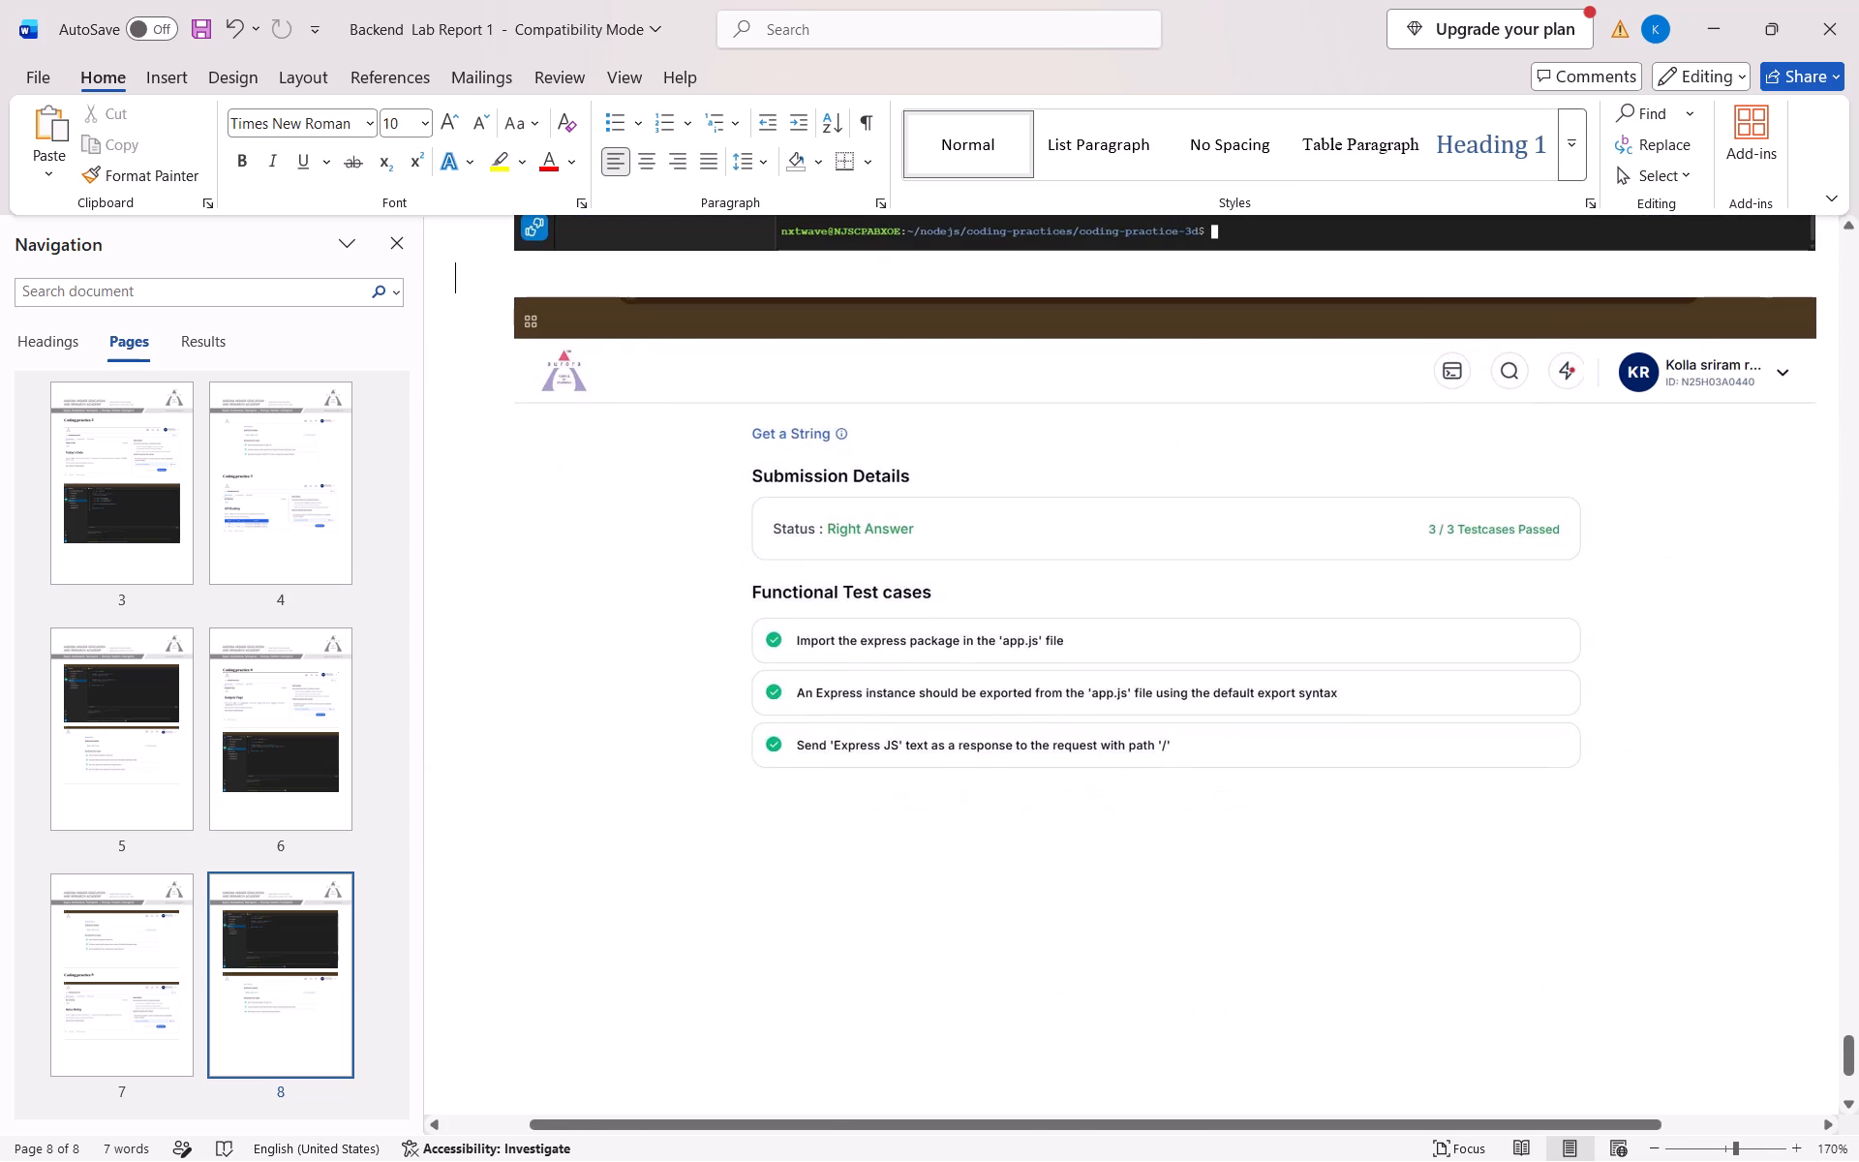
scroll(1273, 670, up, 6)
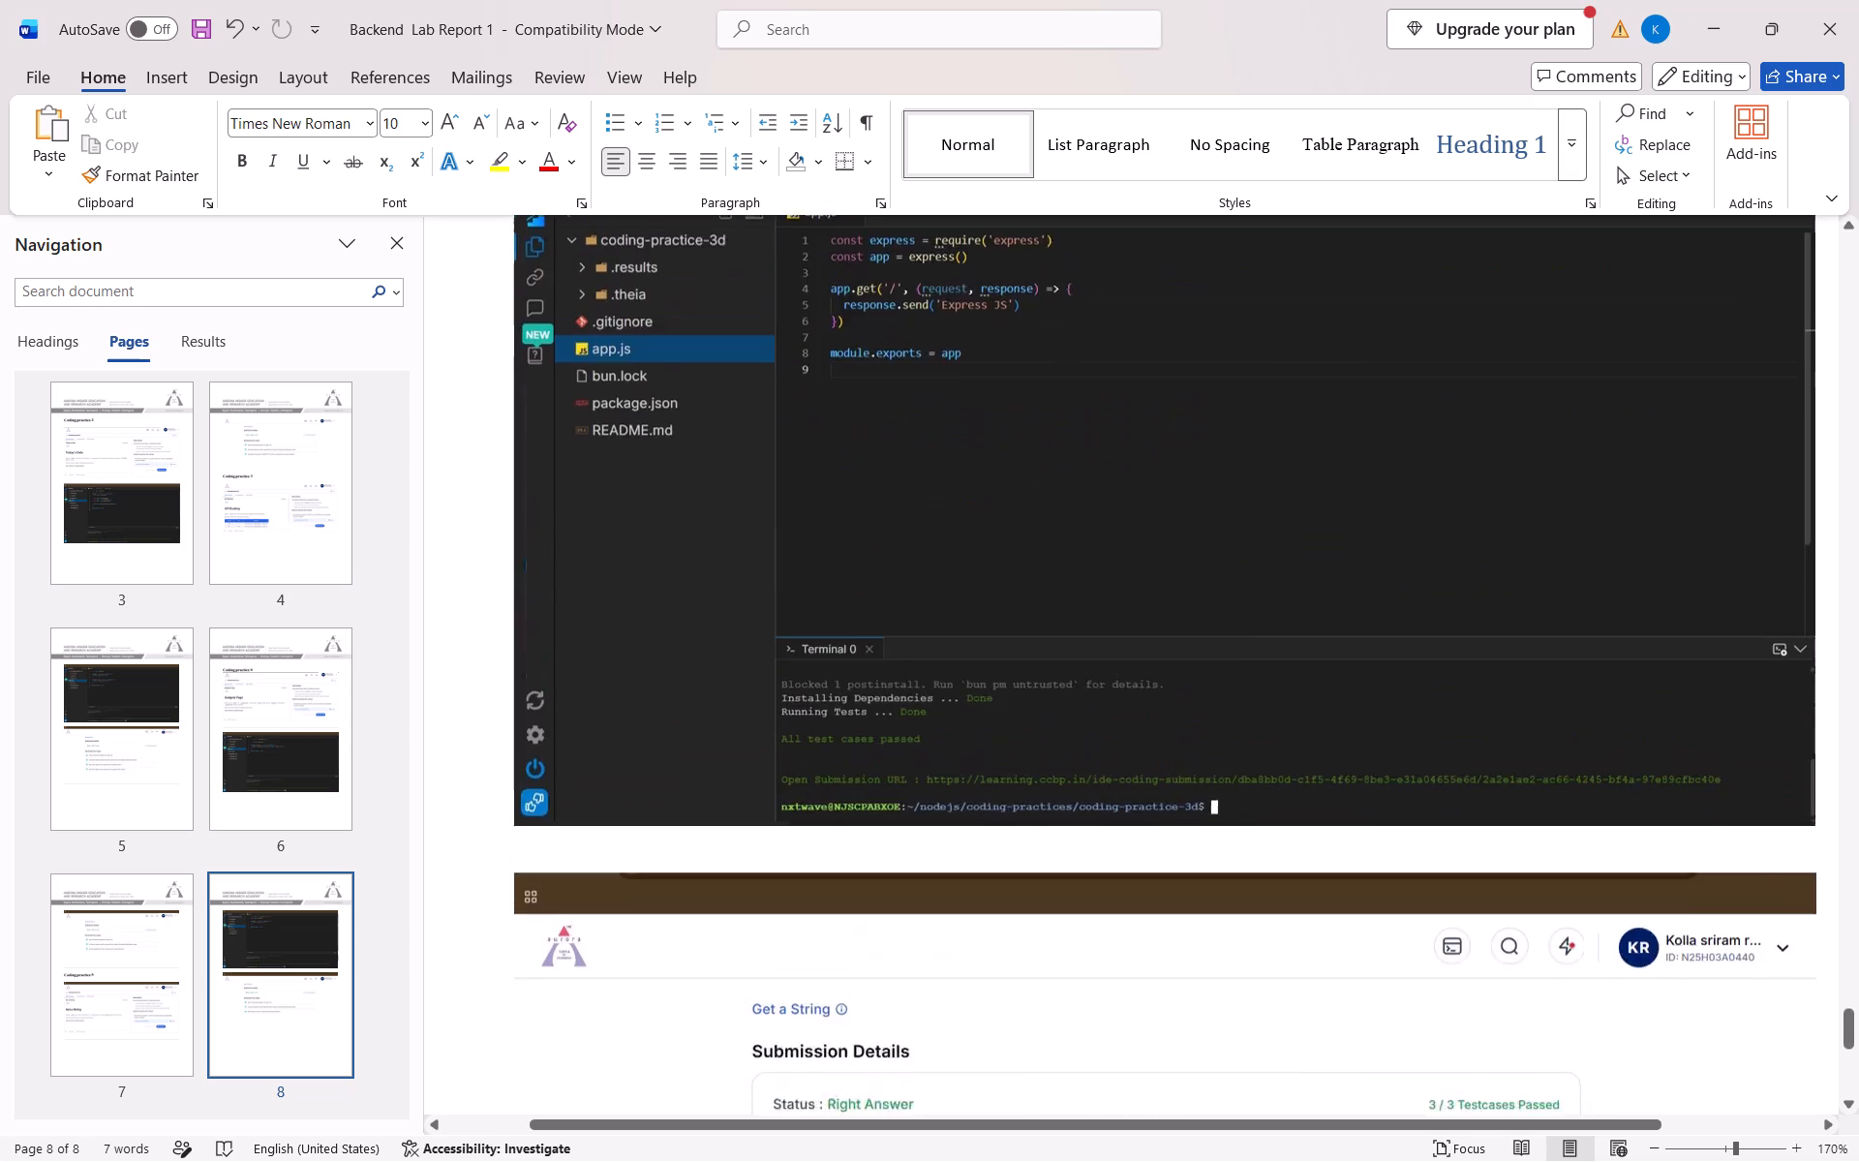
scroll(1272, 670, up, 6)
scroll(1266, 664, down, 20)
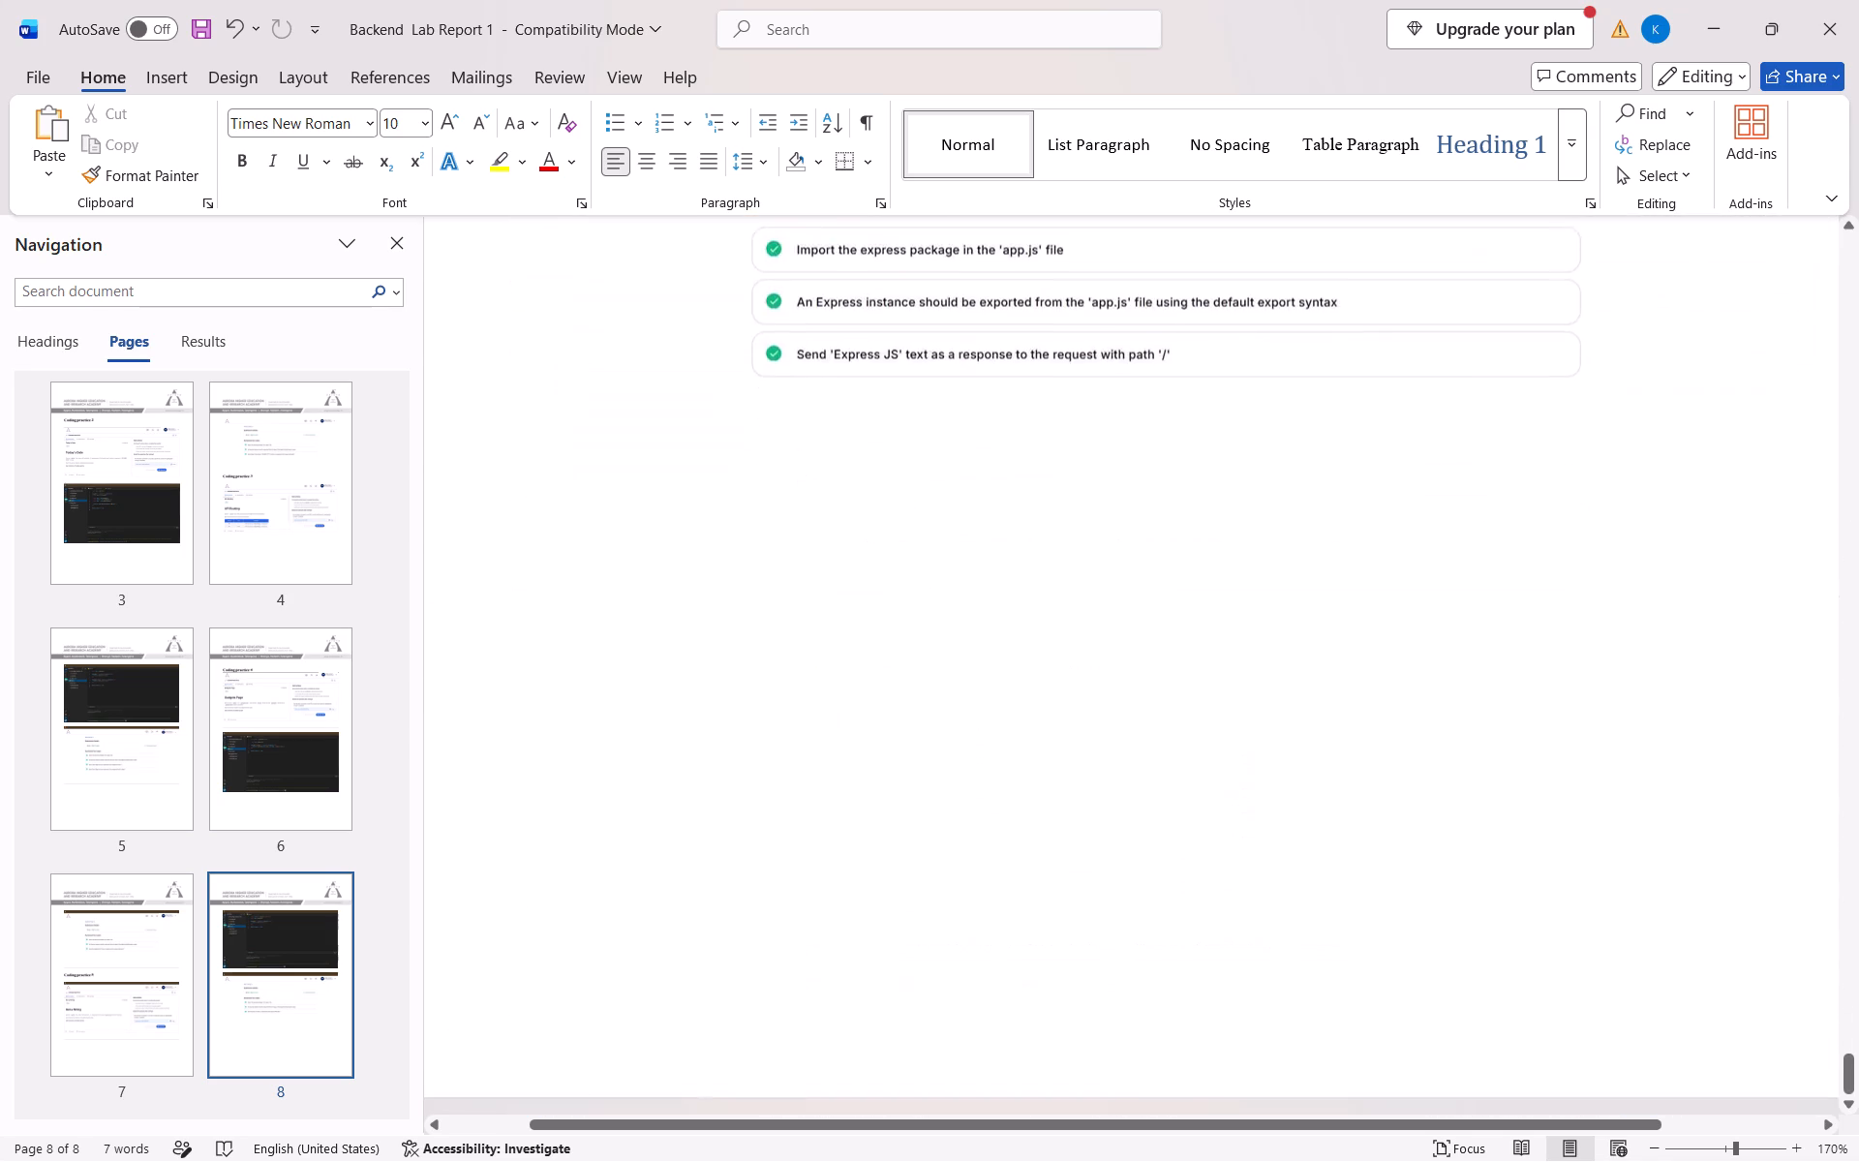
ctrl+scroll(1266, 472, down, 9)
Review the whole report from page 8 back to page 1, checking every screenshot's profile badge and the student details table.
scroll(1263, 473, up, 15)
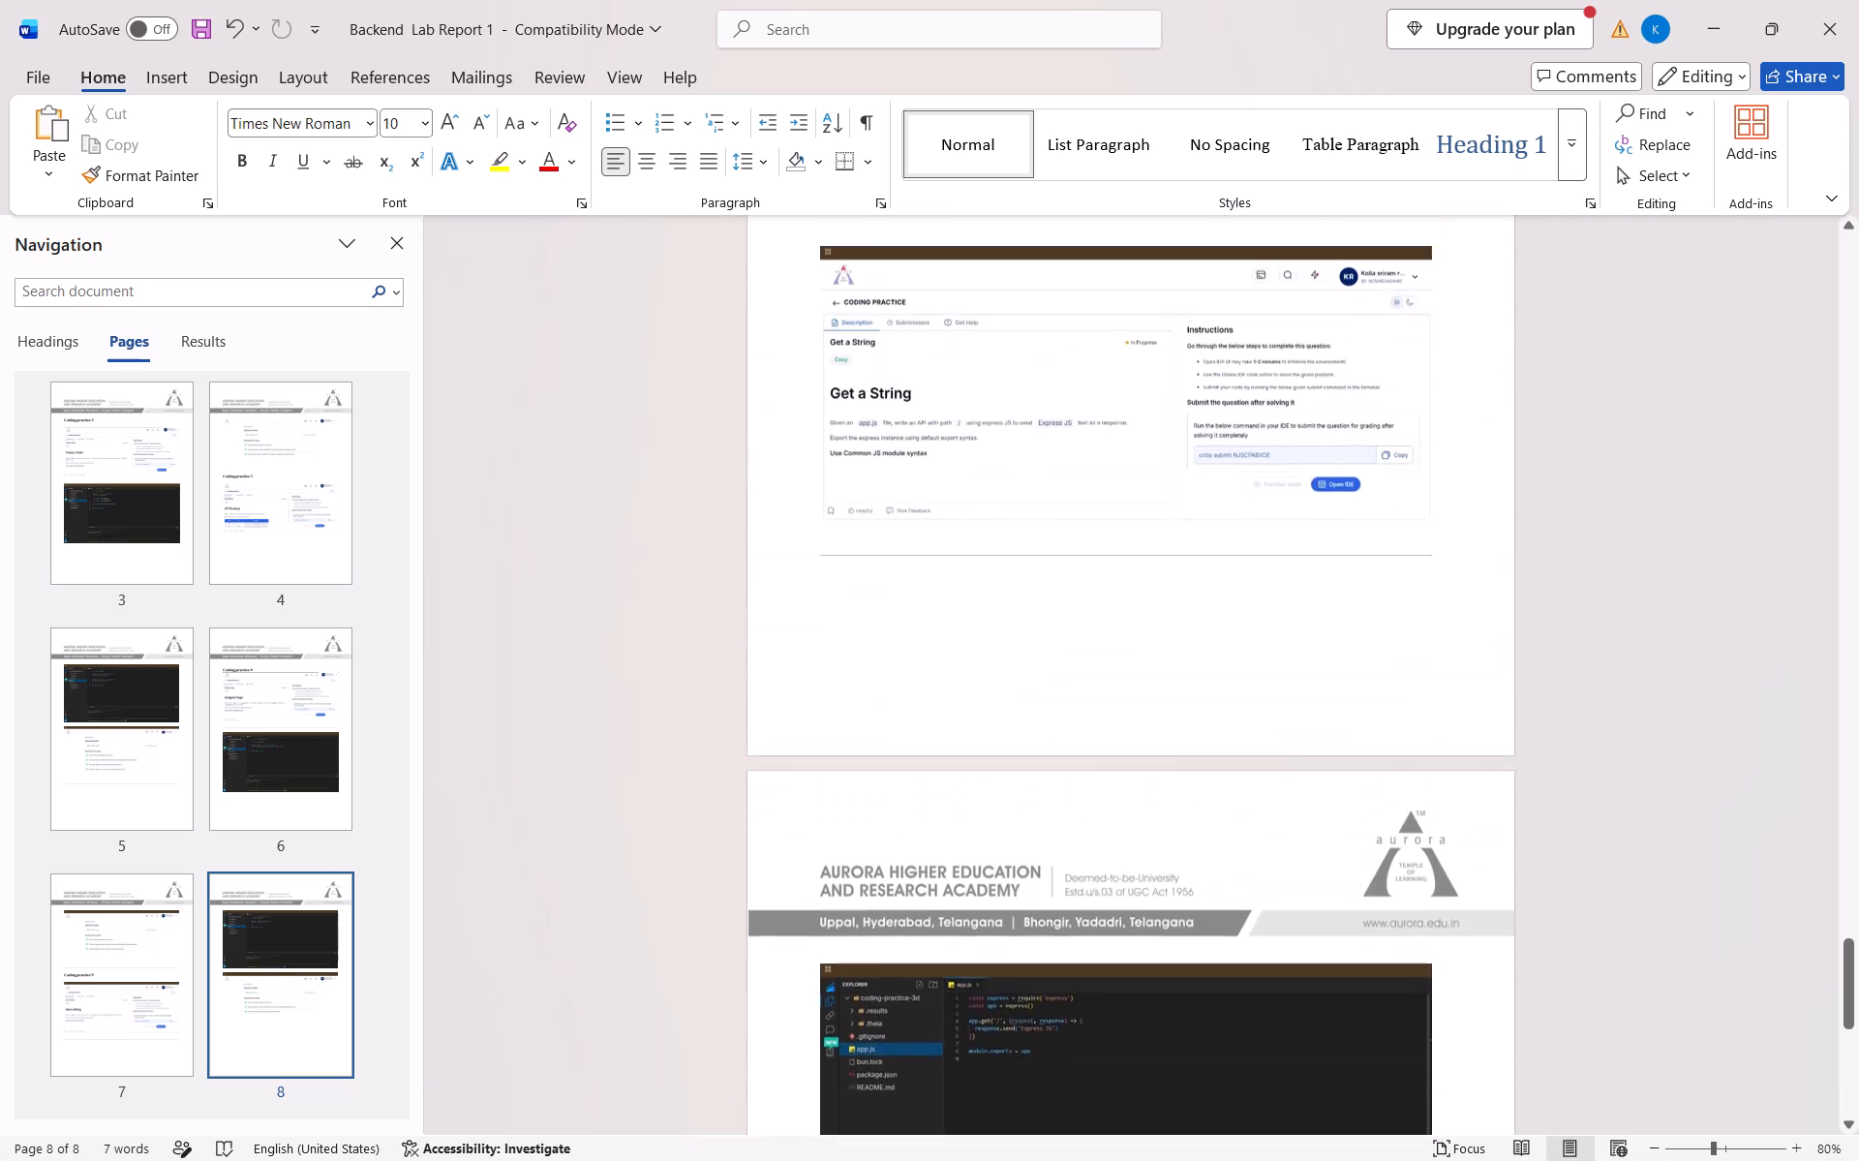
scroll(1262, 473, up, 13)
scroll(1262, 473, up, 13)
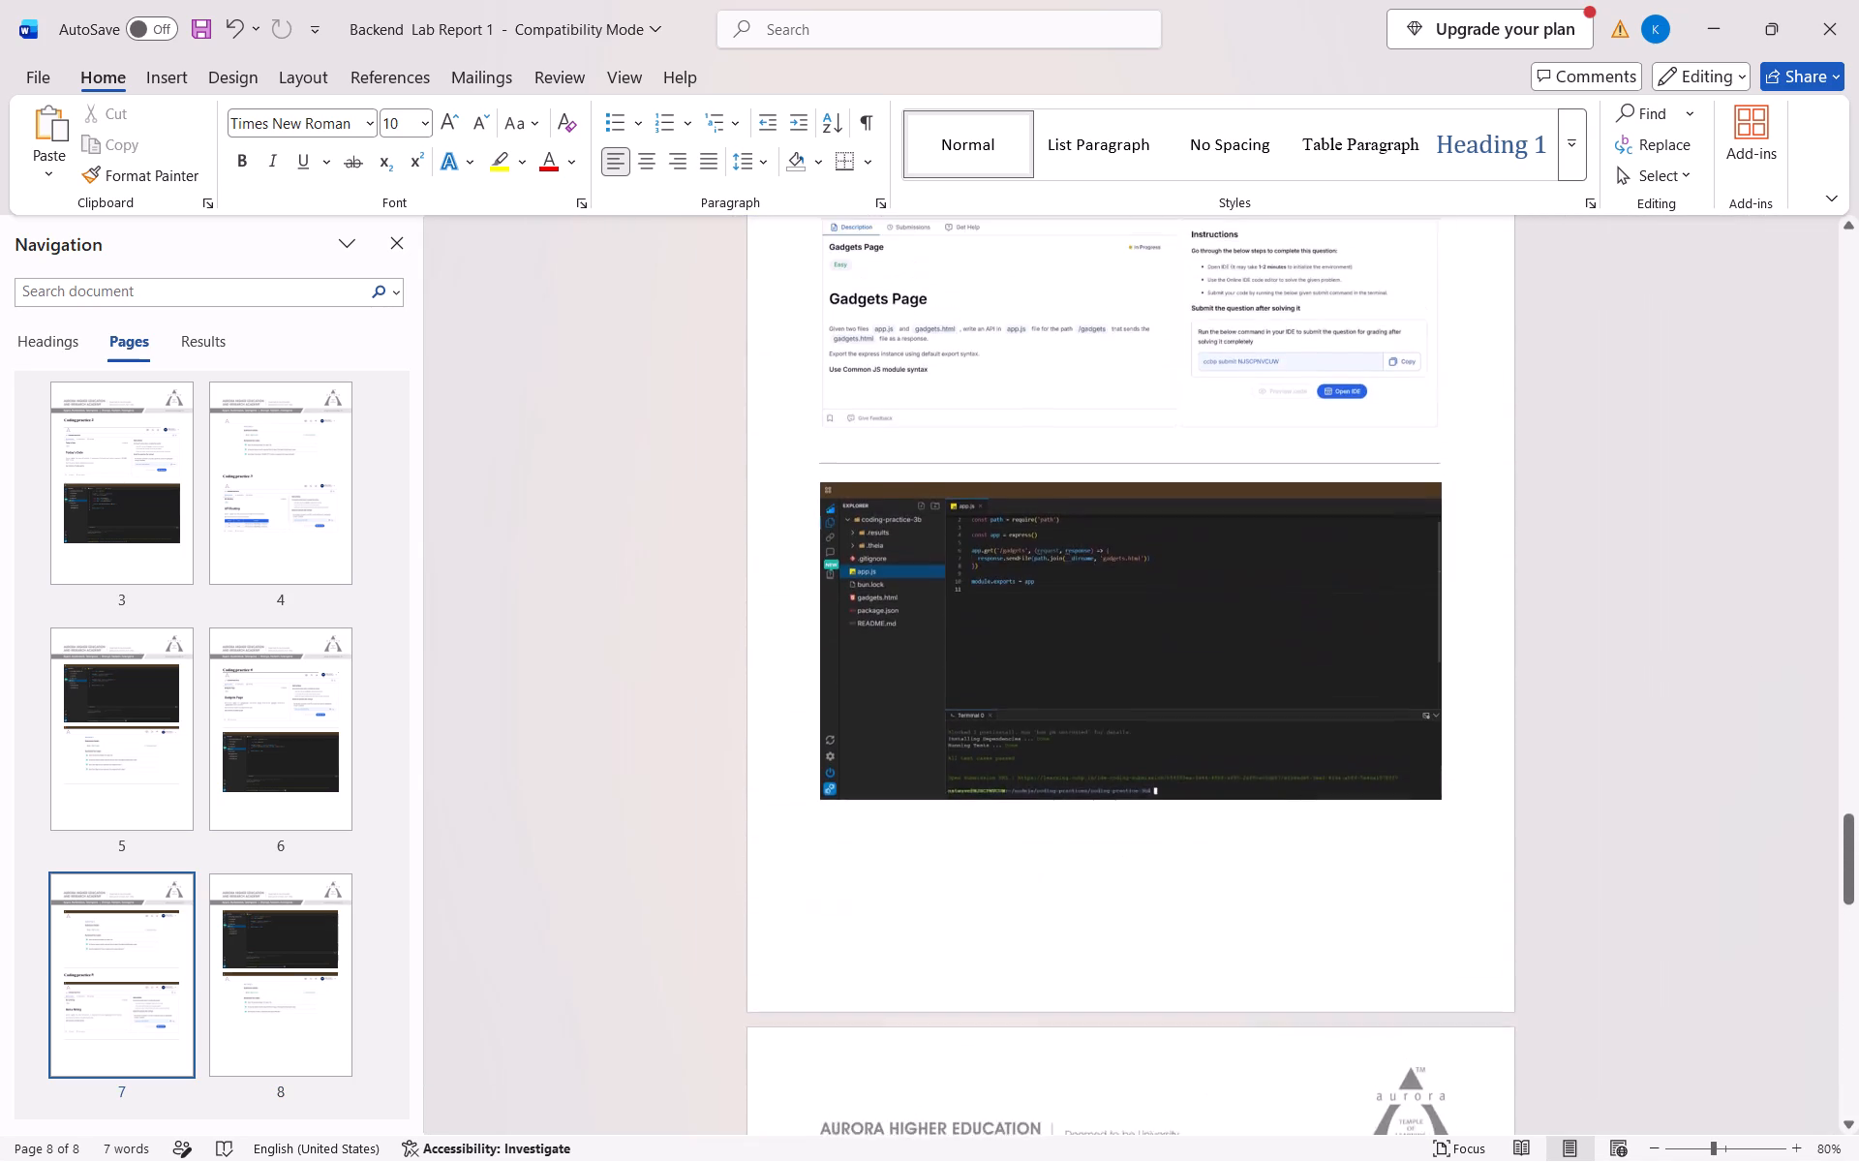
scroll(1262, 473, up, 16)
scroll(1254, 473, up, 10)
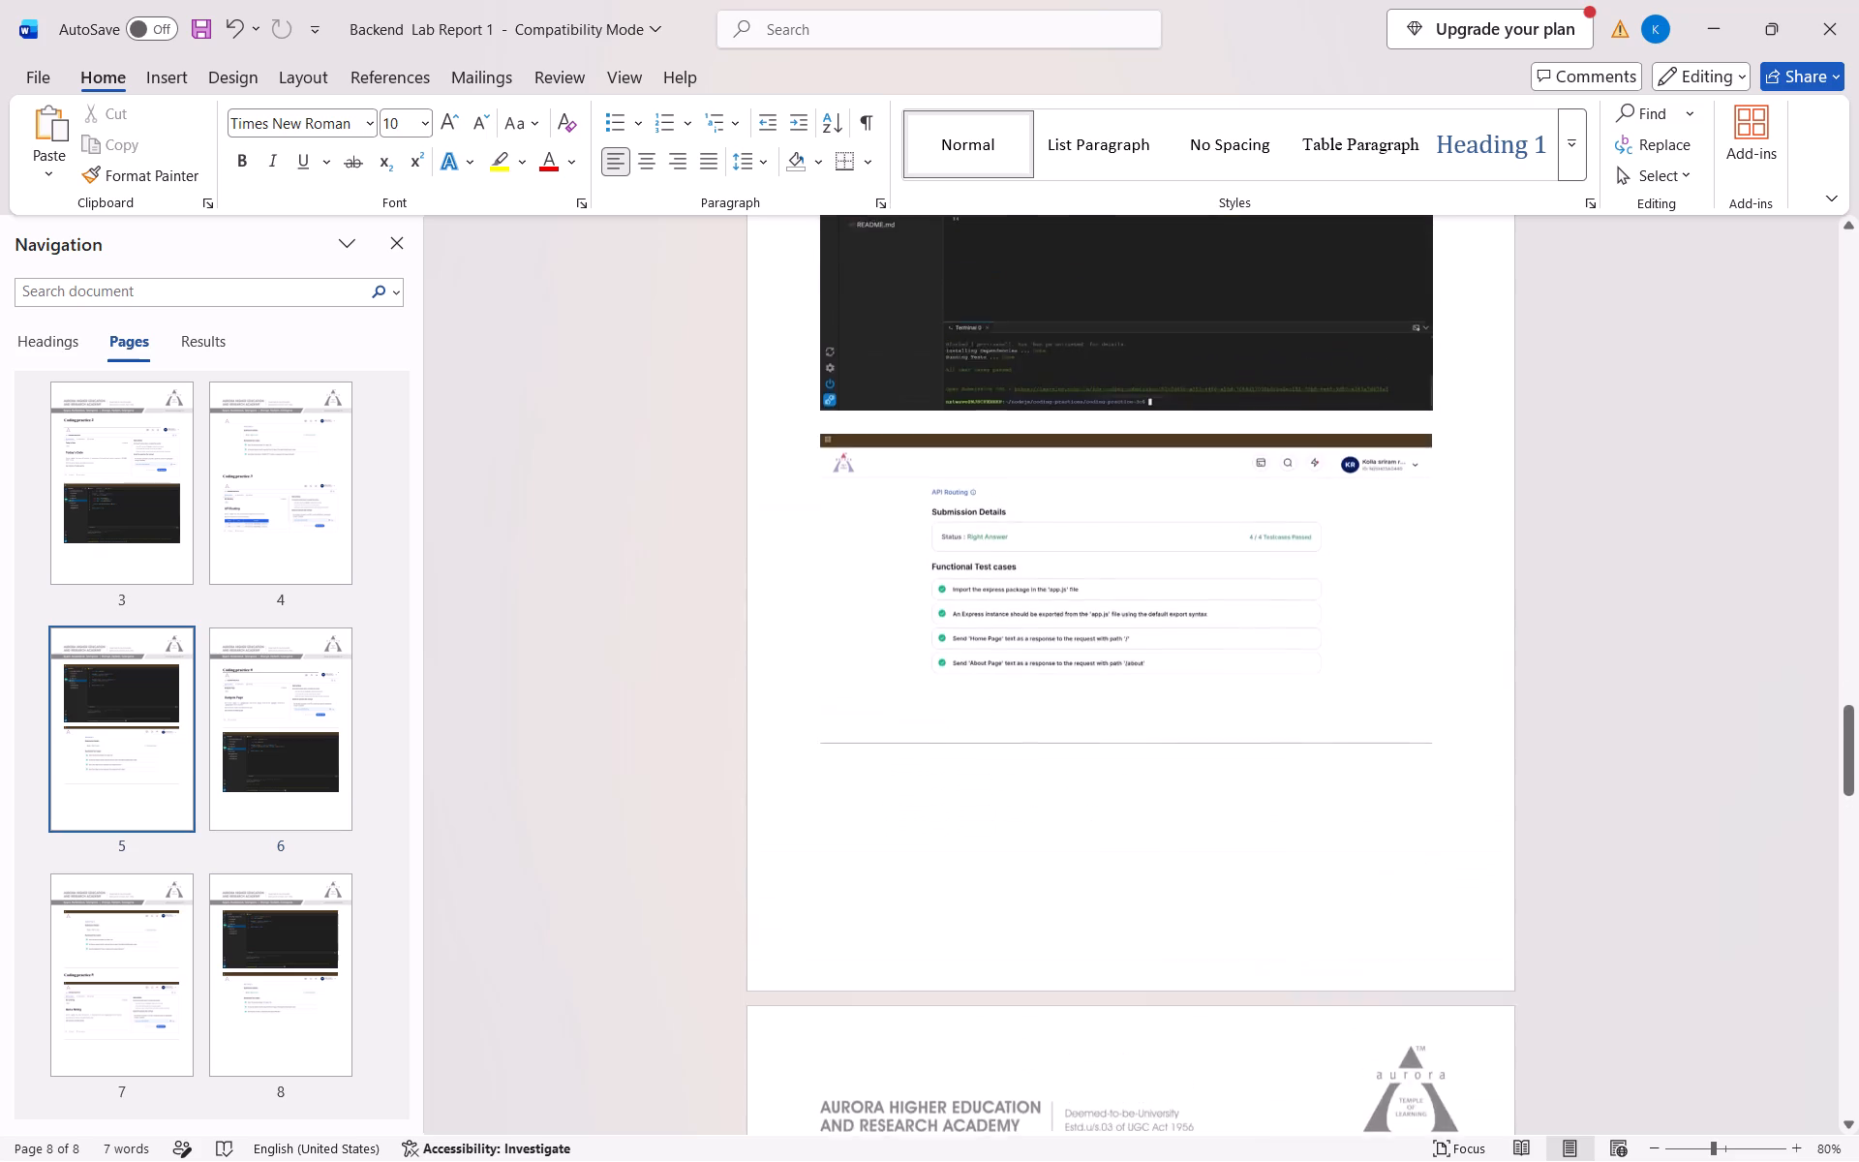
scroll(1254, 473, up, 8)
scroll(1222, 486, up, 19)
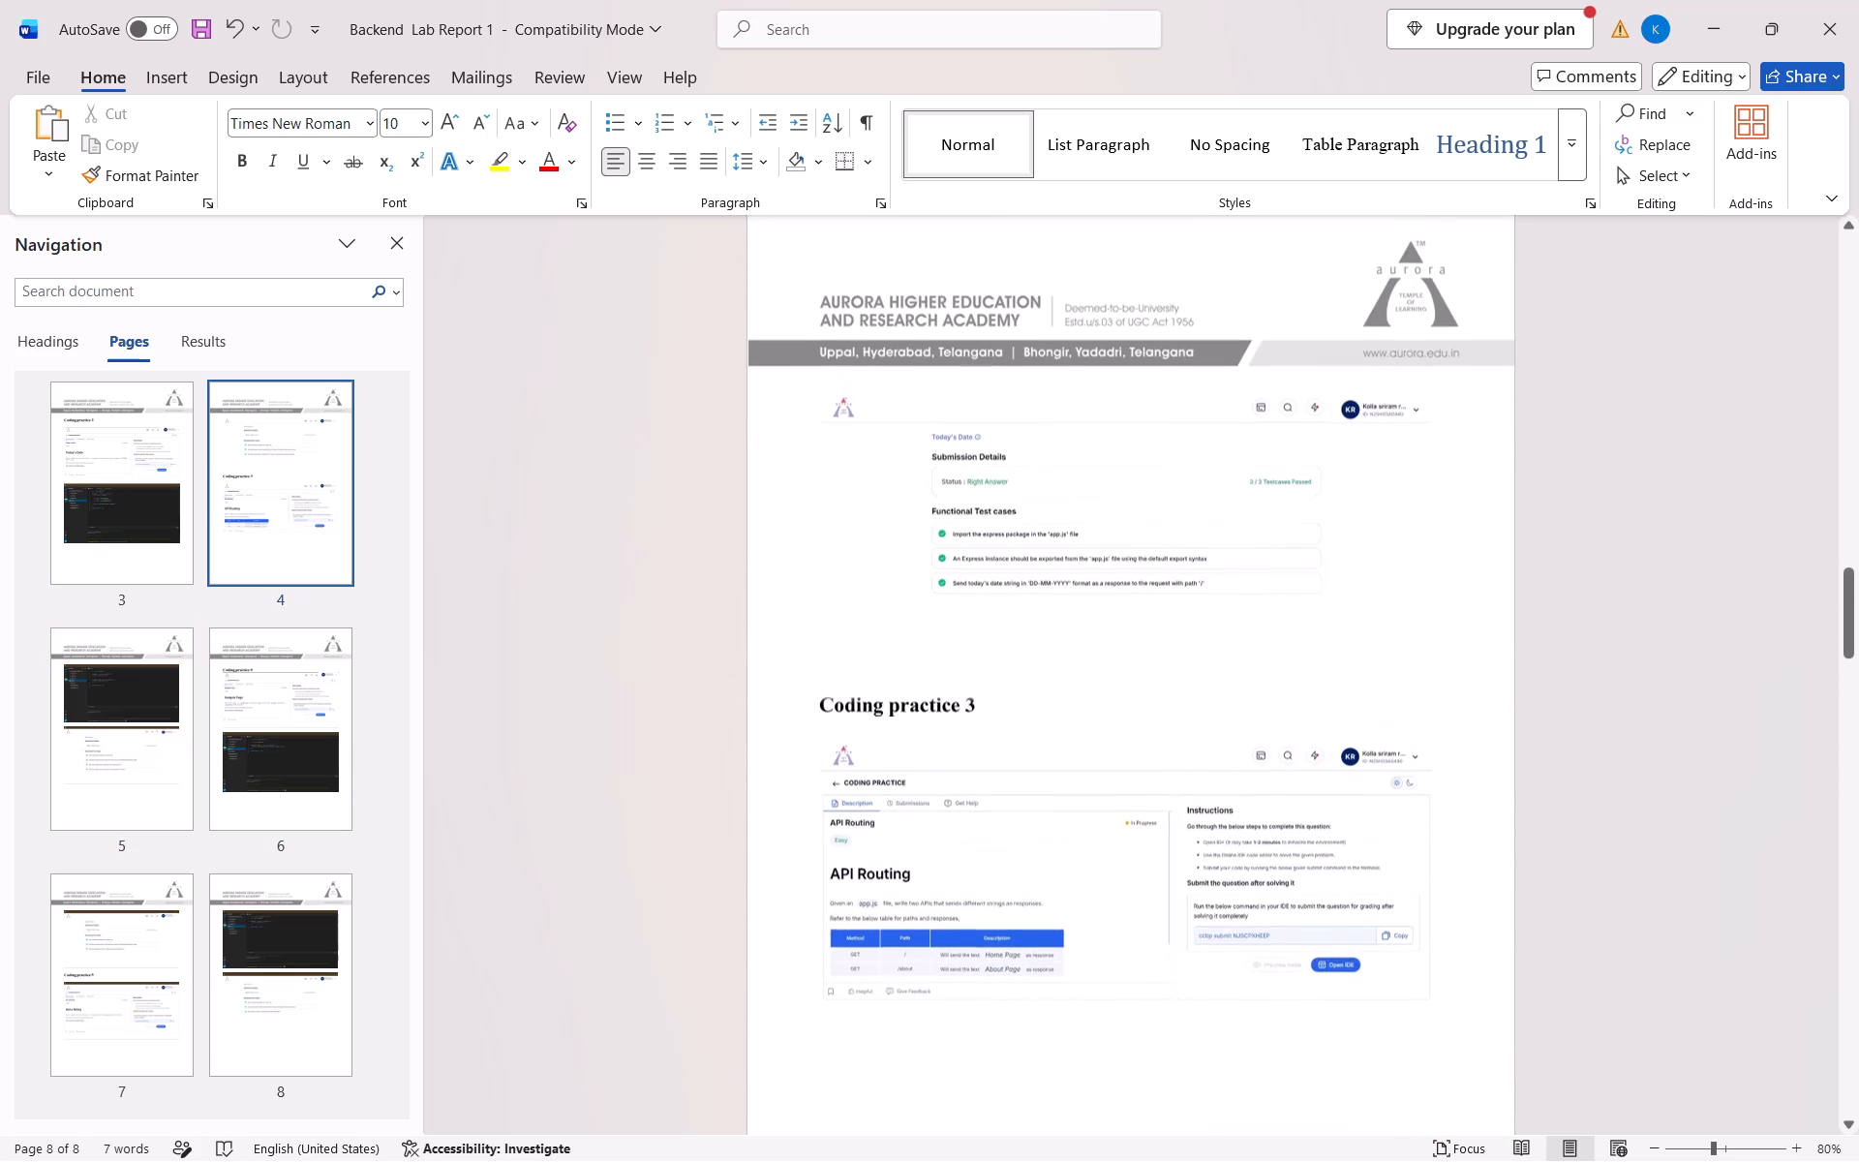
scroll(1222, 486, up, 4)
scroll(1218, 487, up, 20)
scroll(1218, 487, up, 9)
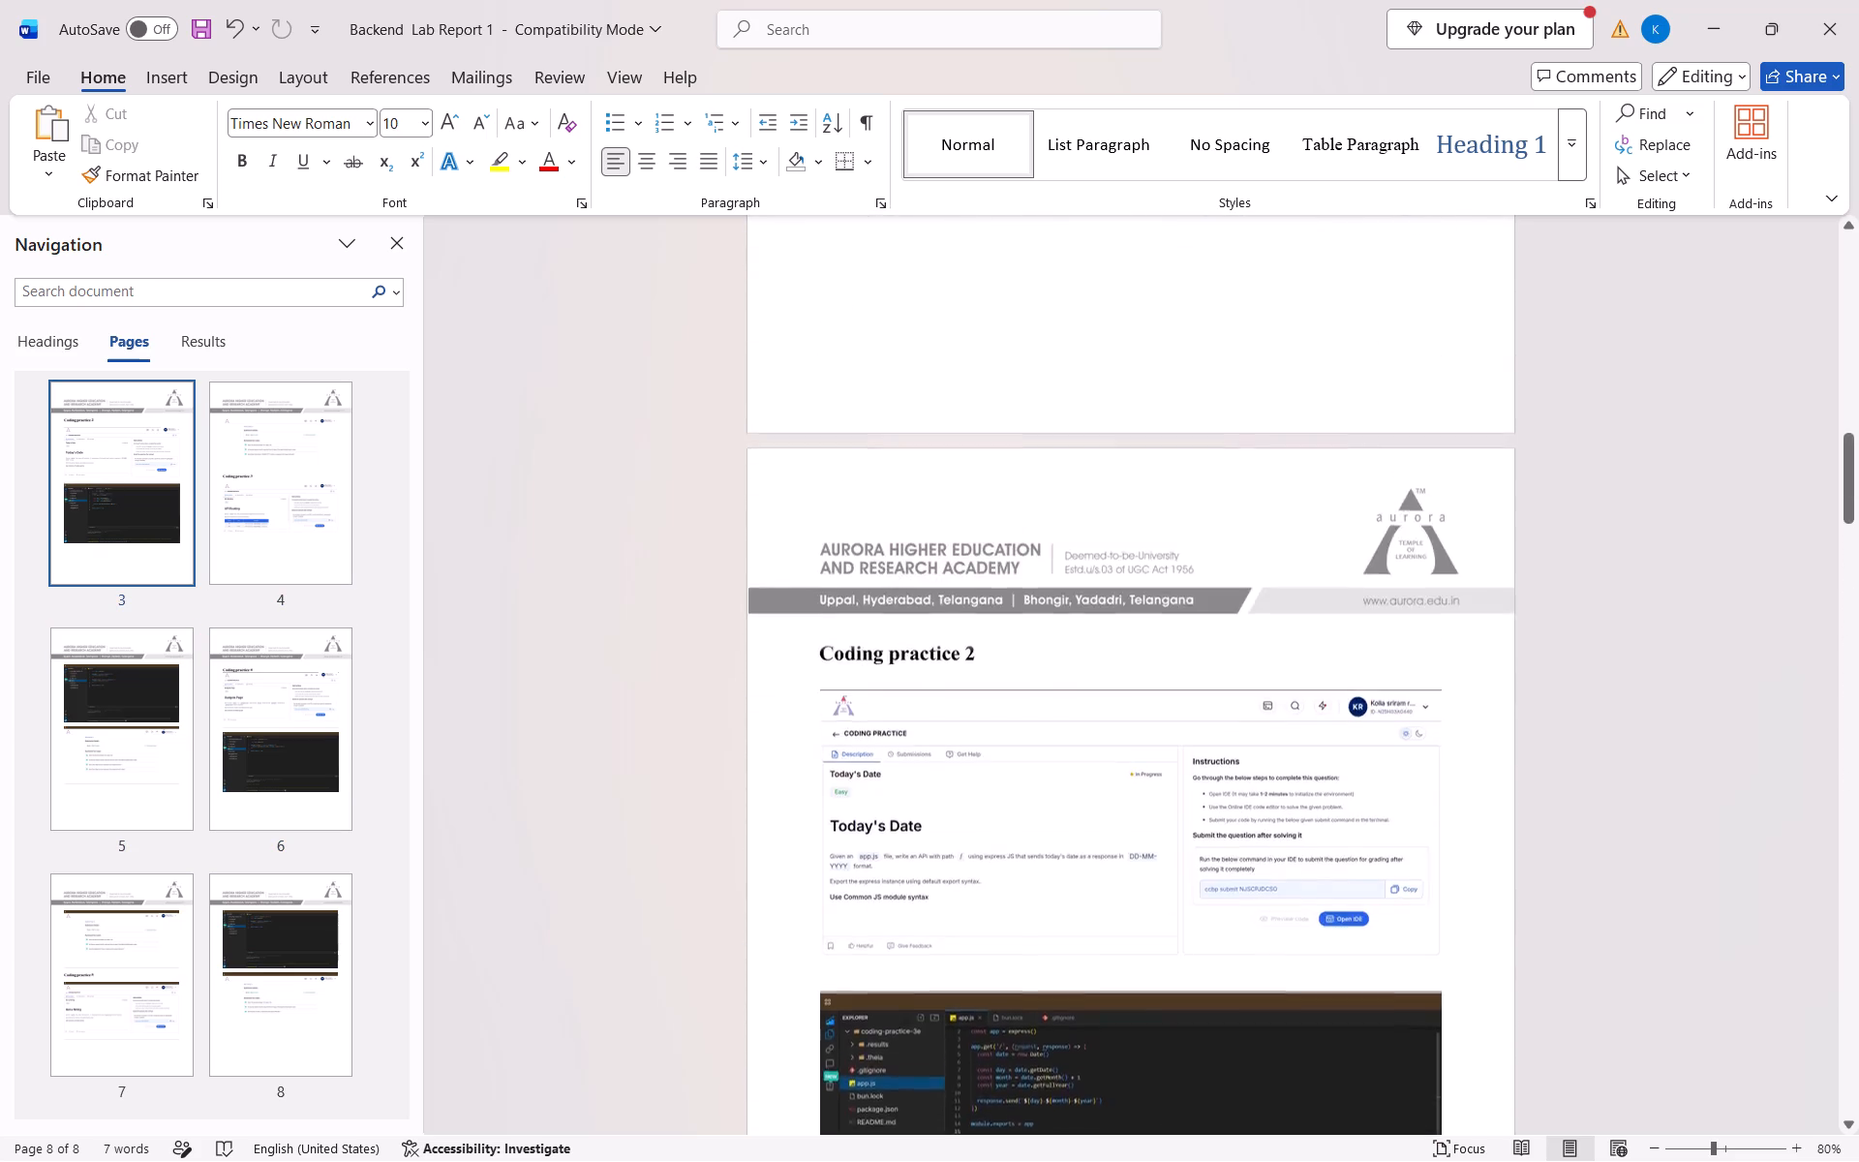
scroll(1216, 489, up, 13)
scroll(1219, 488, up, 20)
scroll(1219, 488, up, 2)
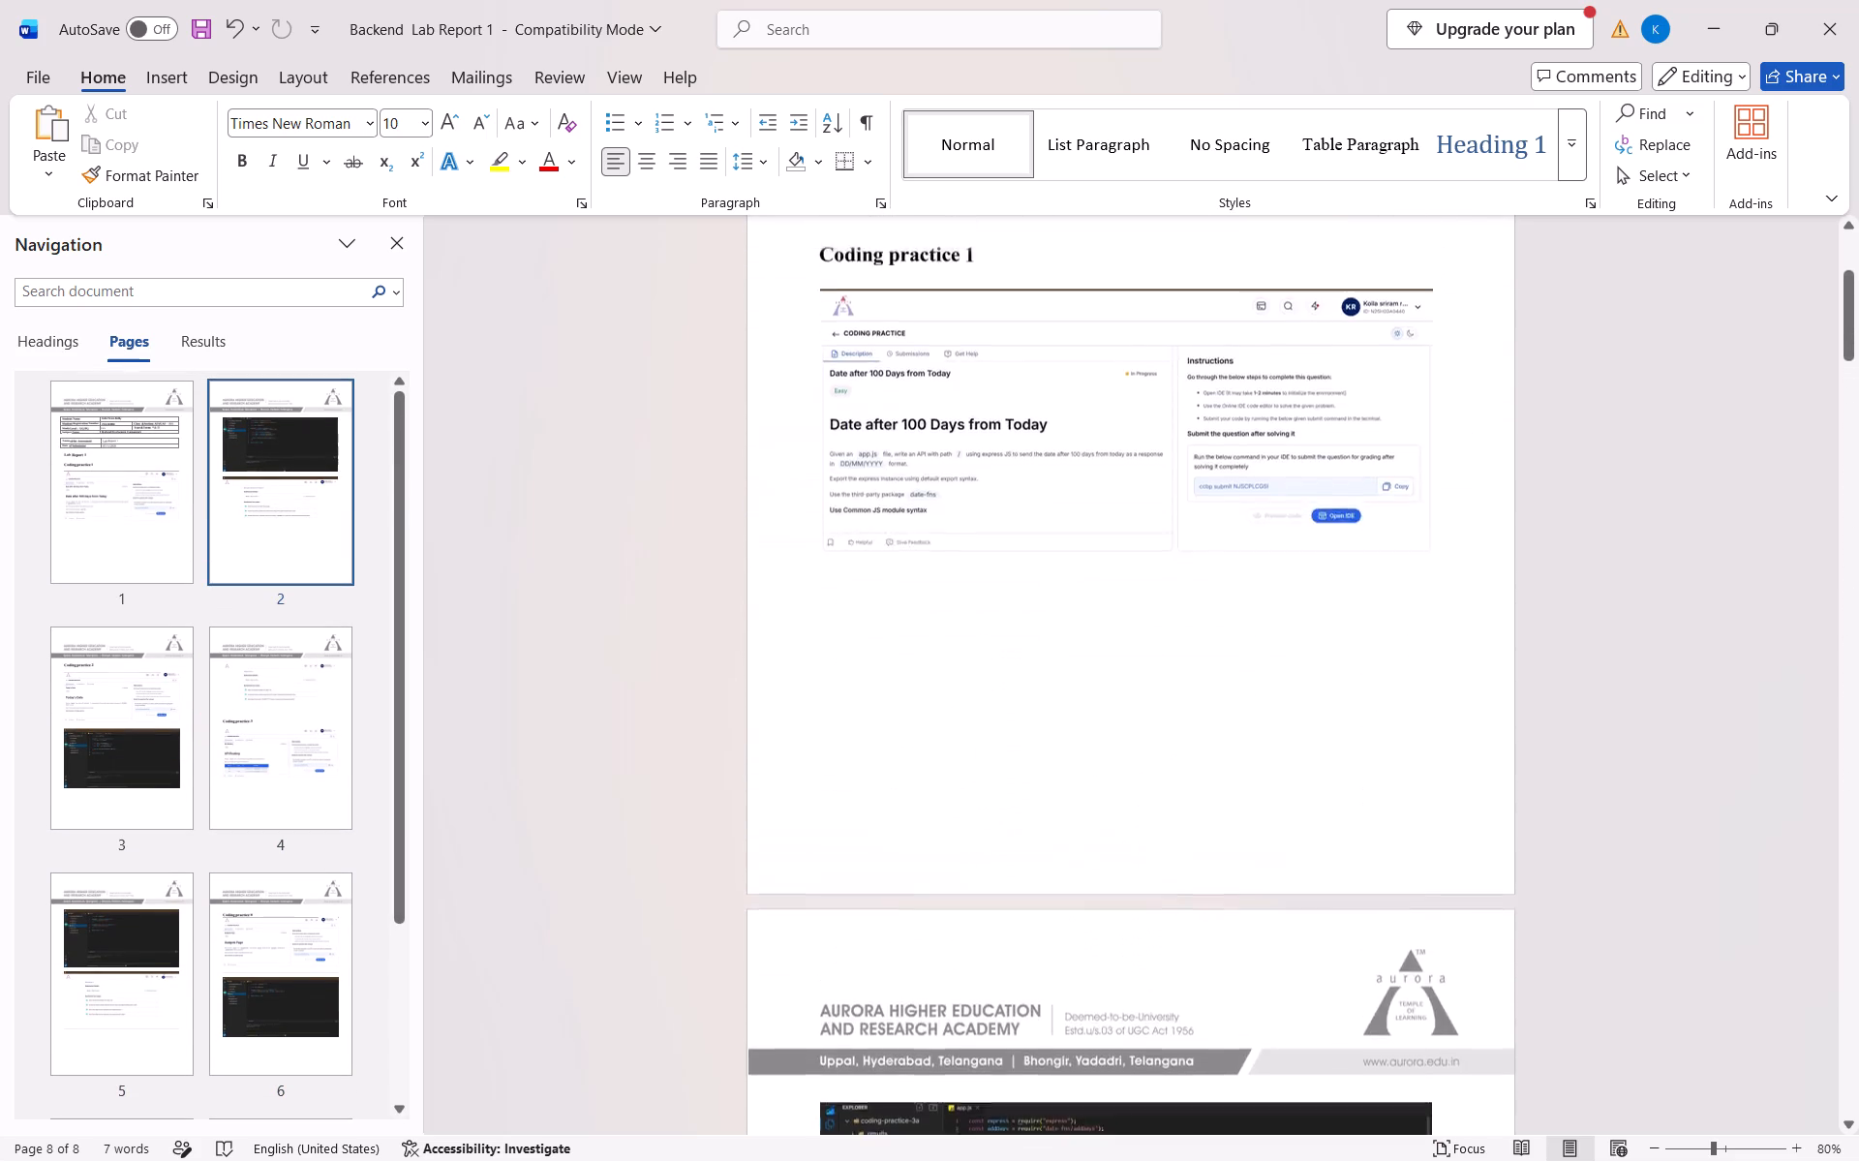
scroll(1219, 489, up, 7)
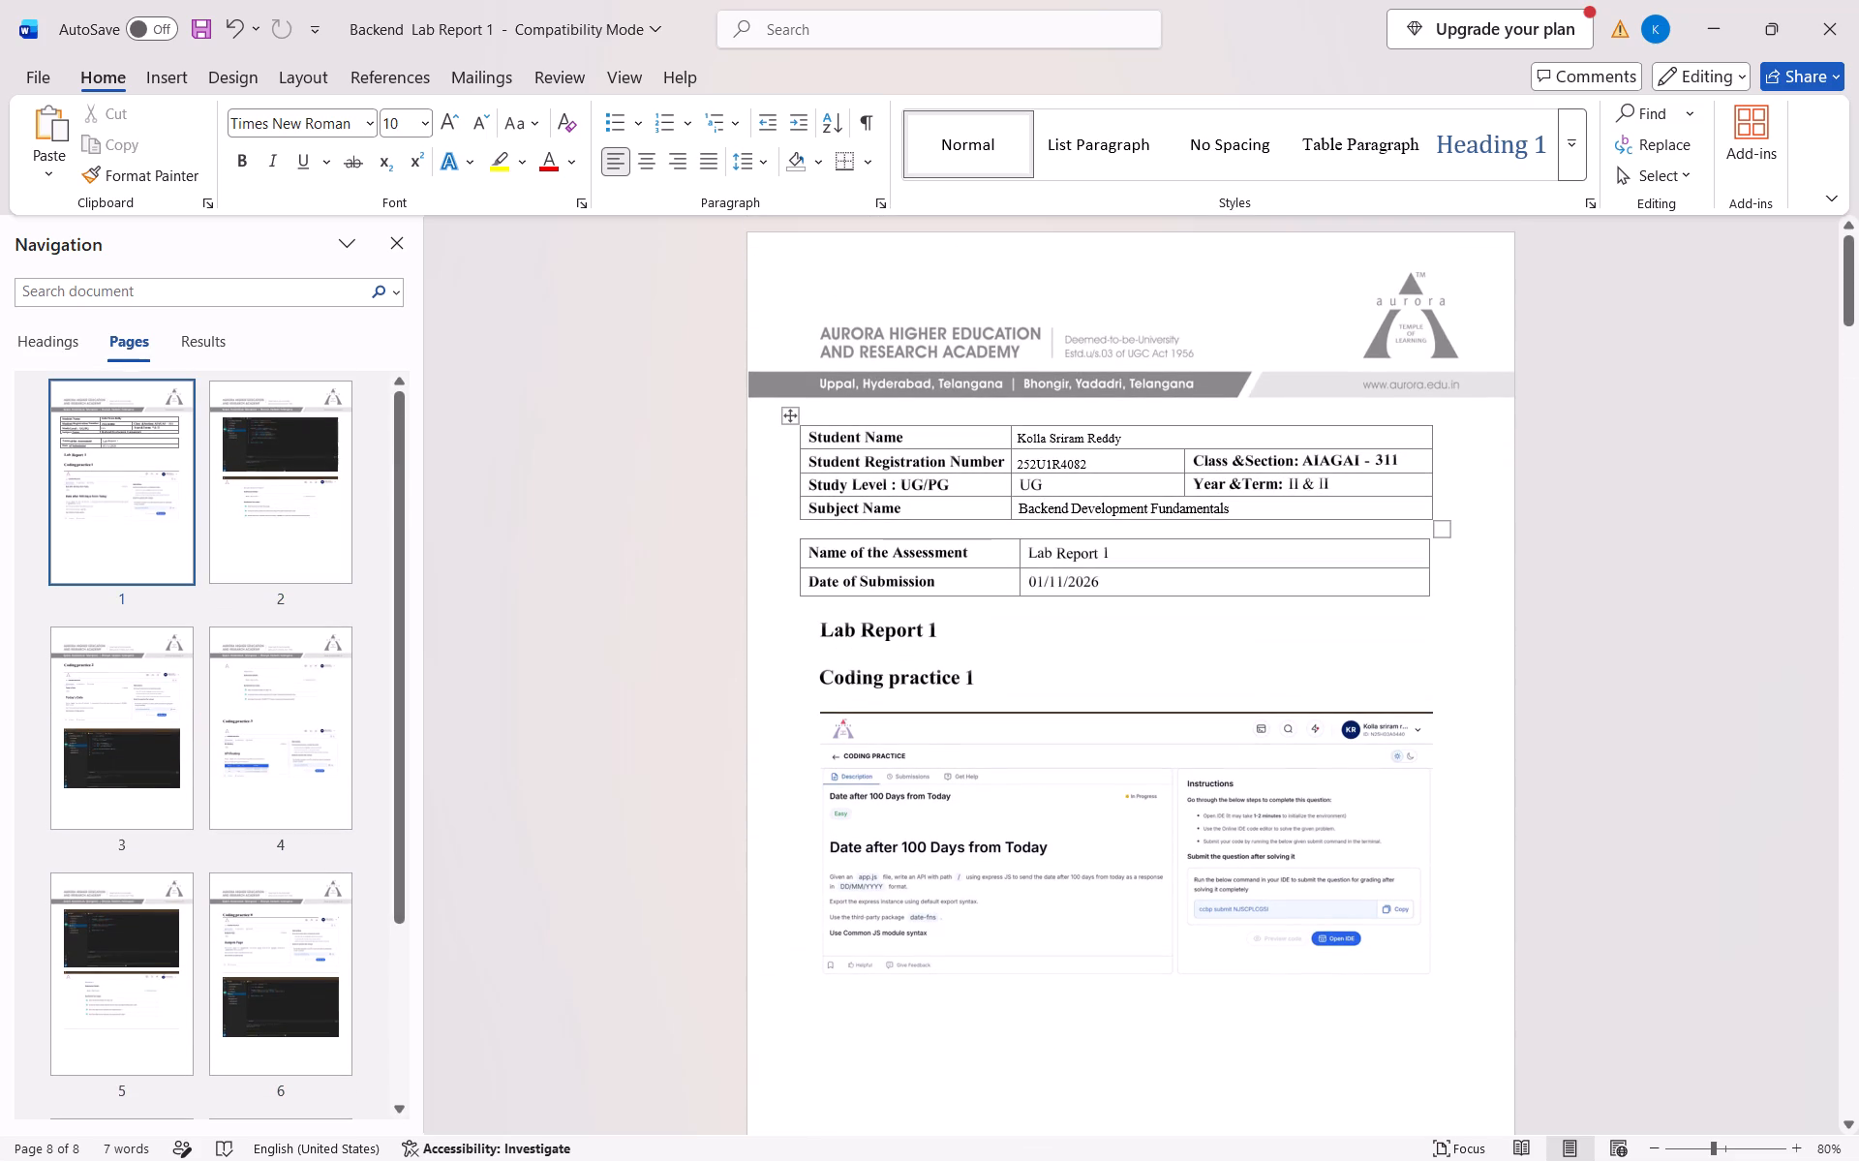
scroll(397, 373, up, 2)
scroll(138, 273, up, 3)
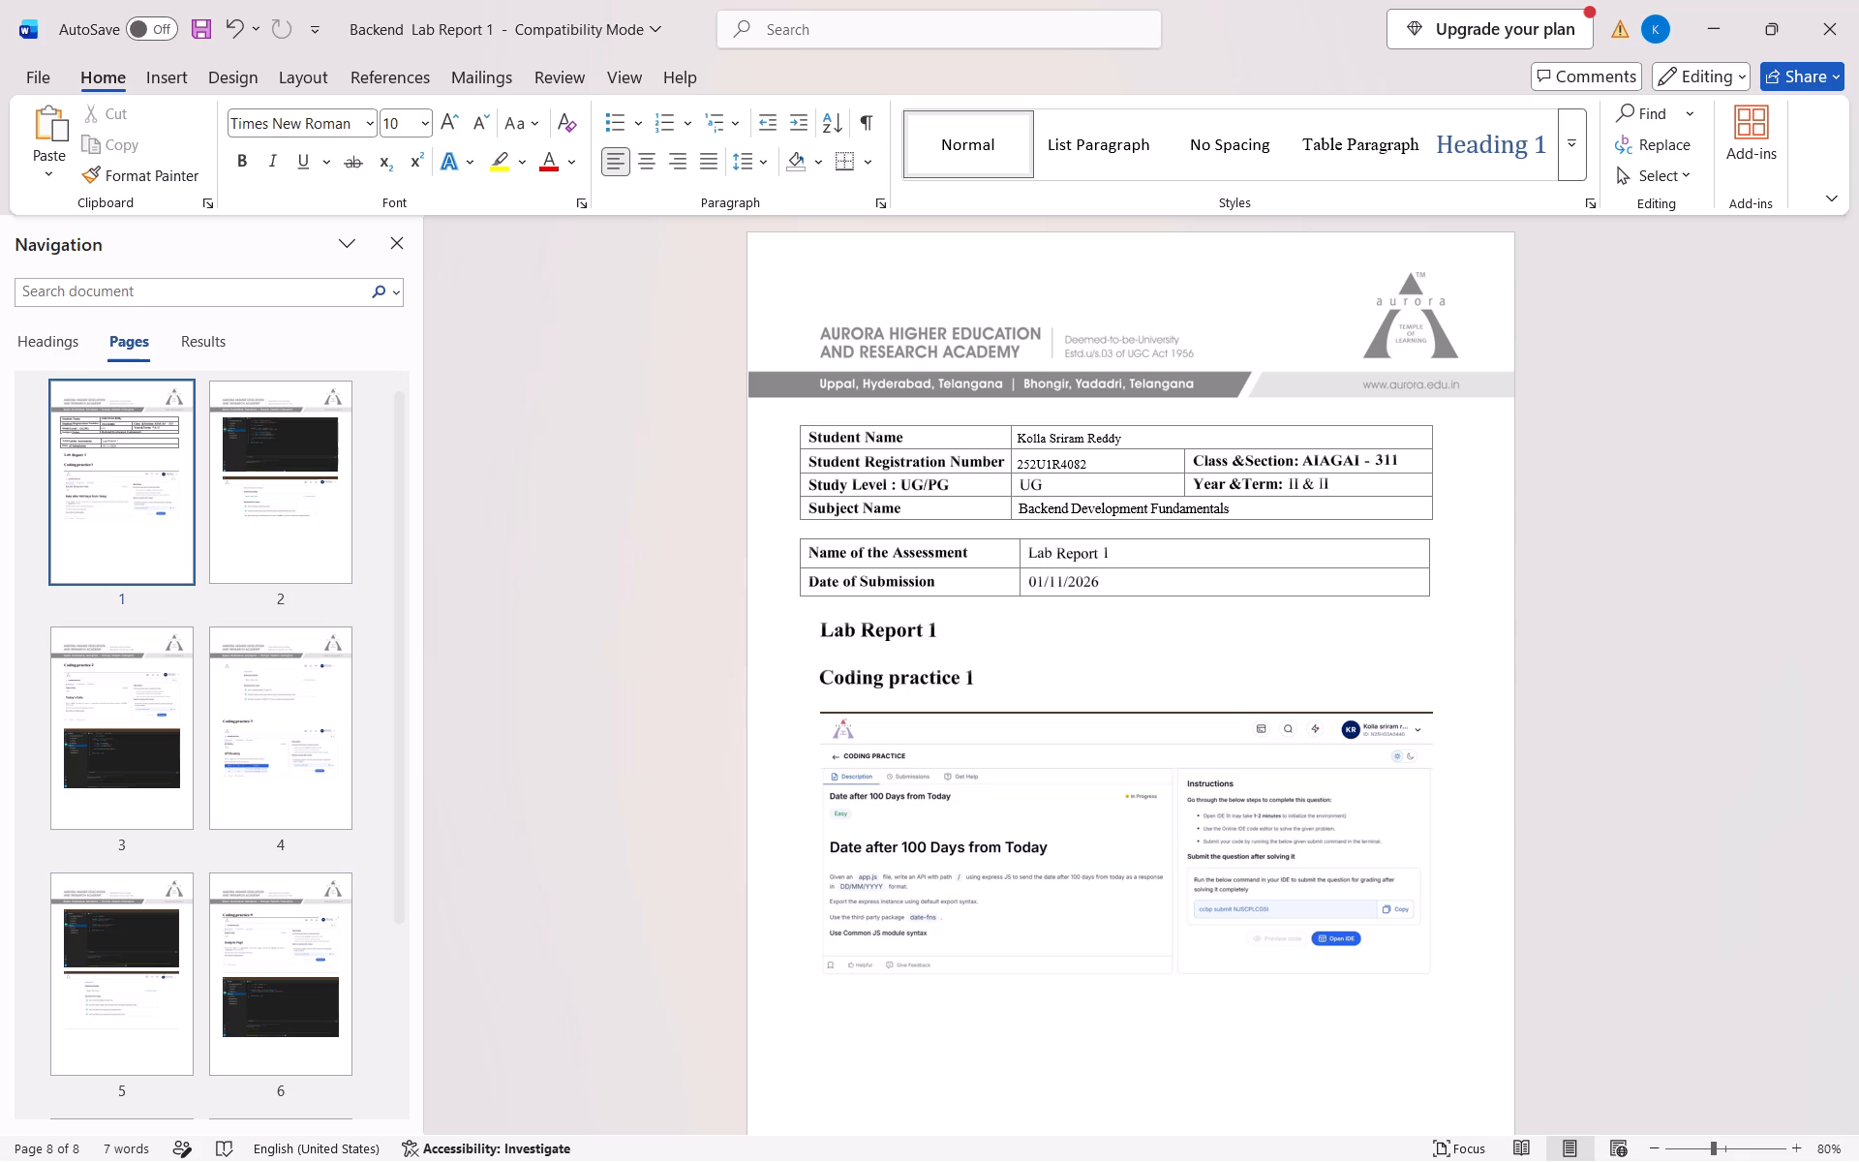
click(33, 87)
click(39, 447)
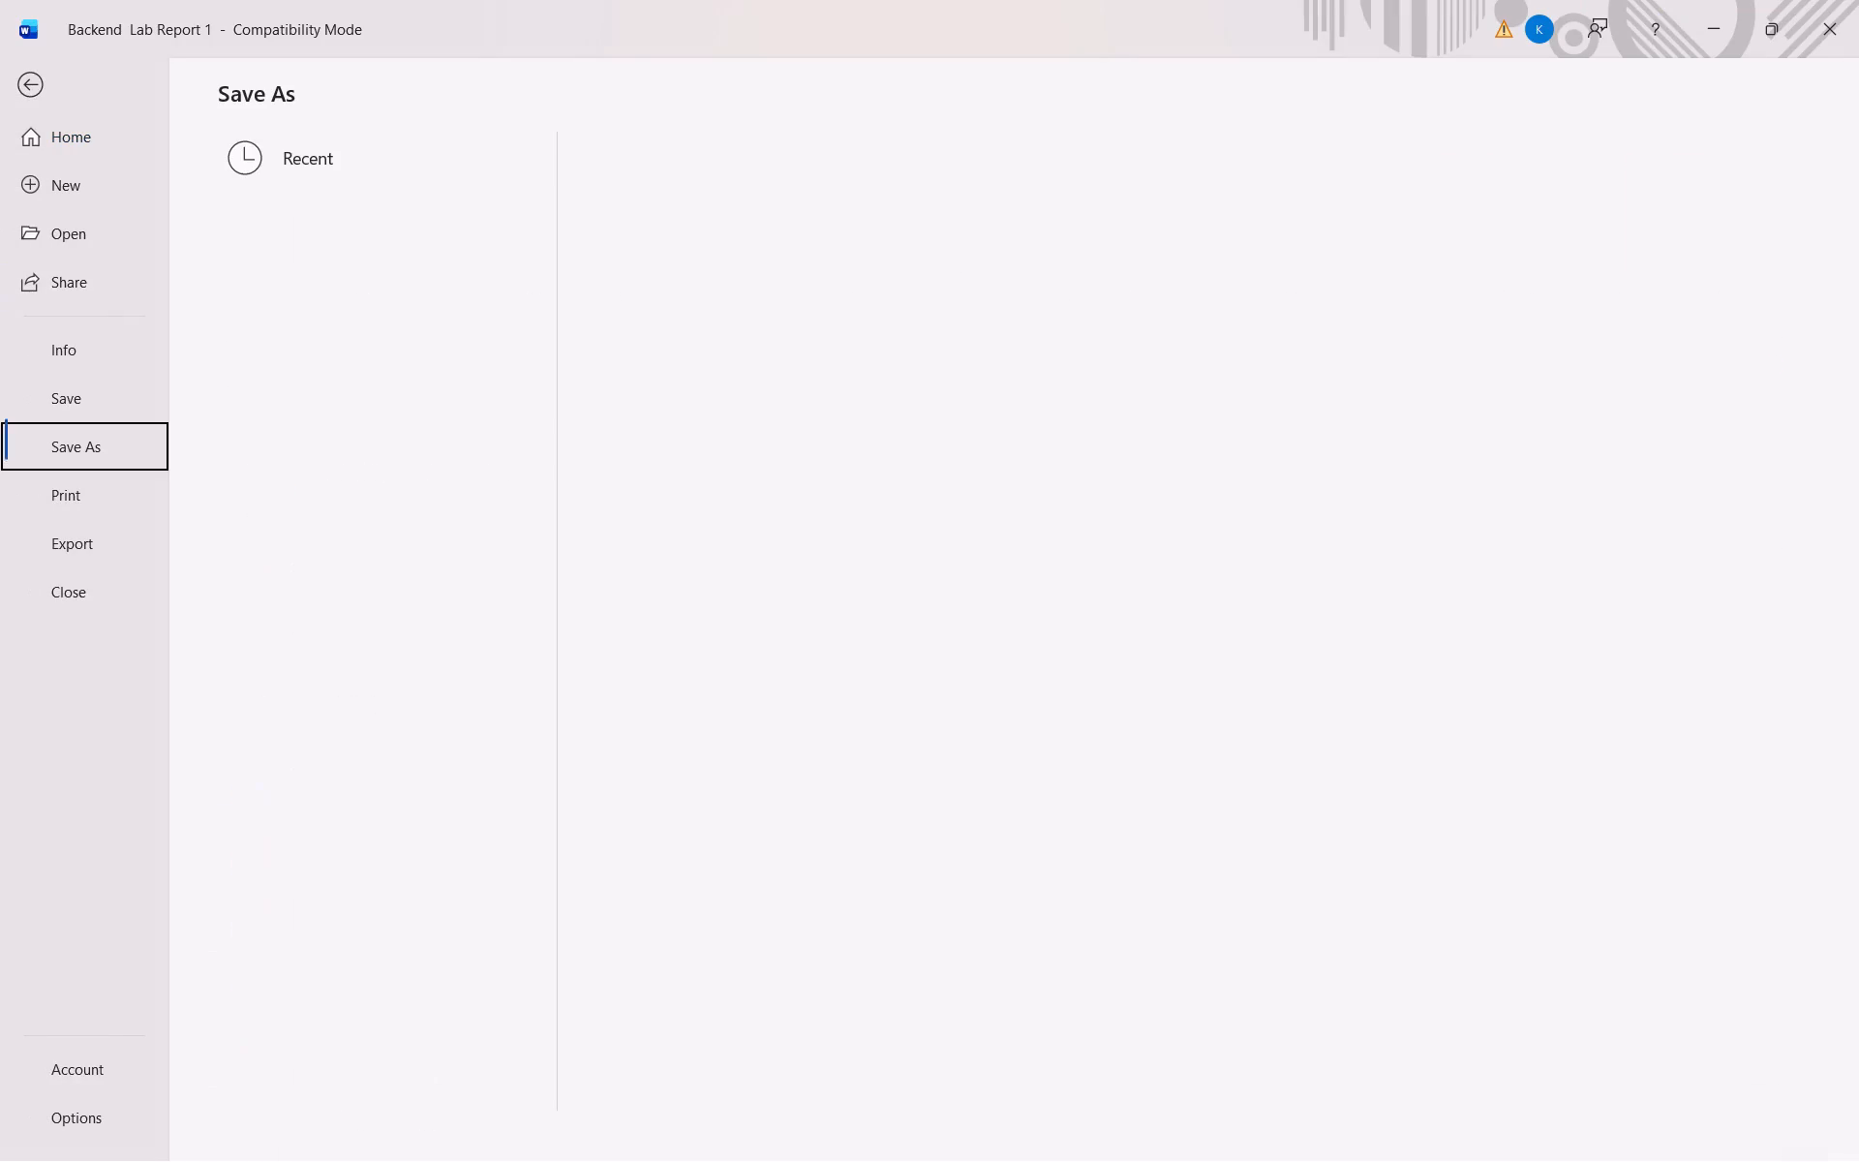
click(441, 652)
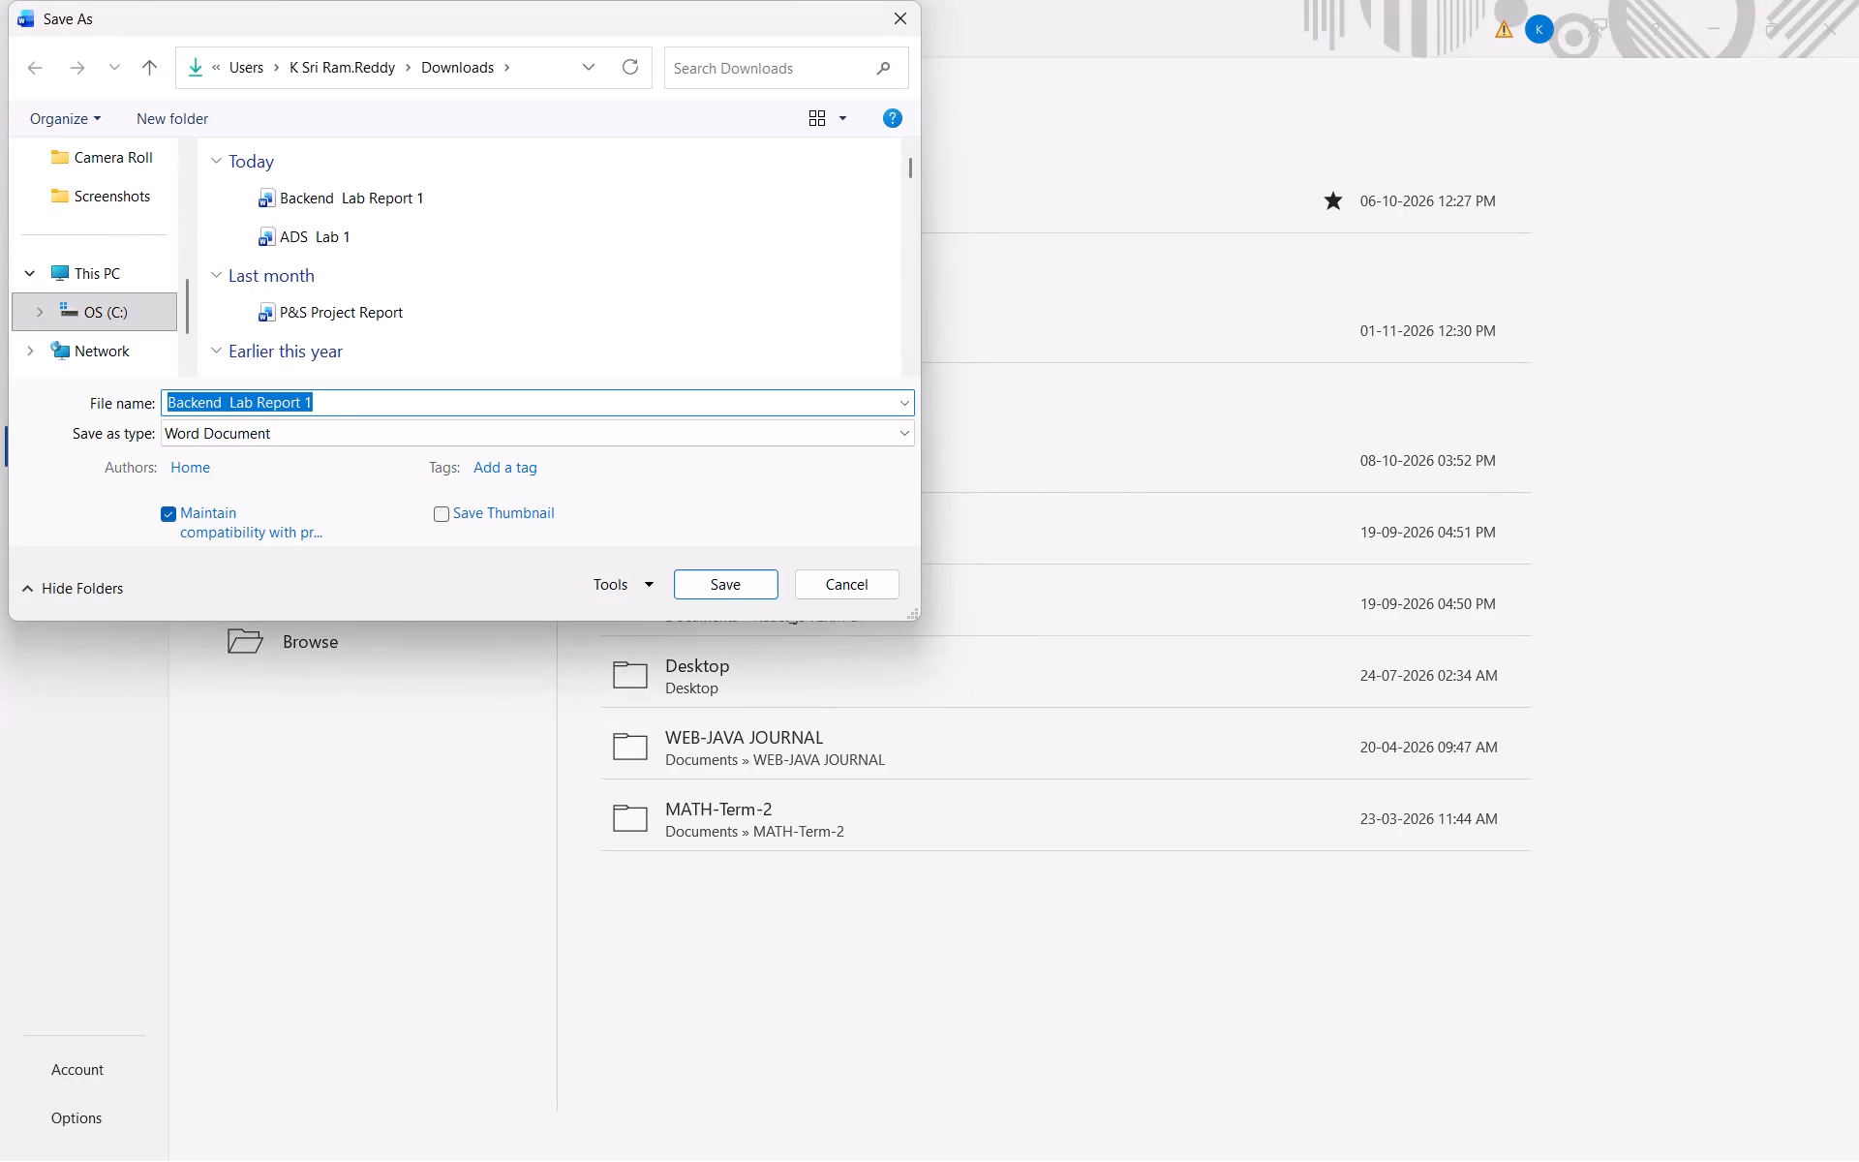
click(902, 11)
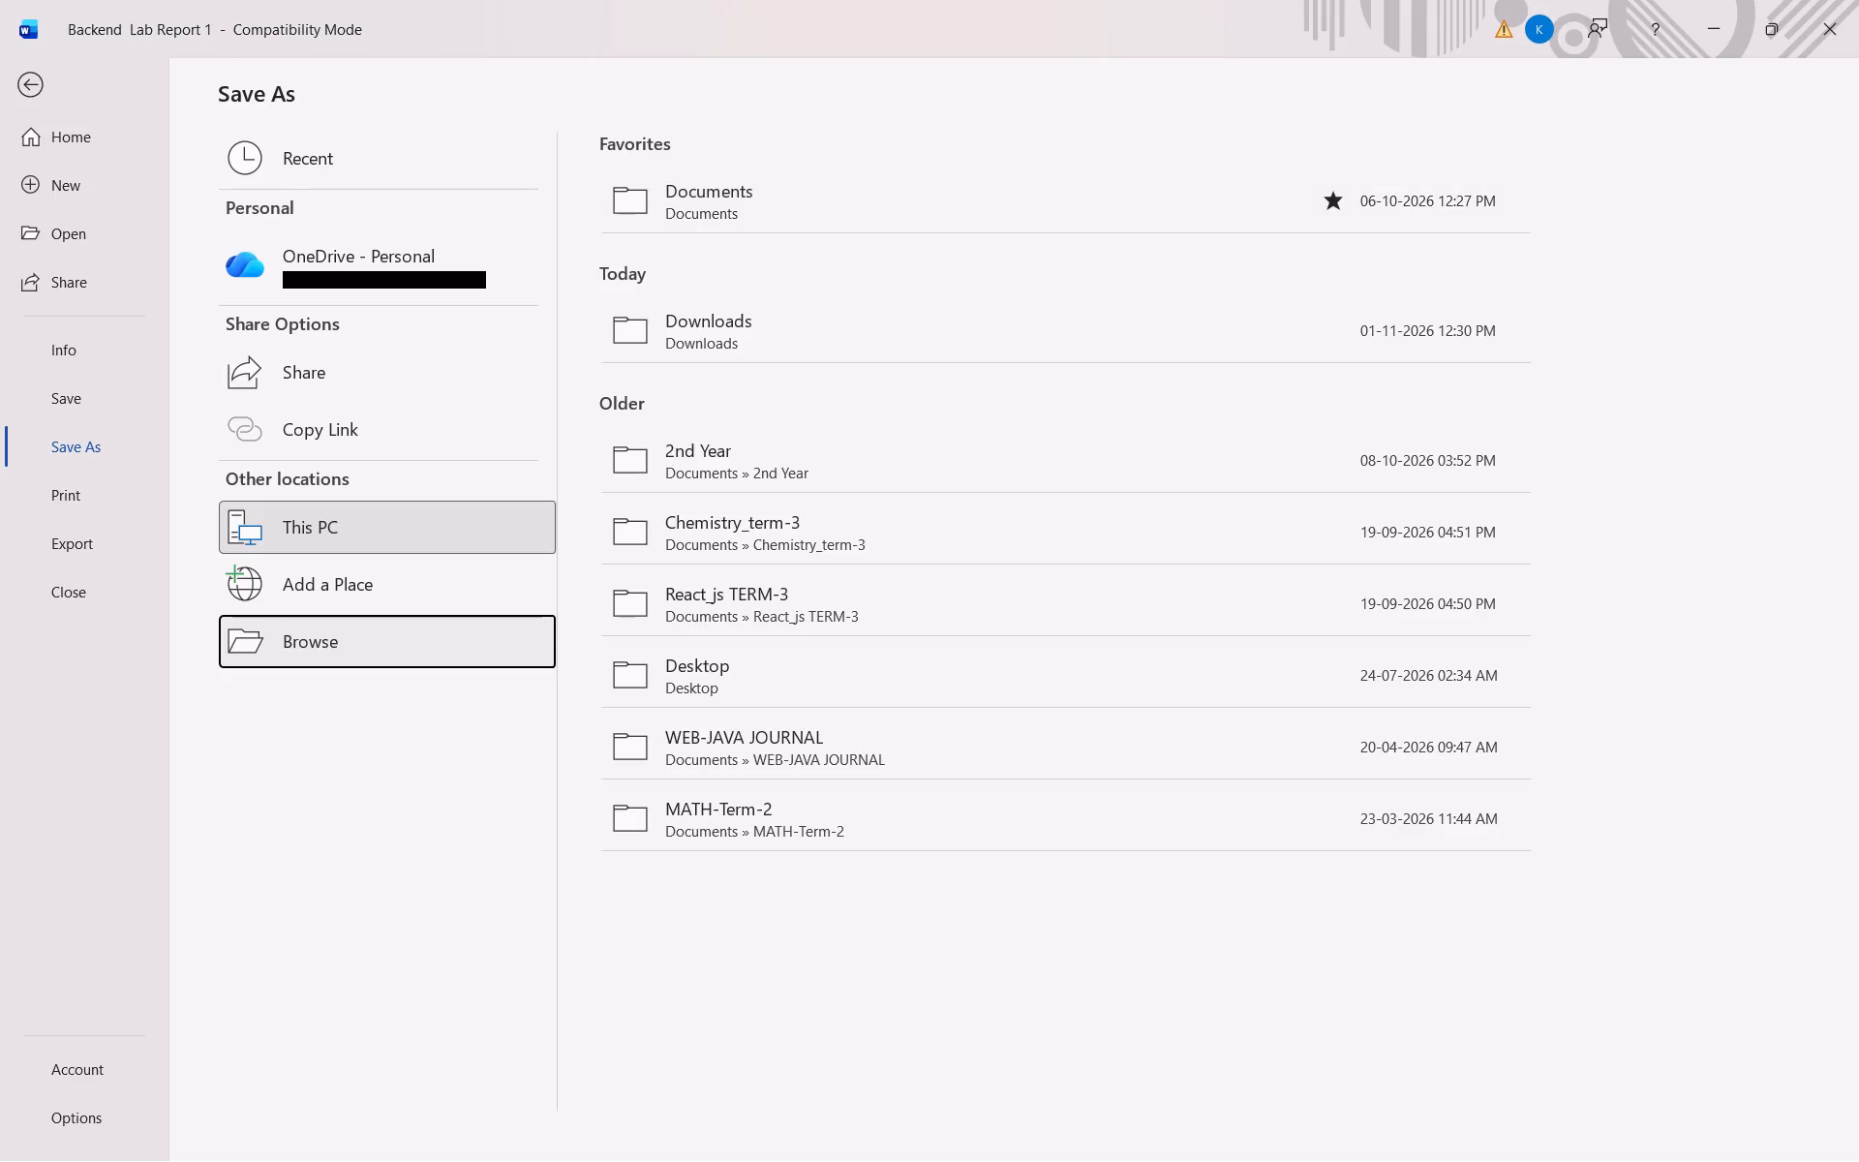
Leave the Save As page and return to the Backend Lab Report 1 document.
click(24, 88)
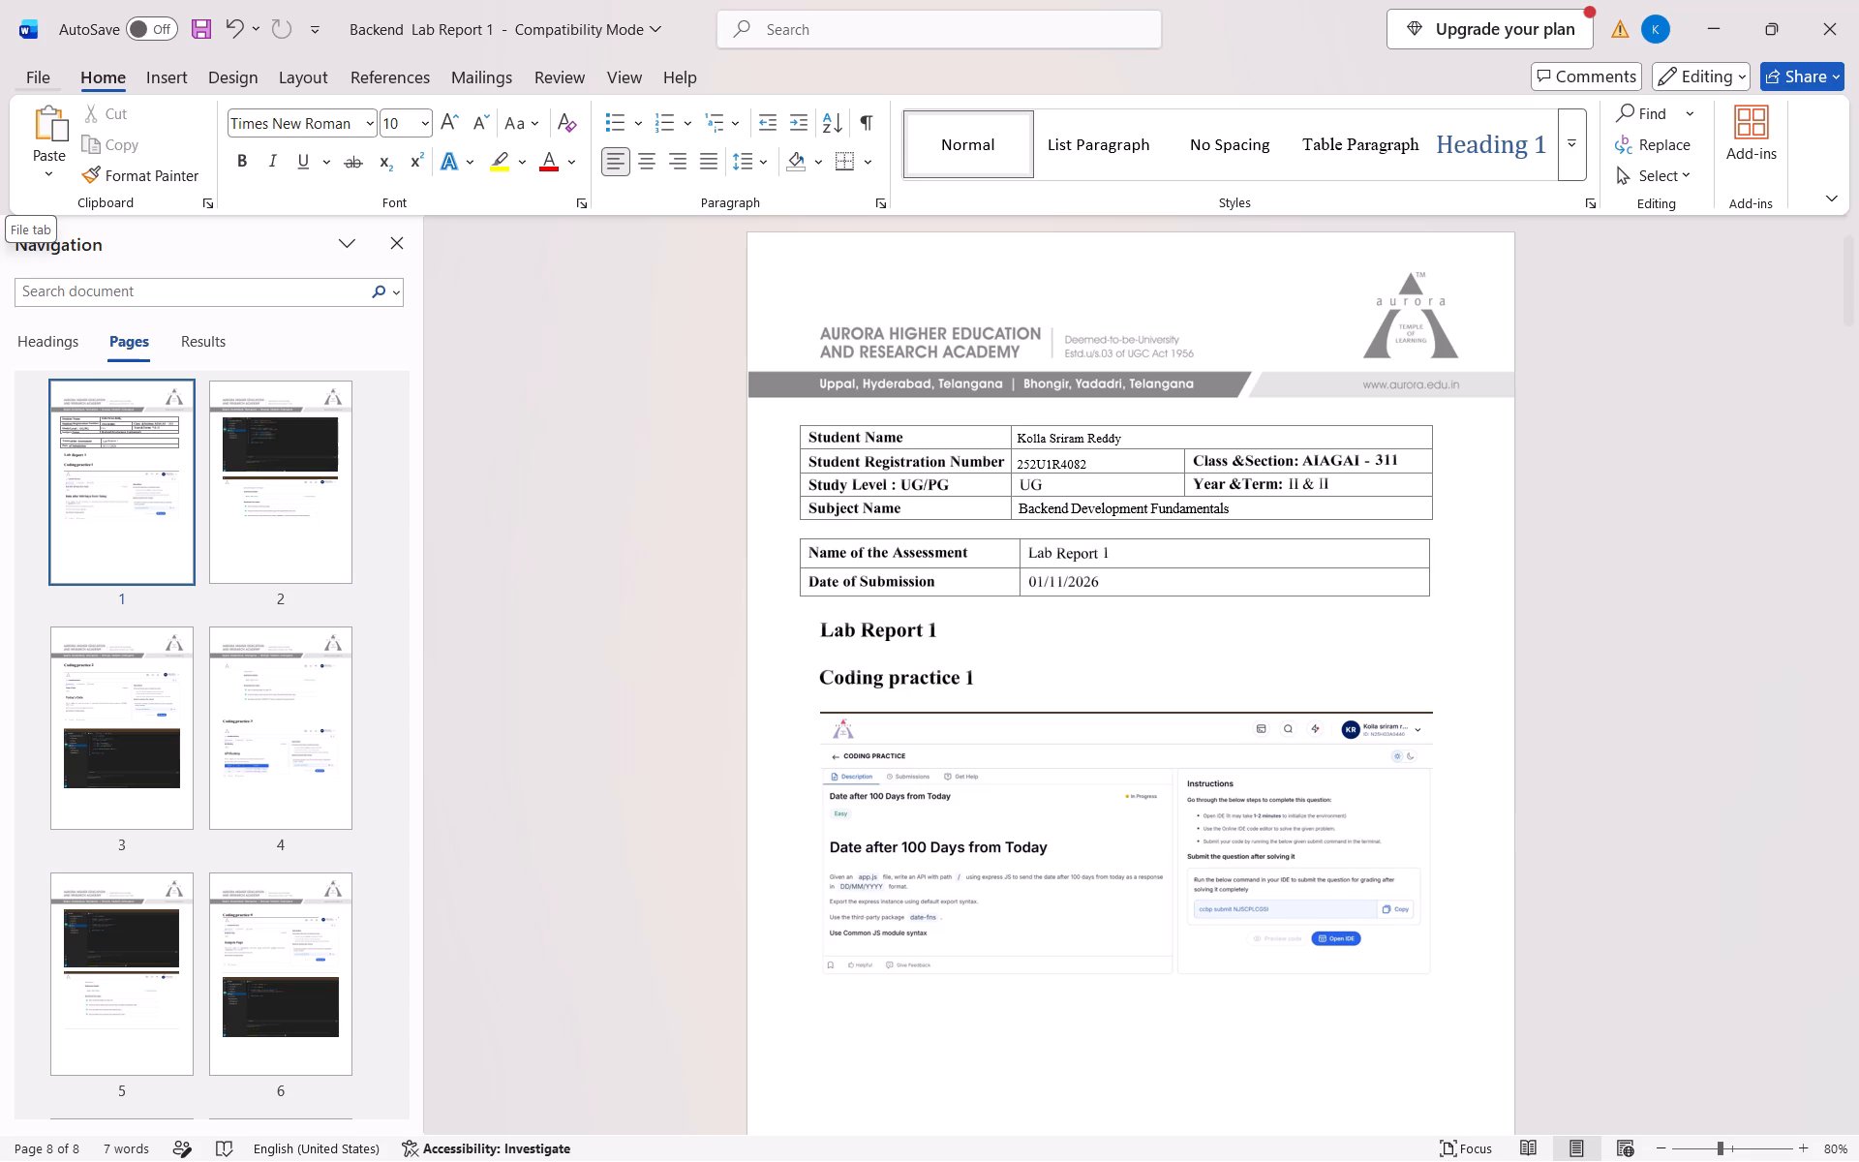
right_click(24, 88)
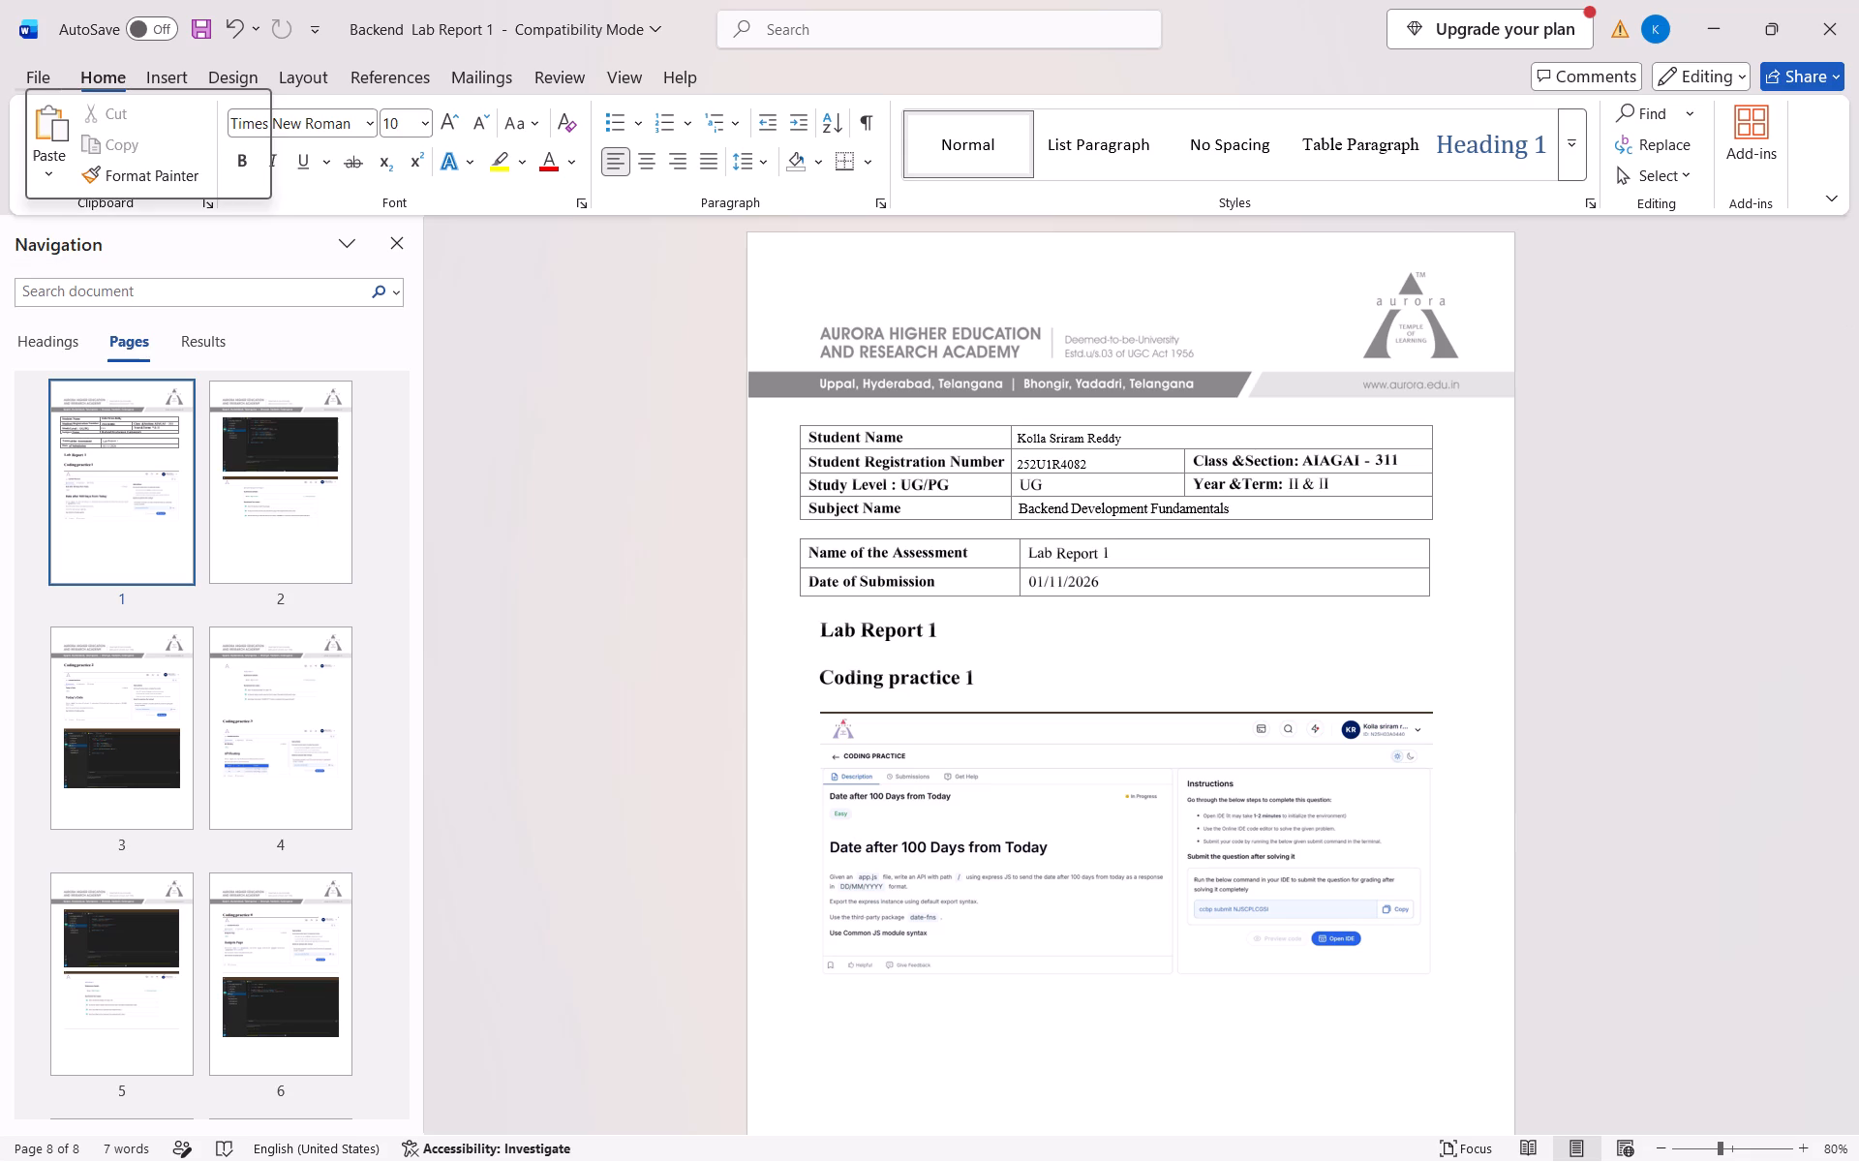
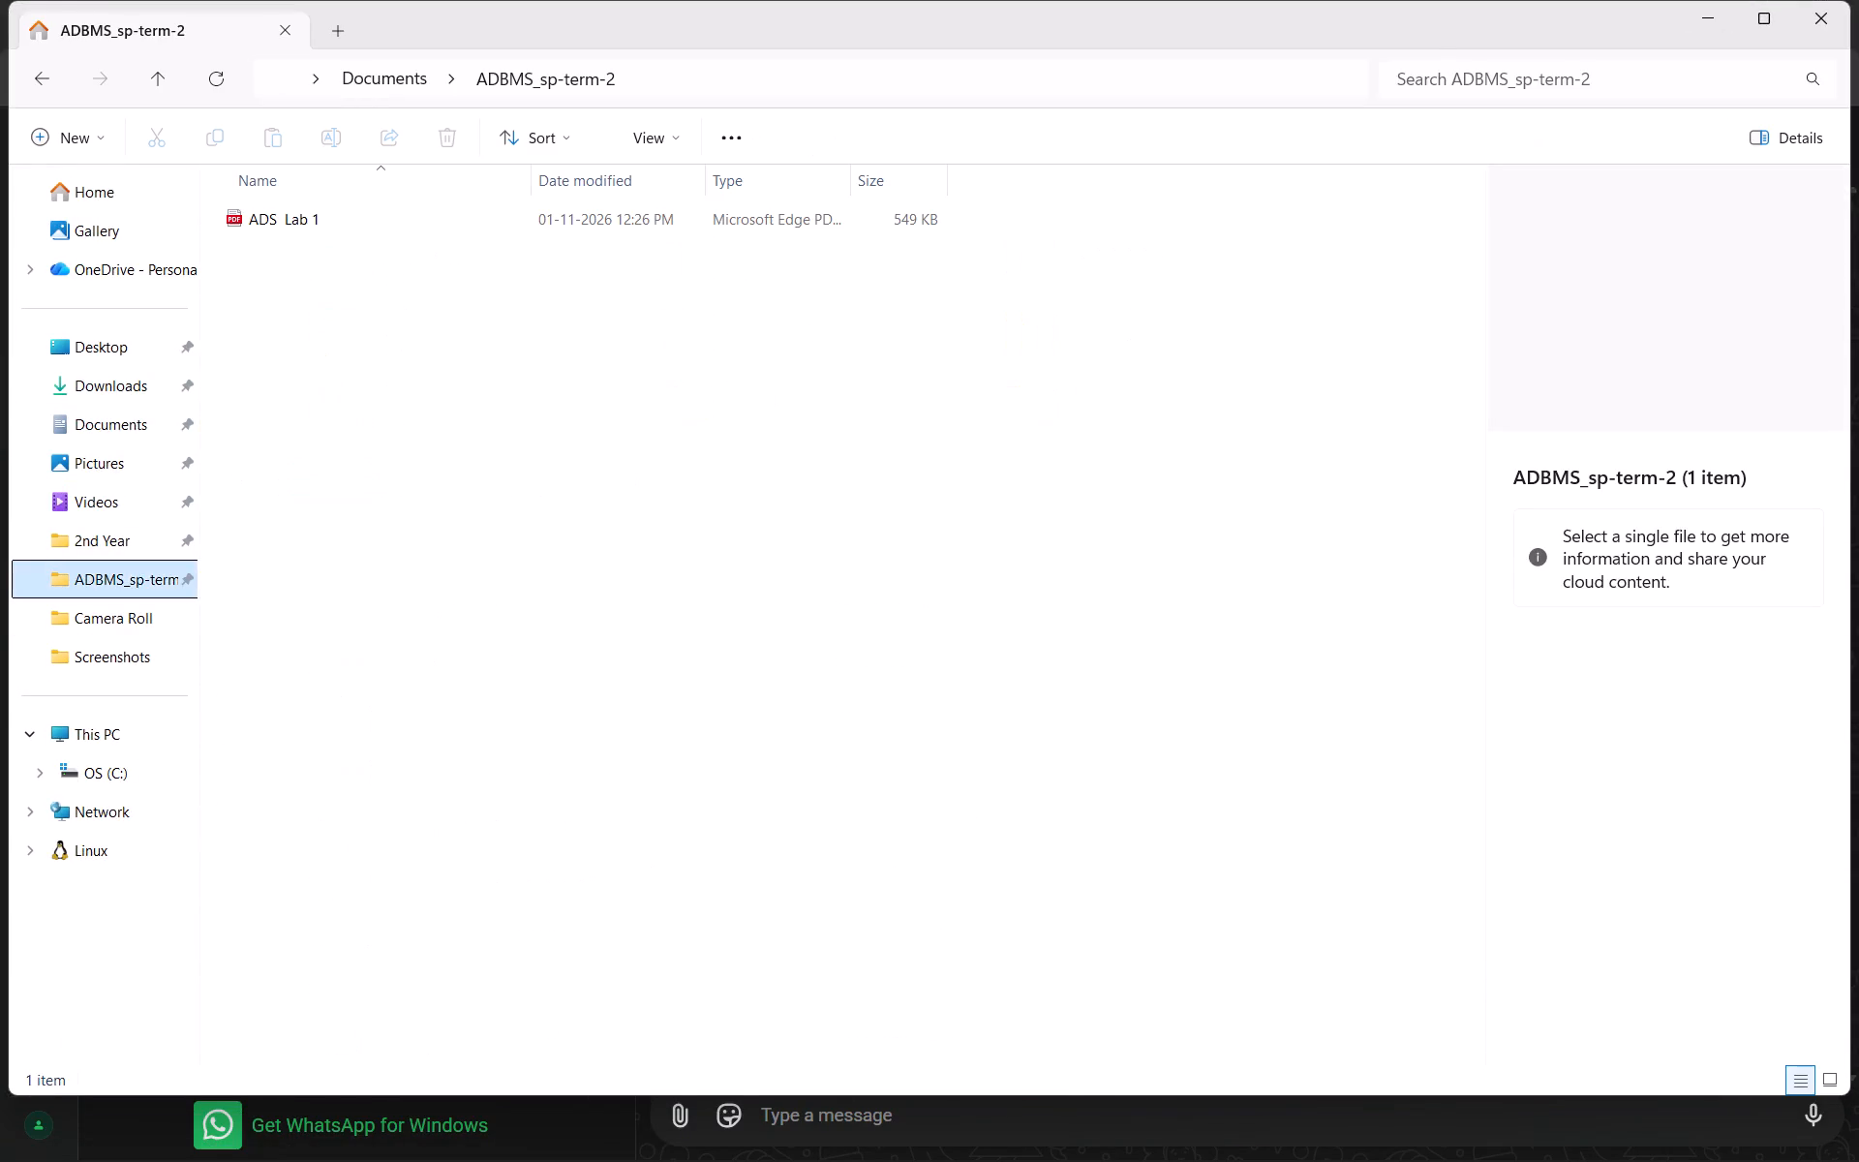
Open the pinned ADBMS_sp-term-2 folder in File Explorer and bring up the actions available for it.
click(79, 574)
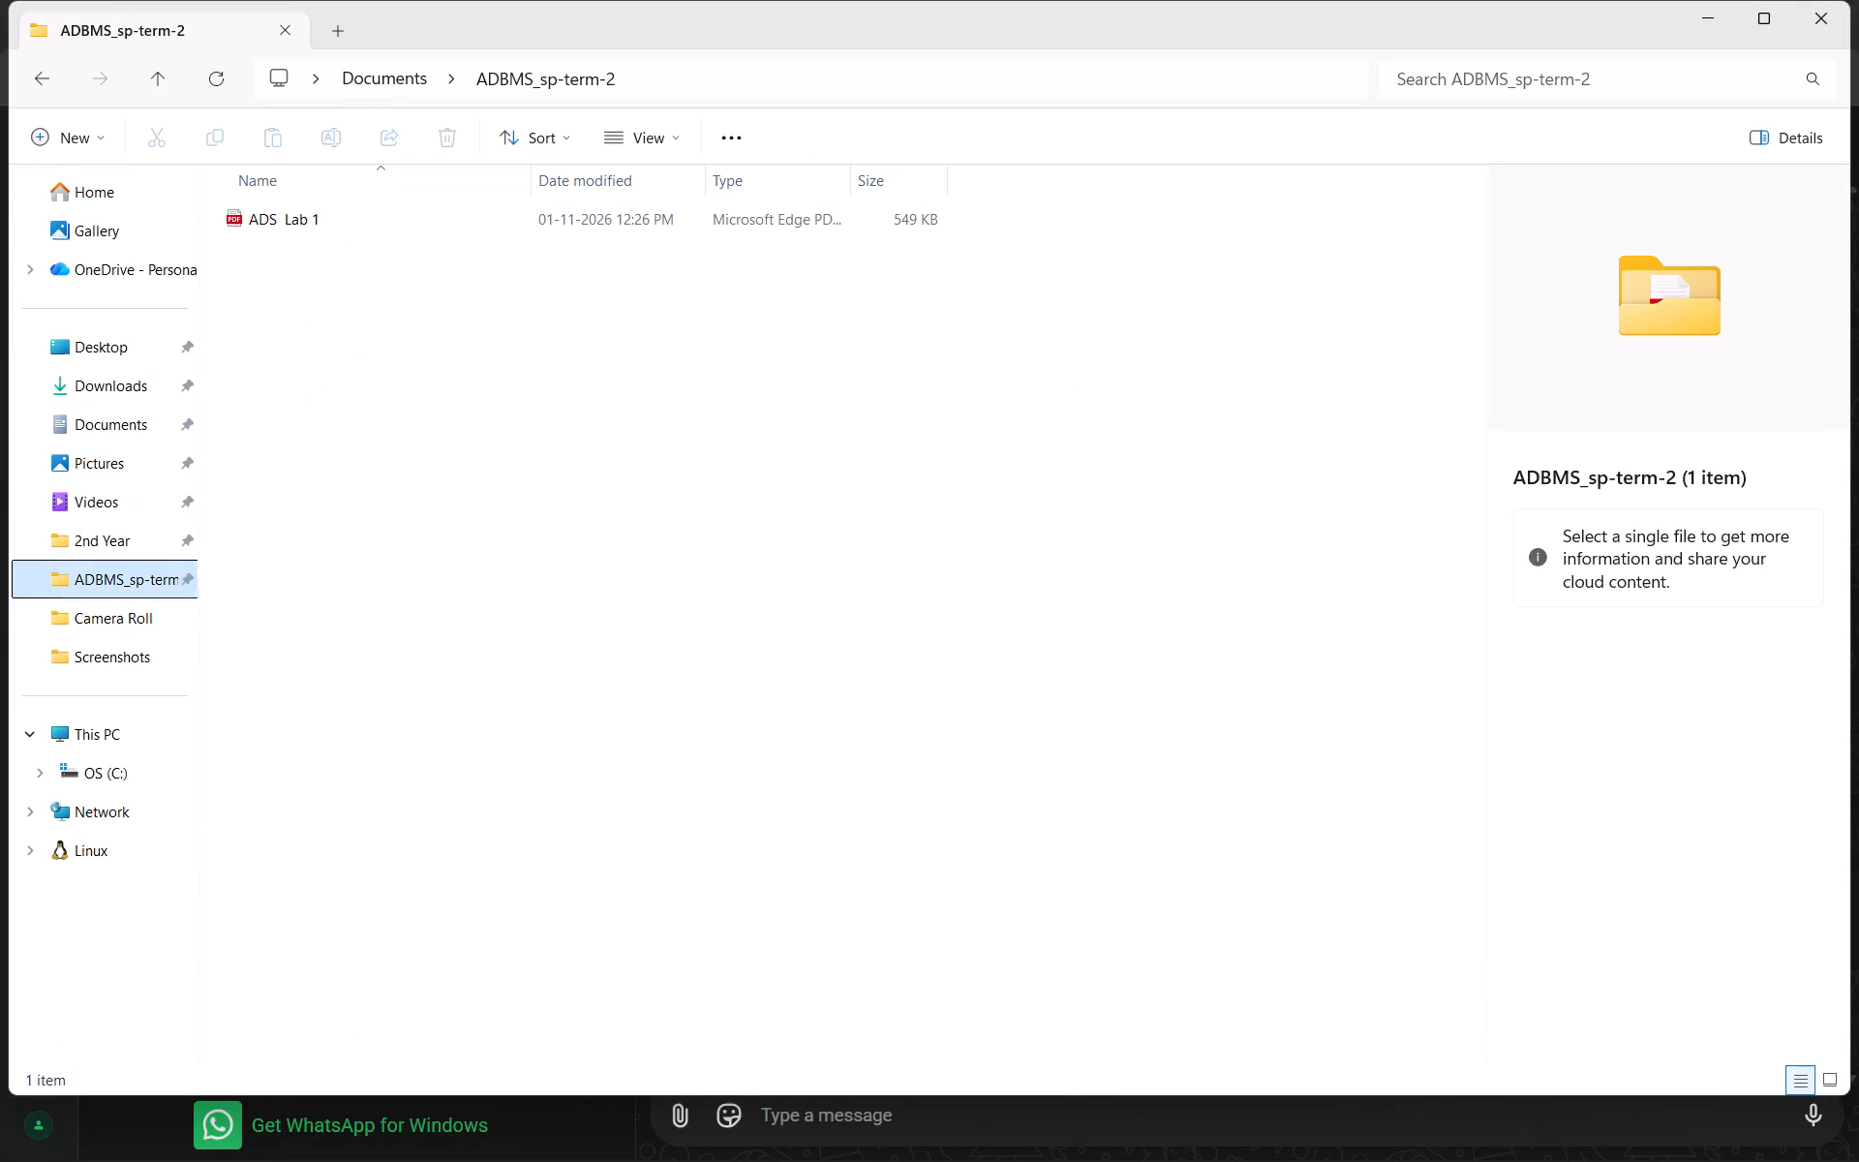
right_click(104, 576)
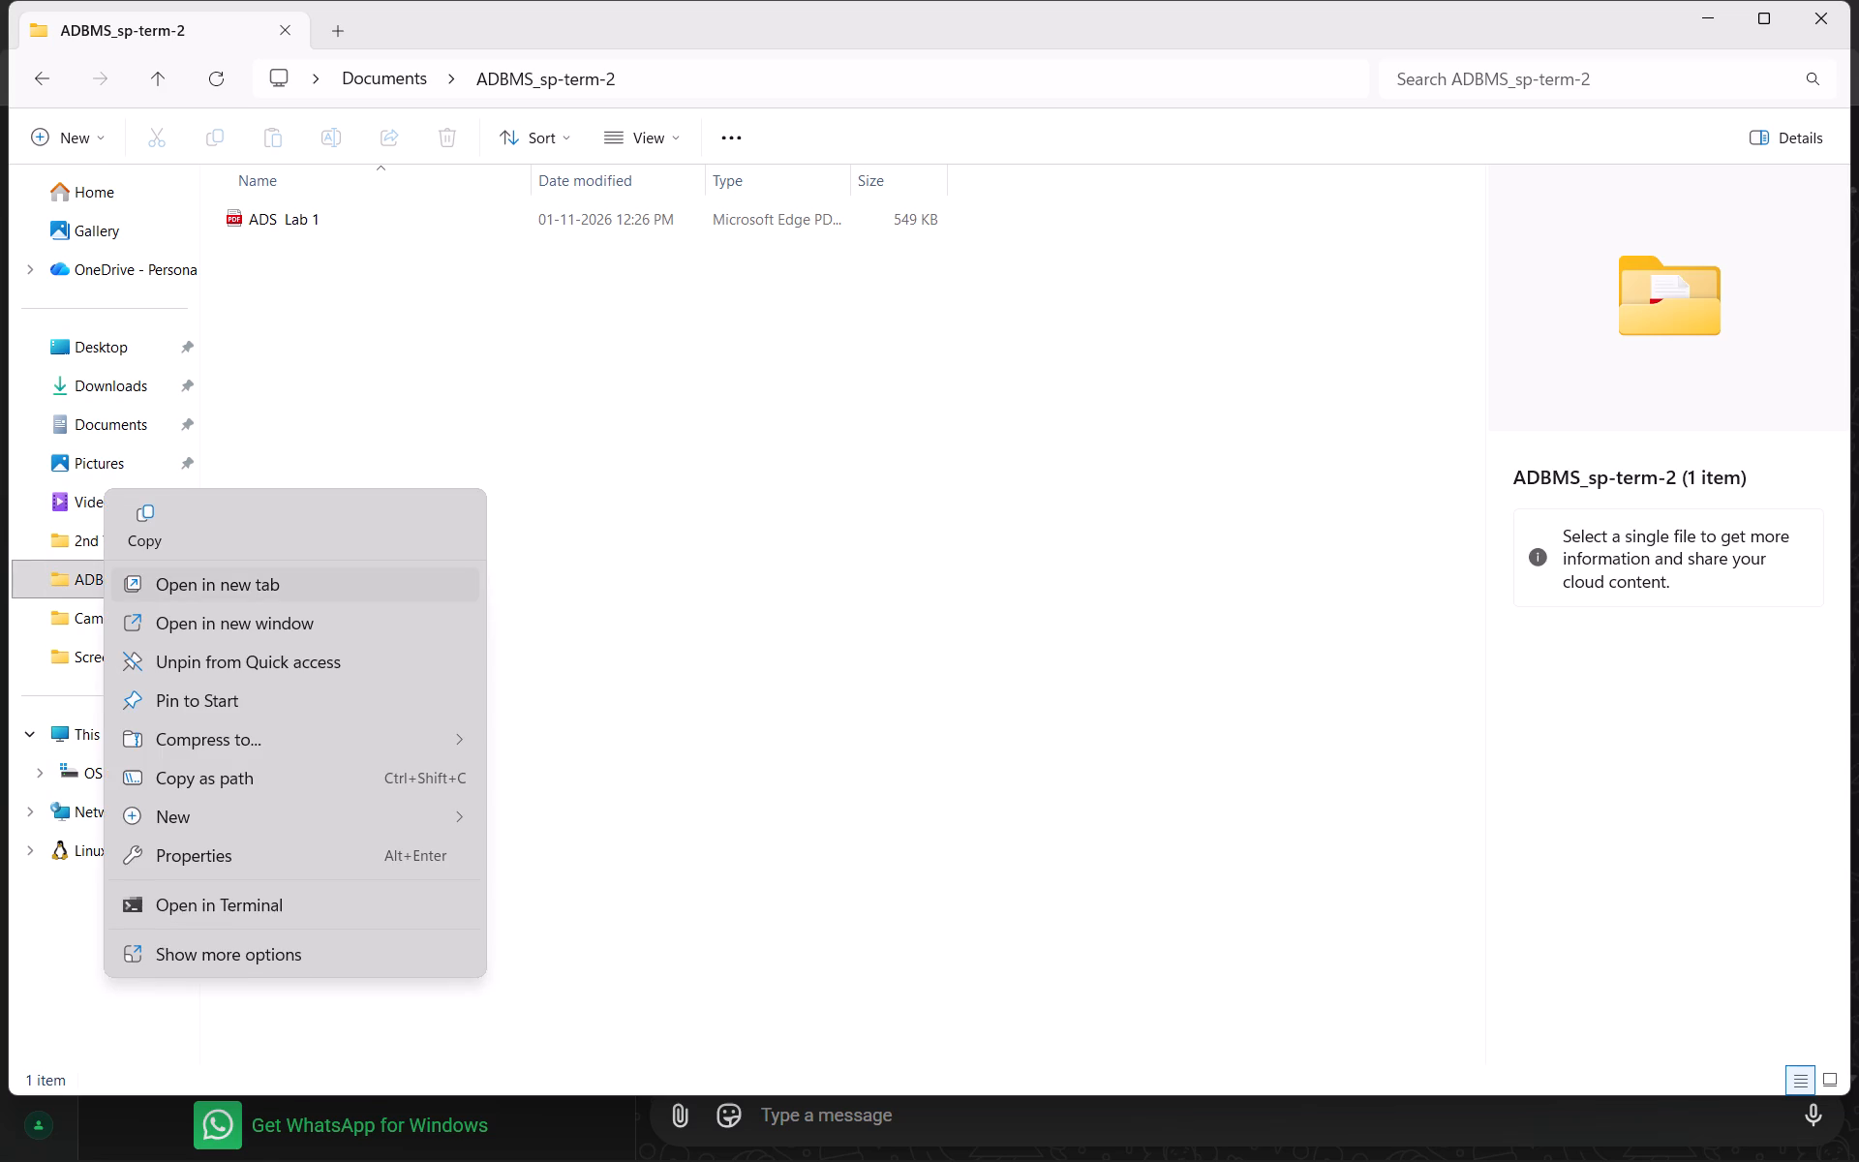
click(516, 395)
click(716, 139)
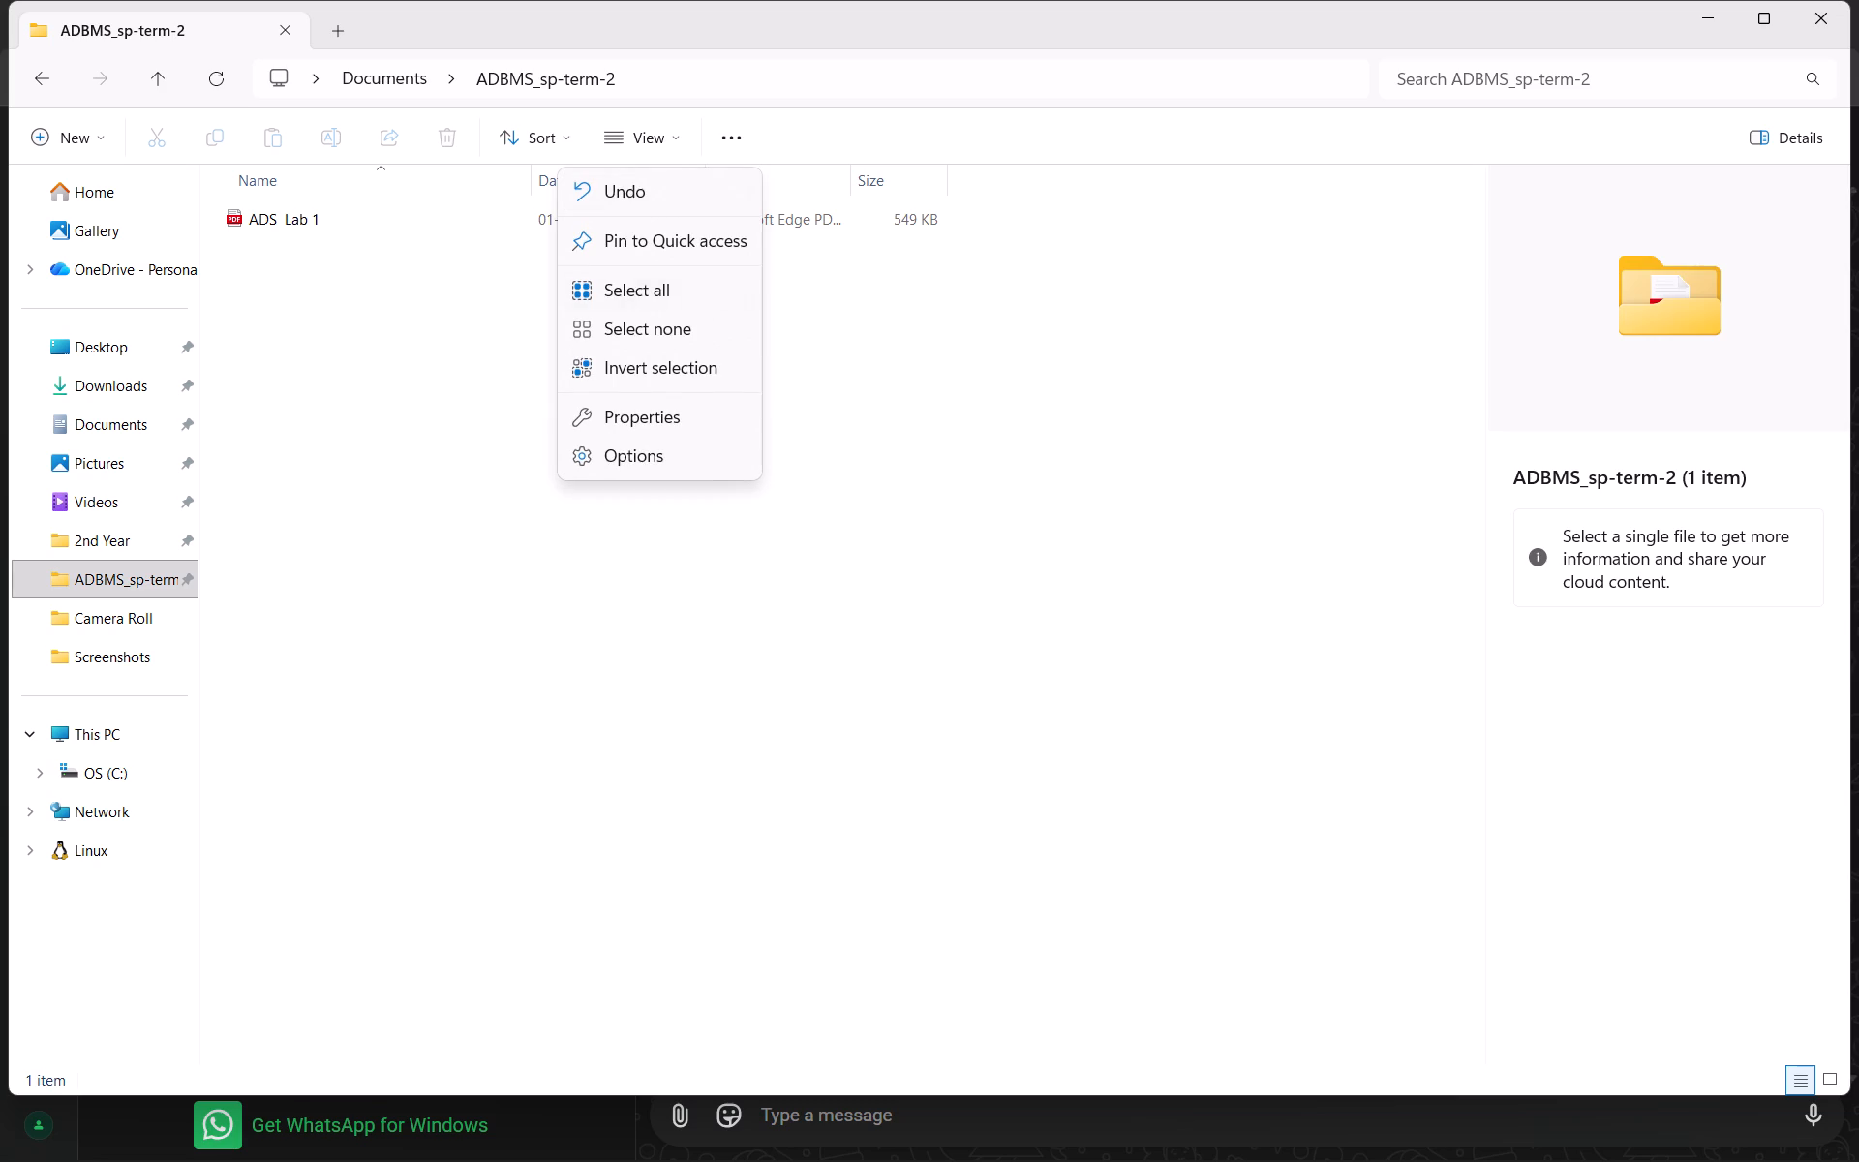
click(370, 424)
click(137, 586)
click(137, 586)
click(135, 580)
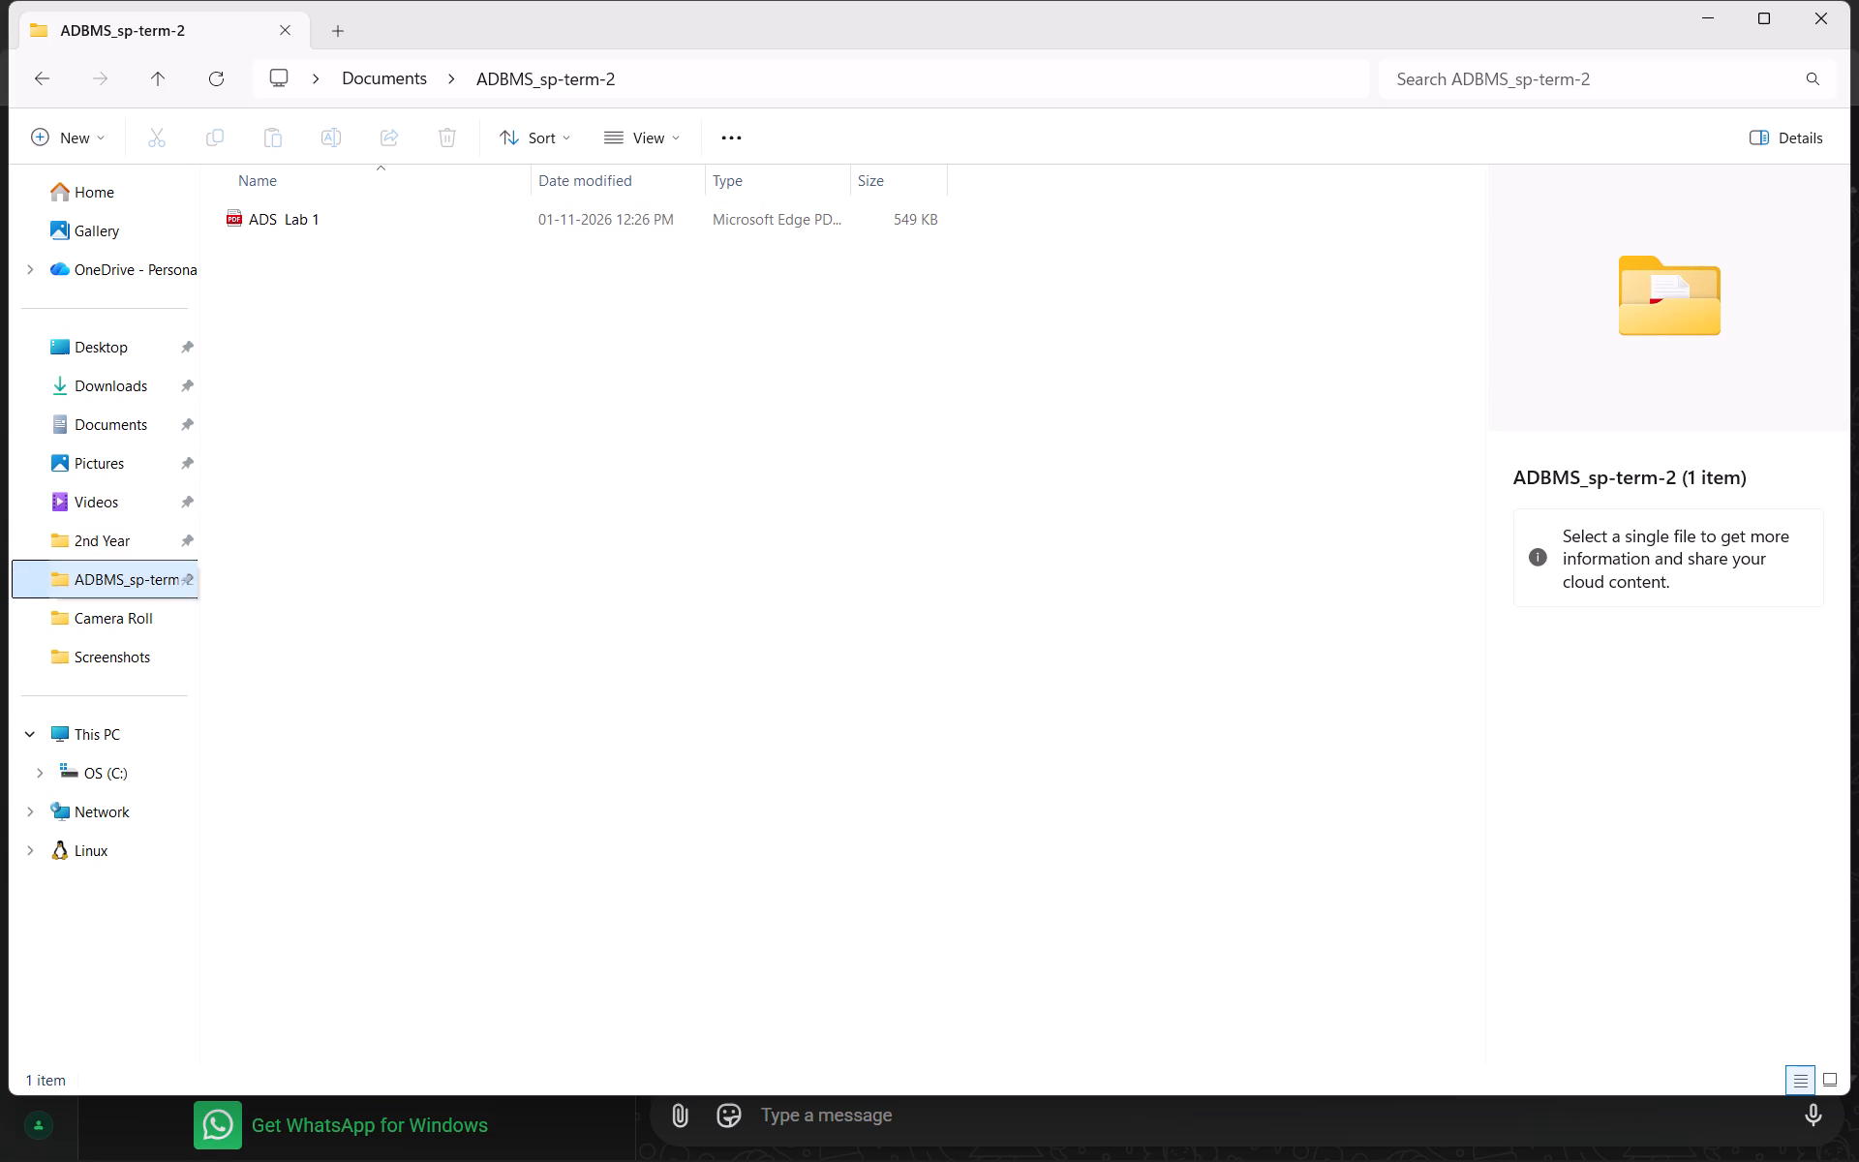
Open the Documents folder and place a copy of the pinned ADBMS_sp-term-2 folder in it.
click(137, 426)
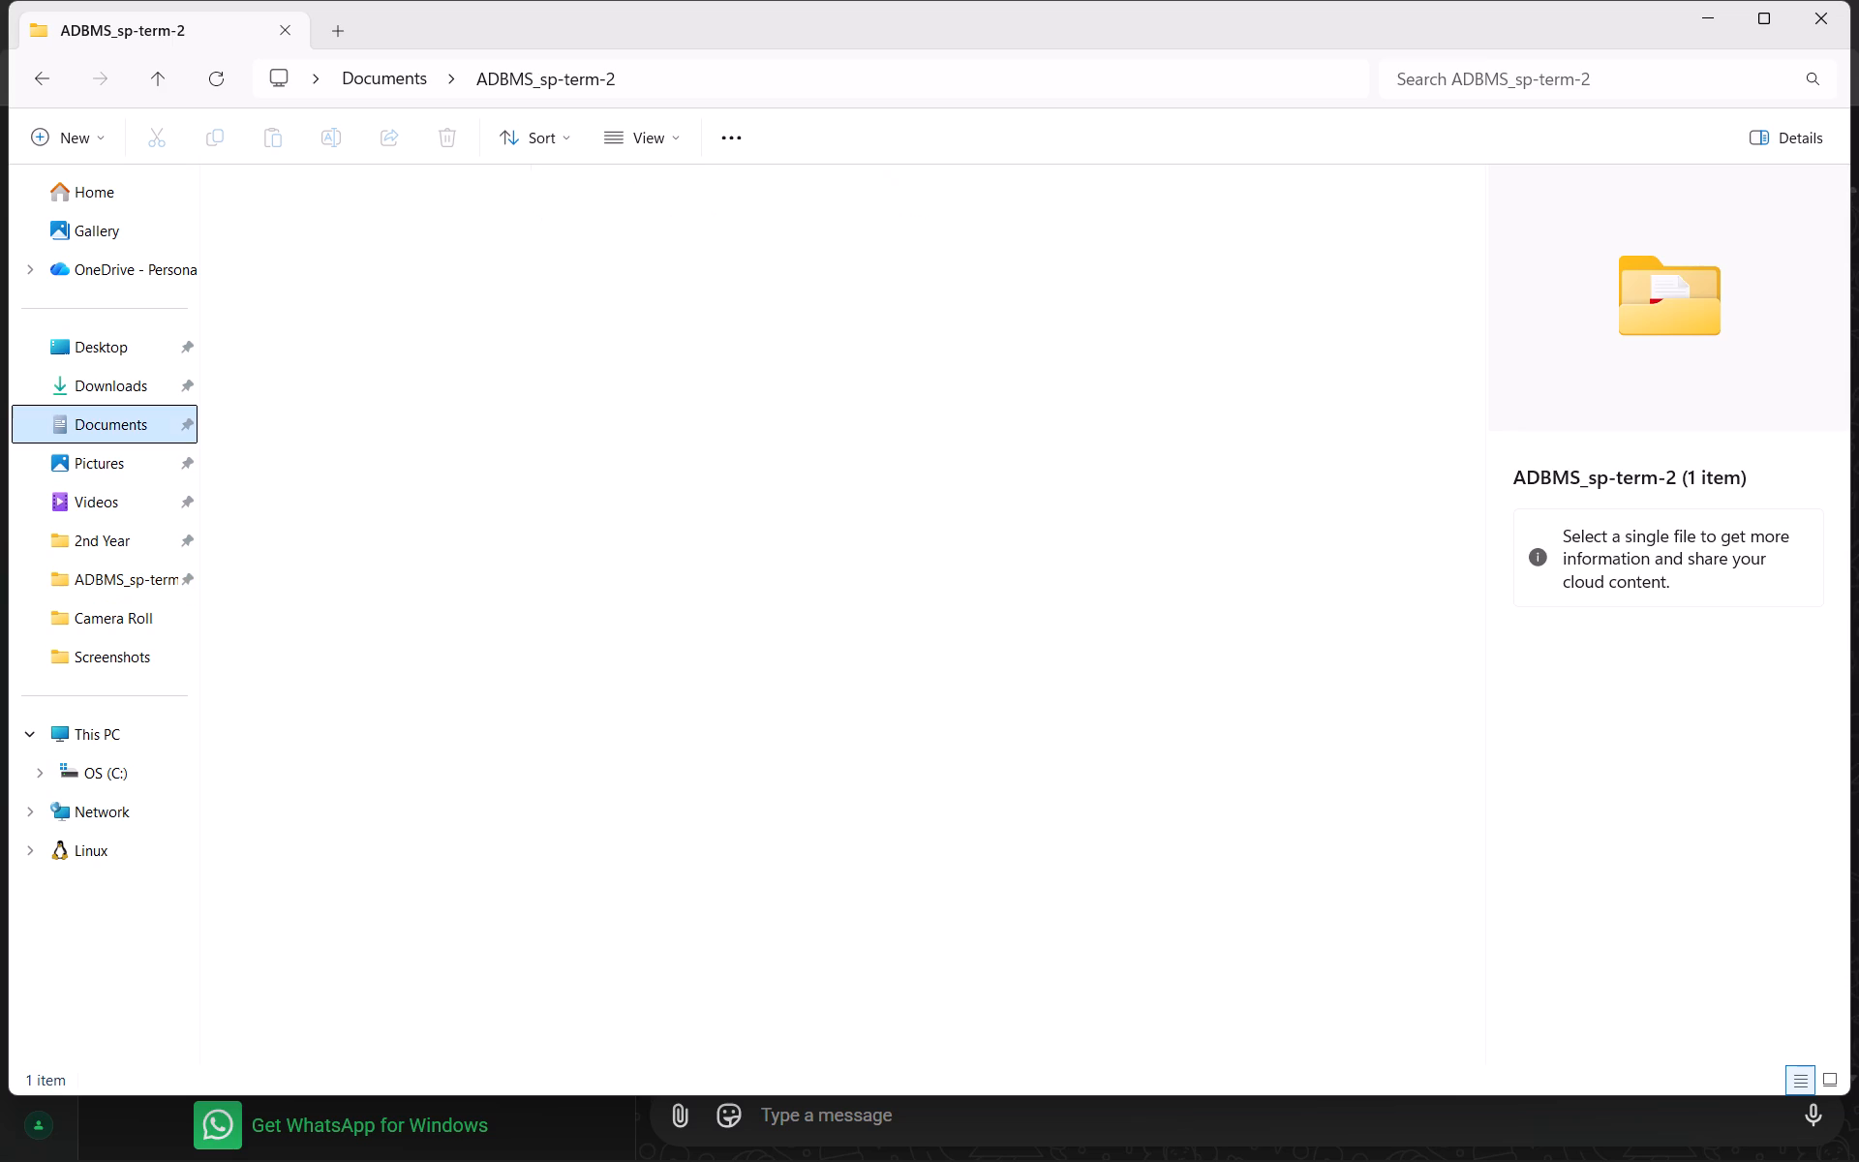
drag(96, 578, 178, 436)
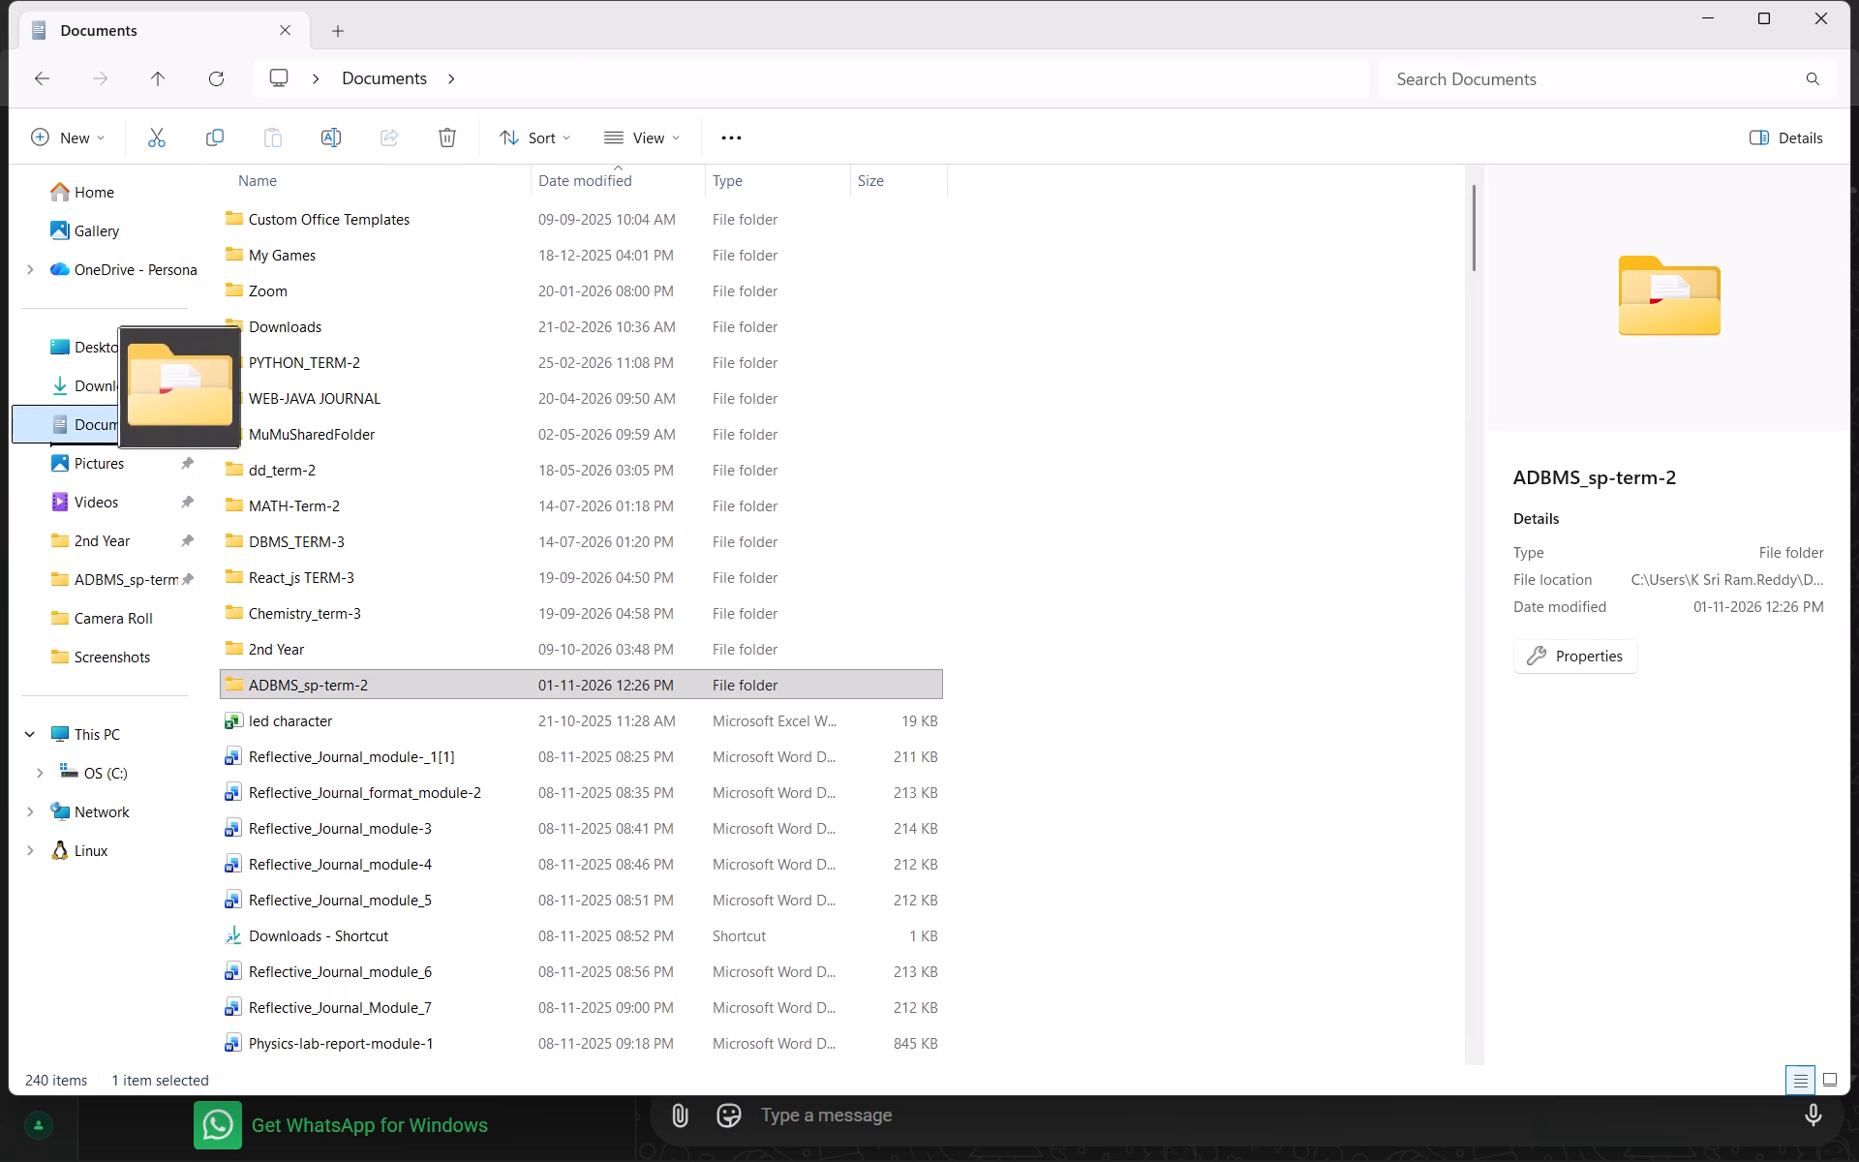
drag(178, 436, 168, 427)
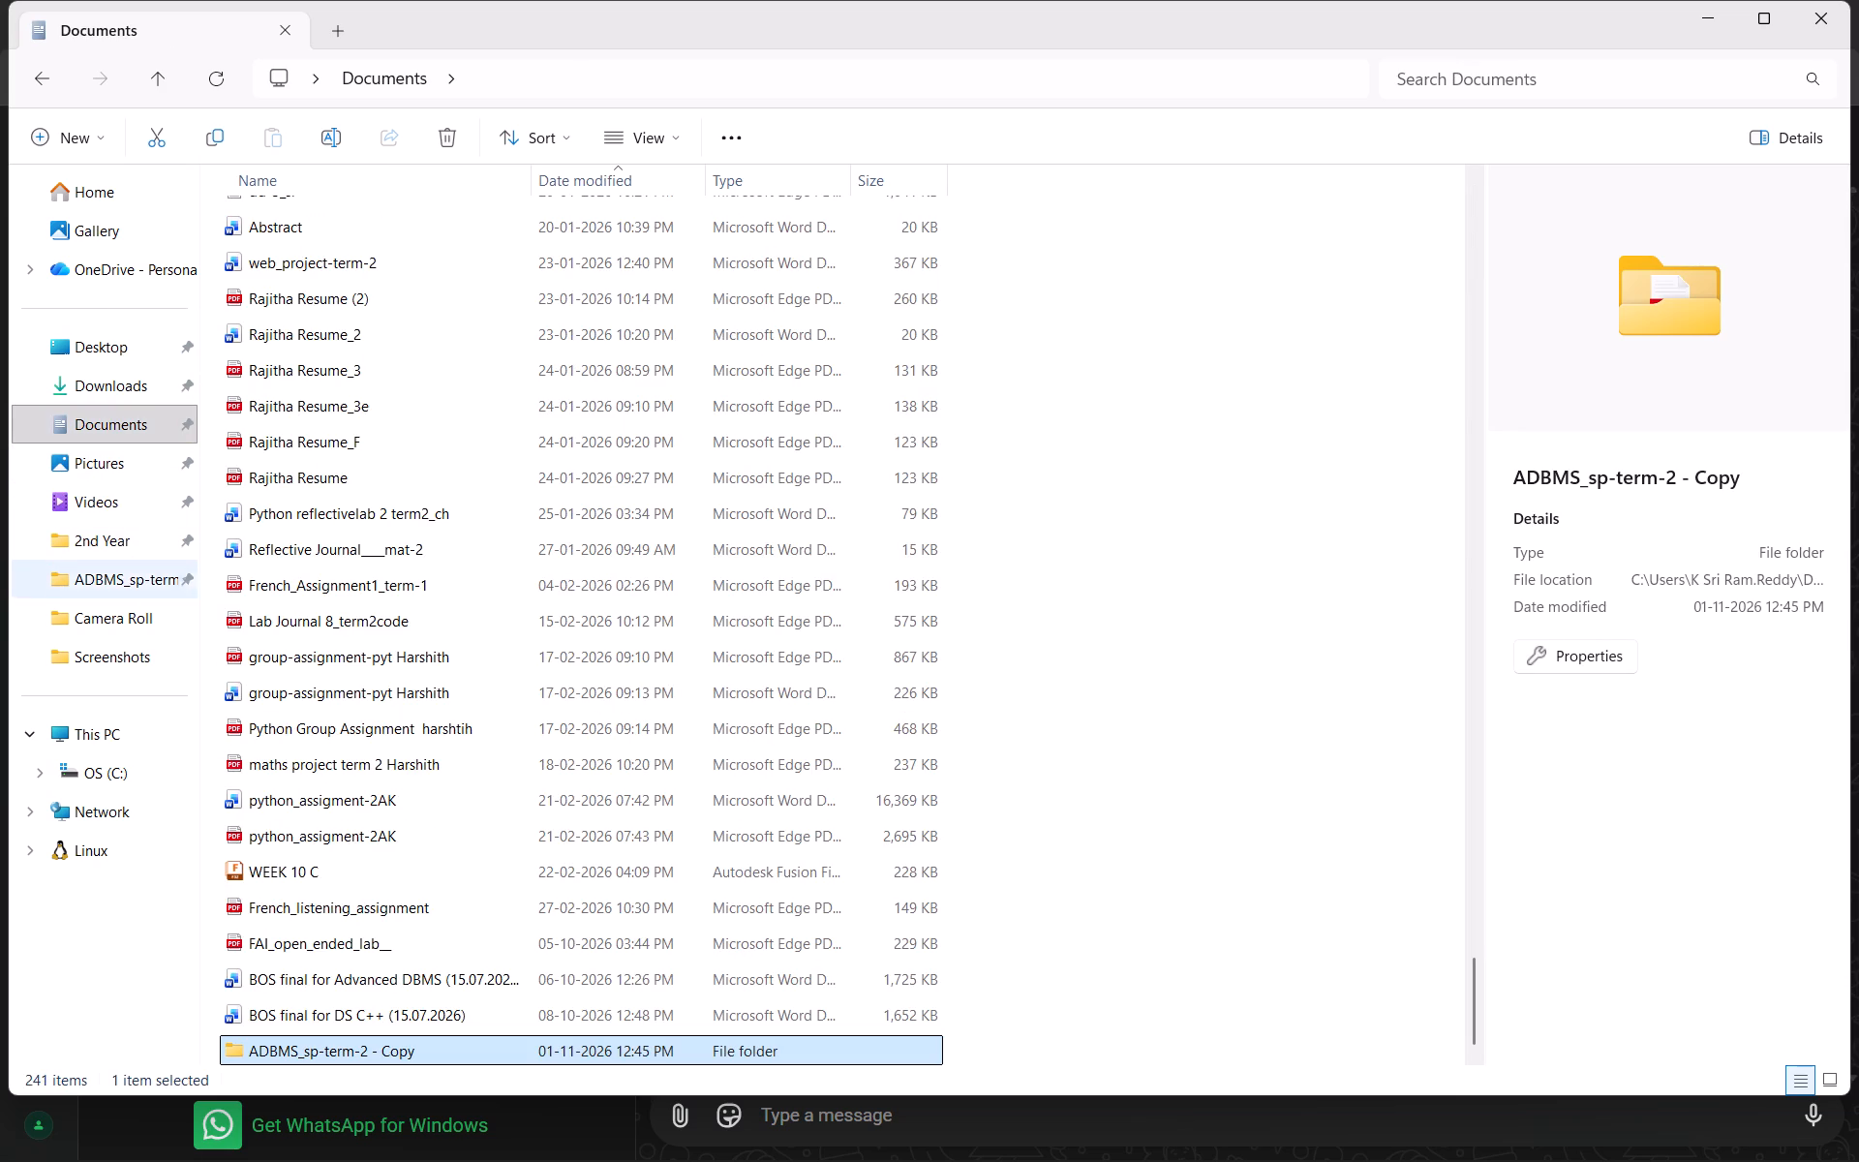
Unpin the ADBMS_sp-term-2 folder from Quick access.
right_click(107, 589)
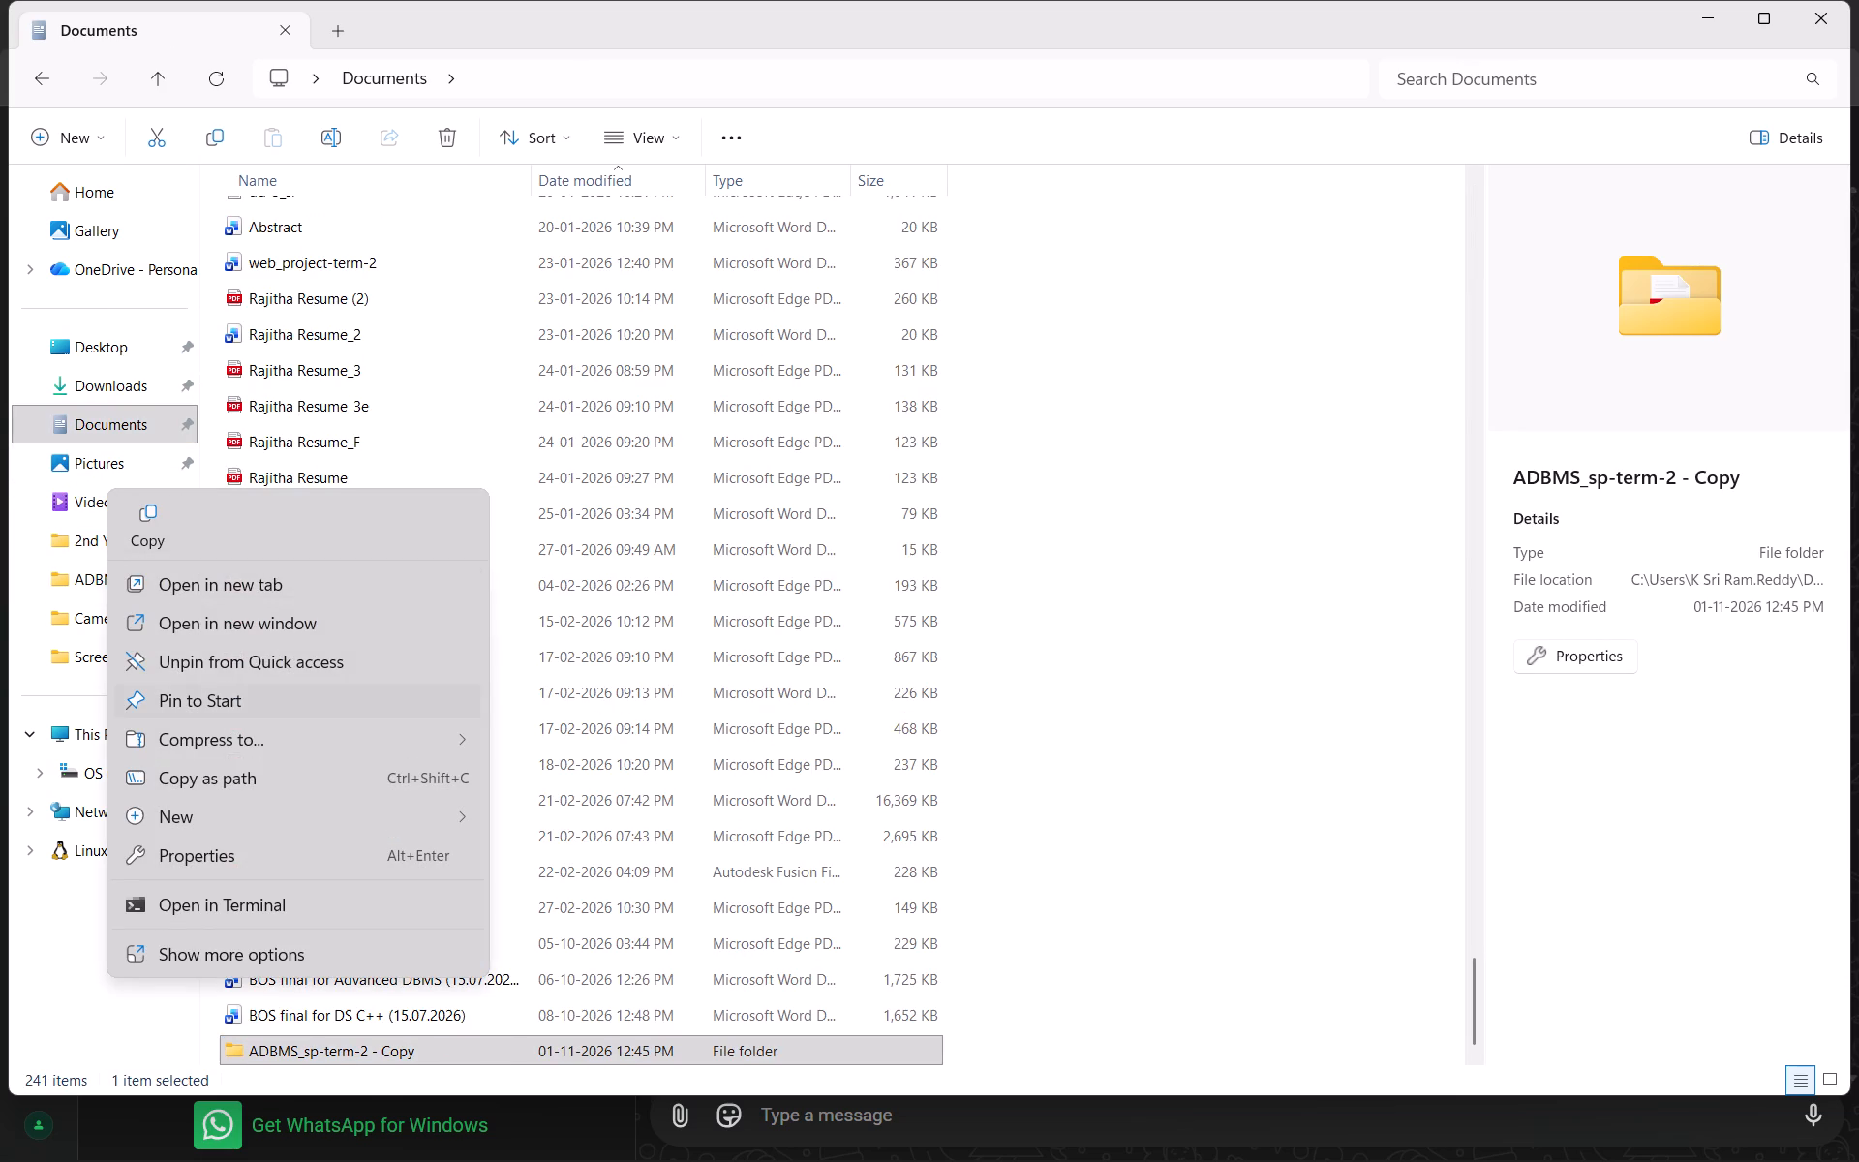
click(214, 645)
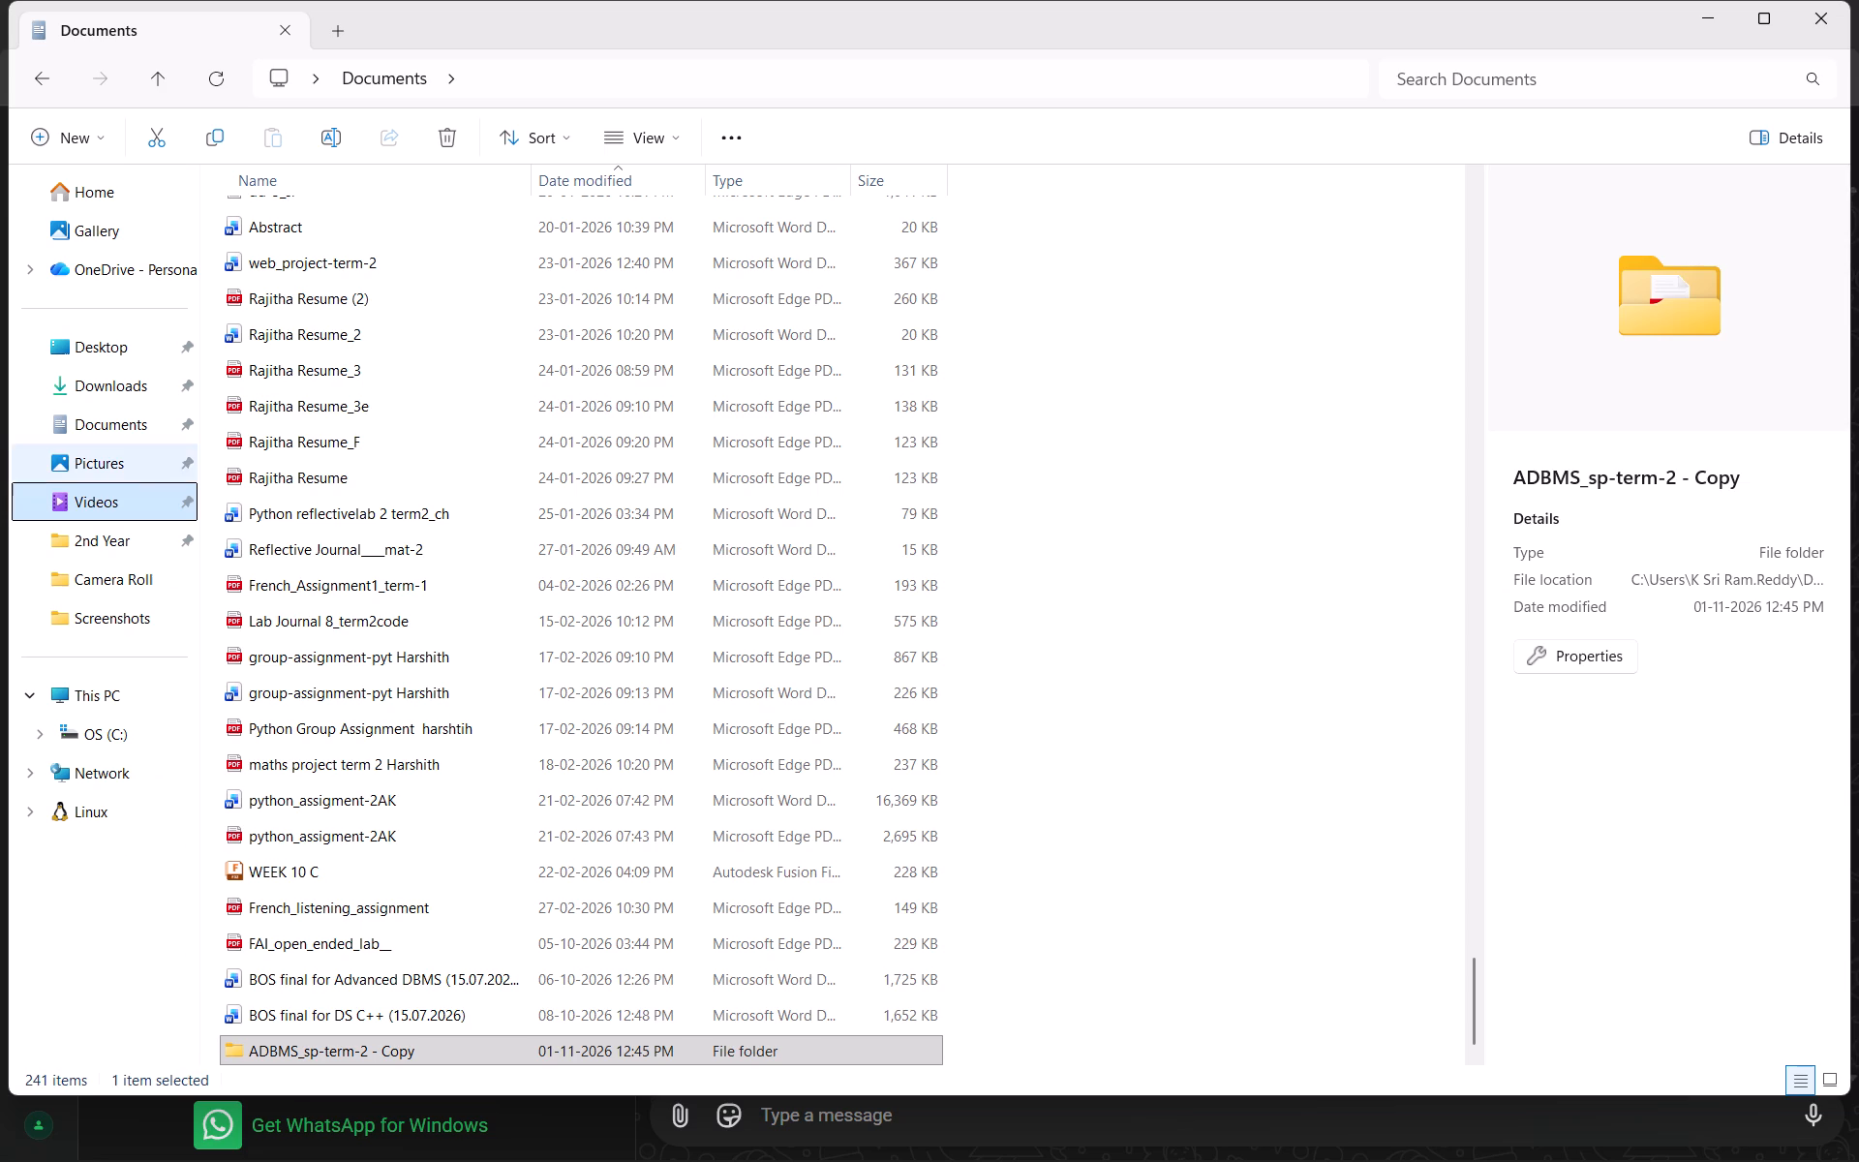
Rename the original ADBMS_sp-term-2 folder in Documents as ADs_sp-term-2.
click(126, 422)
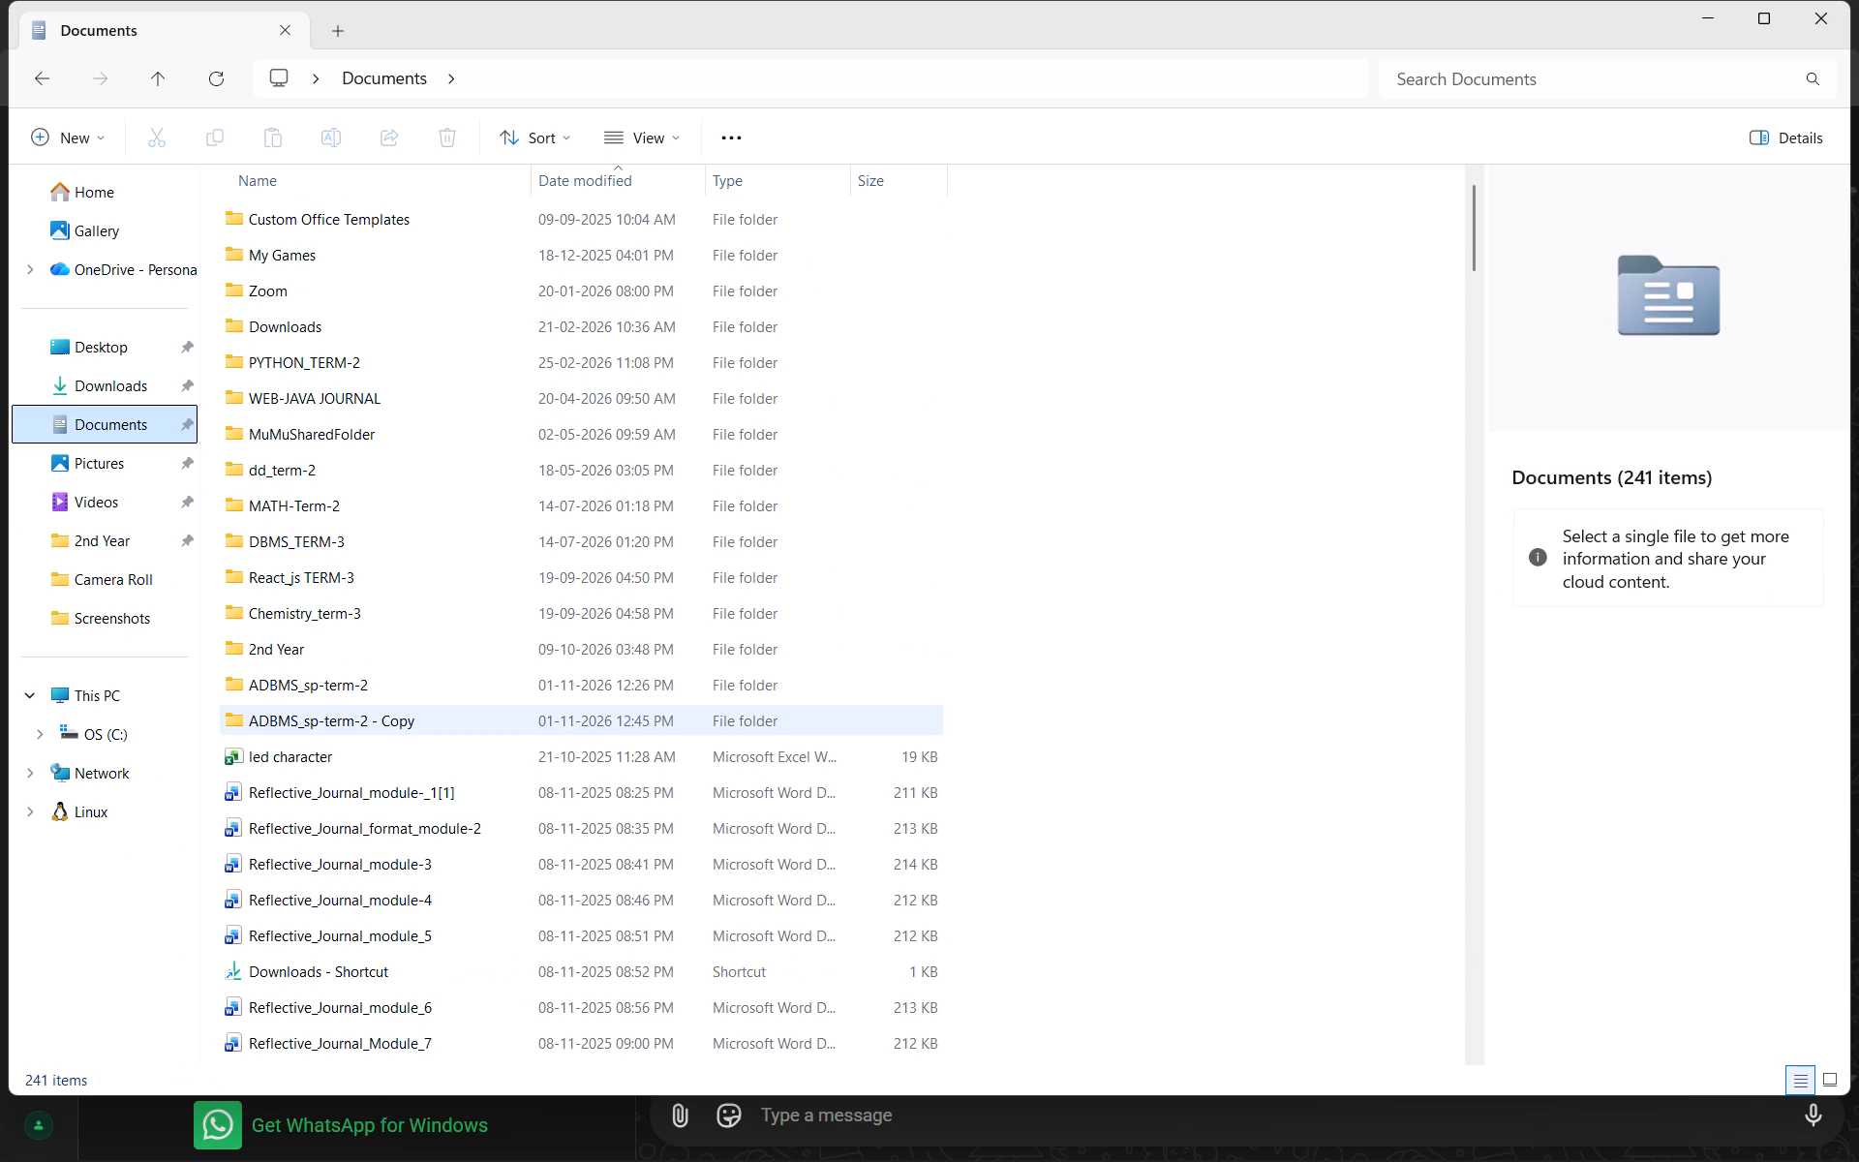
click(406, 677)
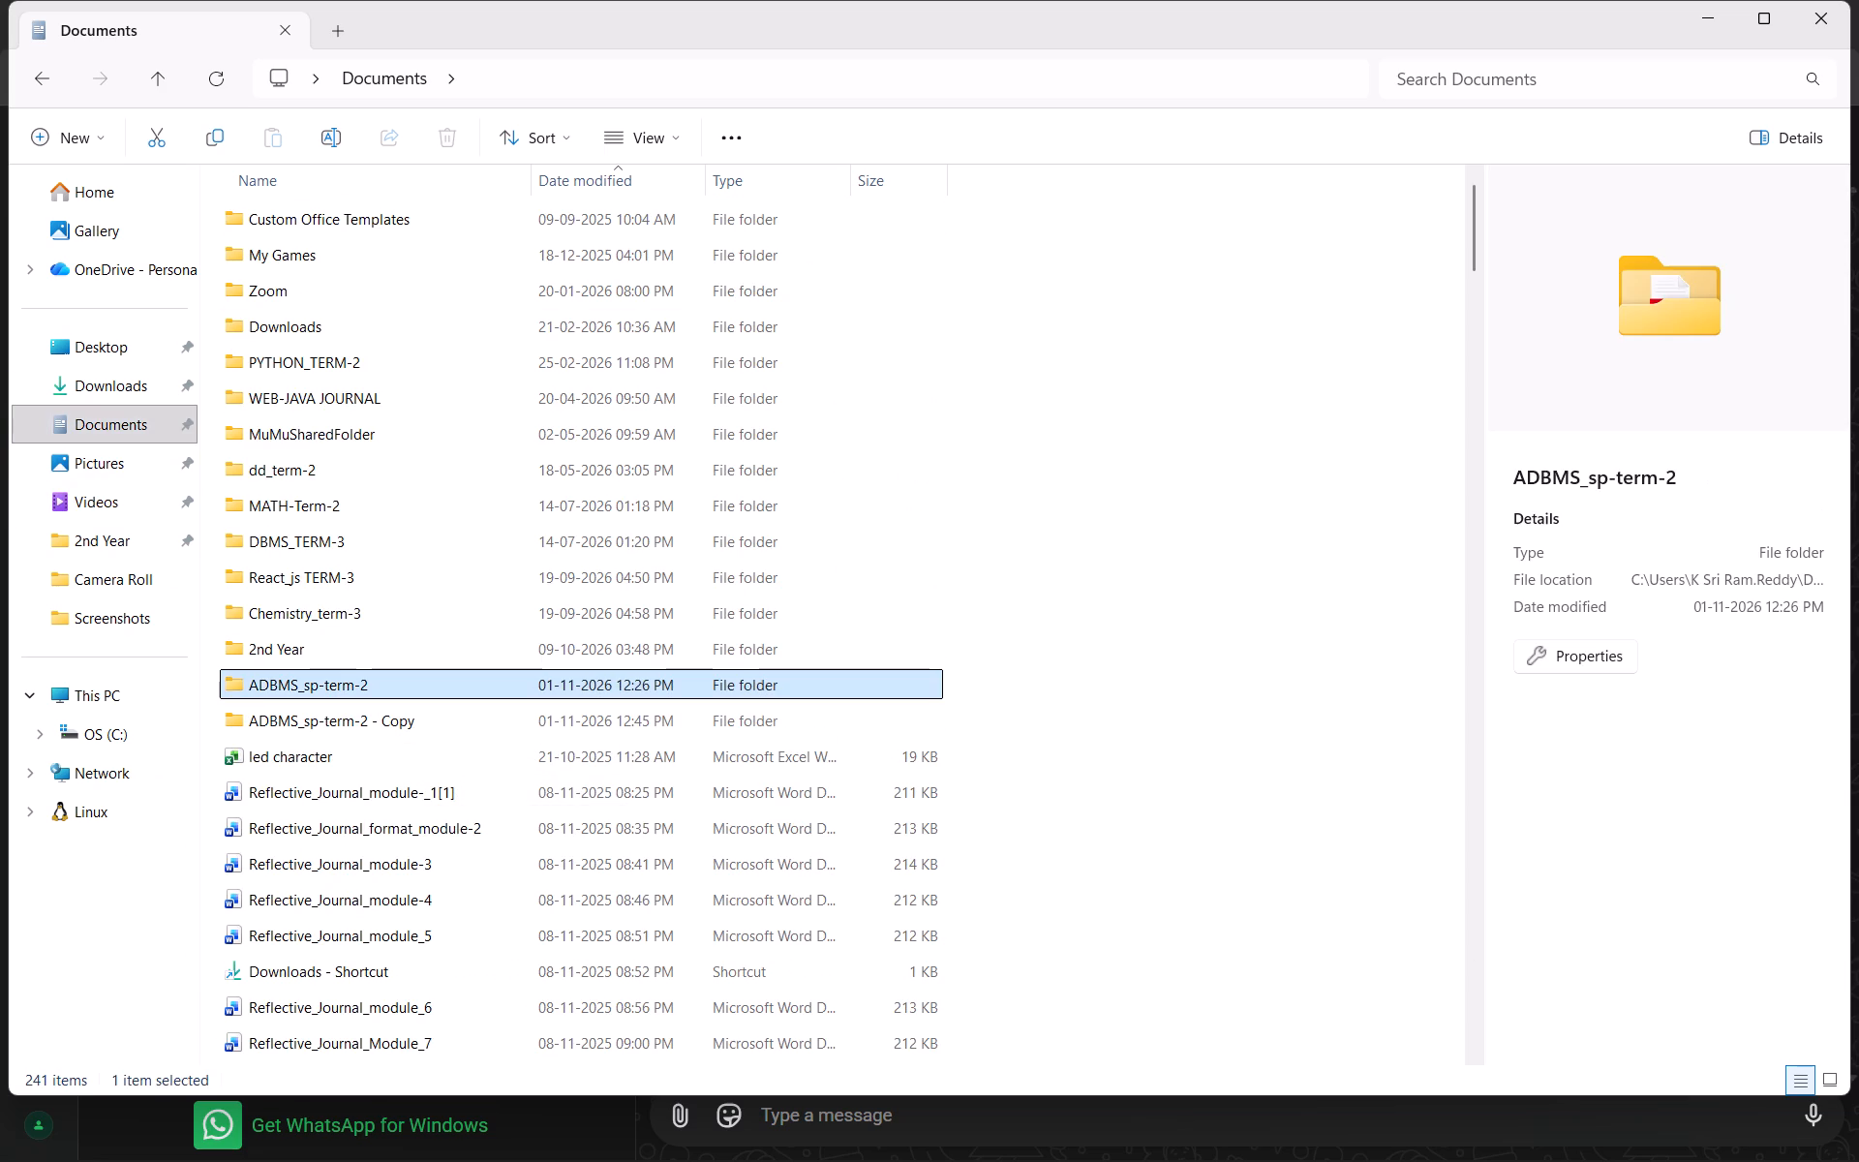
right_click(406, 677)
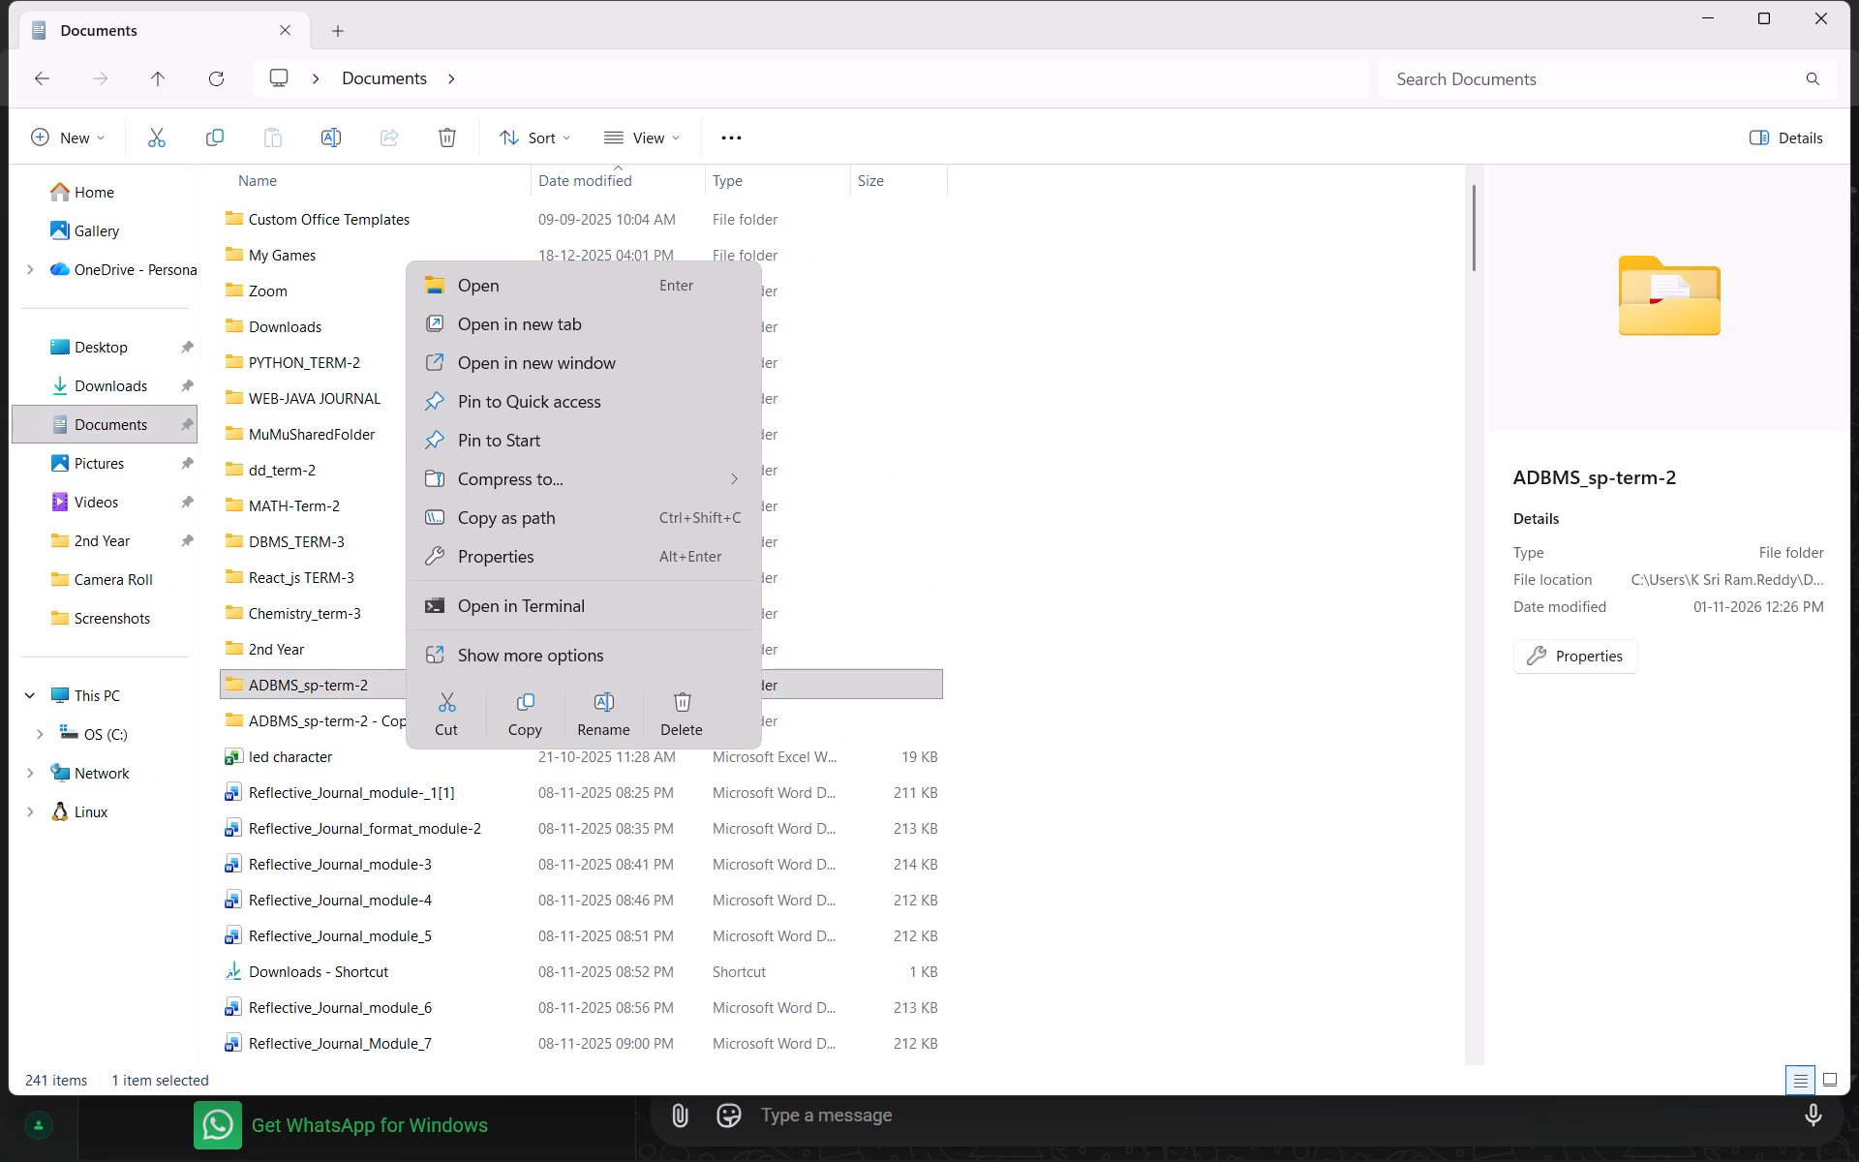
click(332, 132)
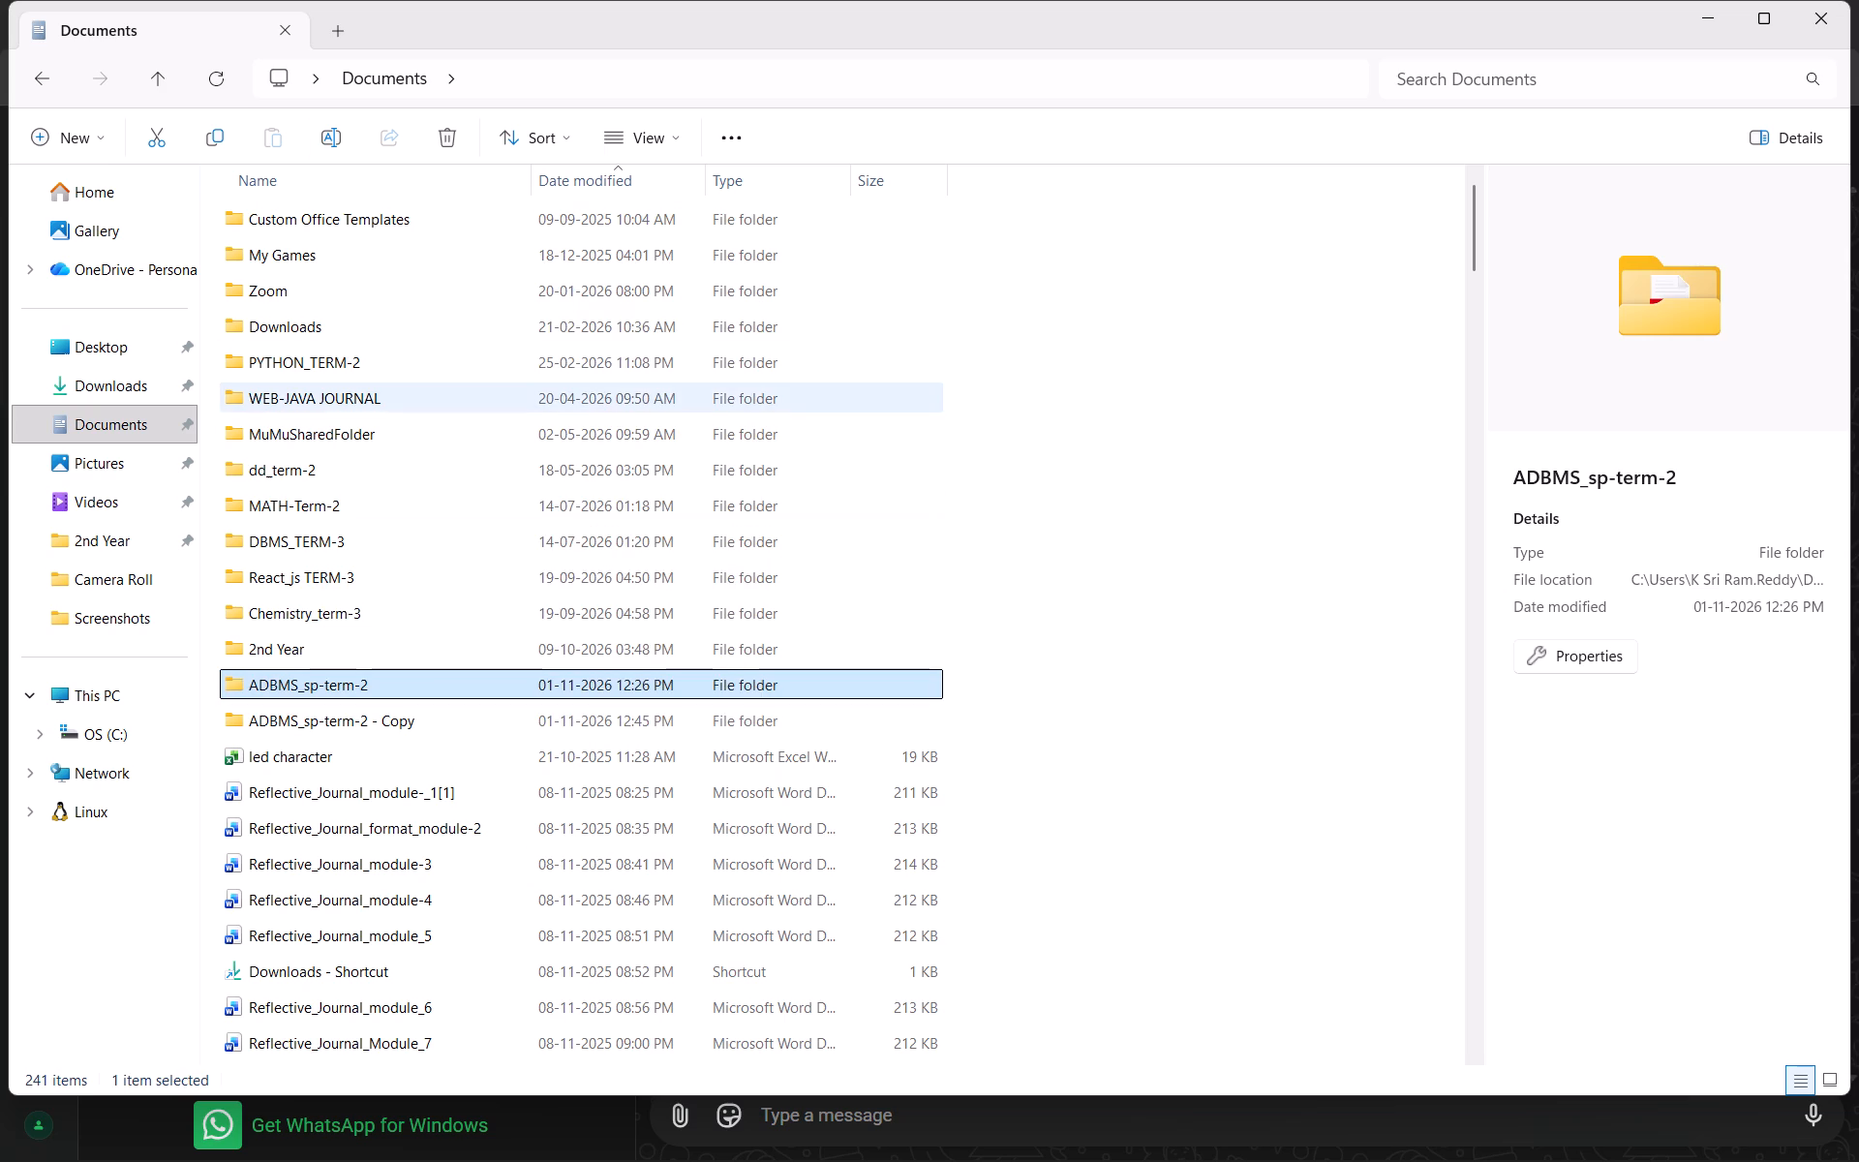
click(336, 131)
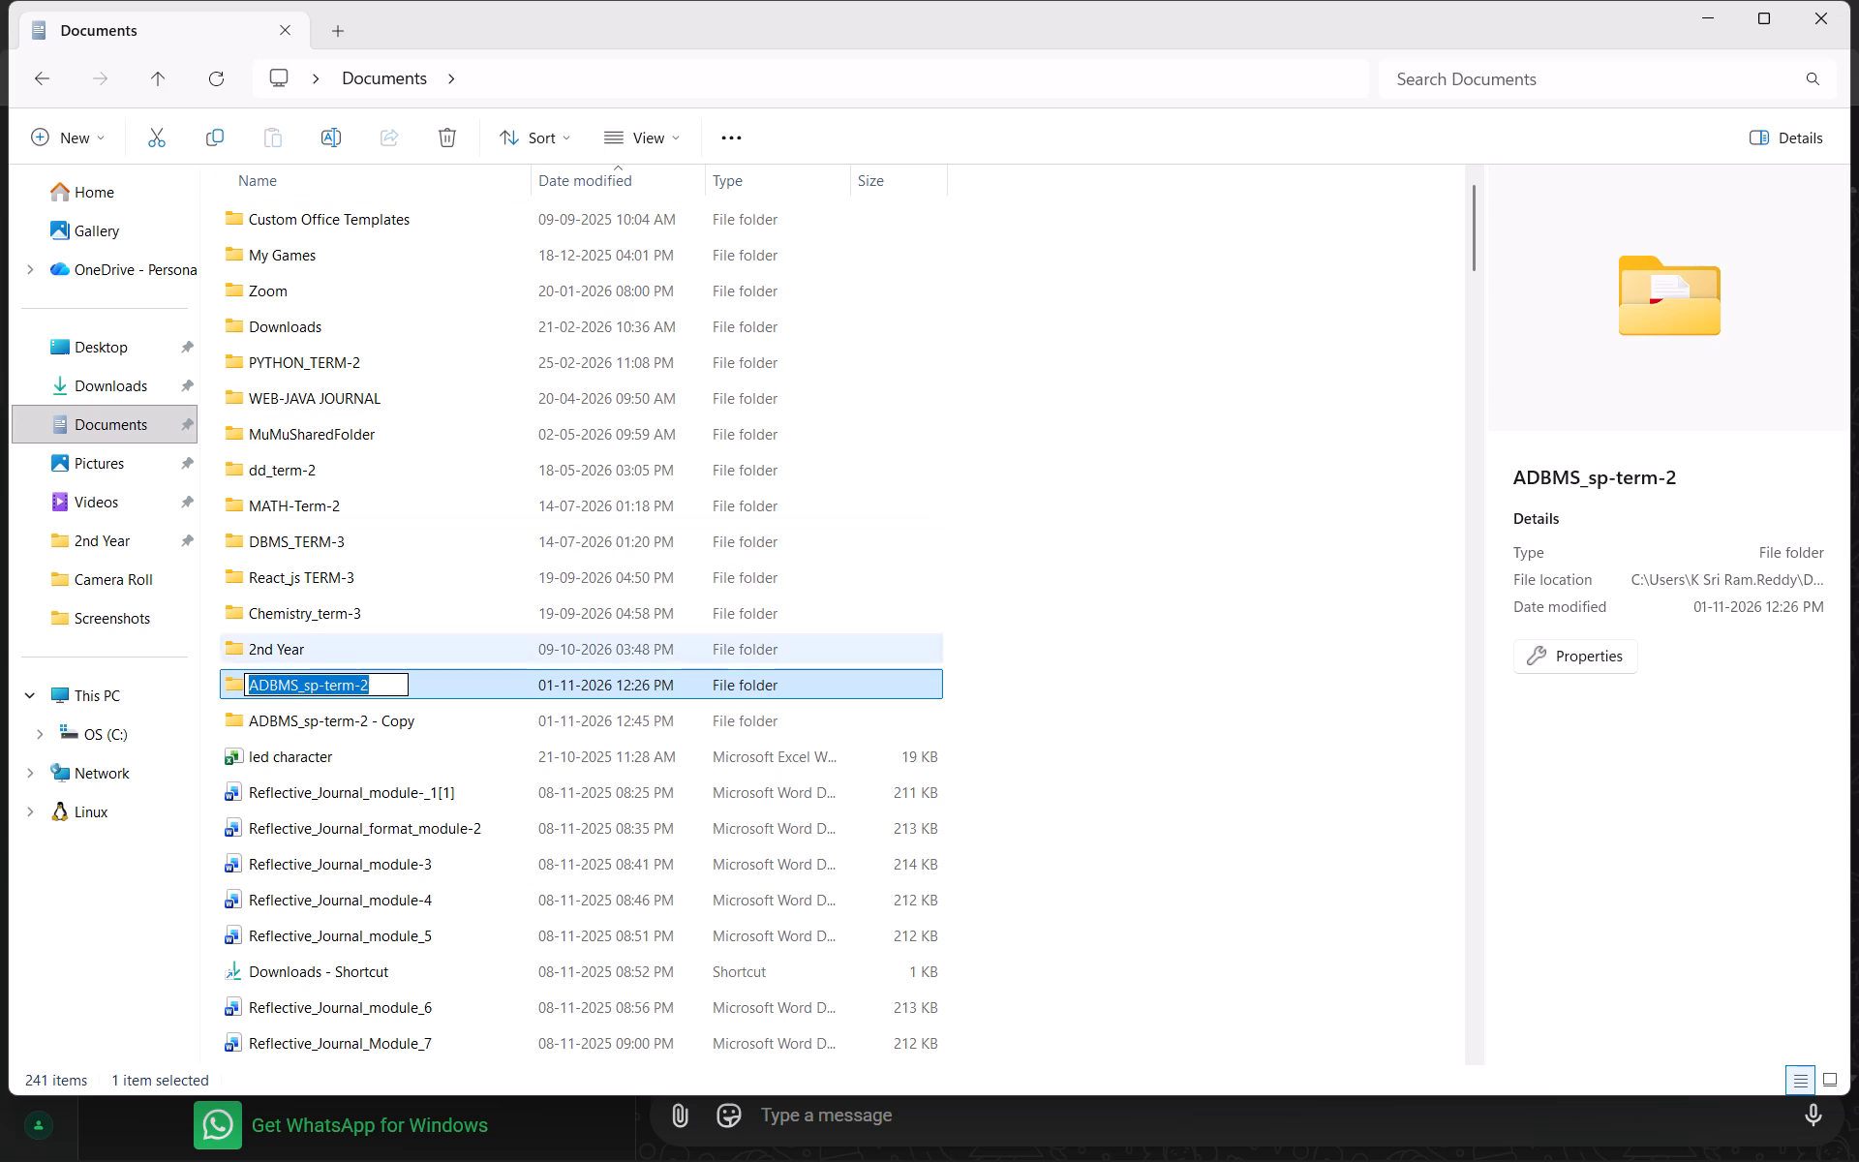
click(292, 691)
click(296, 689)
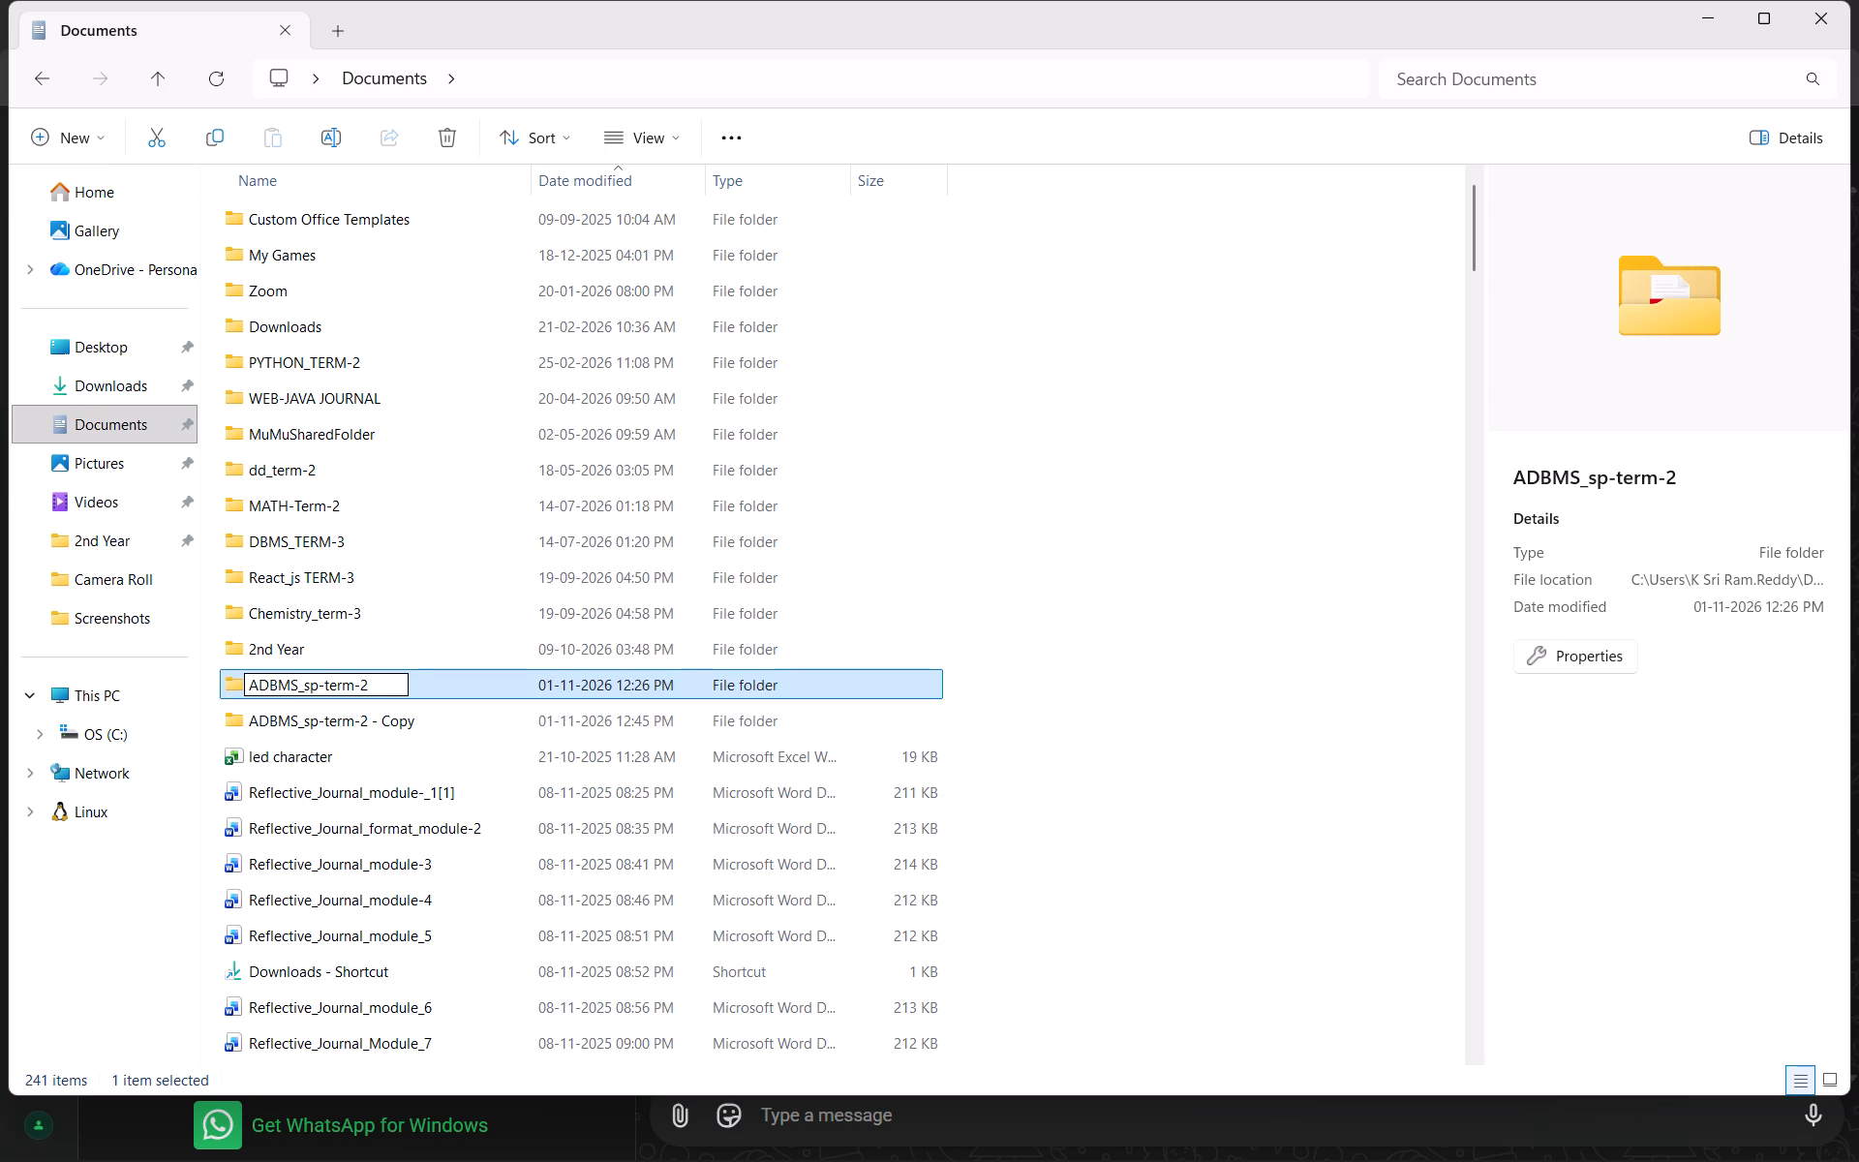
key(BackSpace)
key(BackSpace)
key(BackSpace)
key(s)
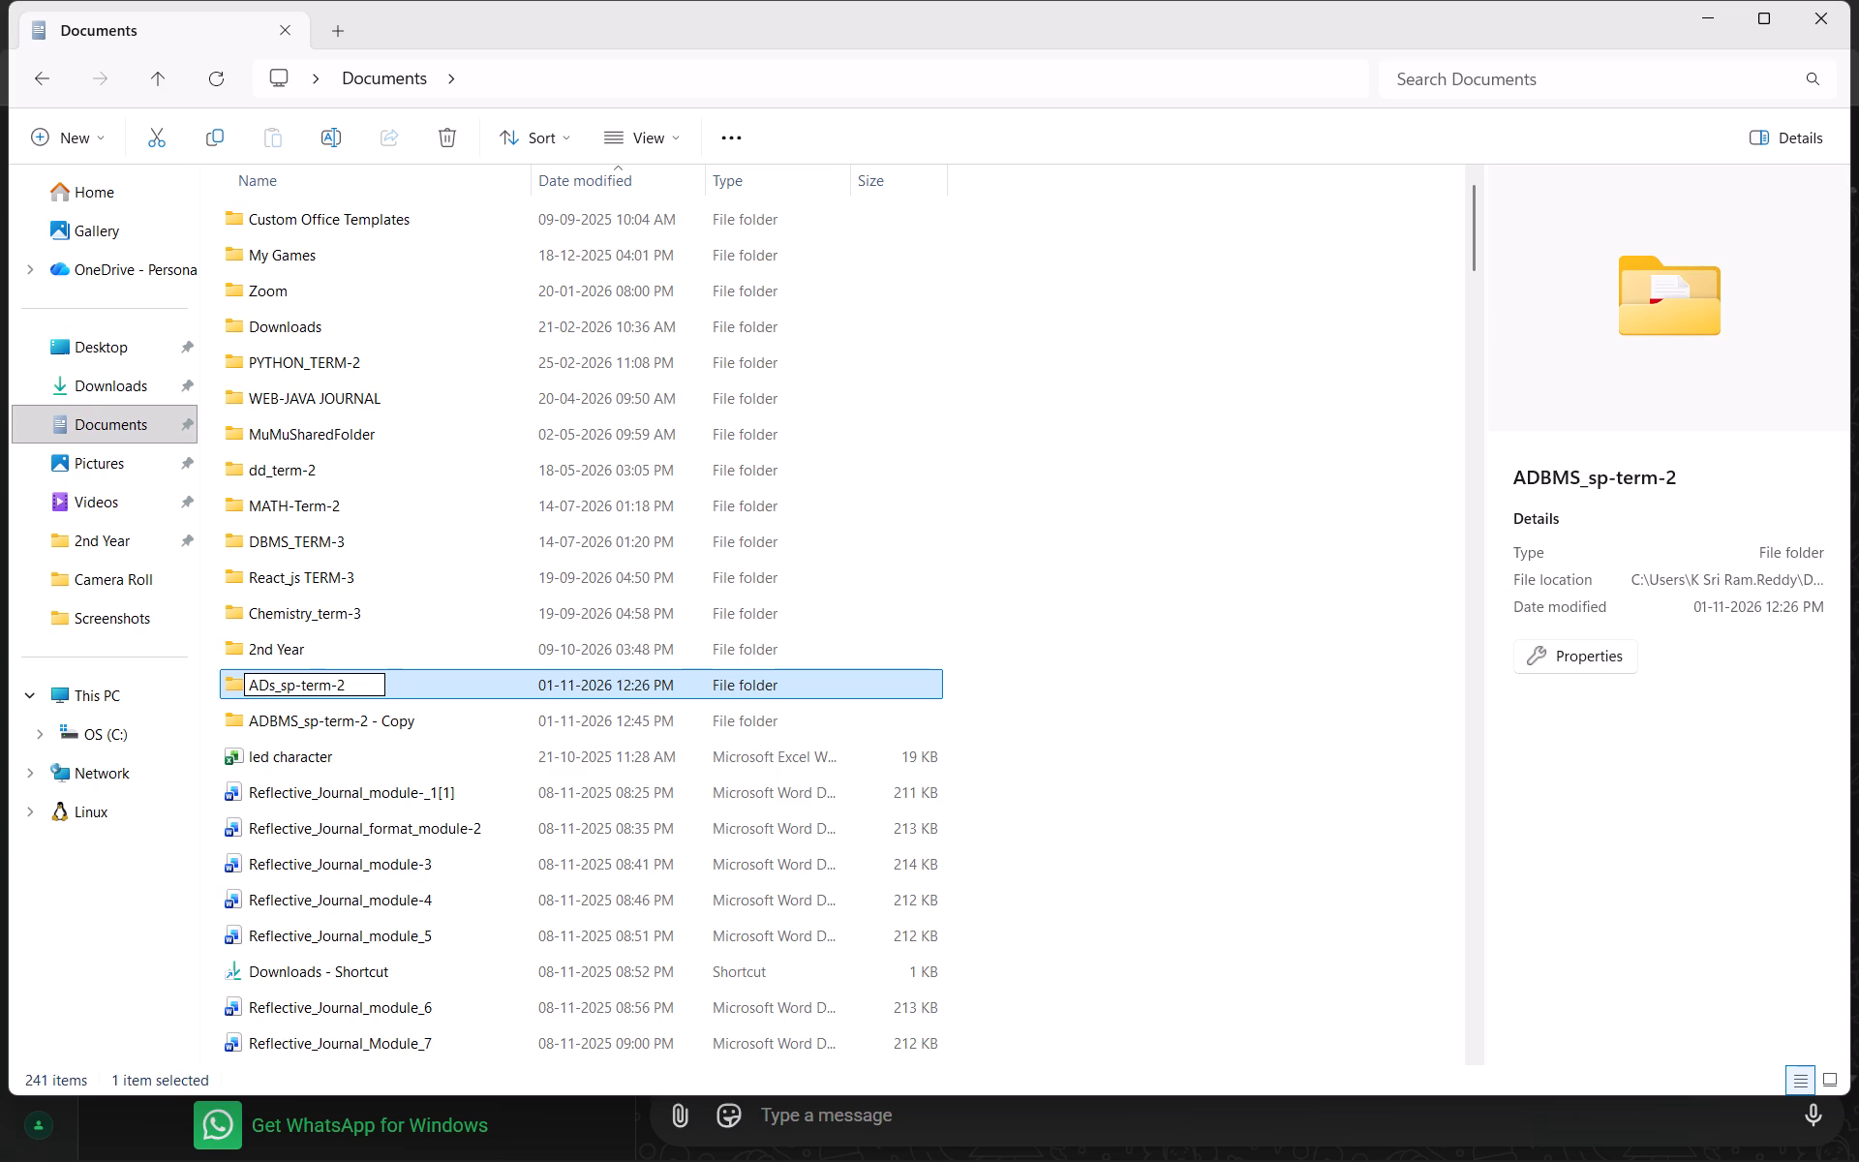
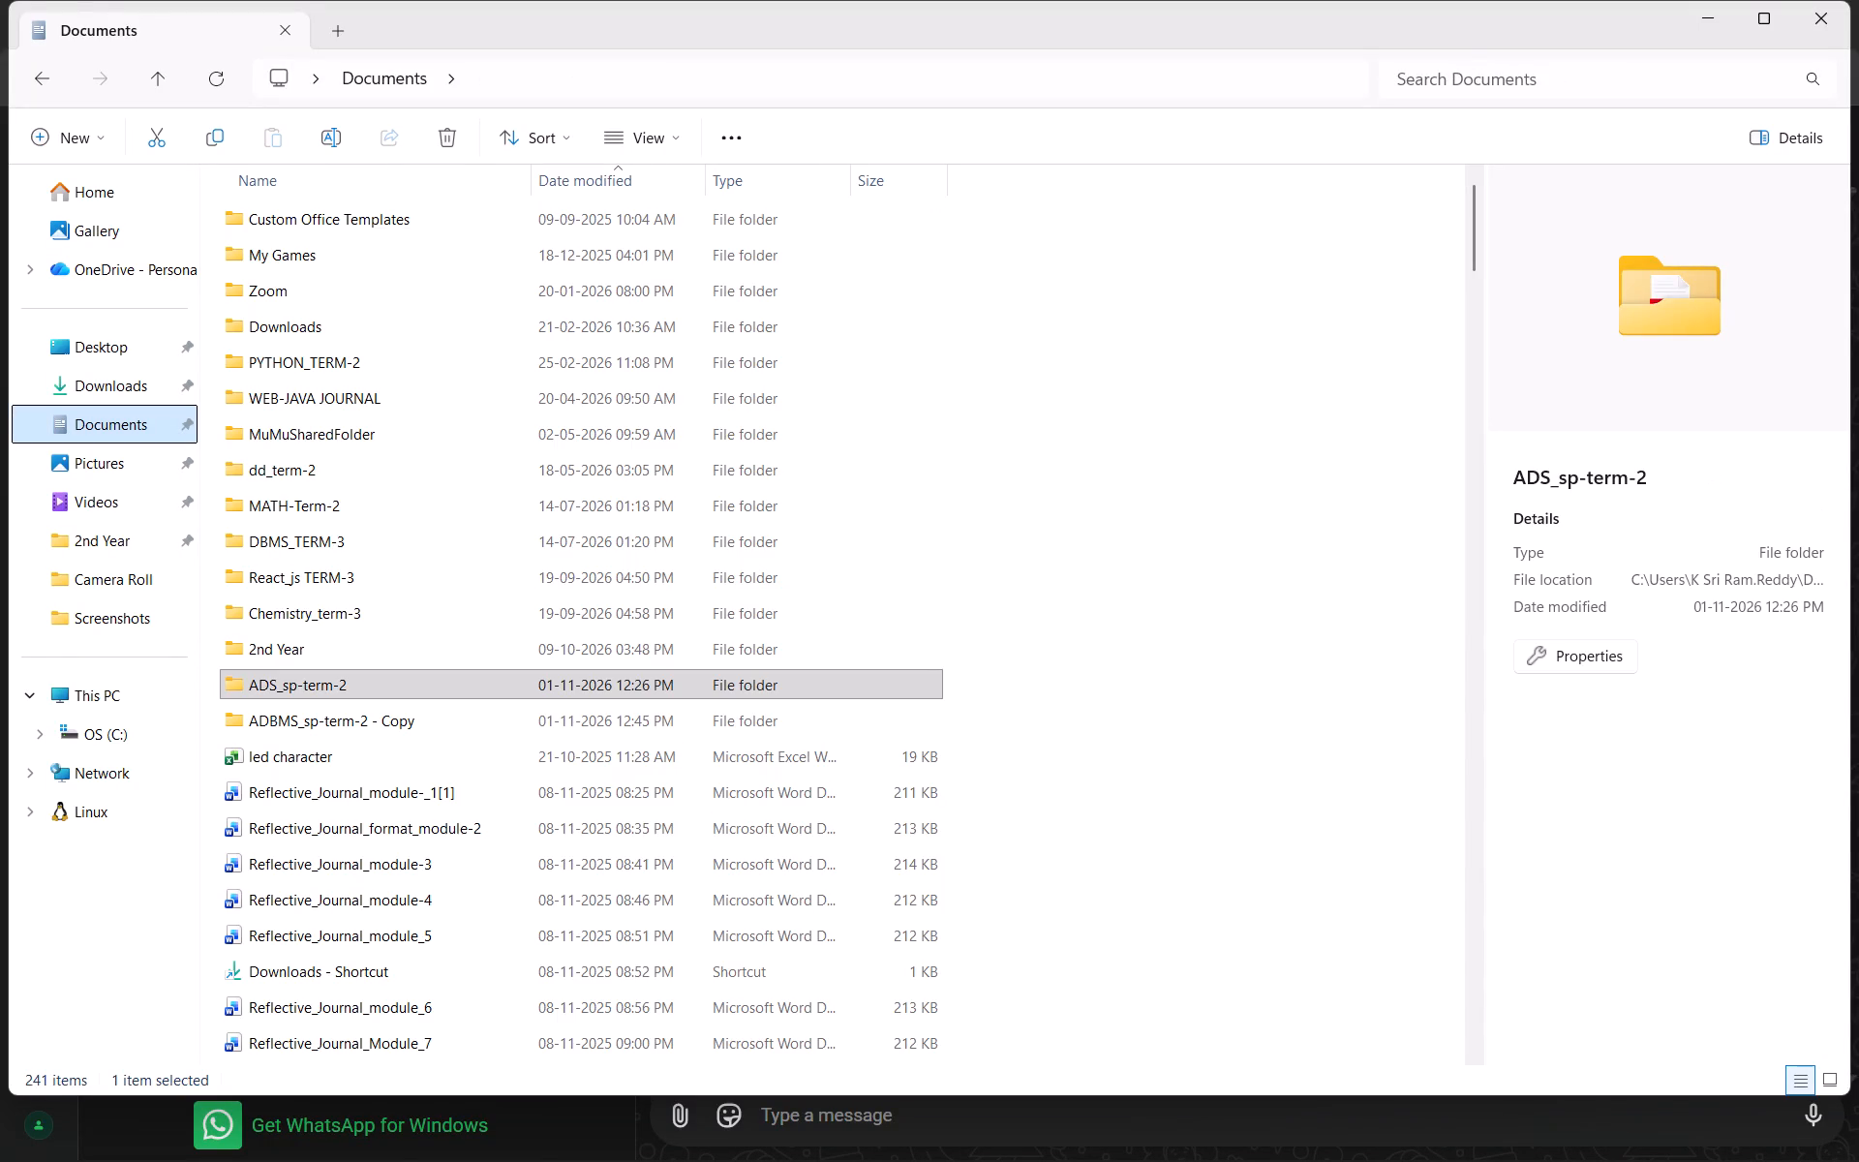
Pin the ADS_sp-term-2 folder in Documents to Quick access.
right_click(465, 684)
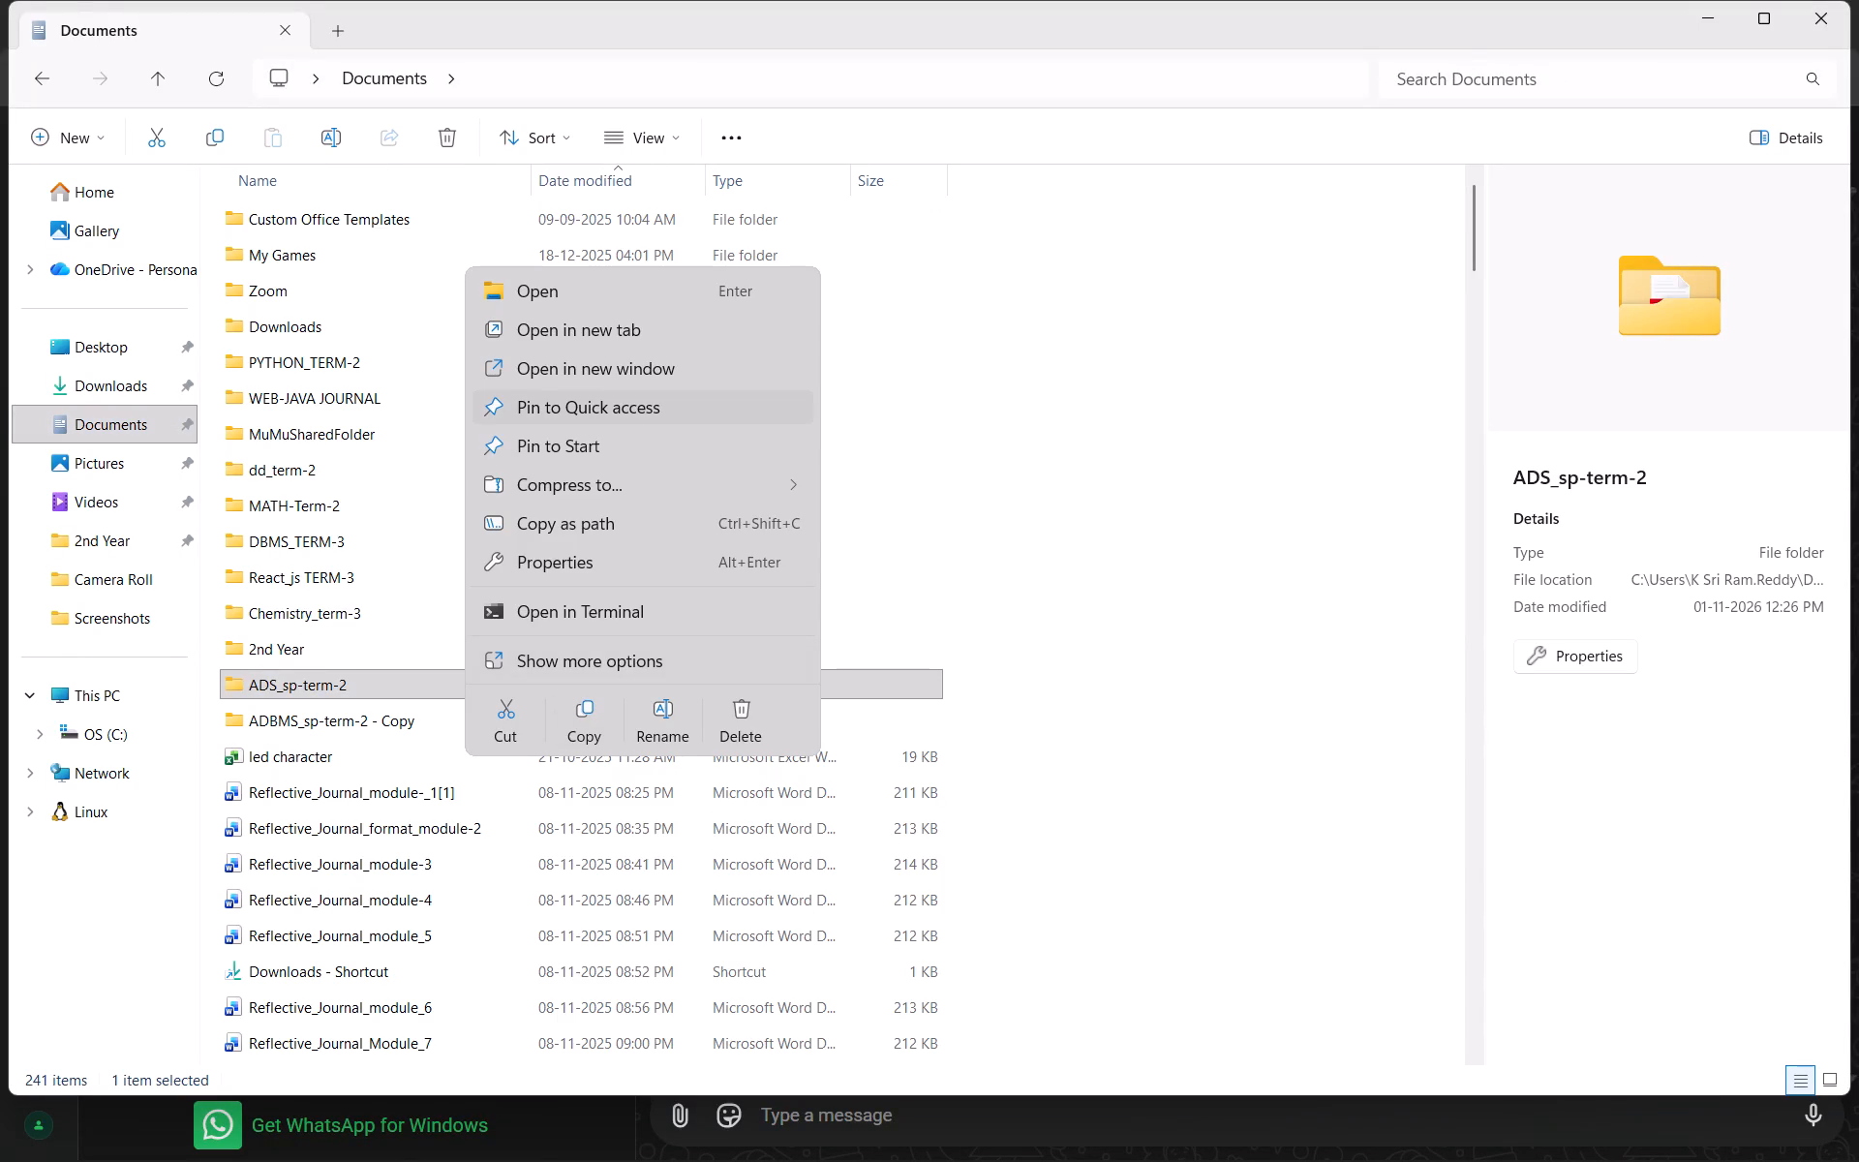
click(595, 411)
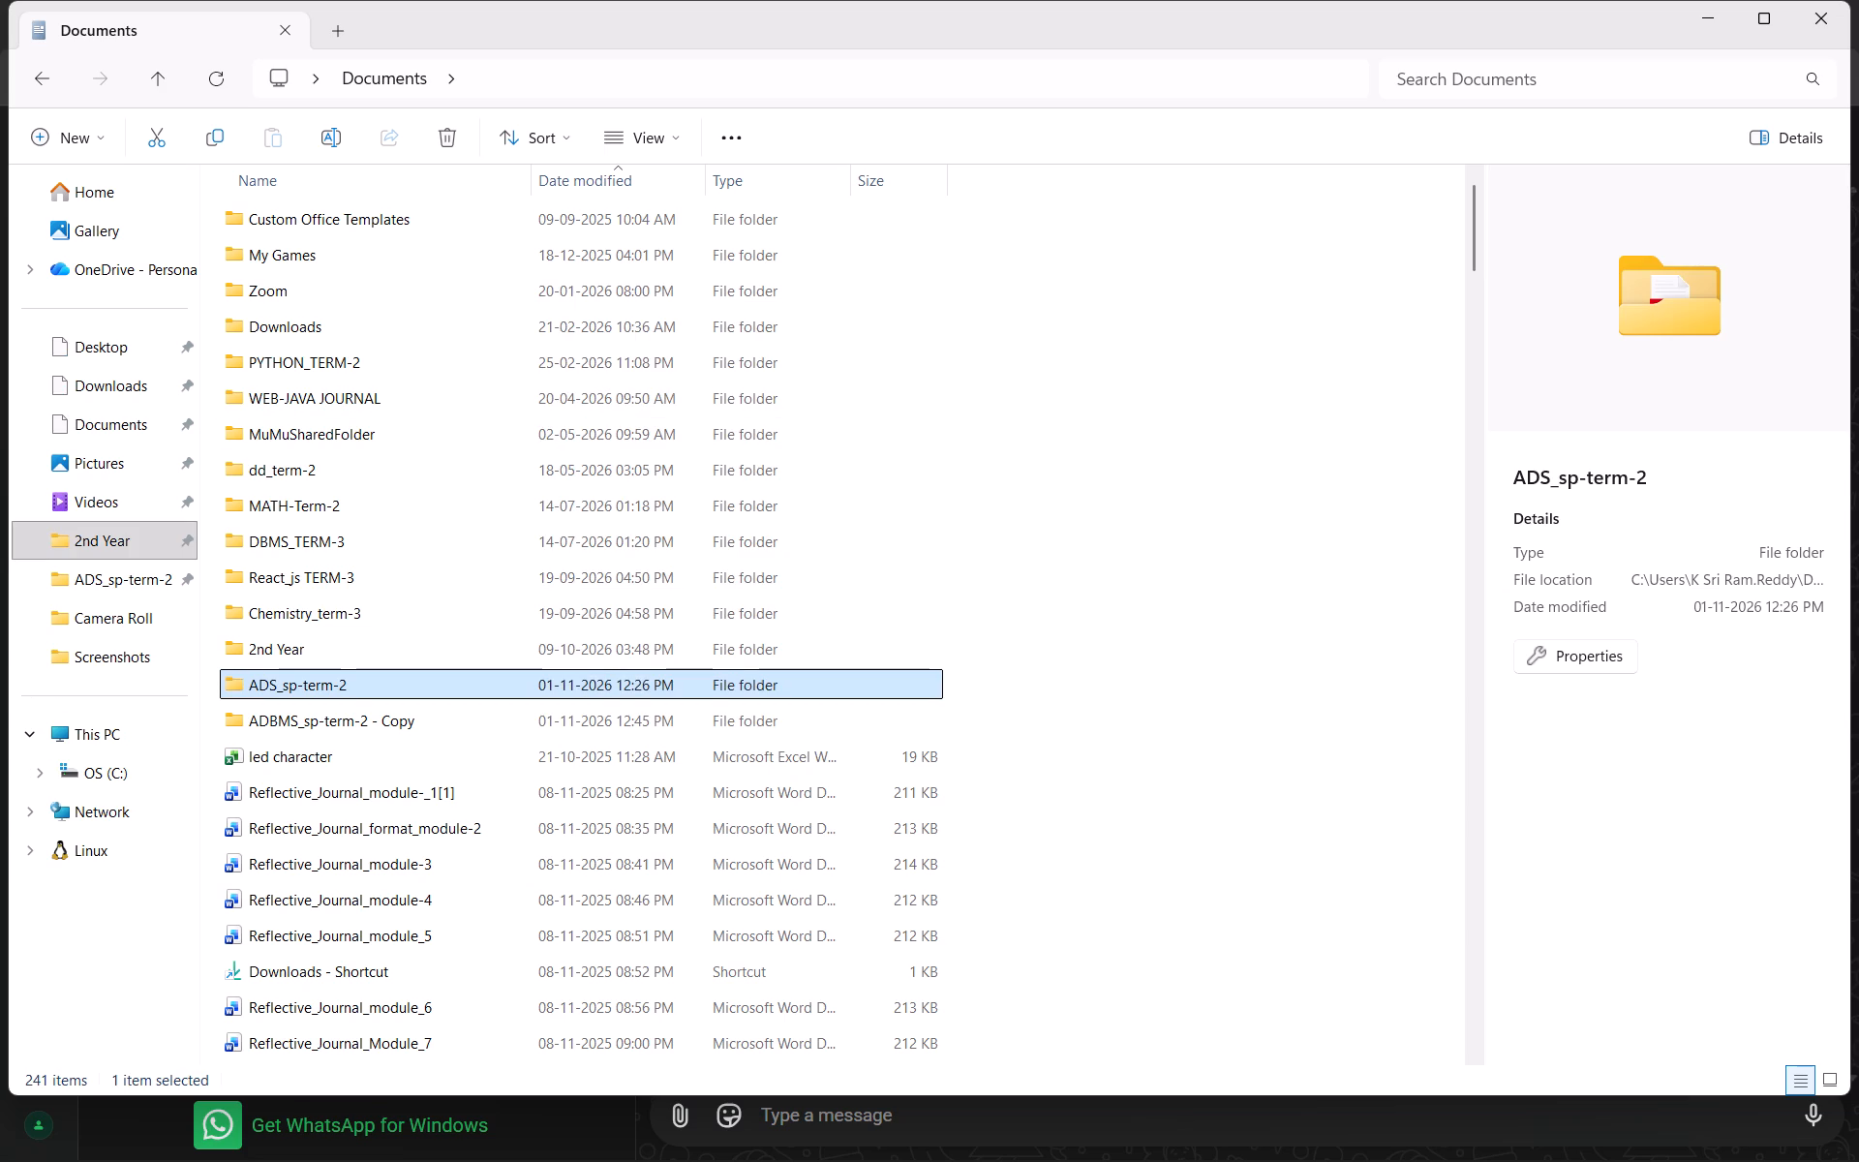
Delete the ADS_sp-term-2 folder from Documents.
right_click(341, 687)
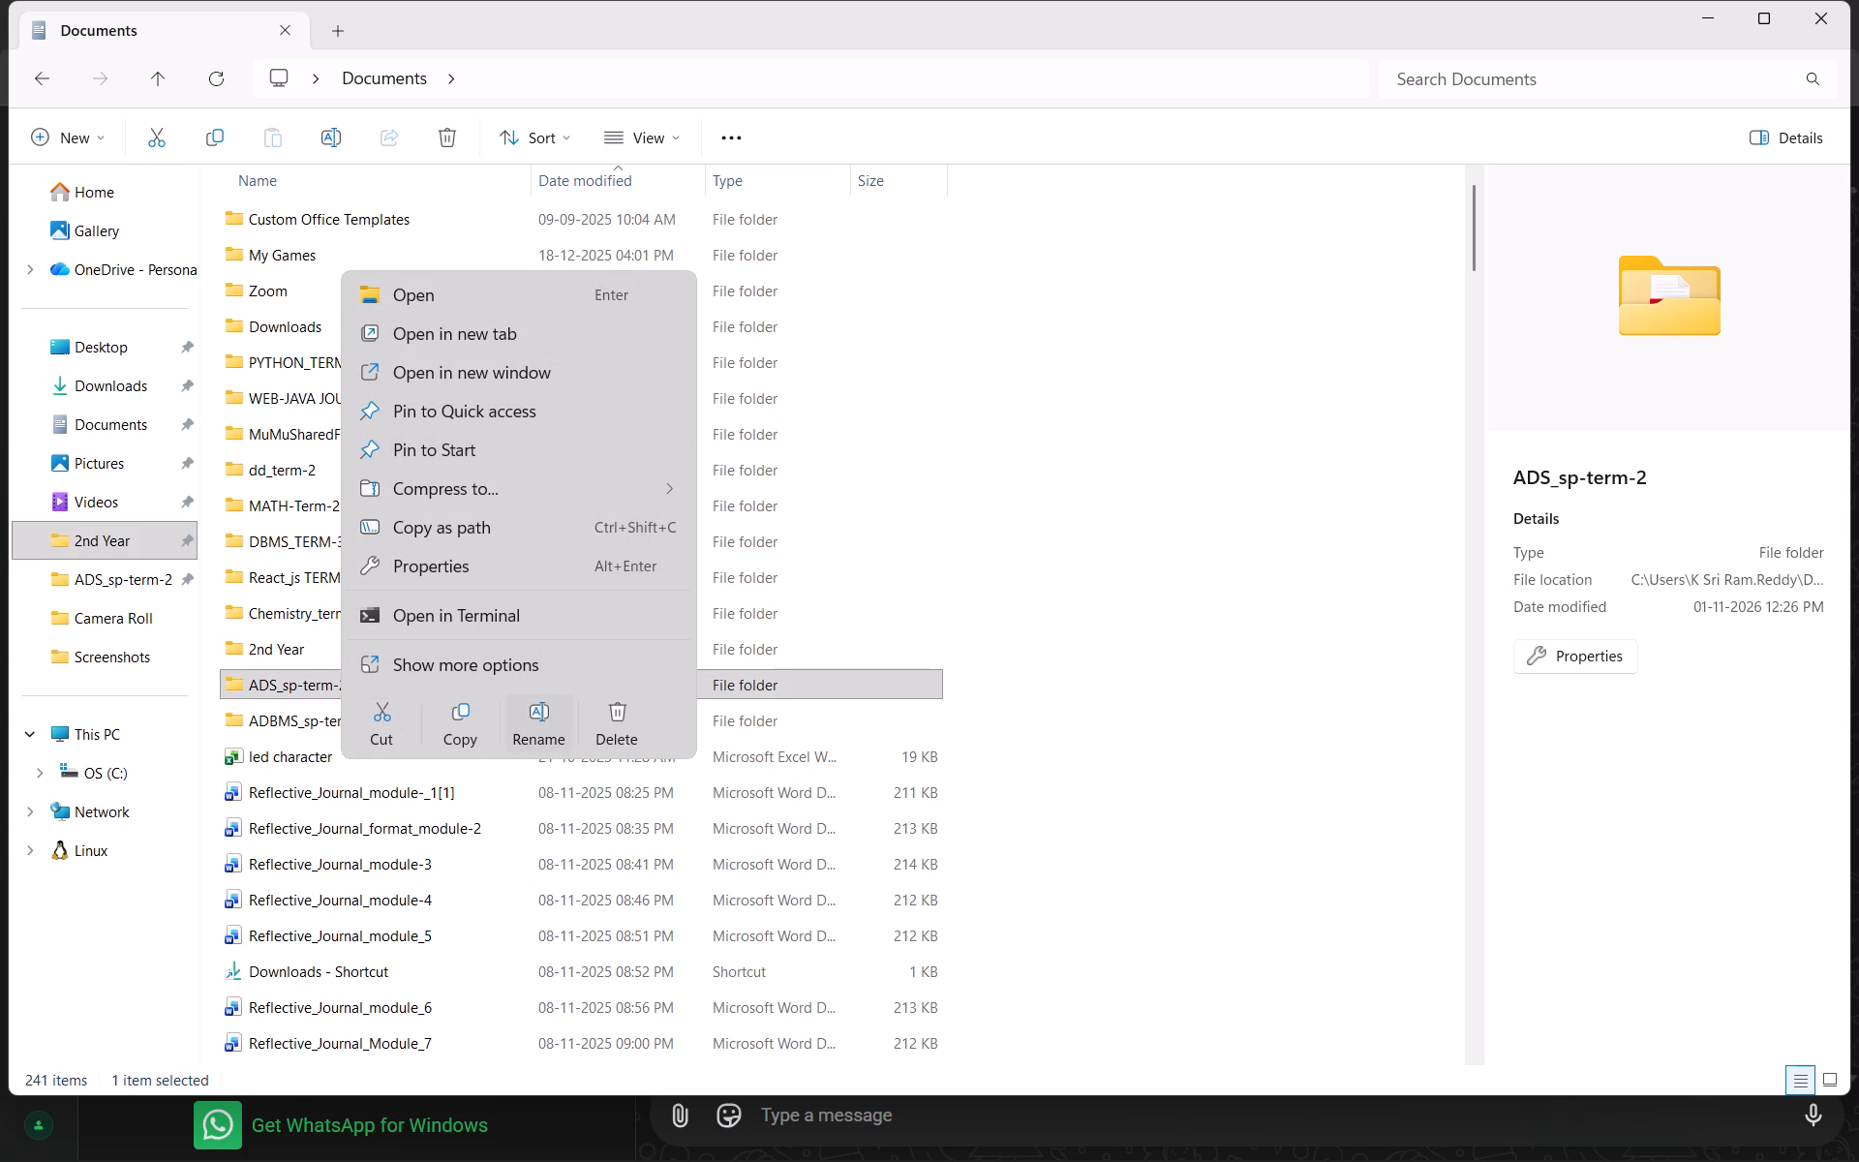
click(643, 731)
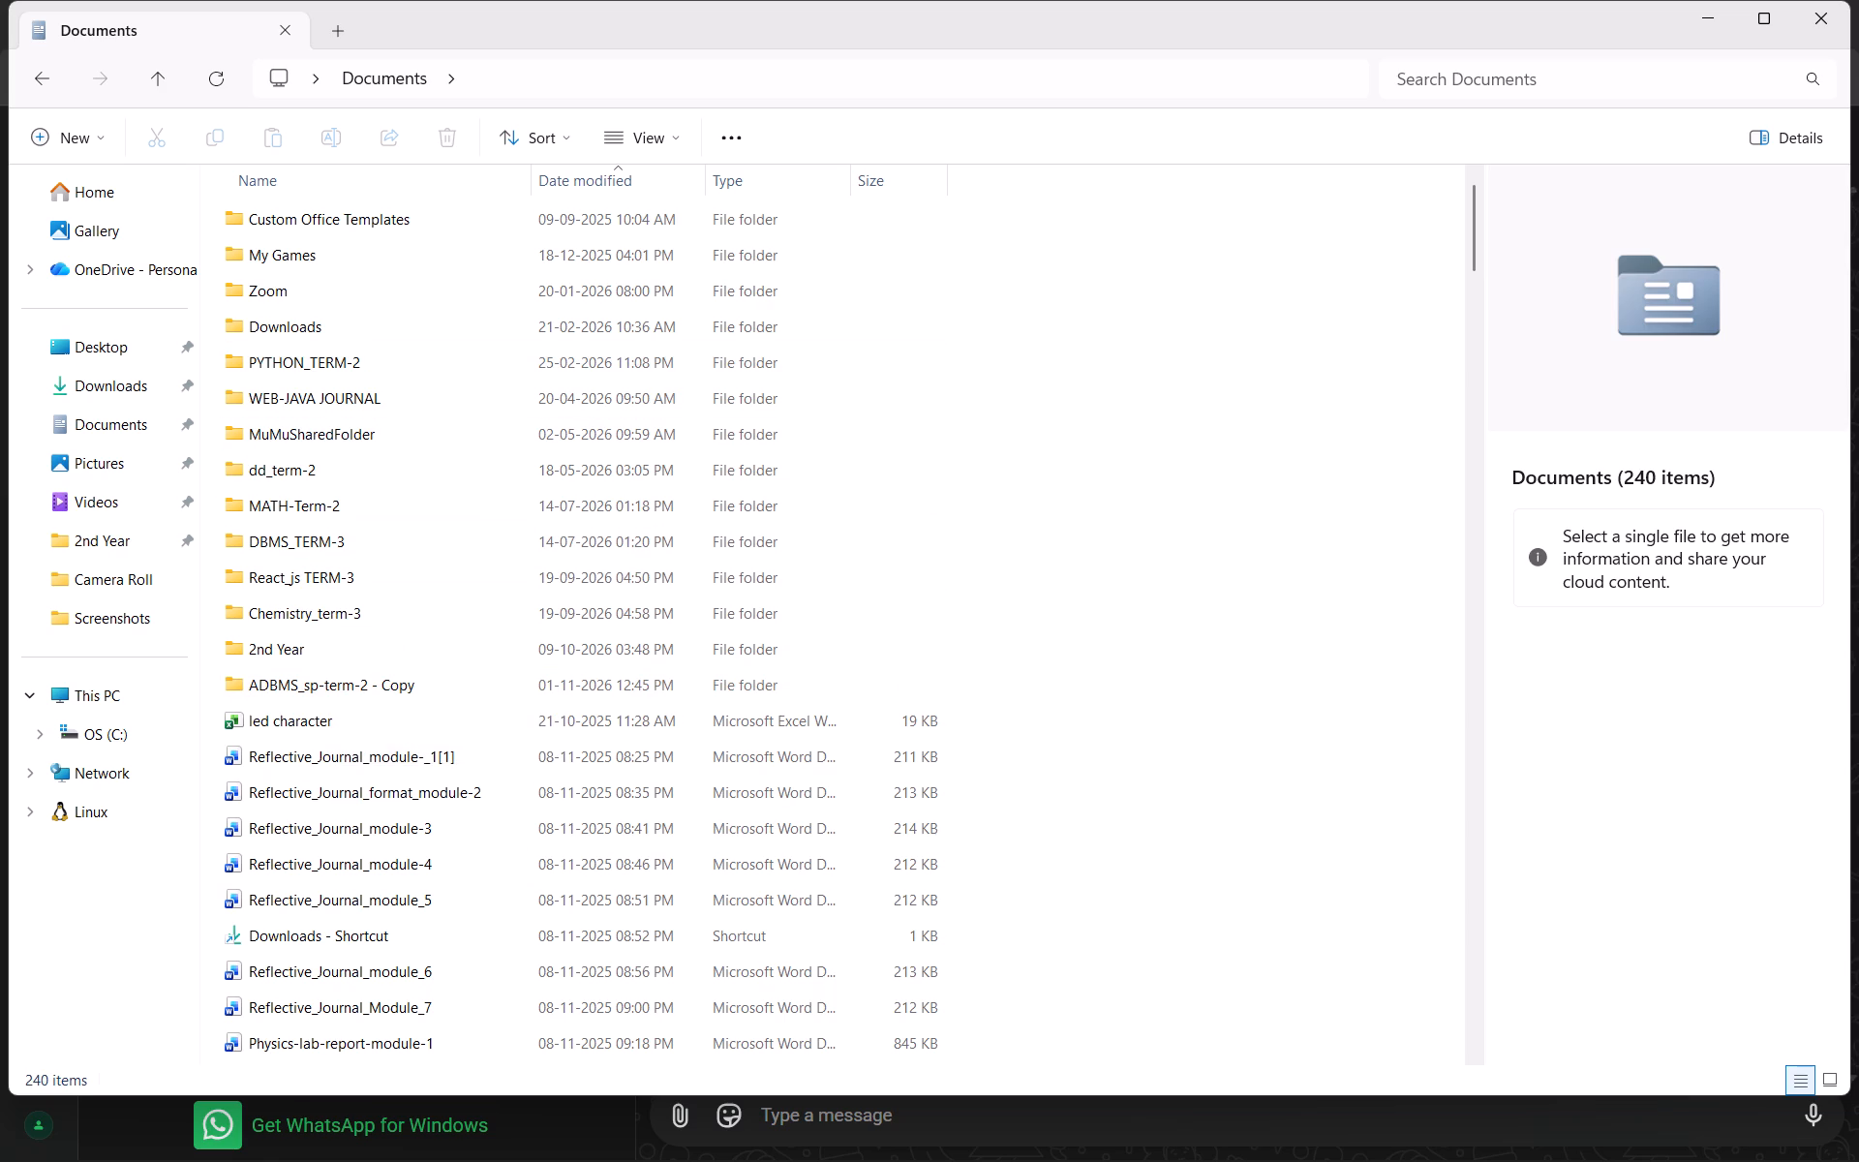
Search Documents for "ad", inspect the ADS Lab 1 PDF and the ADBMS_sp-term-2 - Copy folder's contents, and return to Documents.
click(1531, 77)
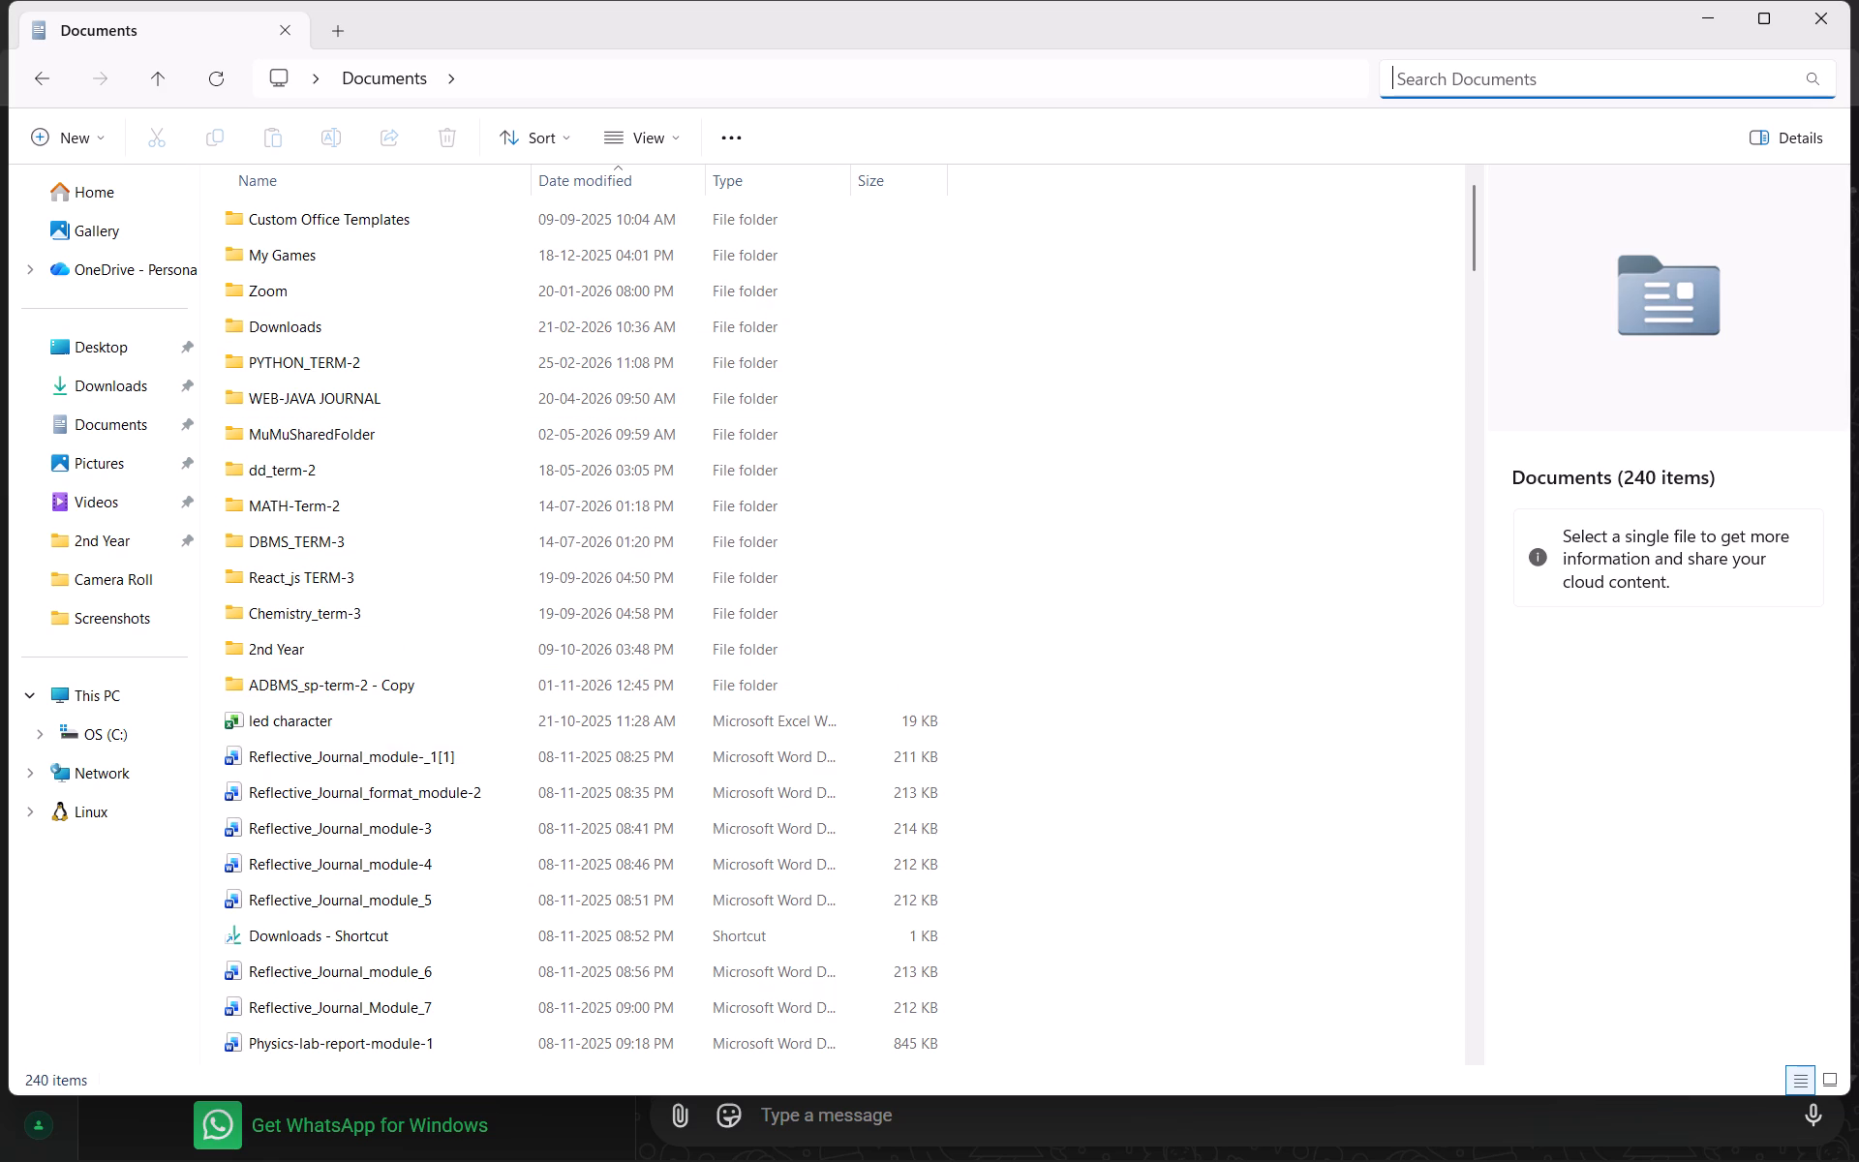
text(ad)
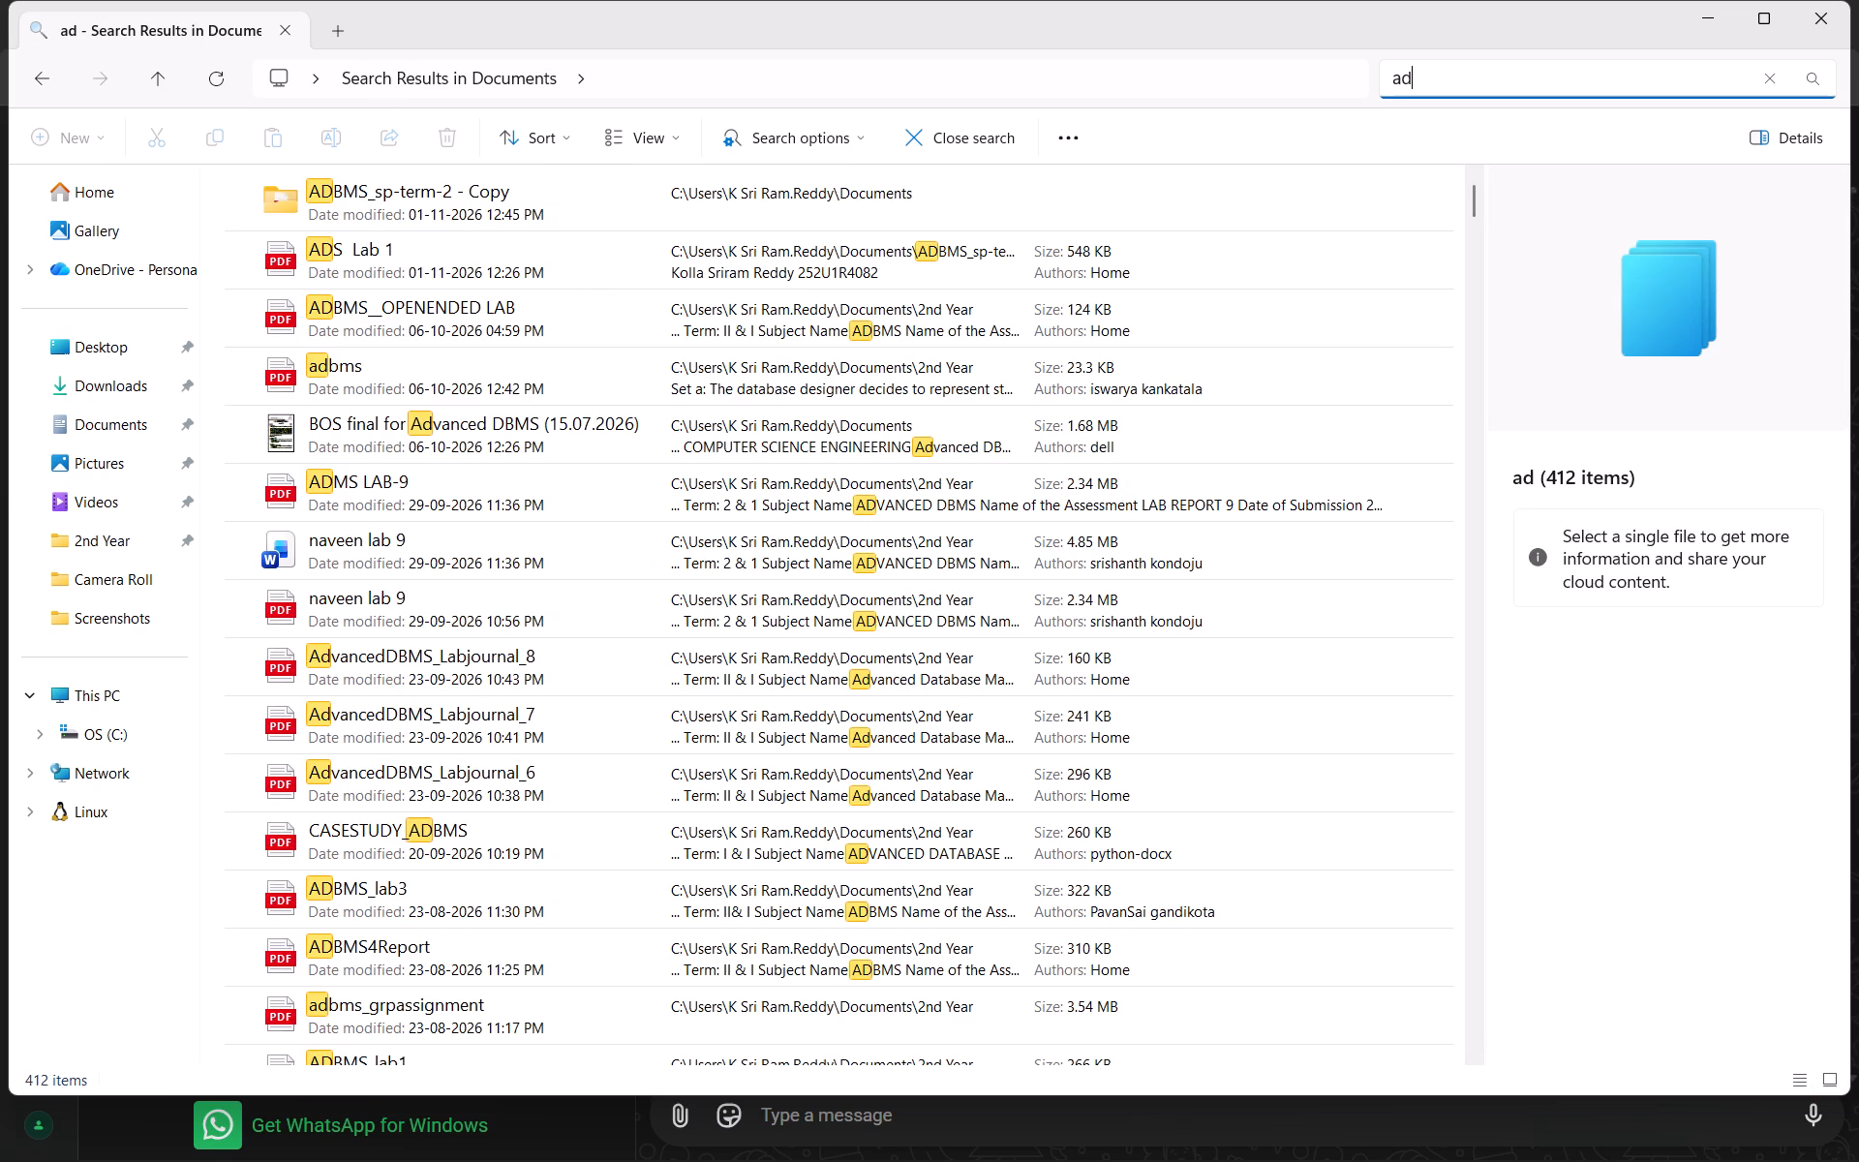
double_click(531, 286)
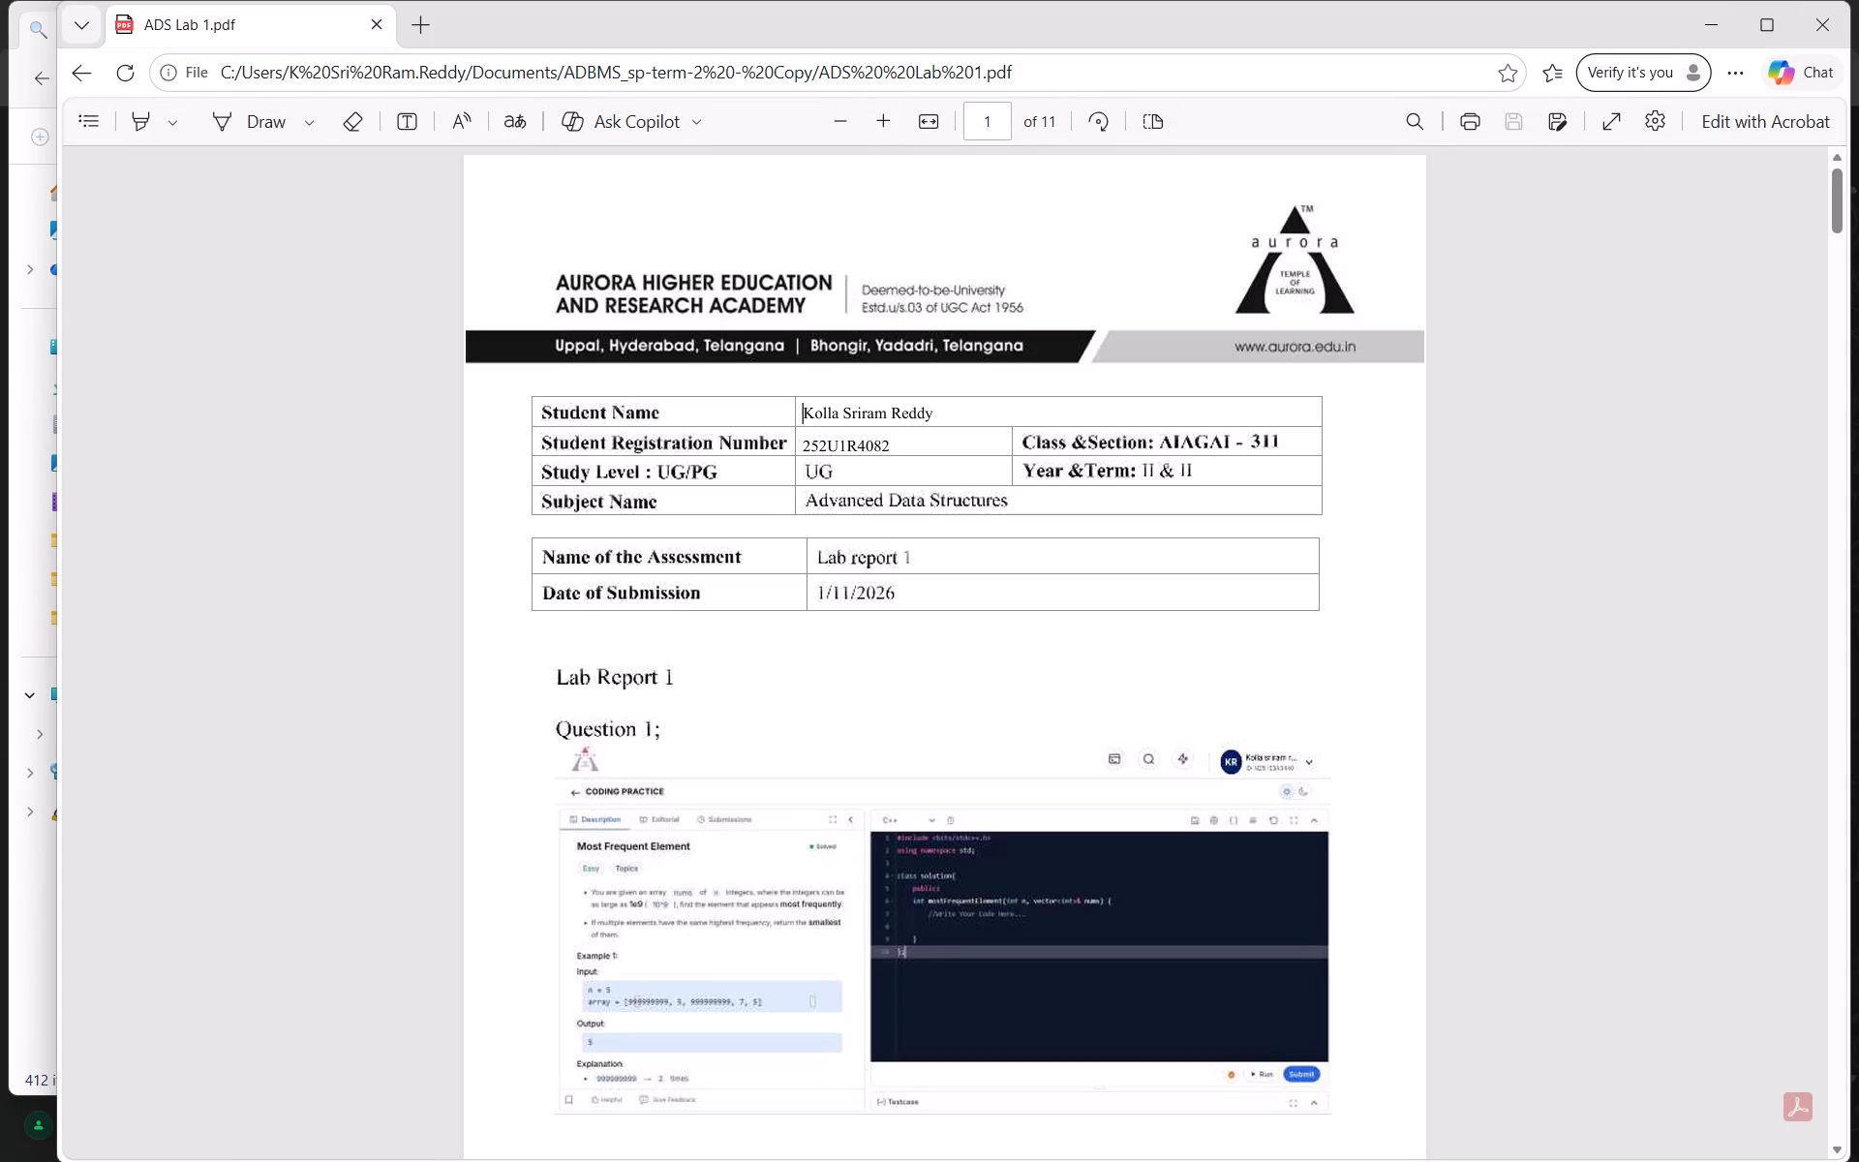
click(1797, 33)
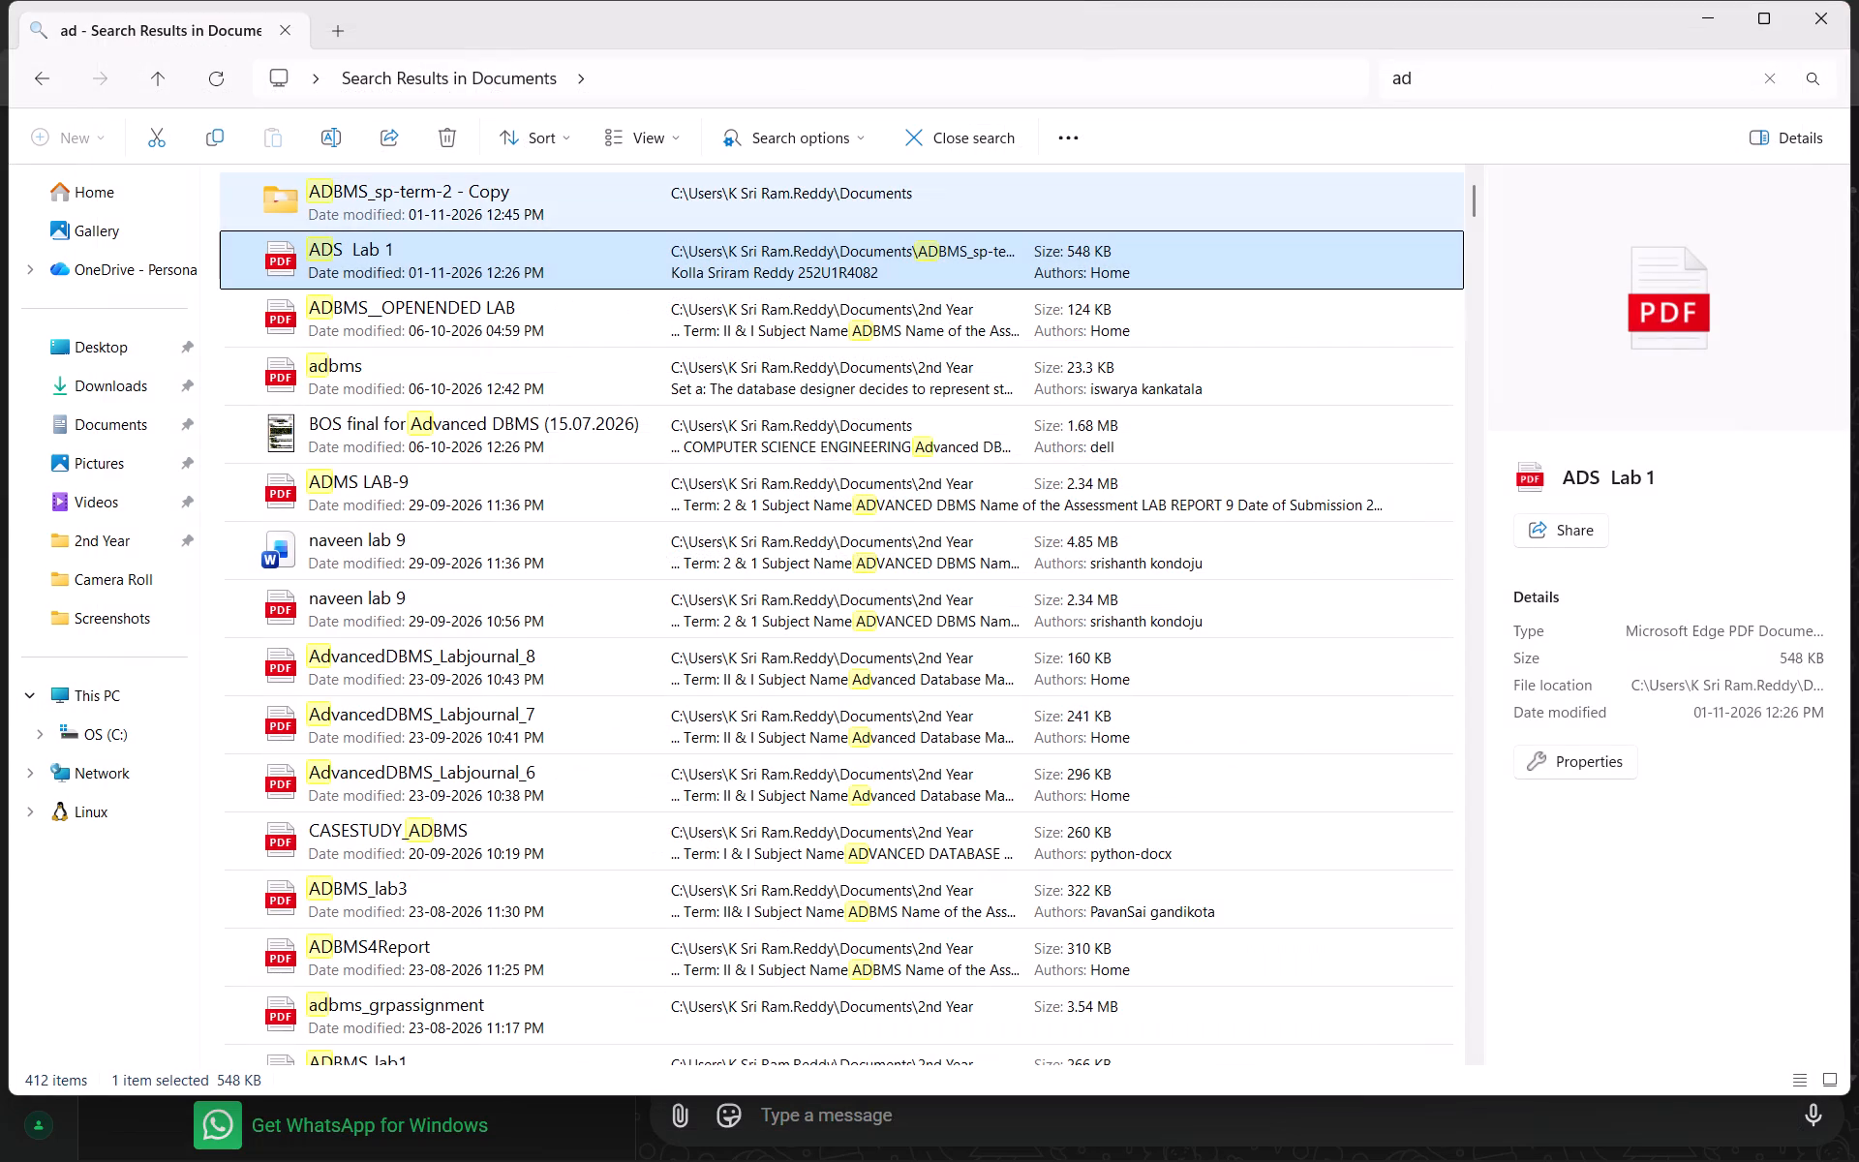
double_click(560, 208)
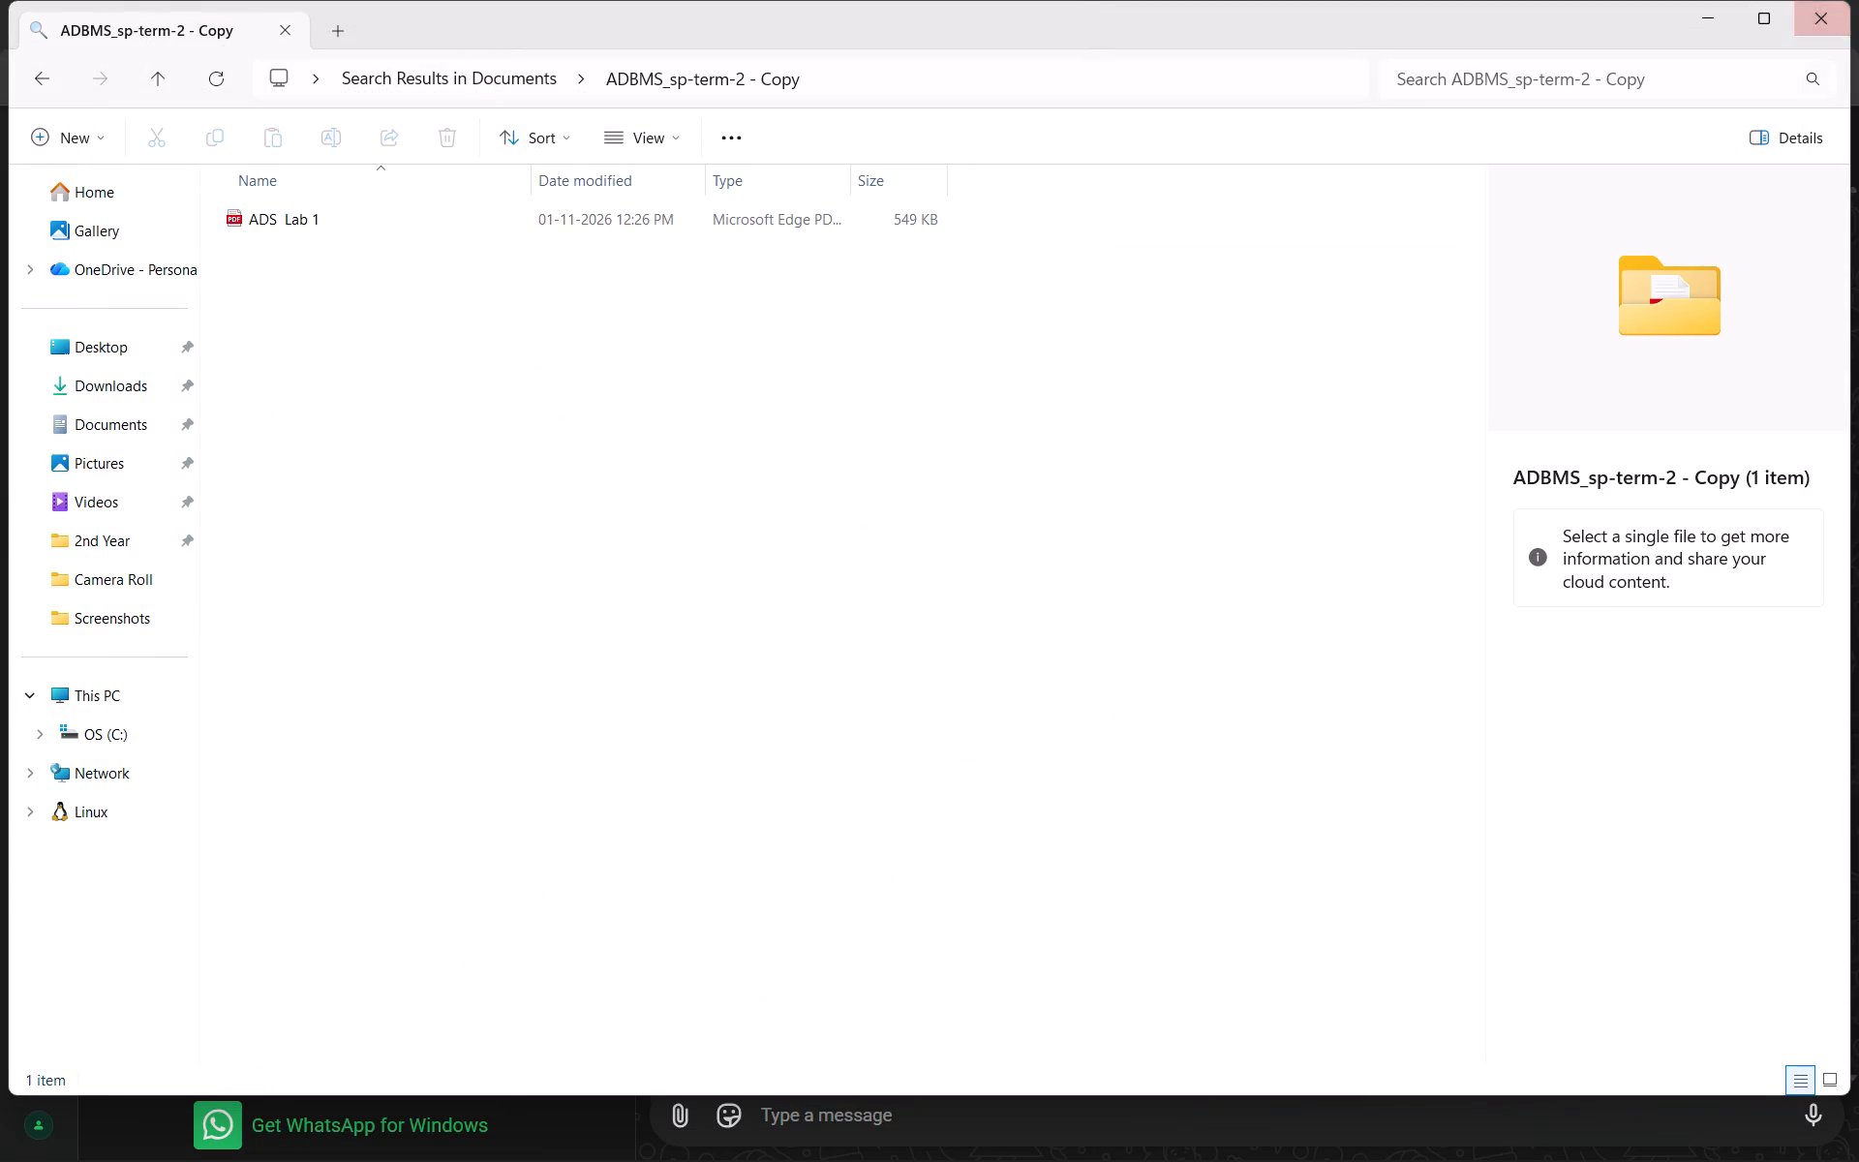
click(38, 82)
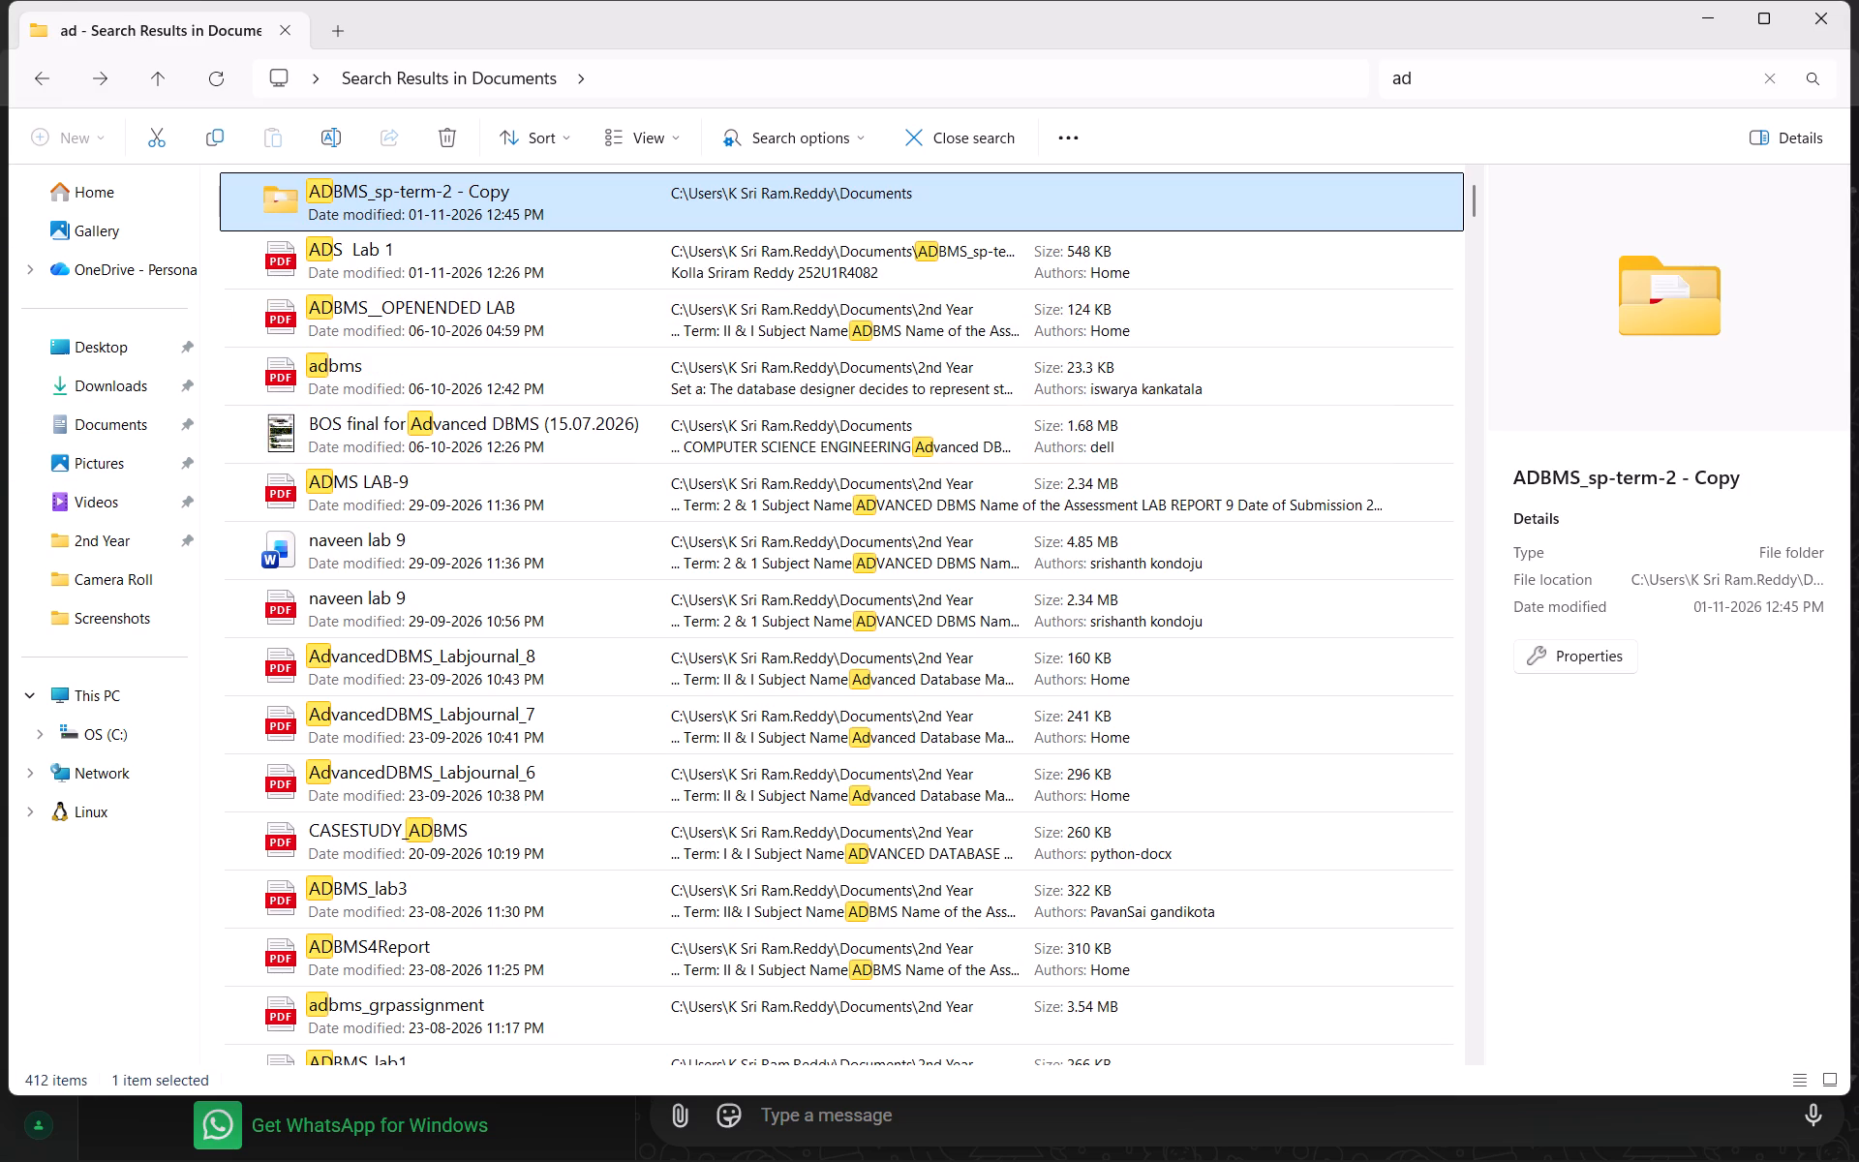
double_click(31, 74)
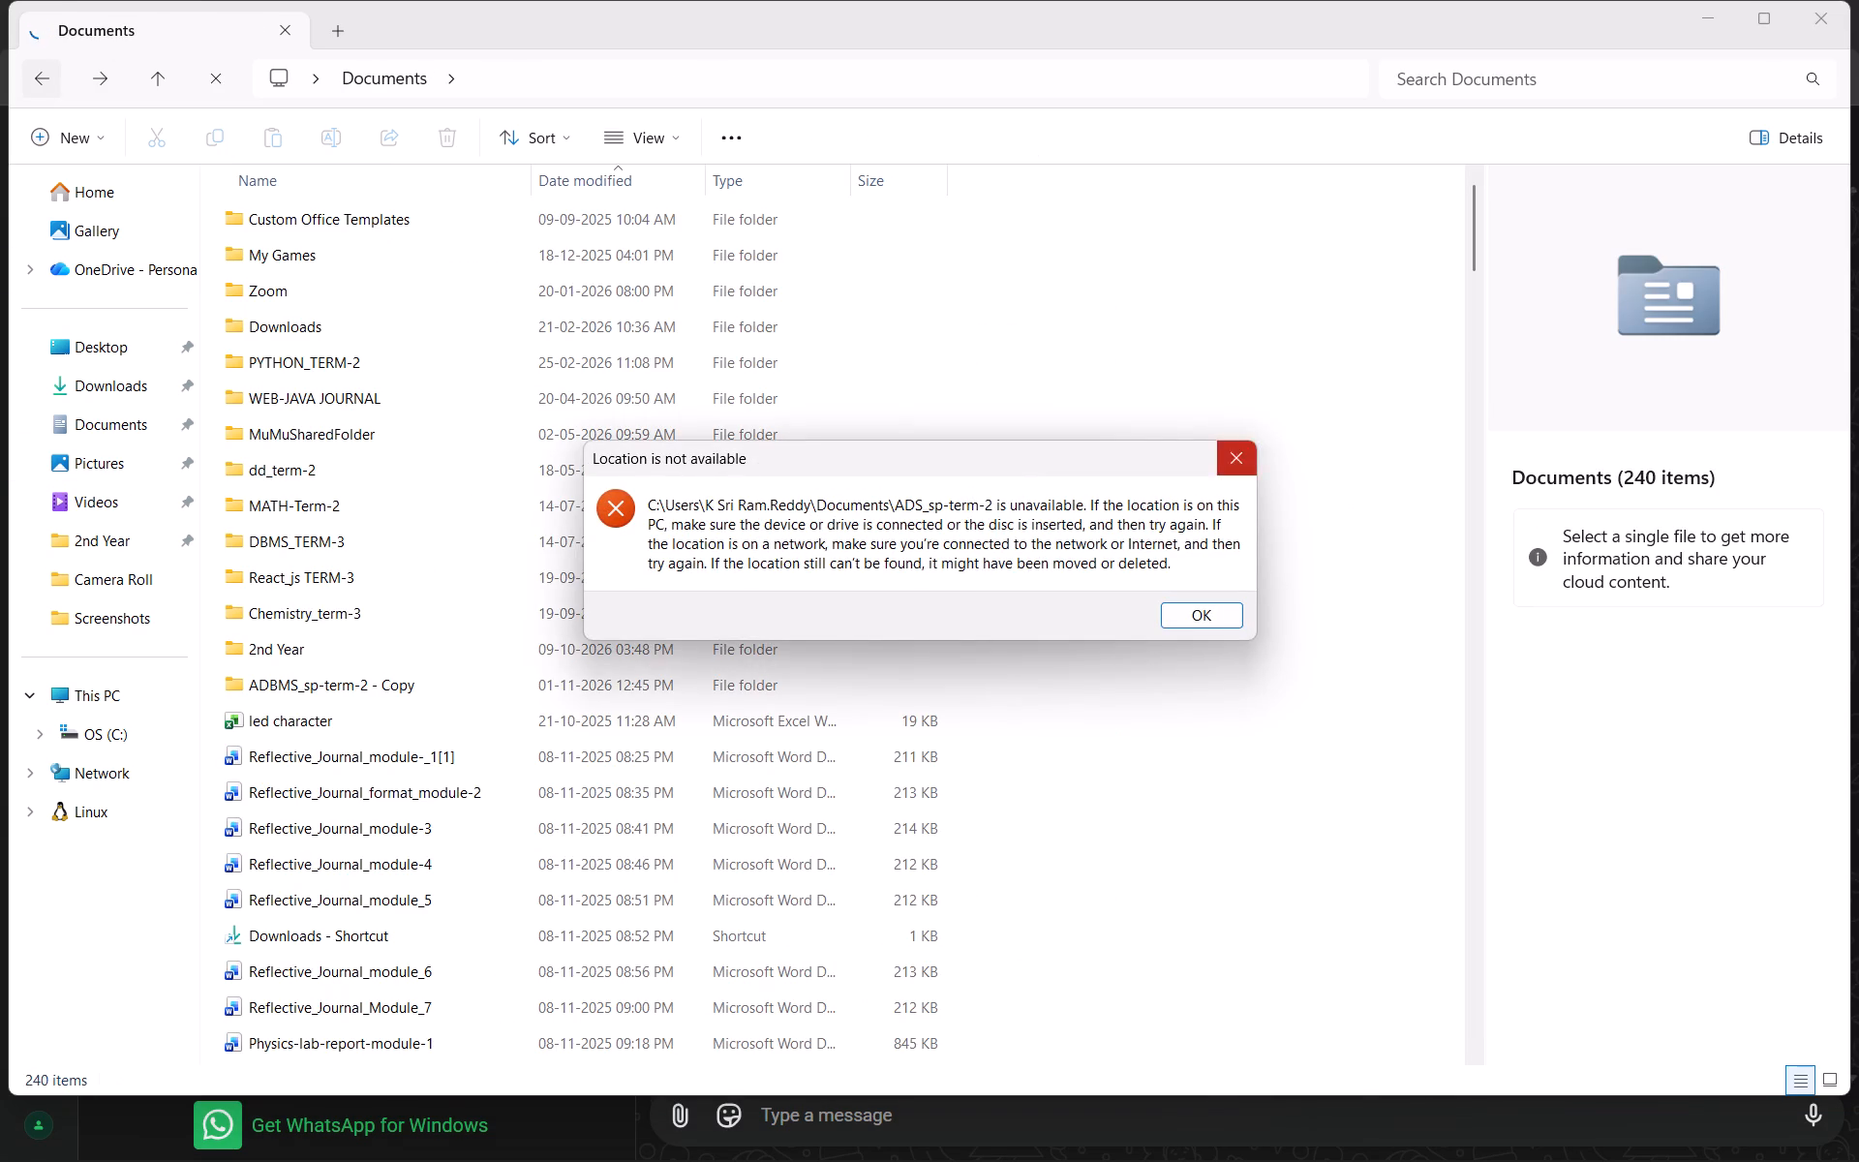
click(1250, 450)
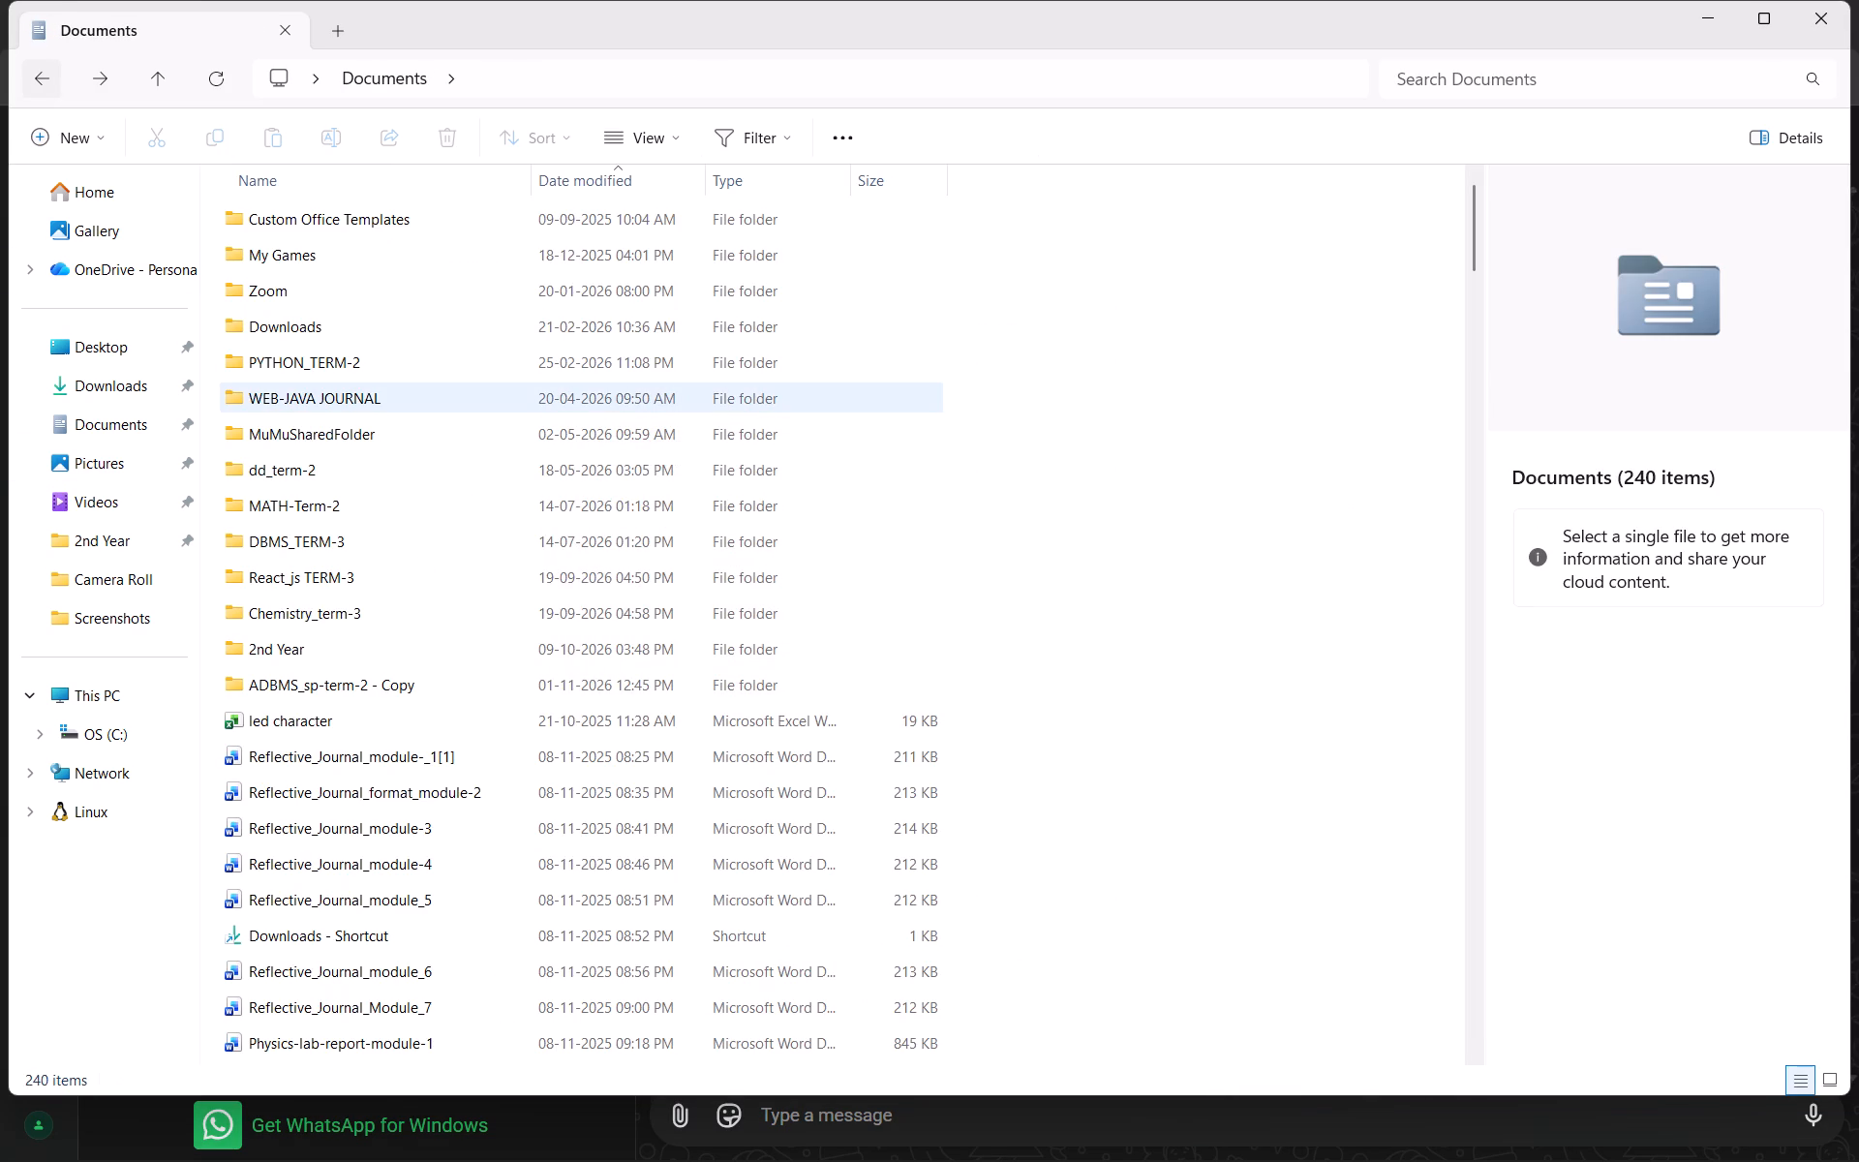
Create a new folder named ADS_Term-2 in Documents.
key(ctrl+shift+n)
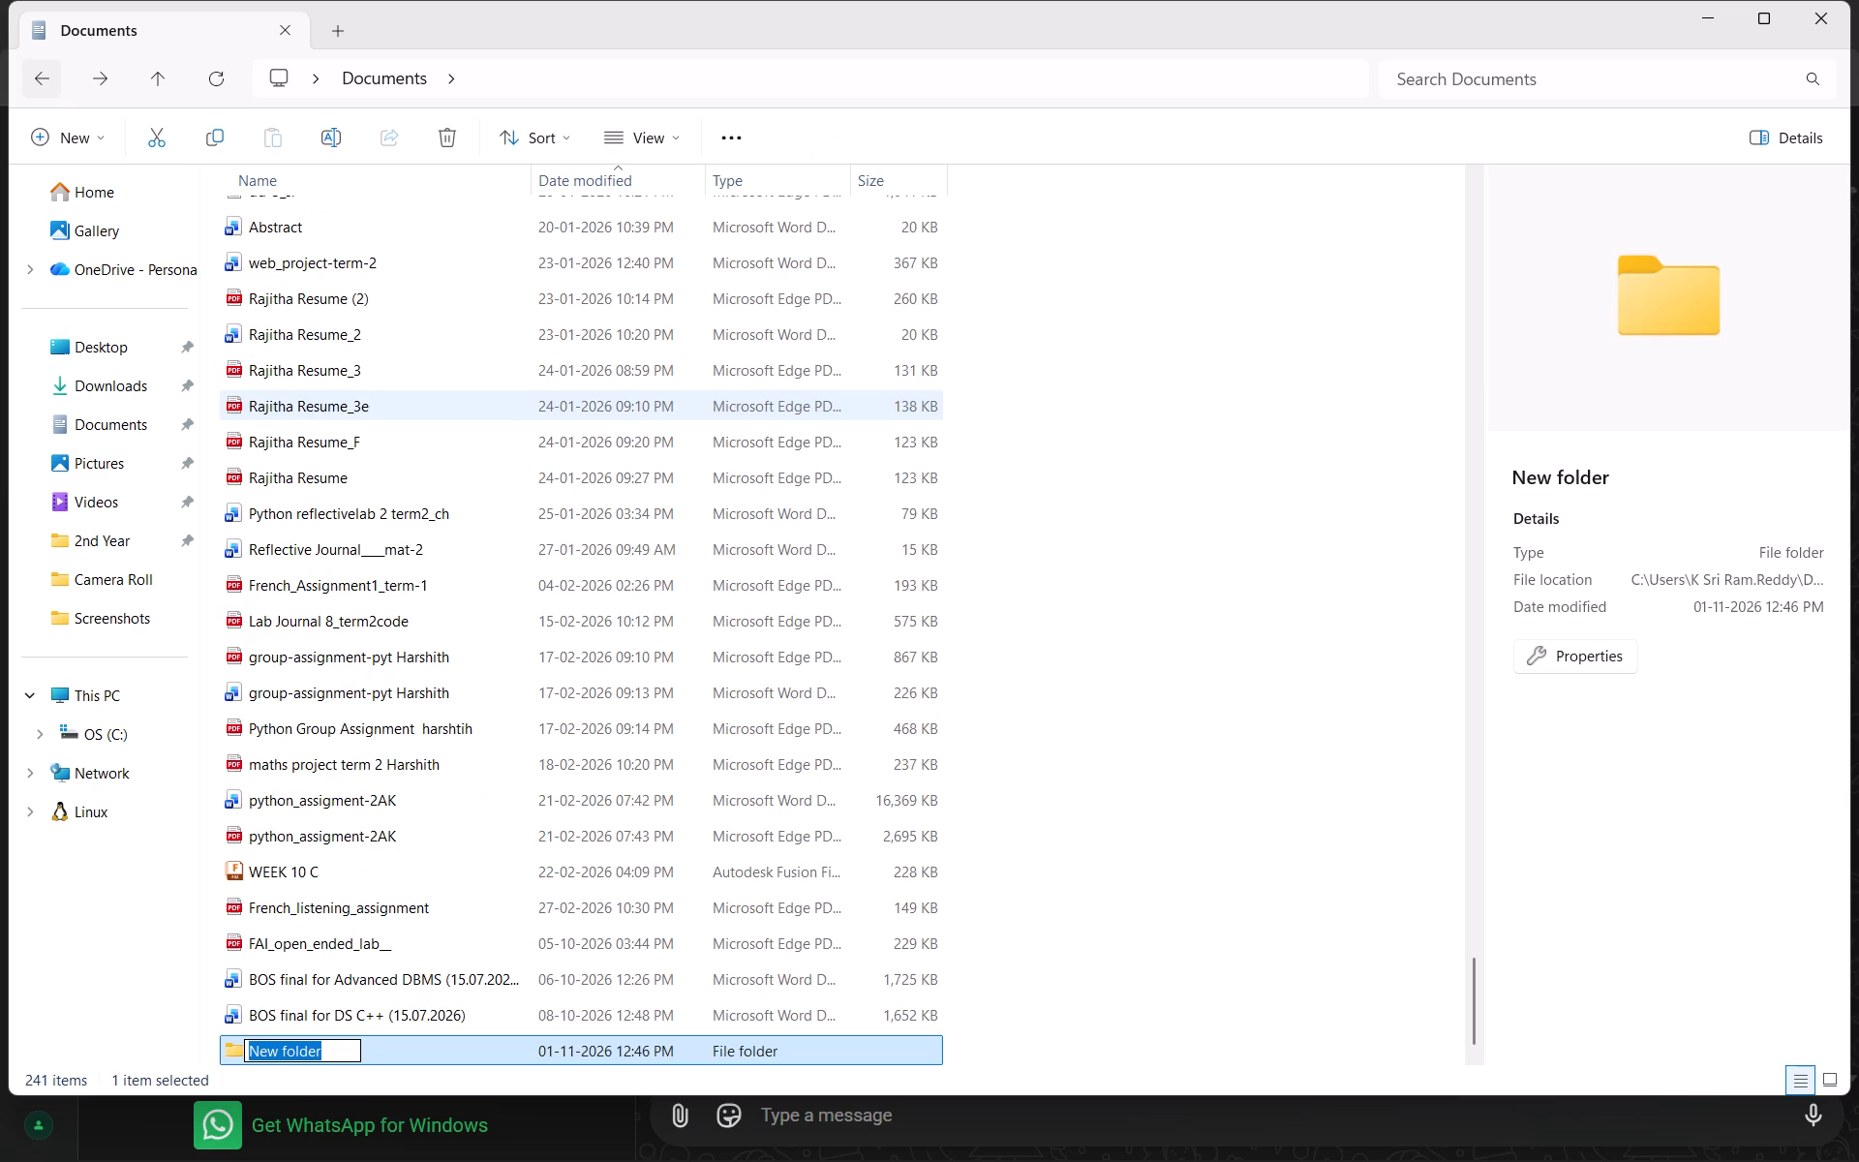
key(BackSpace)
text(ADS)
key(shift+underscore)
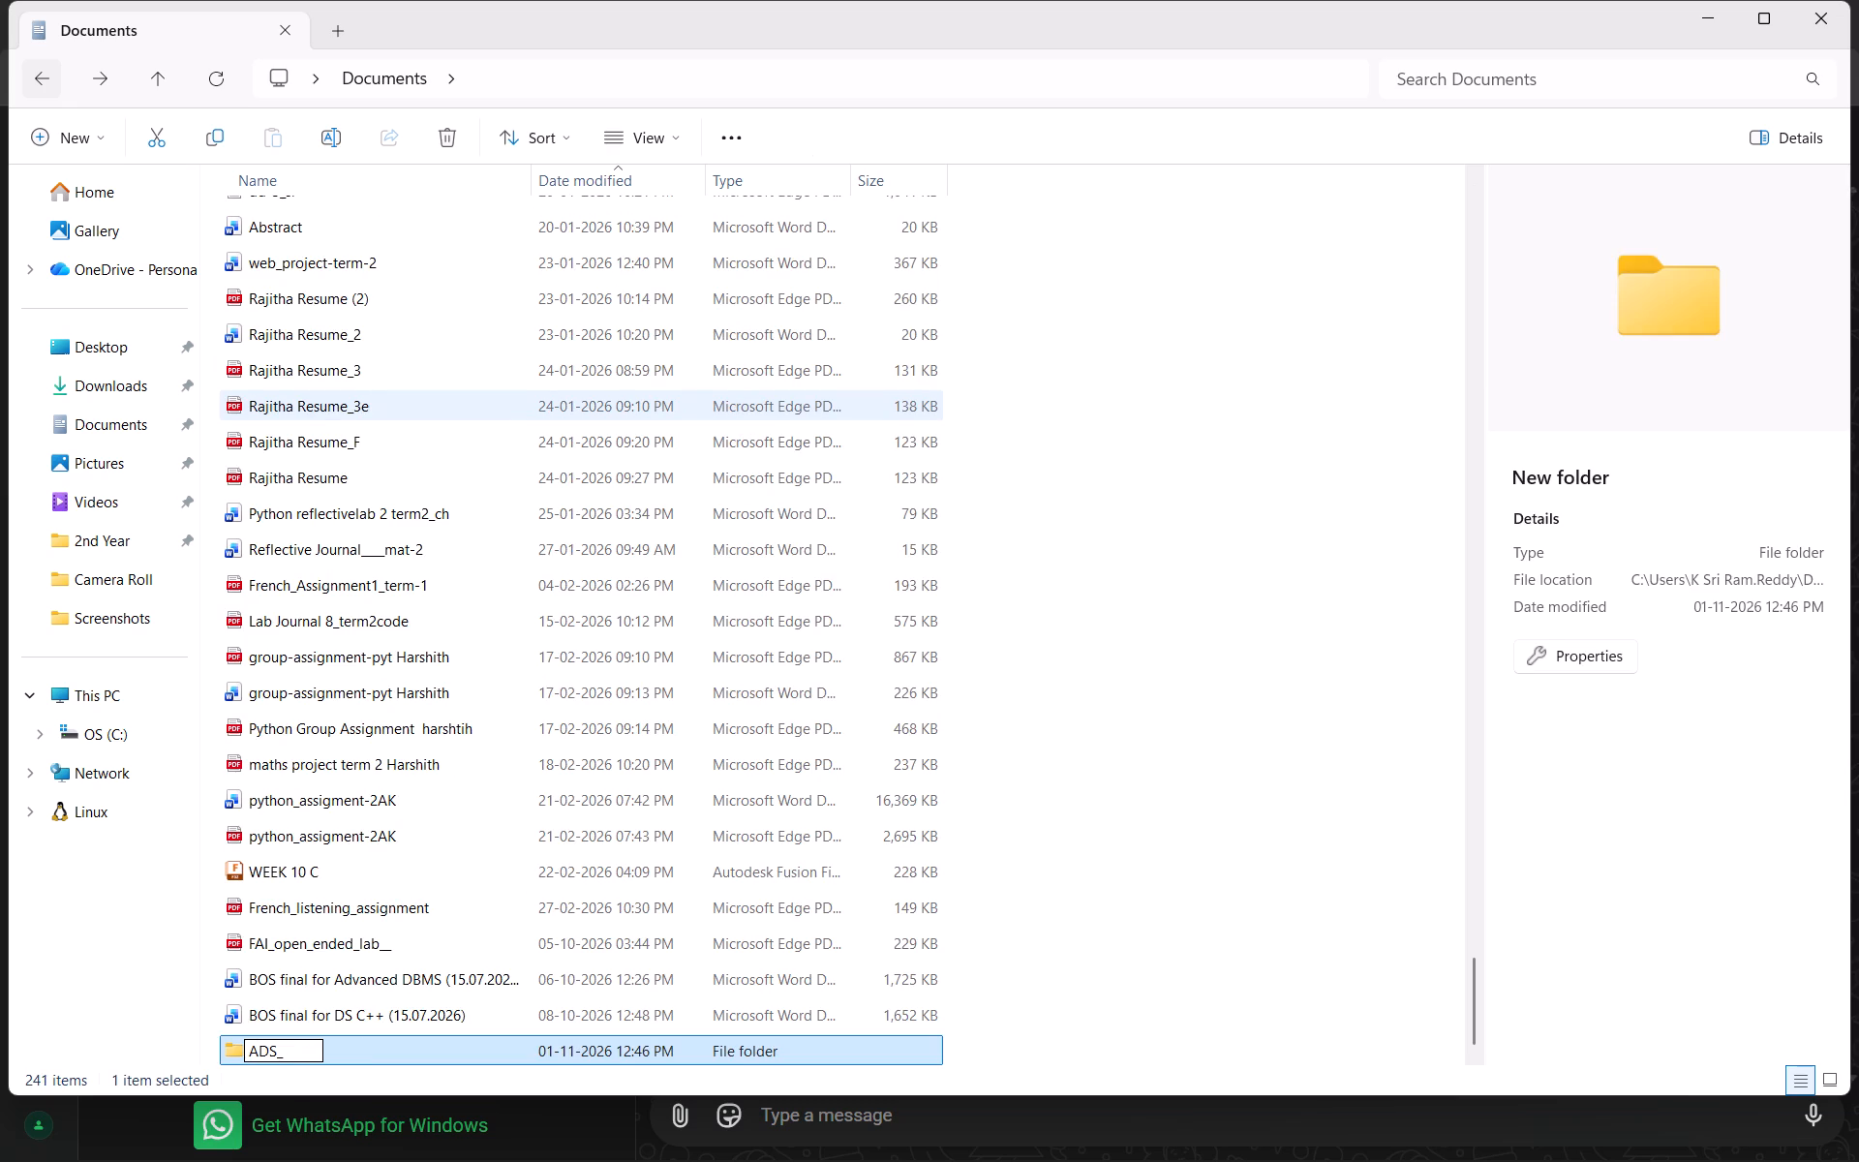
text(Term)
text(-2)
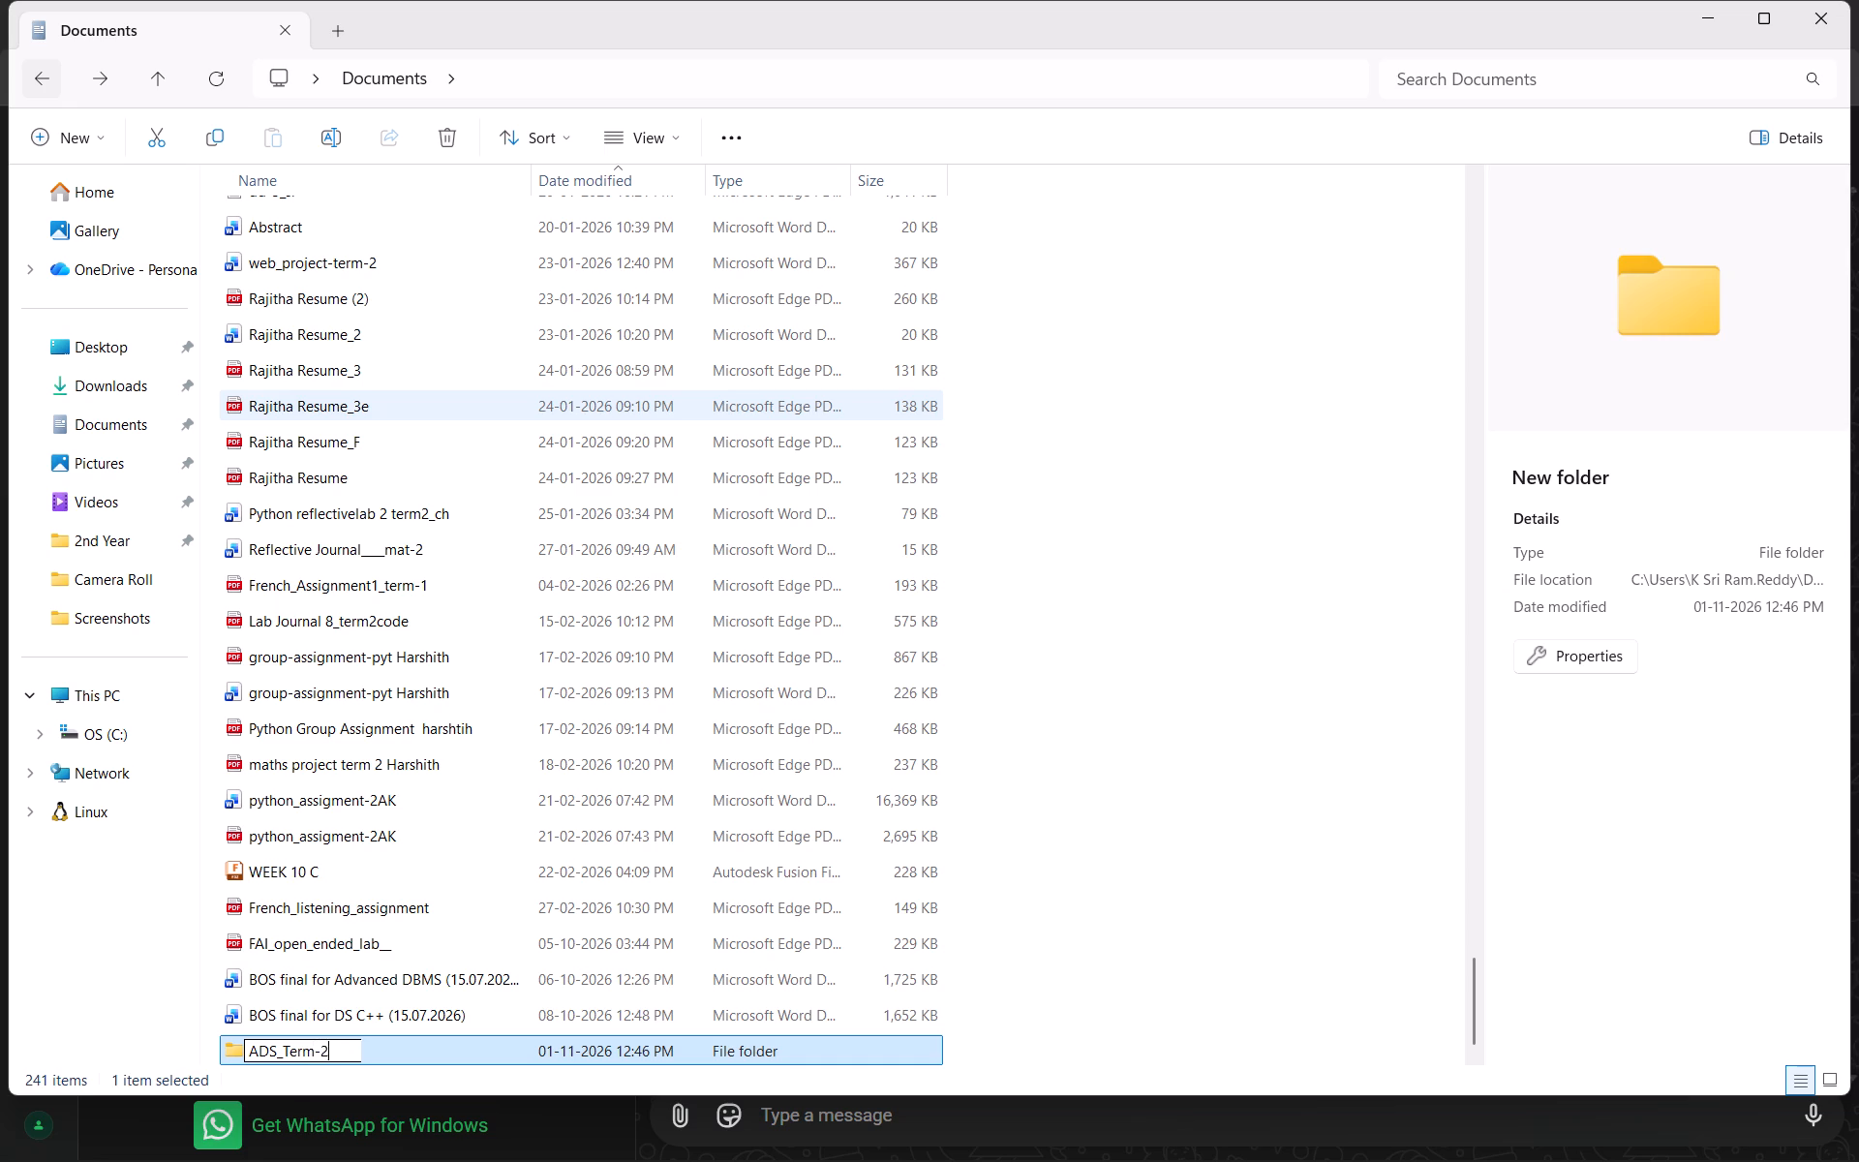
key(Return)
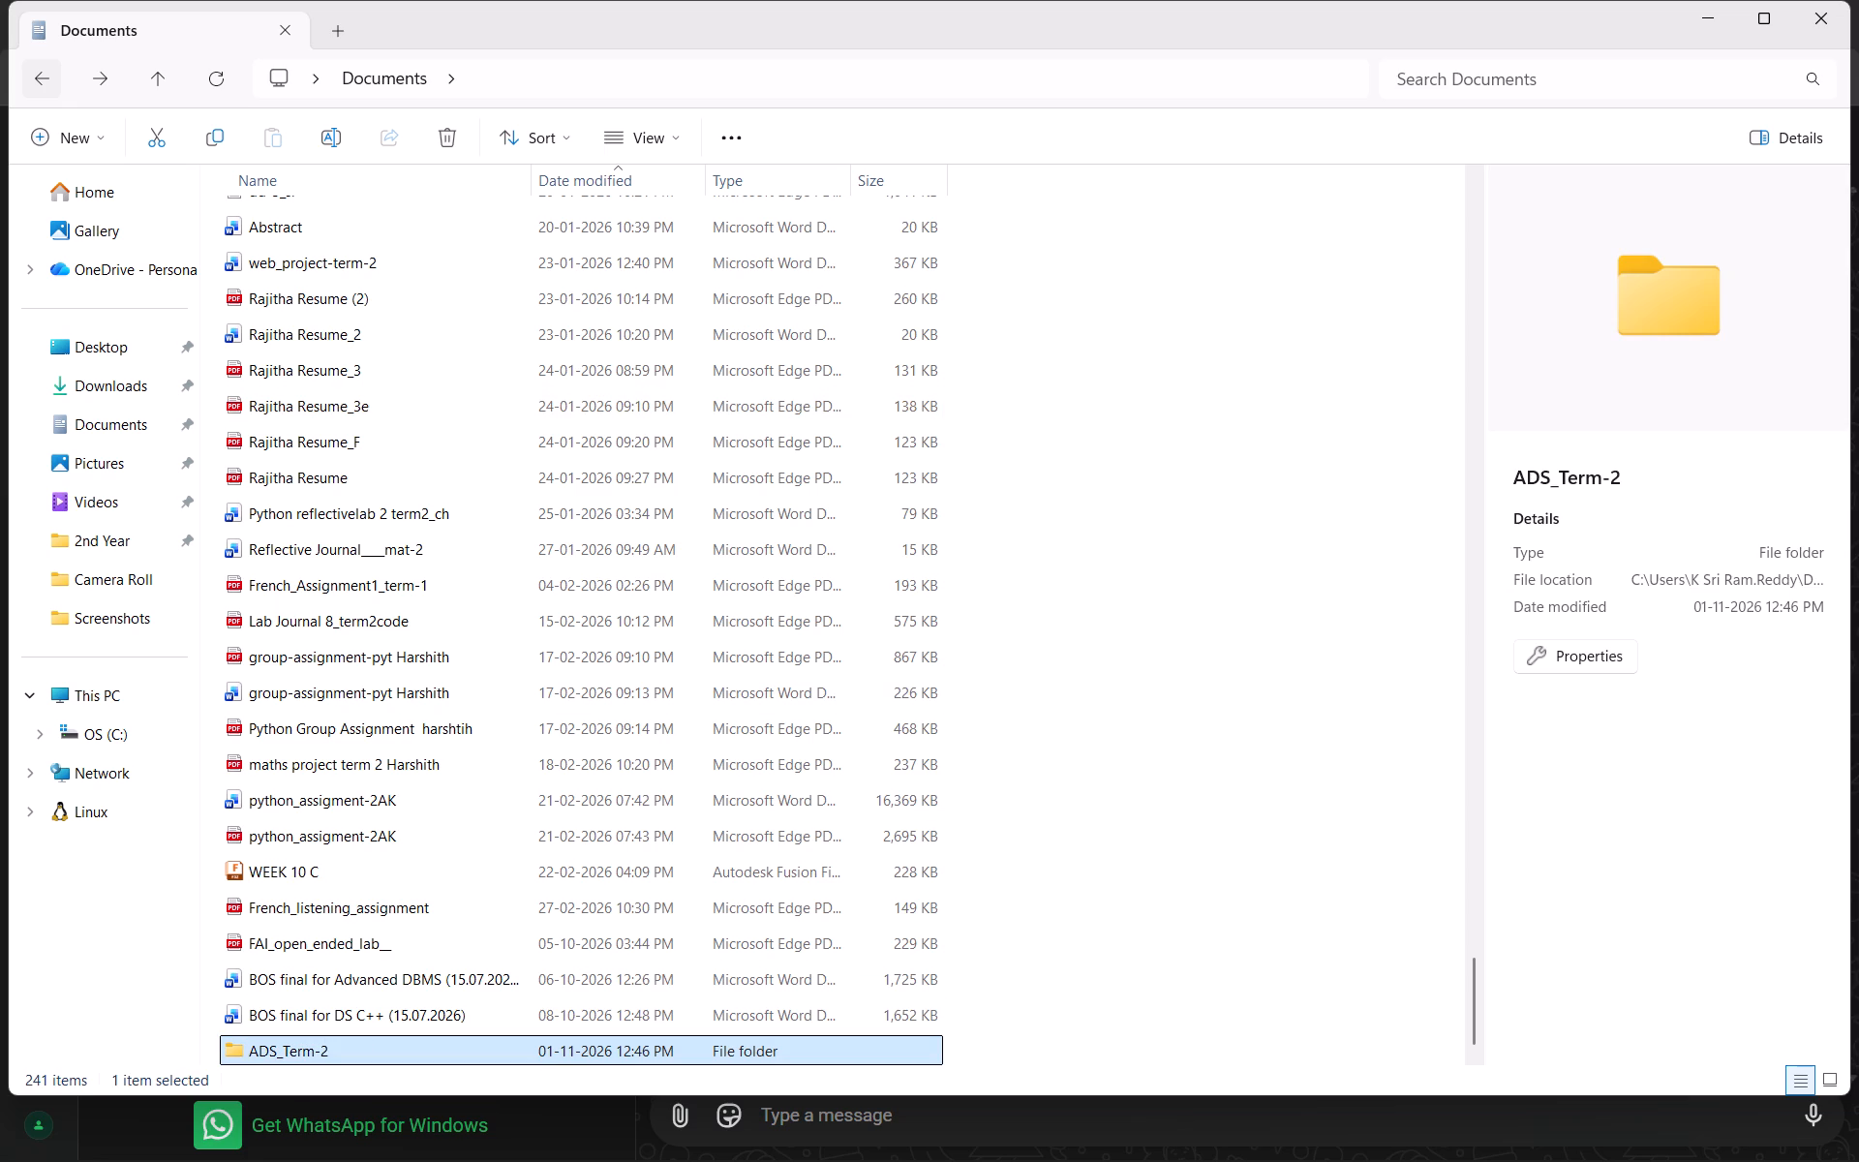
Pin the ADS_Term-2 folder to Quick access.
right_click(606, 1047)
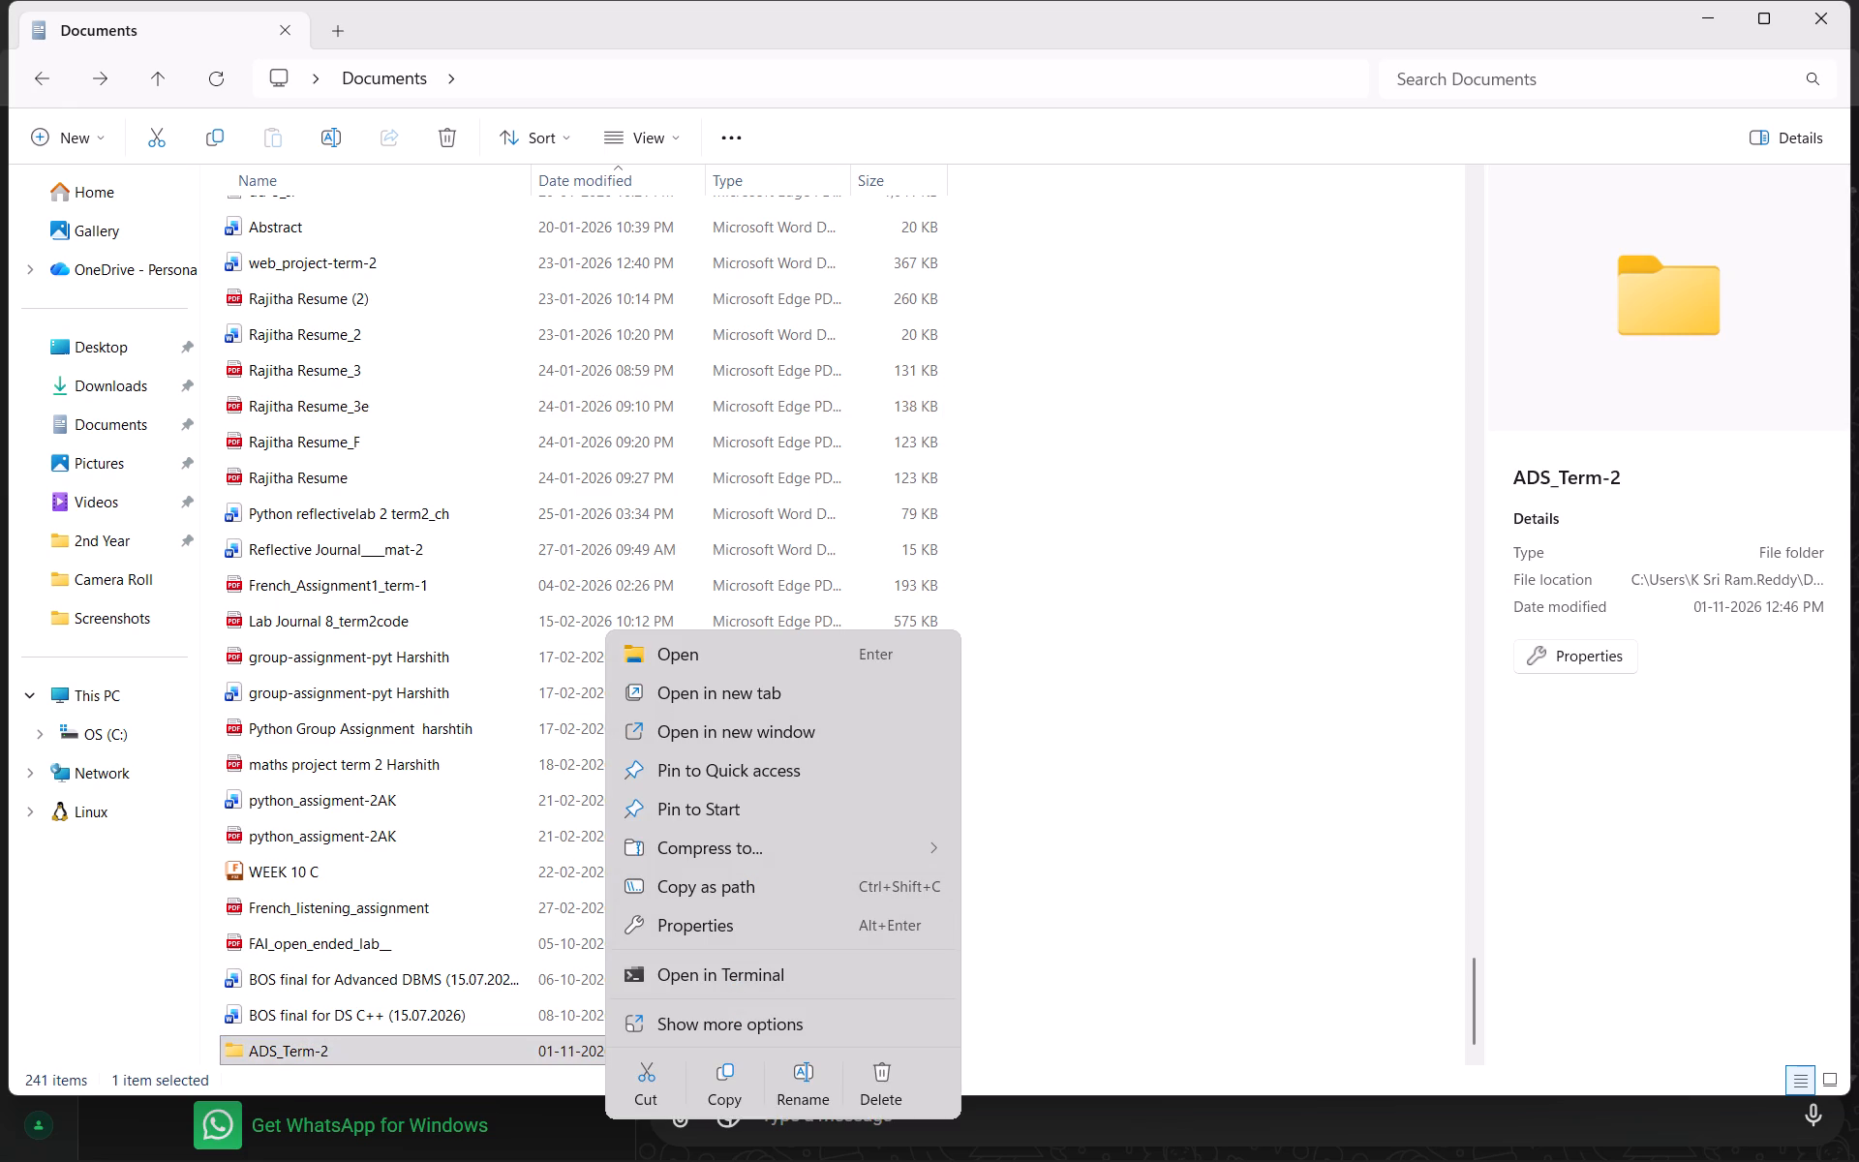
click(728, 770)
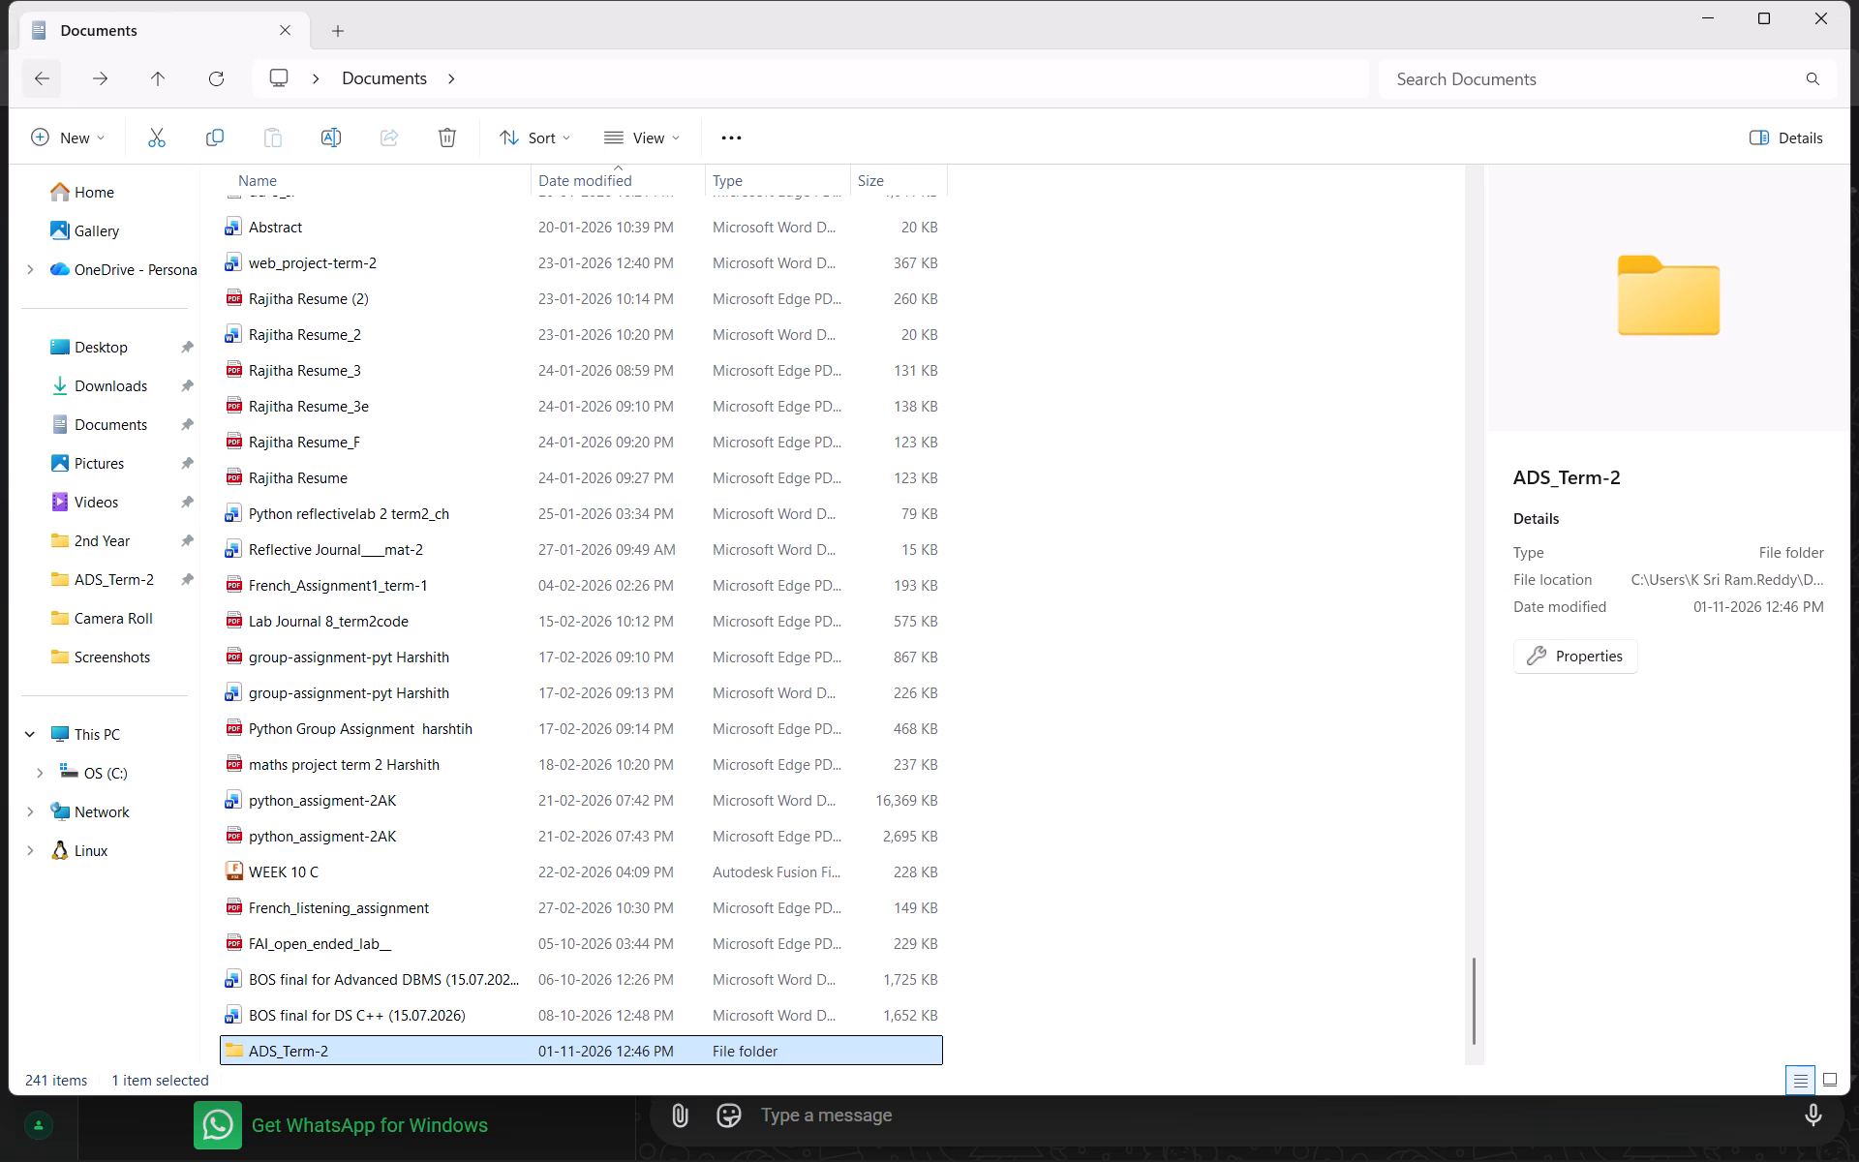
Search Documents for "ads", move the ADS Lab 1 PDF into the pinned ADS_Term-2 folder, and open that folder.
click(1635, 77)
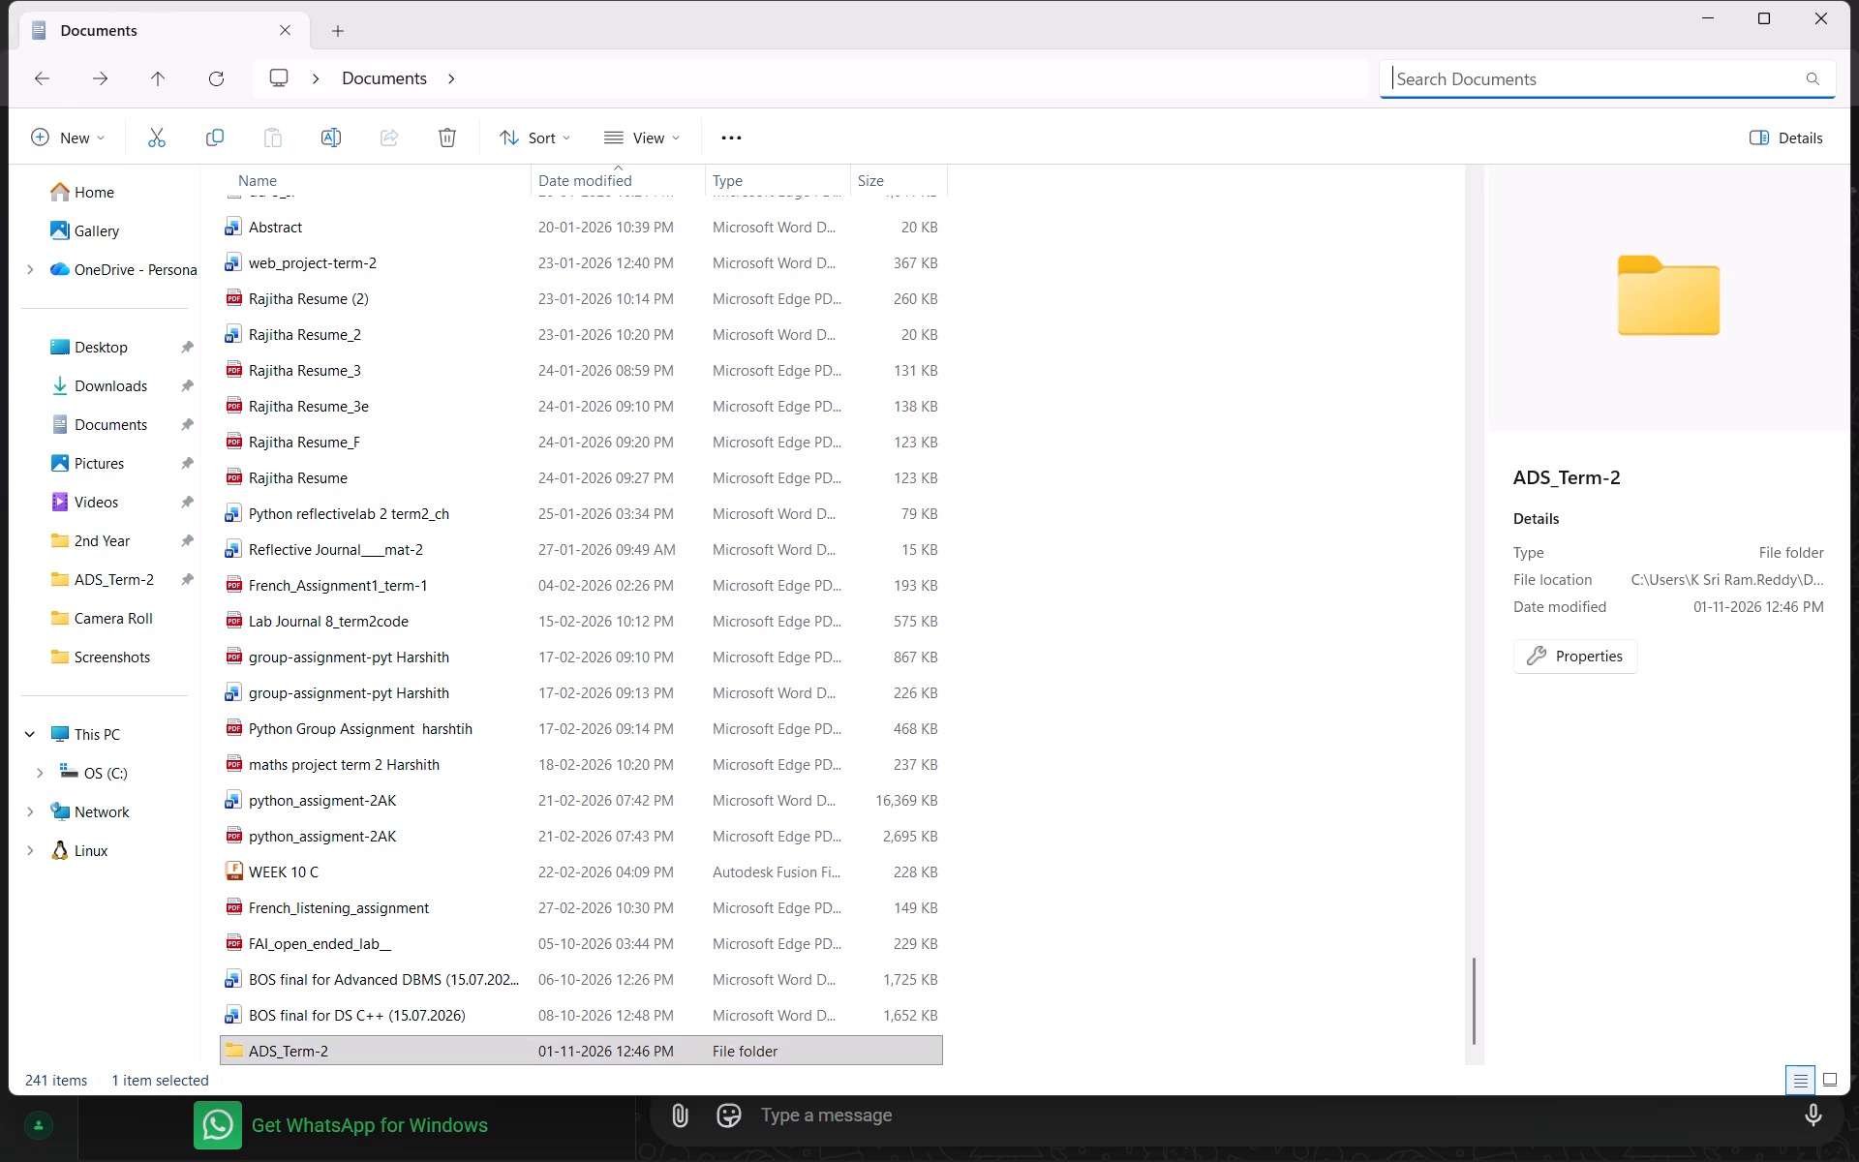
text(ads)
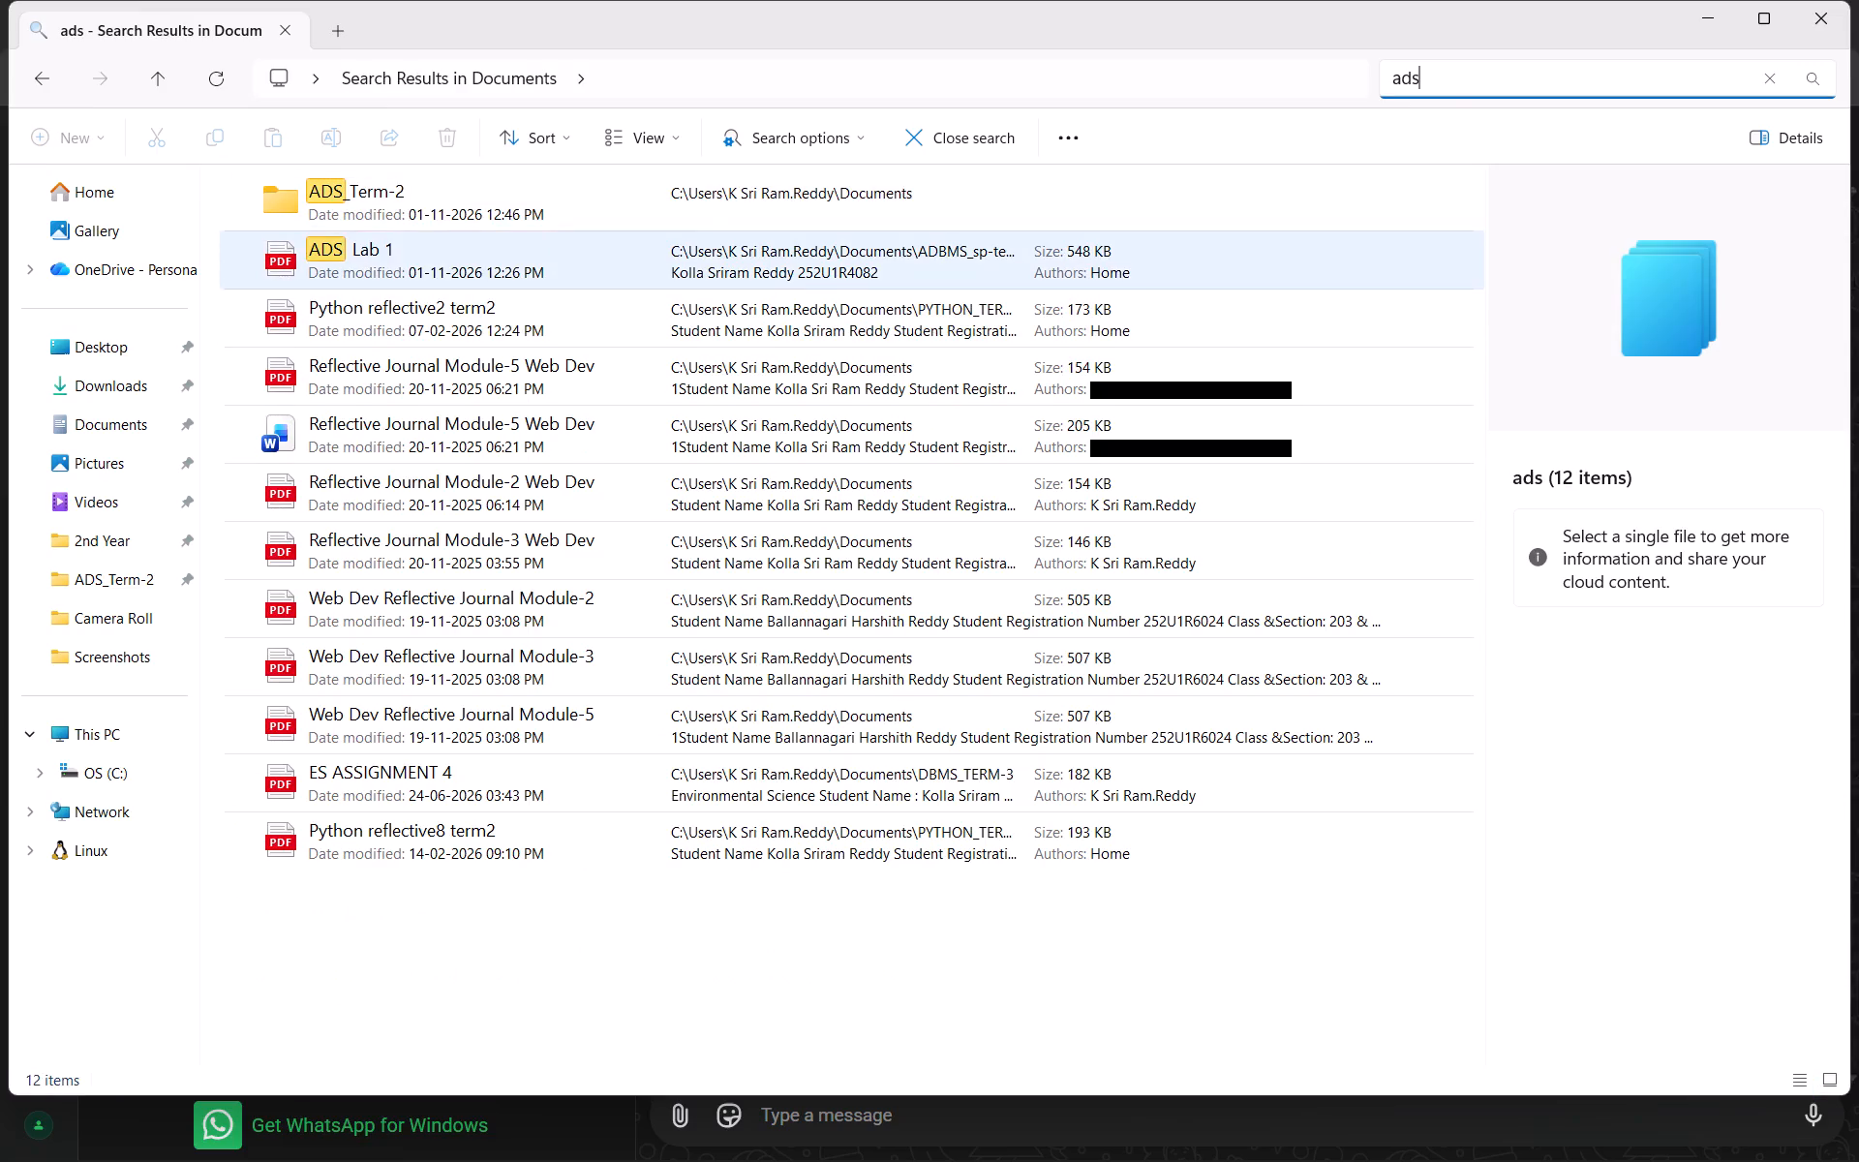
drag(741, 257, 189, 577)
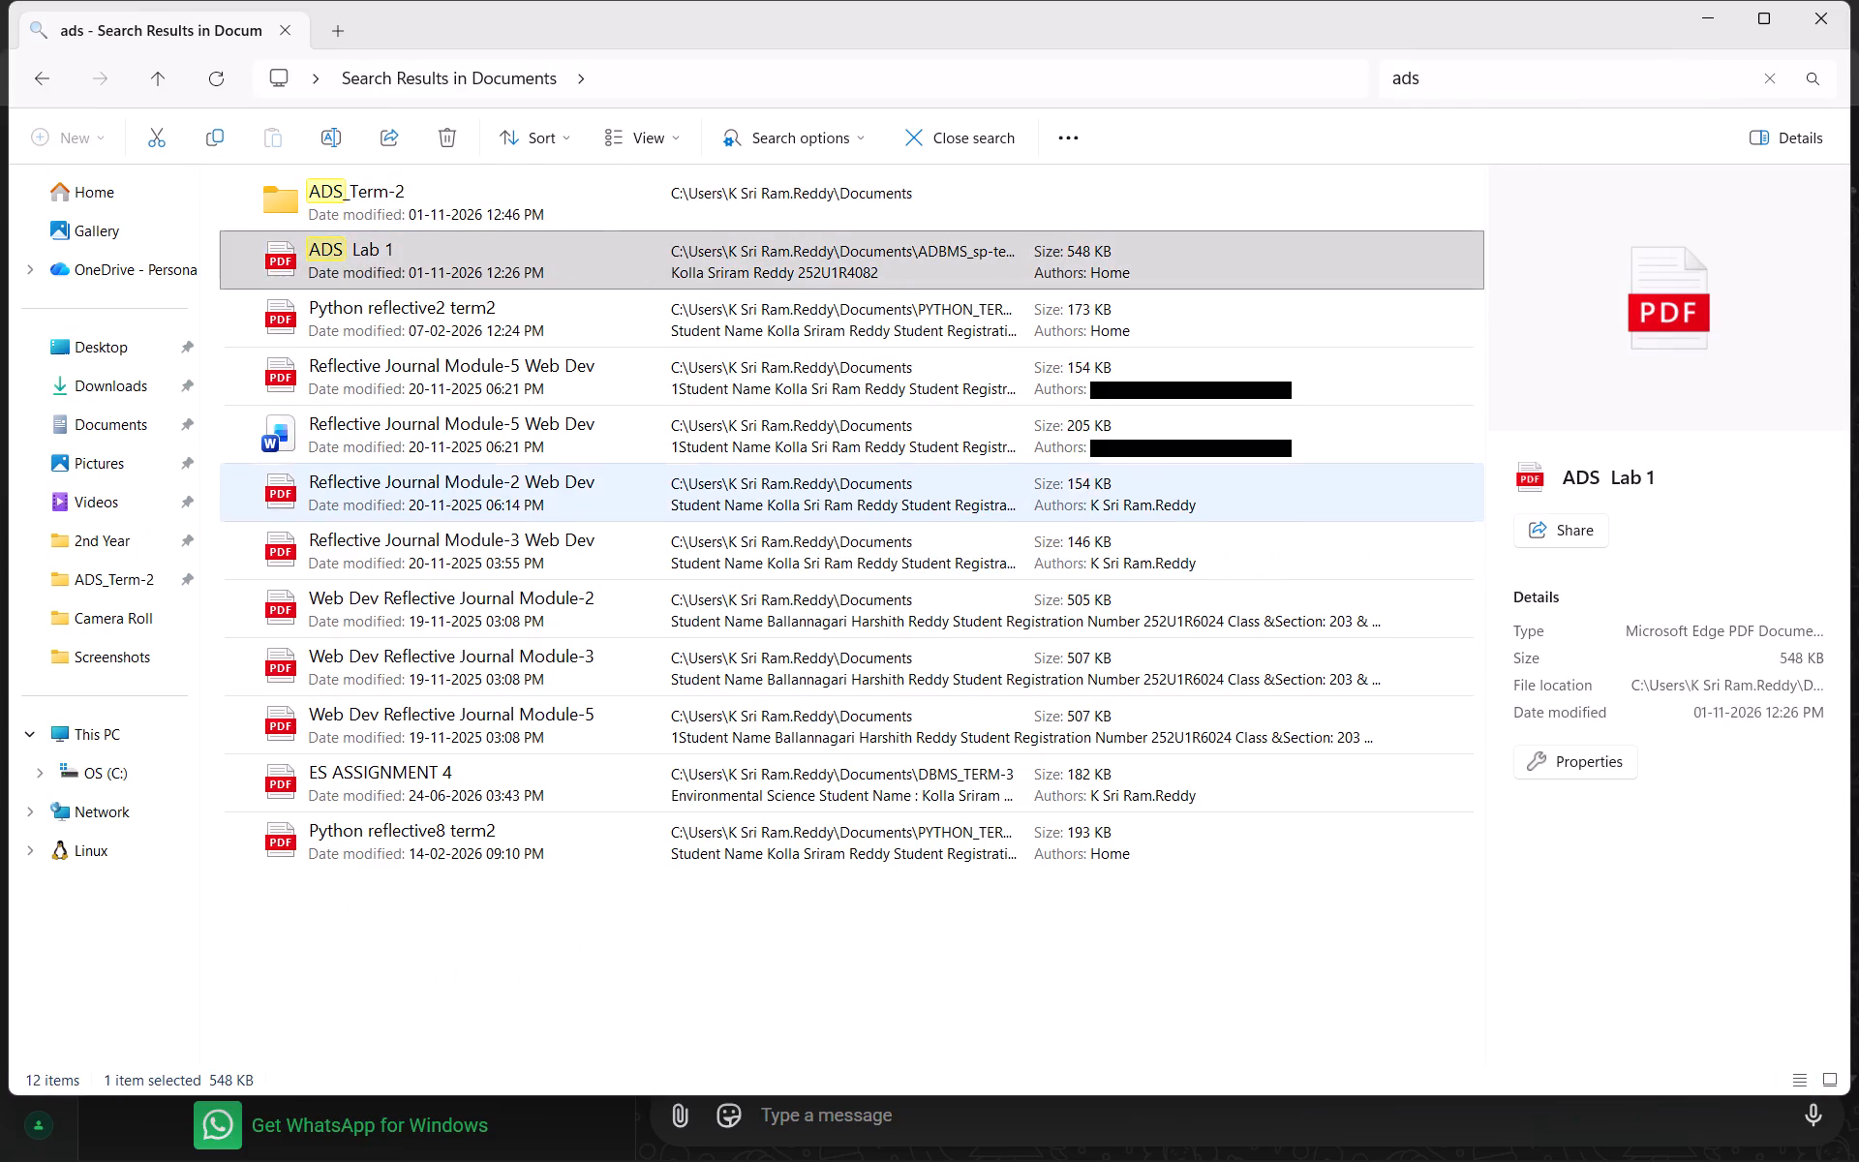
click(136, 568)
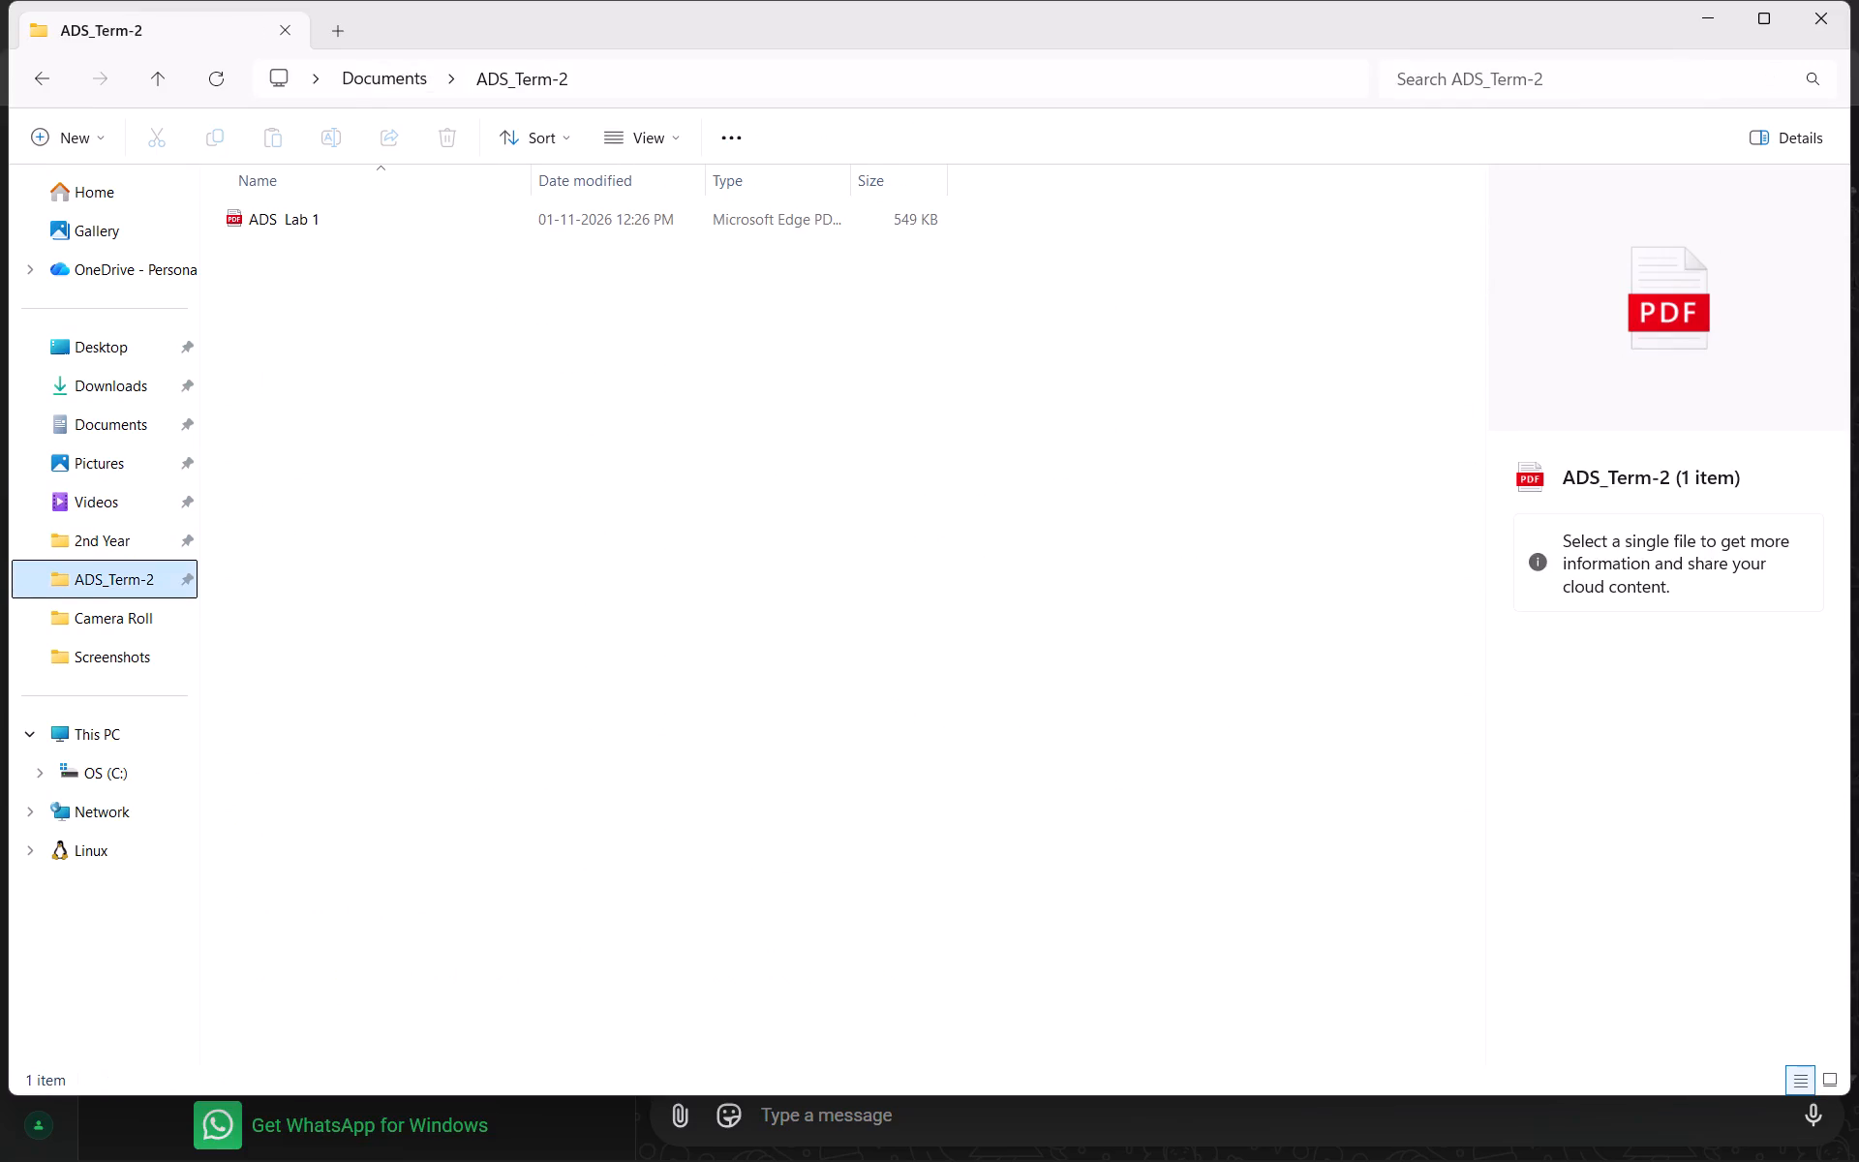
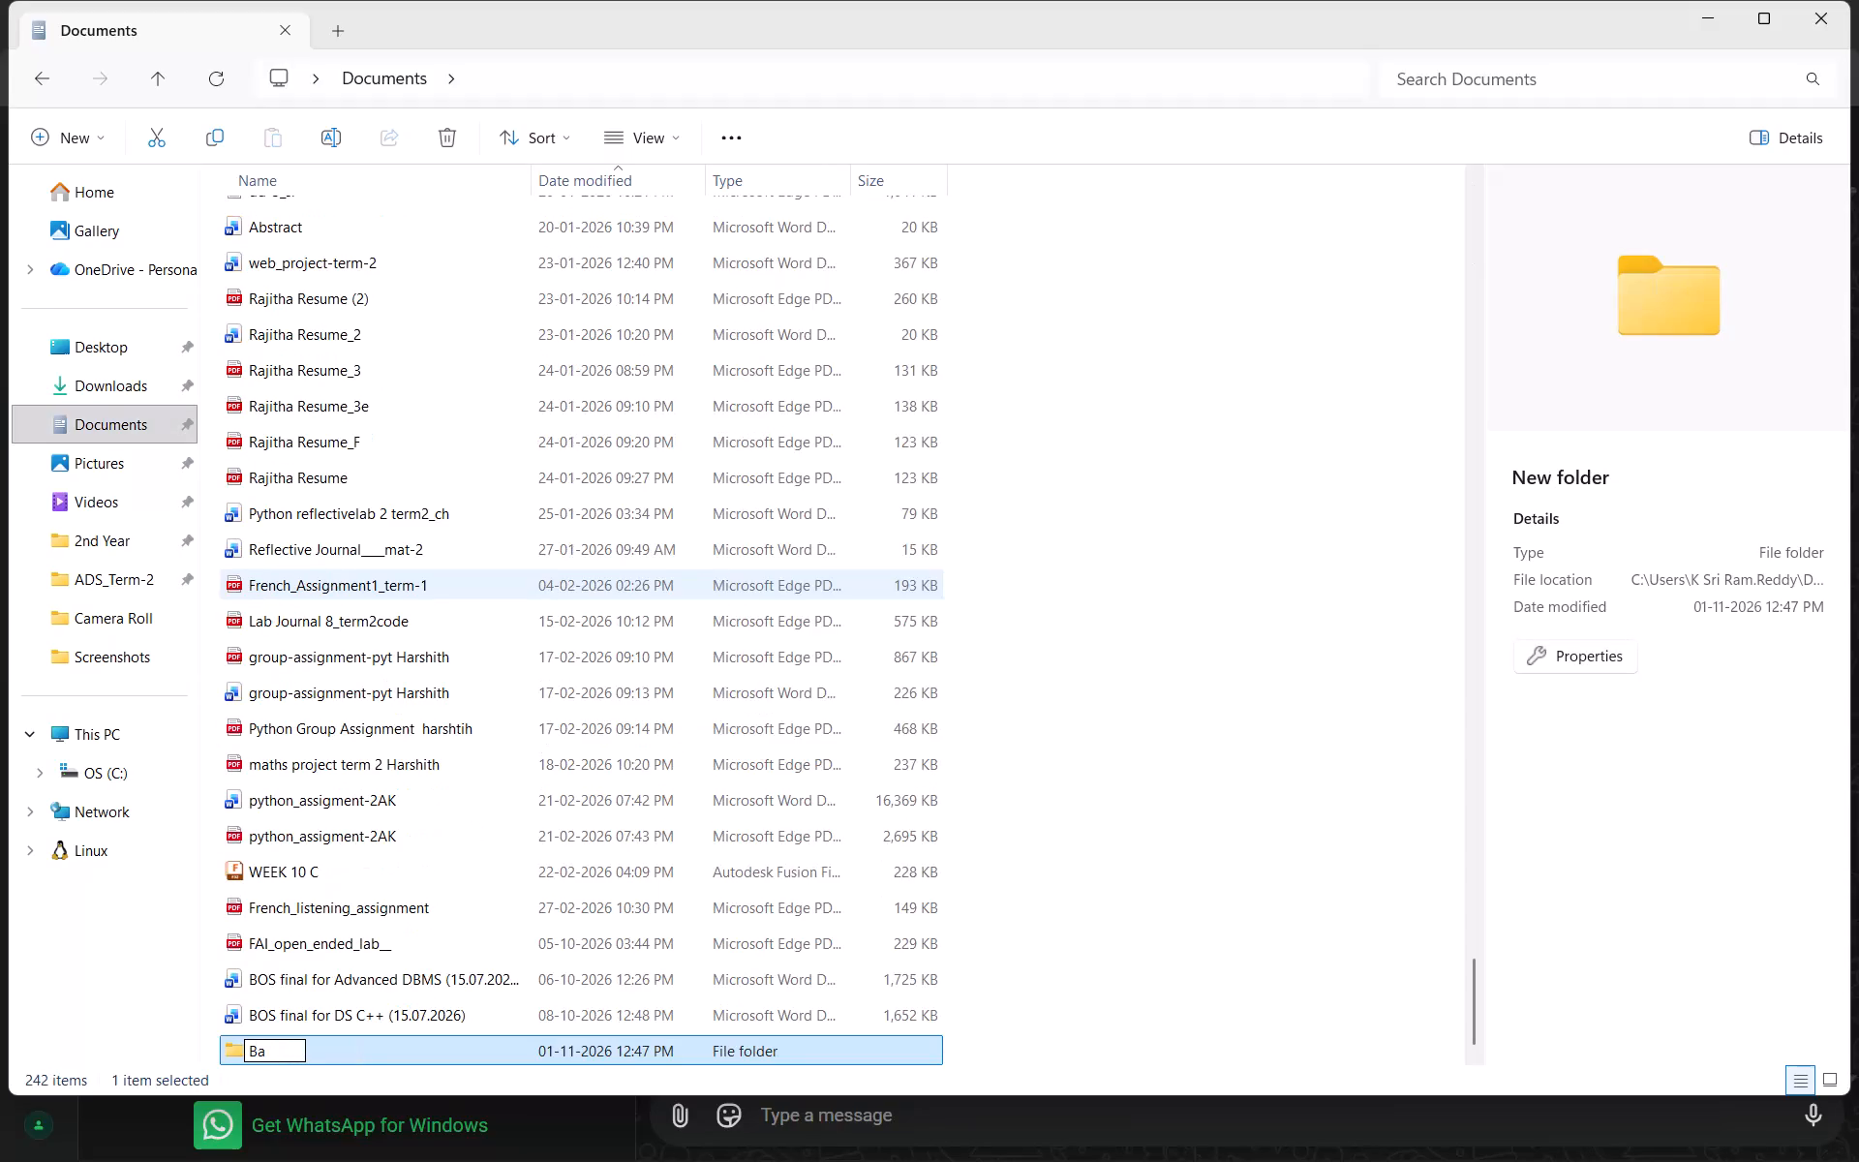
Name the new folder in Documents BackEnd_term-2.
text(k)
text(End)
key(shift+underscore)
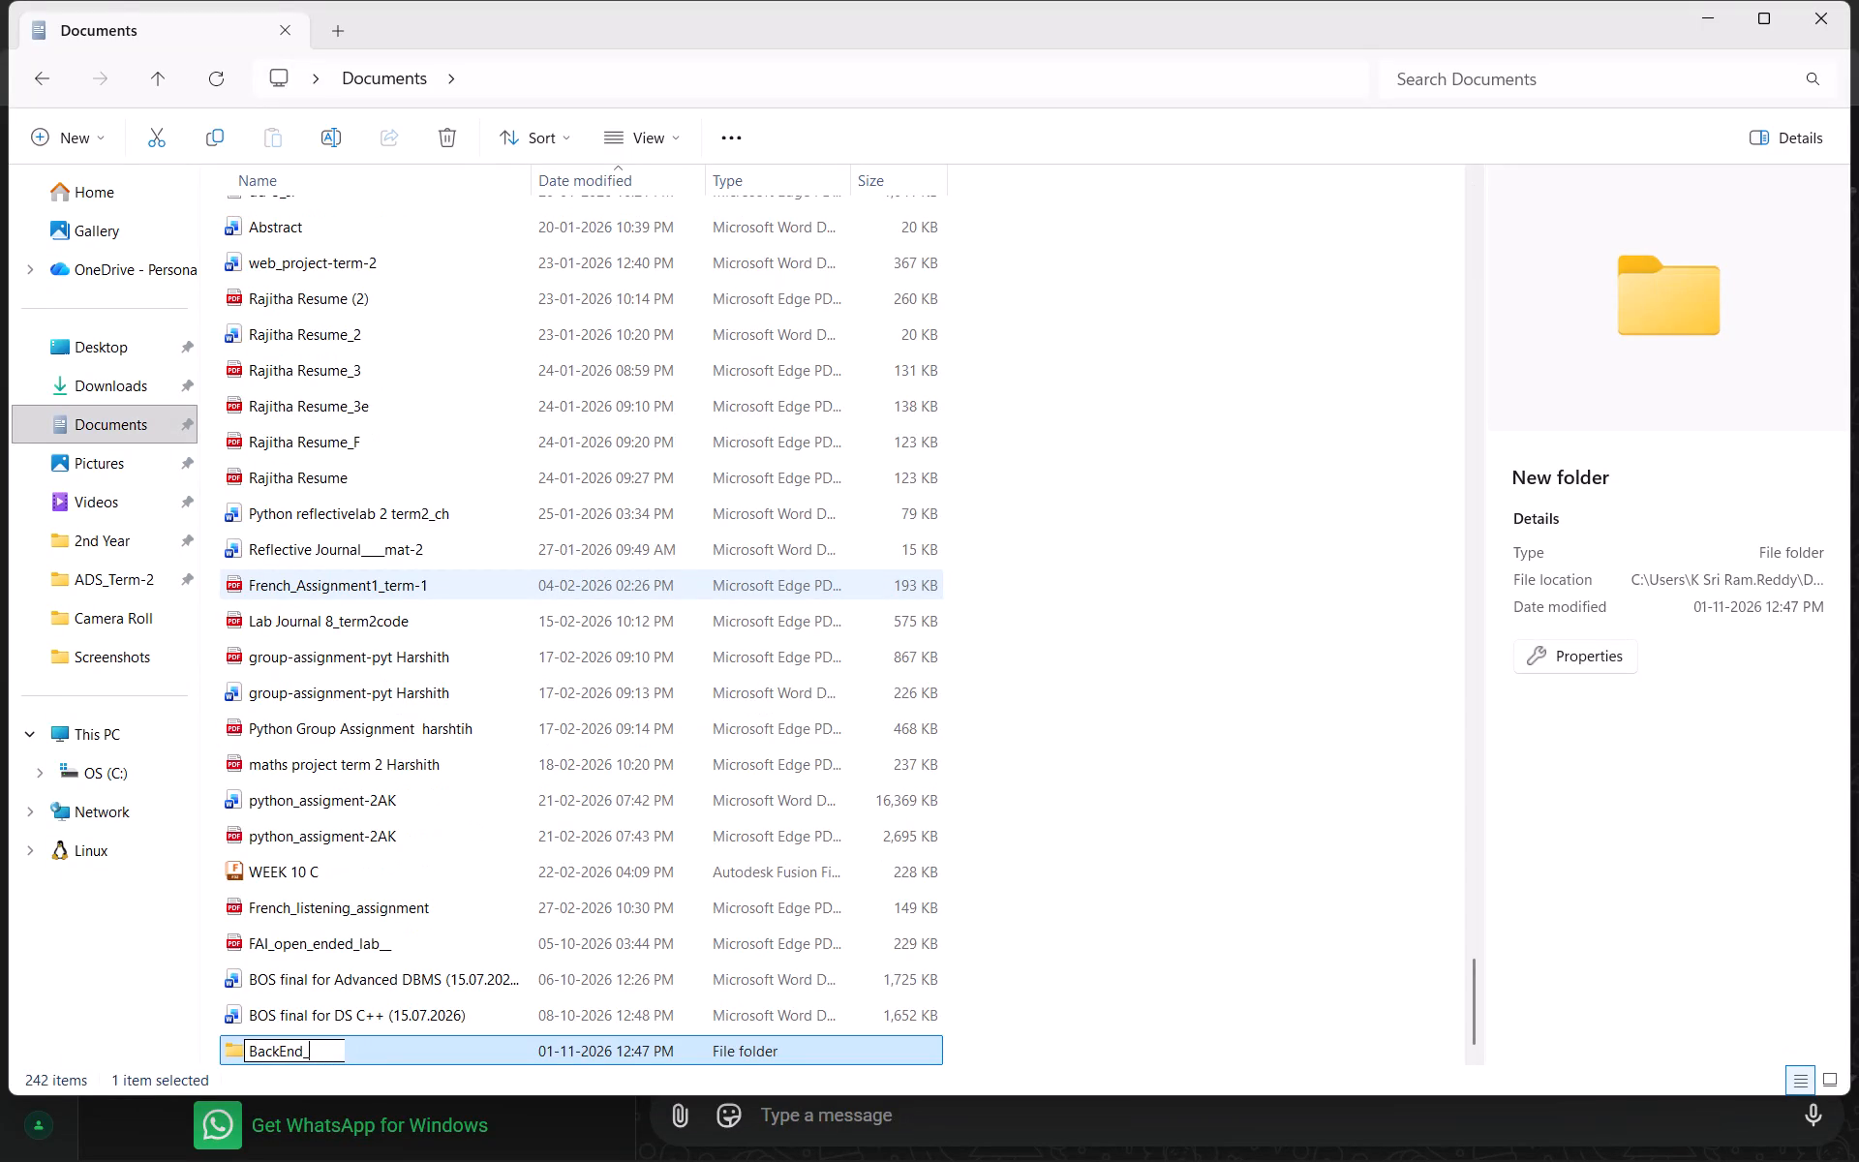
key(r)
key(e)
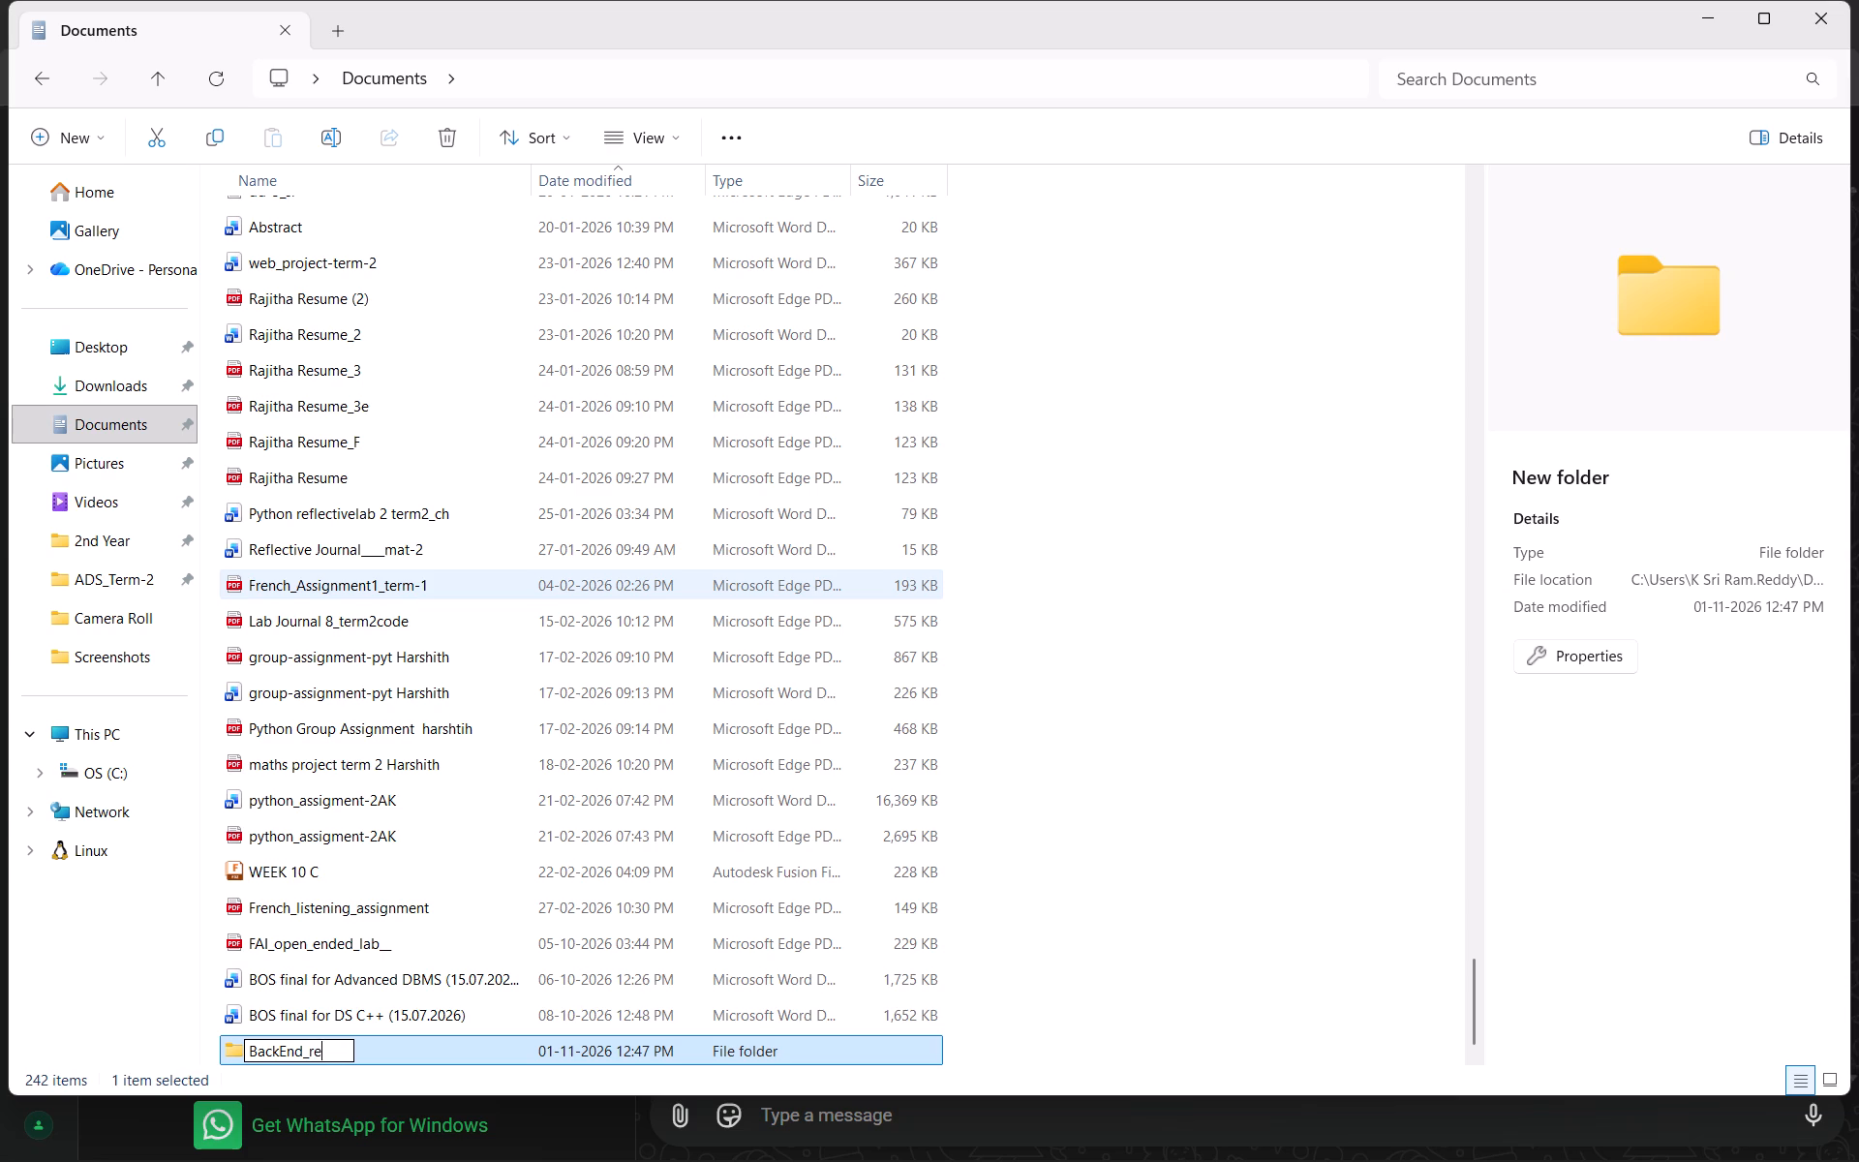
text(rm)
key(BackSpace)
key(BackSpace)
key(BackSpace)
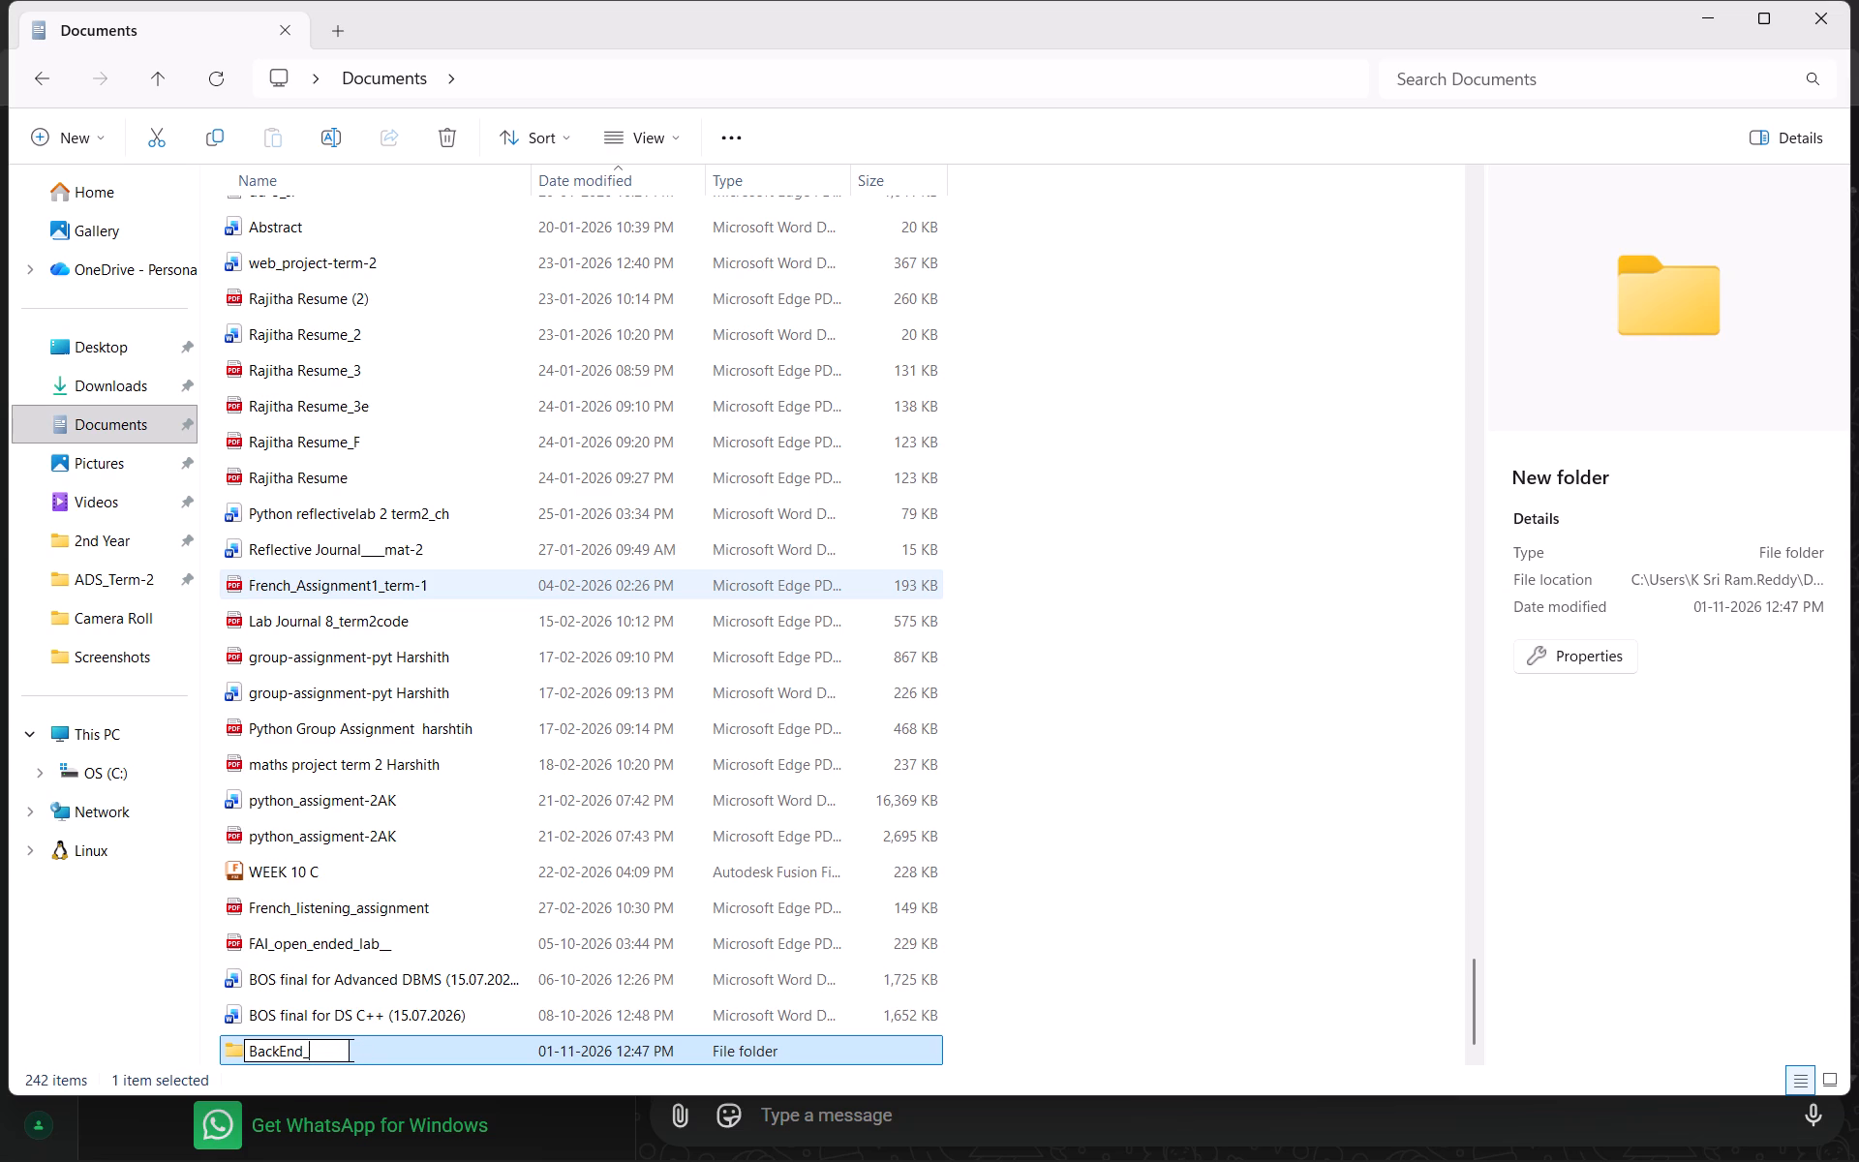
key(BackSpace)
text(term)
text(-2)
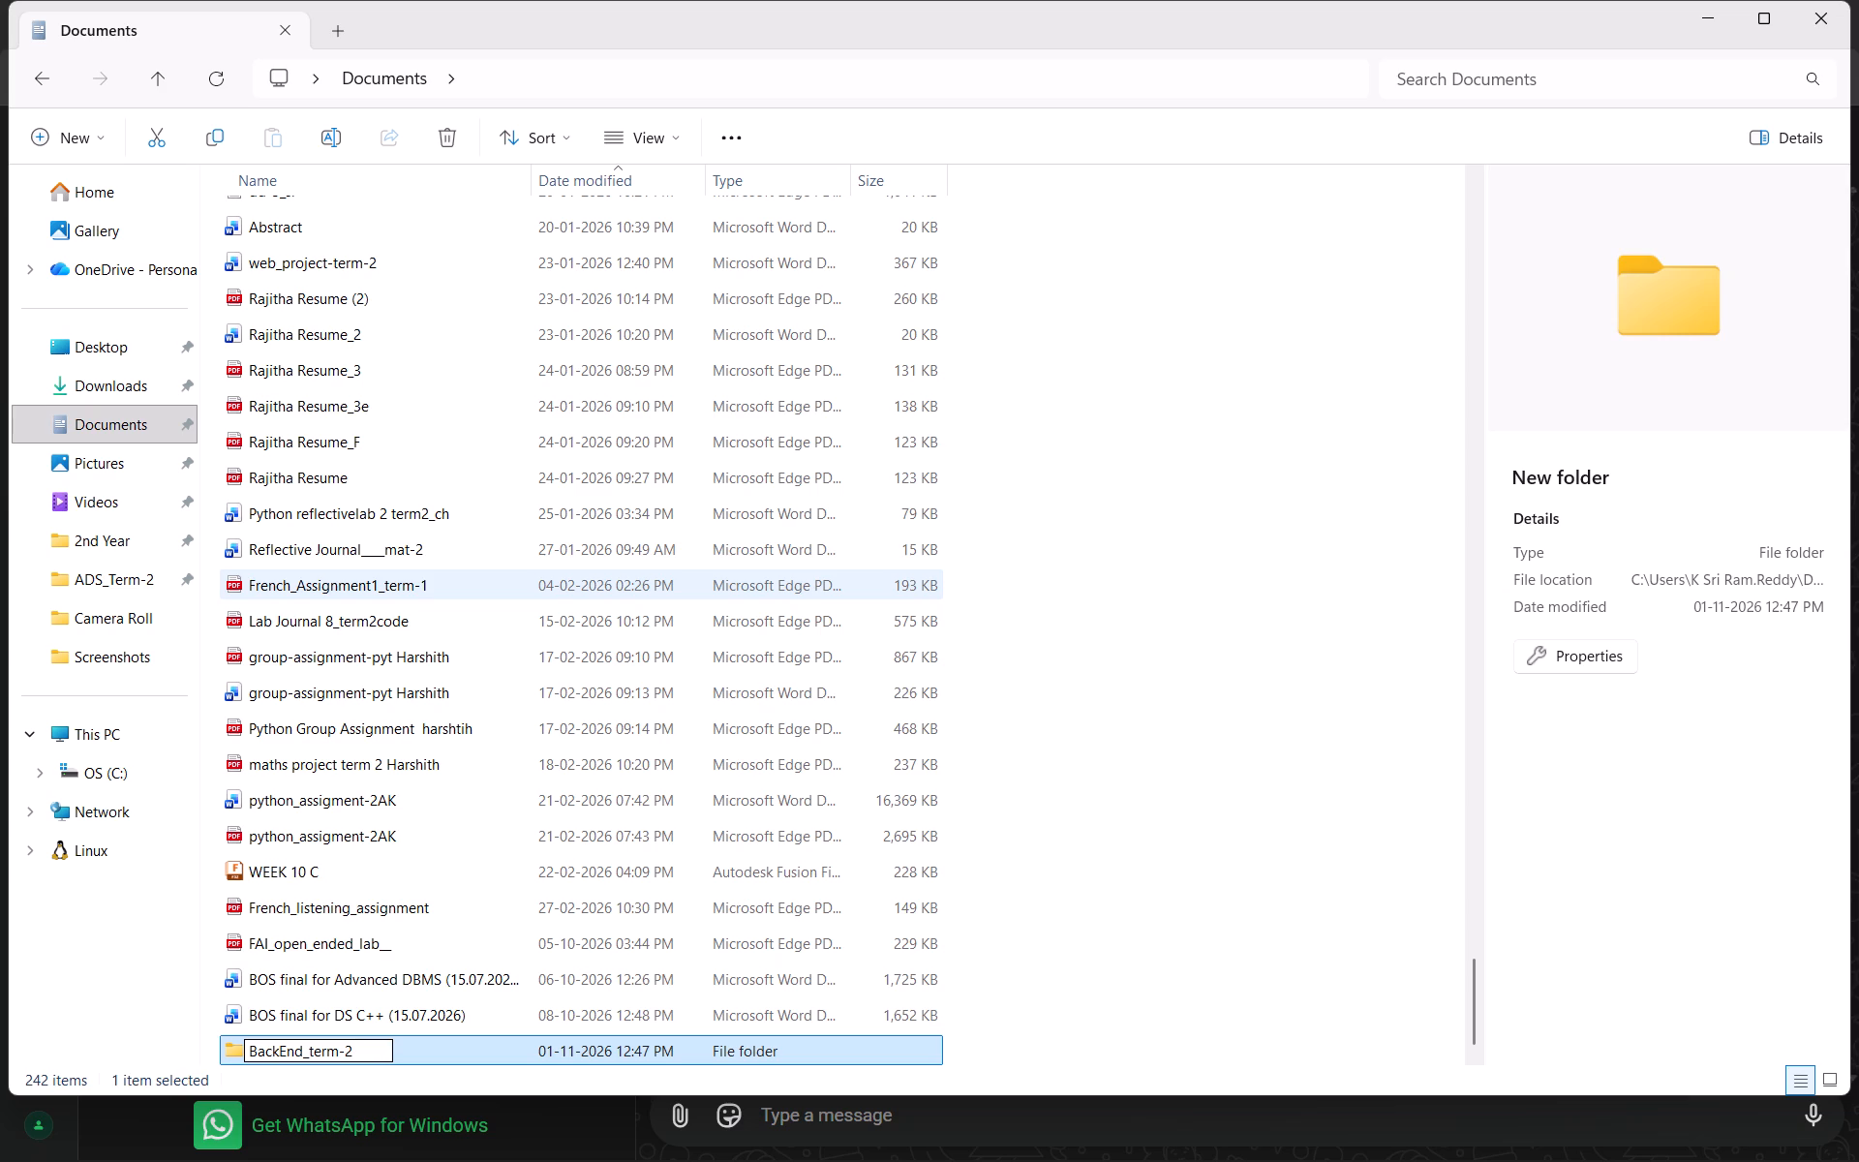
key(Return)
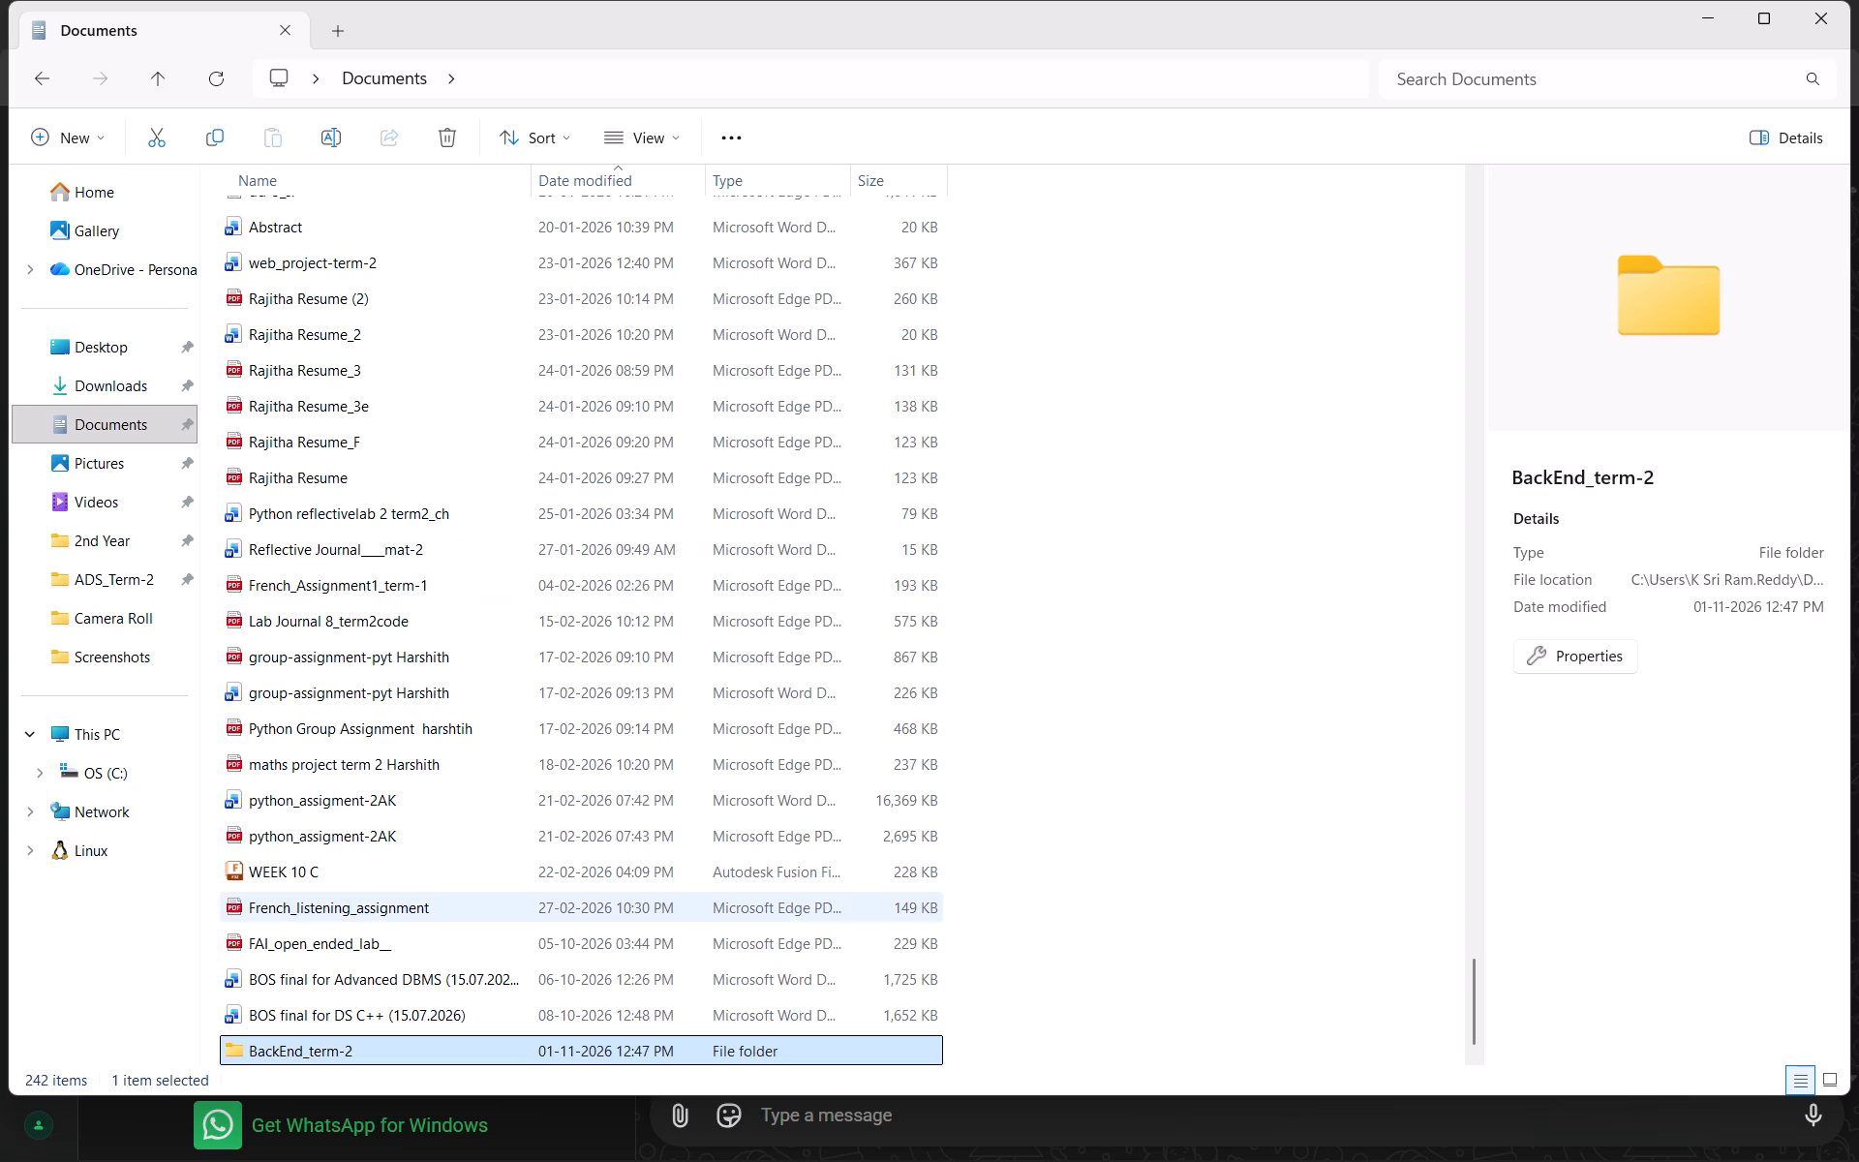
Bring up the available actions for the BackEnd_term-2 folder.
right_click(491, 1041)
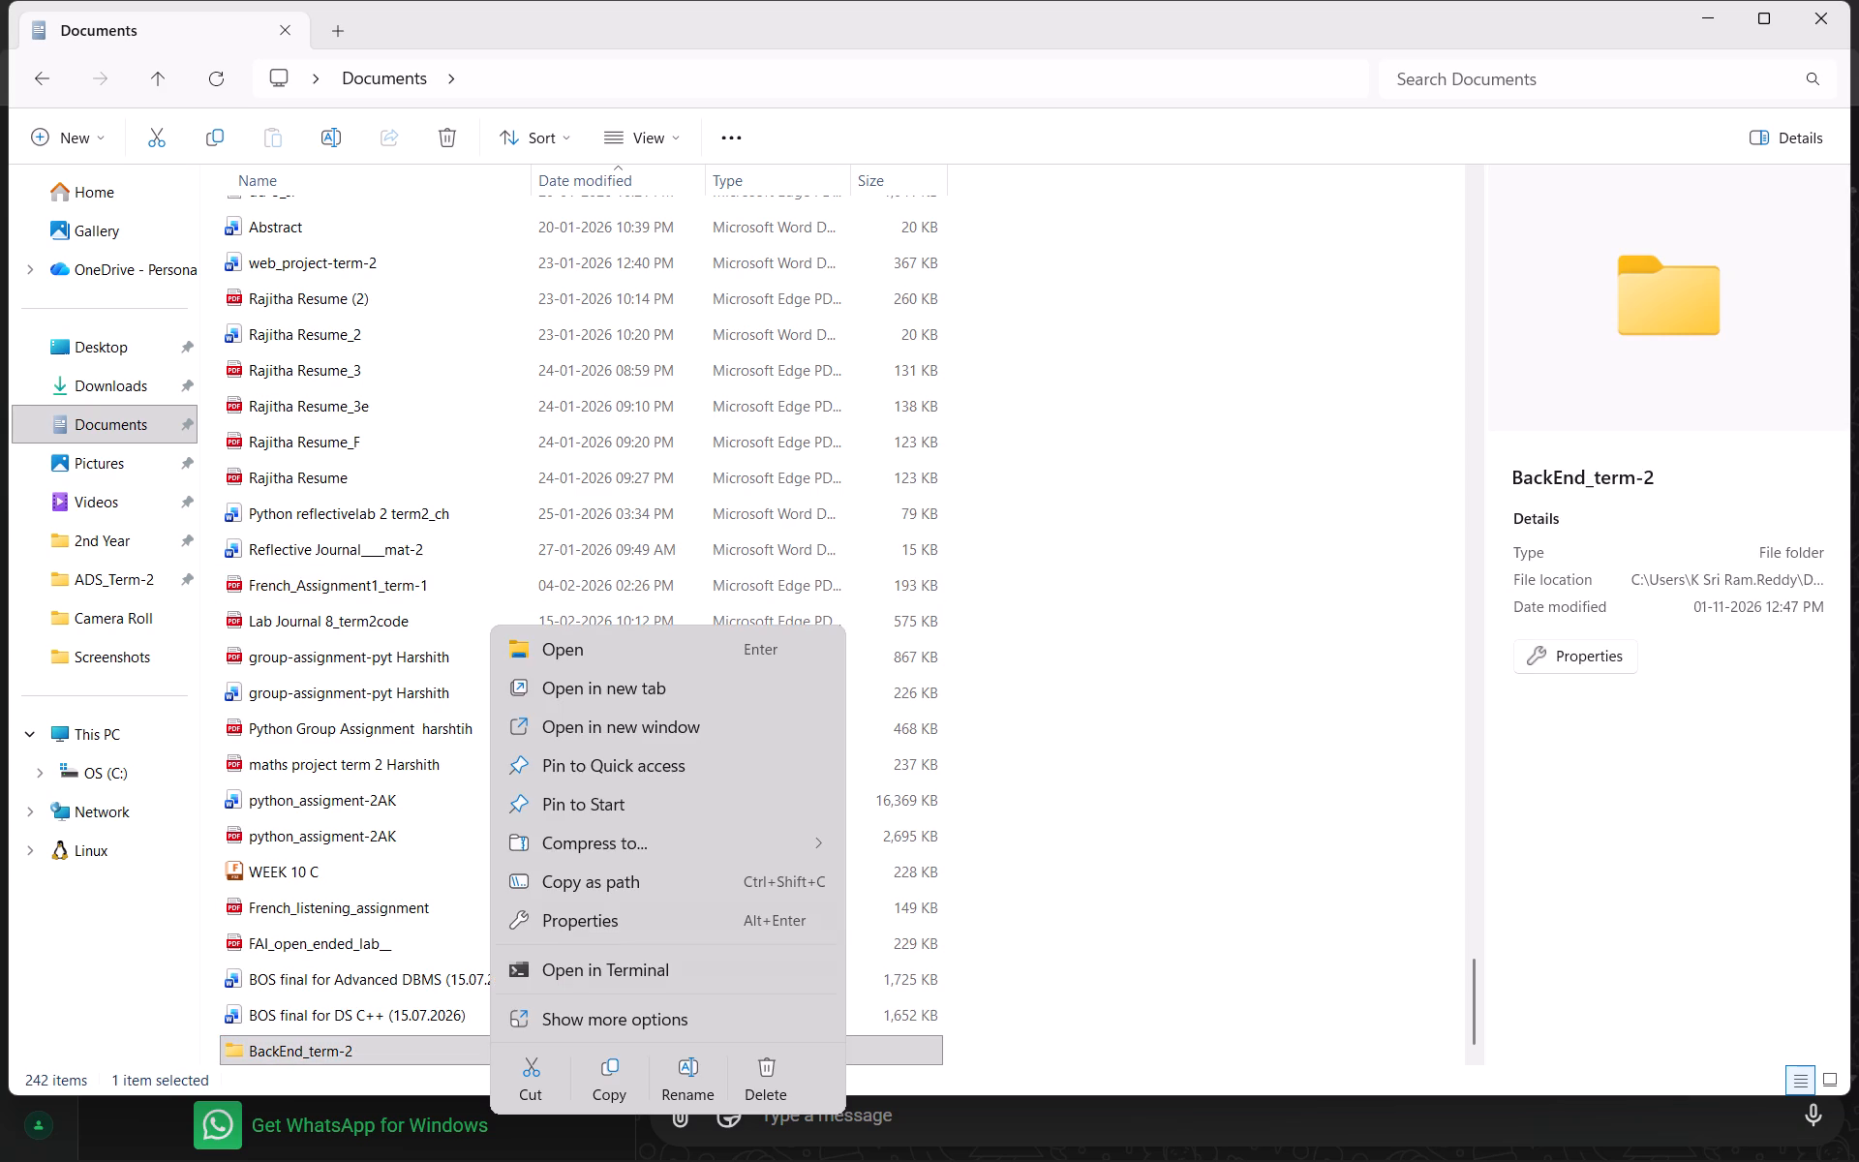
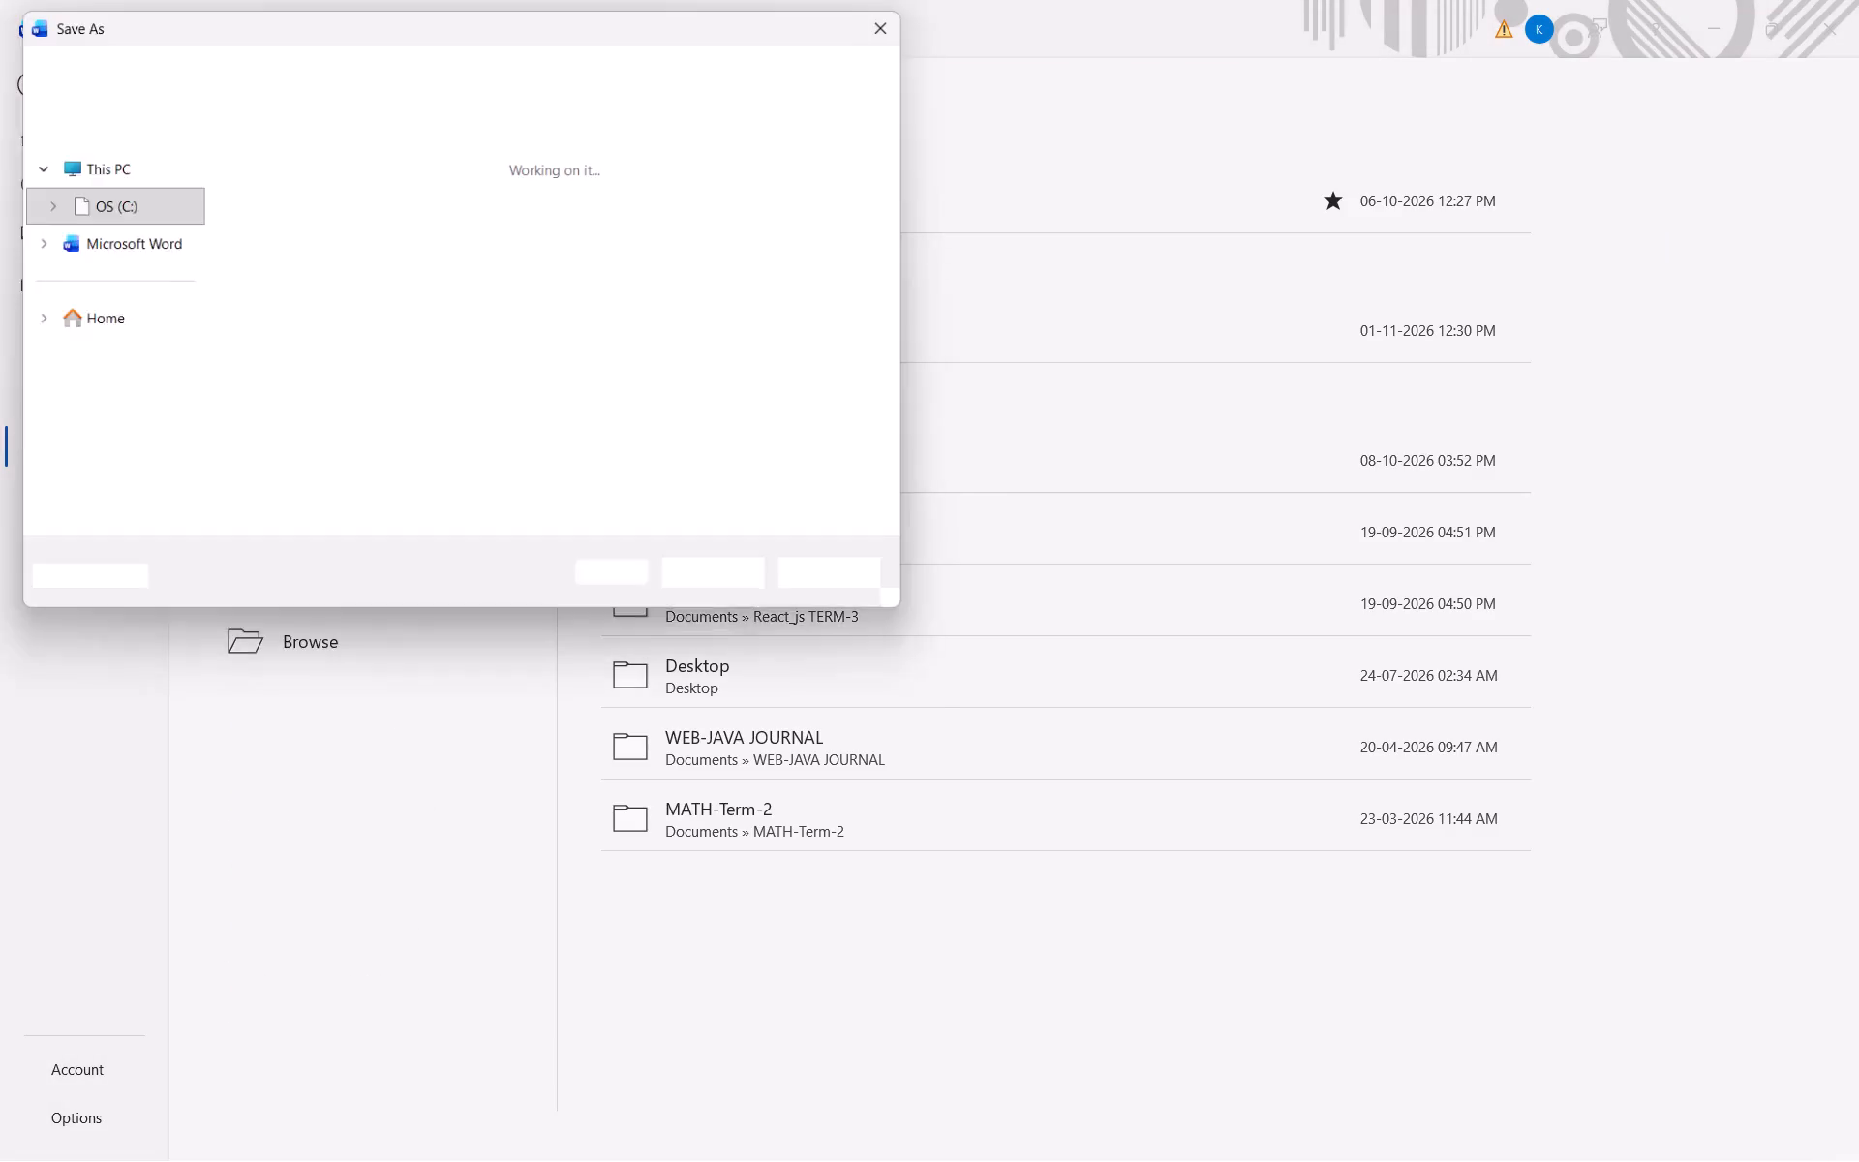
Save the Backend Lab Report 1 document as a PDF in the BackEnd_term-2 folder in Documents.
scroll(97, 276, up, 2)
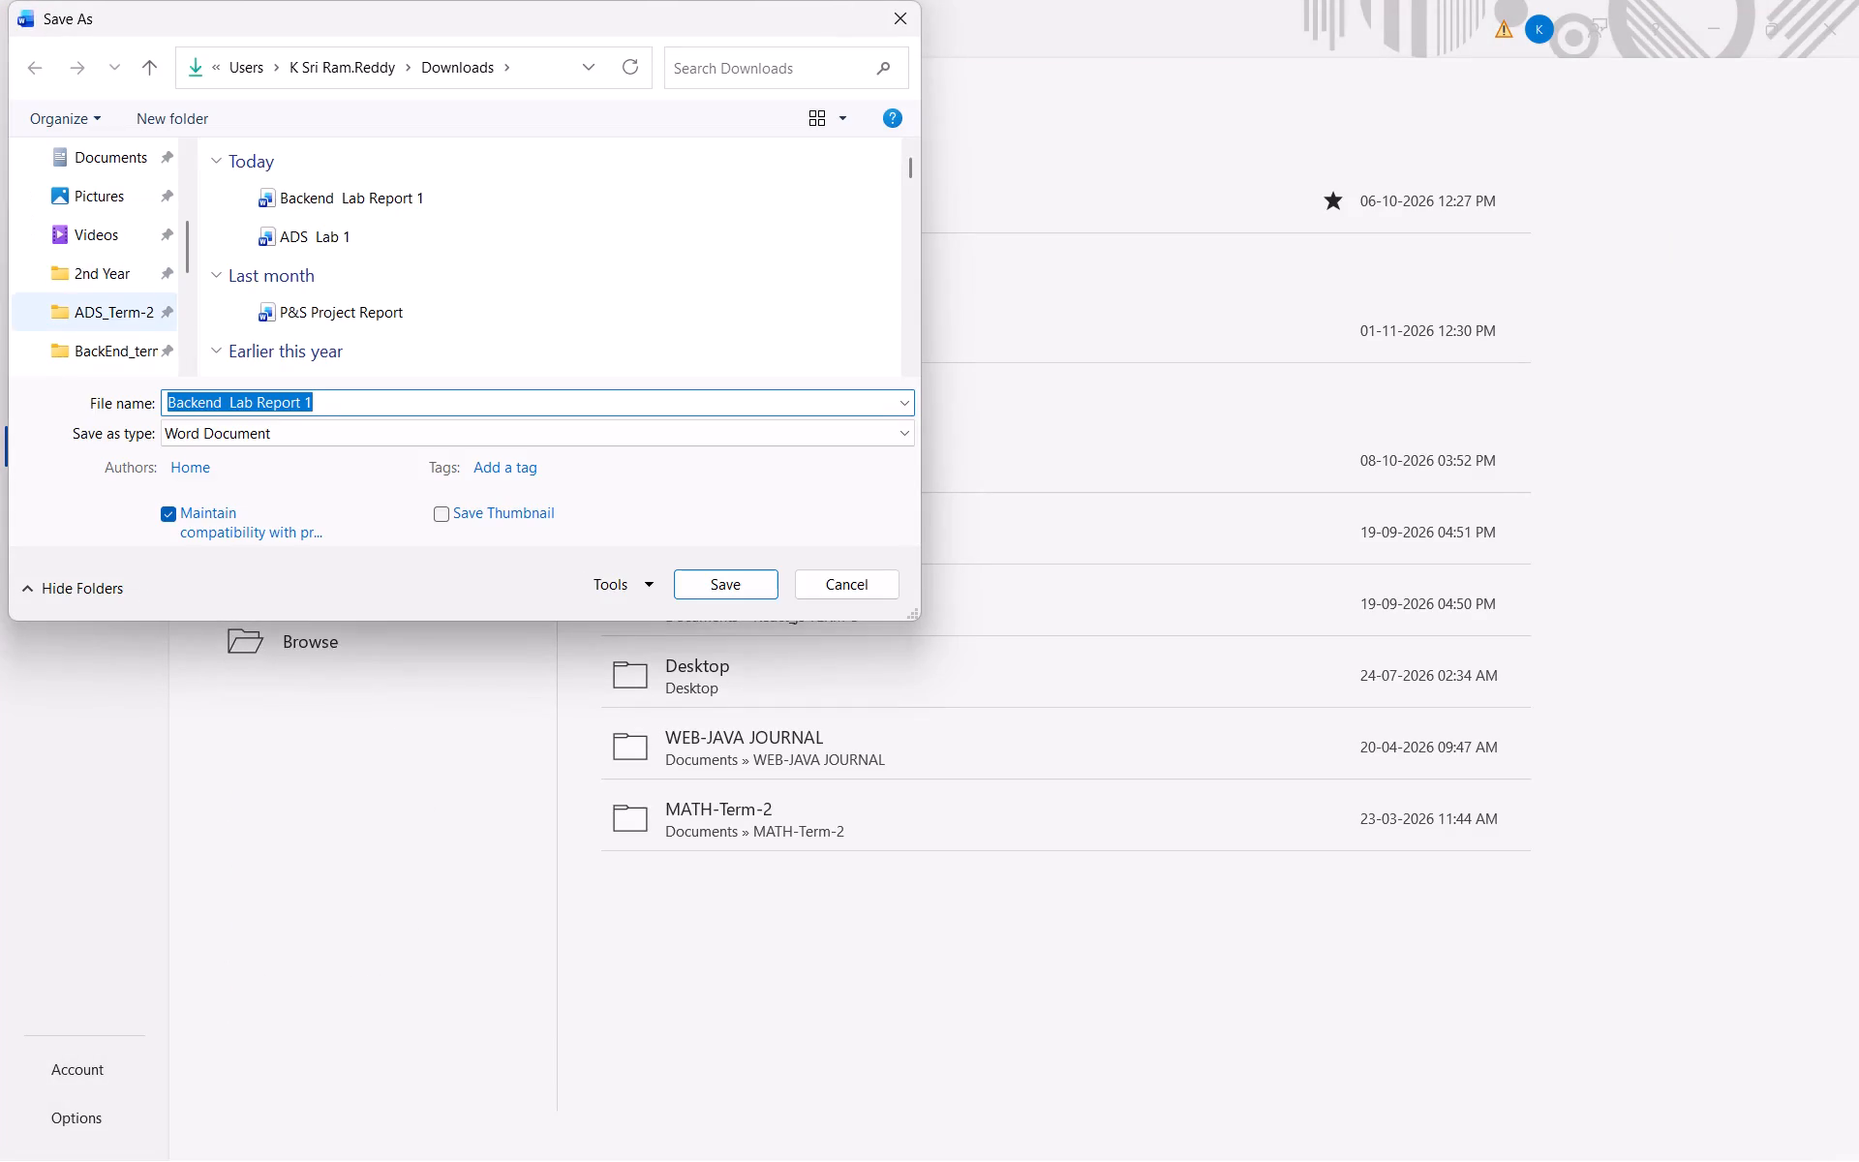
click(104, 346)
click(354, 433)
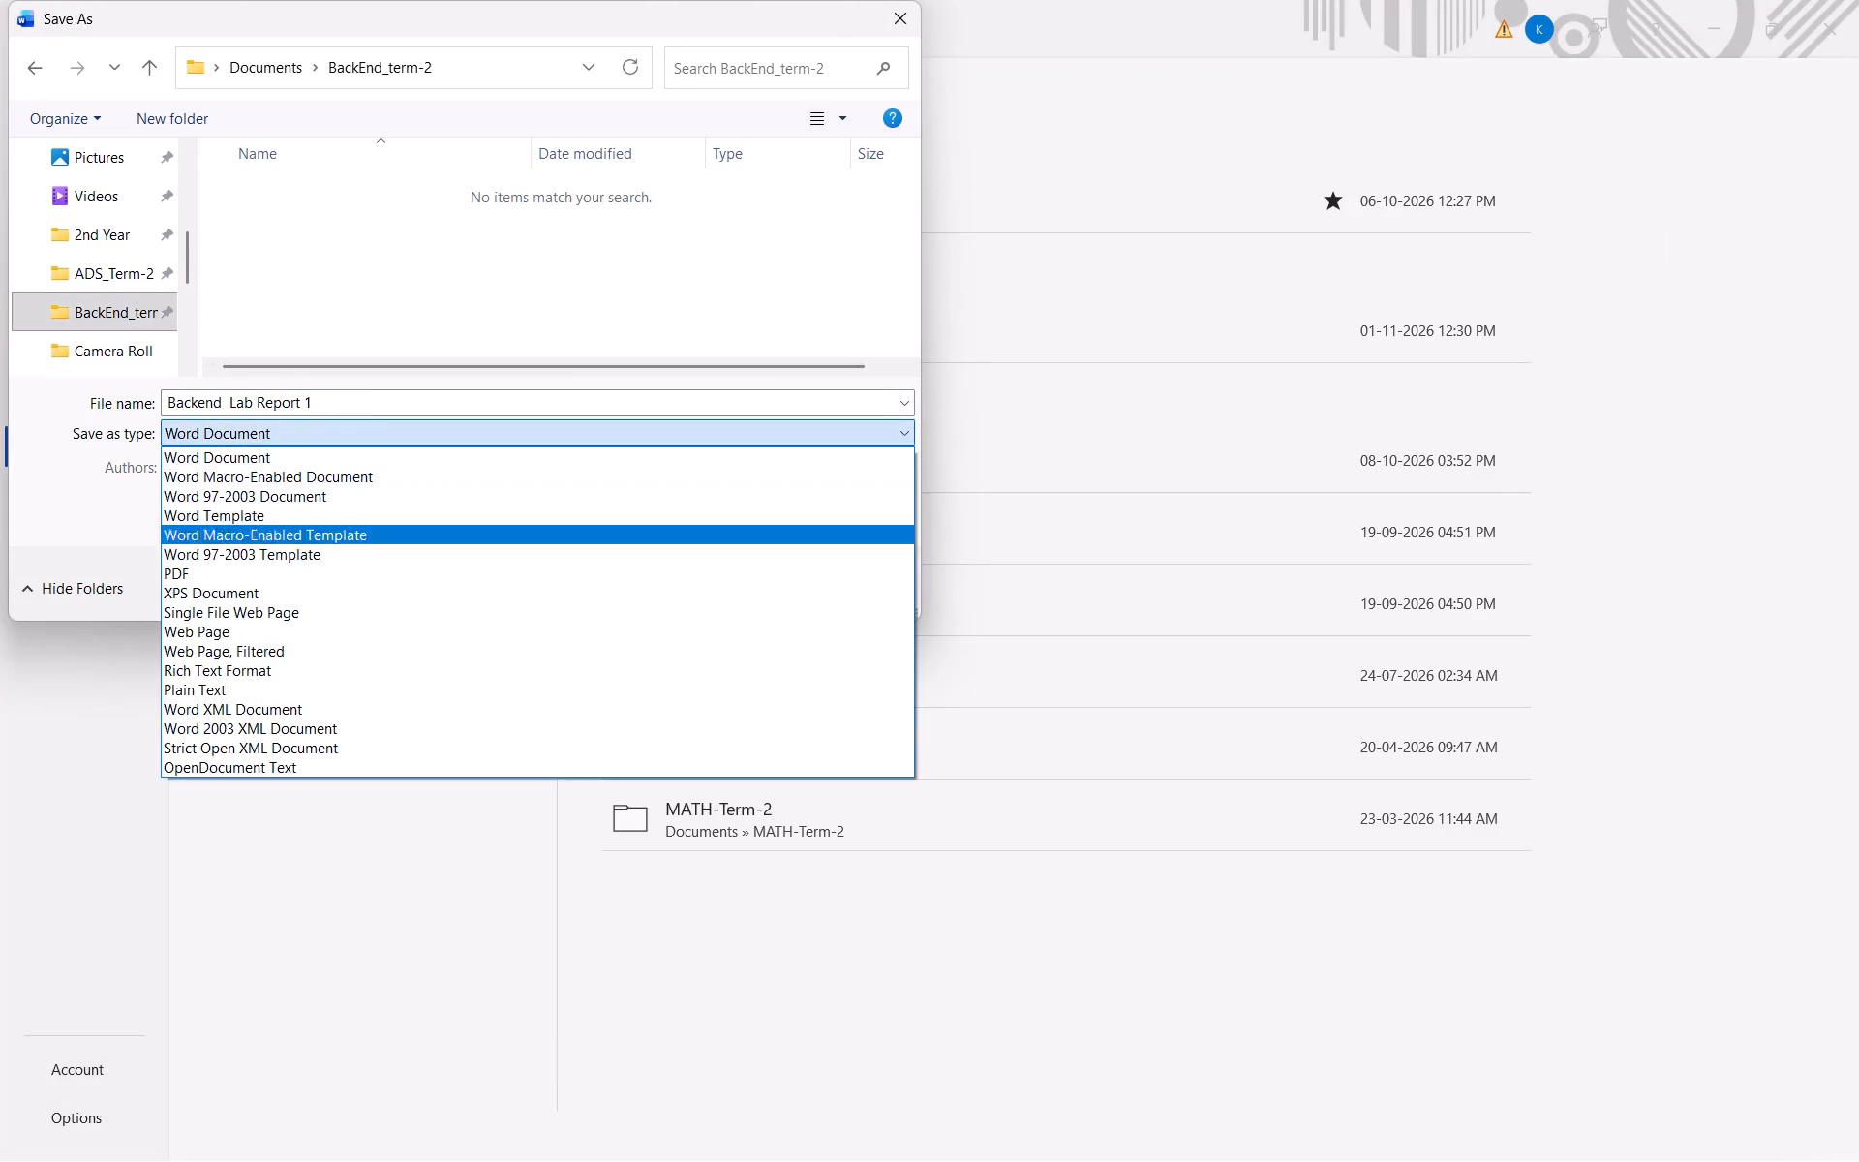
click(350, 571)
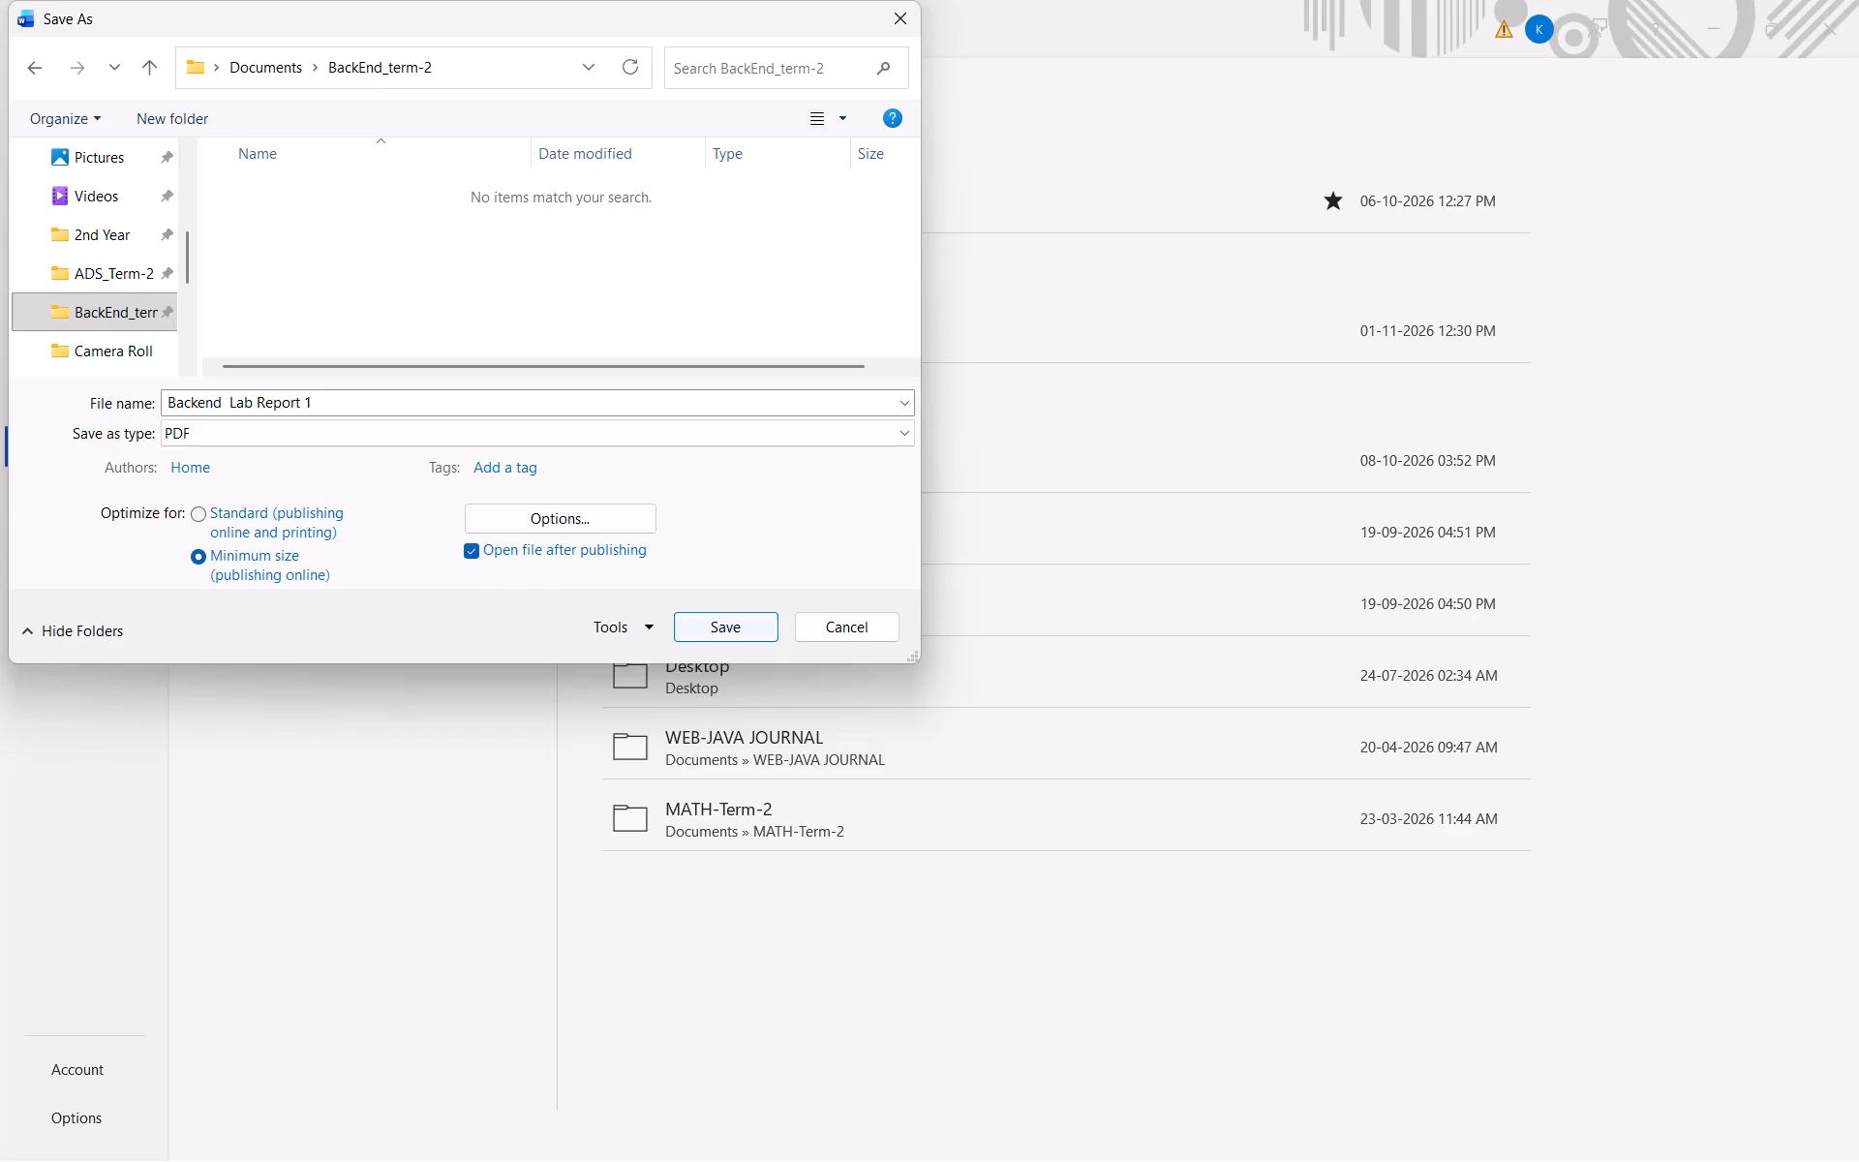
click(731, 630)
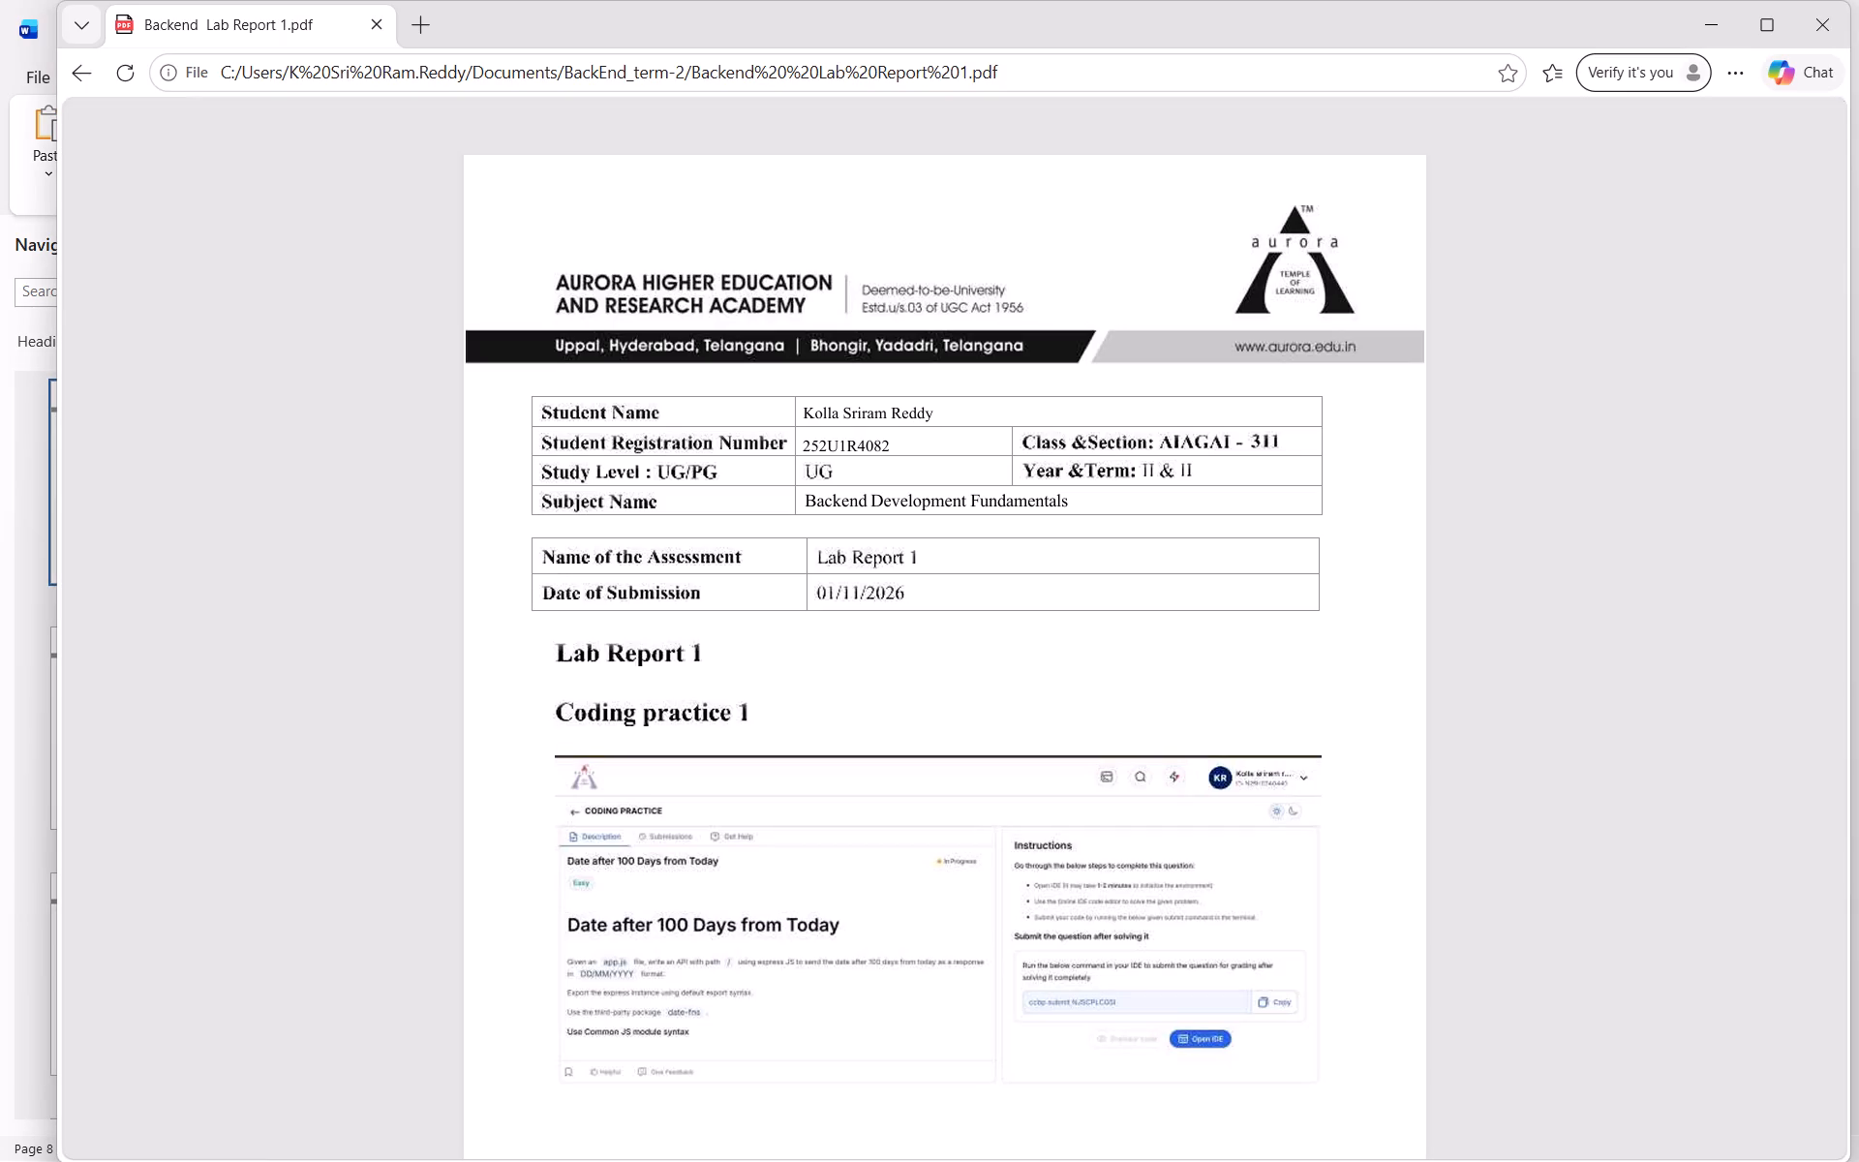
Review the exported PDF's student details and the profile badges in the coding practice screenshots, and close it.
scroll(861, 456, down, 5)
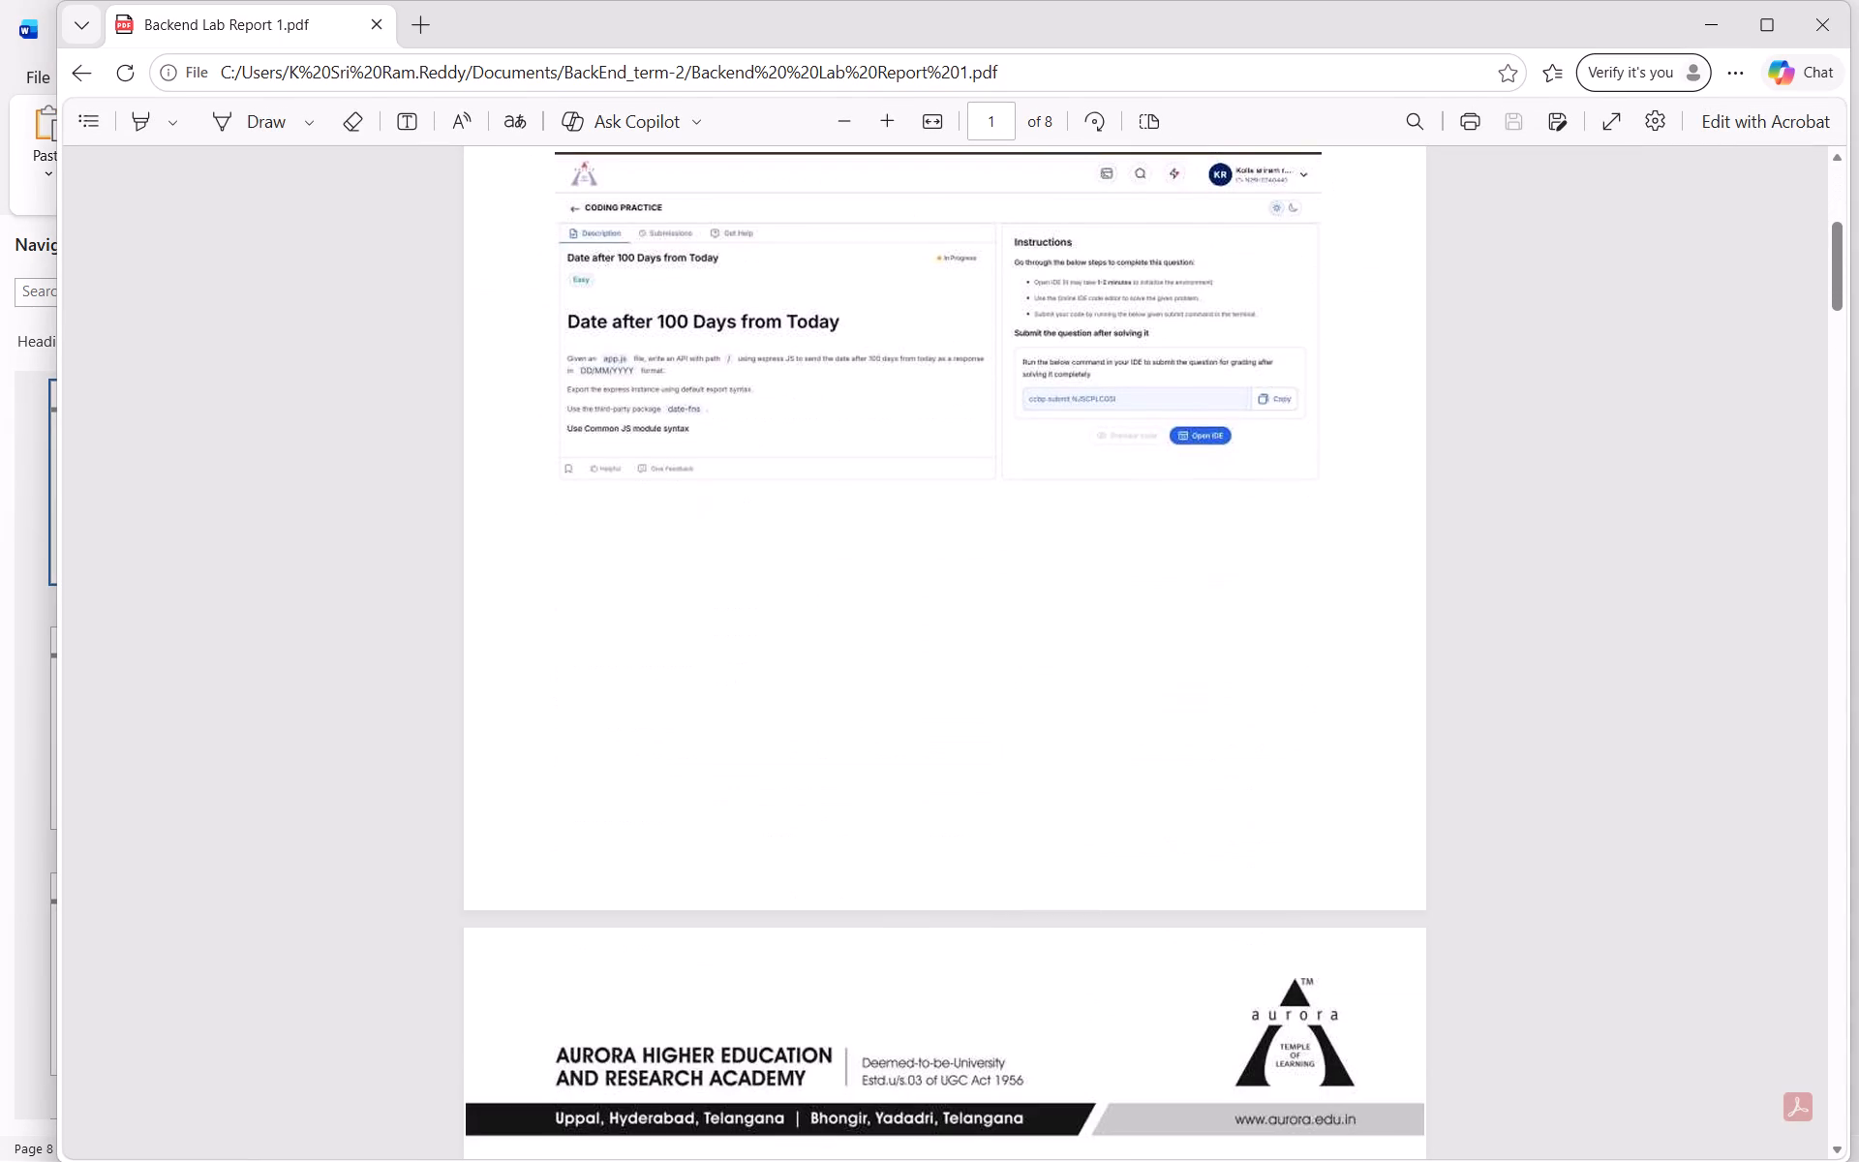
scroll(1272, 243, up, 2)
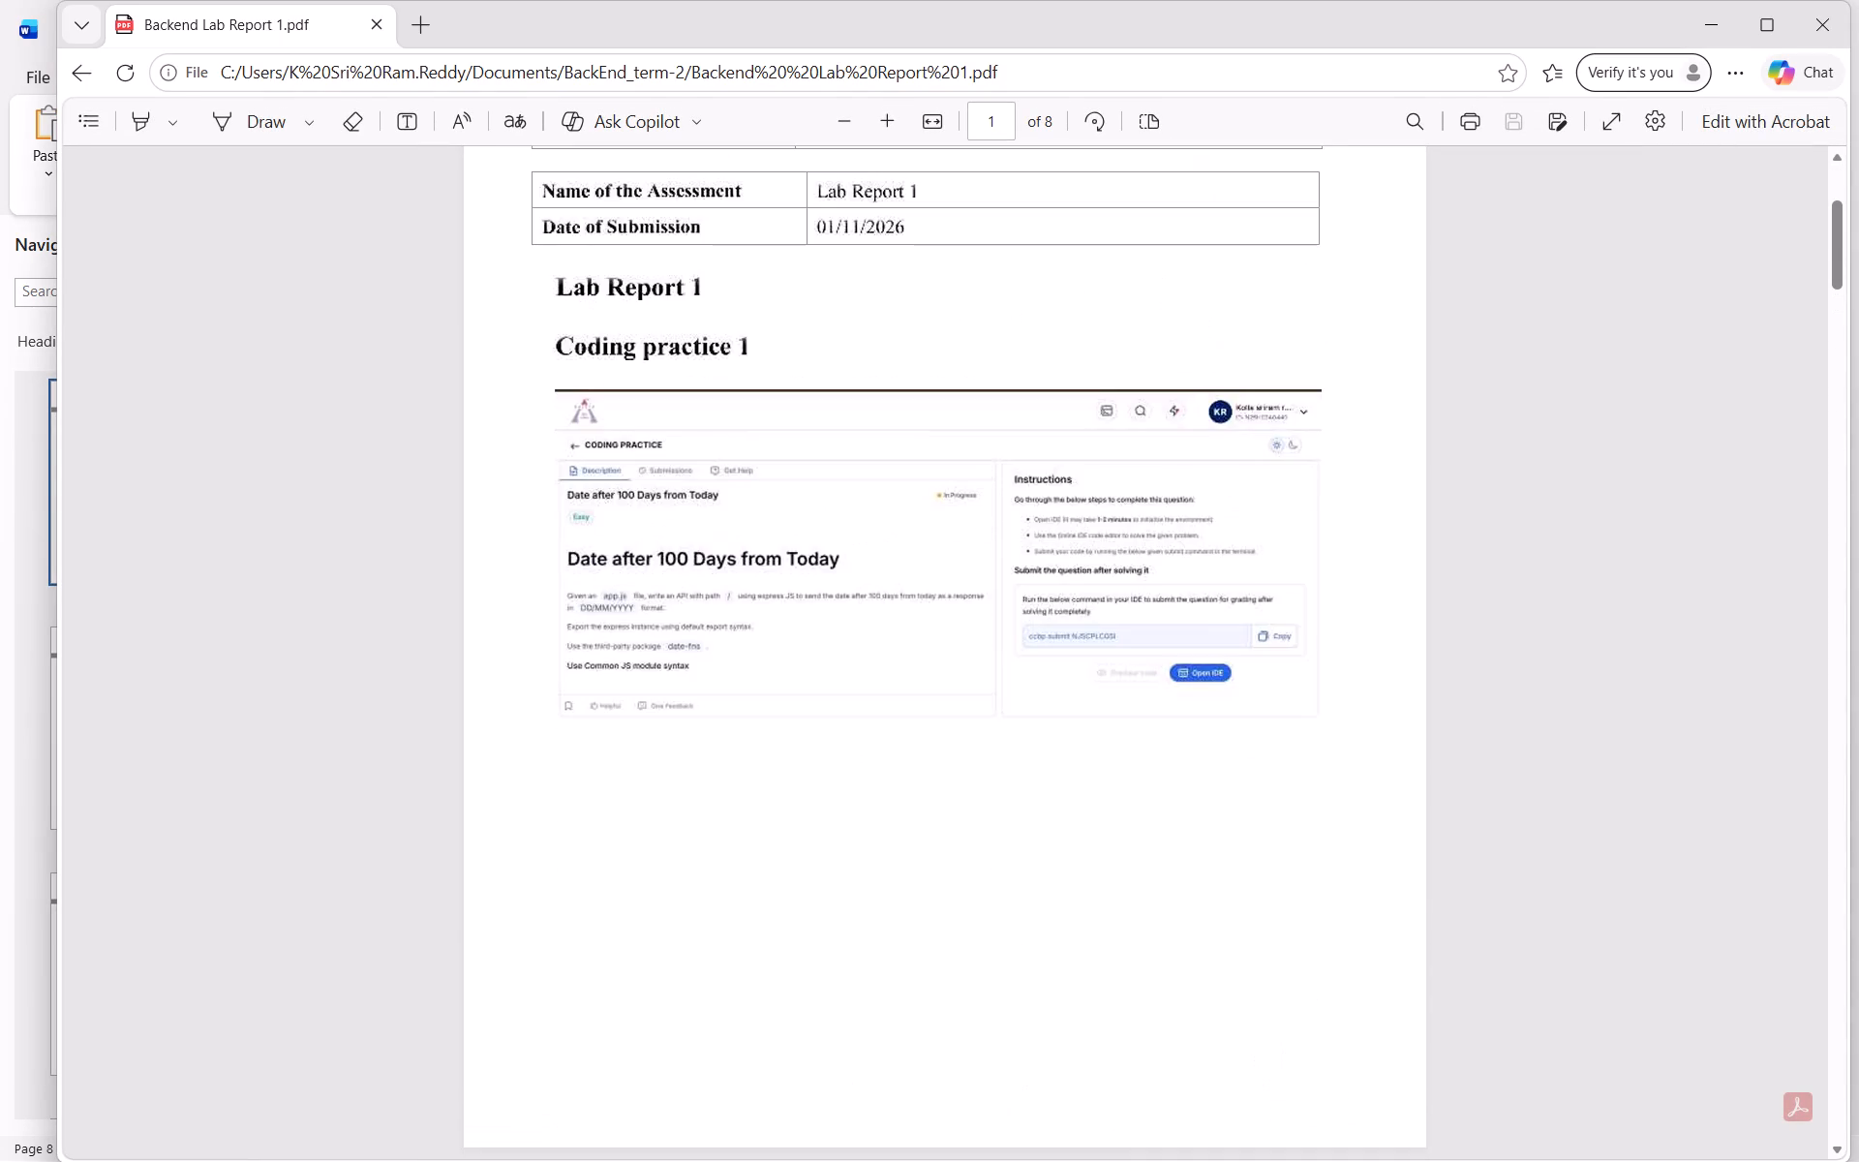
ctrl+scroll(1222, 427, down, 8)
ctrl+scroll(1247, 378, up, 7)
scroll(1234, 374, up, 6)
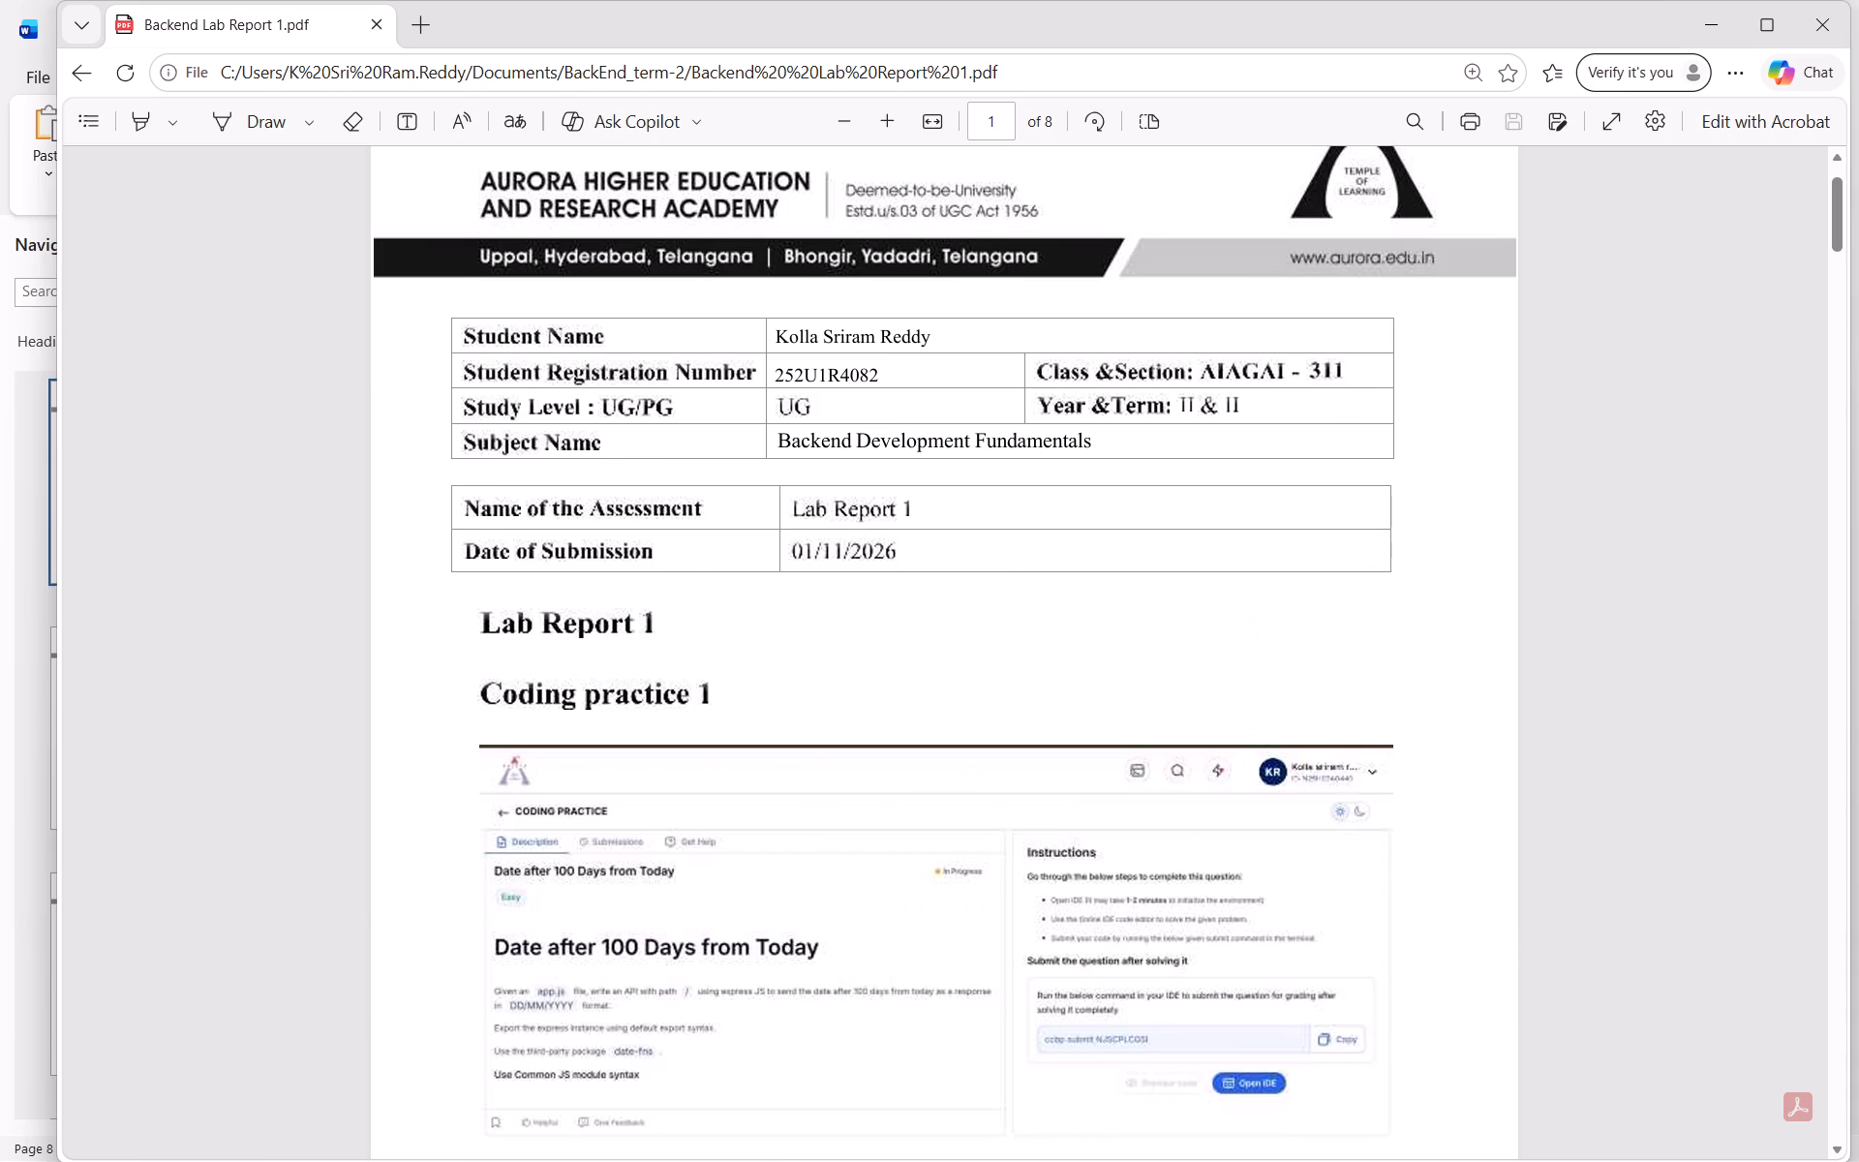
ctrl+scroll(1290, 708, up, 5)
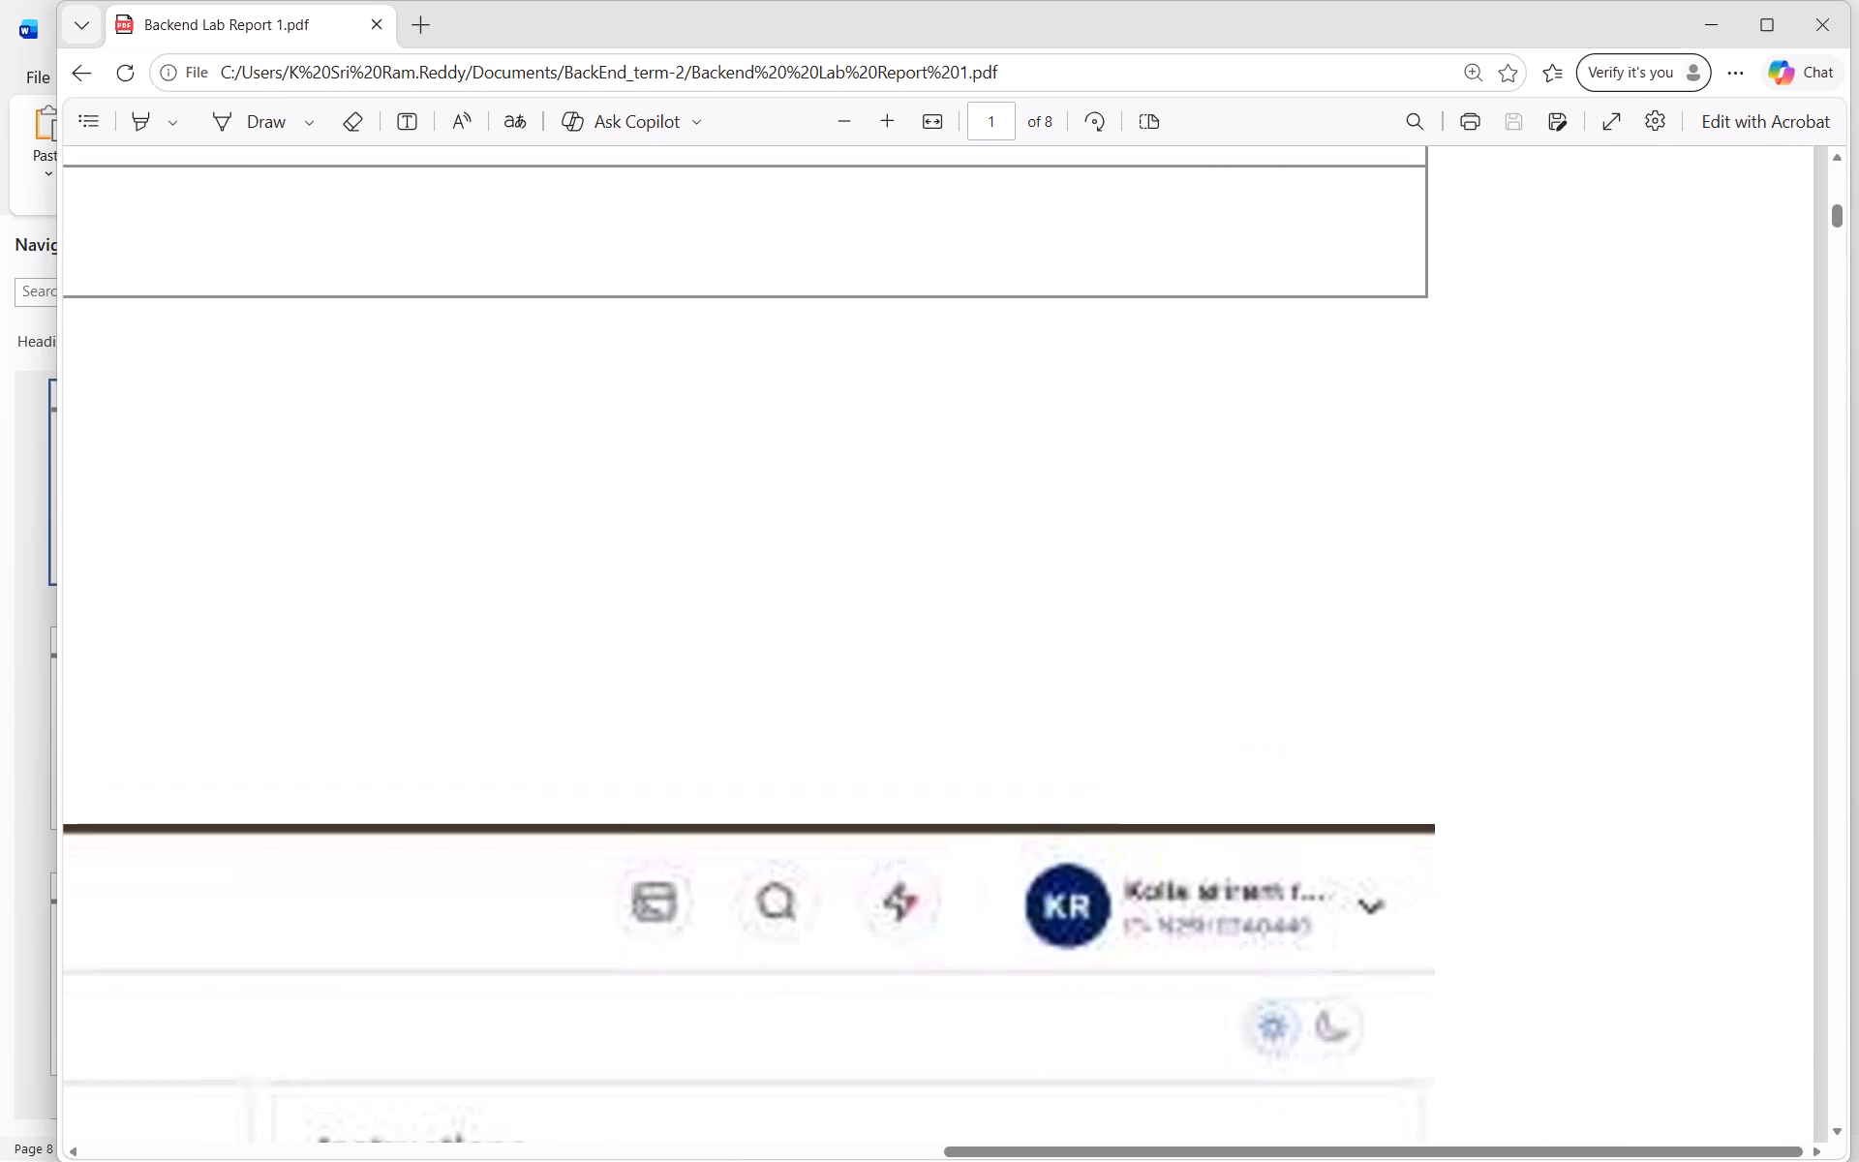
ctrl+scroll(1283, 684, down, 9)
scroll(1123, 663, down, 4)
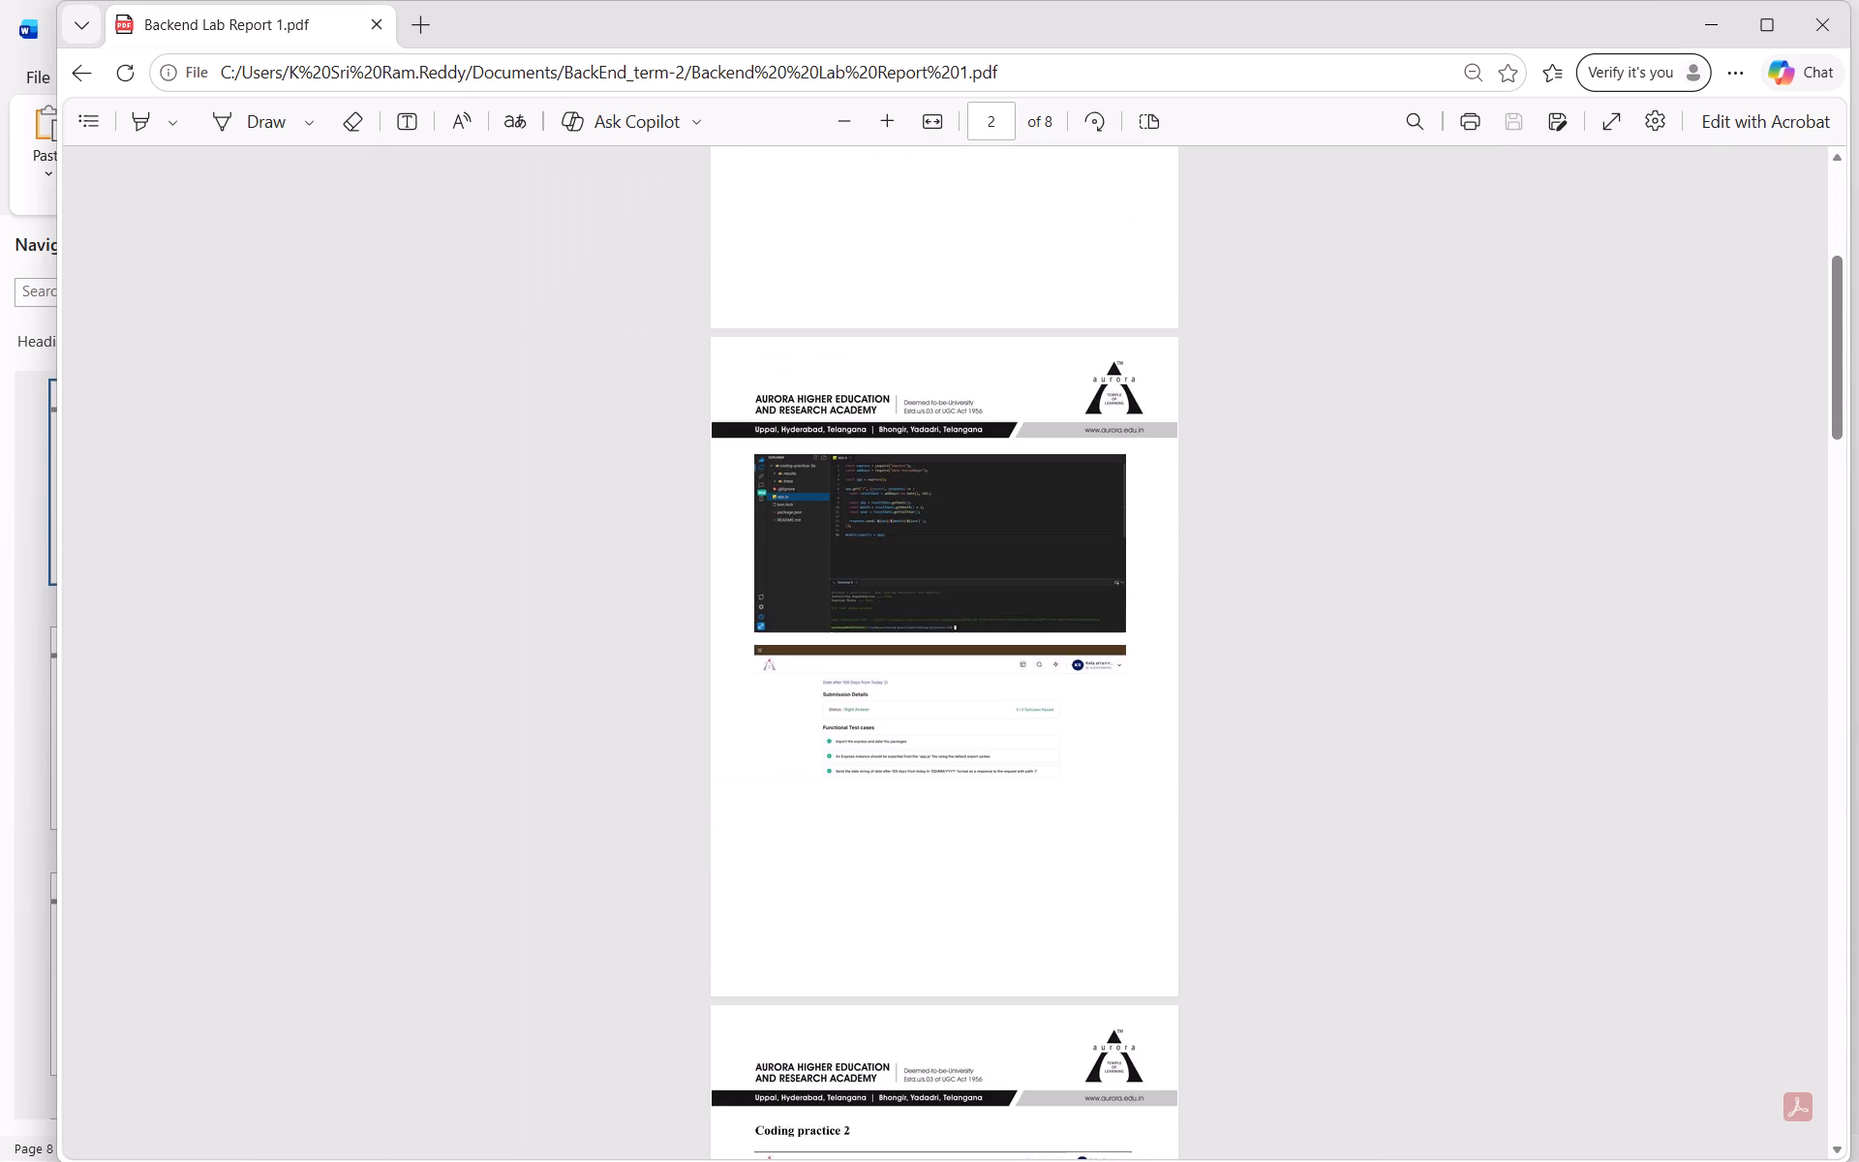
ctrl+scroll(1087, 667, up, 5)
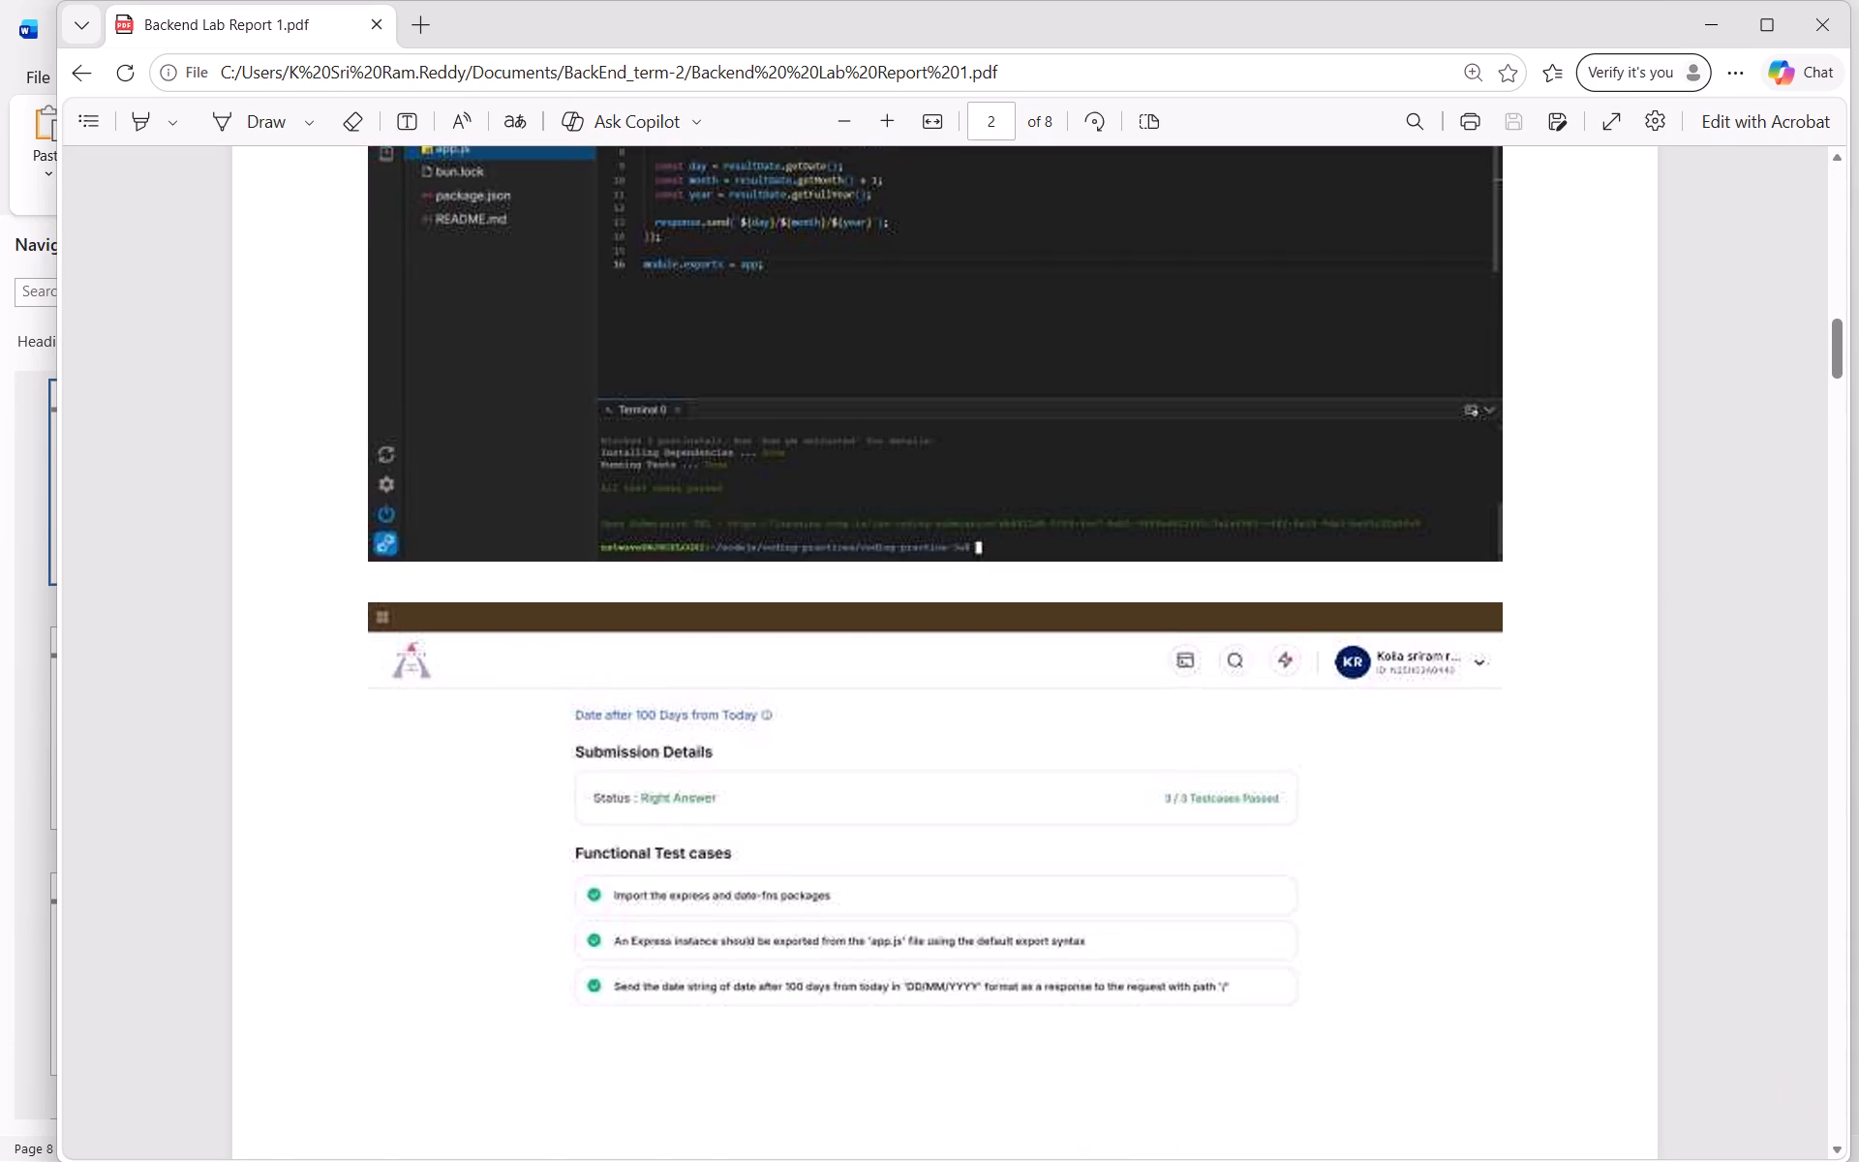
scroll(1198, 663, down, 6)
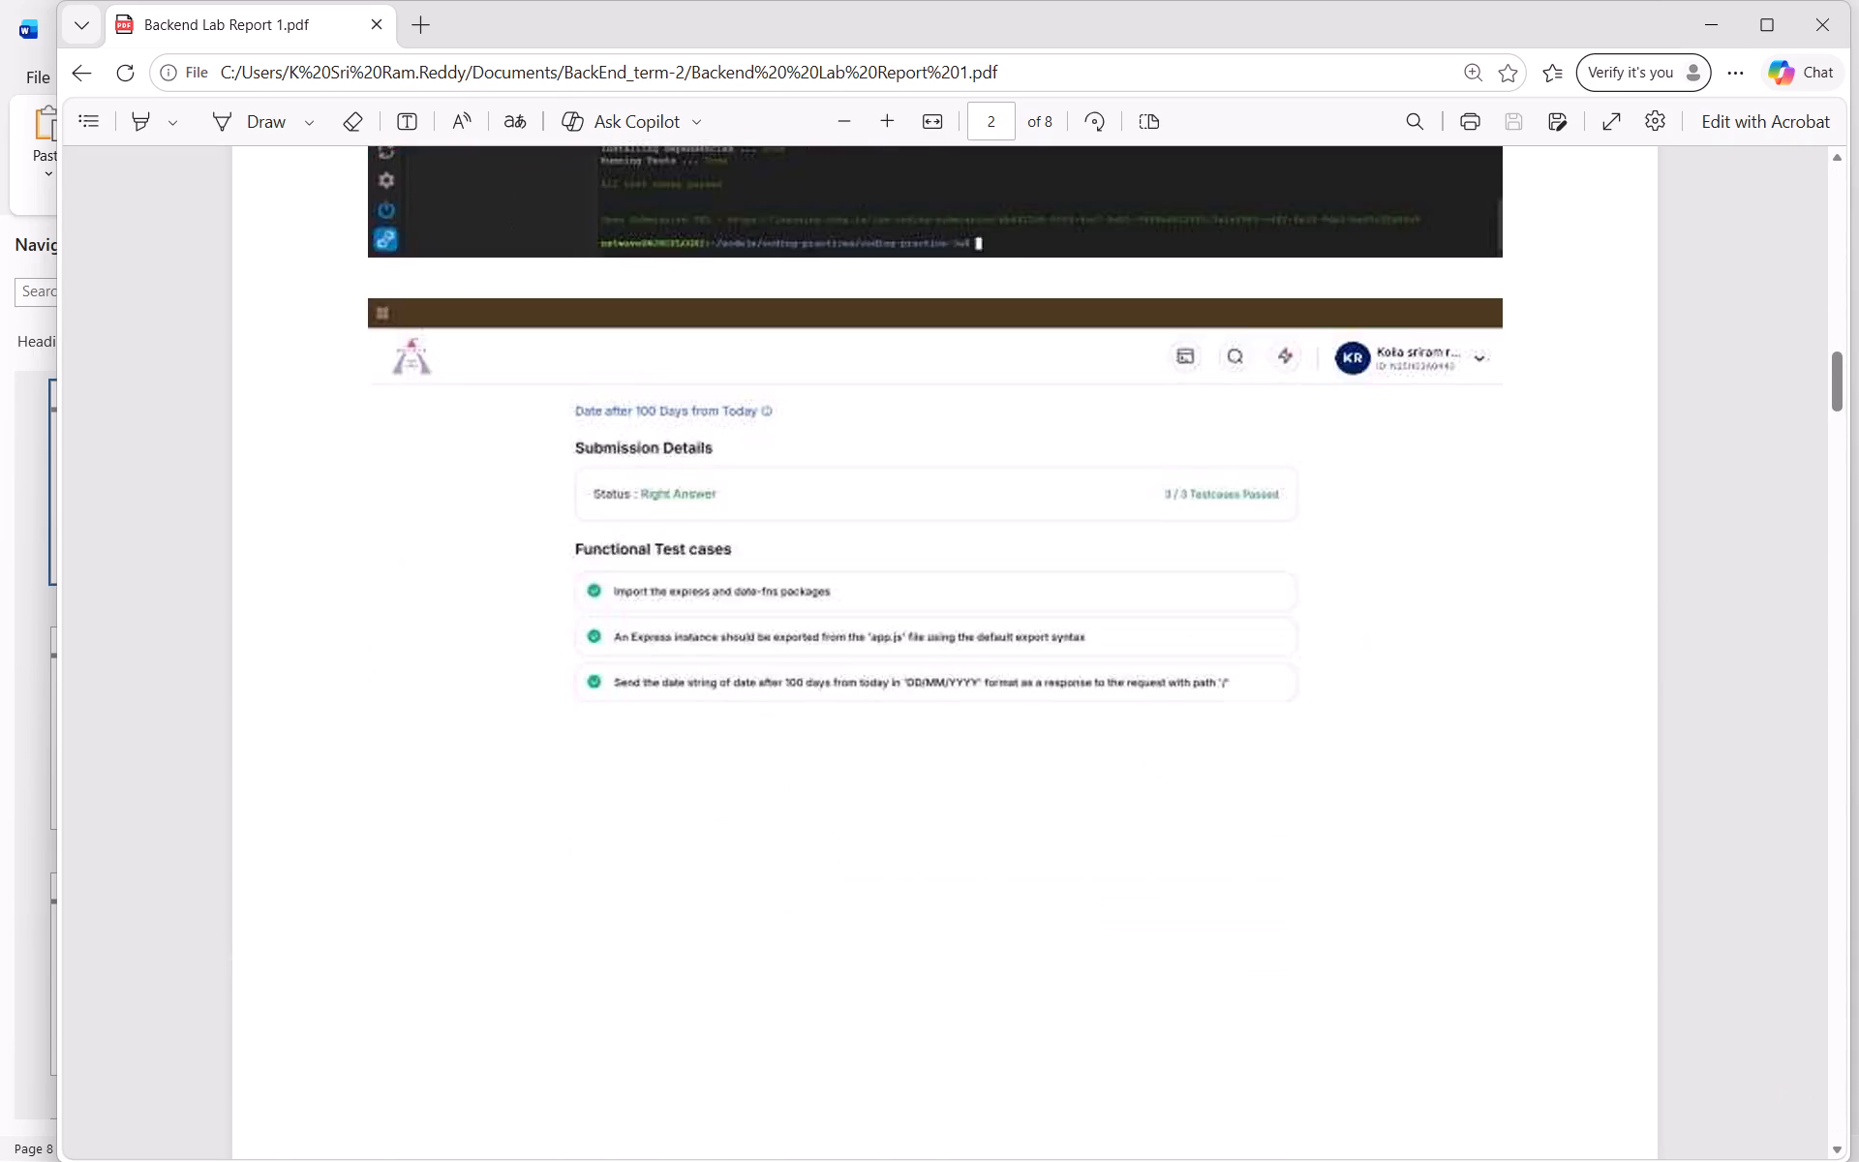
scroll(1198, 663, down, 8)
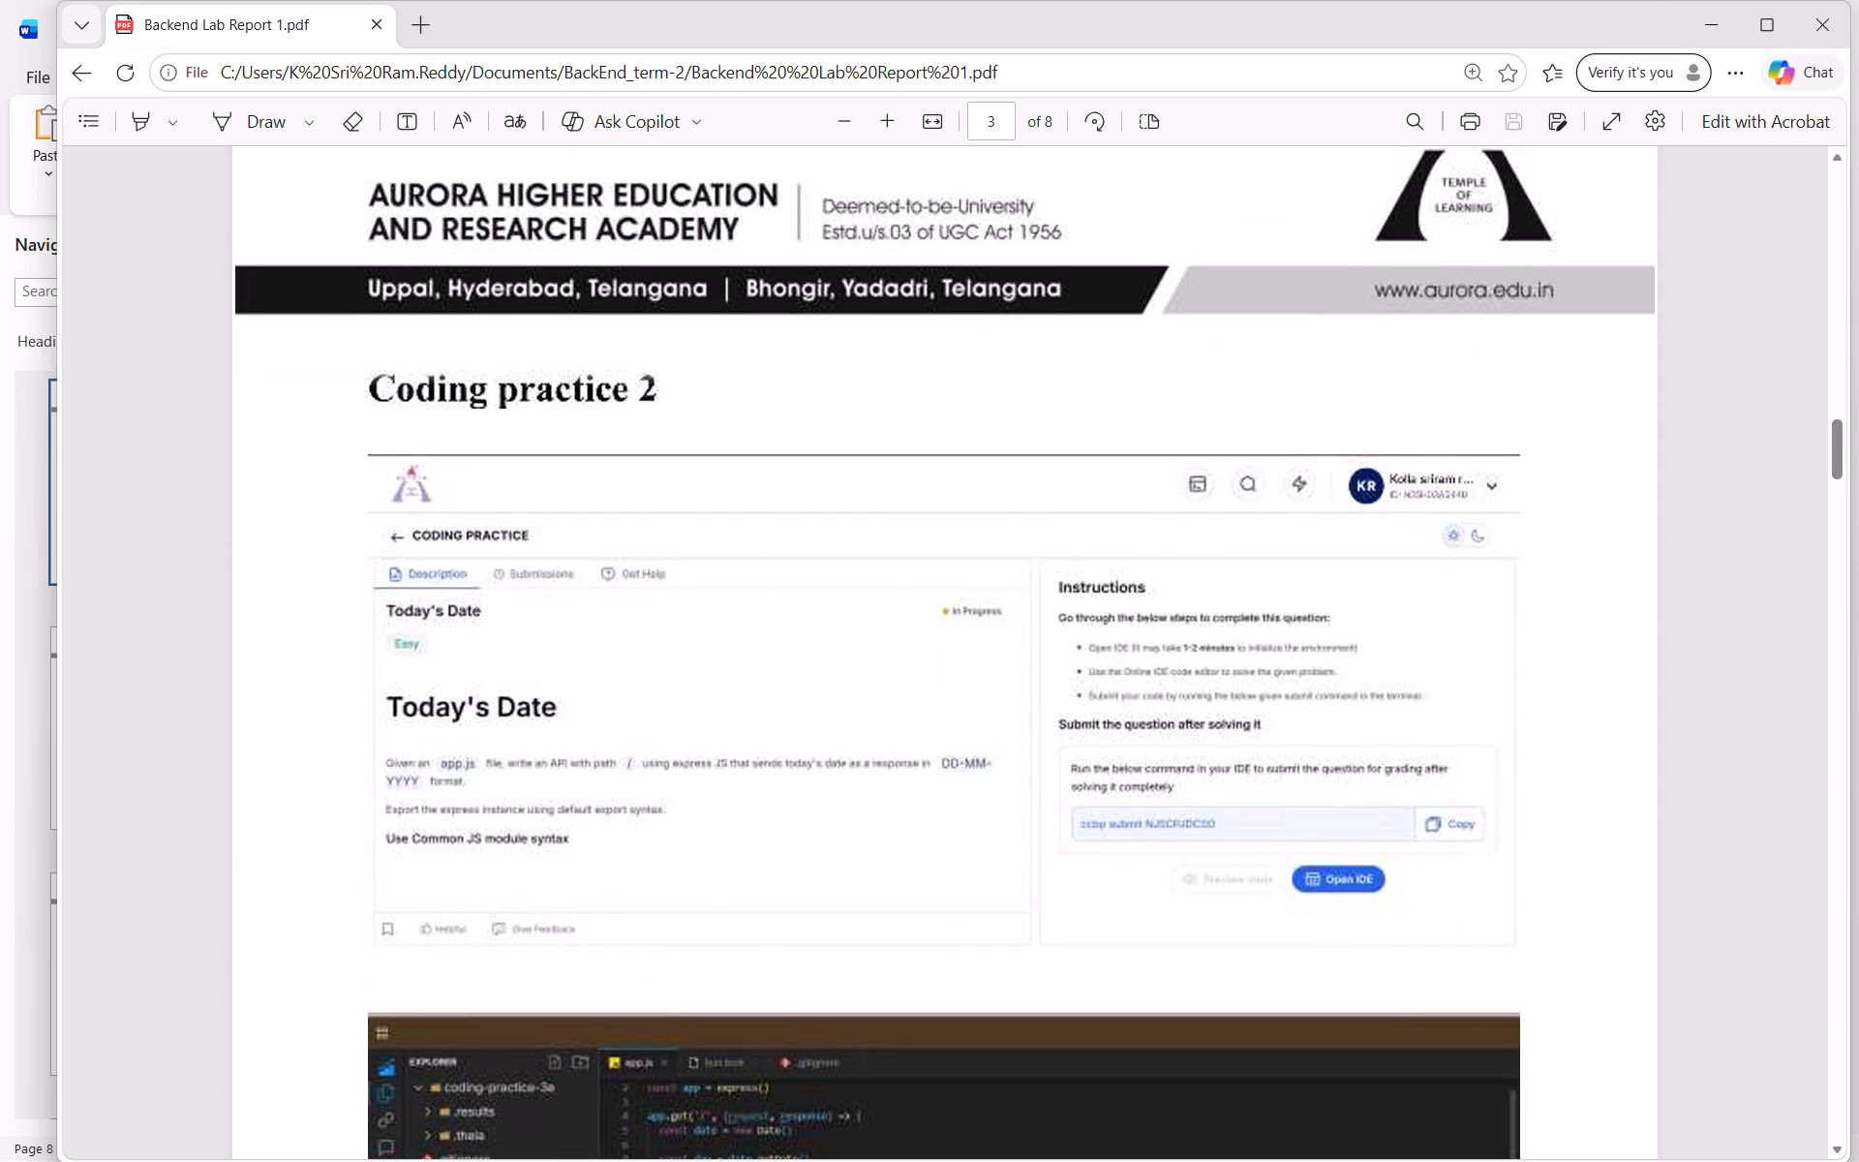
scroll(1198, 662, down, 14)
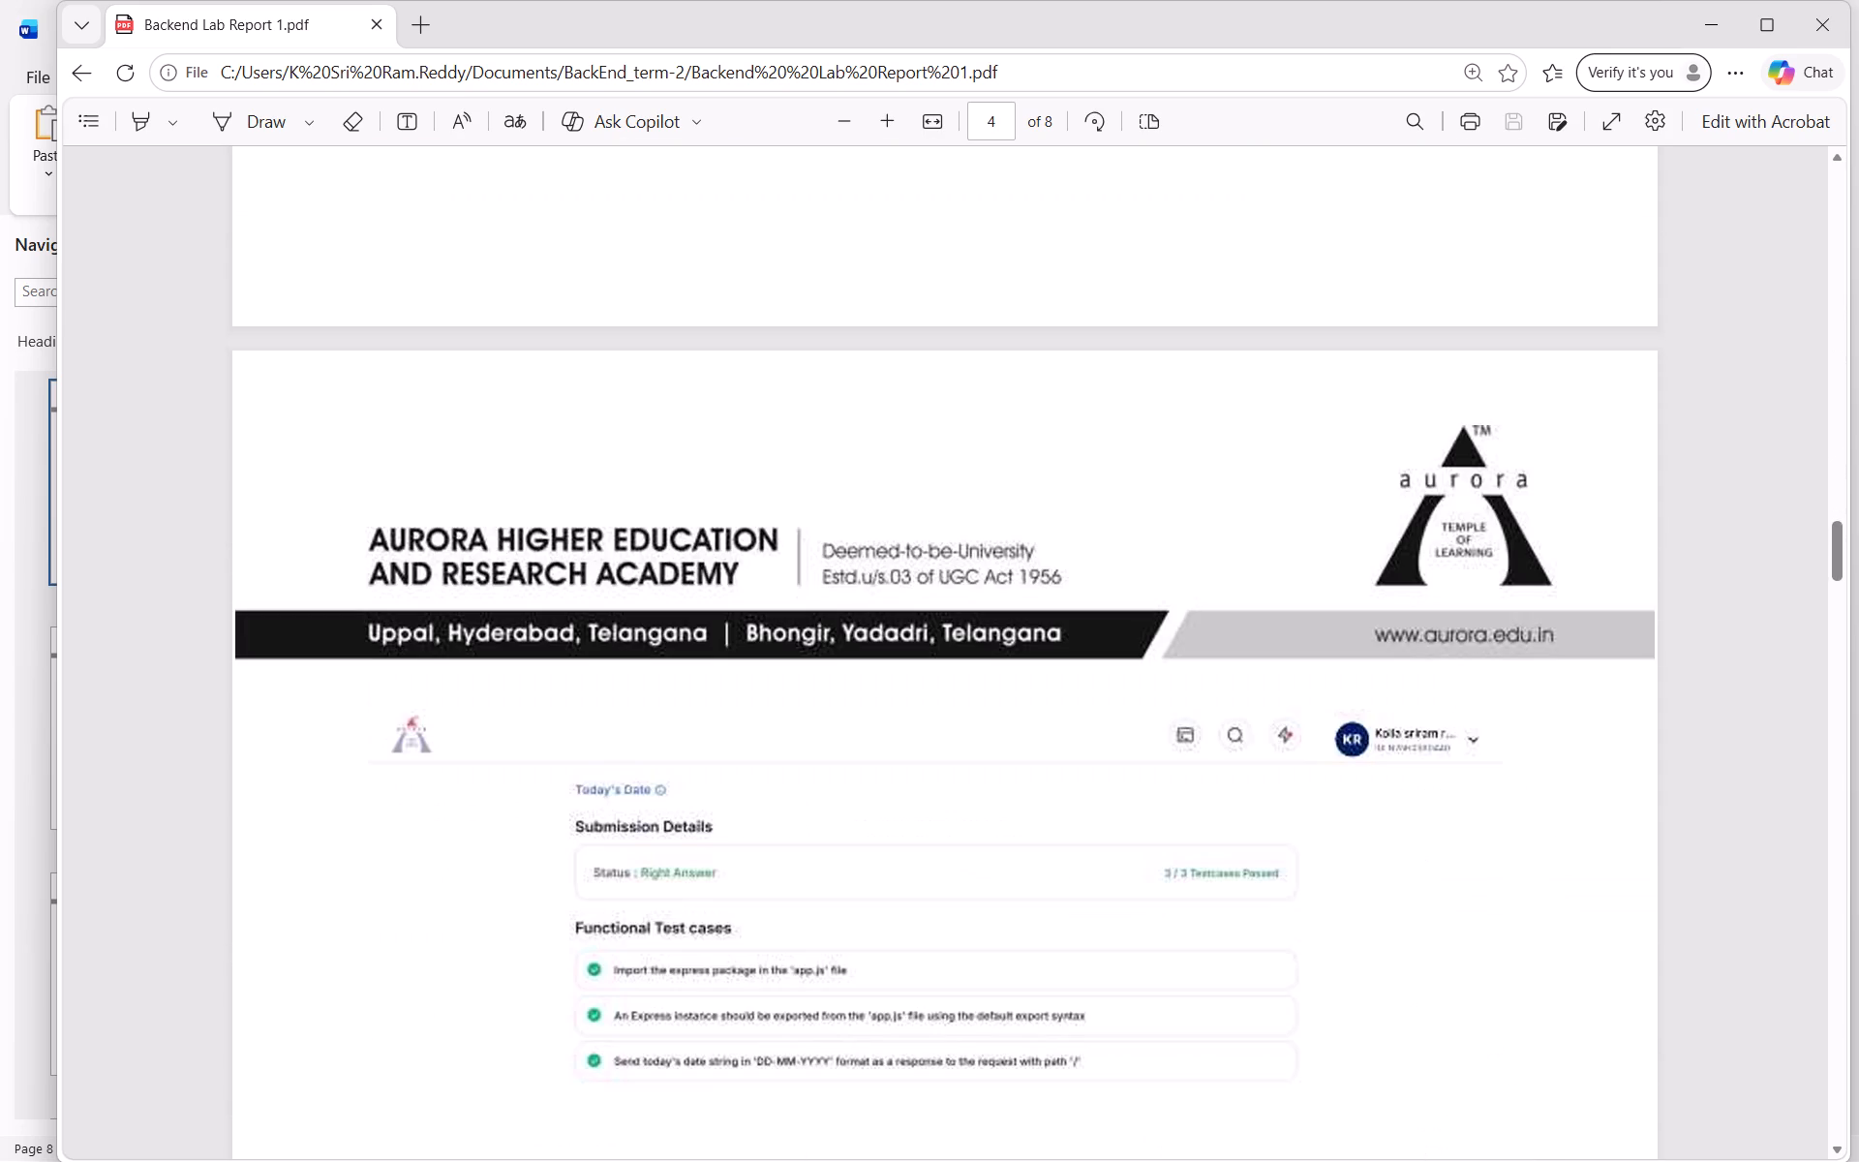
scroll(1197, 657, down, 2)
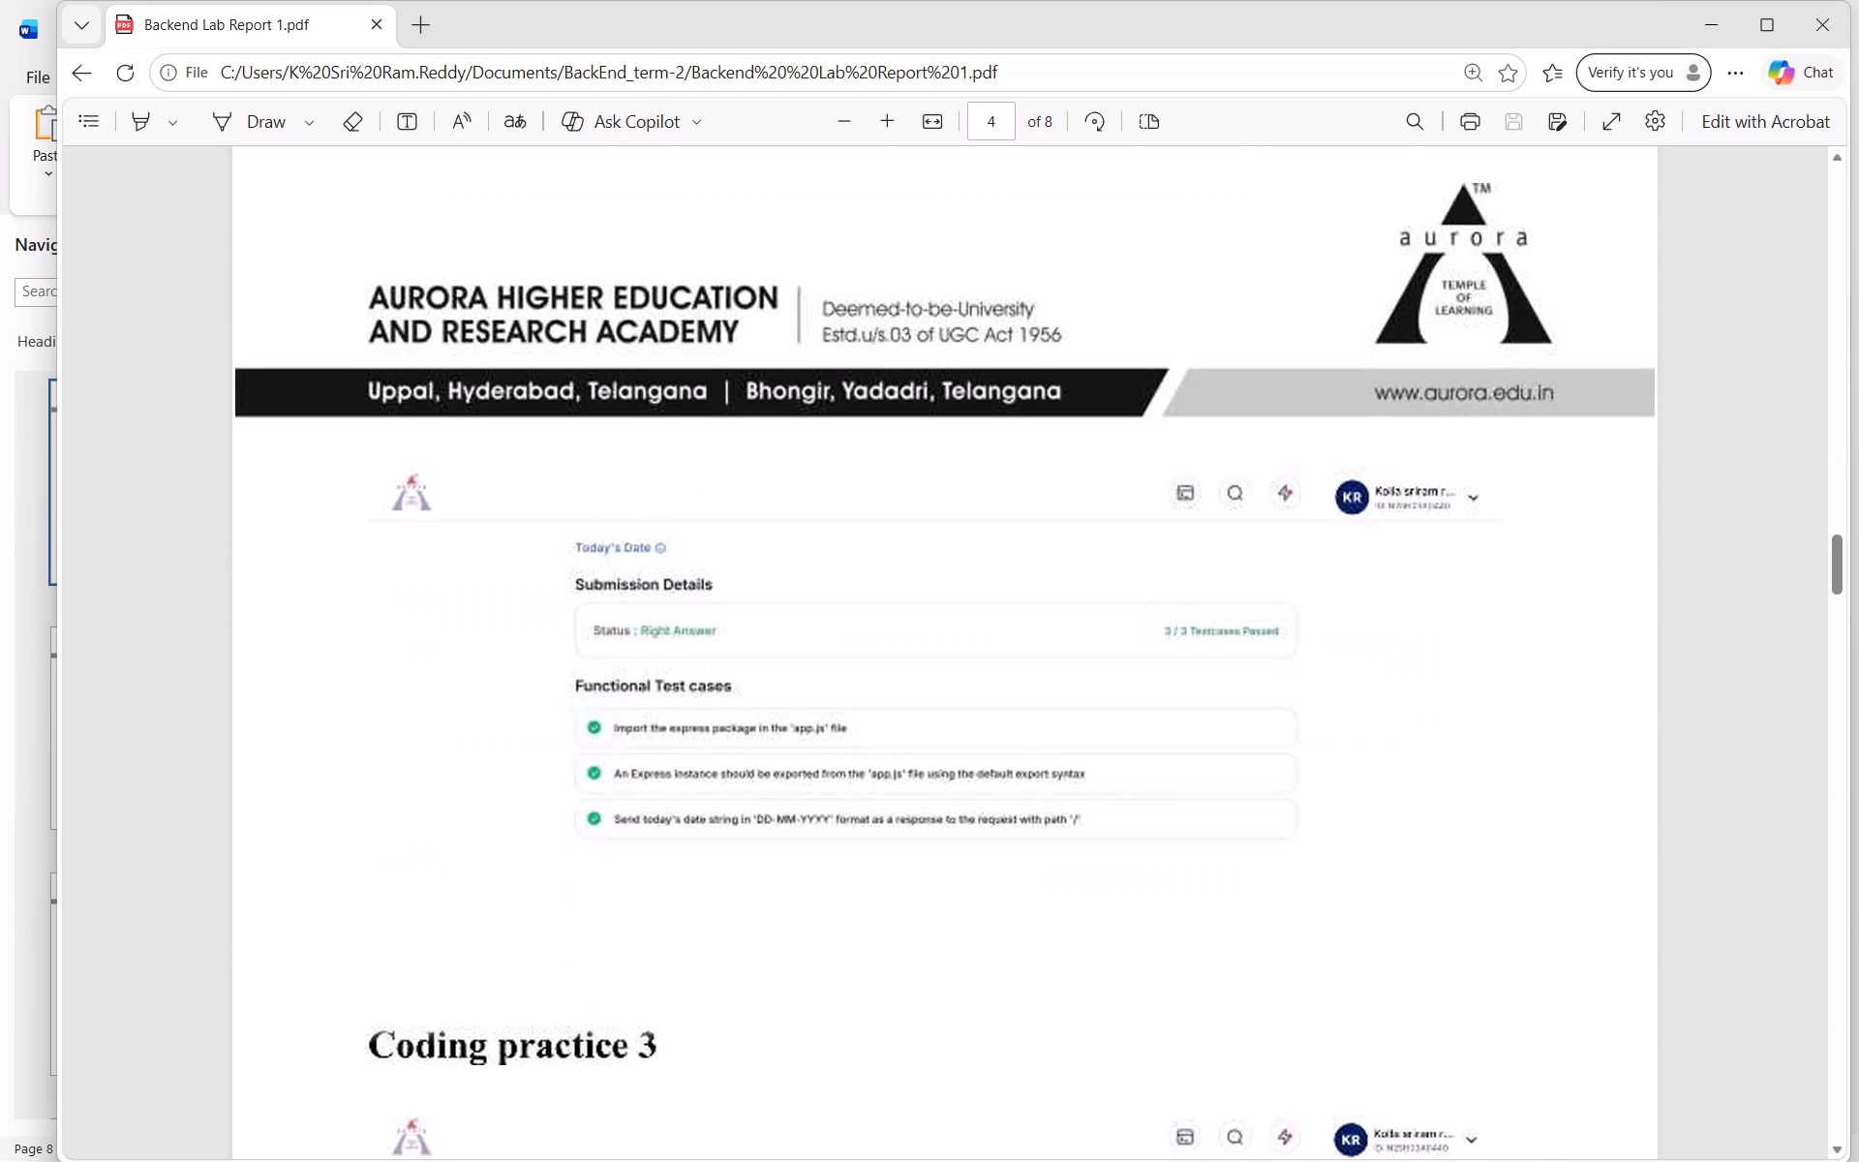
click(1820, 31)
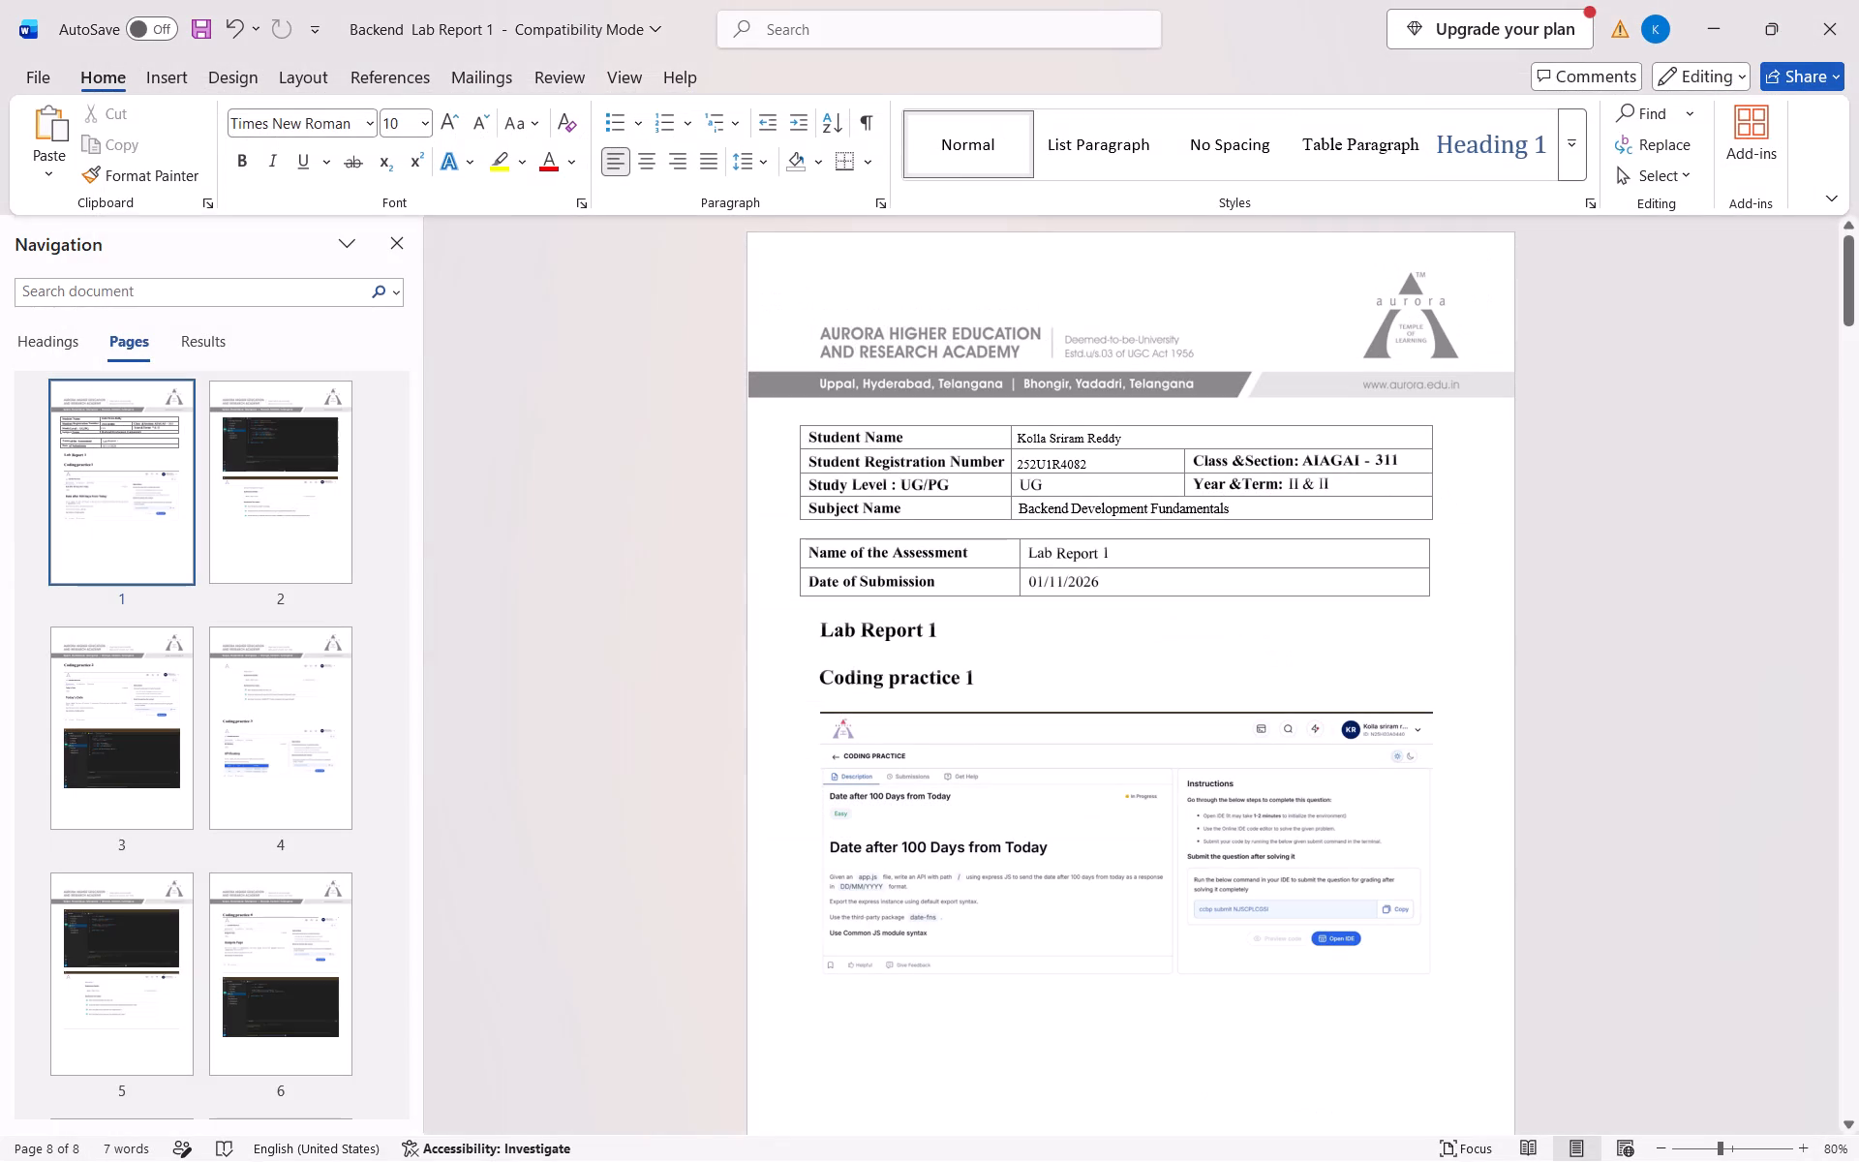
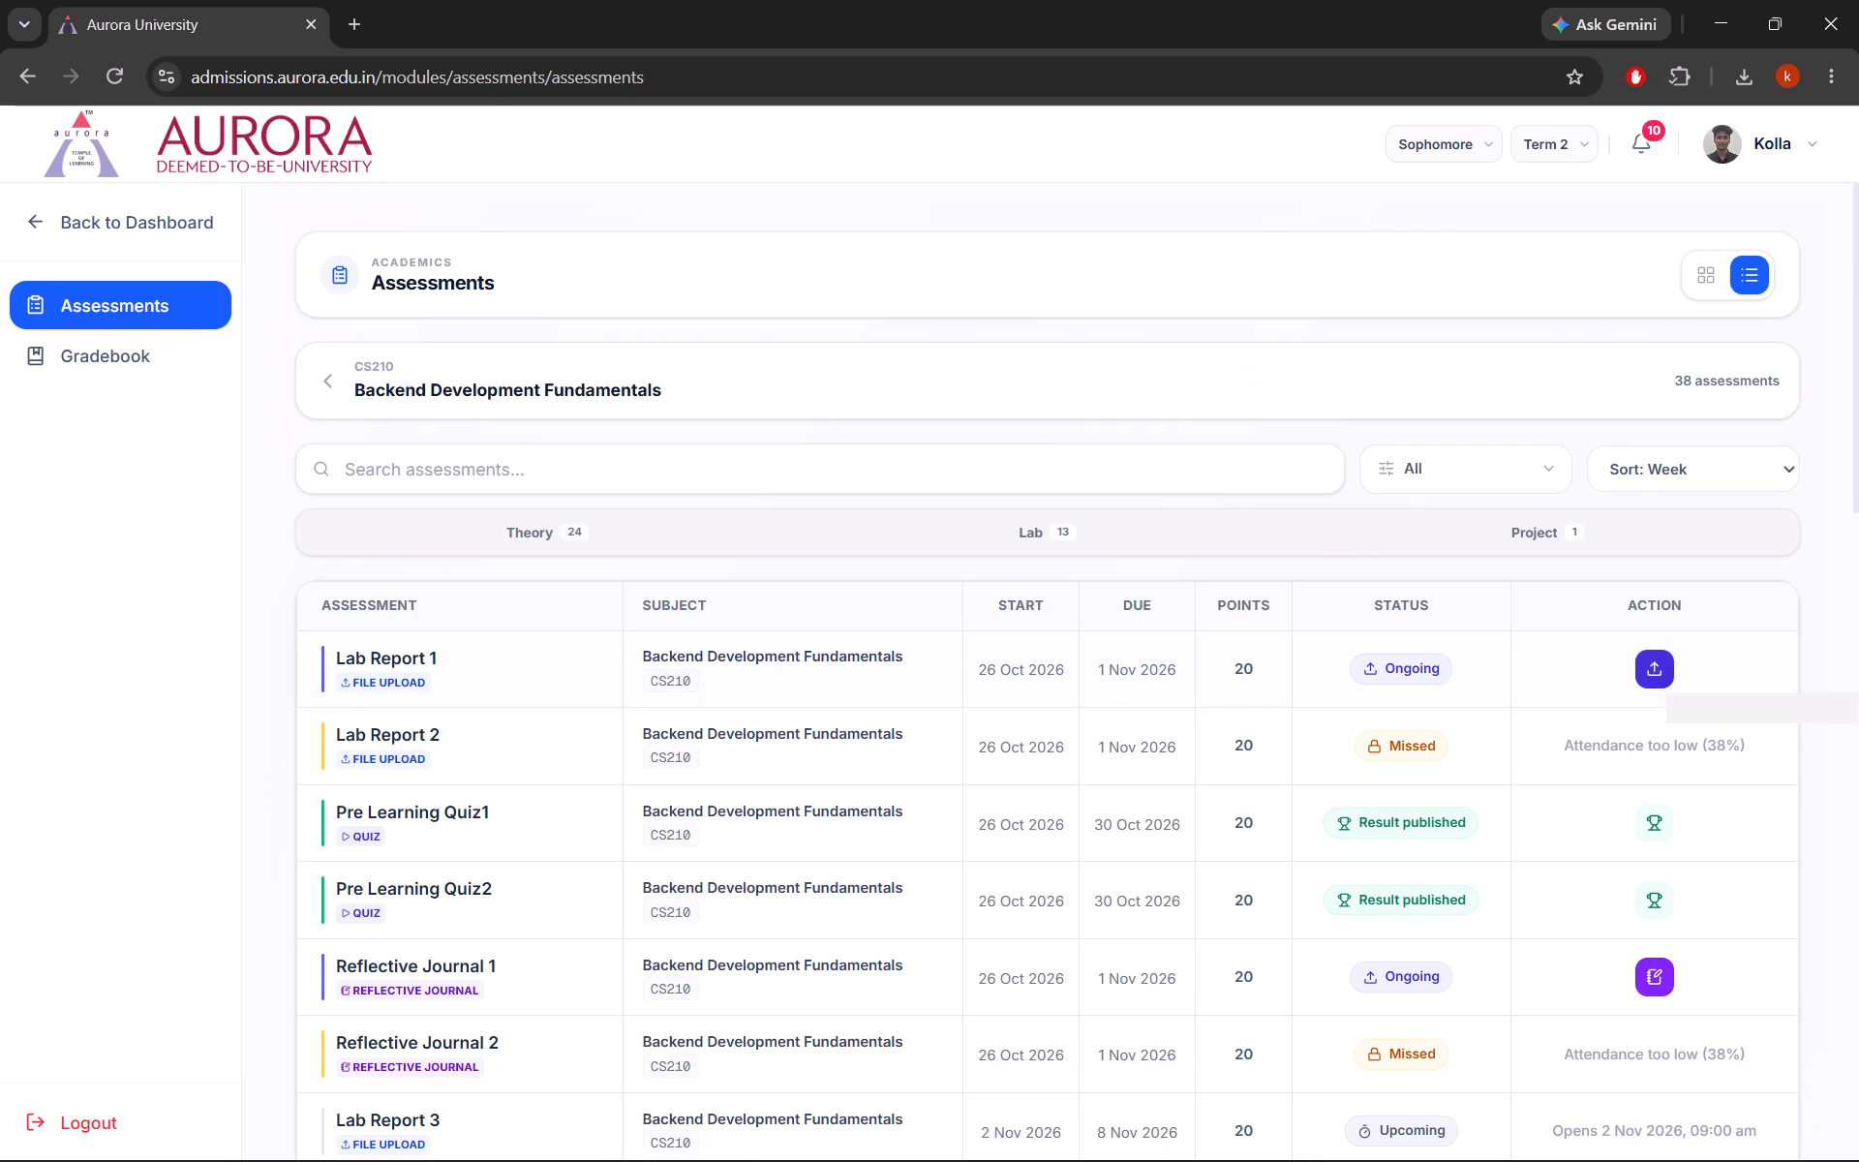
Upload the Backend Lab Report 1 PDF from the BackEnd_term-2 folder as Backend Development Fundamentals Lab Report 1.
click(1655, 675)
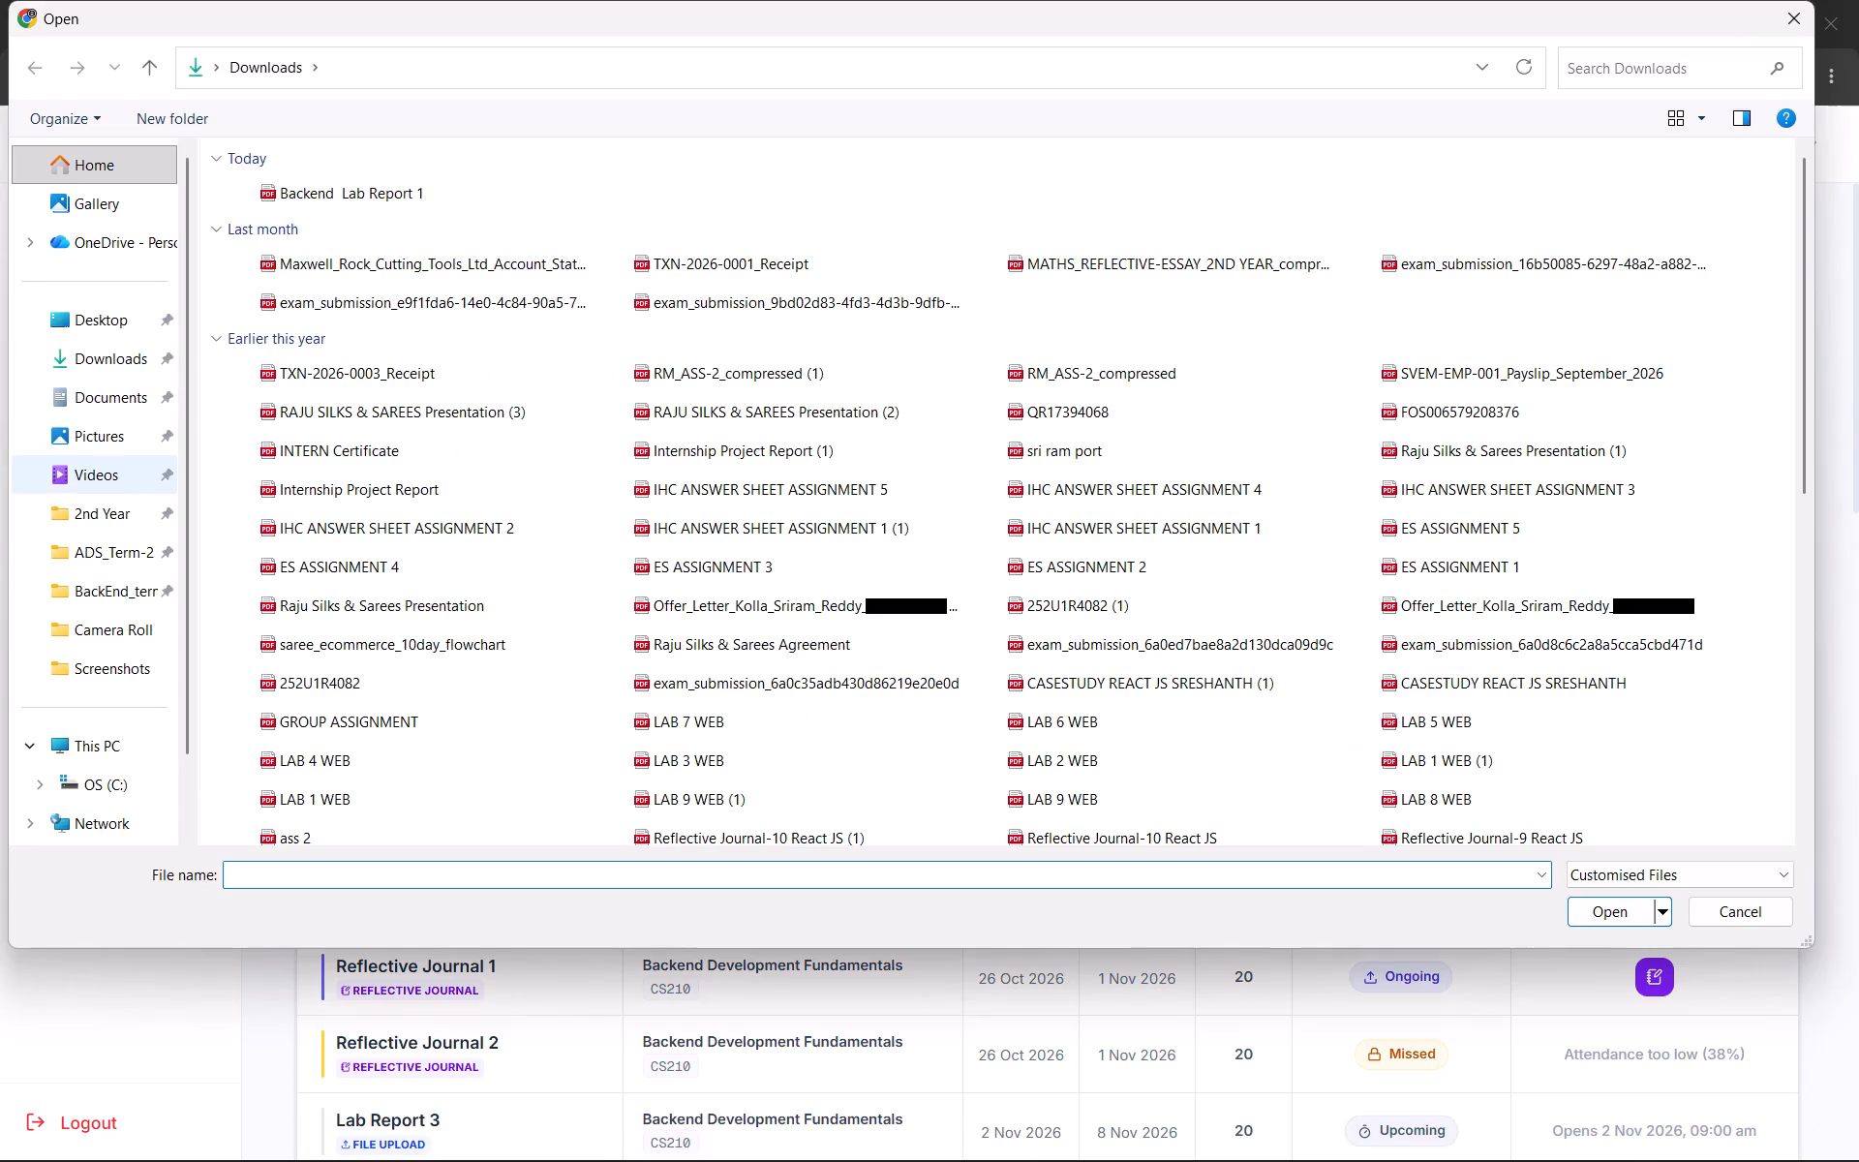
click(121, 586)
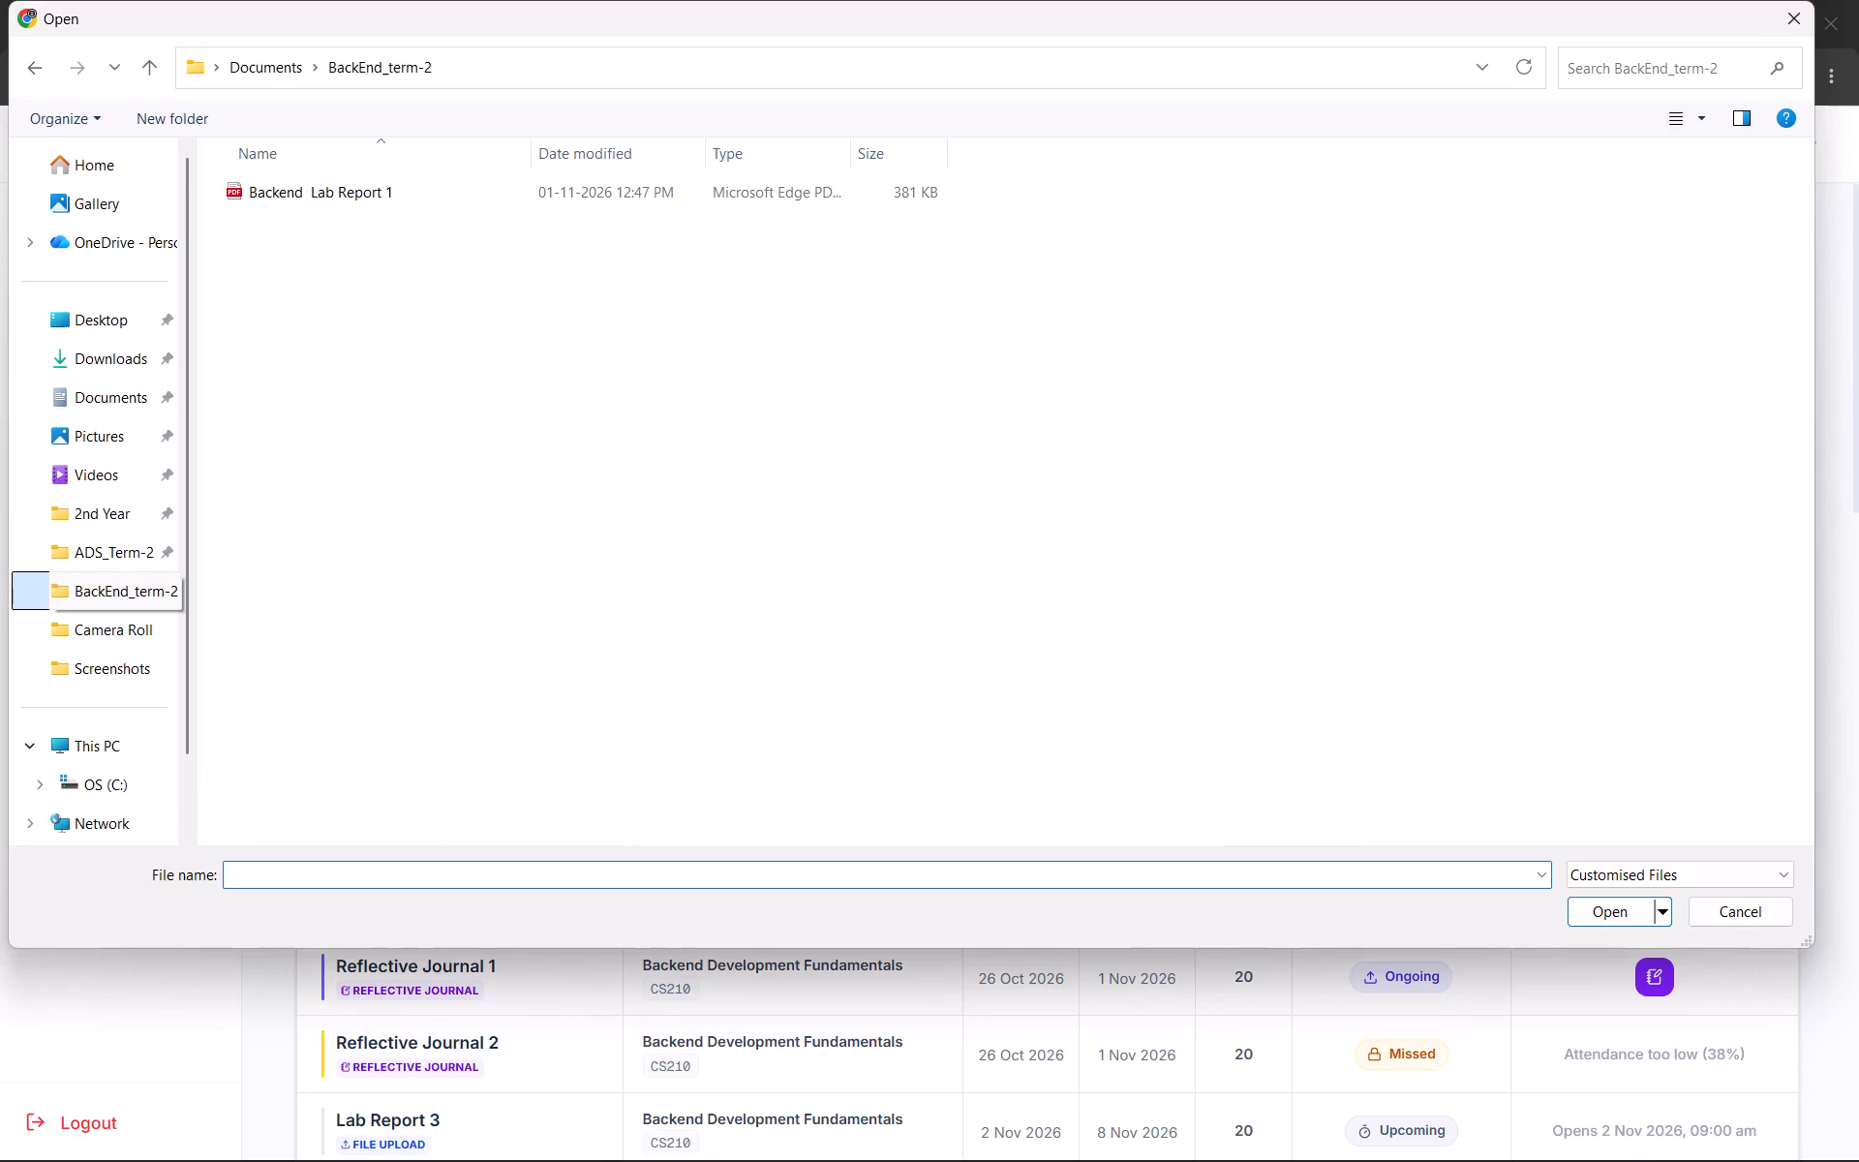
double_click(372, 189)
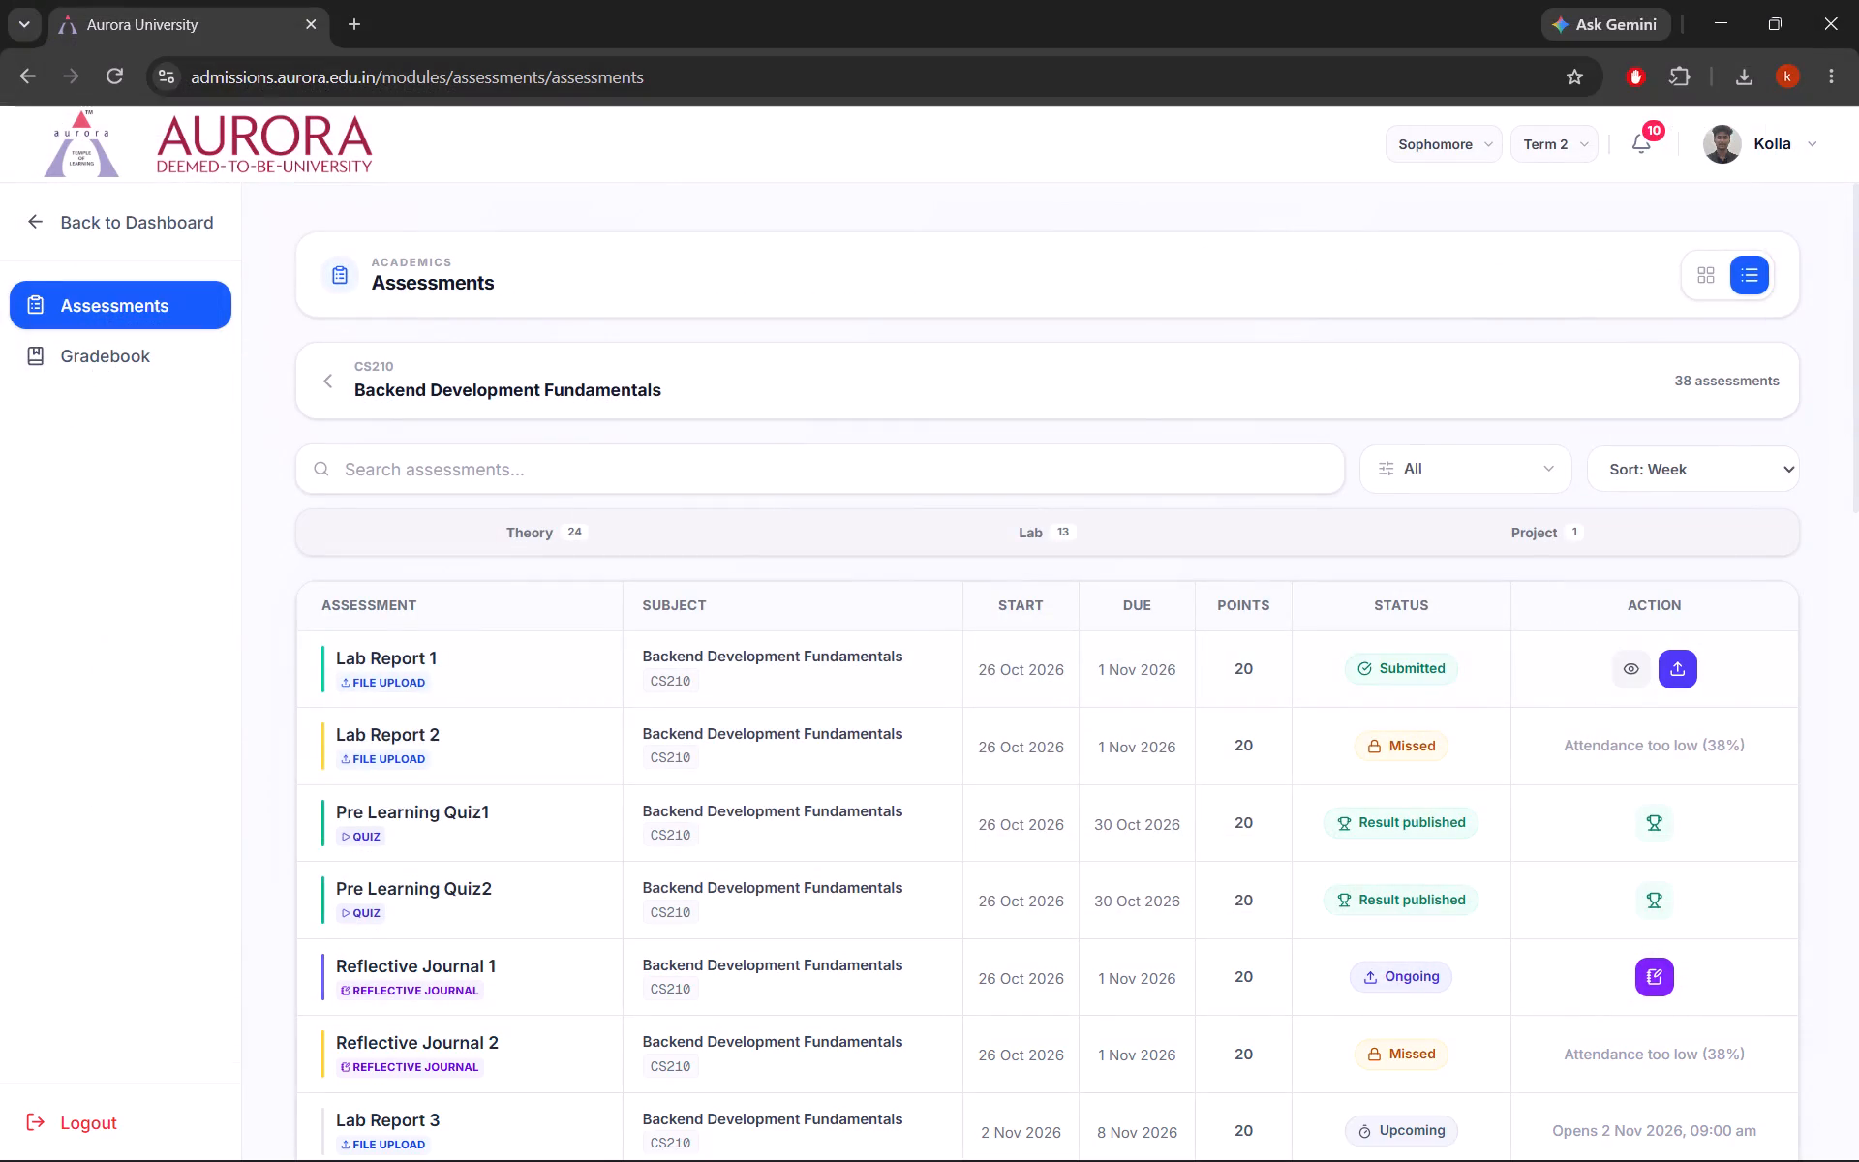
Upload the ADS Lab 1 PDF from the ADS_Term-2 folder as Lab Report 1 in the Advanced Data Structures course.
click(338, 382)
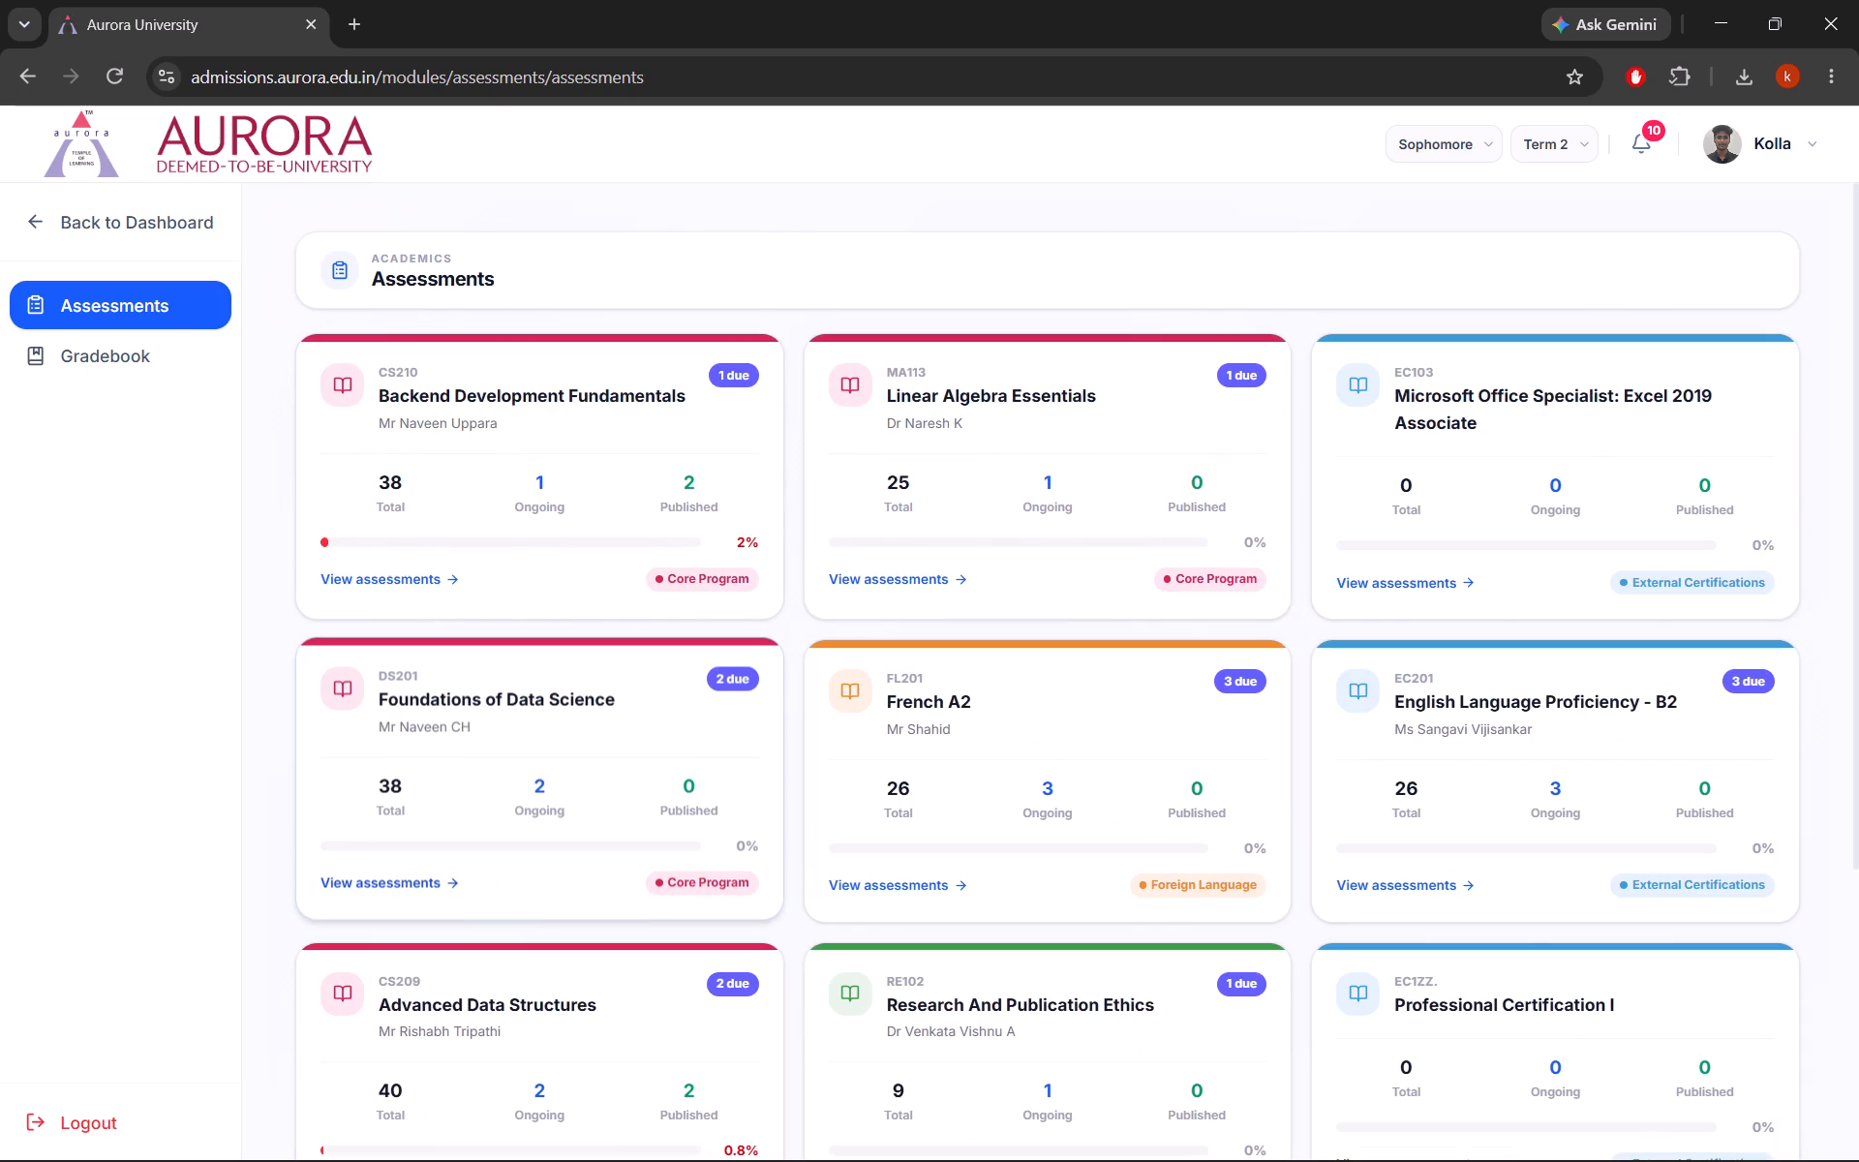
scroll(618, 729, down, 3)
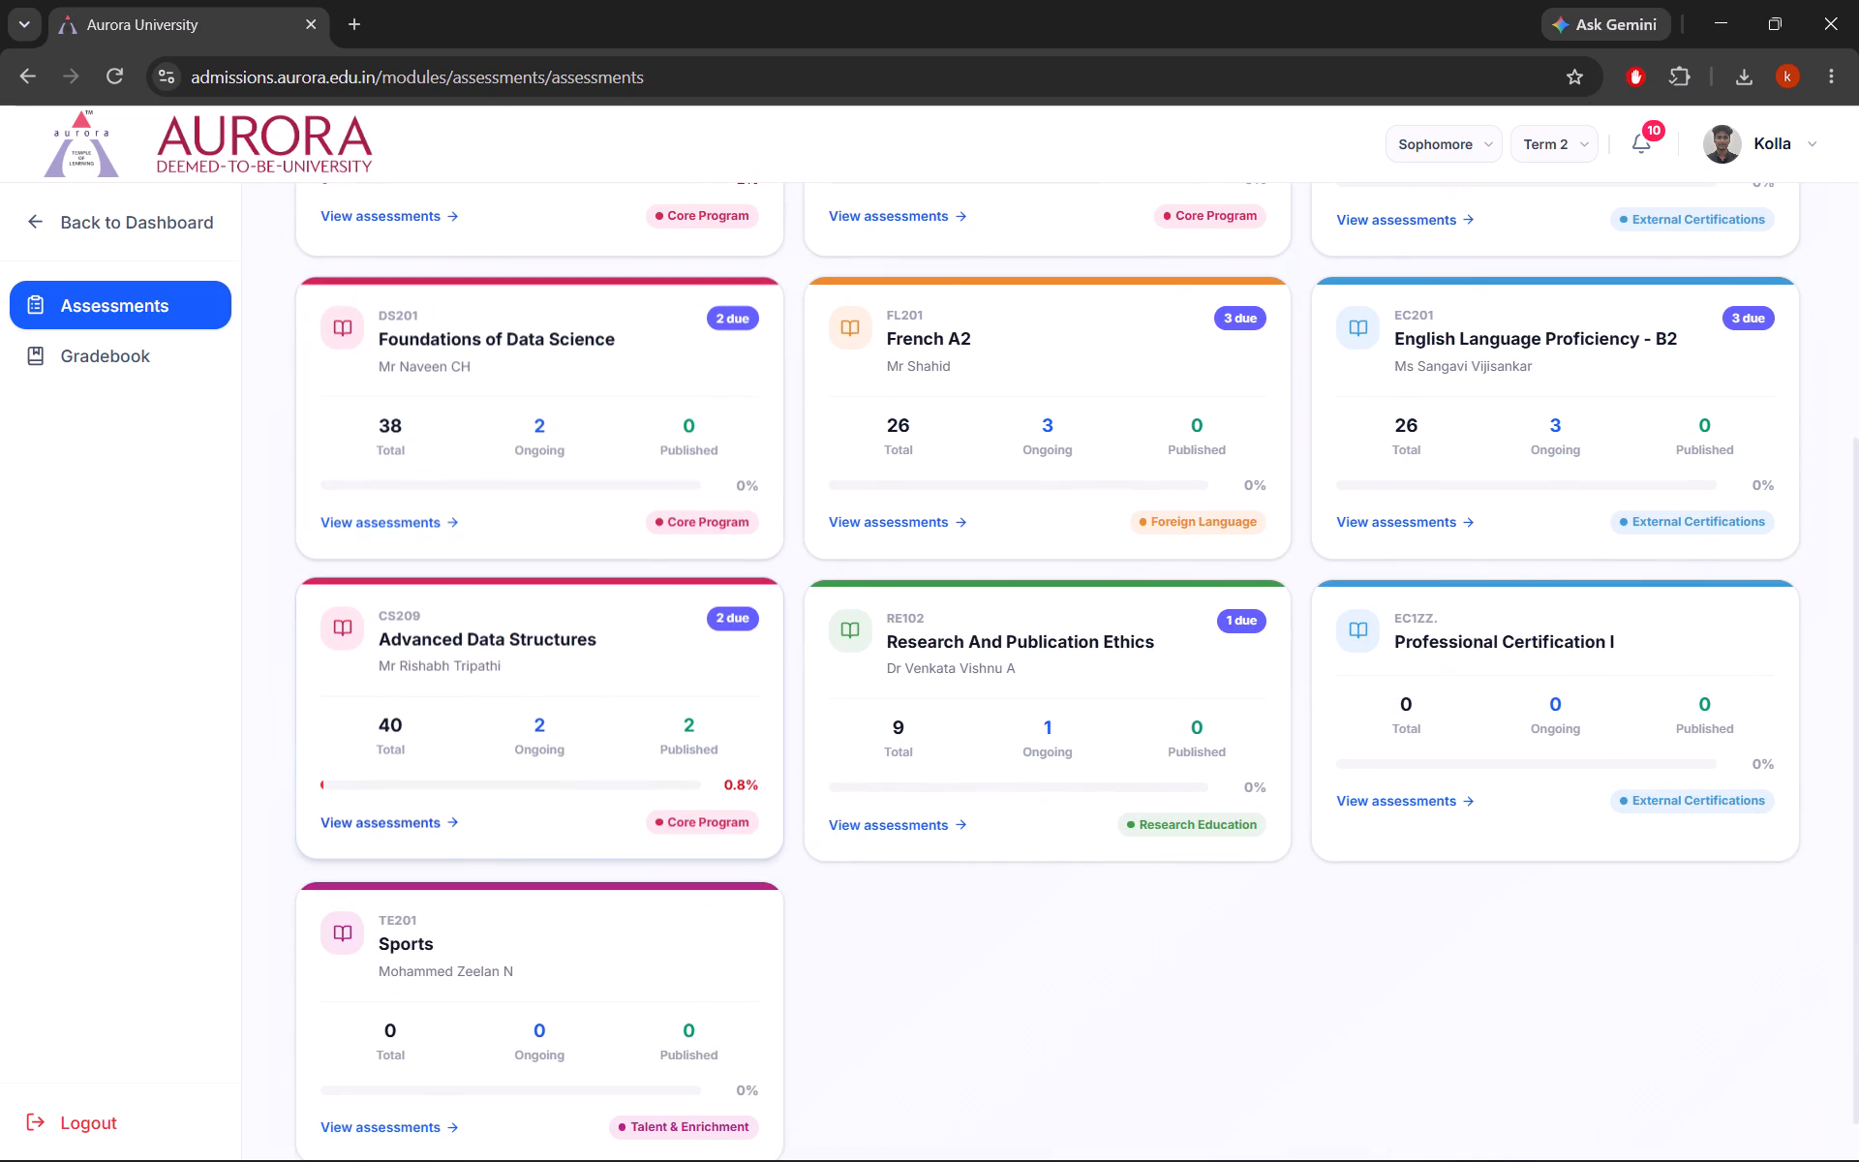
click(498, 789)
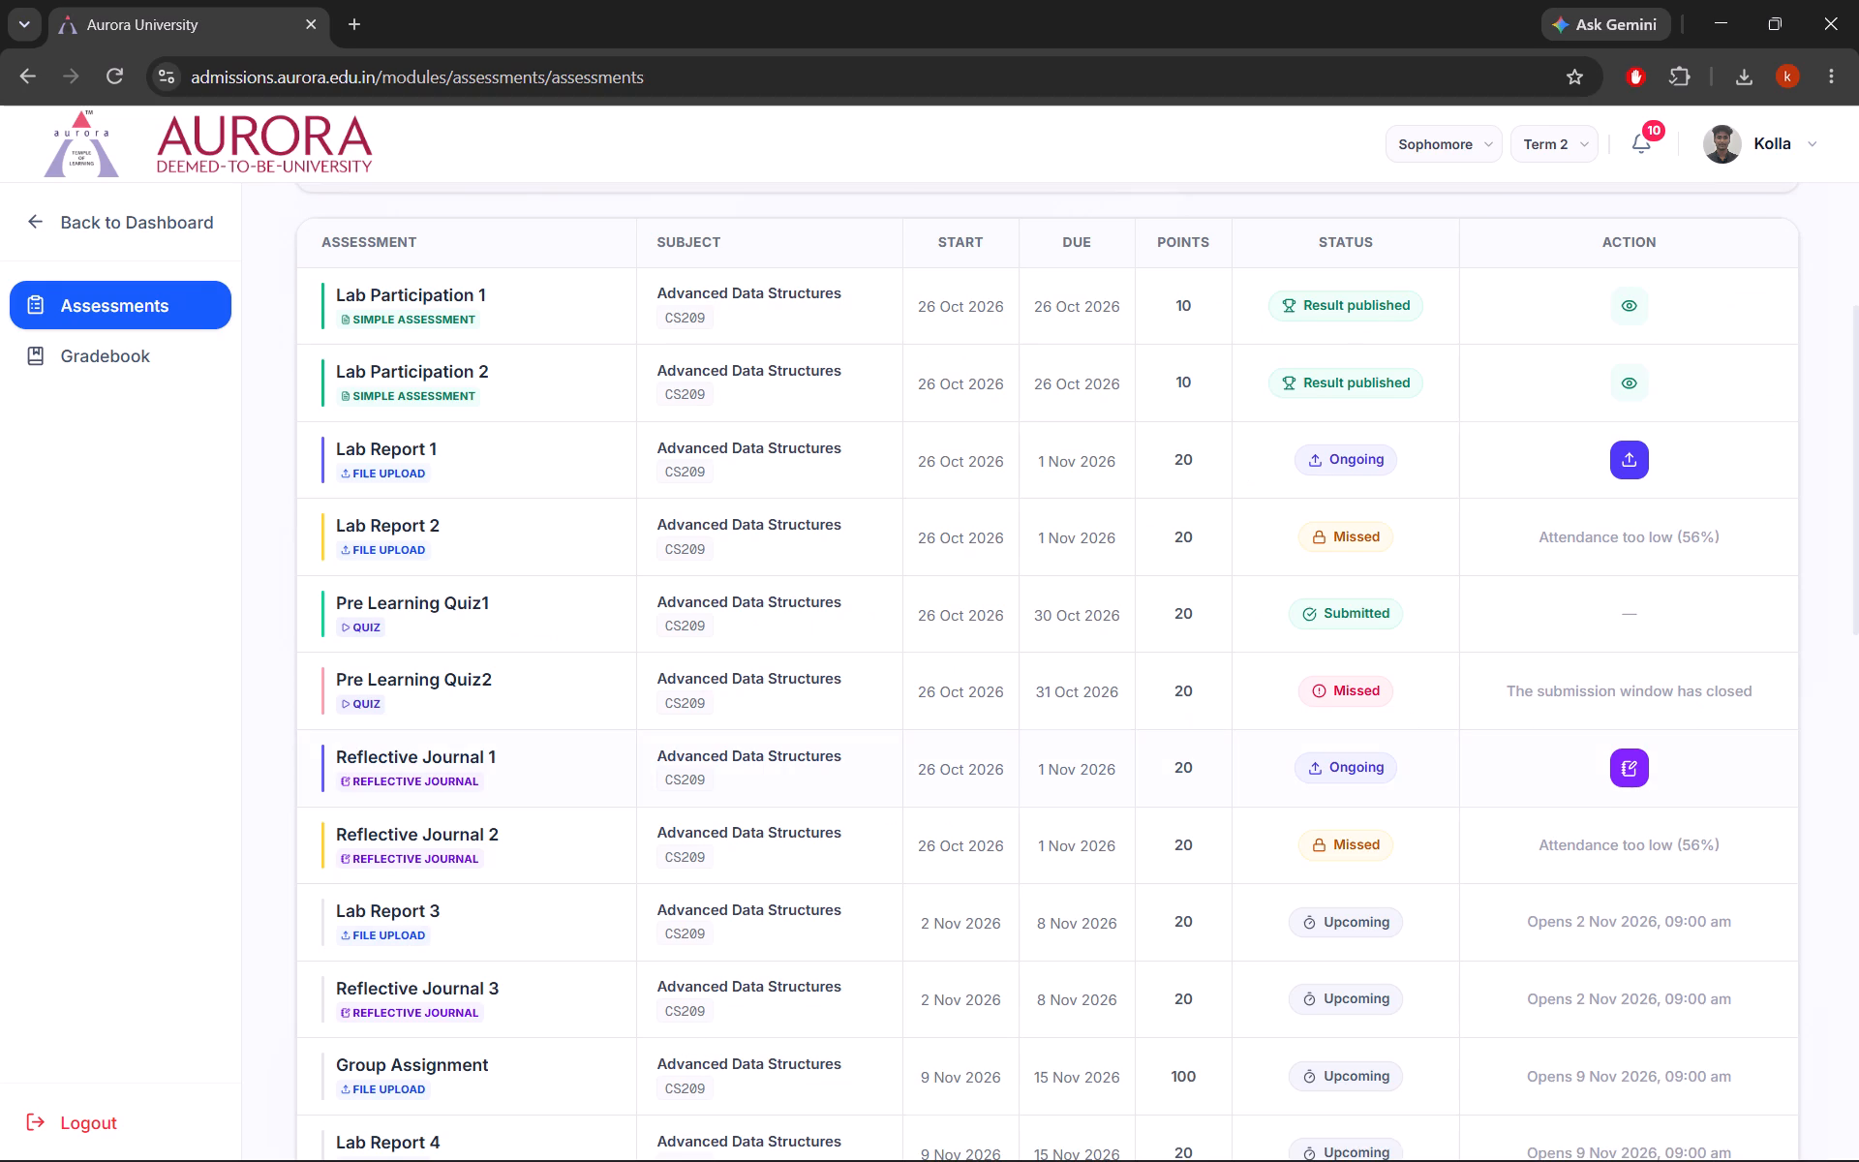
click(1628, 463)
click(74, 553)
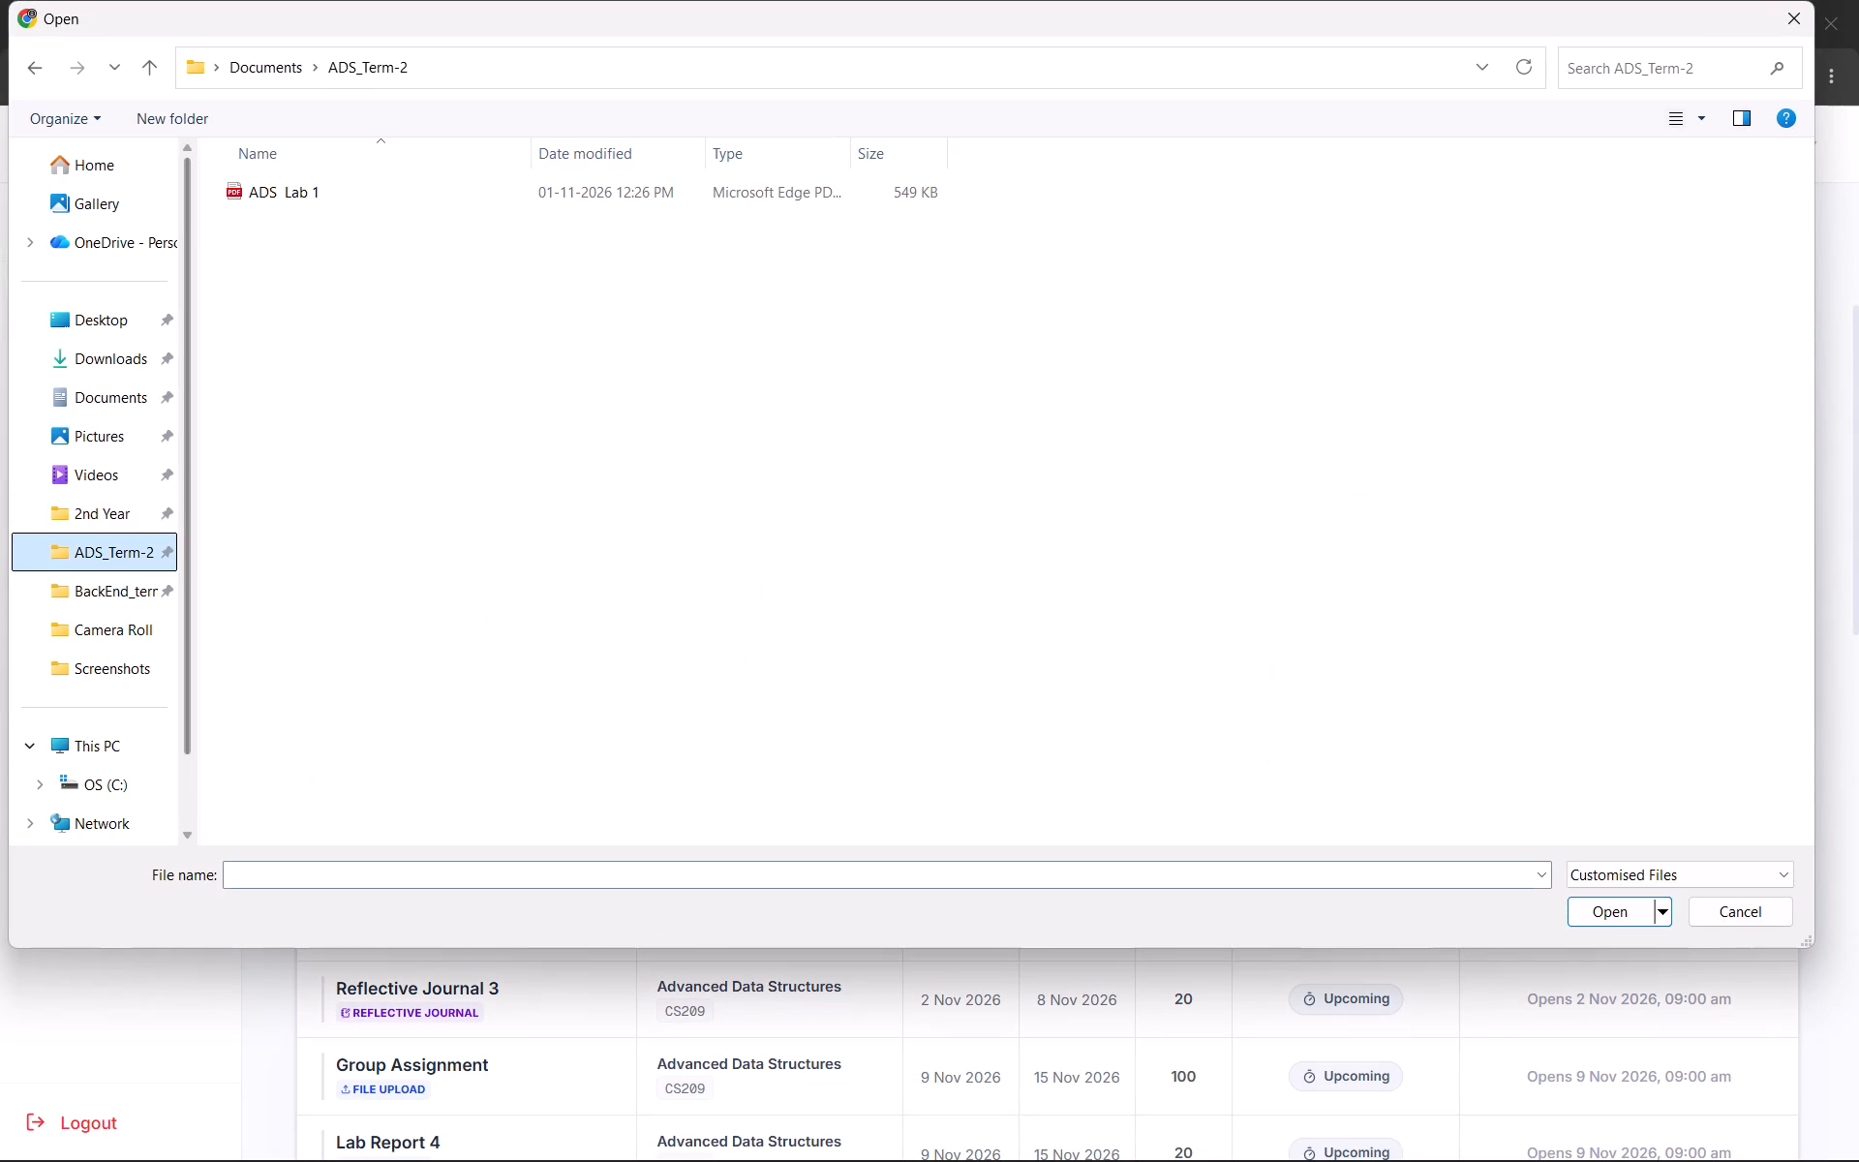
double_click(383, 194)
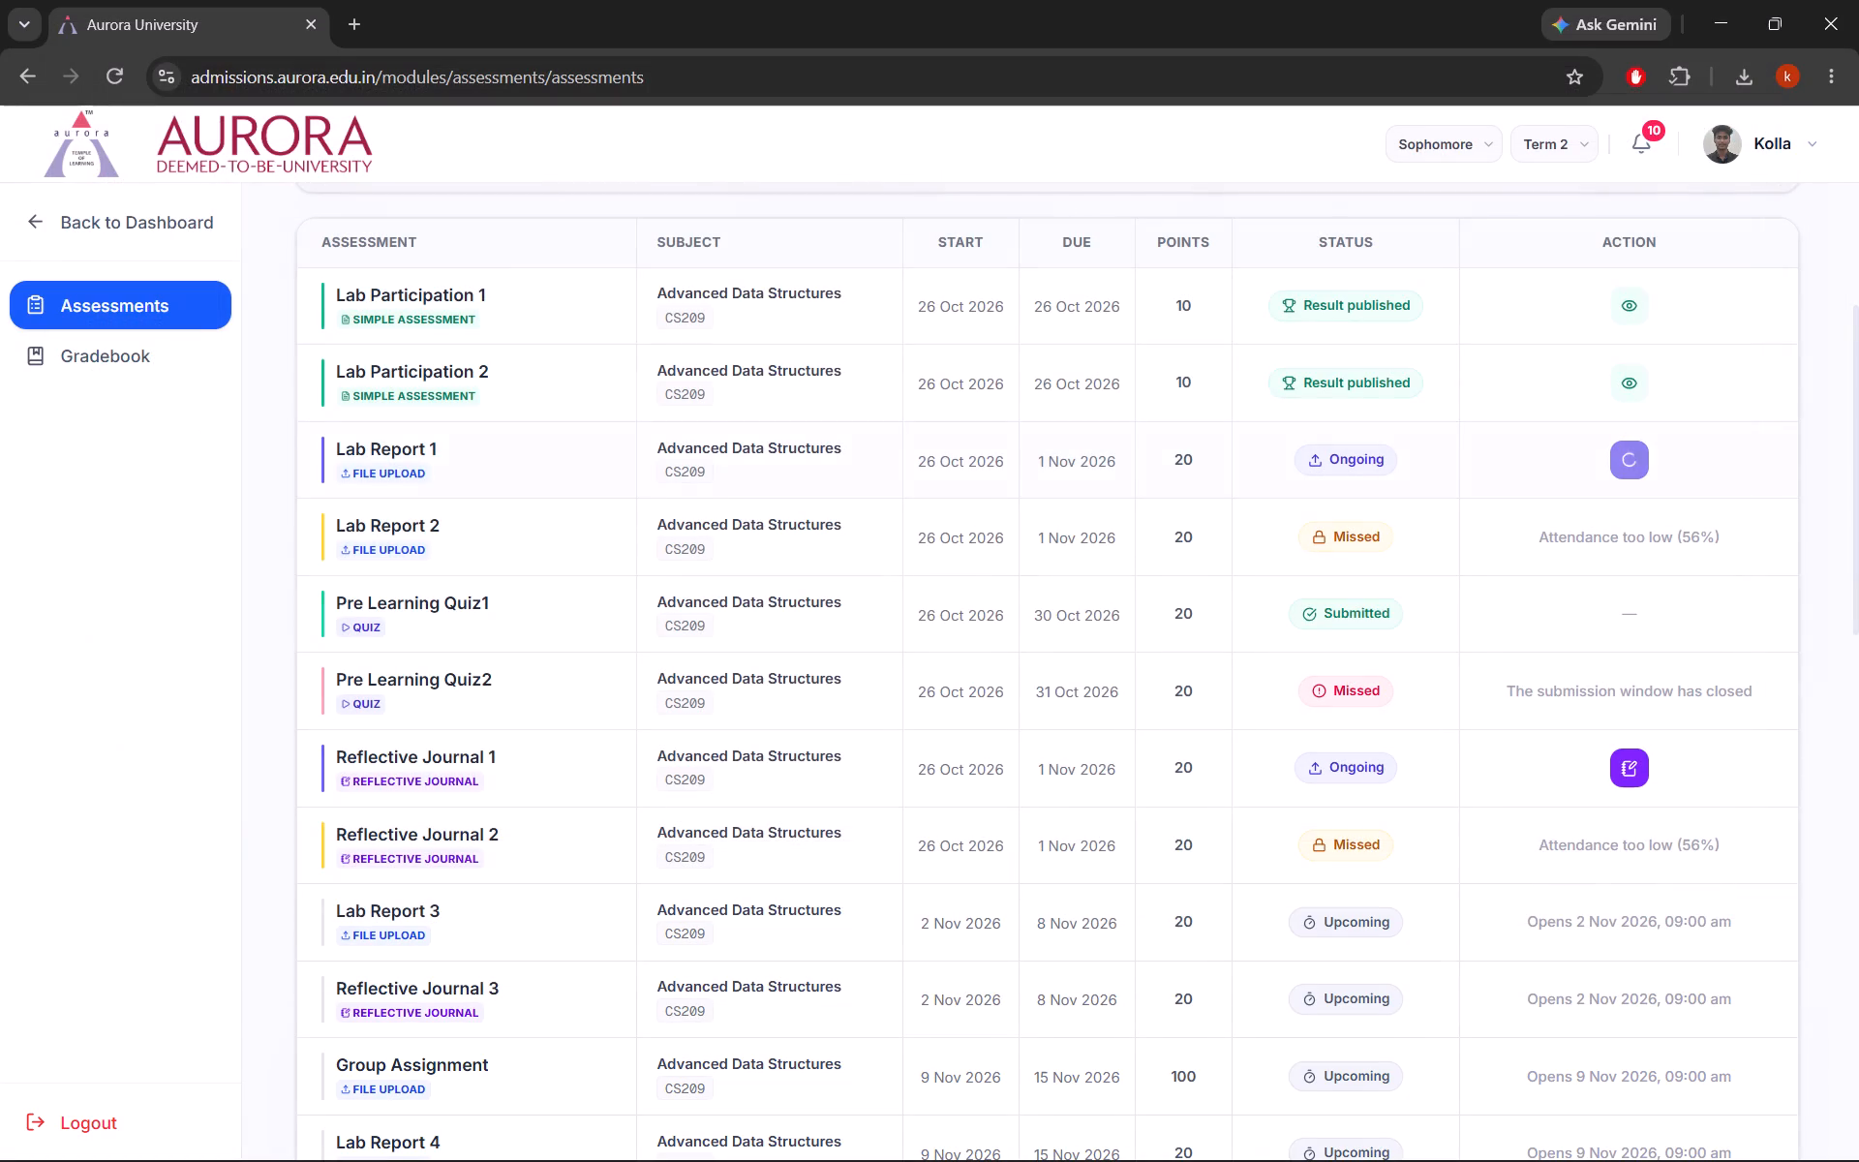
Open the Foundations of Data Science assessments and check the status of its lab reports and journals.
scroll(679, 536, up, 5)
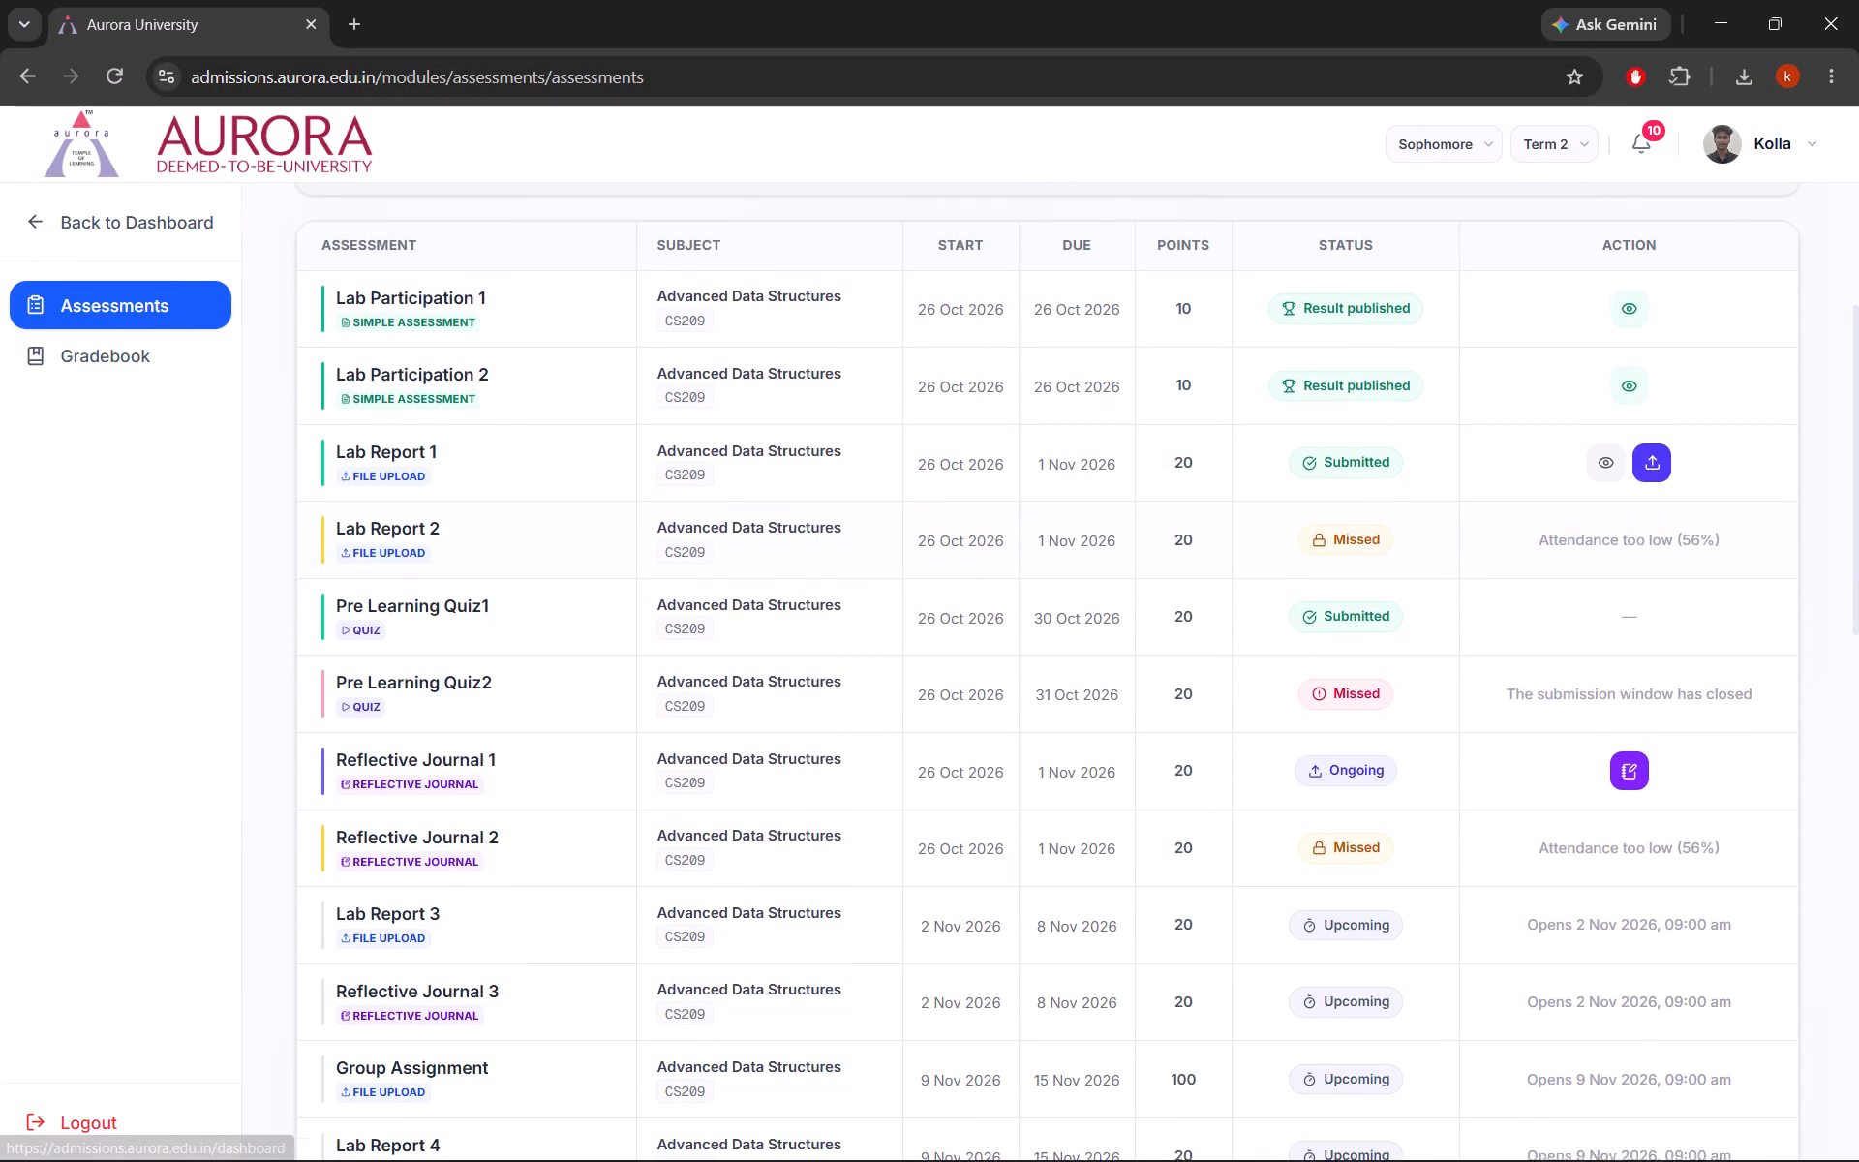
scroll(679, 536, up, 2)
click(330, 385)
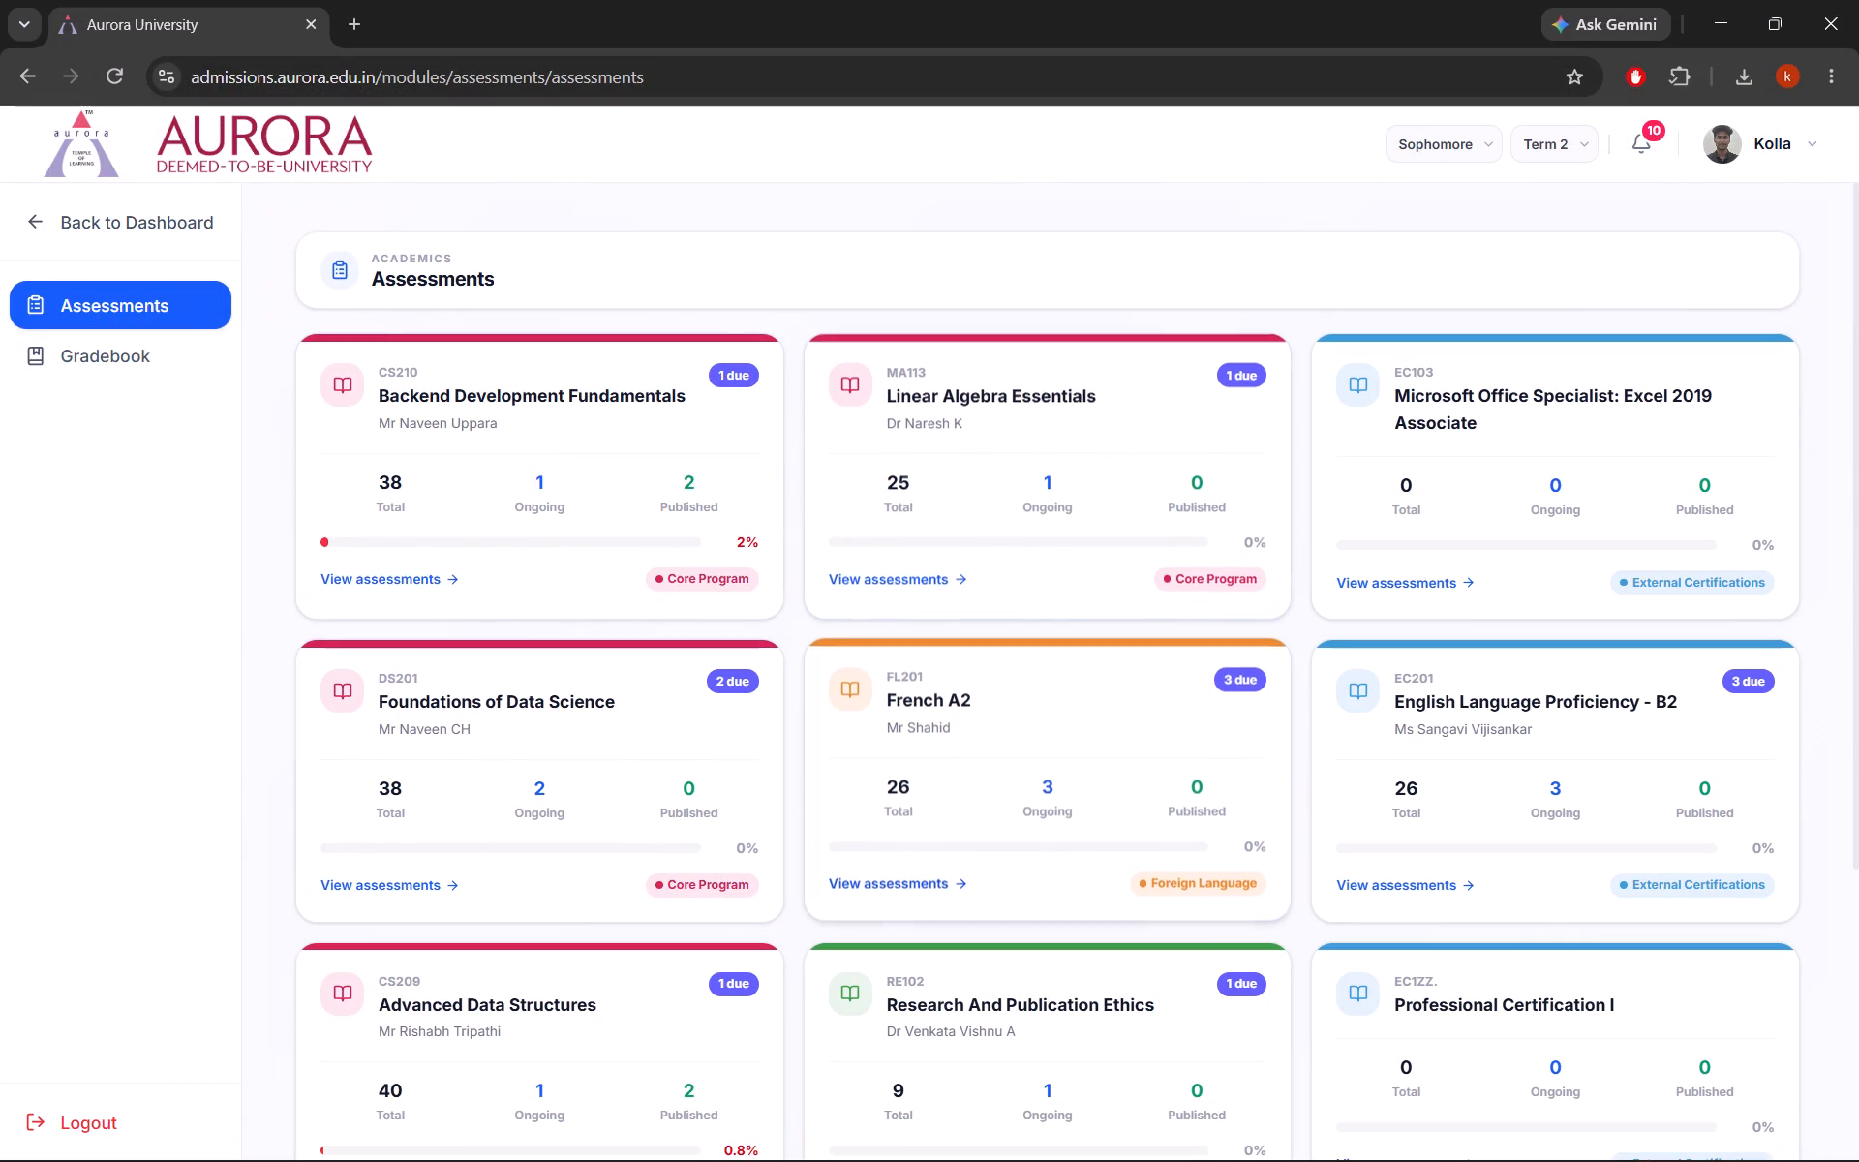
scroll(1056, 717, down, 2)
click(653, 582)
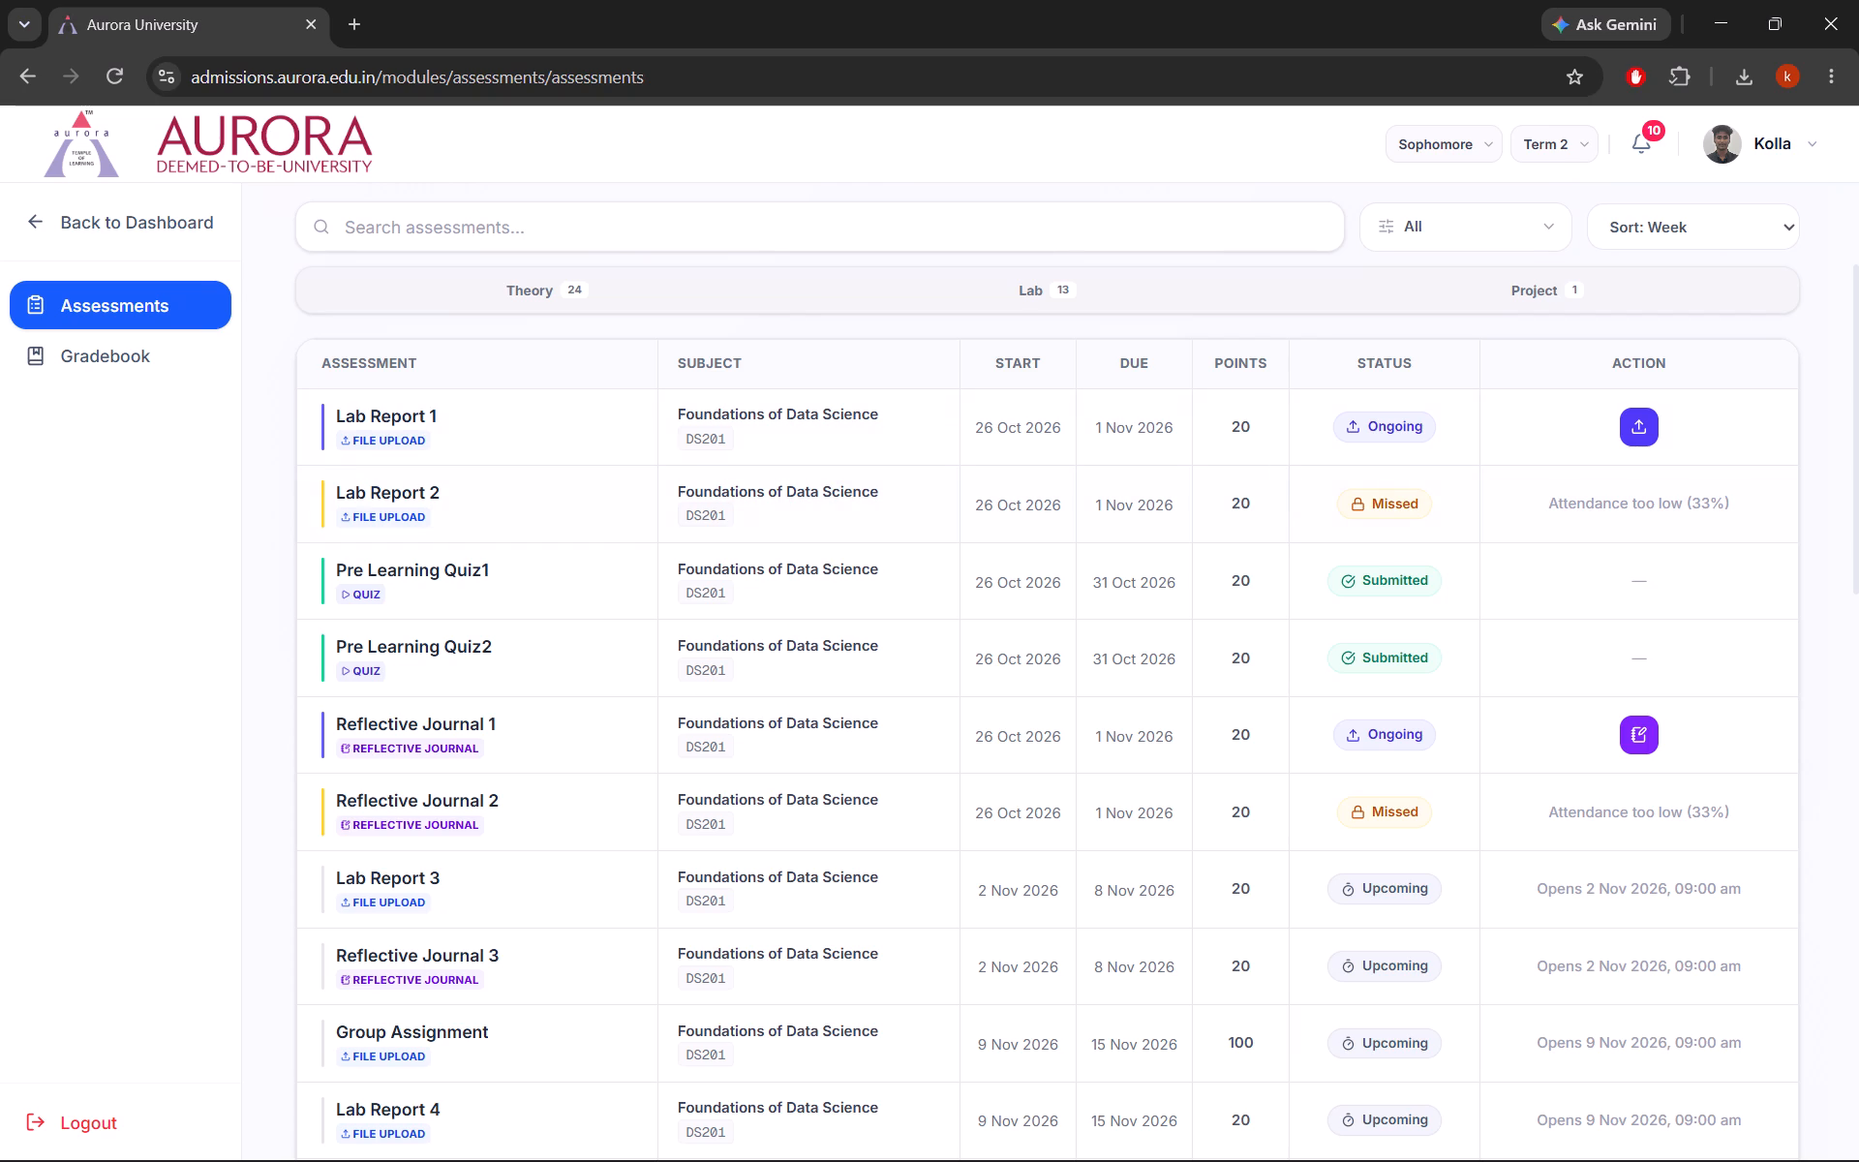
scroll(367, 367, up, 6)
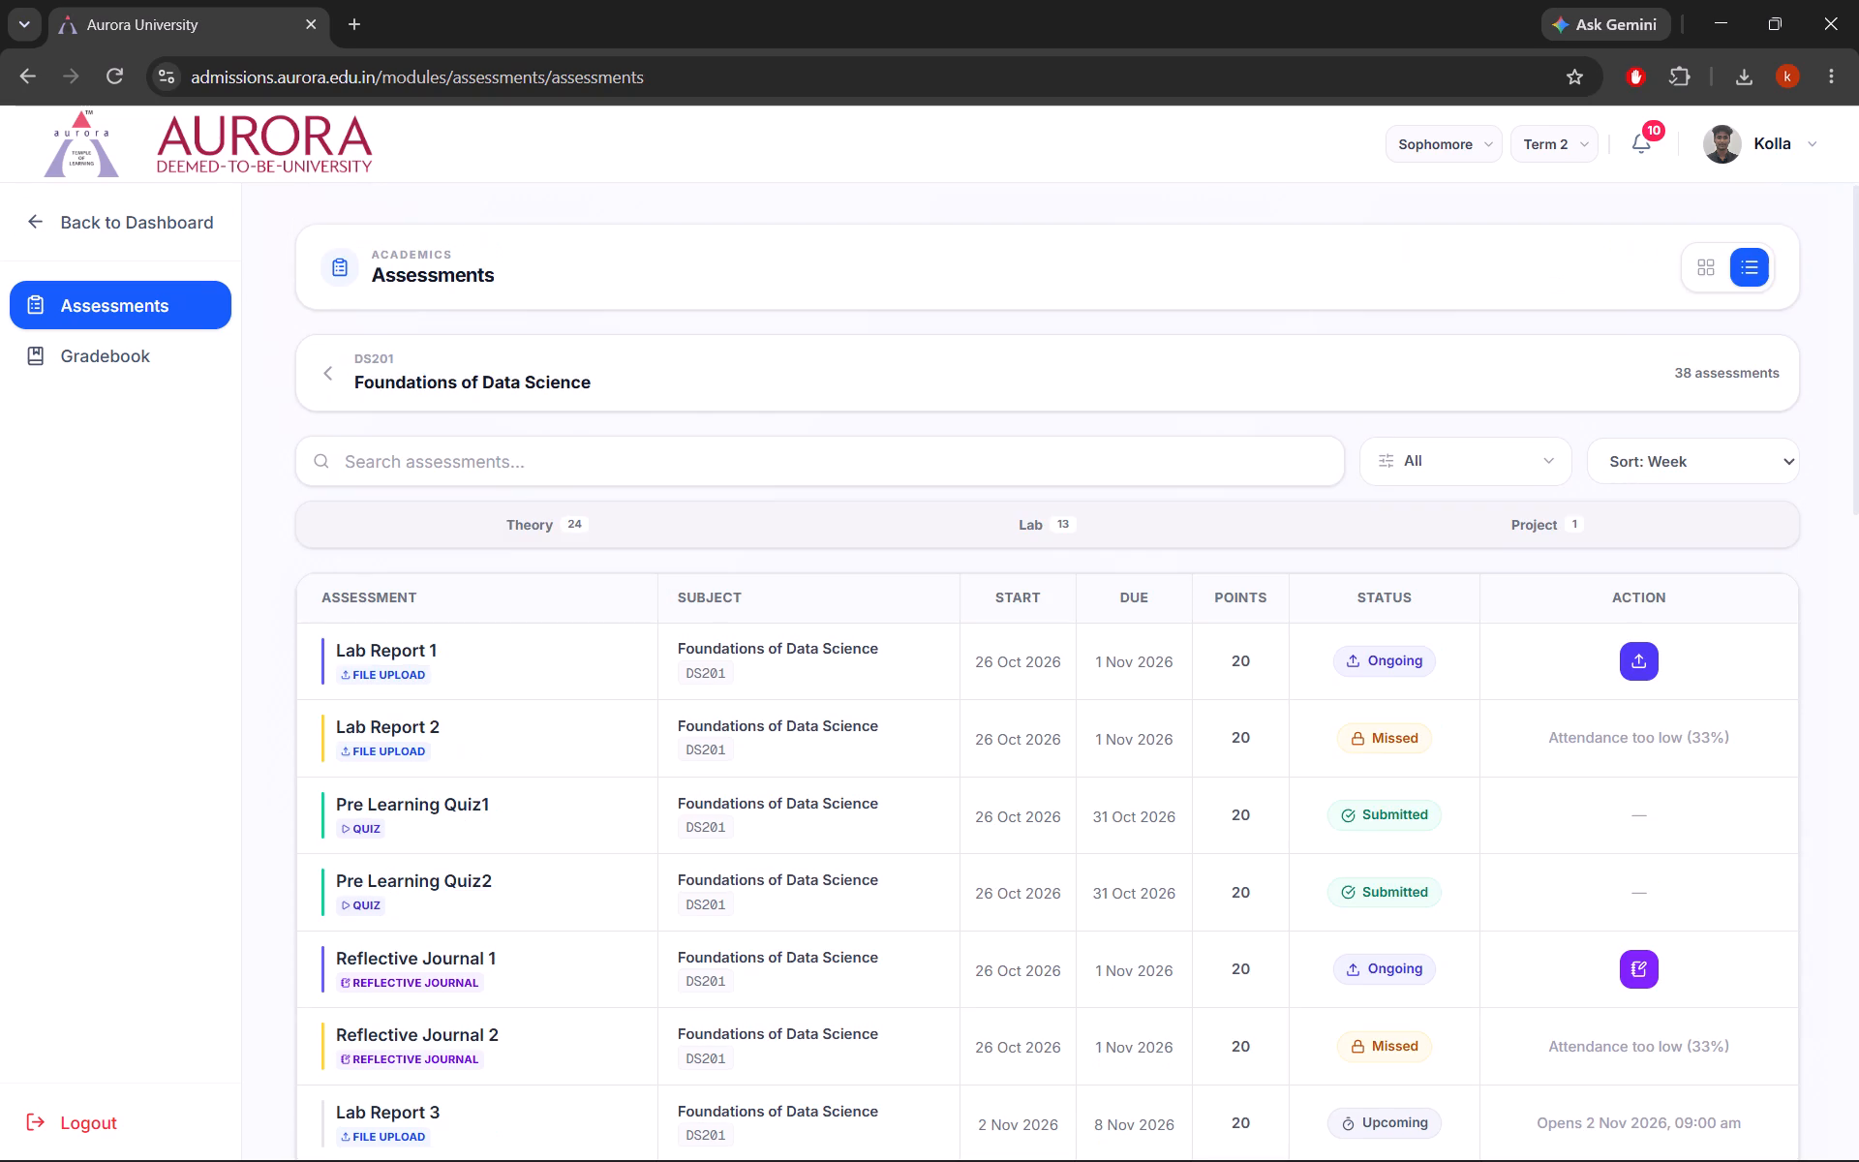
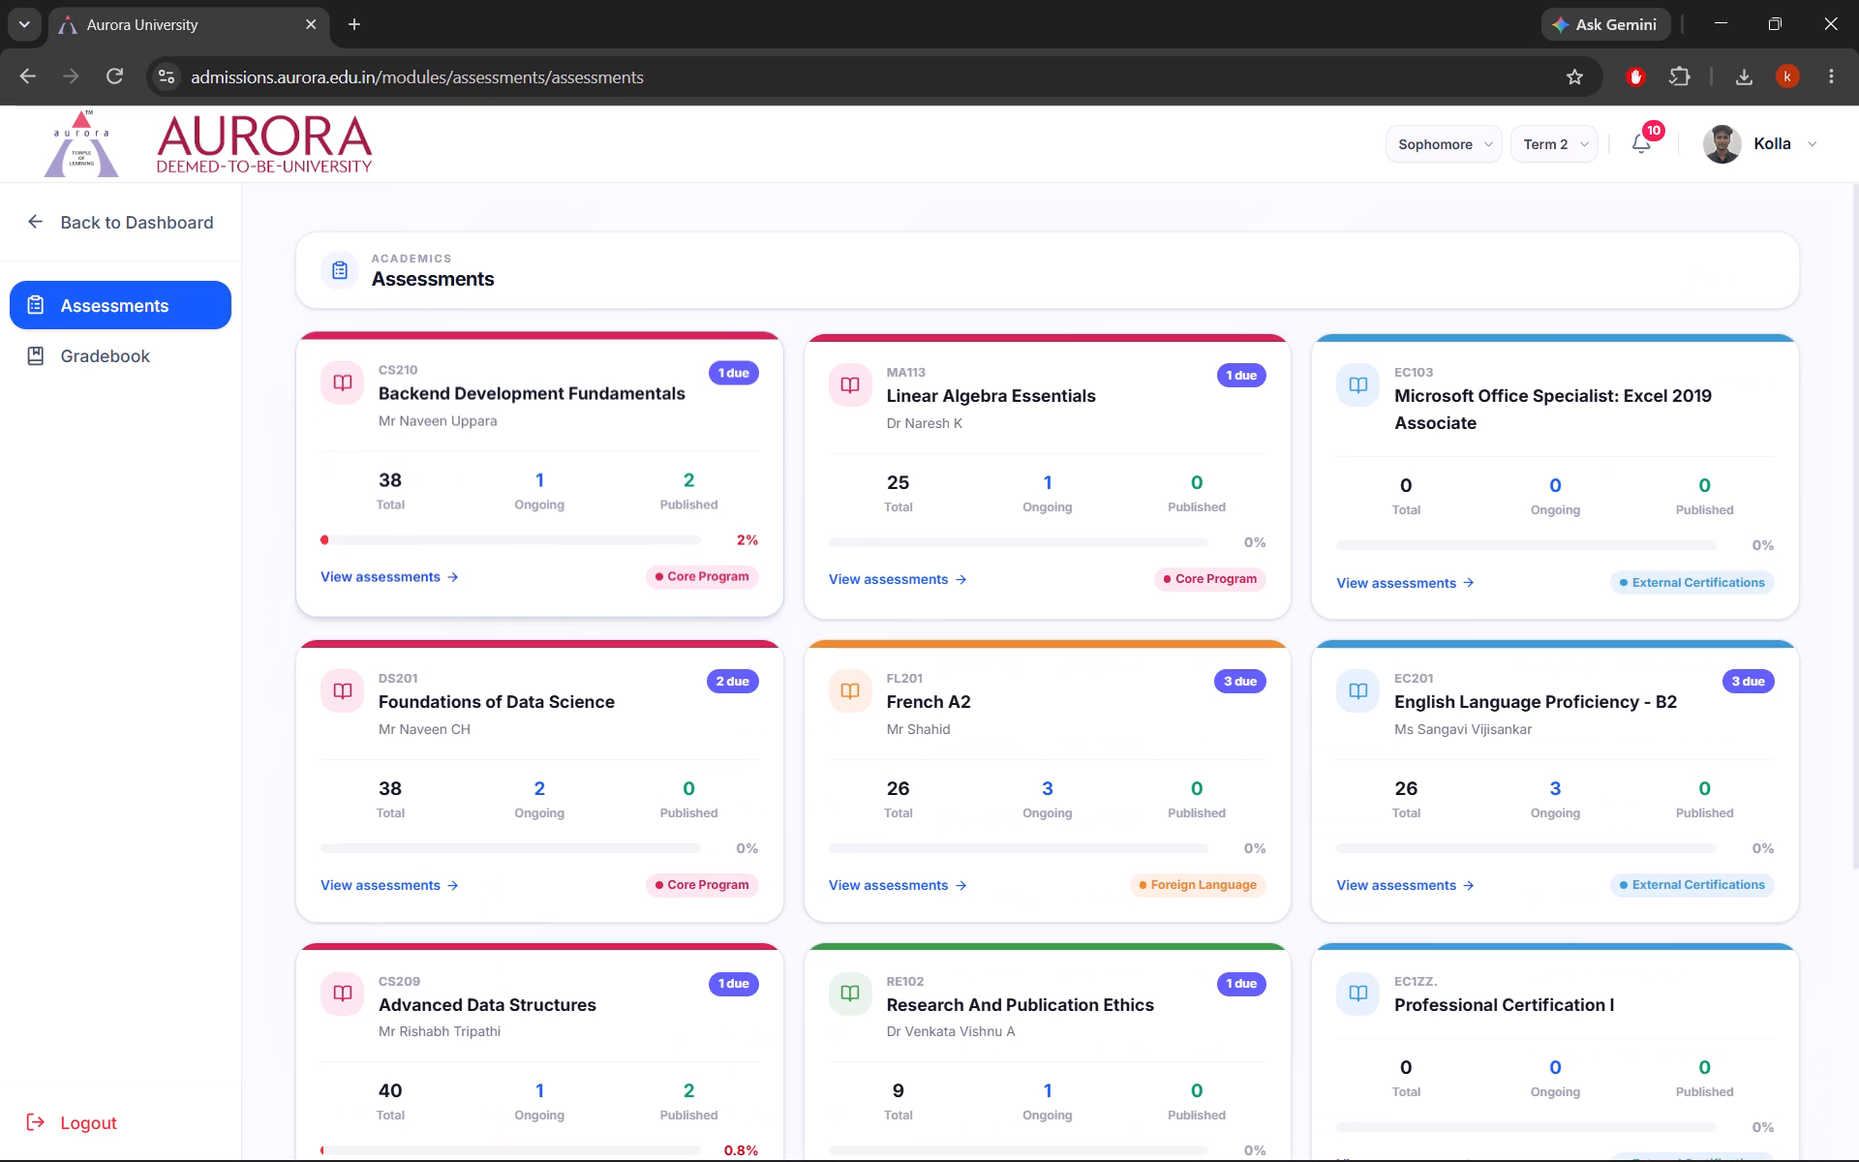
Review the assessment statuses in the Advanced Data Structures, Foundations of Data Science, Linear Algebra Essentials and Backend Development Fundamentals courses.
scroll(748, 688, down, 4)
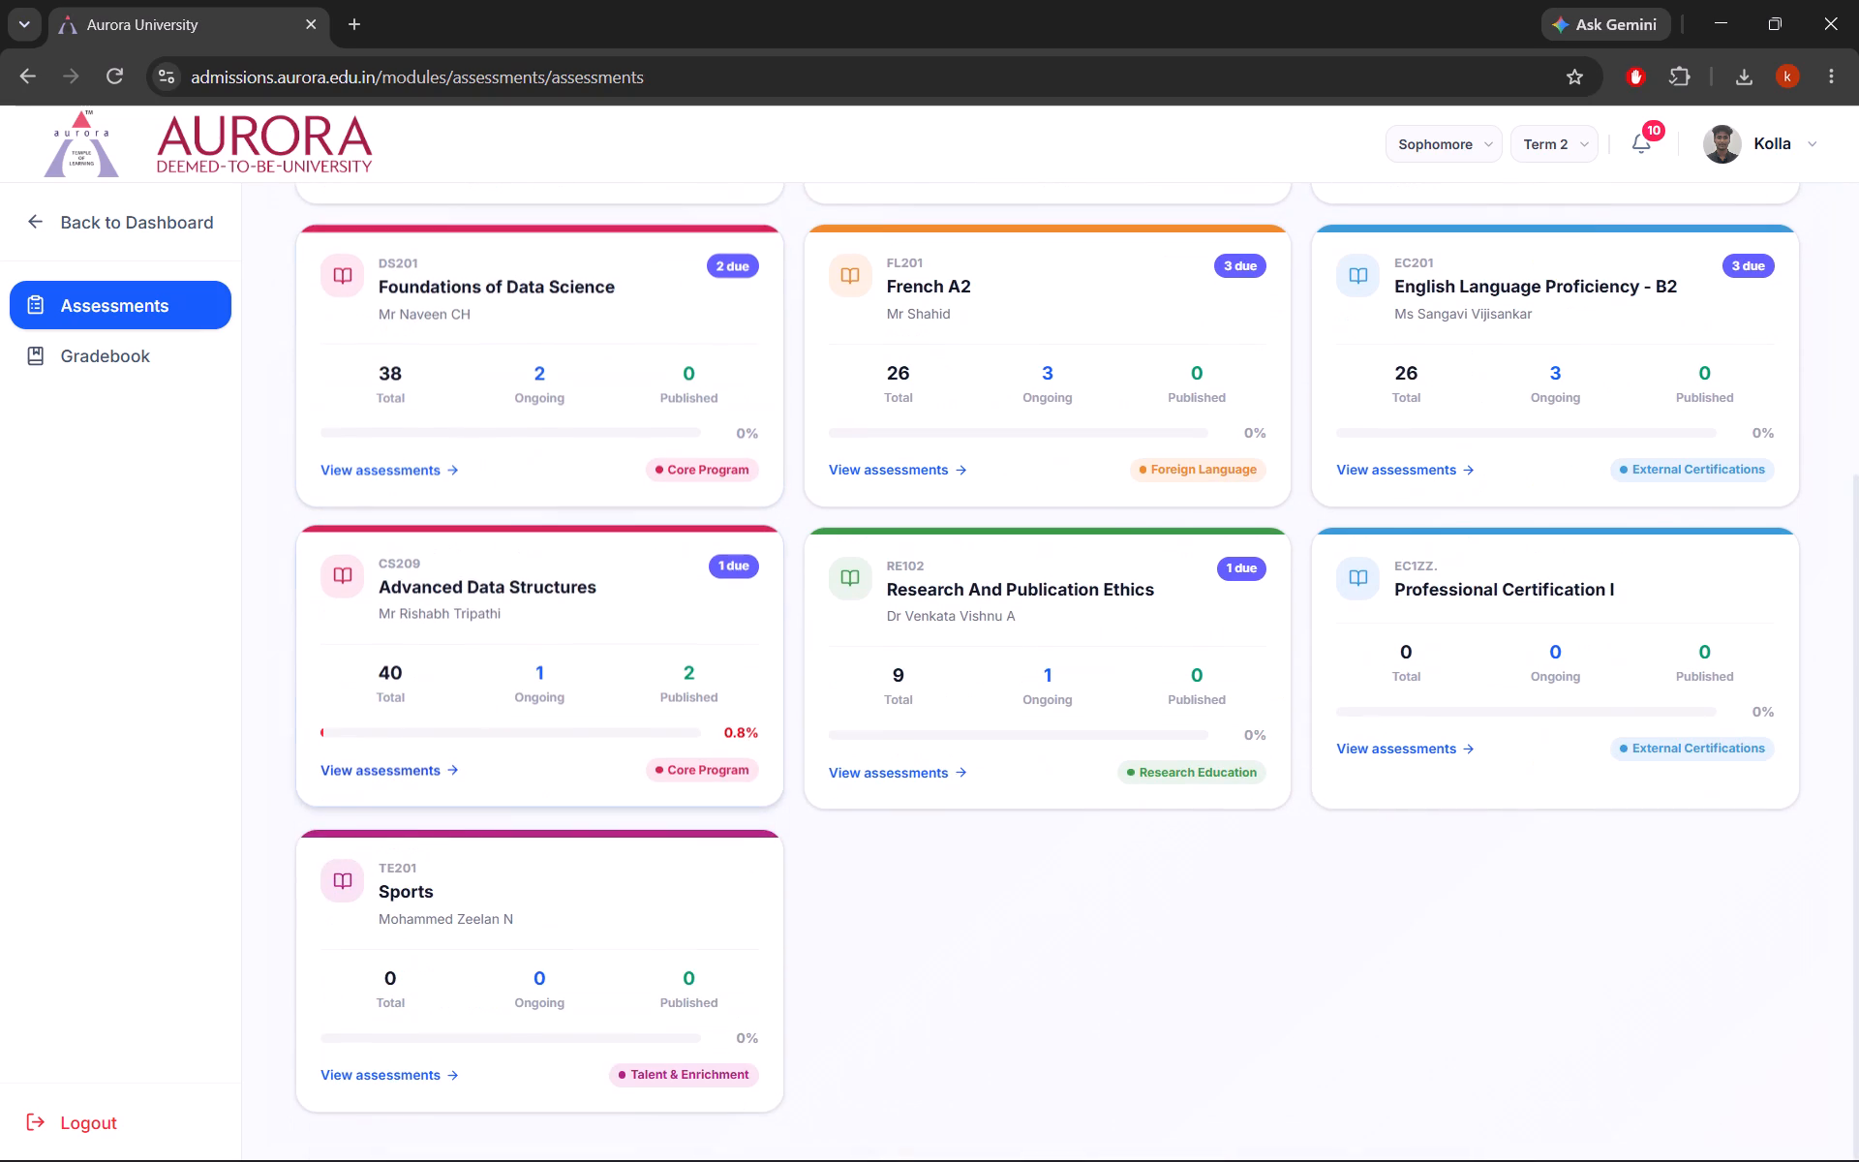
click(631, 679)
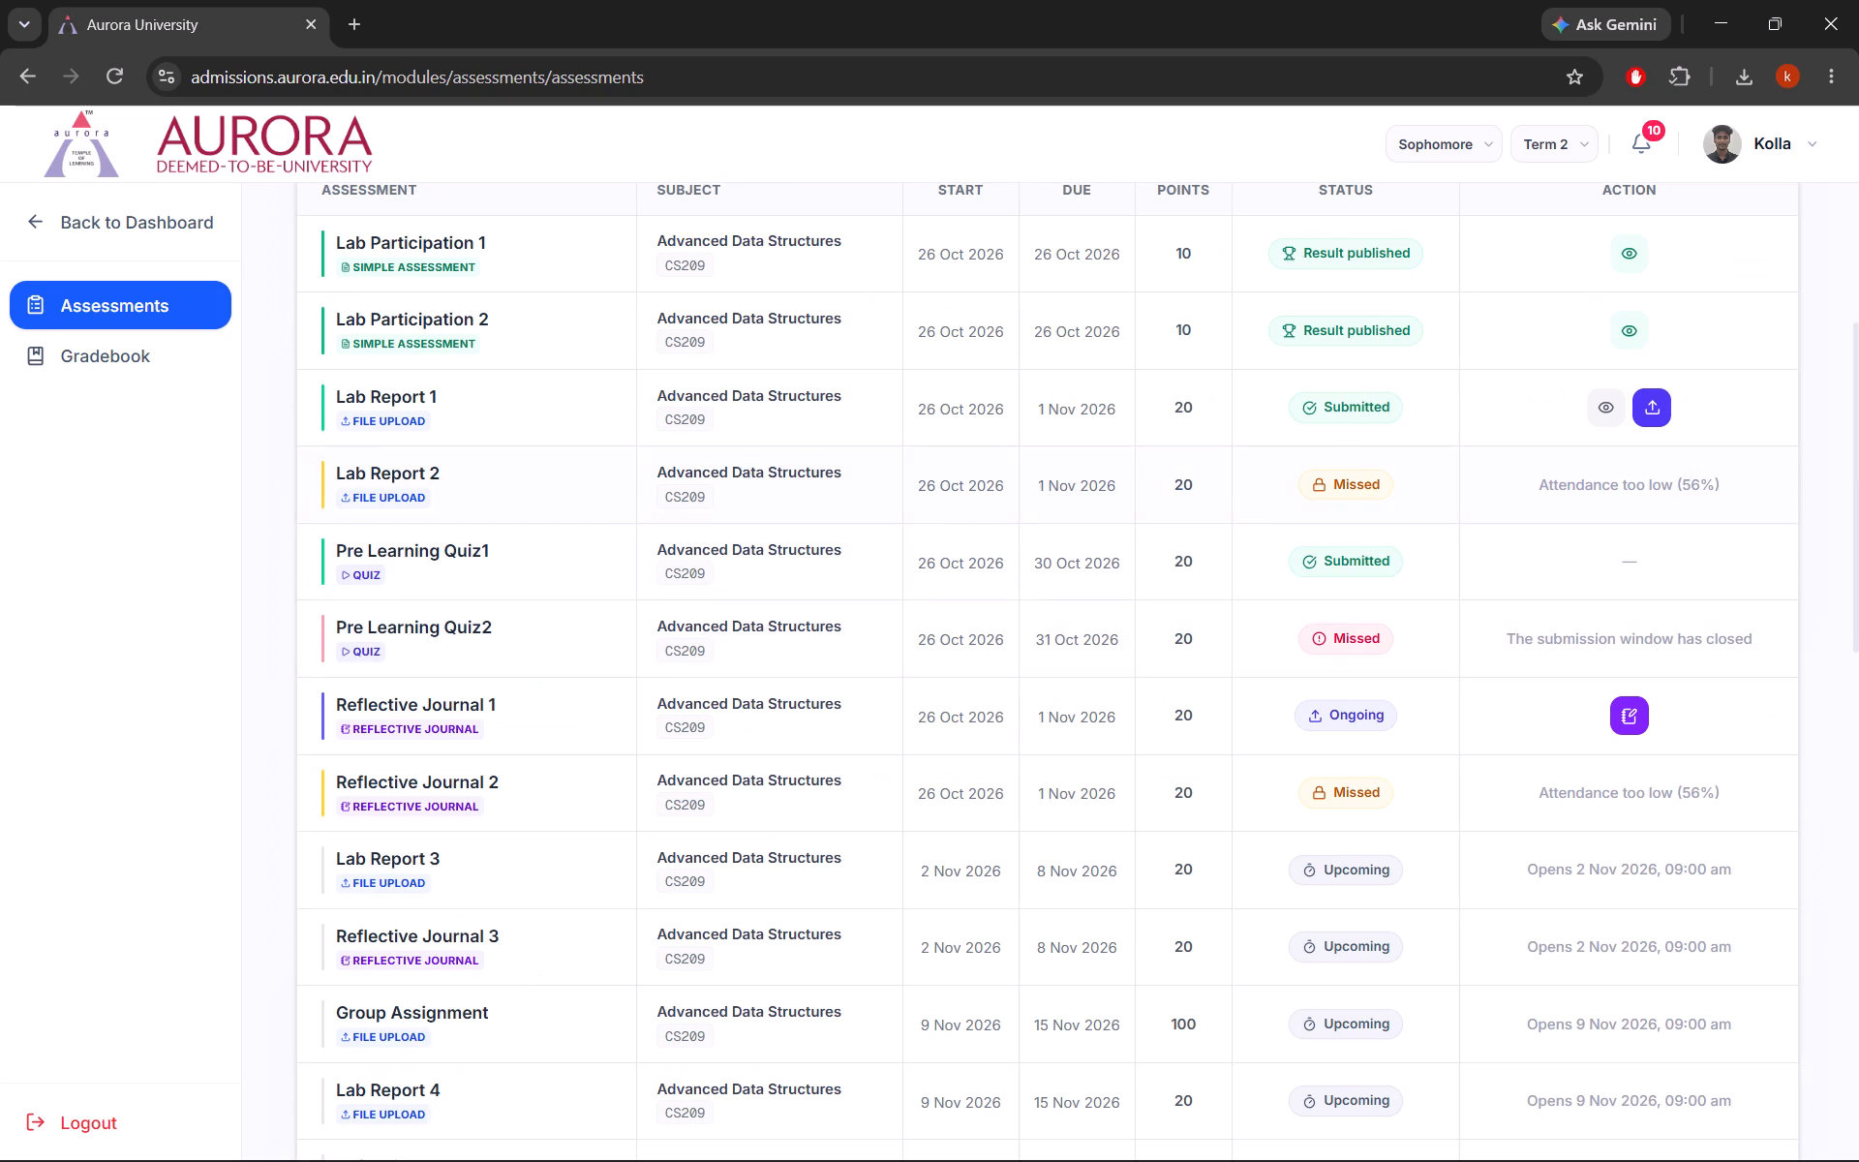
scroll(1010, 589, up, 6)
scroll(1010, 594, down, 2)
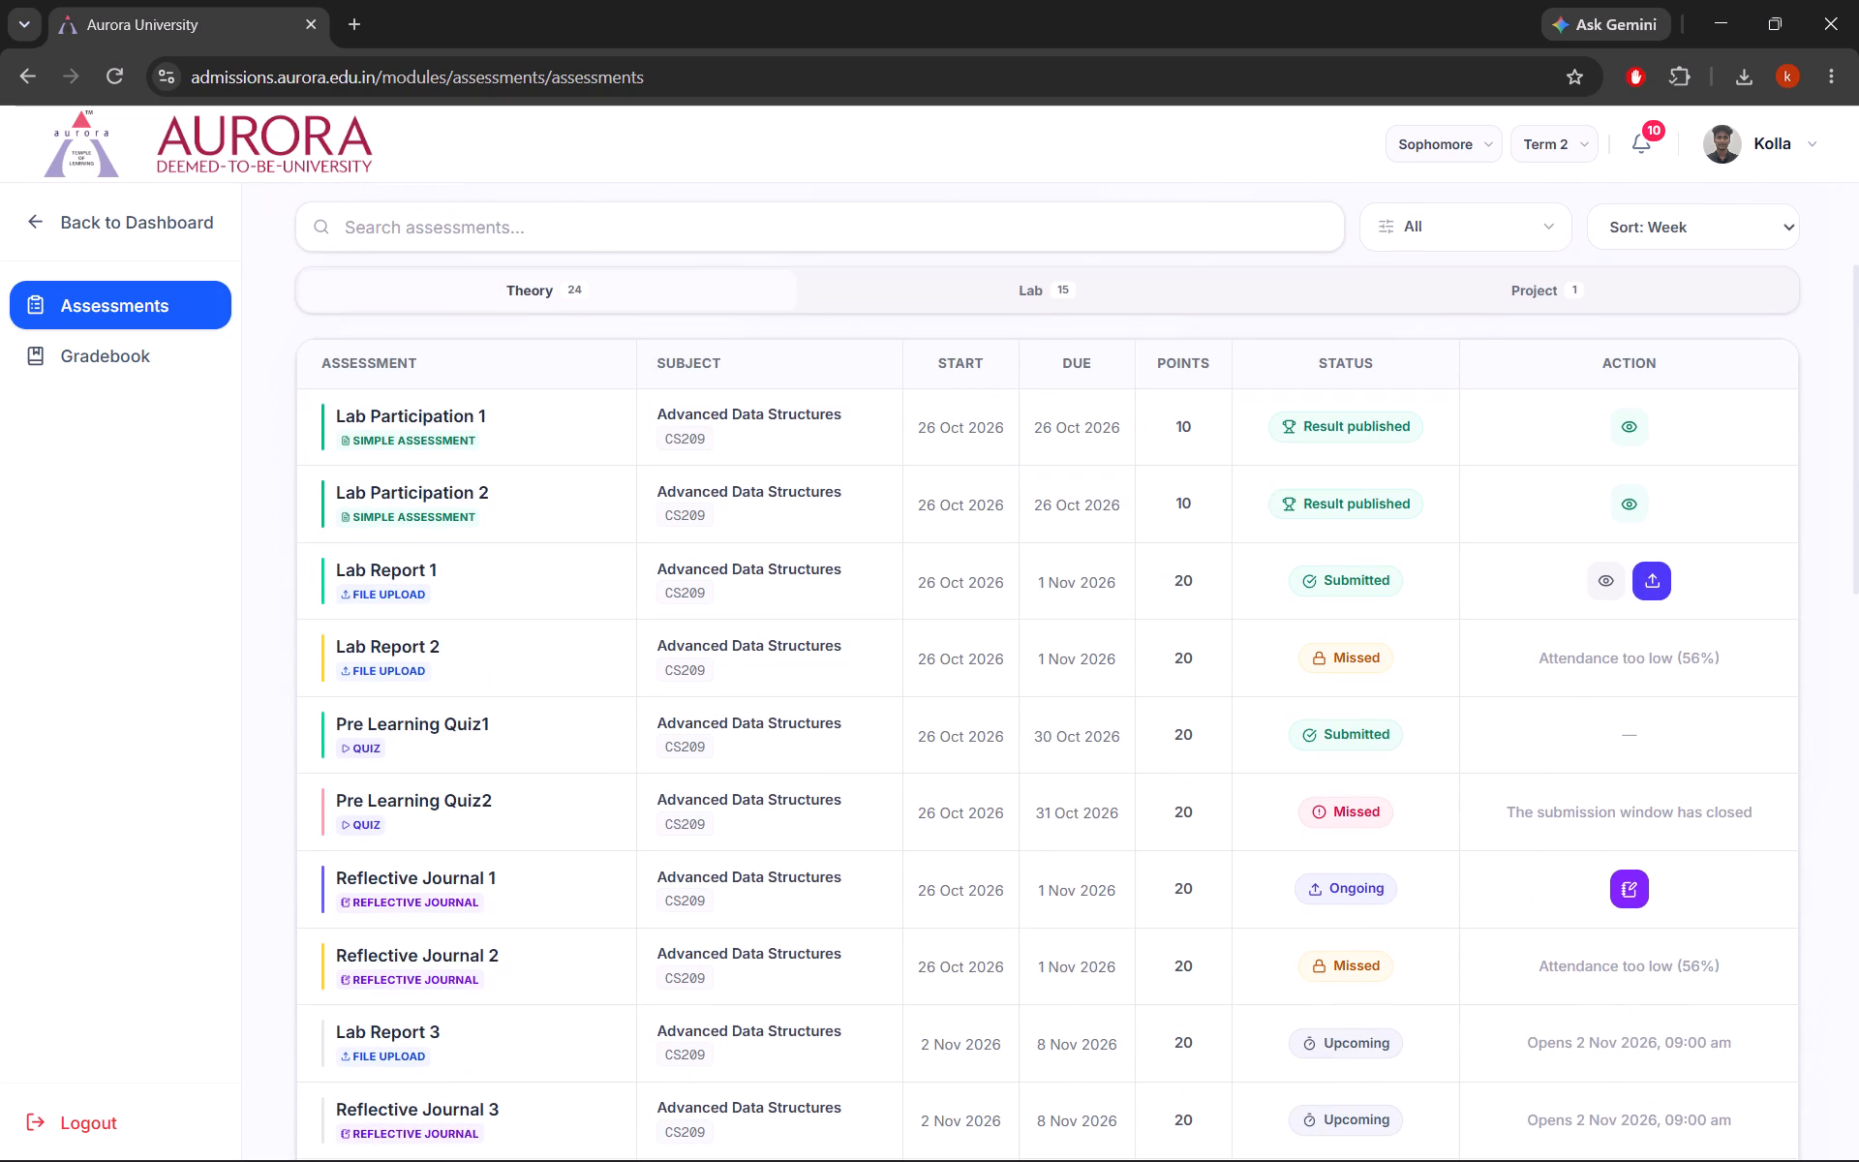
scroll(381, 406, up, 6)
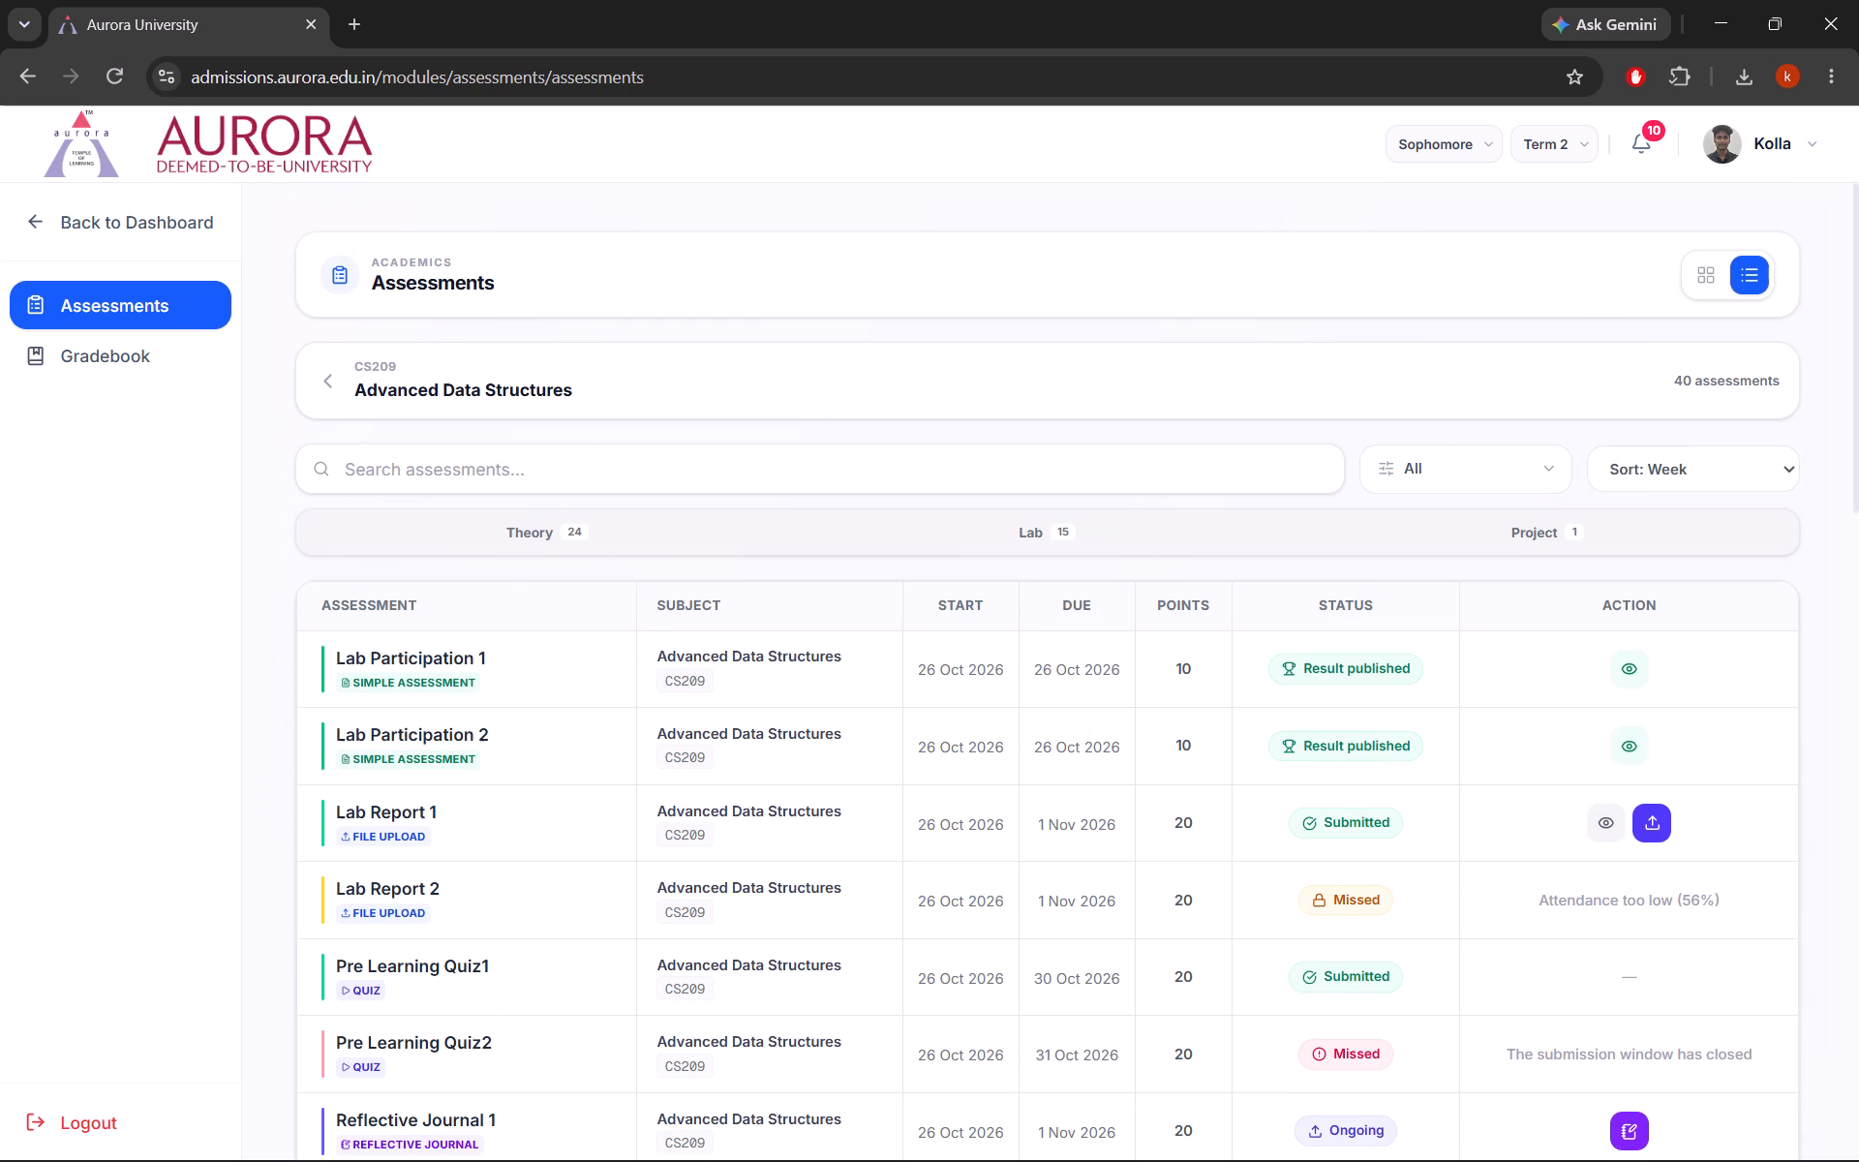
click(327, 377)
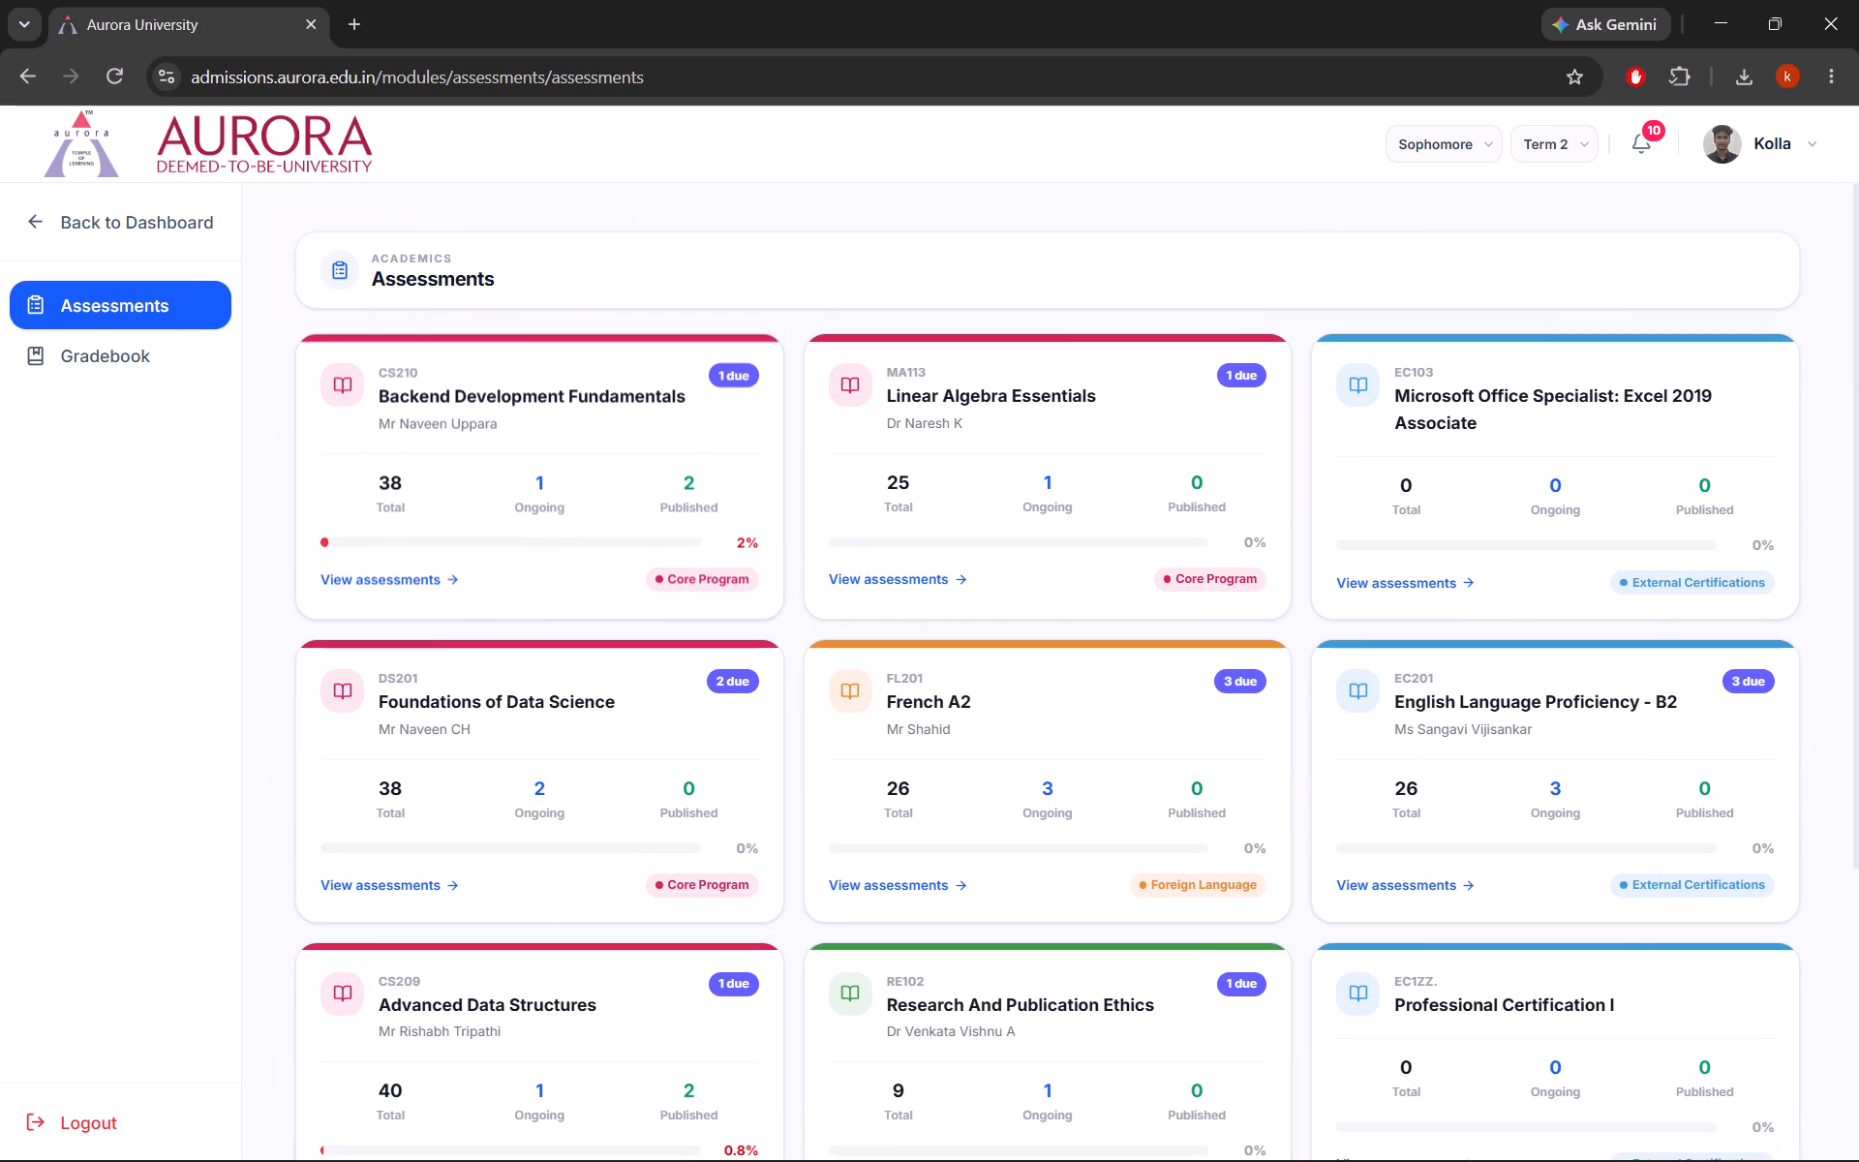
scroll(960, 801, down, 3)
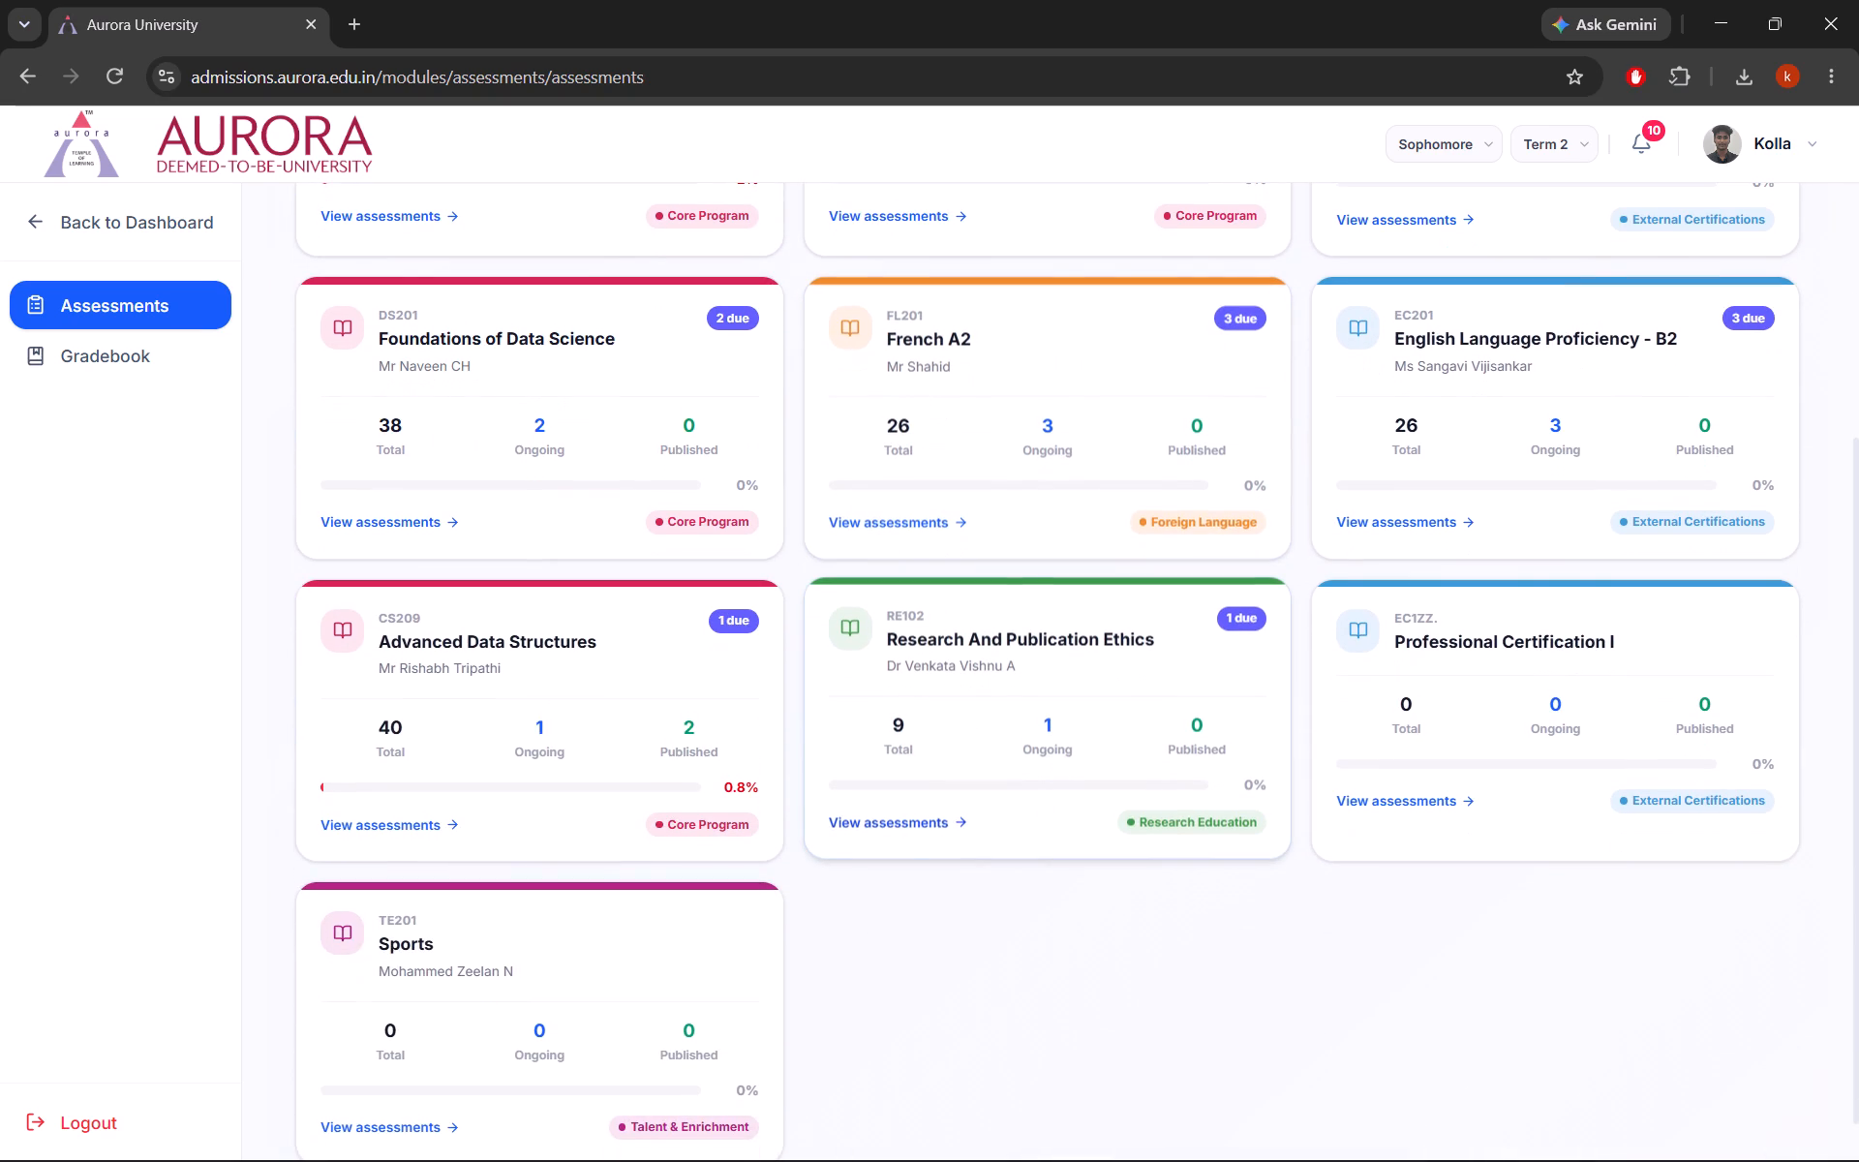
scroll(1259, 638, up, 1)
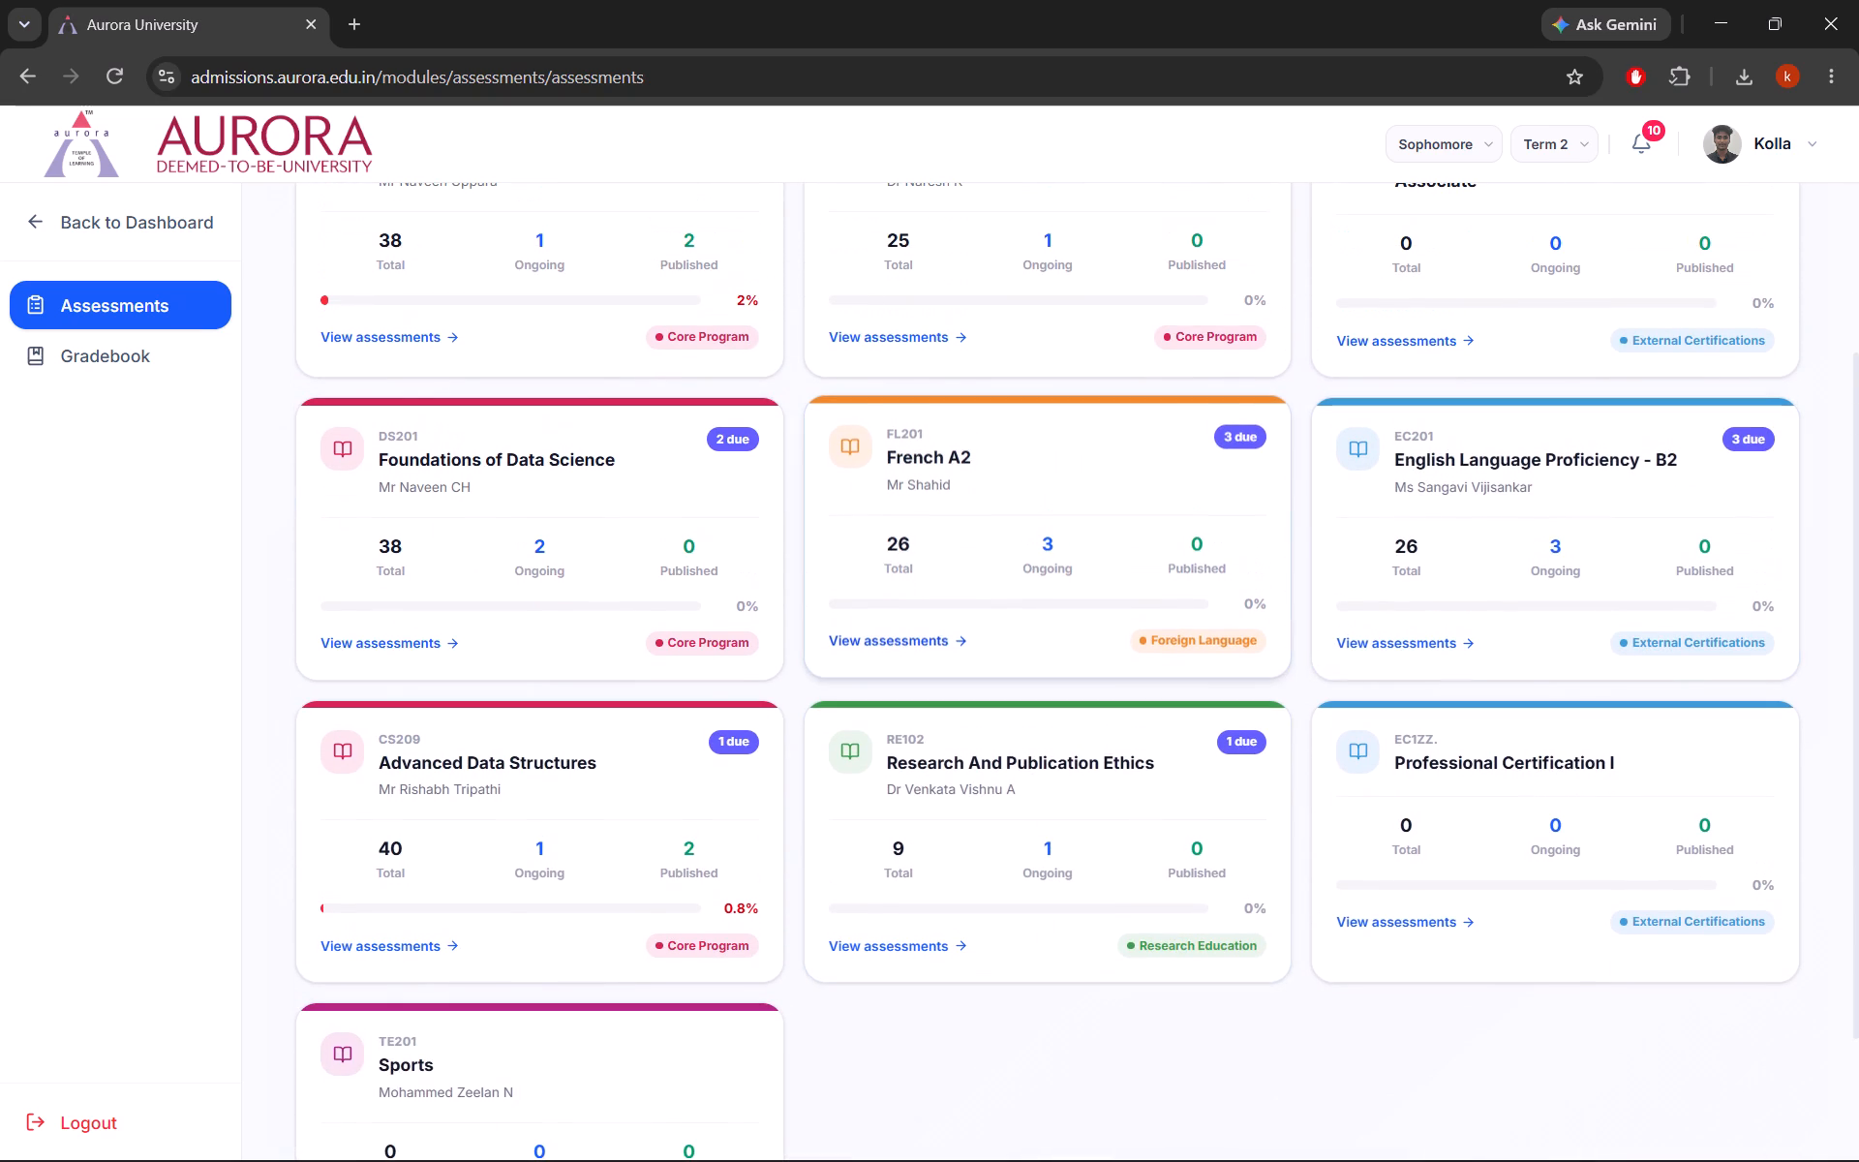
scroll(584, 563, up, 1)
click(502, 631)
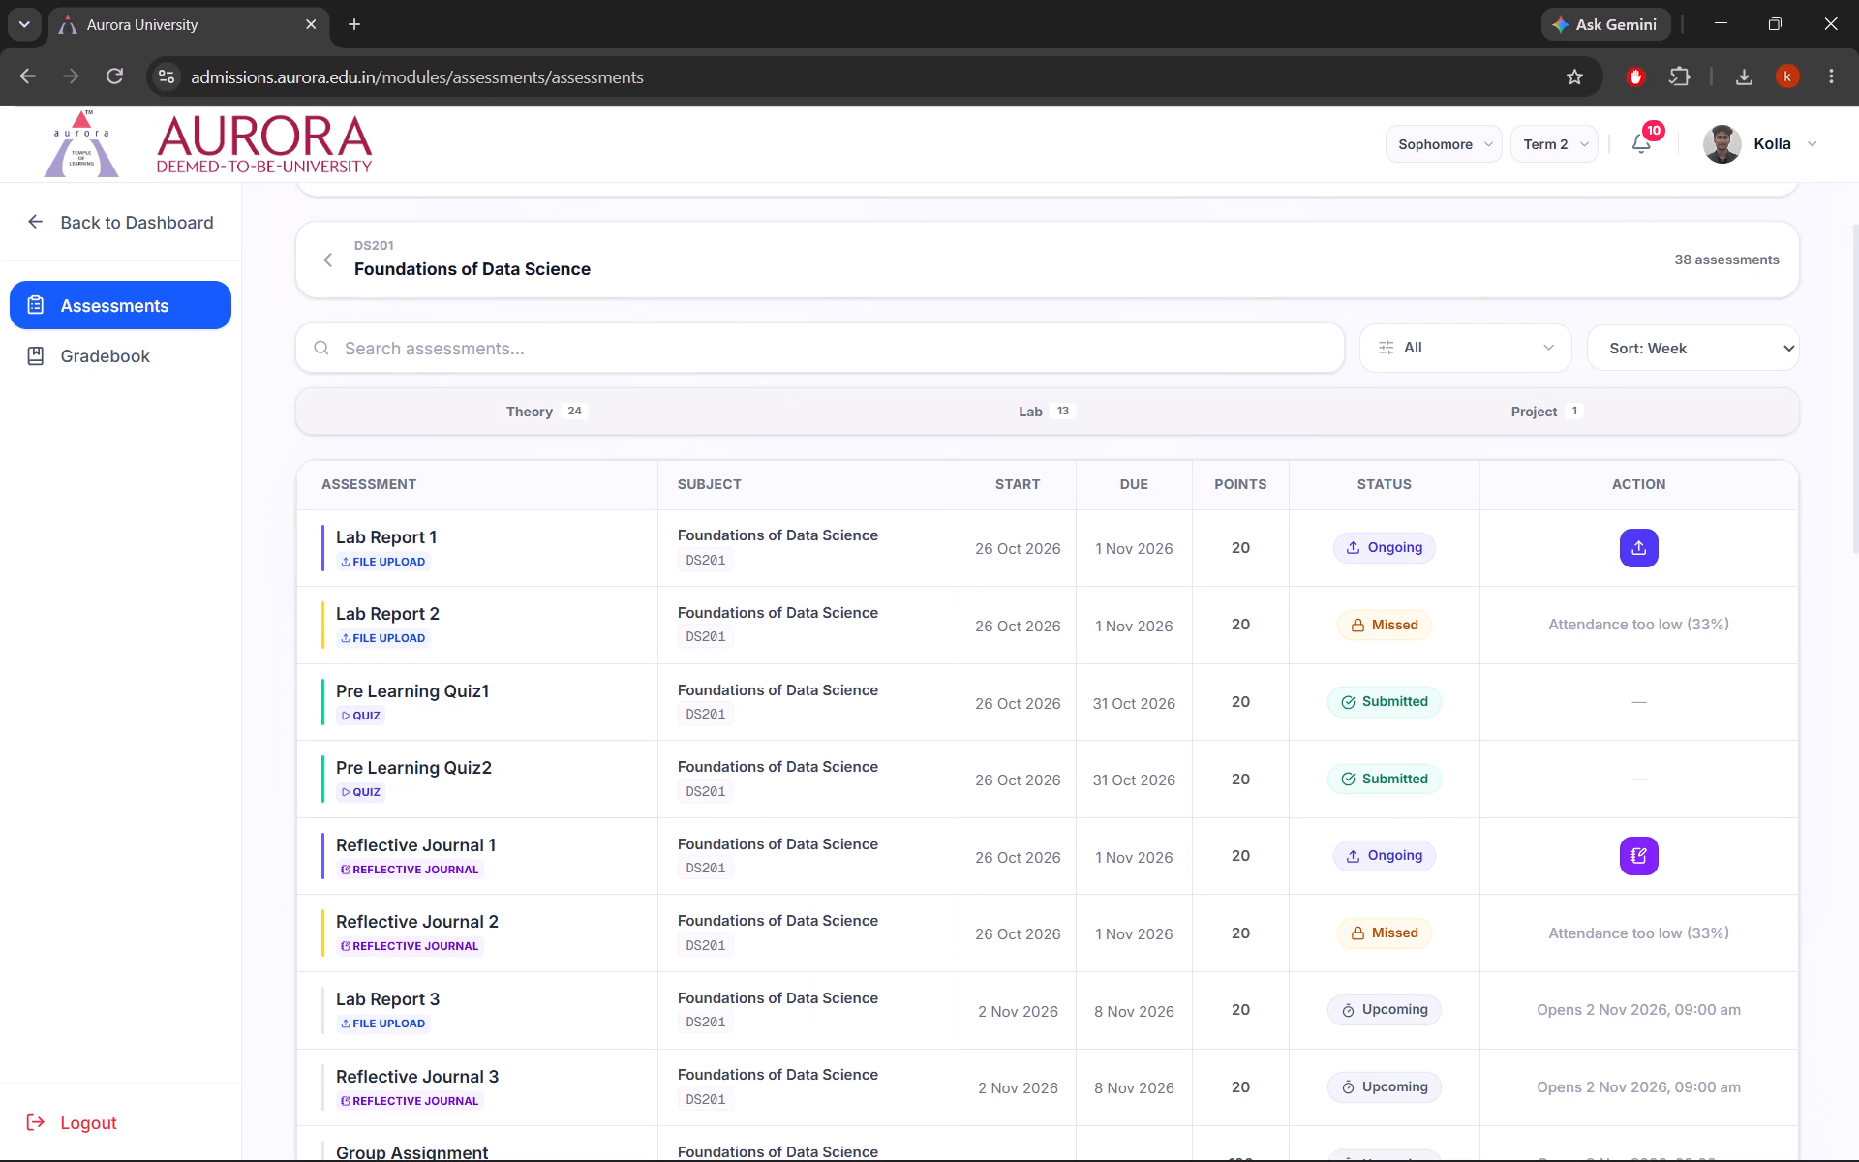
click(337, 248)
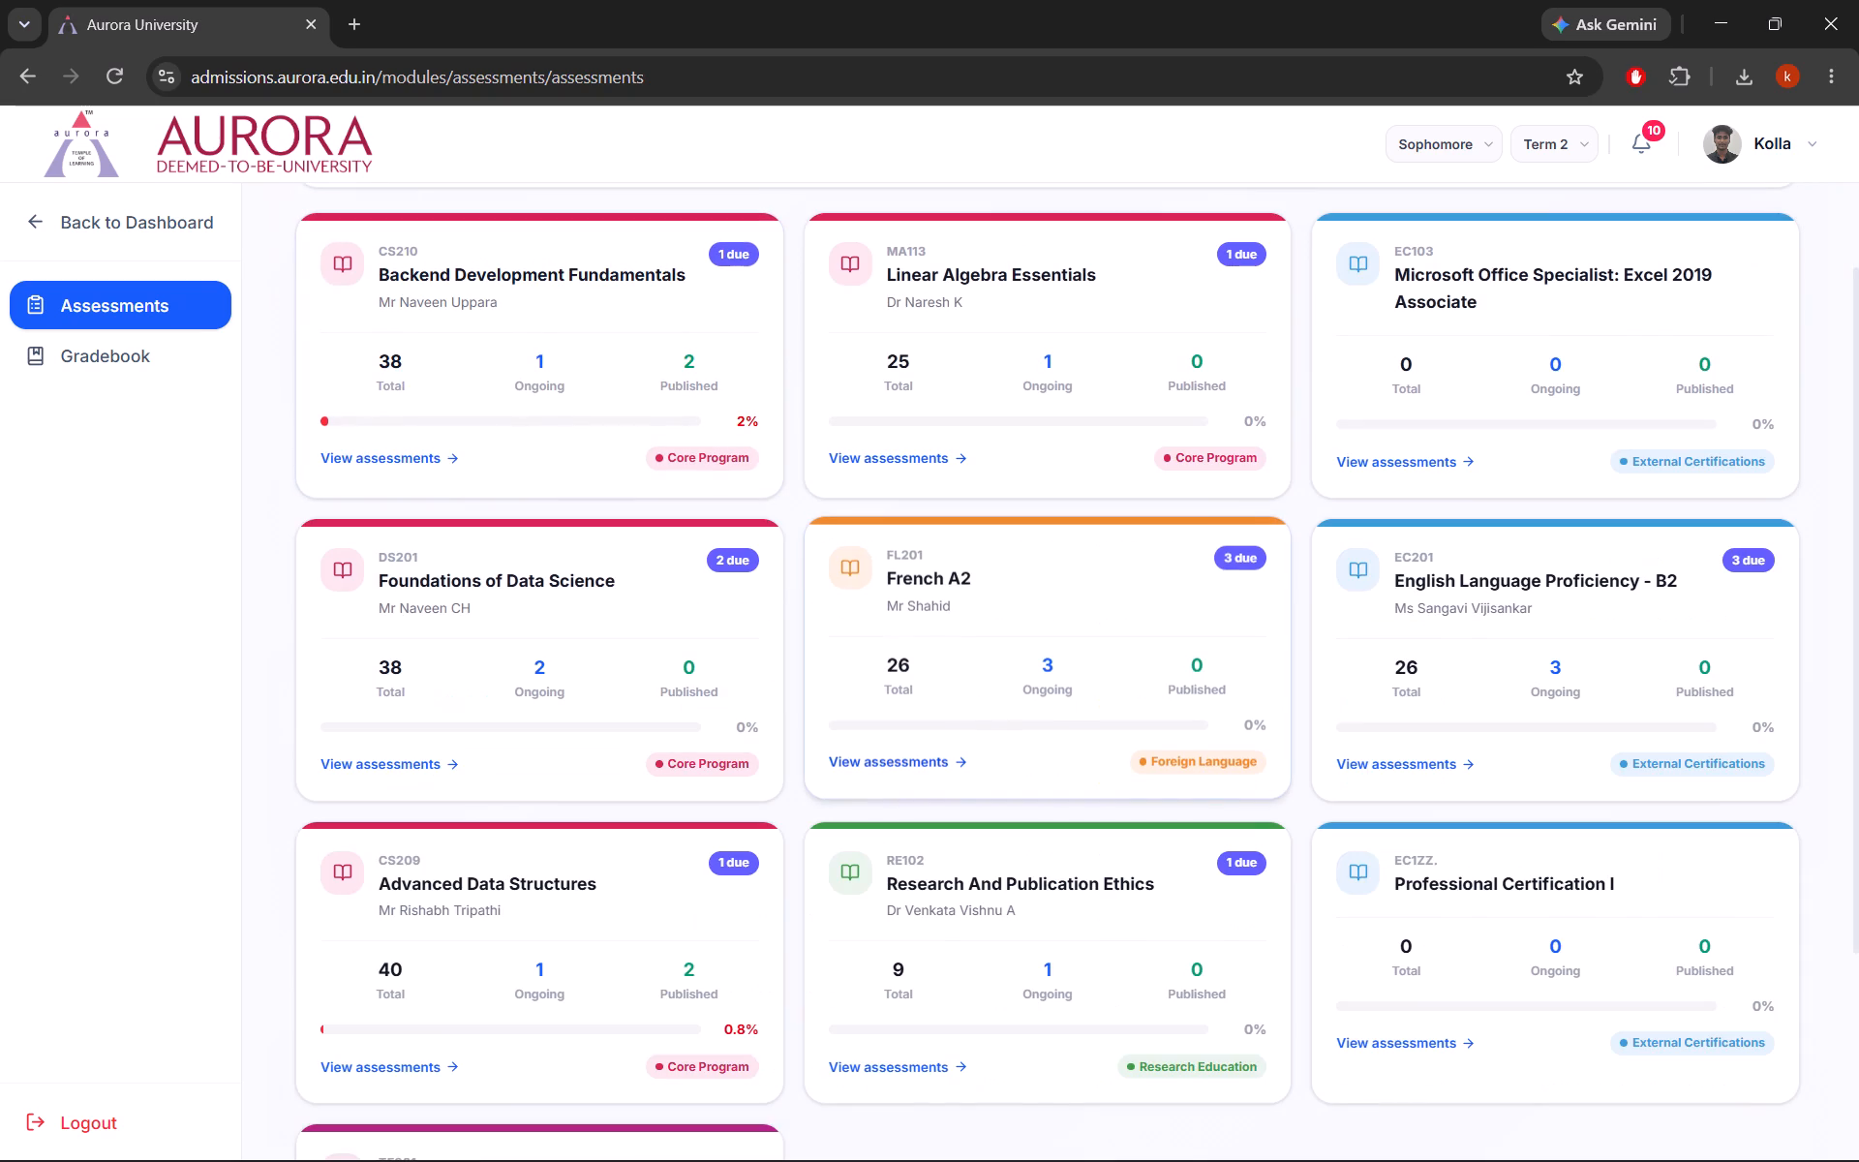
scroll(1327, 613, up, 1)
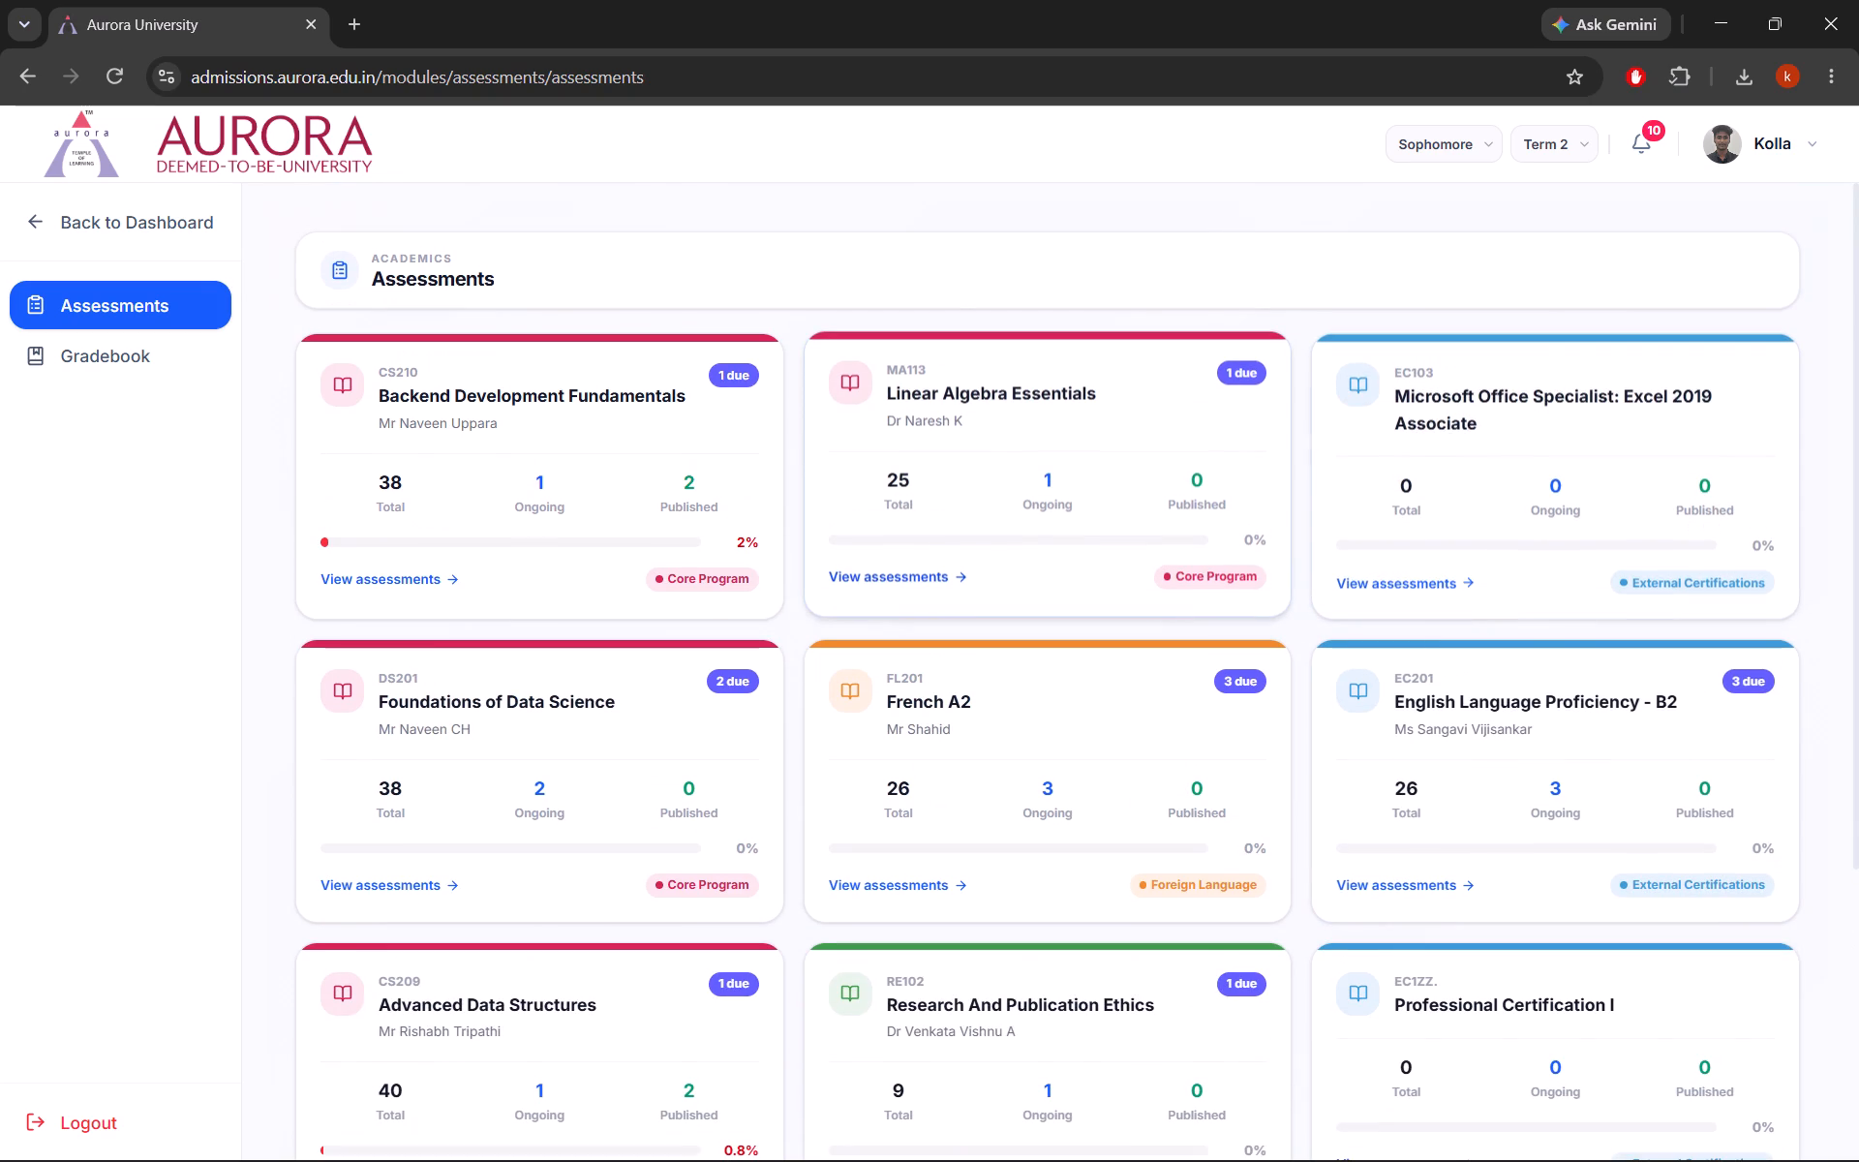
click(942, 487)
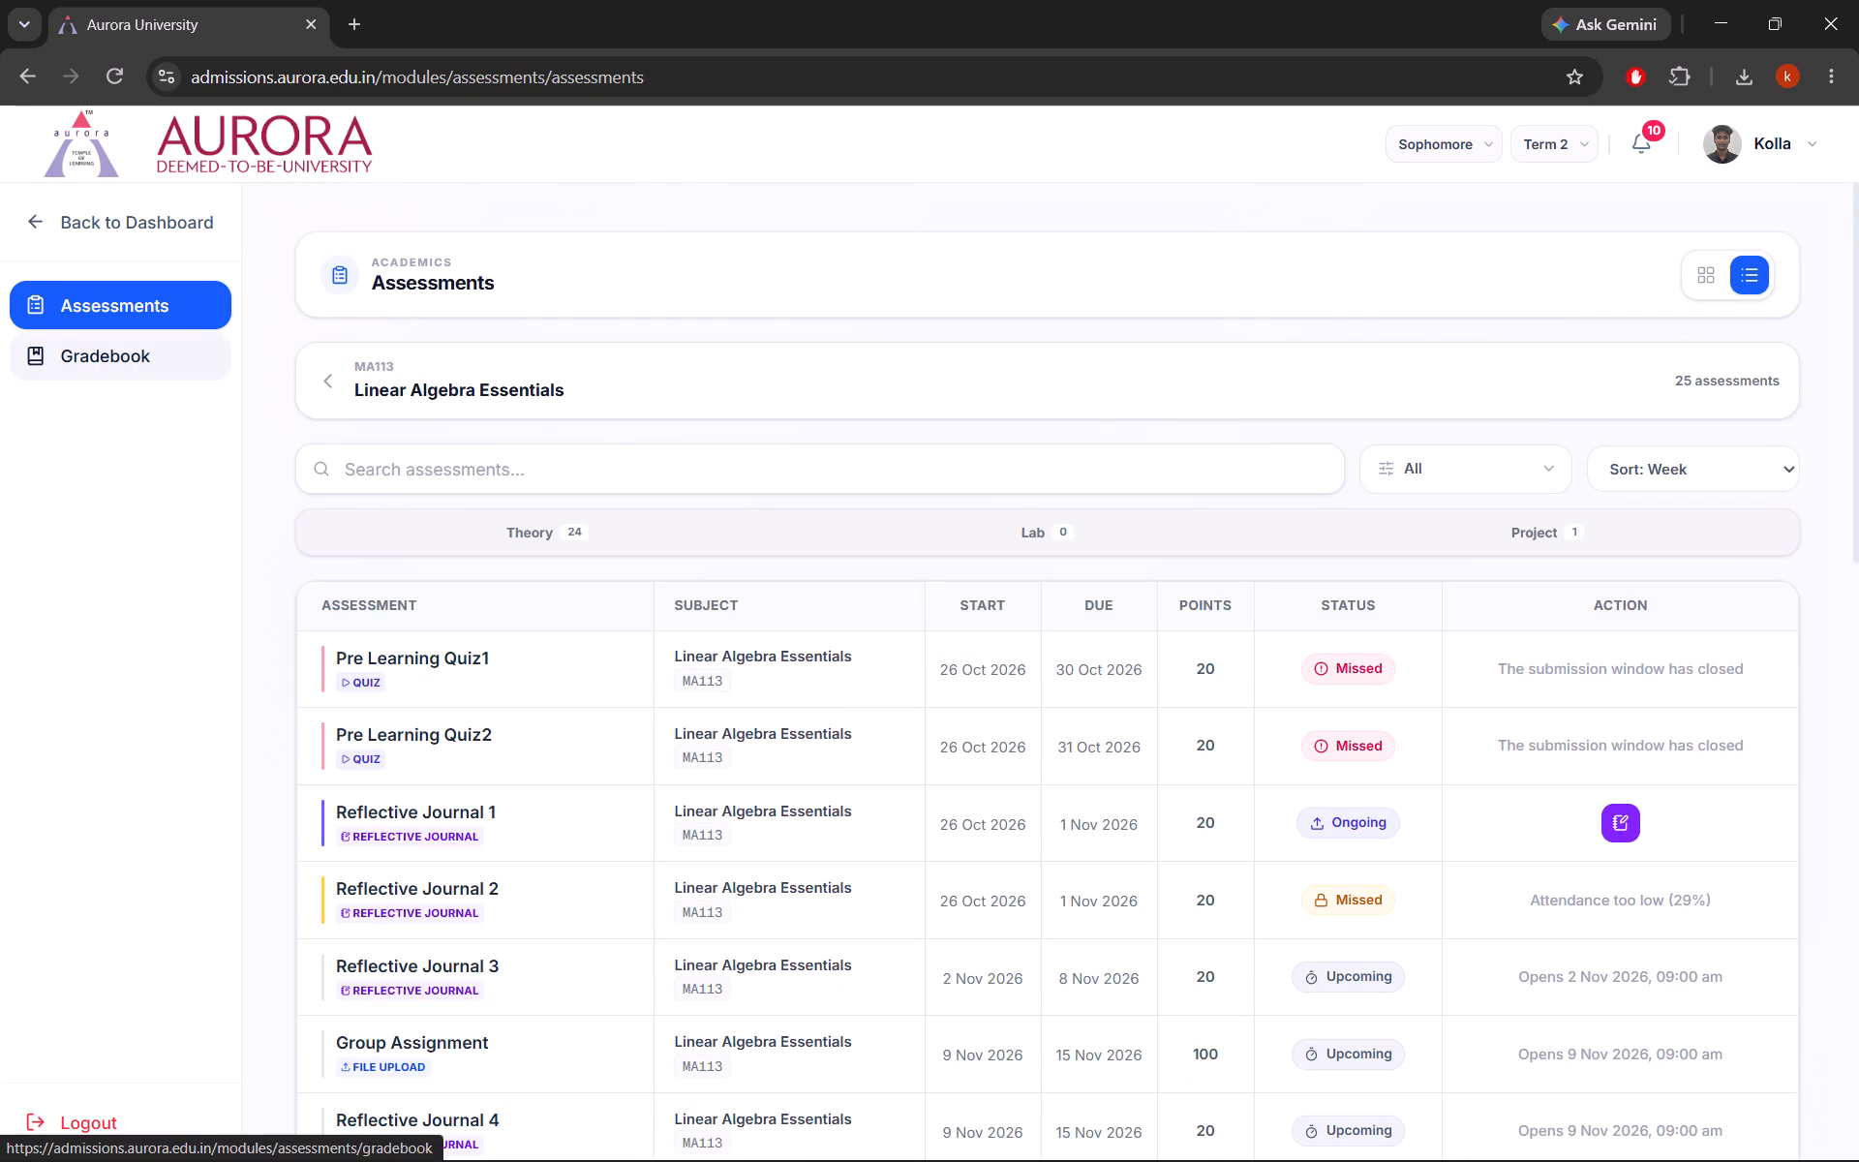
click(327, 382)
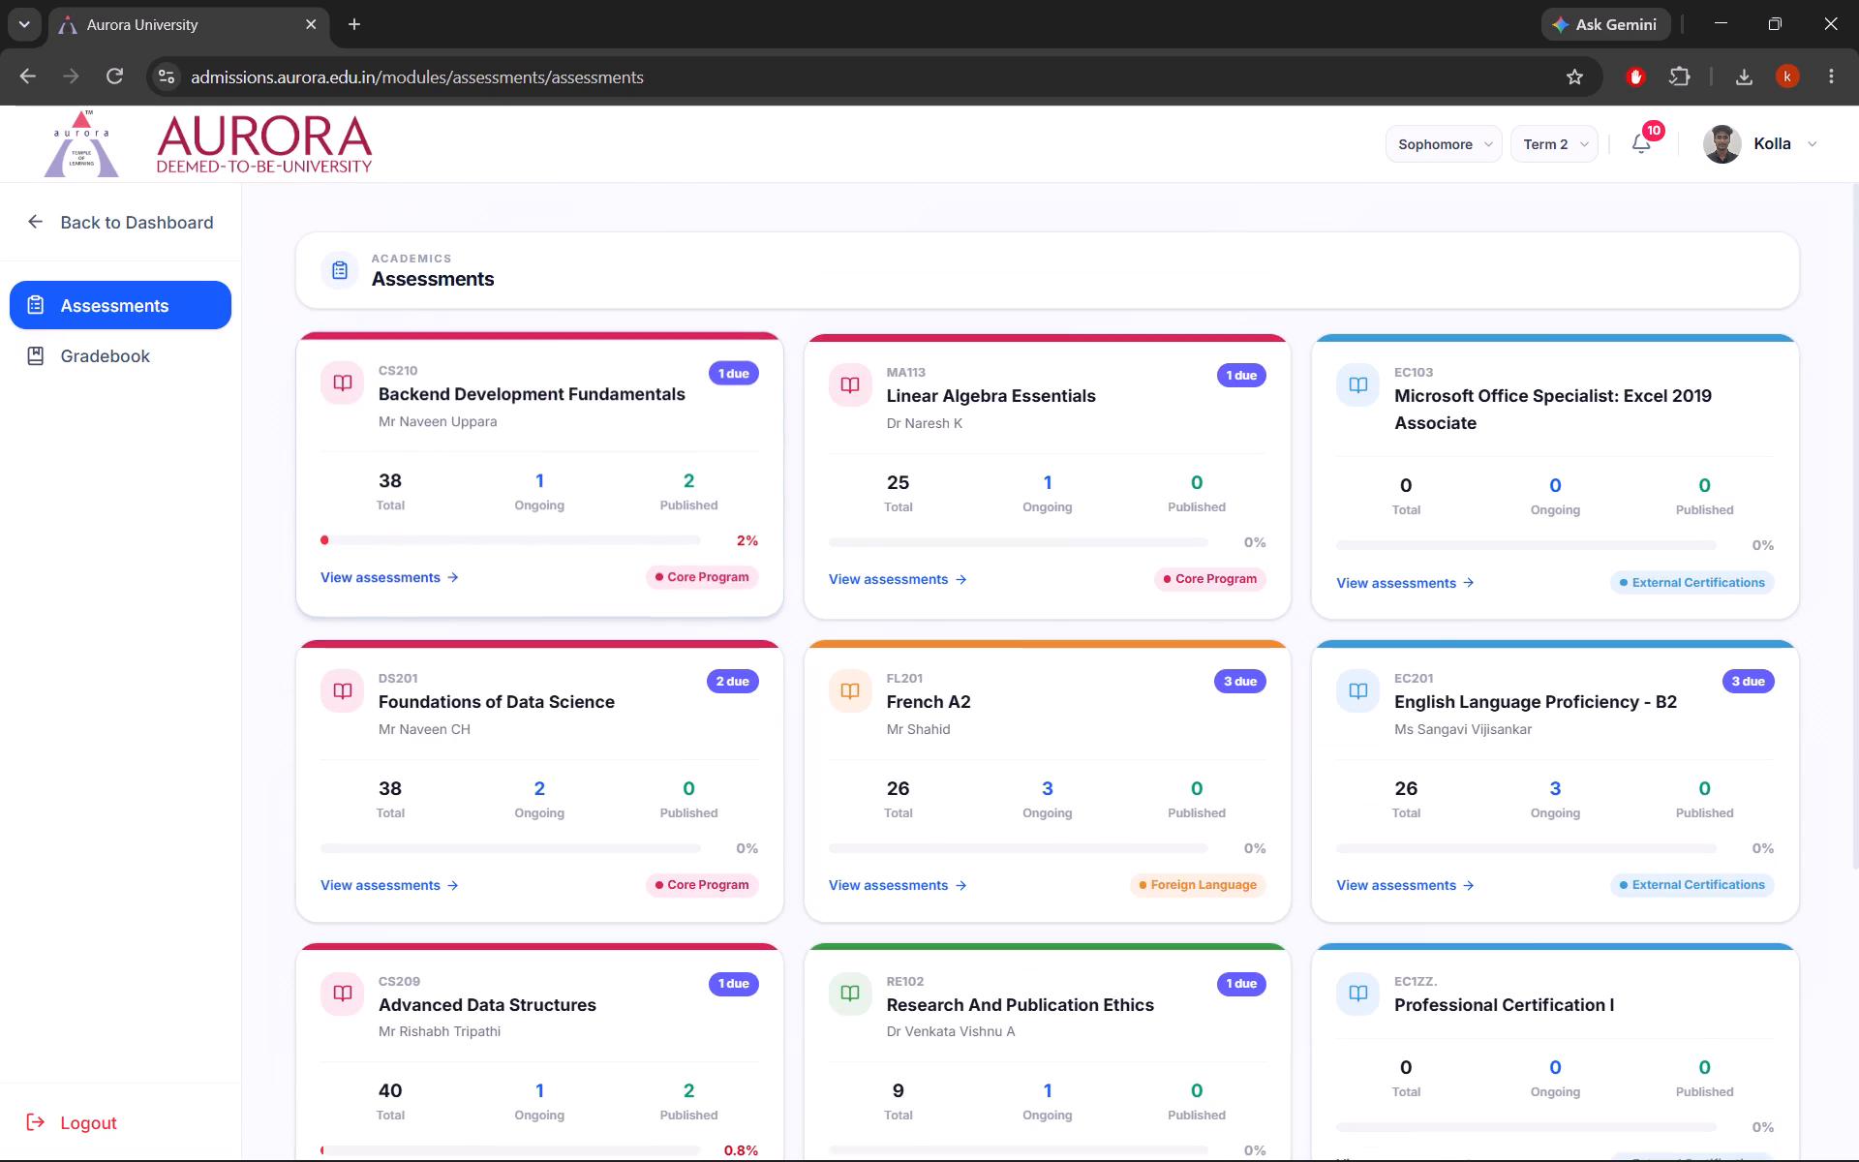
click(567, 479)
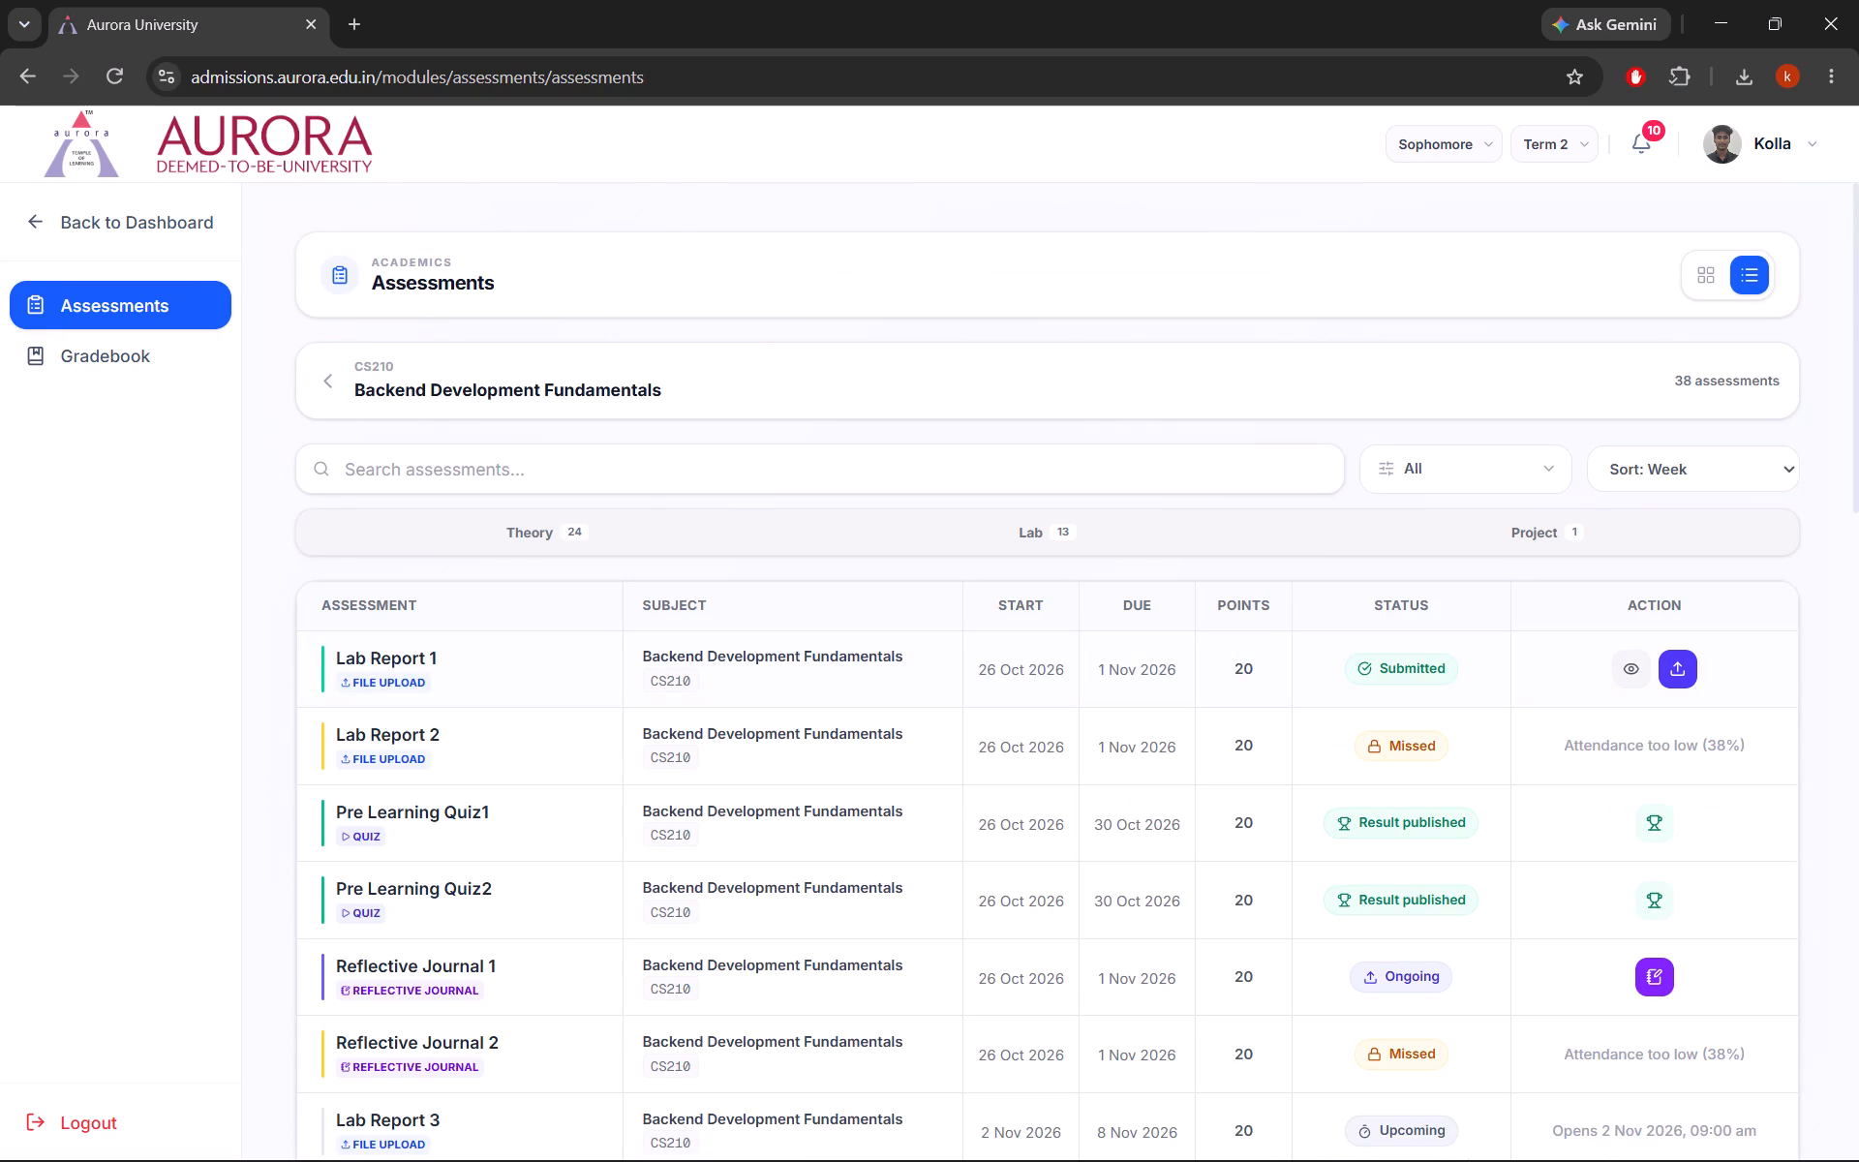
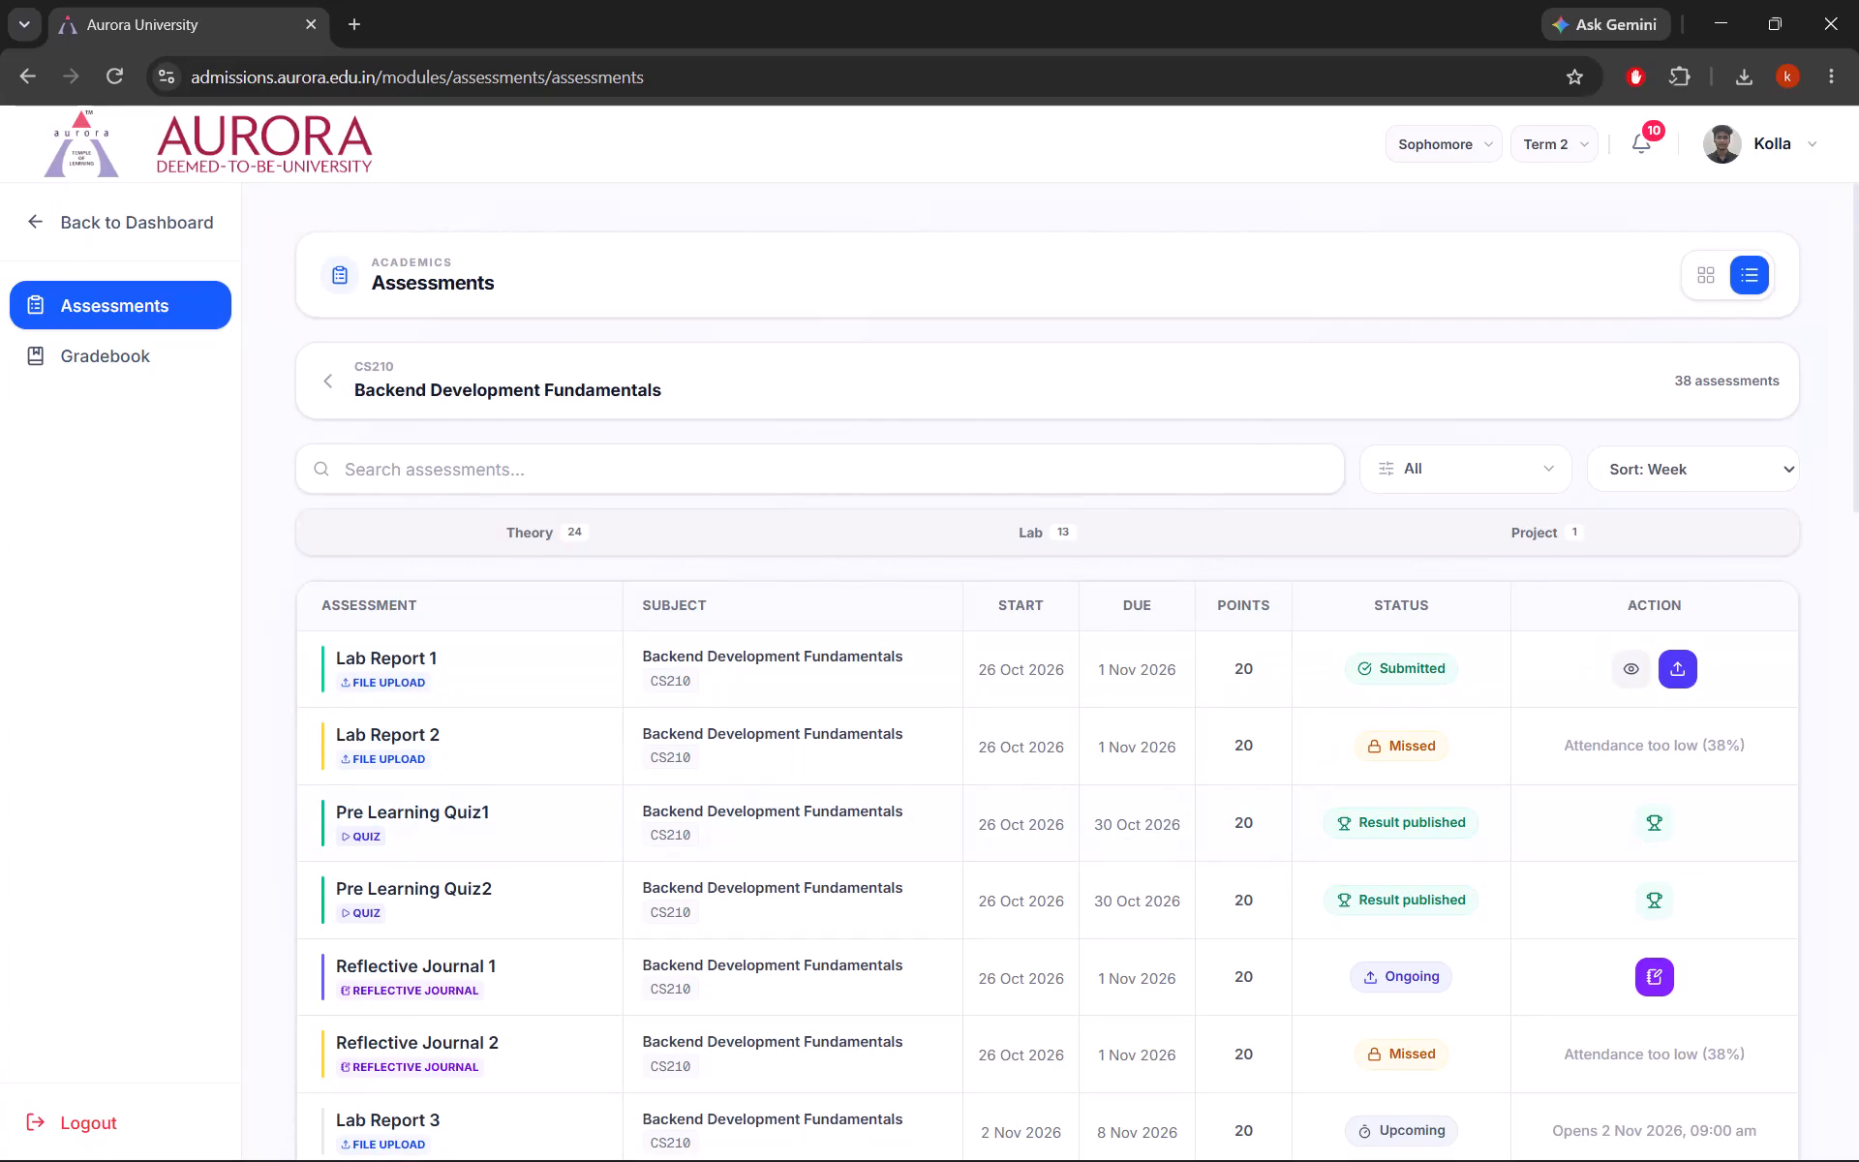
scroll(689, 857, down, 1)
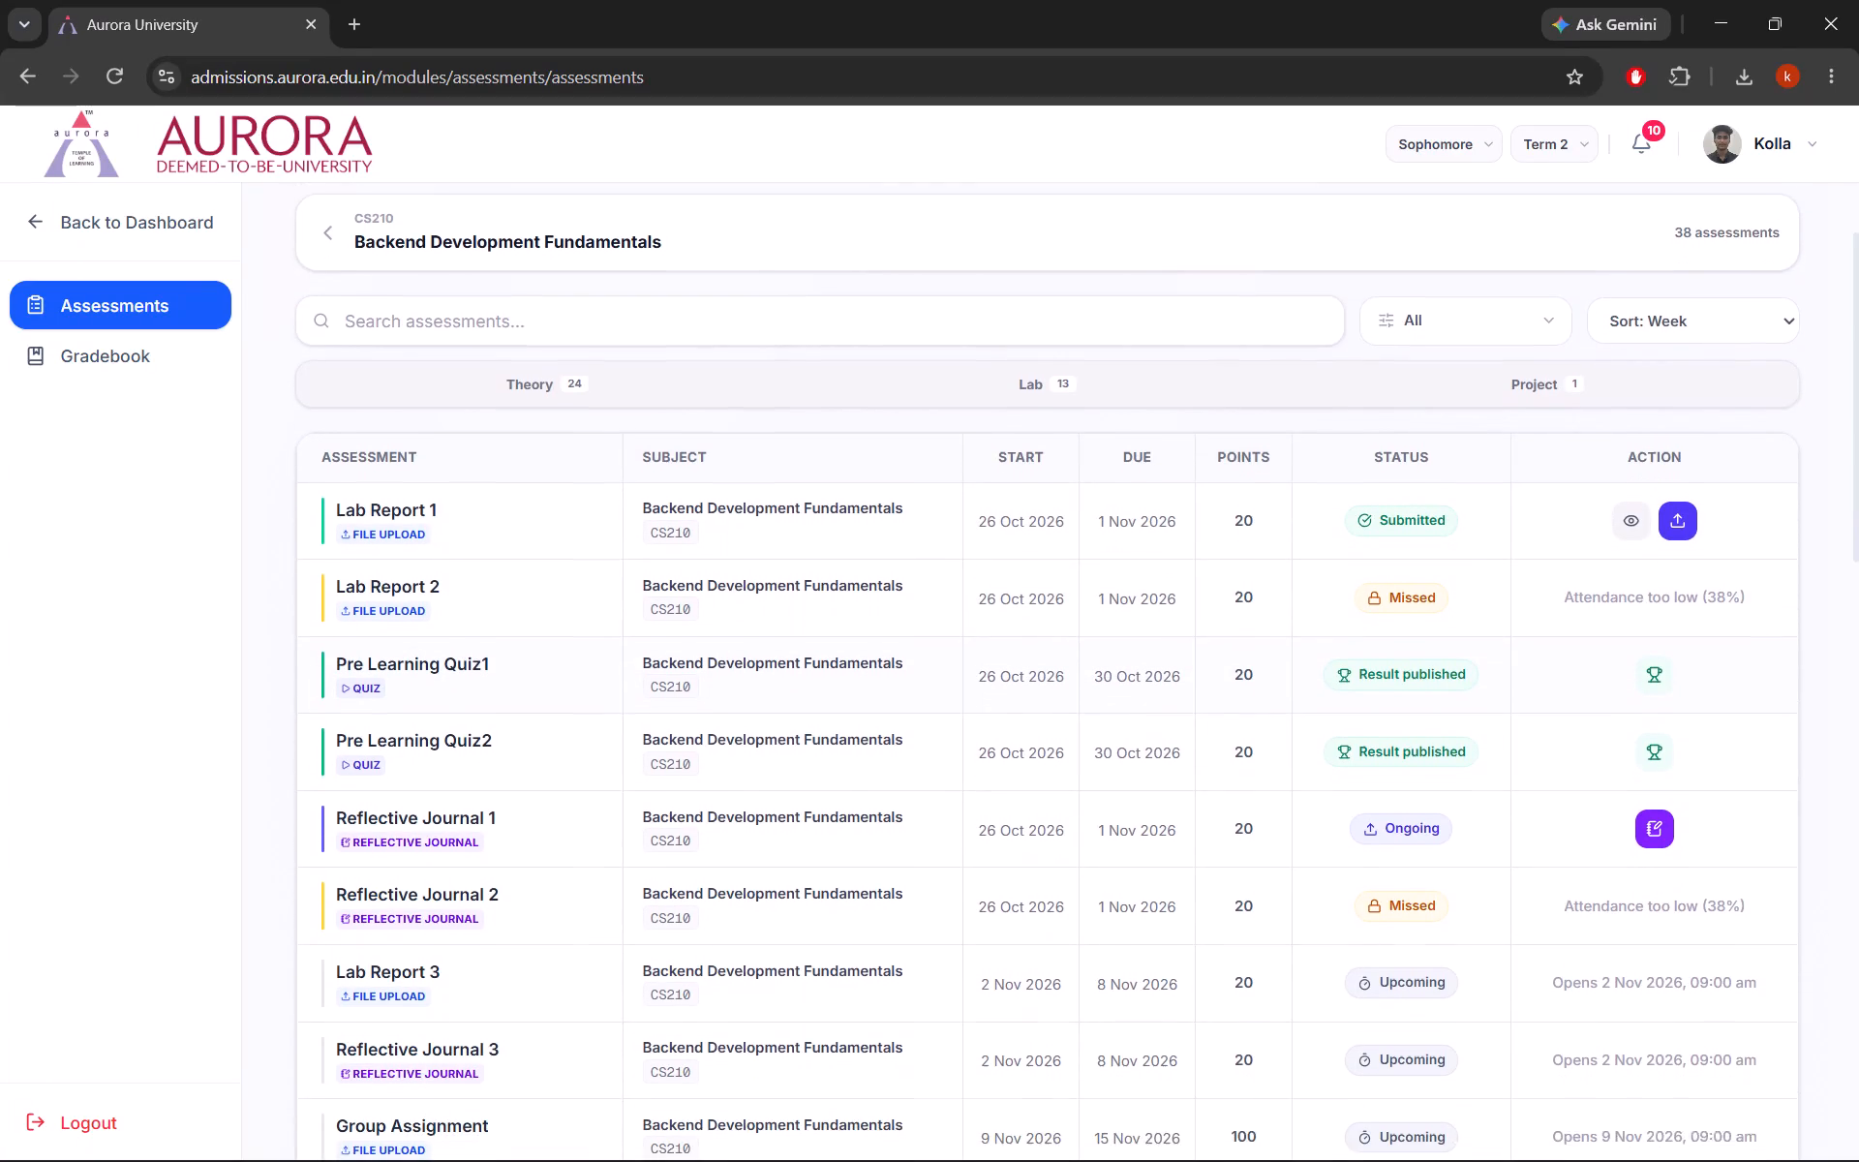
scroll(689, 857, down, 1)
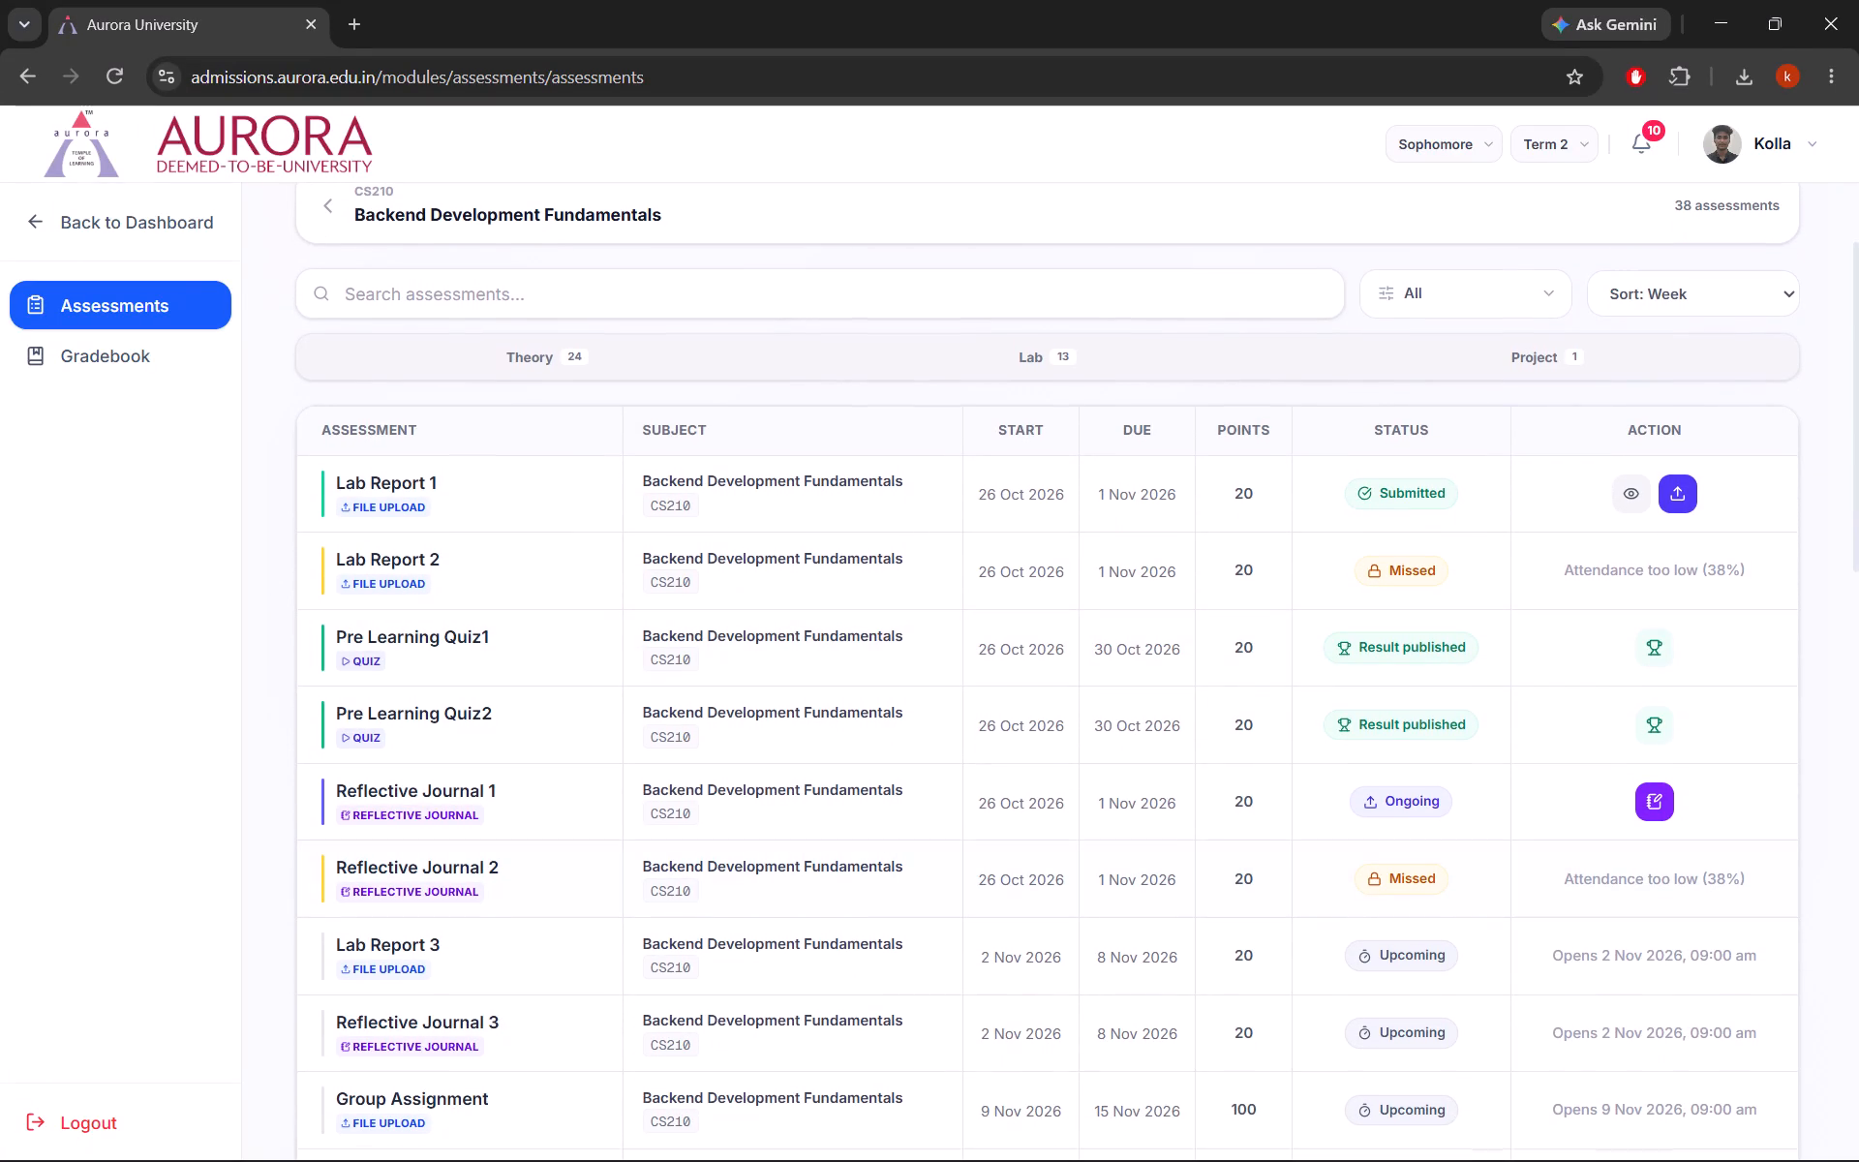
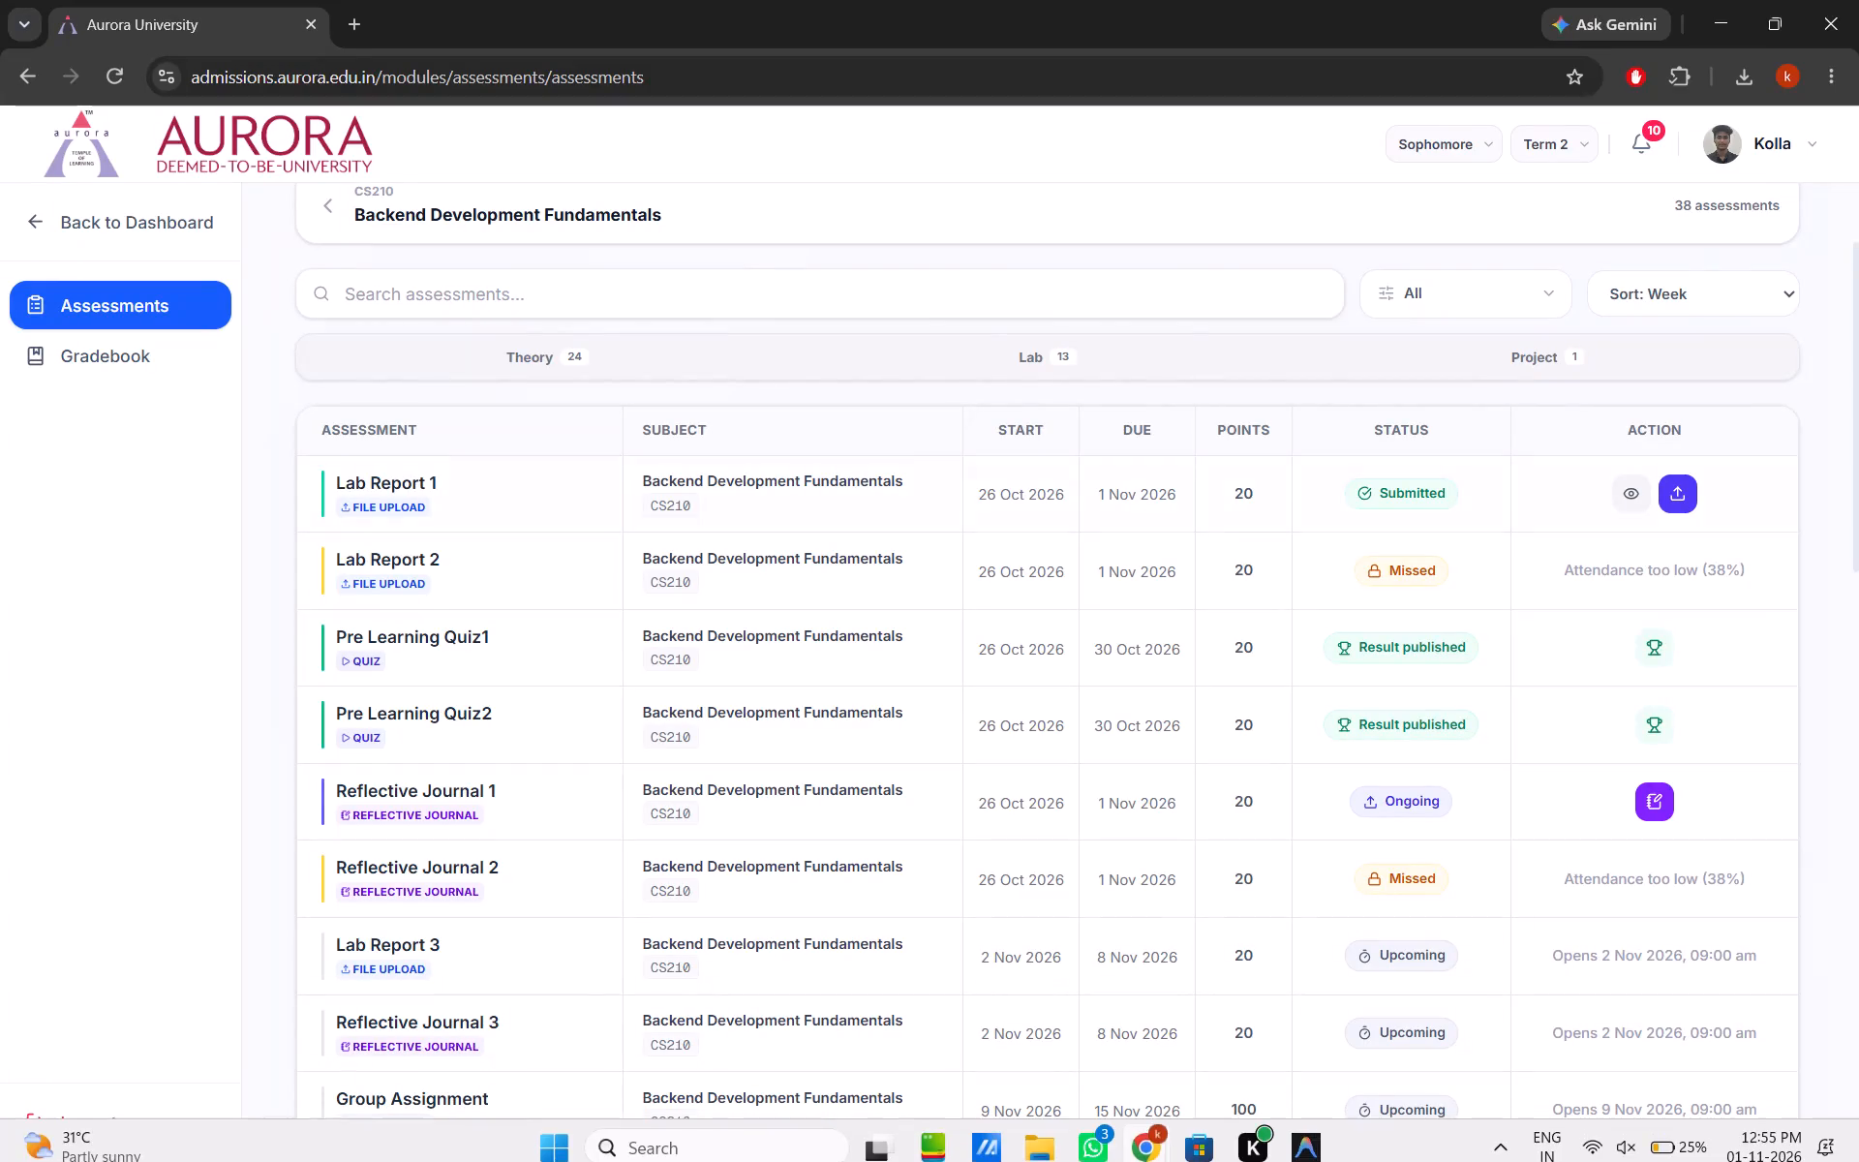
Leave the Backend Development Fundamentals list and check which Foundations of Data Science assessments are open, returning to the course overview.
click(485, 214)
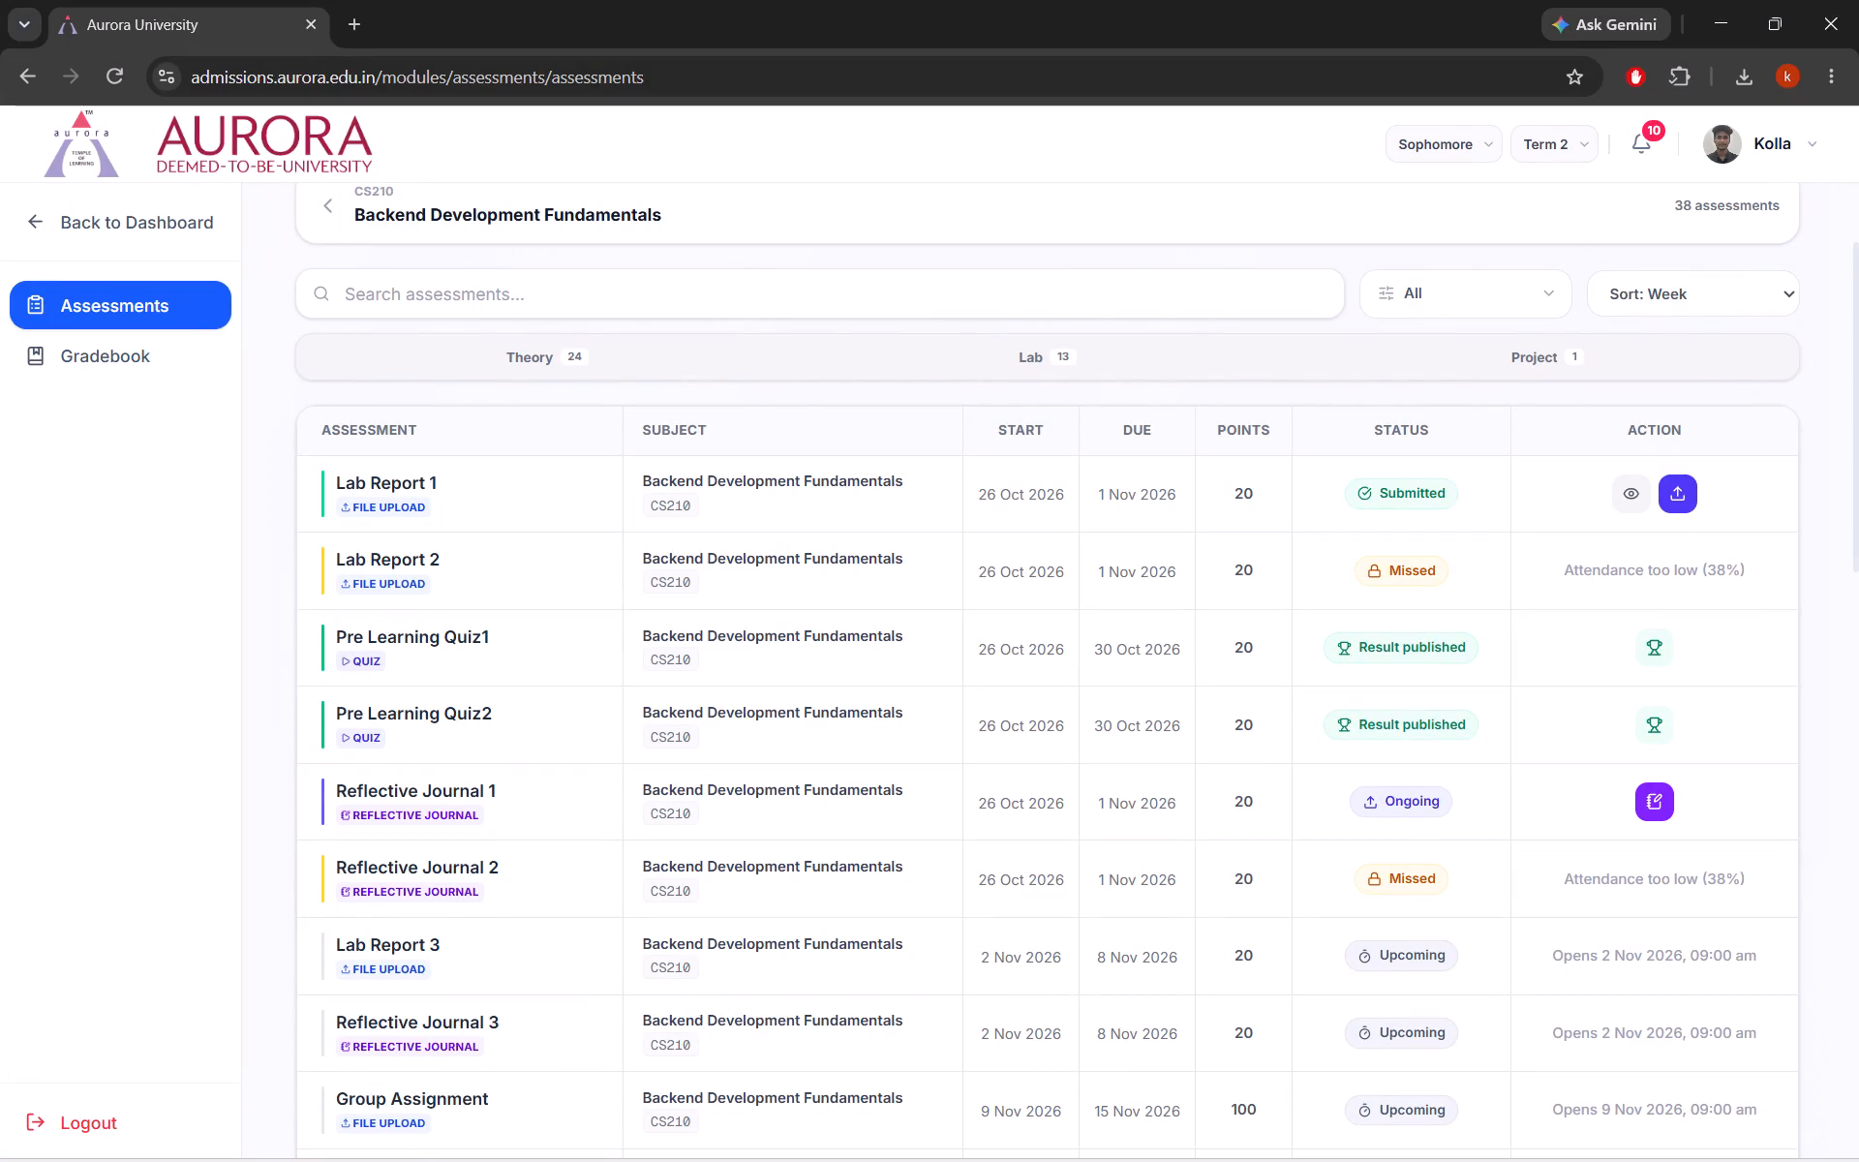
click(324, 202)
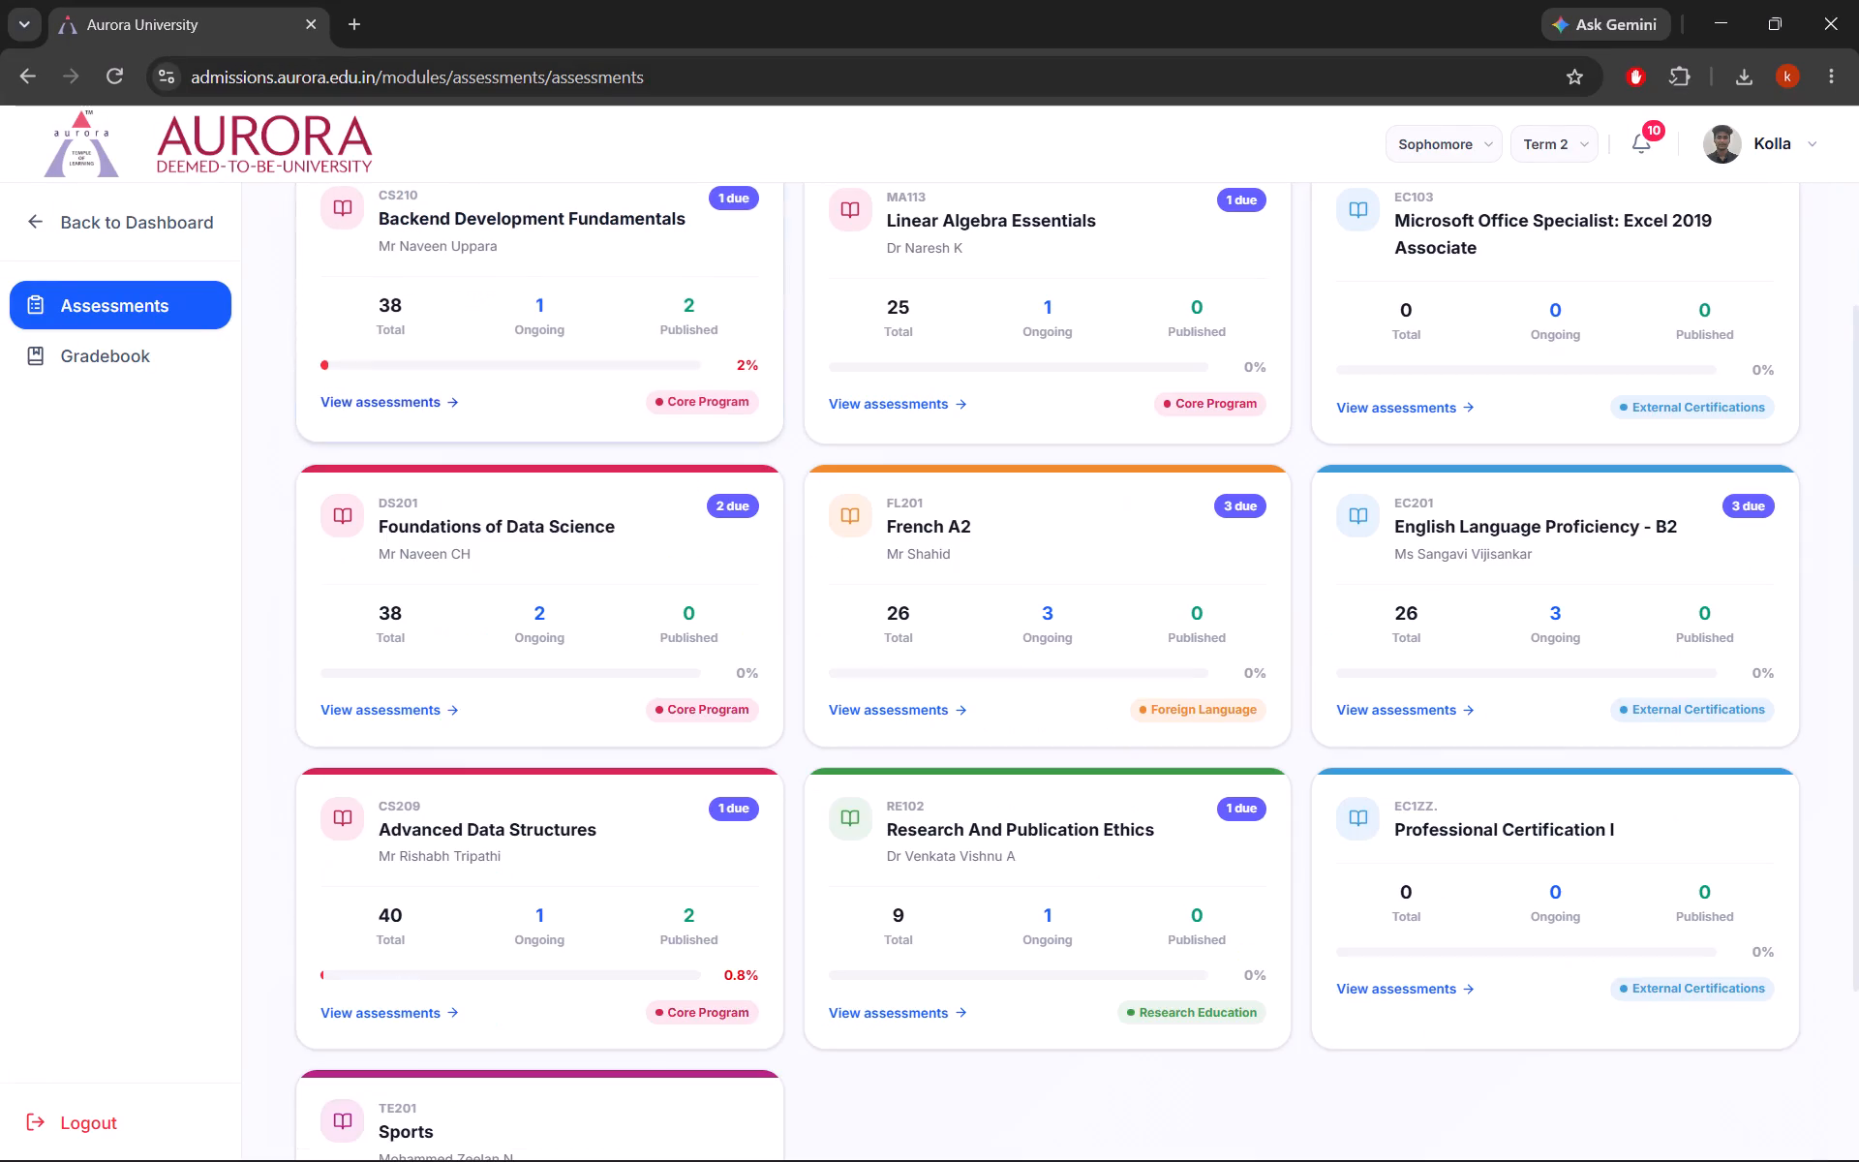
scroll(611, 575, up, 1)
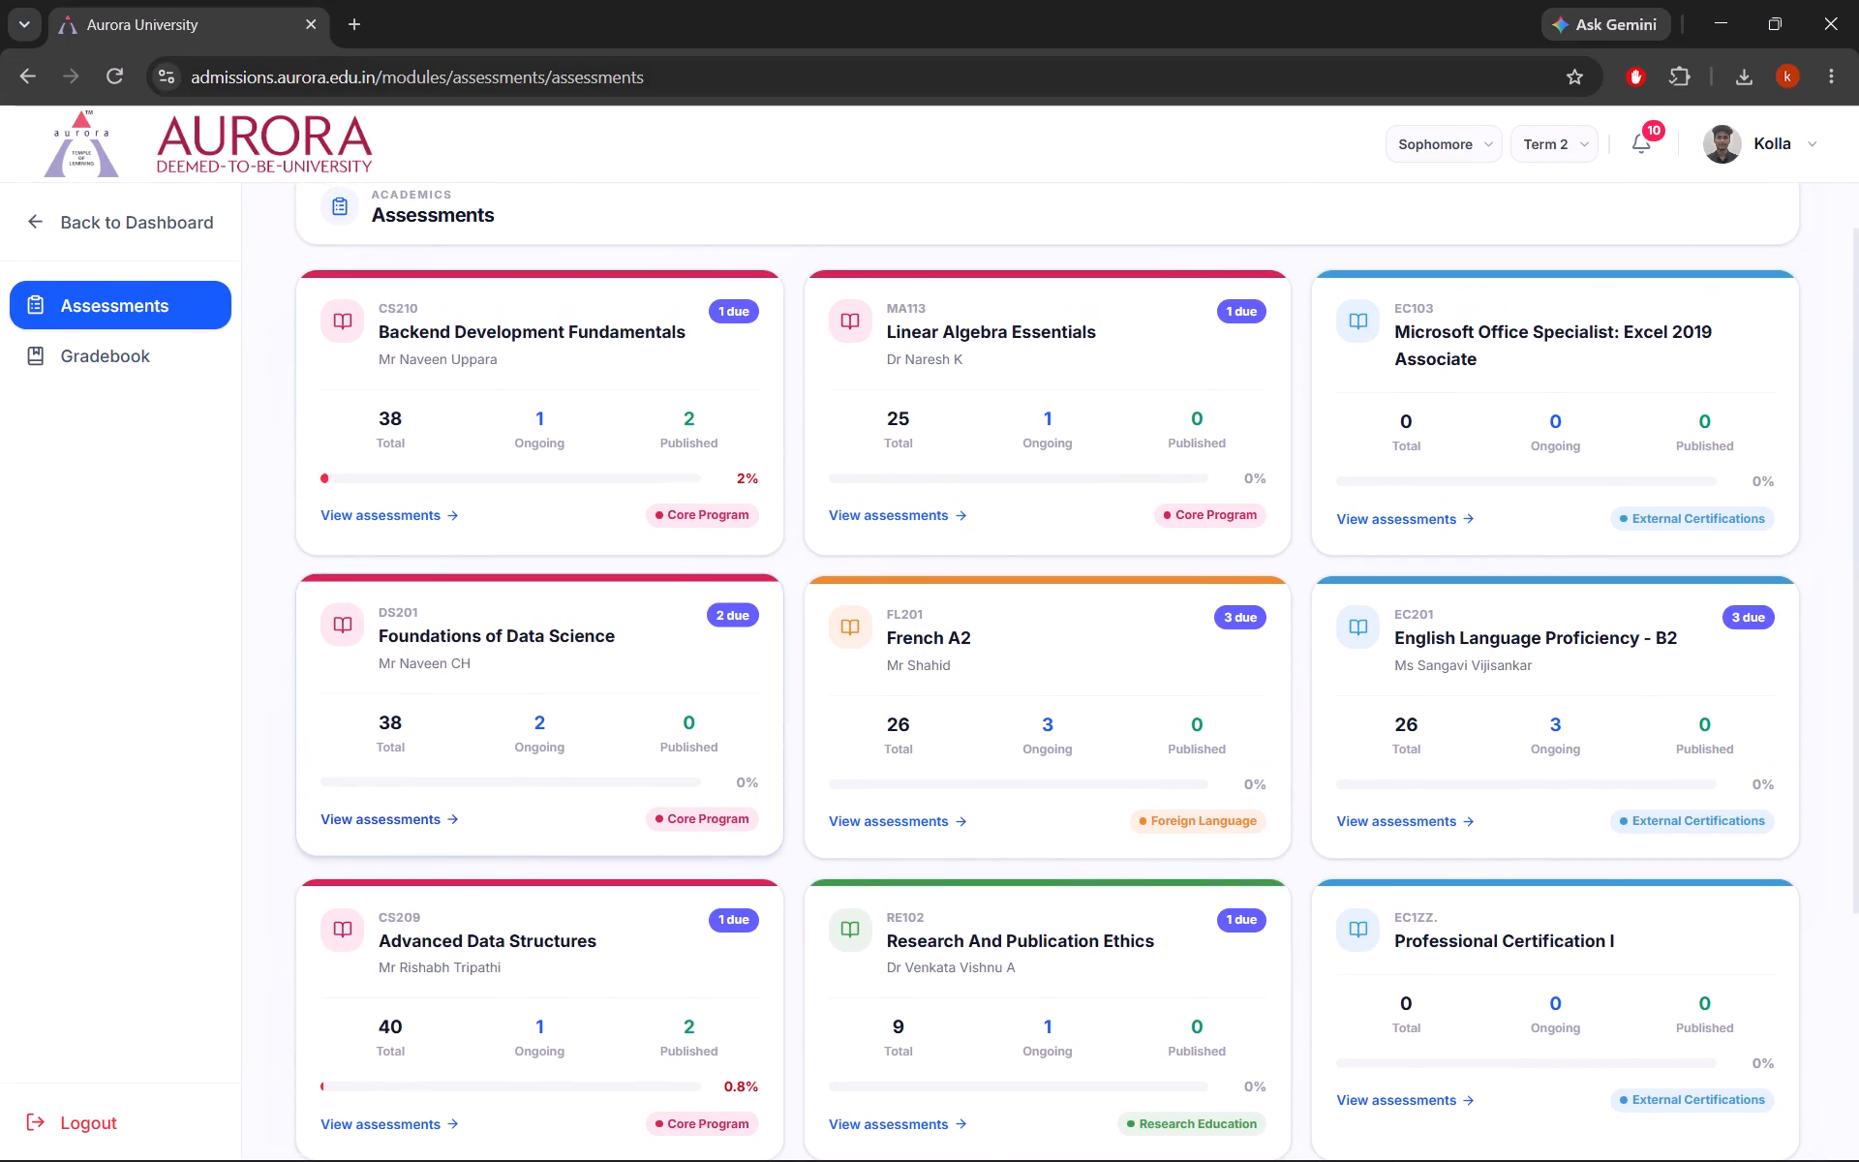
click(606, 736)
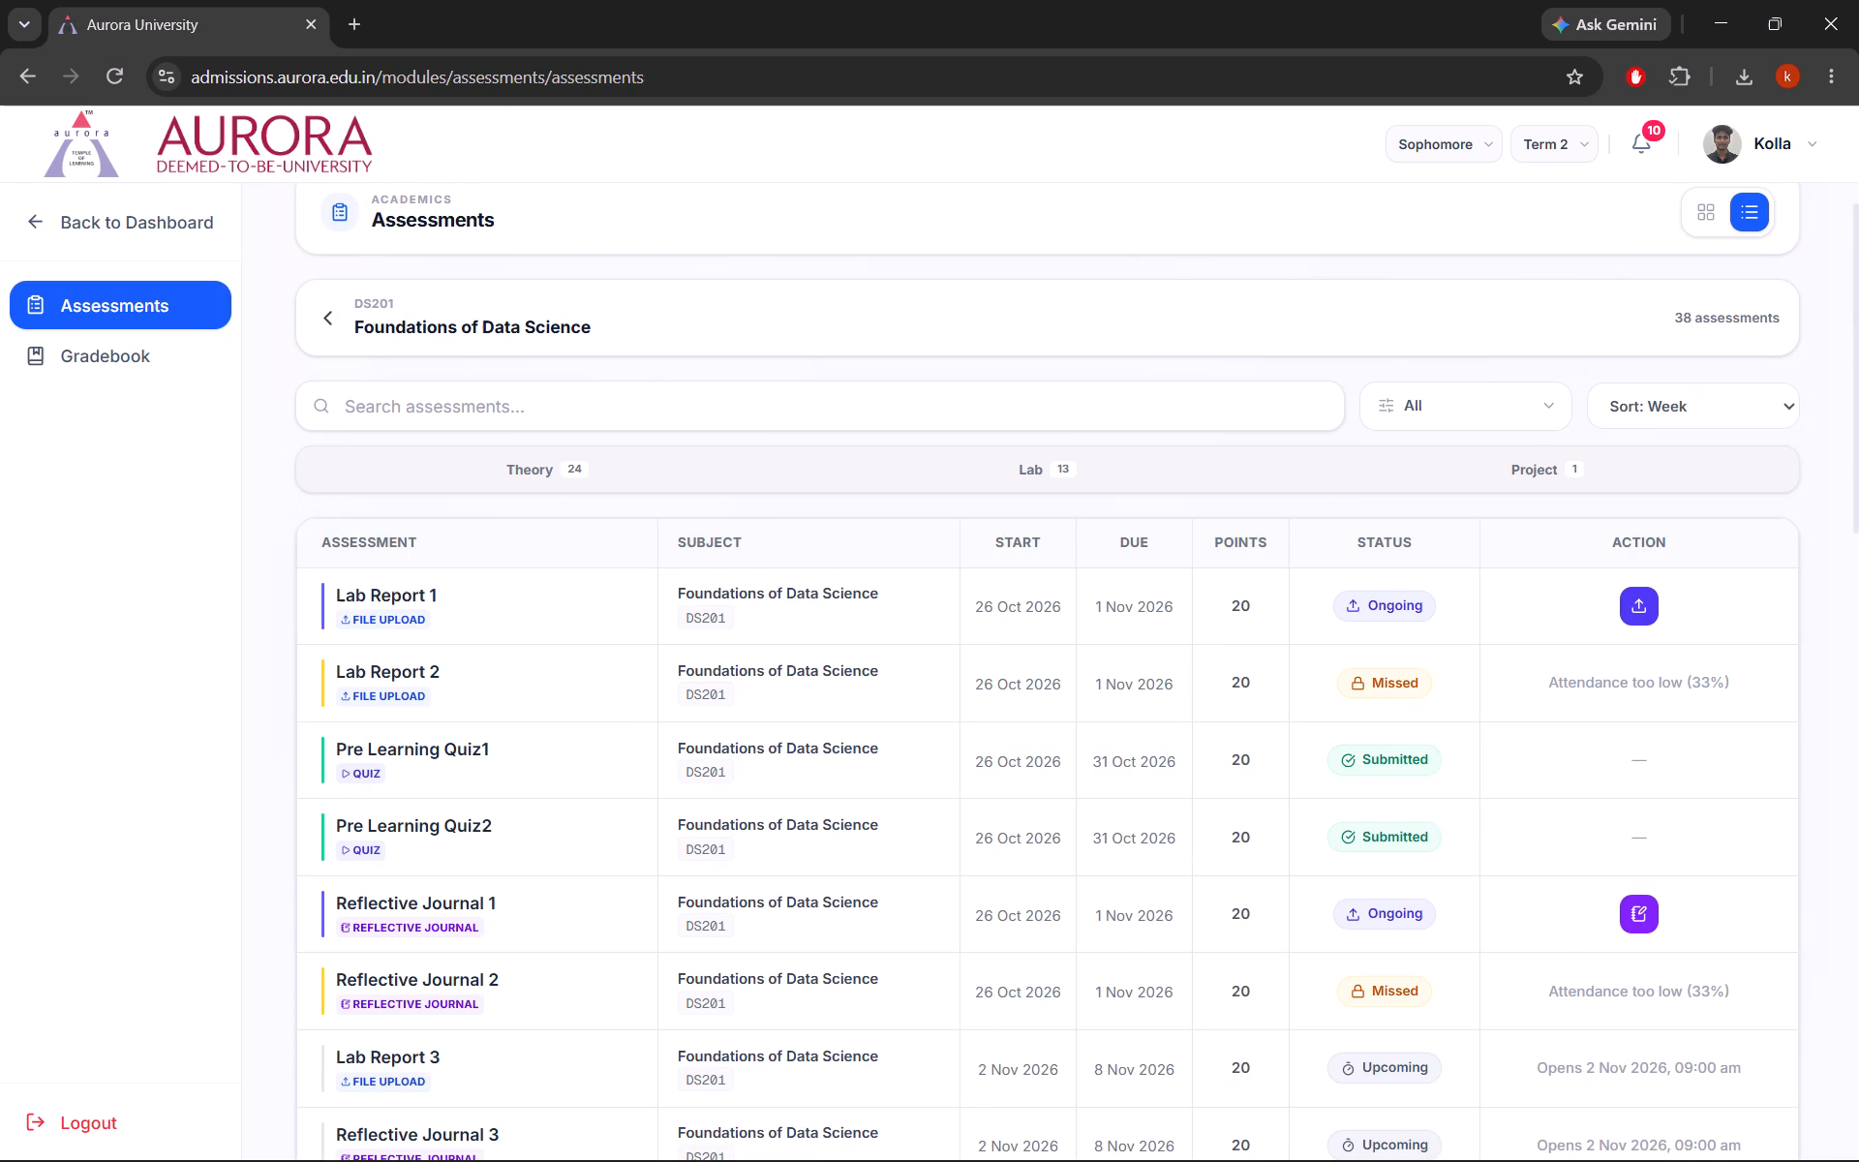
click(329, 319)
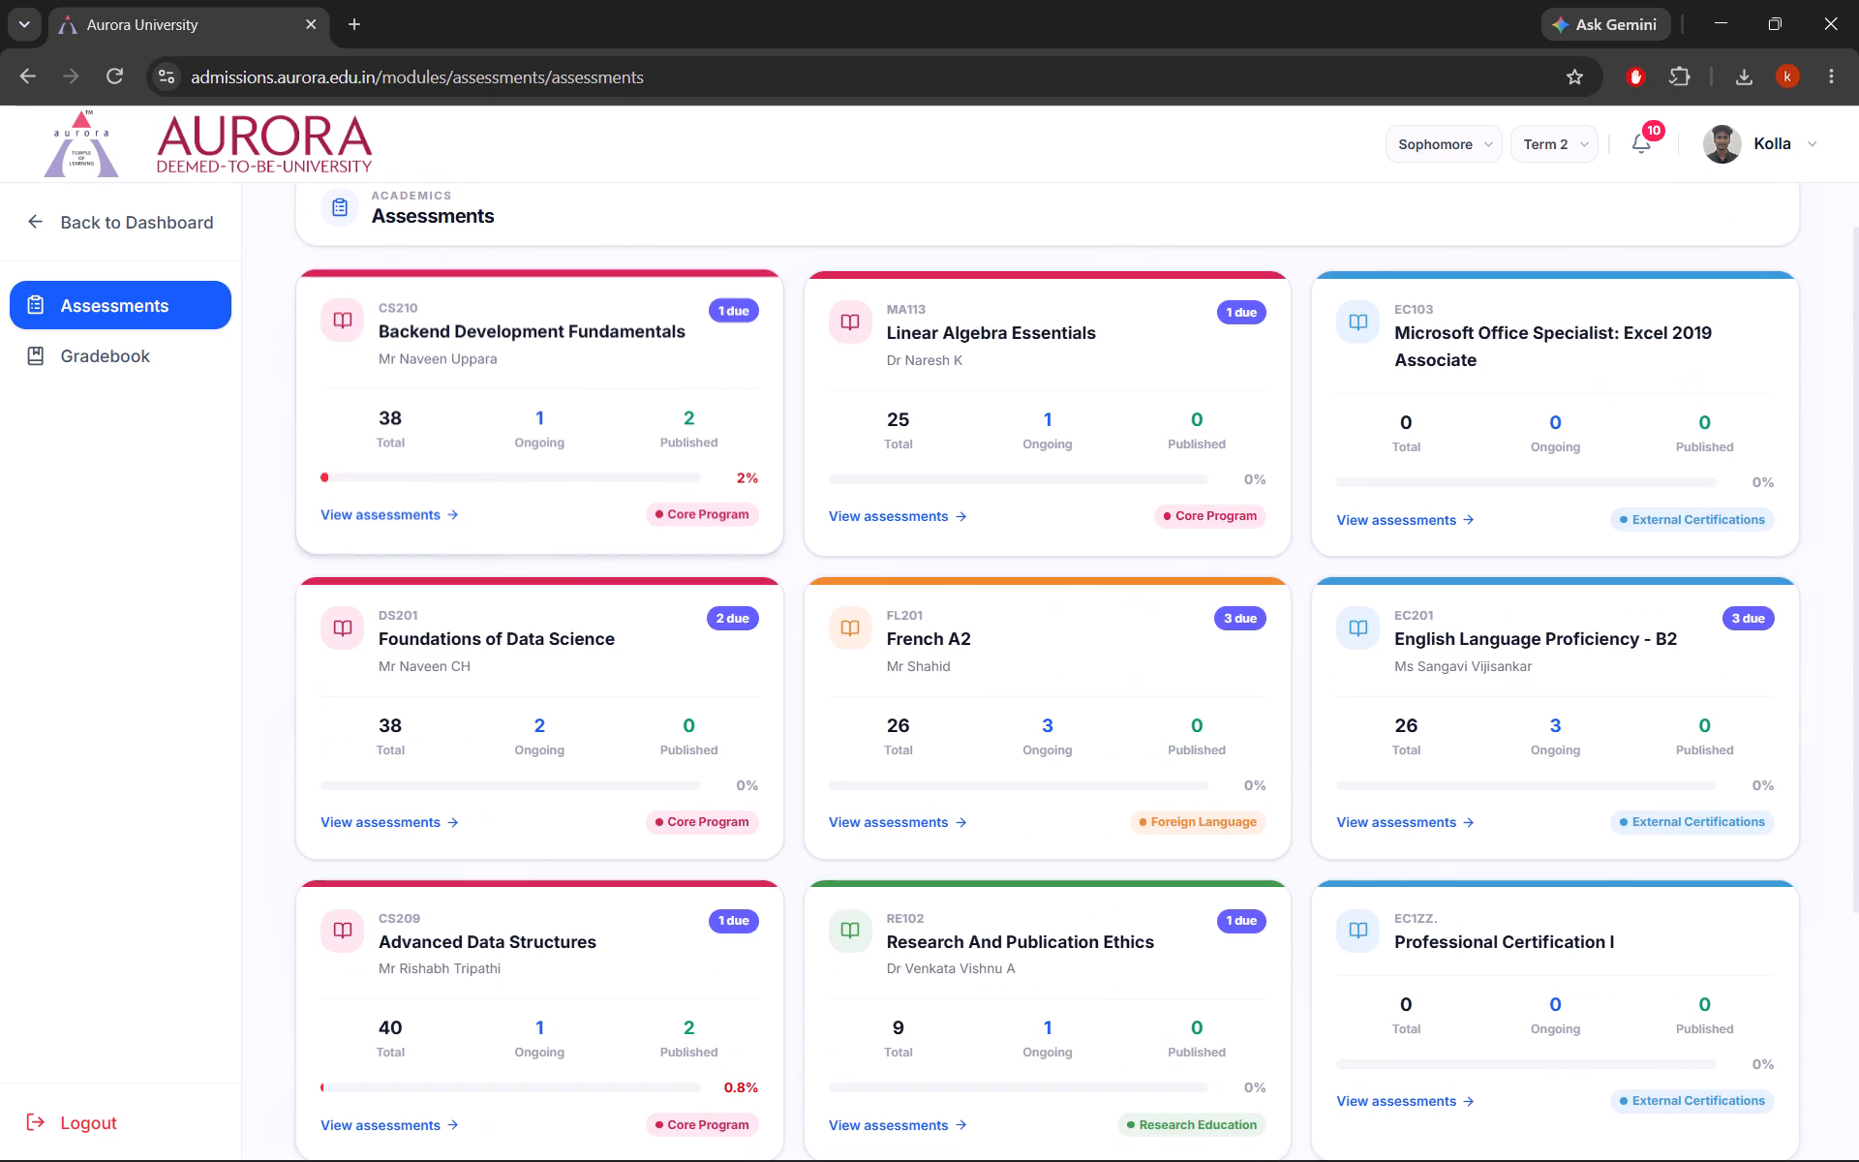